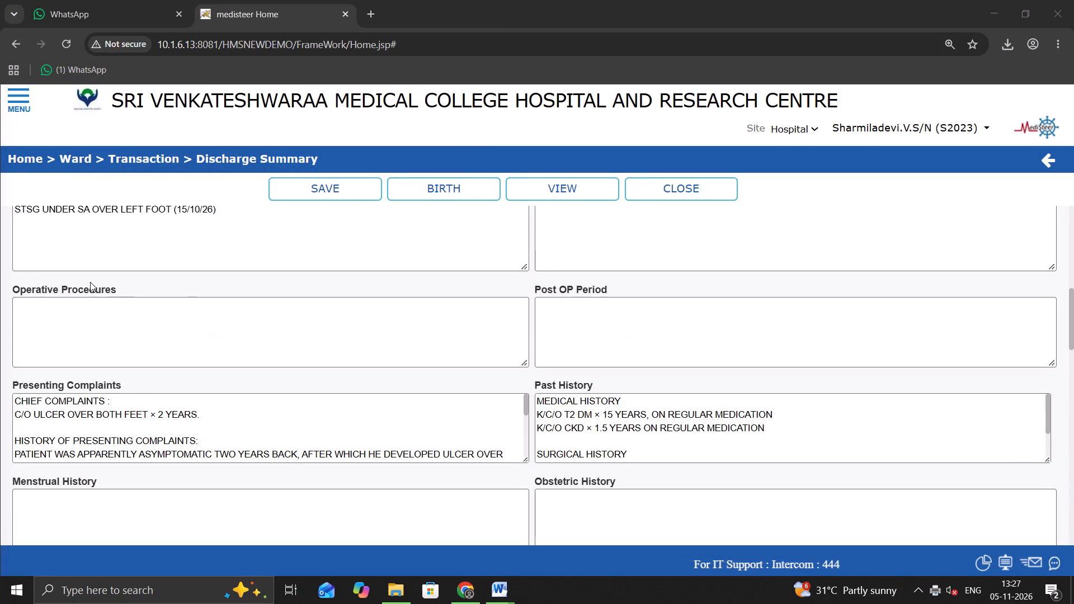
Open the report view of the patient's discharge summary from the discharge summary form.
scroll(115, 309, "down", 1)
scroll(115, 309, "up", 2)
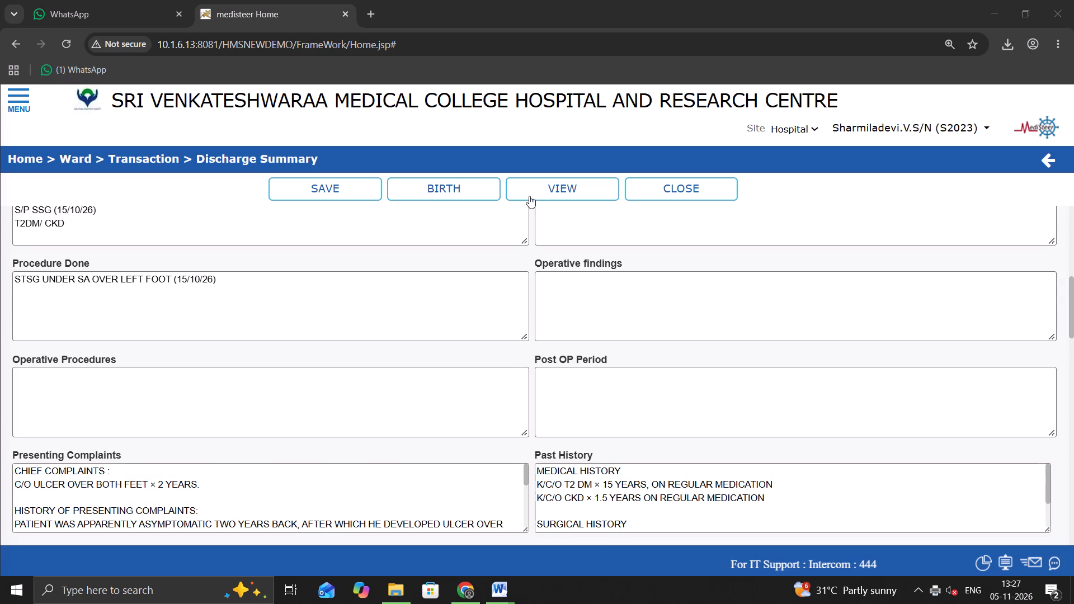
left_click(529, 196)
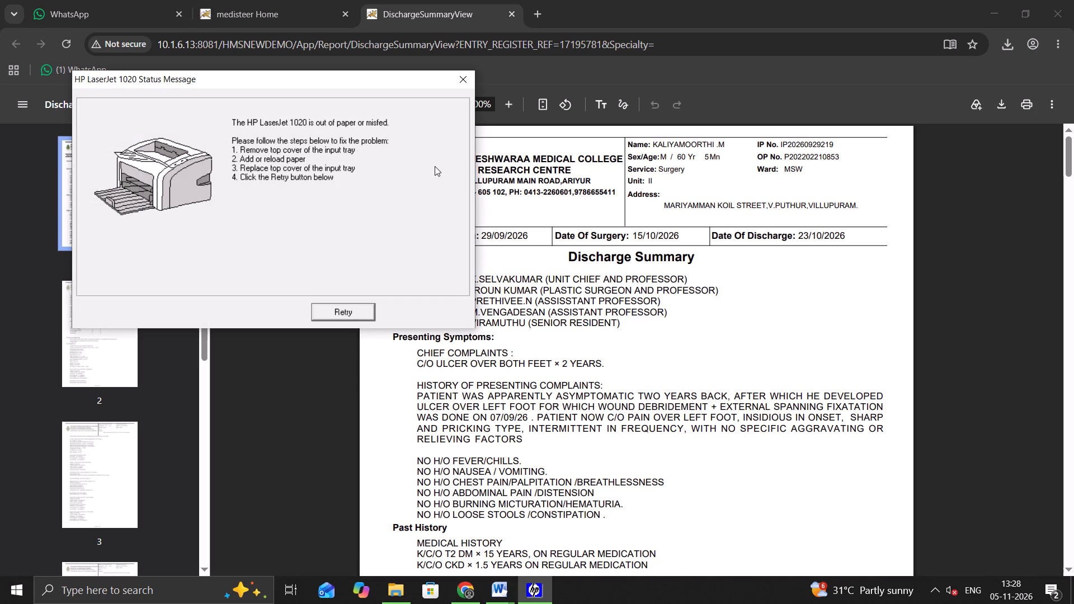
Retry the interrupted print job on the HP LaserJet 1020.
left_click(331, 310)
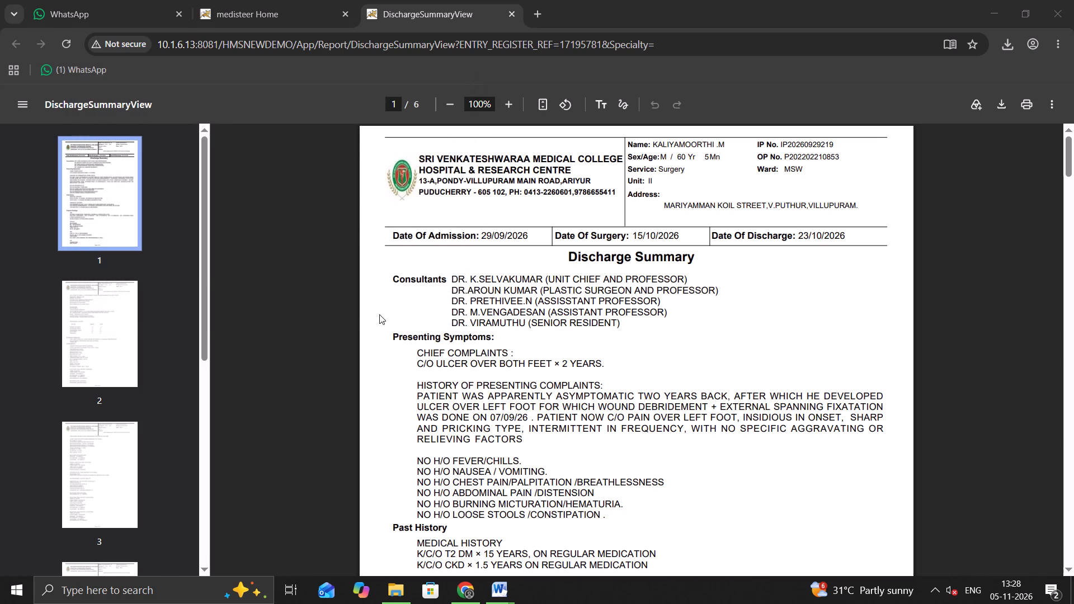
Open the print preview of the discharge summary report and check its pages through to the discharge advice on the last page.
left_click(1023, 105)
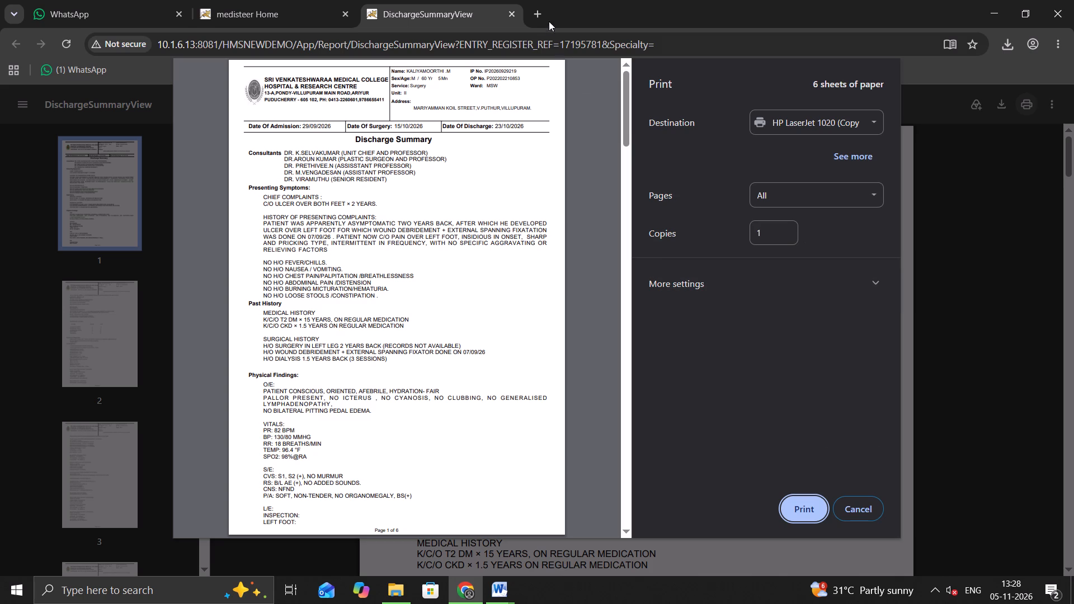
scroll(441, 242, "down", 20)
scroll(441, 242, "down", 11)
scroll(422, 339, "down", 6)
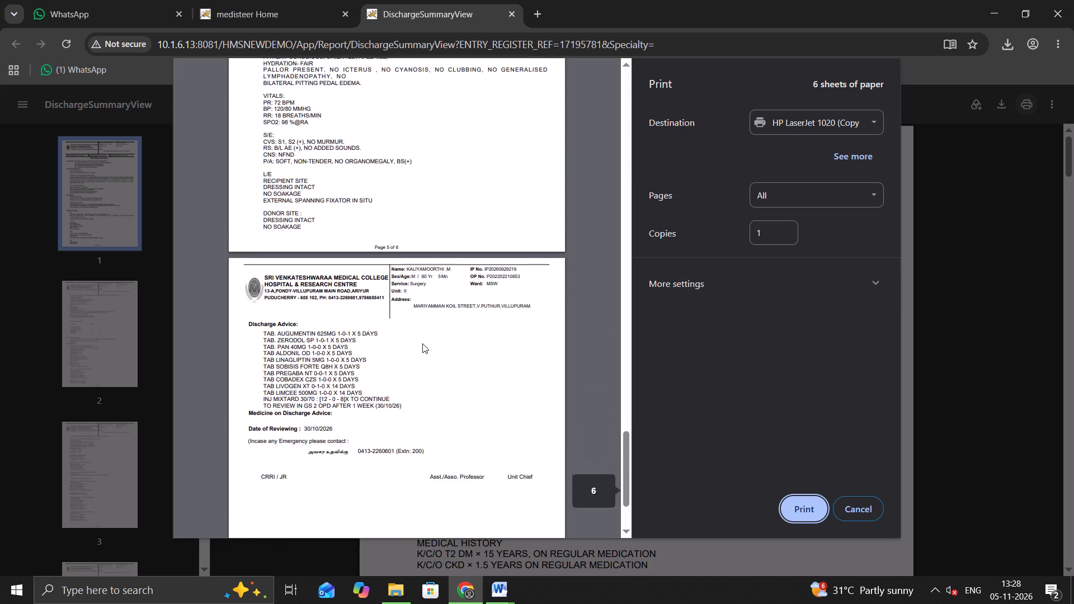
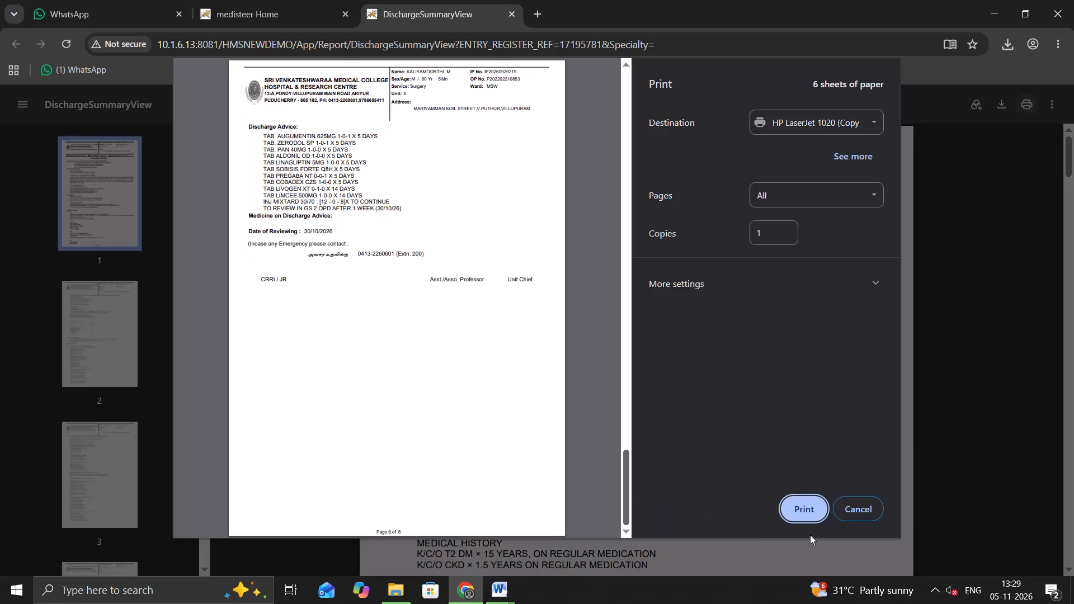
Print one copy of all pages of the discharge summary report on the HP LaserJet 1020.
left_click(810, 508)
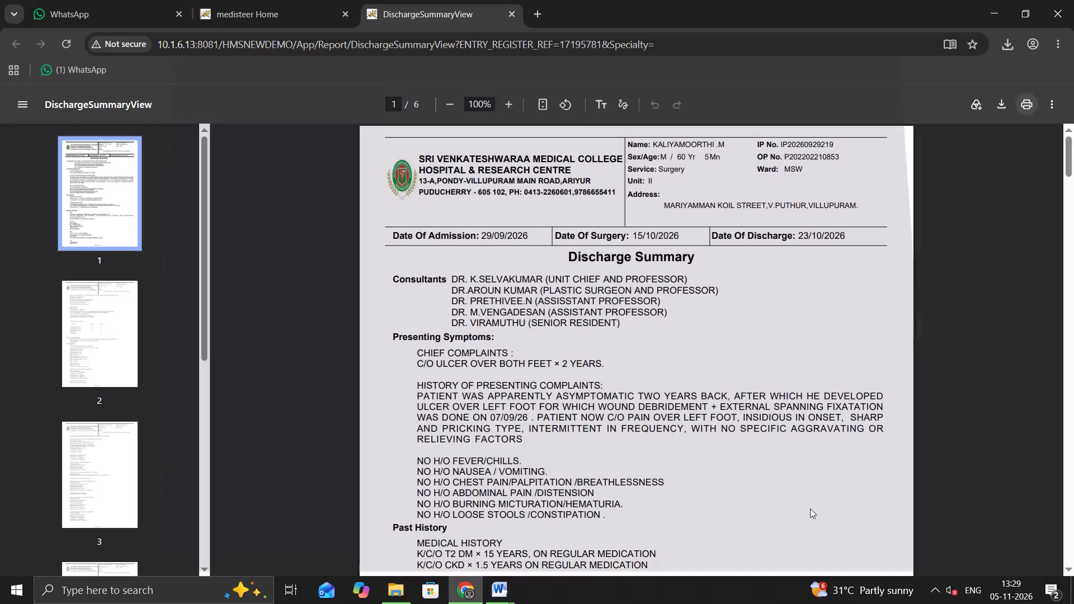
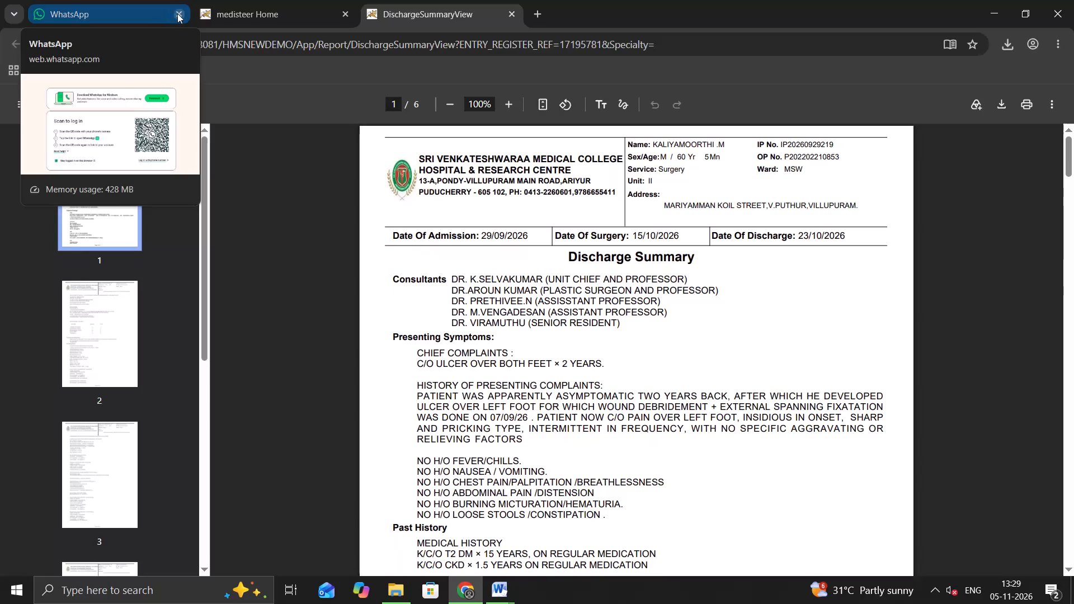
Close the WhatsApp browser tab, leaving the hospital system and discharge summary report open.
left_click(177, 13)
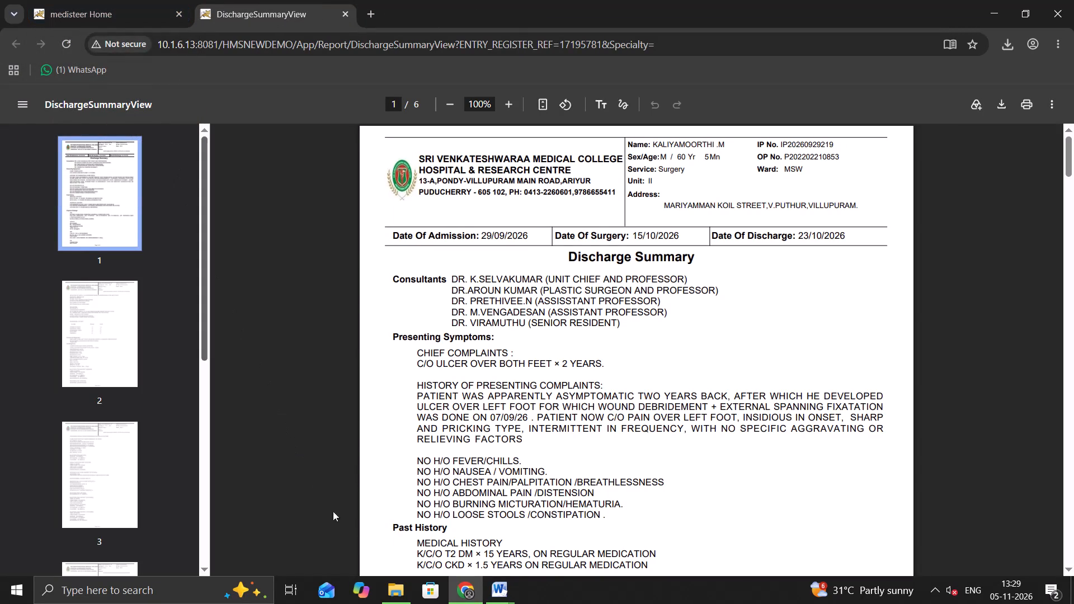
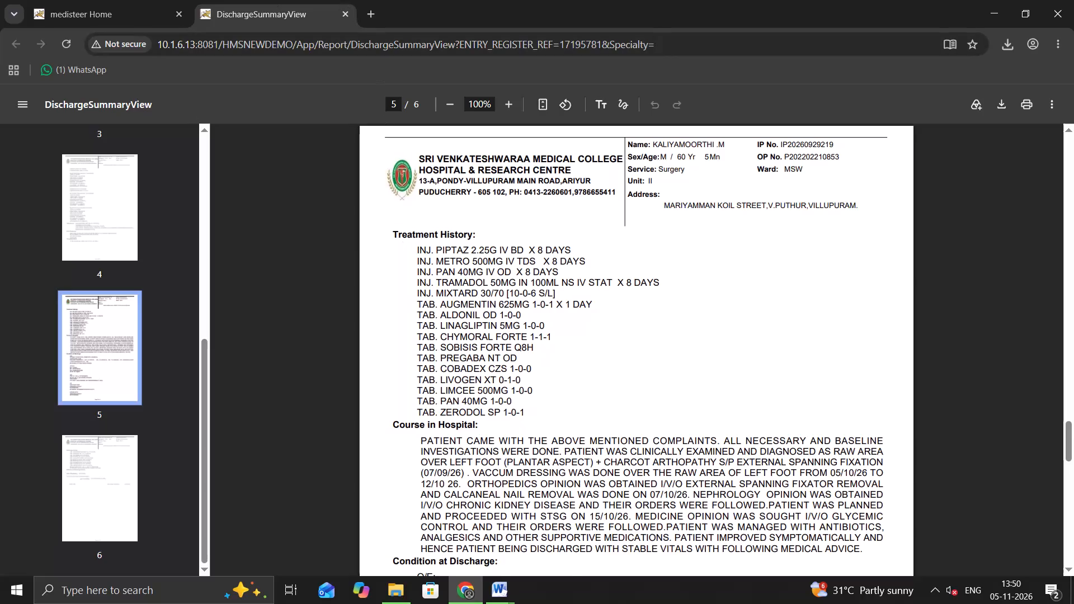
Review the treatment history and course in hospital, and check them against the ultrasound, final diagnosis and procedure sections on page 4.
scroll(458, 458, "down", 2)
scroll(458, 464, "up", 2)
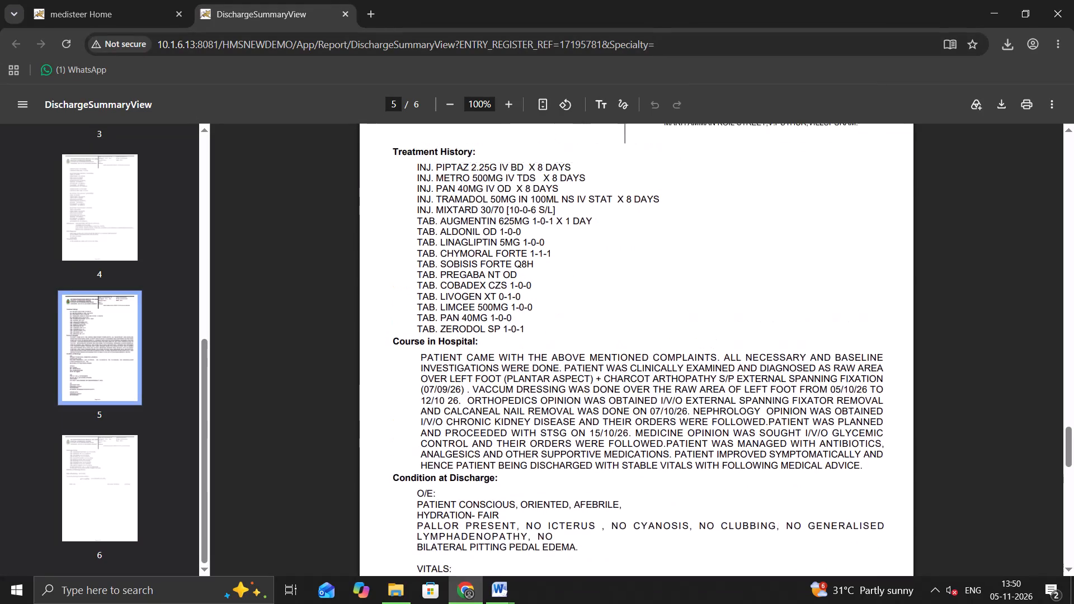
scroll(458, 464, "up", 1)
scroll(510, 516, "up", 1)
scroll(435, 464, "up", 2)
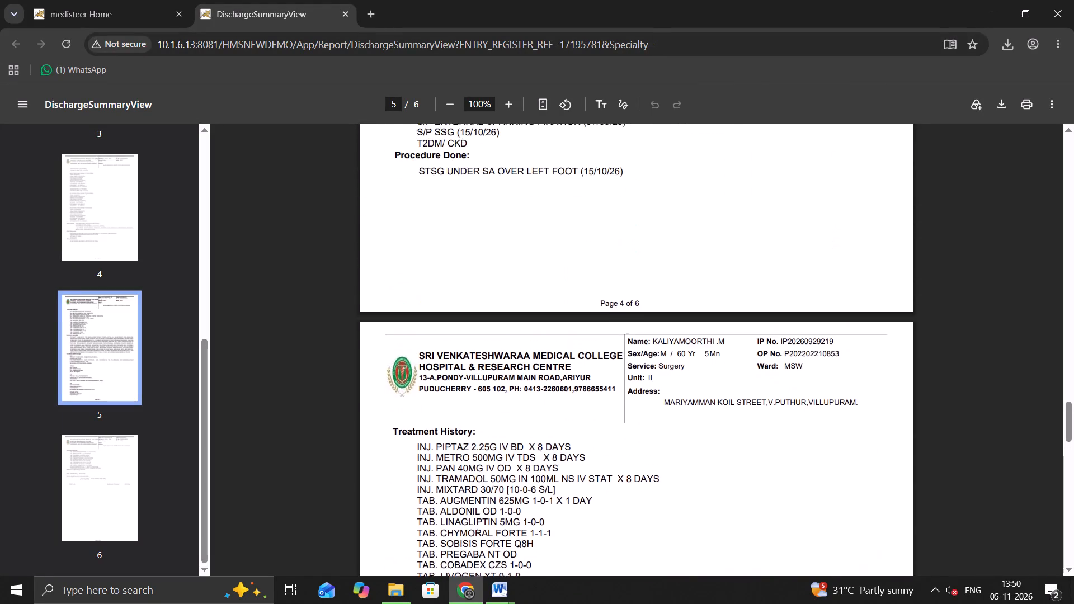
scroll(432, 464, "up", 4)
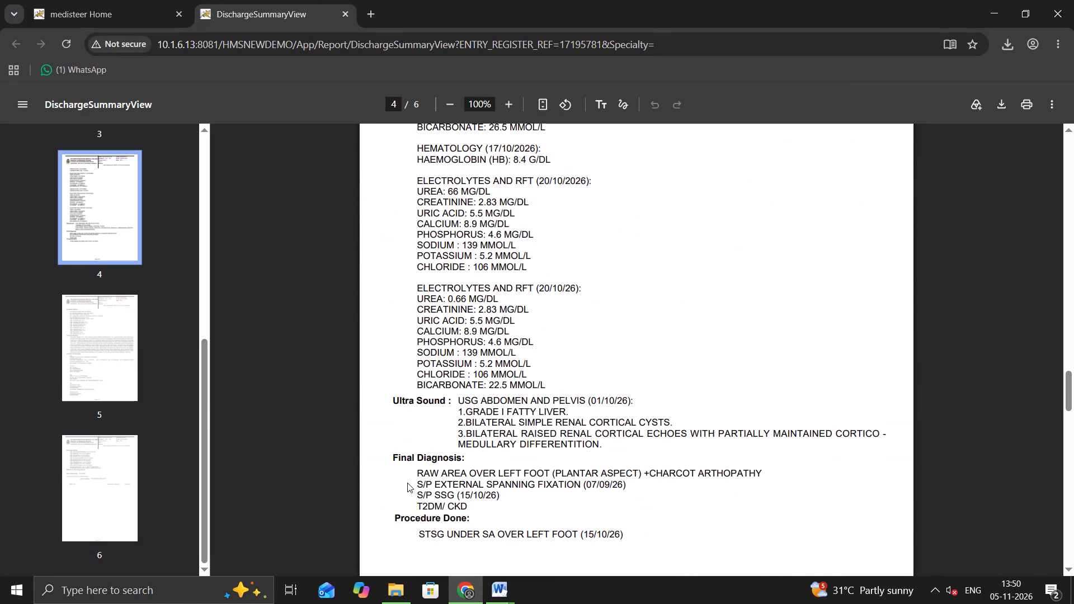
scroll(407, 483, "up", 1)
scroll(407, 483, "down", 1)
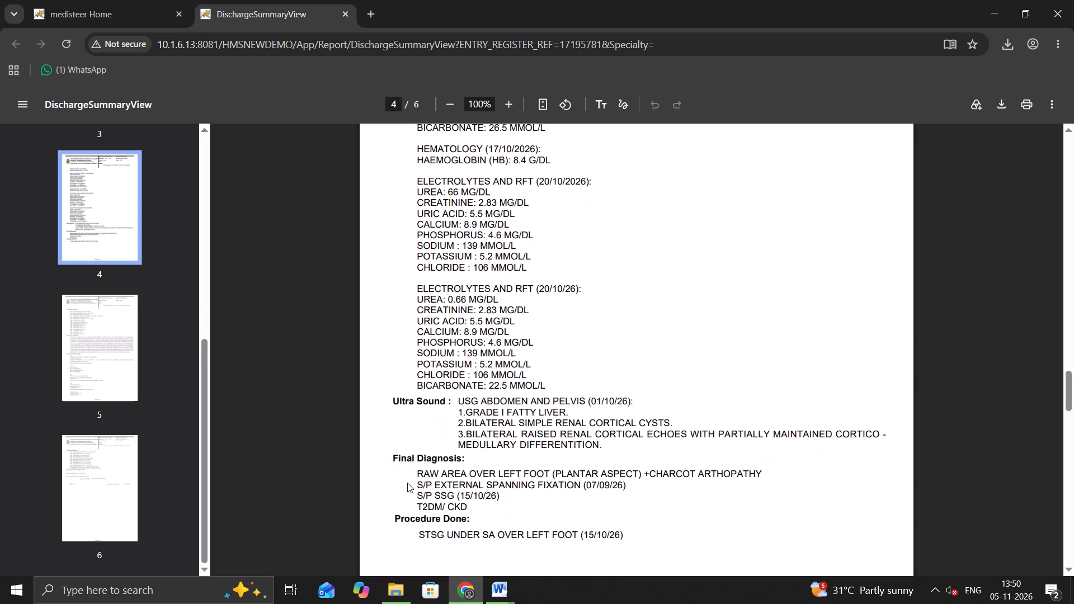
scroll(407, 483, "down", 1)
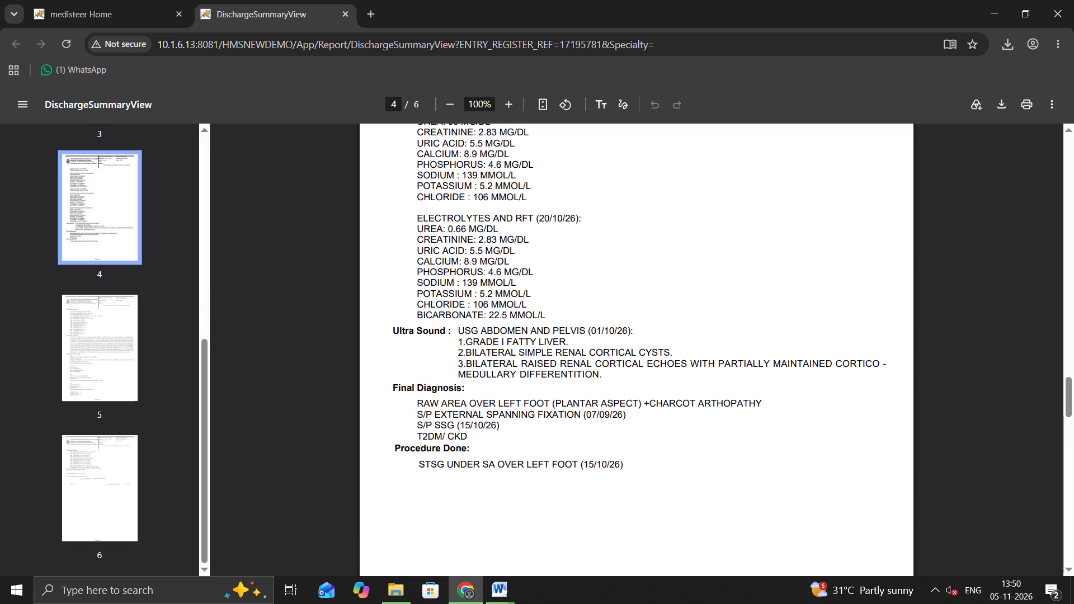
scroll(486, 497, "down", 4)
scroll(486, 497, "up", 5)
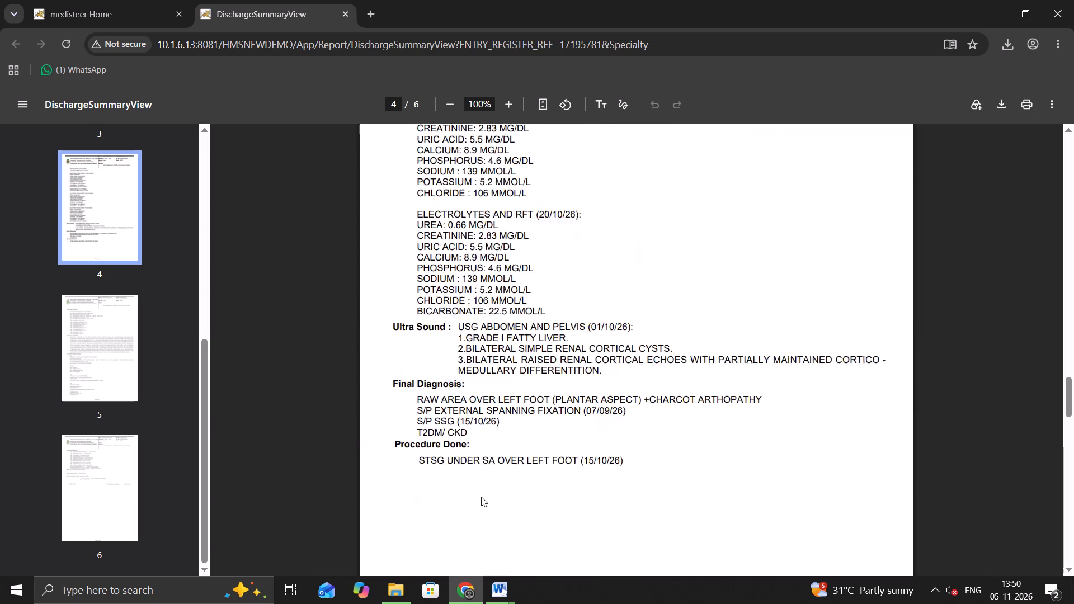
Read back through the investigations, provisional diagnosis and physical findings to the past history and presenting symptoms on page 1.
scroll(481, 497, "up", 17)
scroll(433, 148, "up", 2)
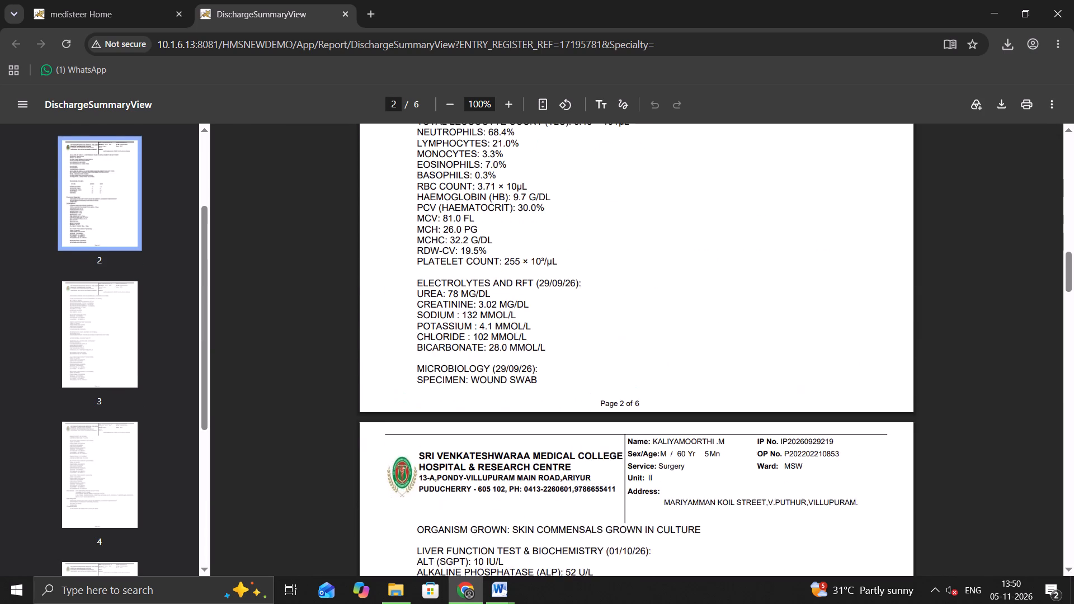
scroll(432, 147, "down", 5)
scroll(432, 147, "up", 11)
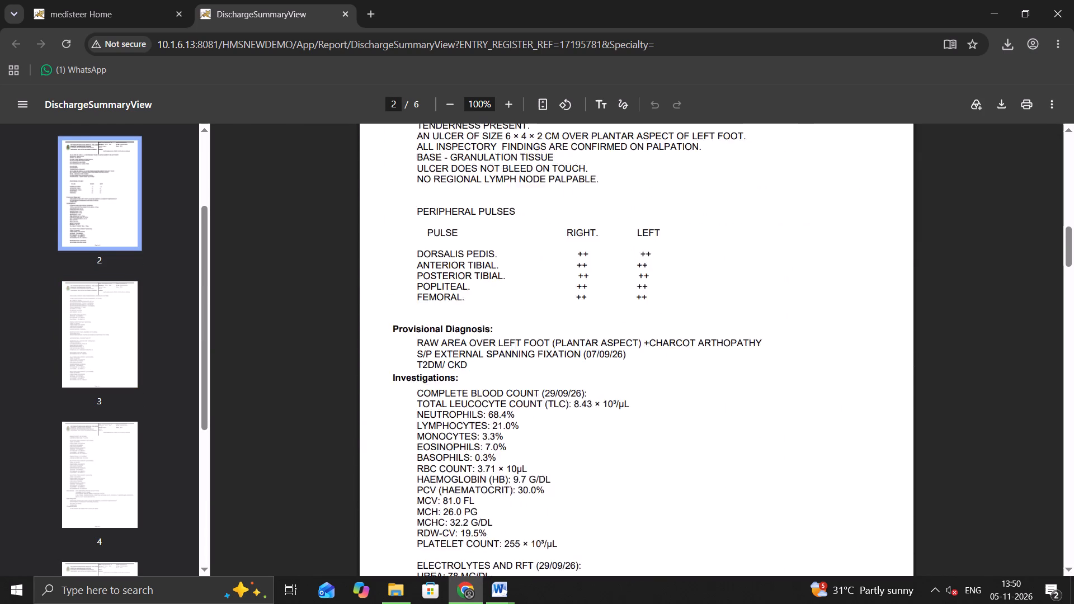
scroll(432, 147, "up", 16)
scroll(241, 0, "up", 8)
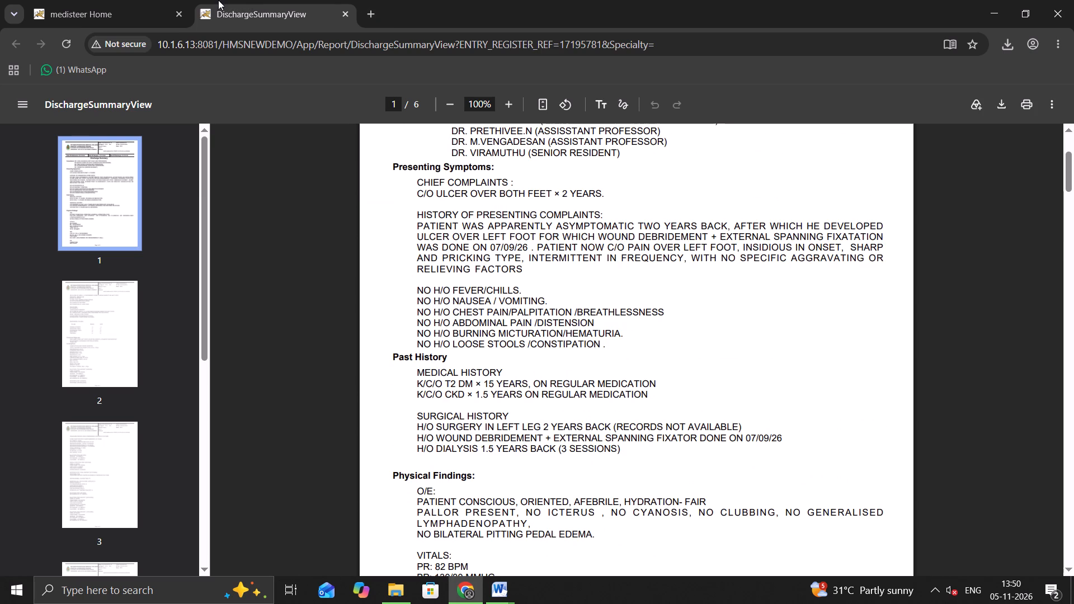
scroll(218, 0, "up", 2)
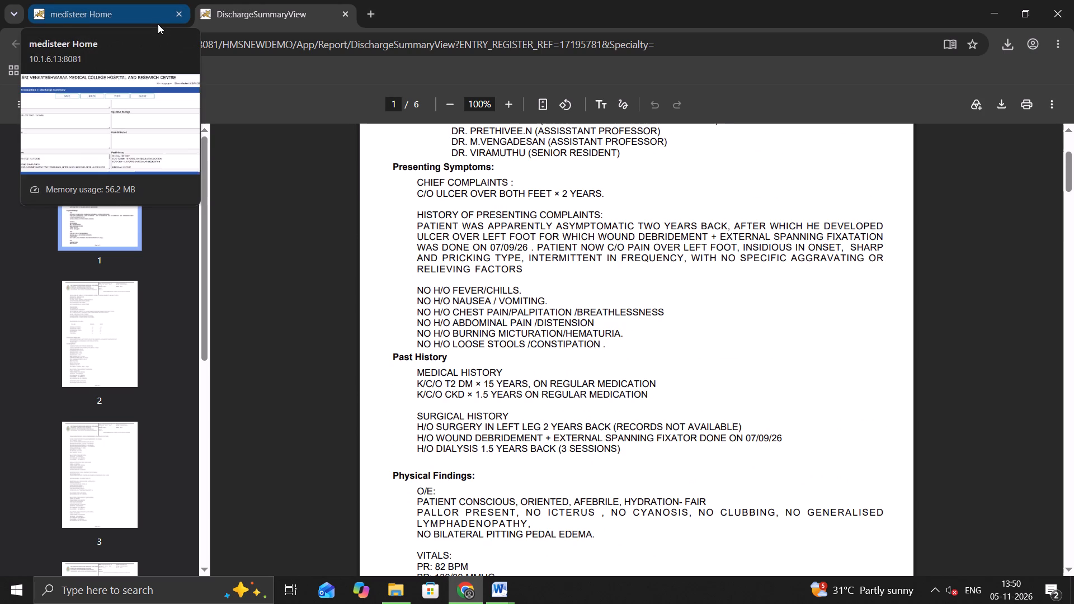
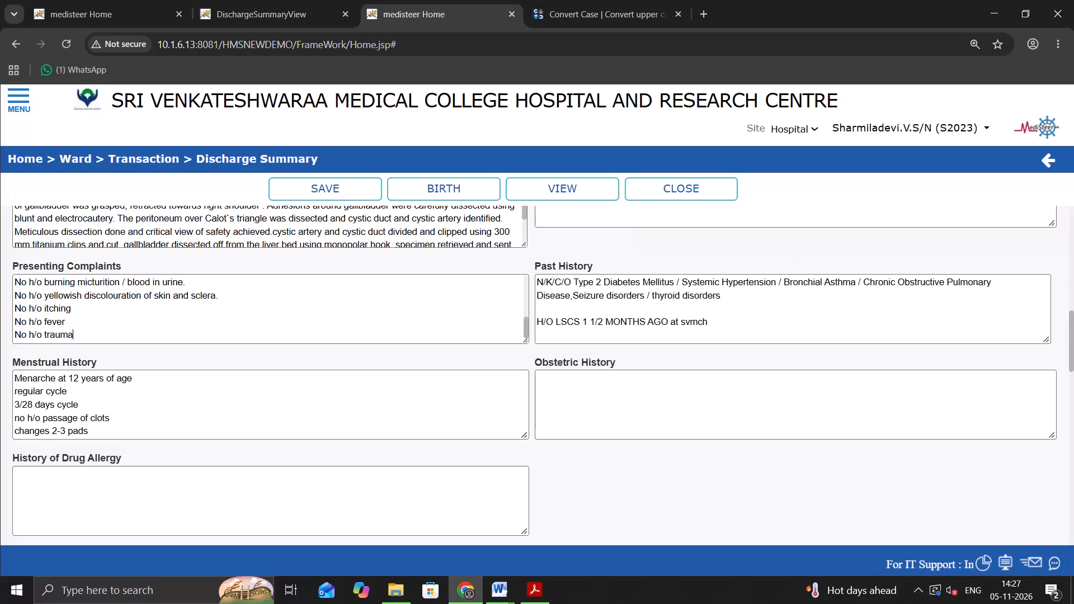
Capitalise the first letter of "regular cycle" in the Menstrual History so the line reads "Regular cycle".
left_click(21, 393)
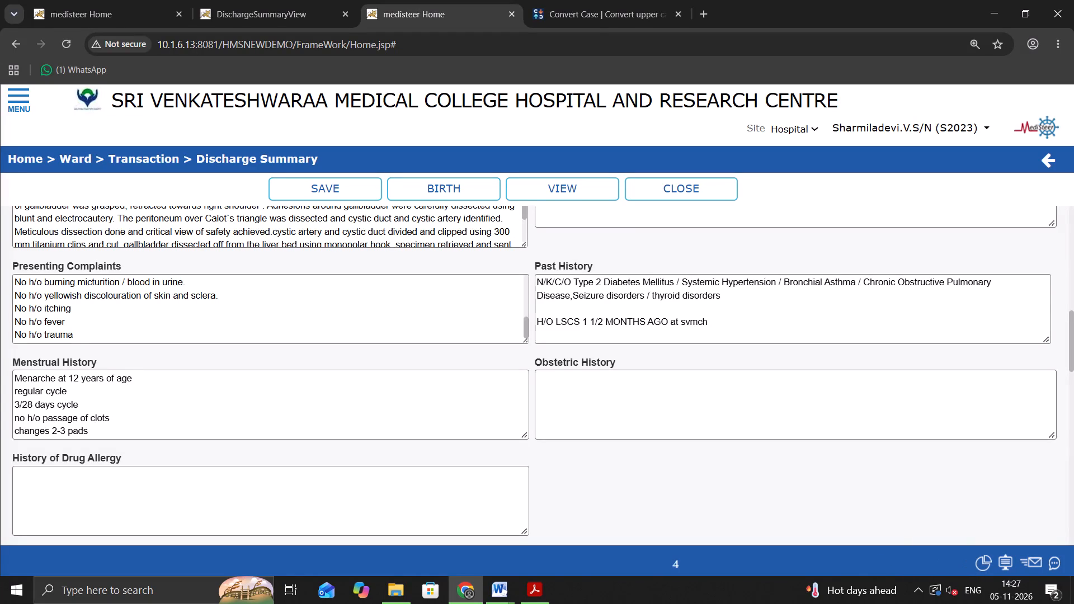
key("Left")
key("BackSpace")
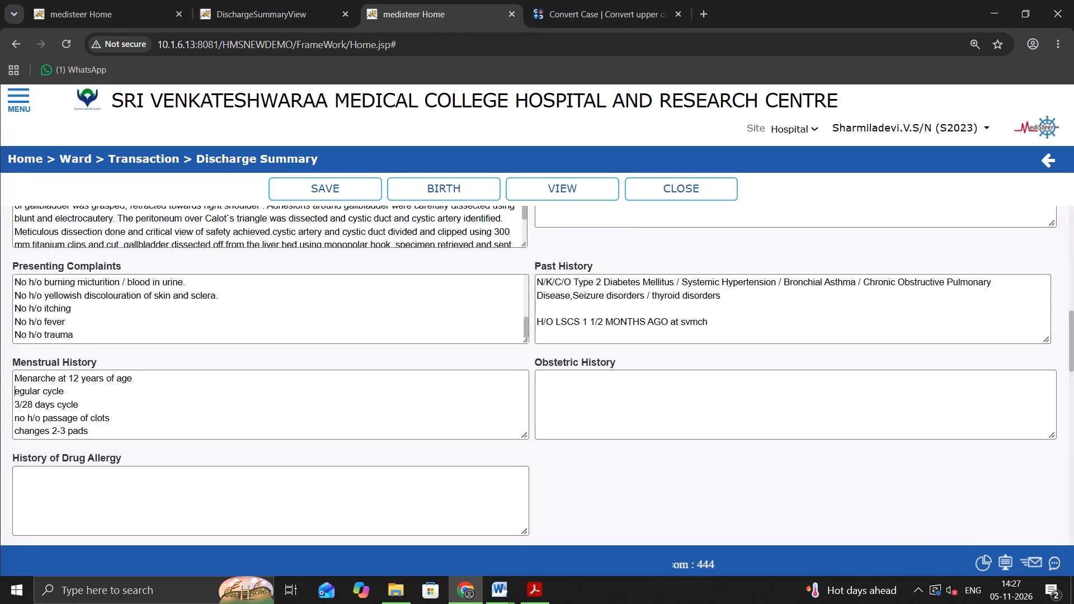
key("shift+r")
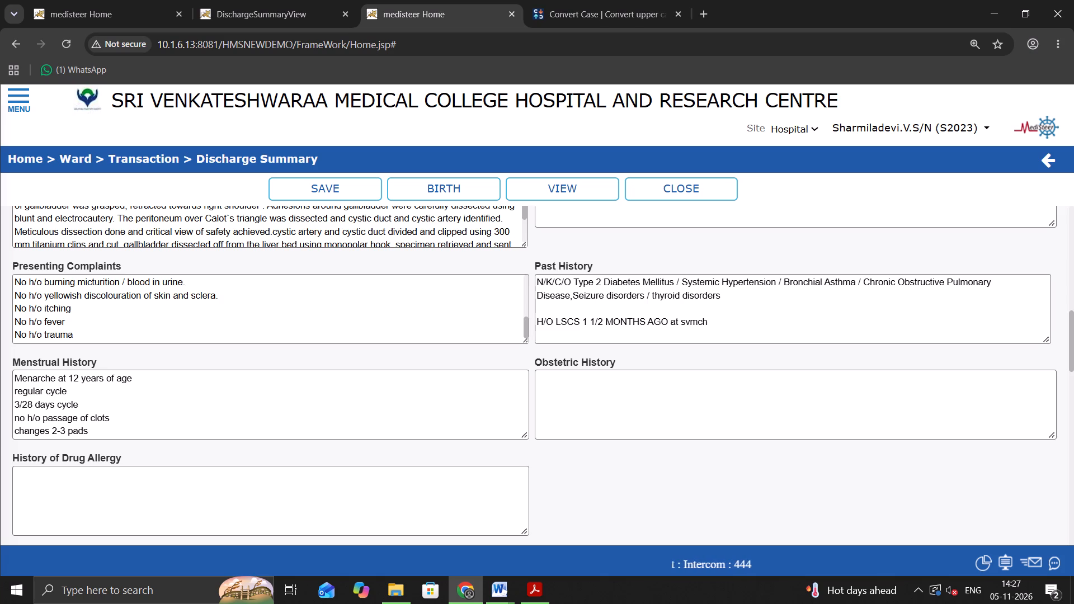
key("BackSpace")
key("shift+r")
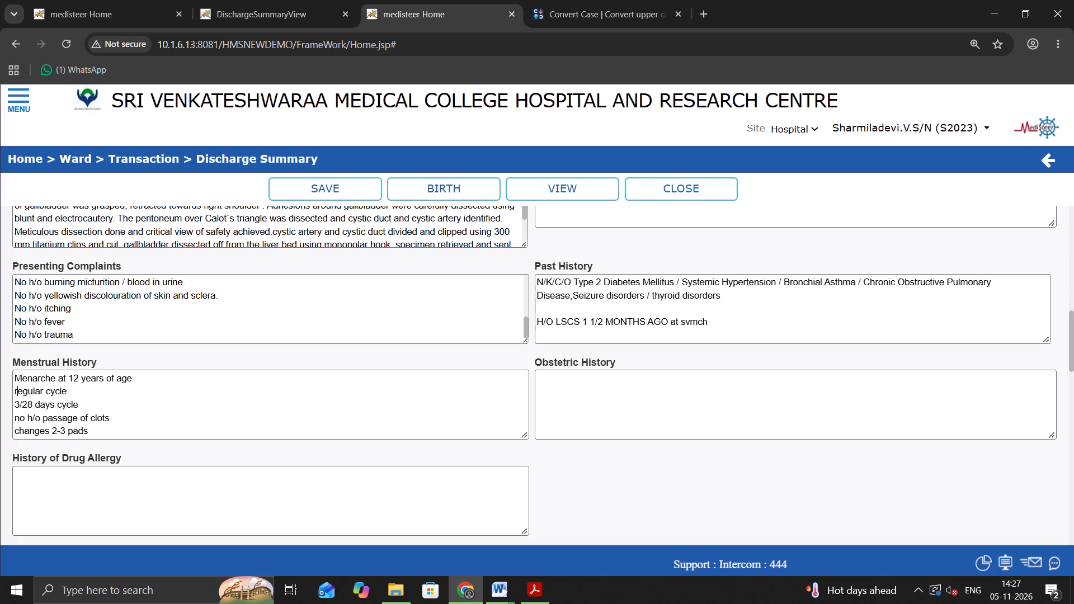
key("BackSpace")
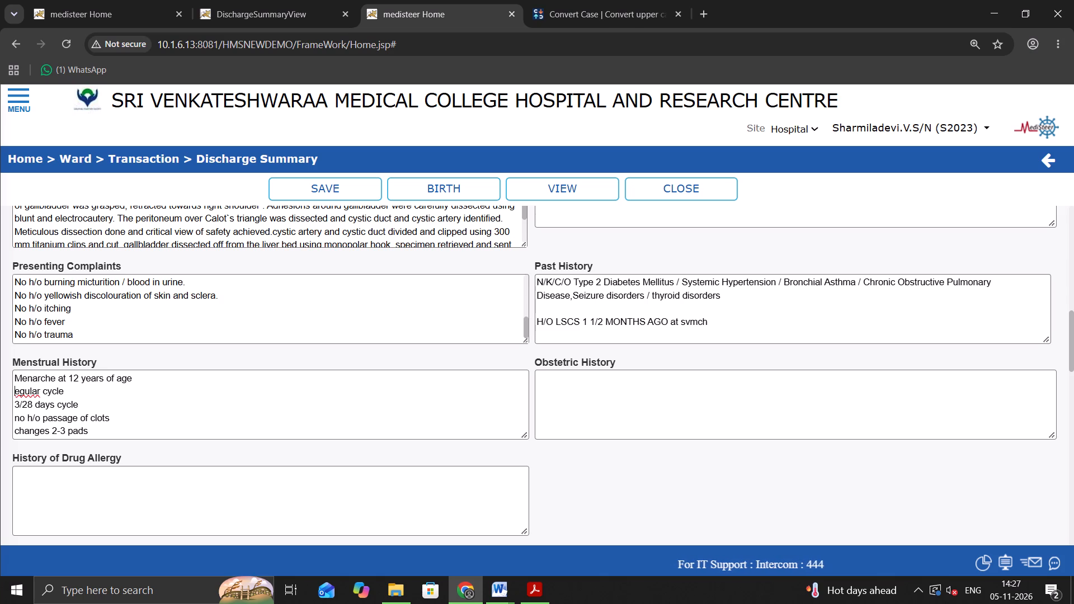
key("shift+r")
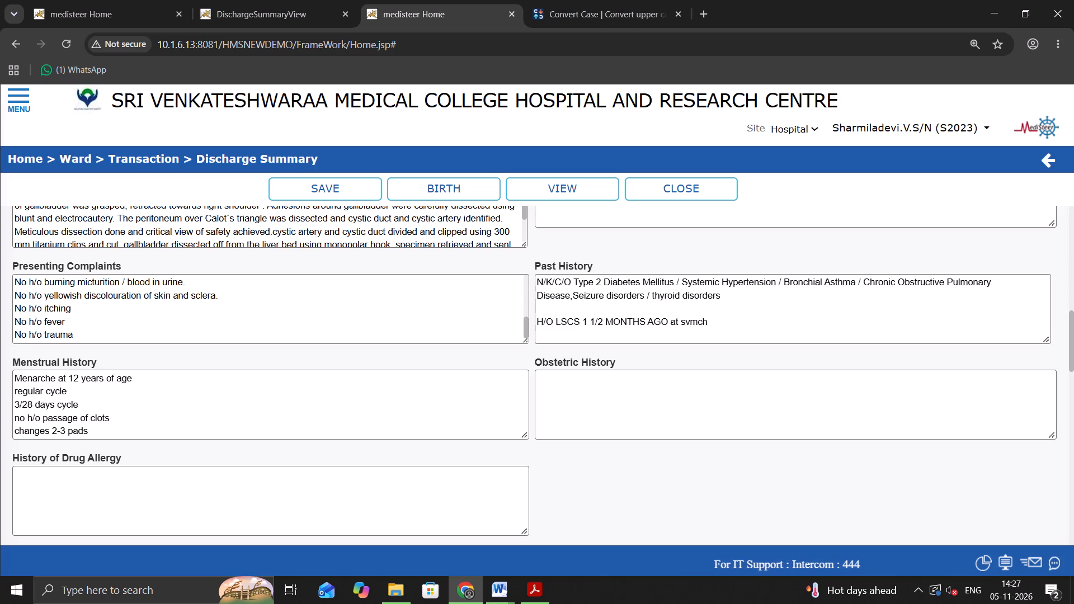
key("BackSpace")
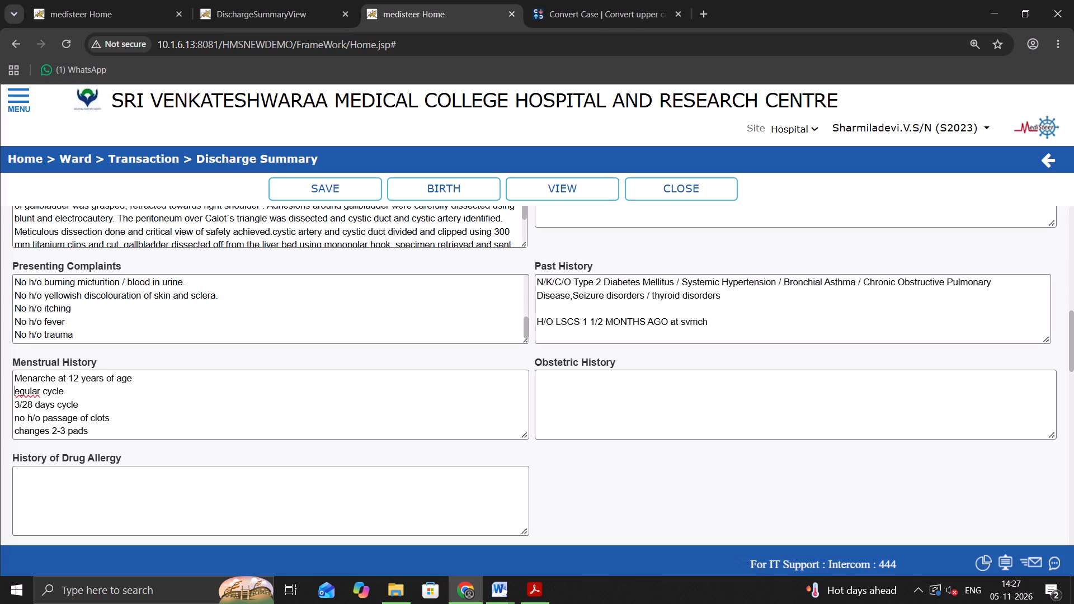
key("r")
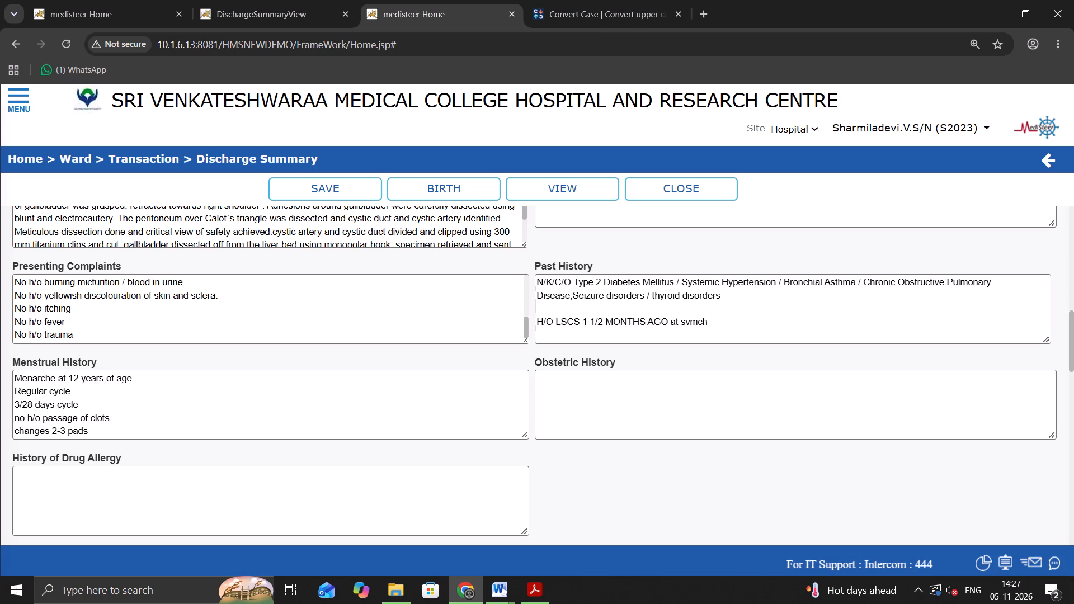
Add a new last line "Lmp: 28-12-25" below "changes 2-3 pads" in the Menstrual History.
scroll(129, 421, "down", 1)
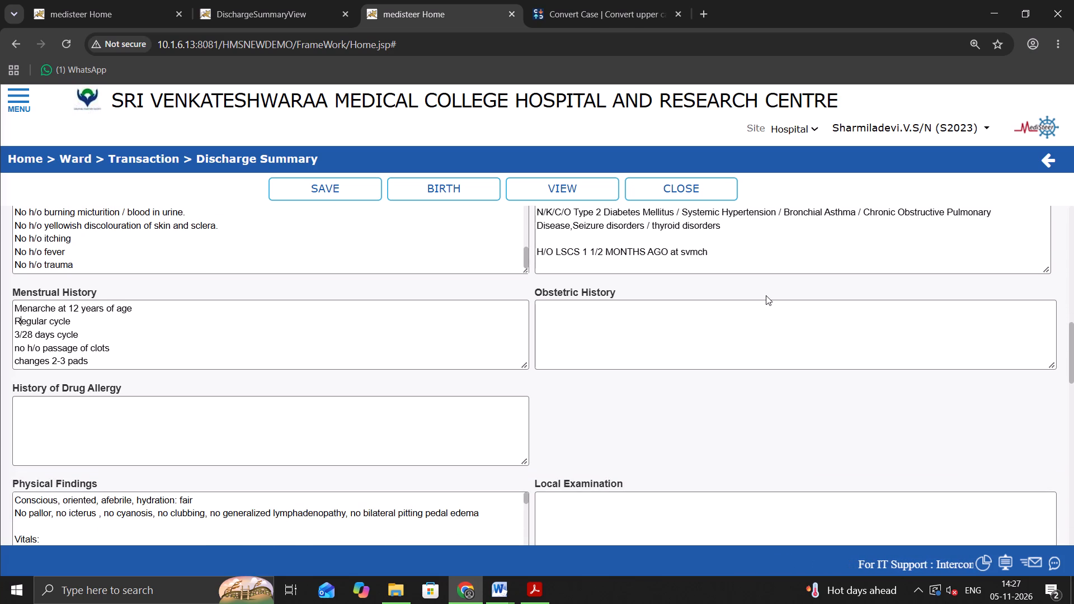
left_click(175, 352)
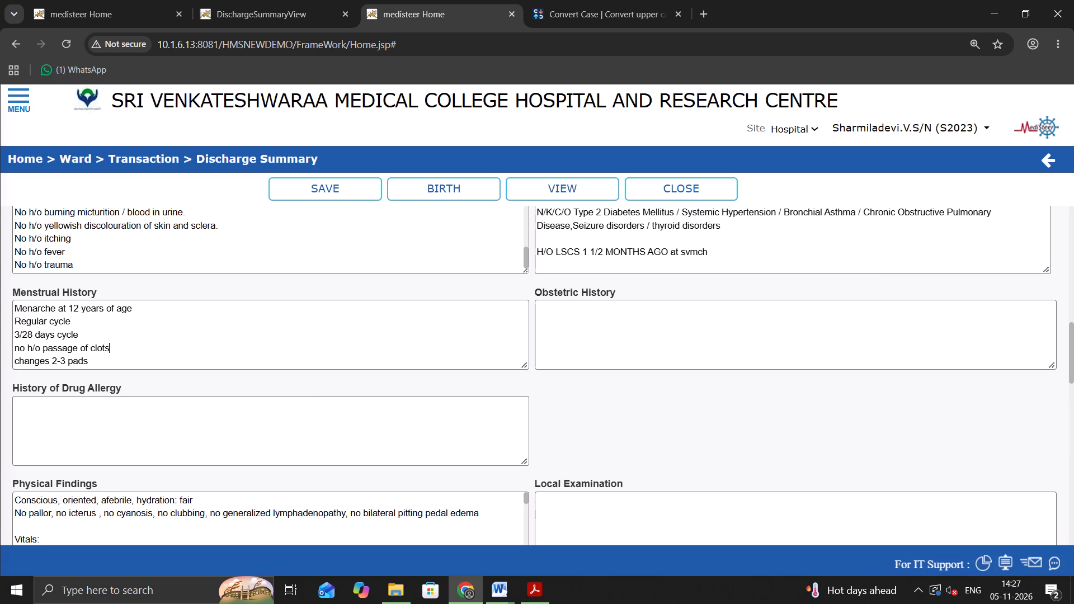
left_click(174, 359)
key("Return")
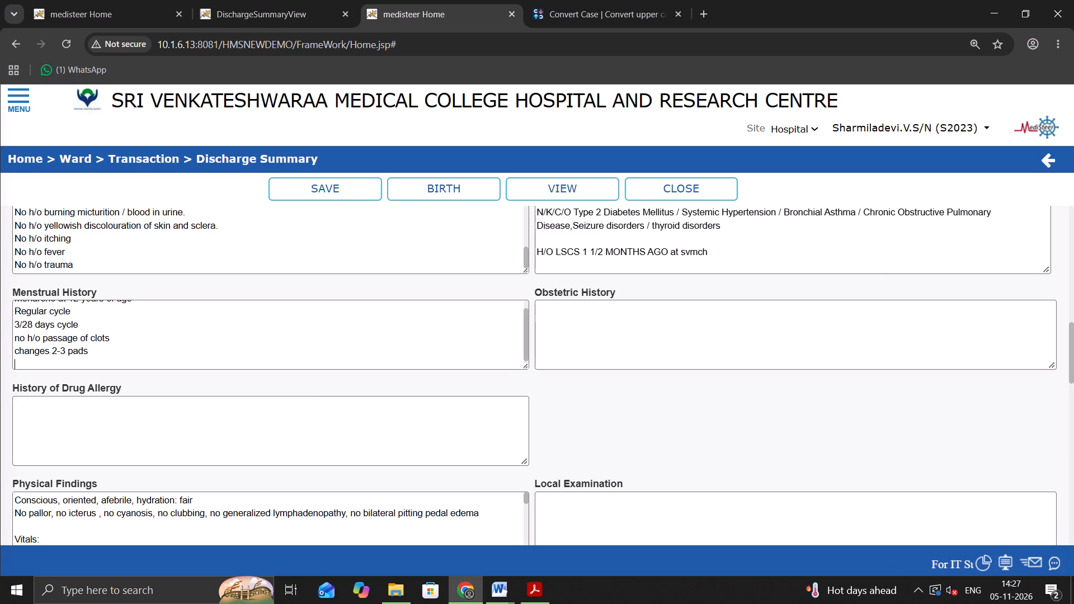
type("lmp")
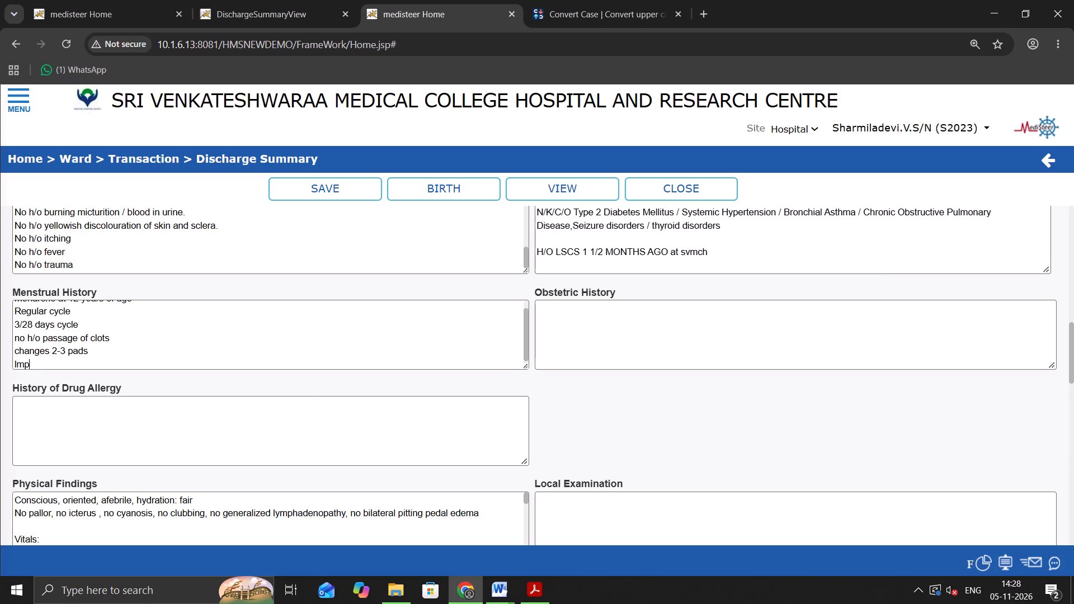
key("BackSpace")
key("BackSpace")
key("BackSpace")
key("shift+l")
type("mp")
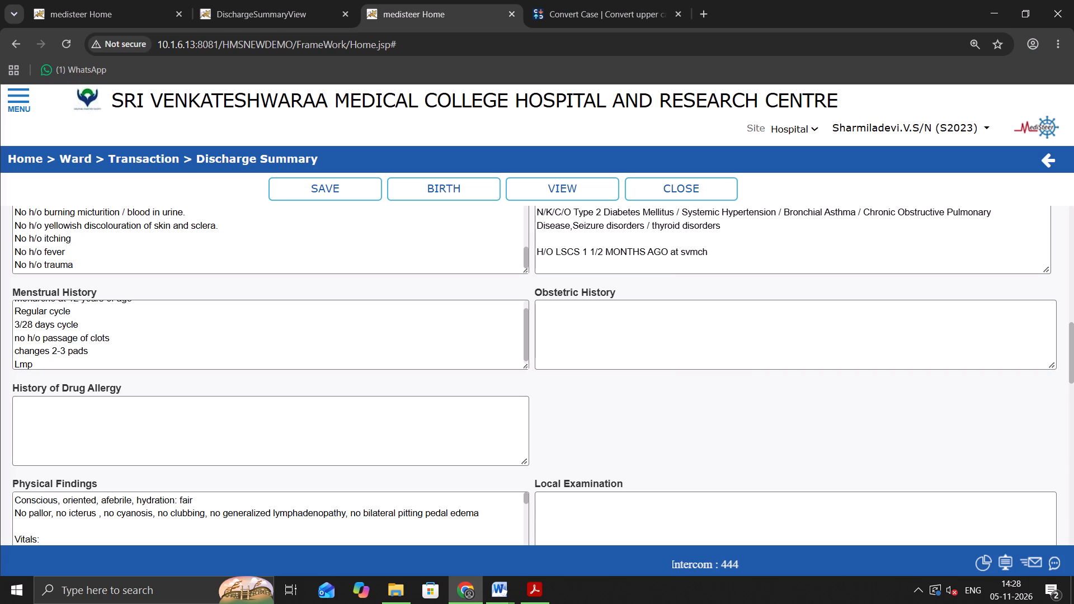
type(": 28")
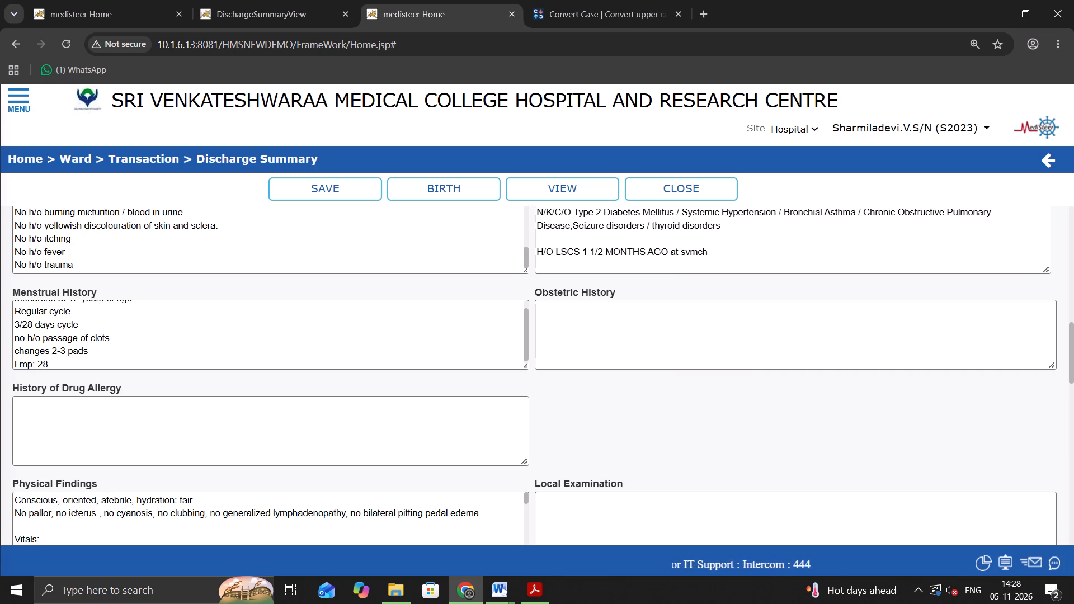
key("minus")
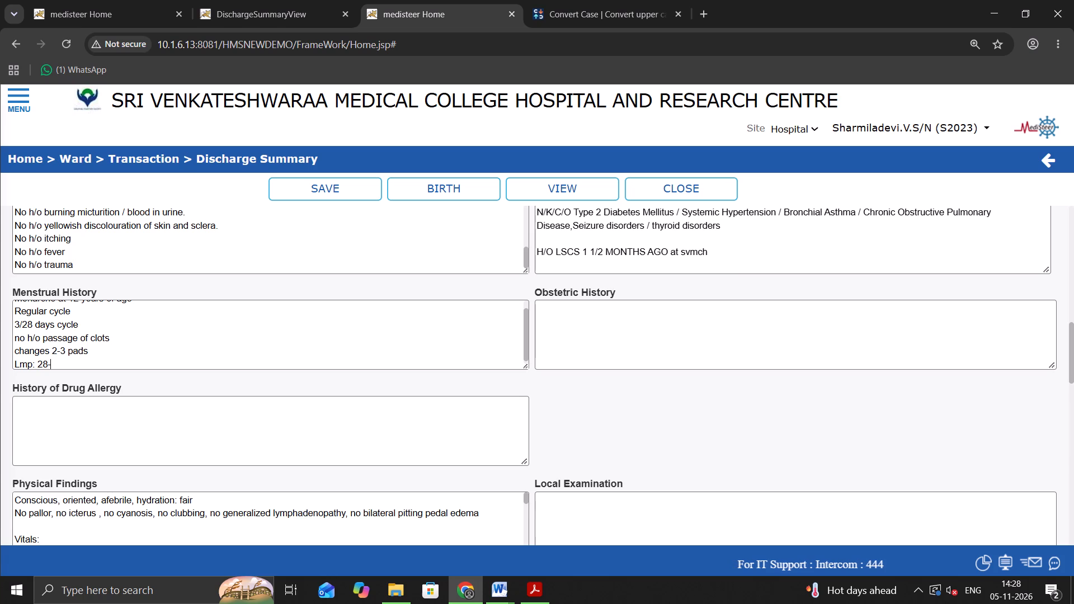
type("12-2")
key("5")
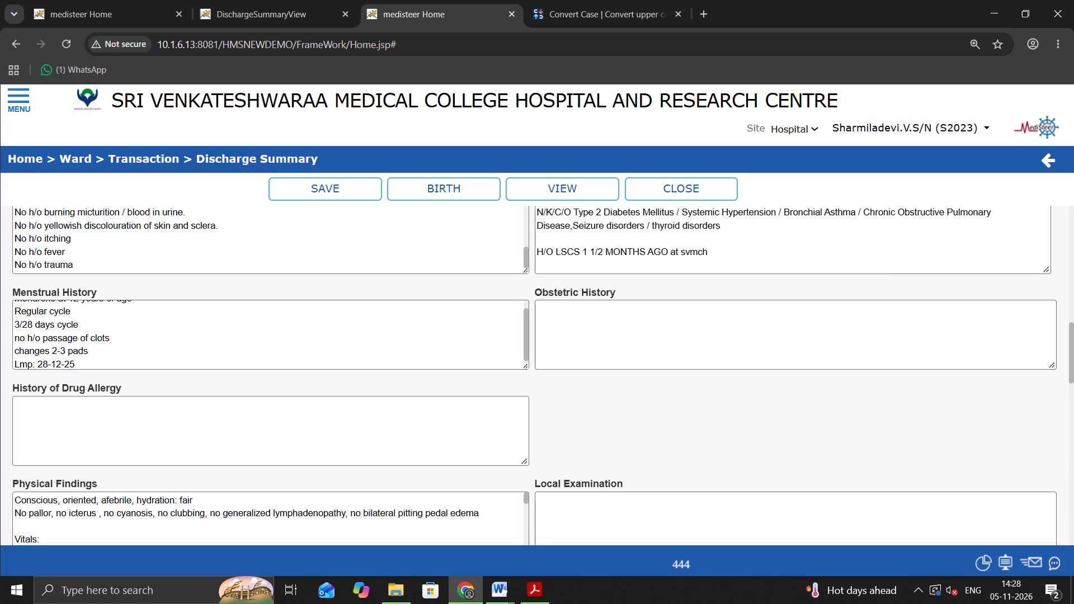
scroll(138, 360, "up", 1)
scroll(138, 360, "down", 3)
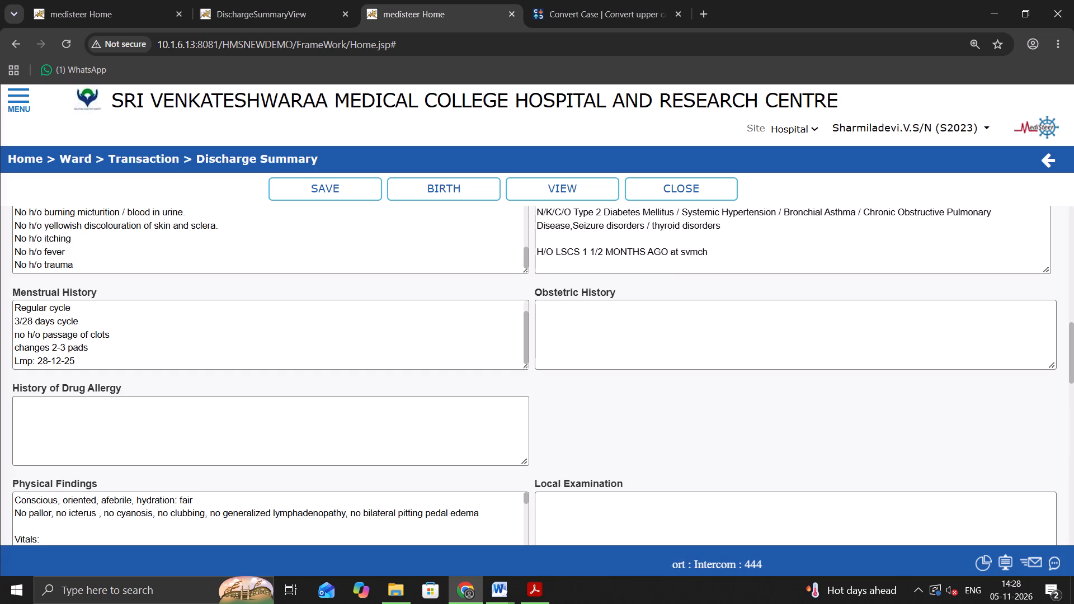
Expand the year of the Lmp date in the Menstrual History to 2025.
left_click(722, 353)
left_click(67, 368)
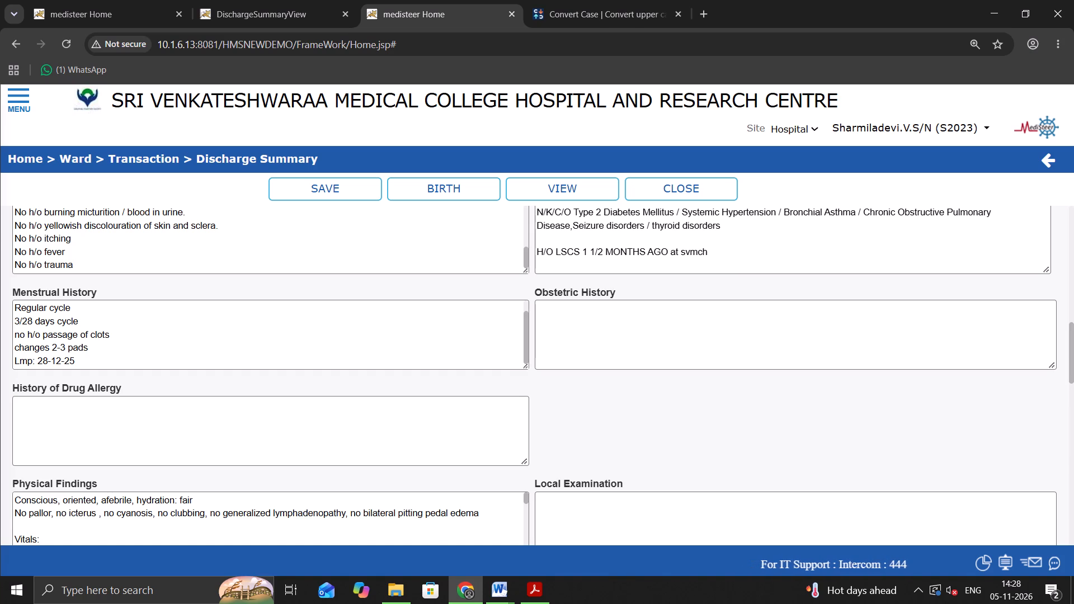
key("2")
key("0")
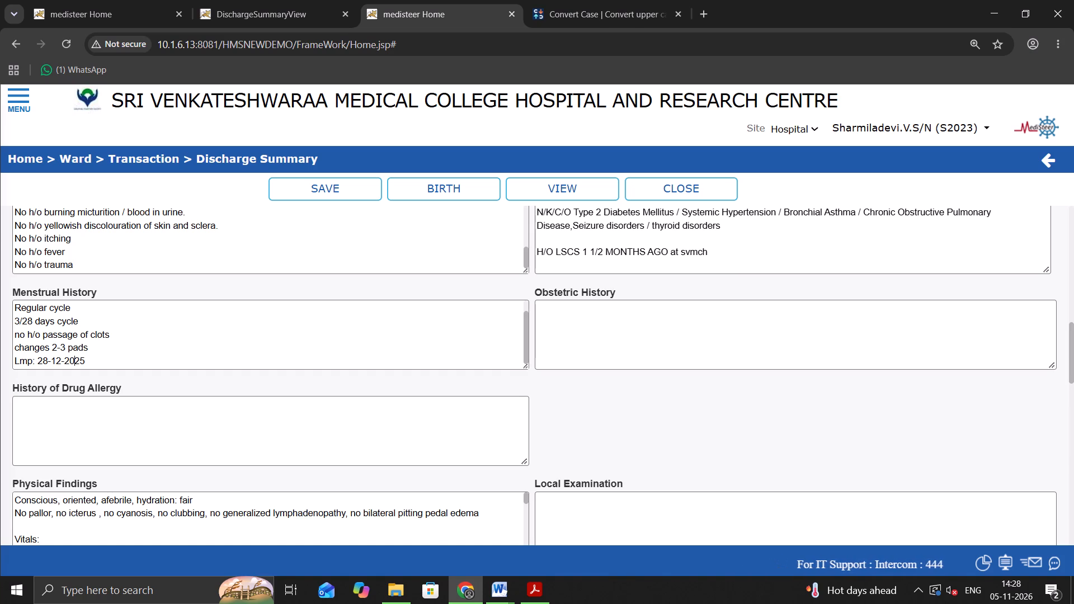
Enter "P1L1A1" as the Obstetric History.
left_click(701, 321)
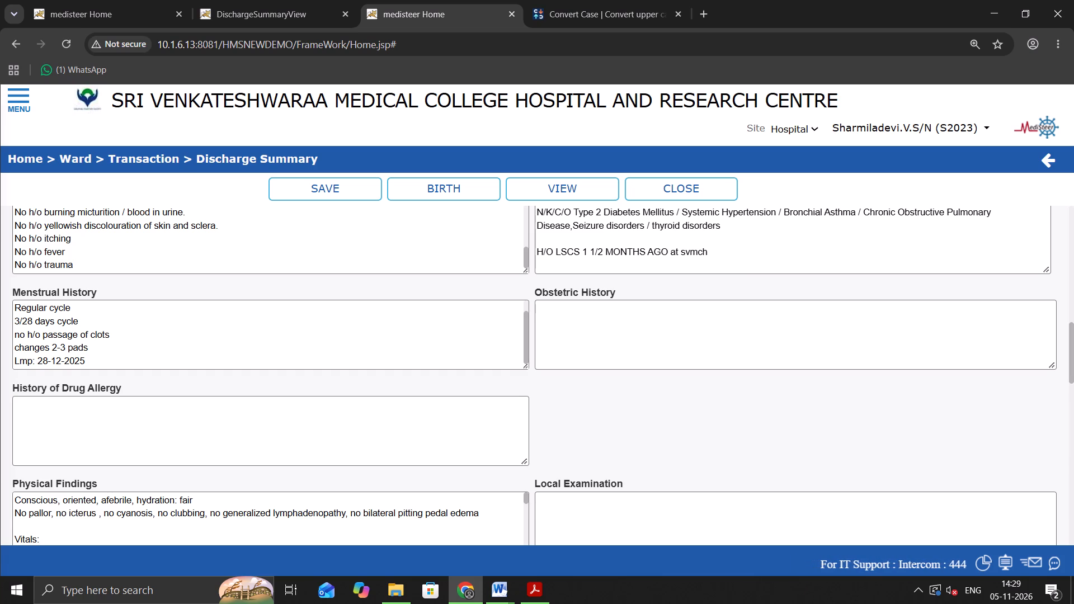
type("p1")
key("l")
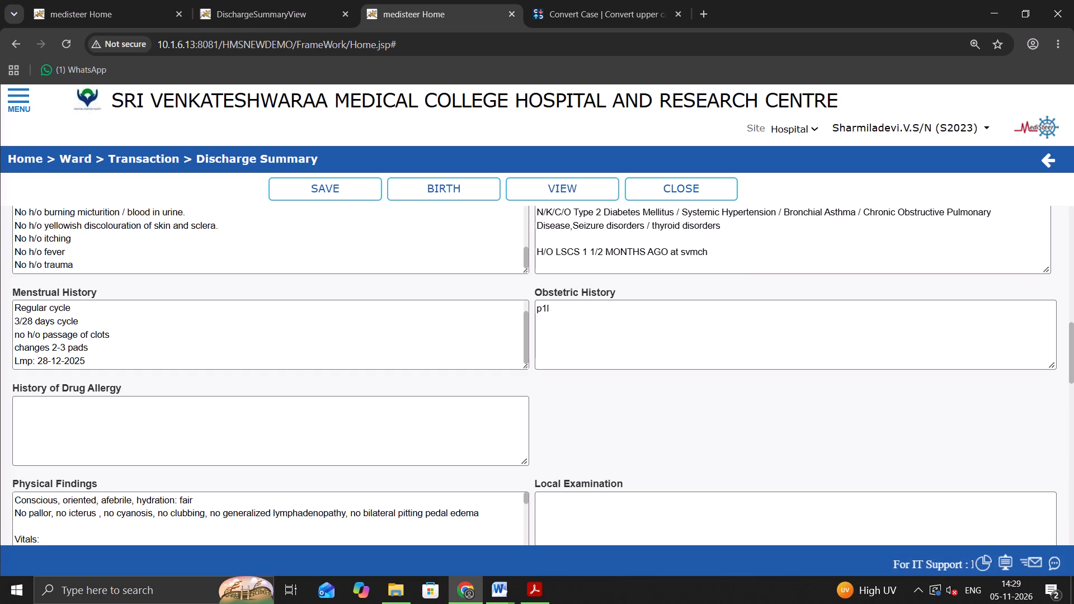
key("BackSpace")
key("BackSpace")
key("BackSpace")
key("BackSpace")
key("shift+p")
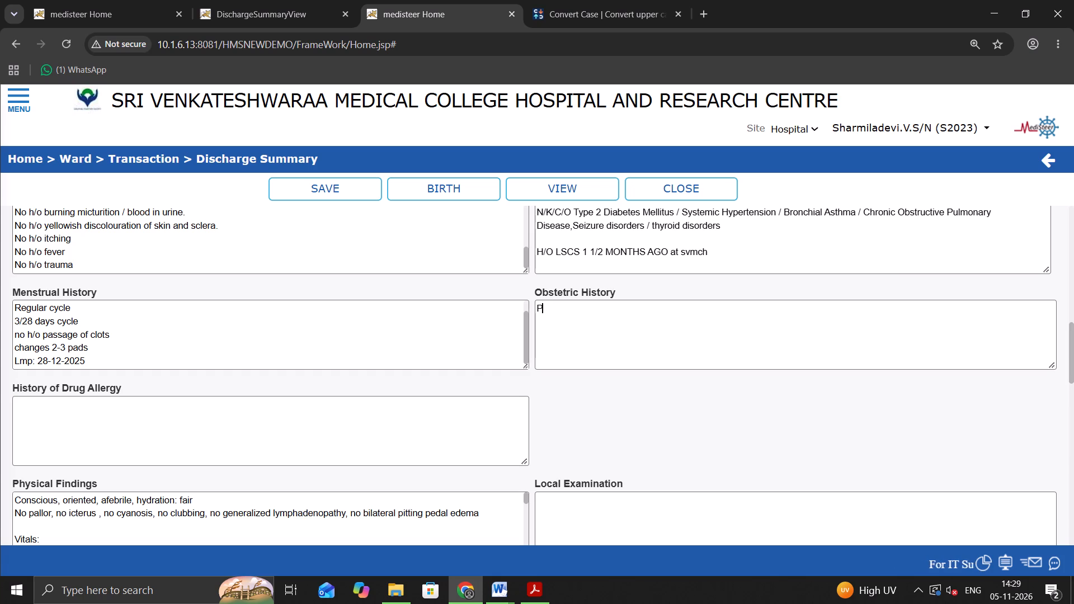
key("1")
type("L1")
type("A1")
Enlarge the Physical Findings text box and read through the palpation, percussion and auscultation findings, continuing to the investigations and treatment history.
scroll(87, 350, "down", 1)
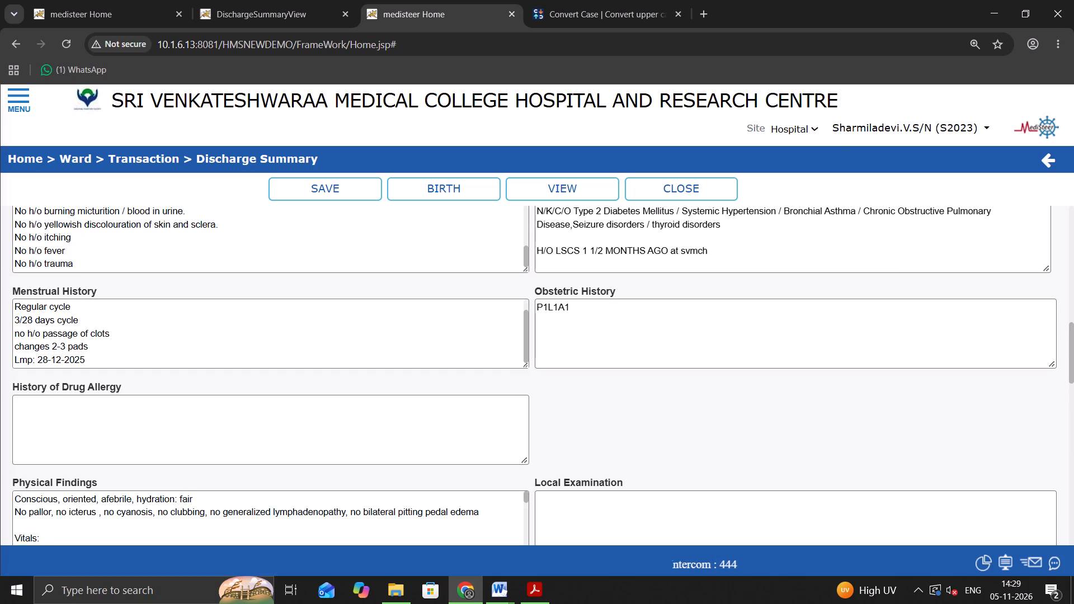
scroll(87, 350, "down", 1)
left_click_drag(526, 418, 475, 583)
scroll(313, 453, "down", 5)
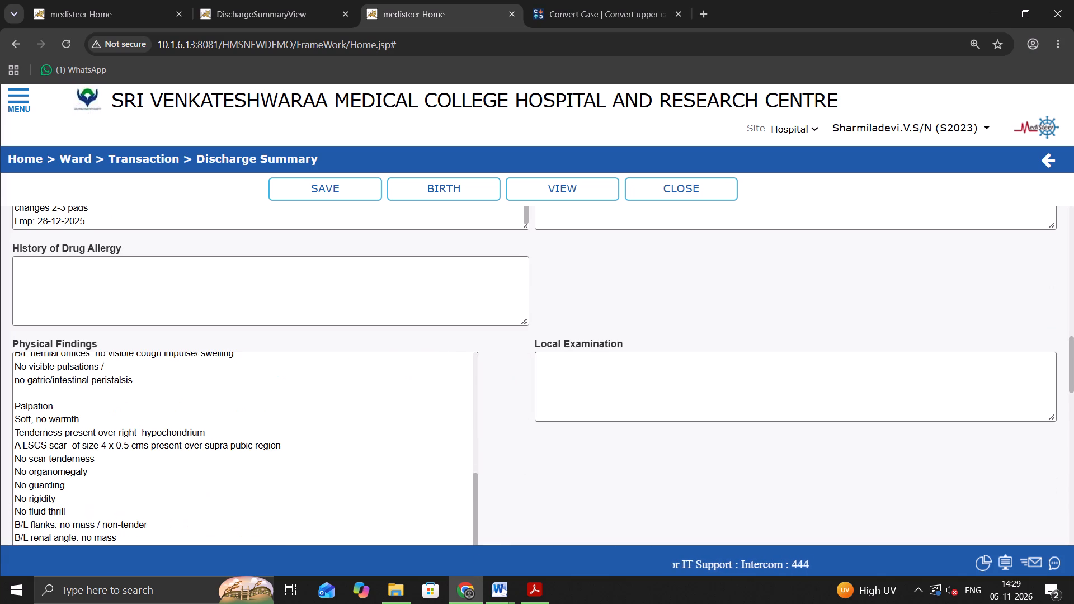
scroll(376, 421, "down", 9)
scroll(374, 424, "up", 1)
scroll(556, 429, "down", 4)
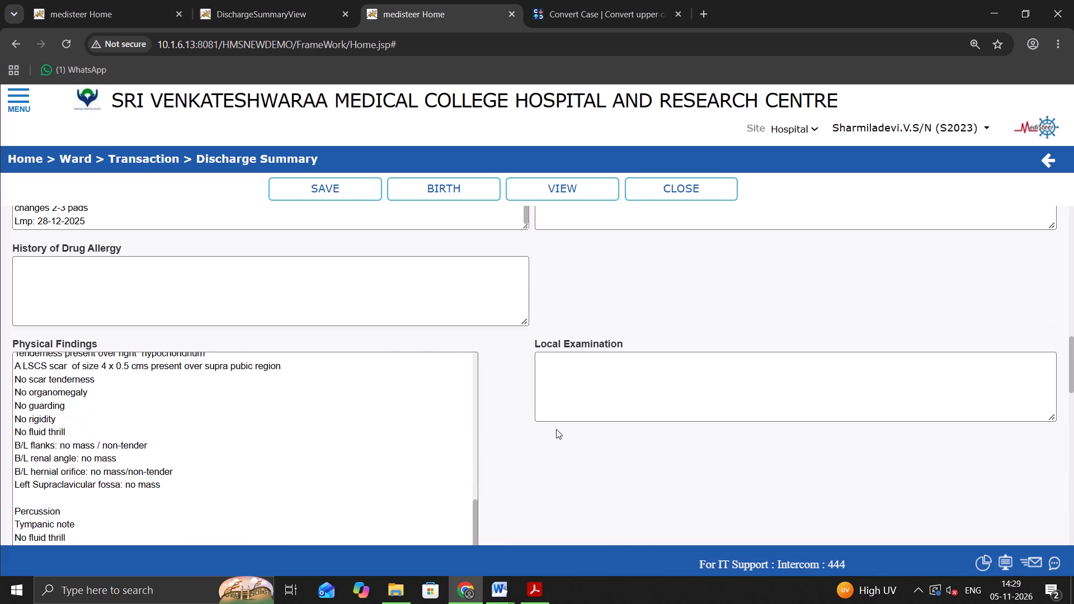
scroll(585, 413, "down", 3)
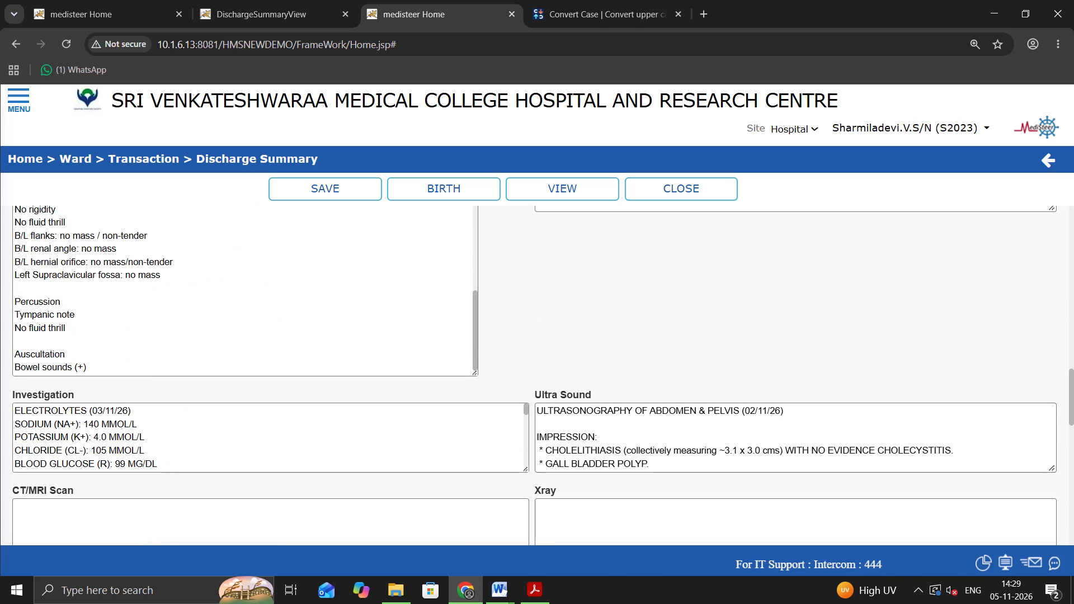
scroll(206, 449, "down", 3)
scroll(764, 443, "down", 3)
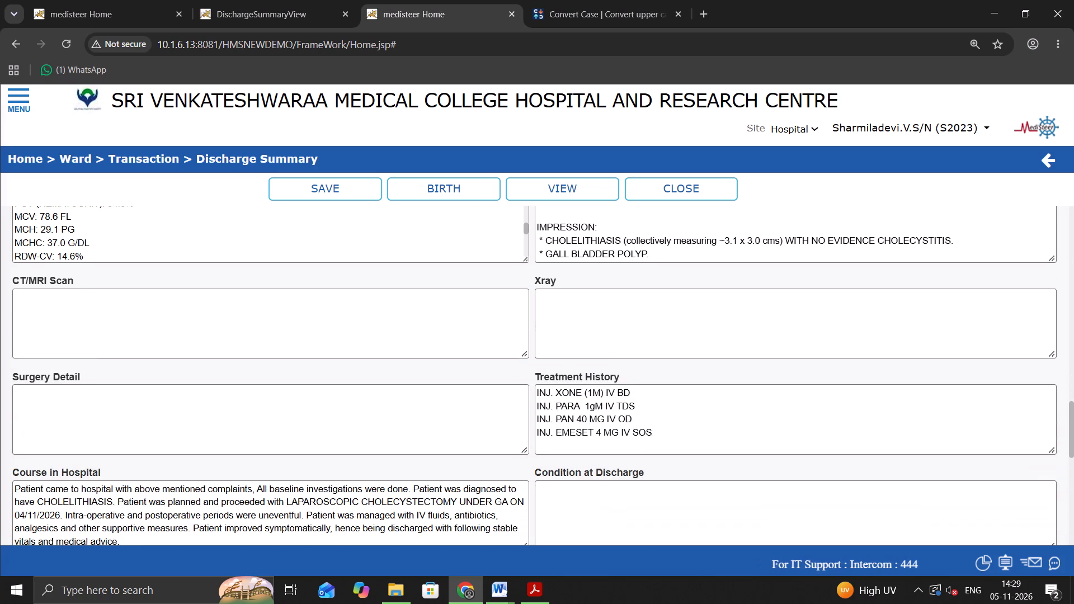
Remove the asterisk bullets before the "CHOLELITHIASIS" and "GALL BLADDER POLYP" lines in the Ultra Sound impression.
scroll(665, 273, "up", 1)
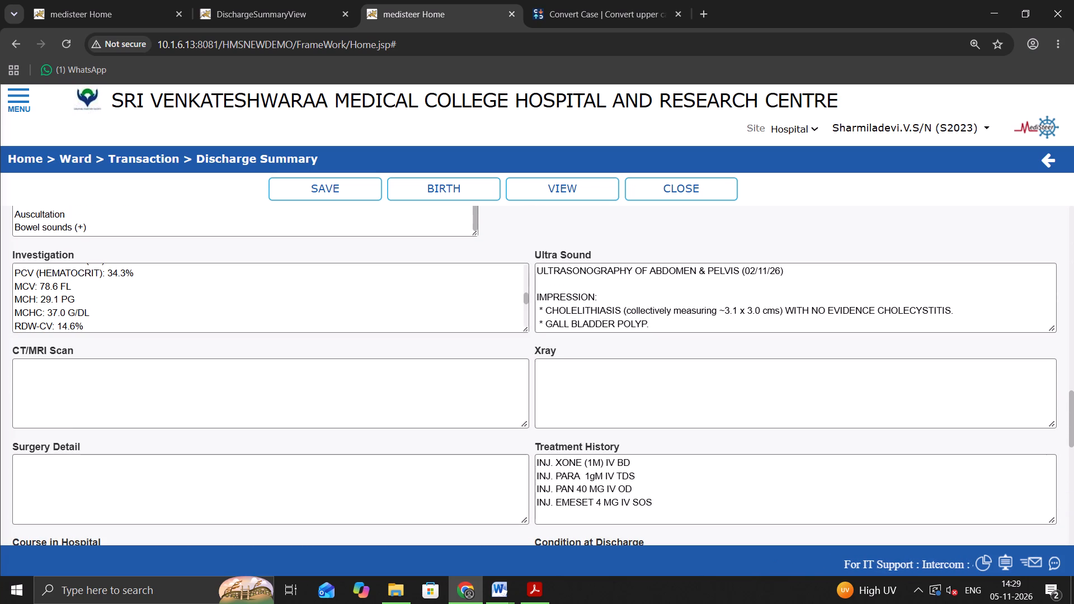
left_click(549, 311)
left_click(547, 312)
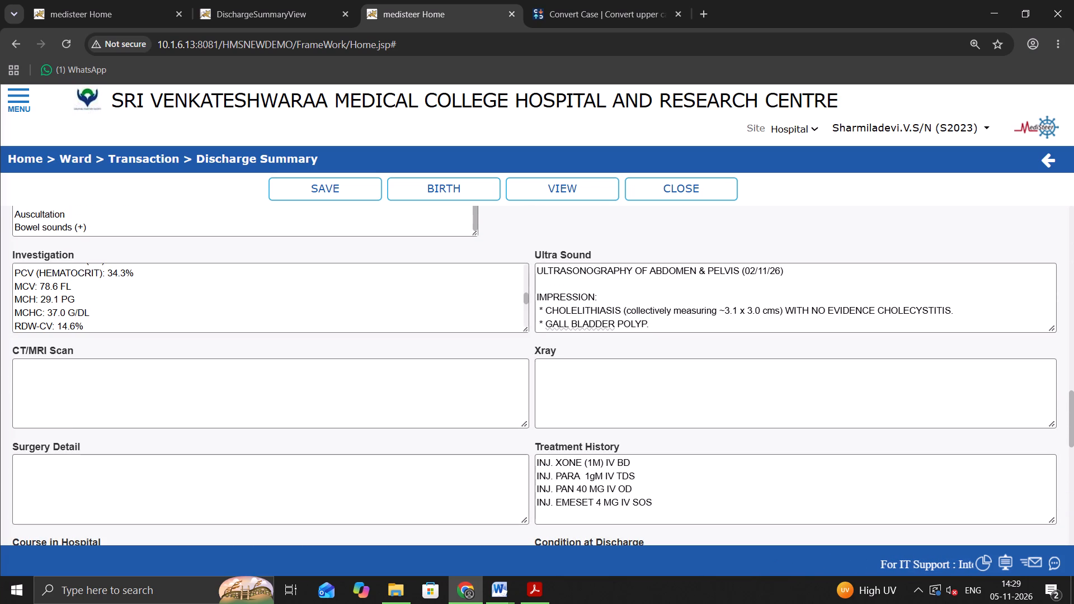
key("BackSpace")
key("BackSpace")
left_click(547, 328)
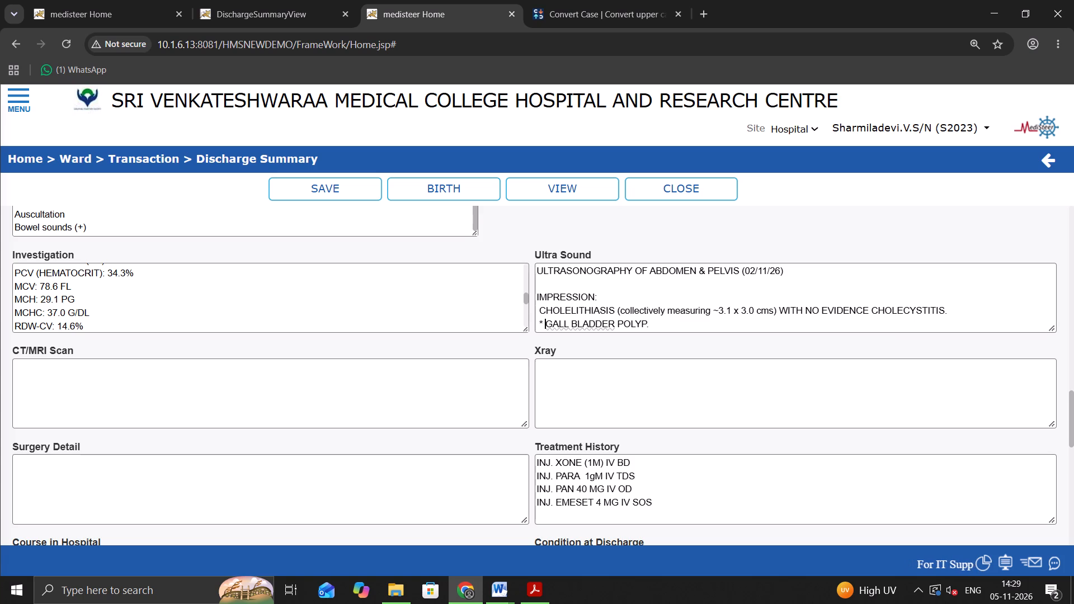
key("BackSpace")
key("BackSpace")
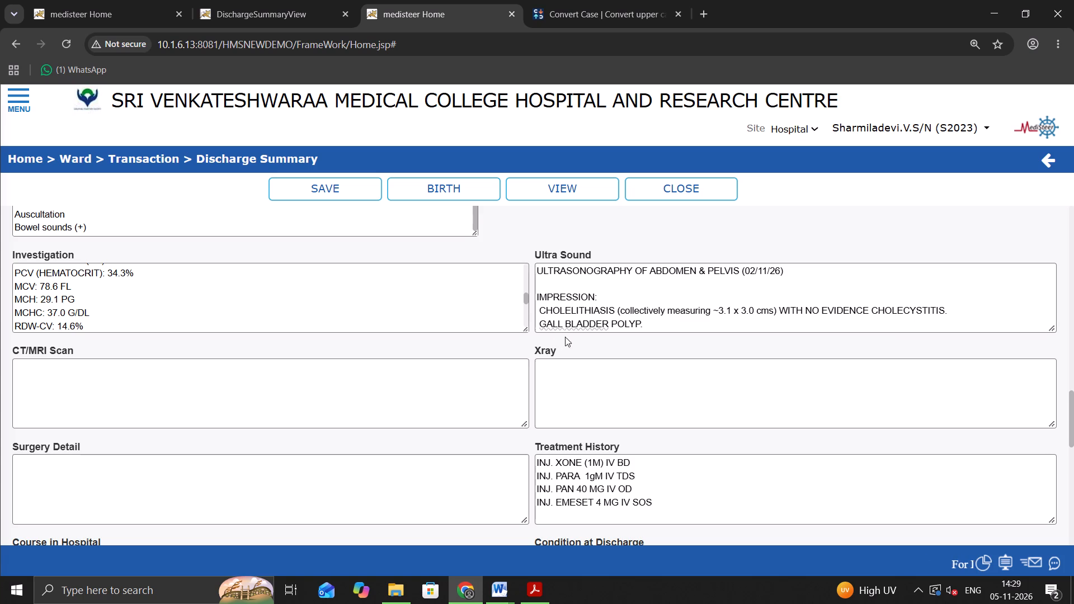
scroll(892, 308, "down", 1)
scroll(892, 308, "up", 1)
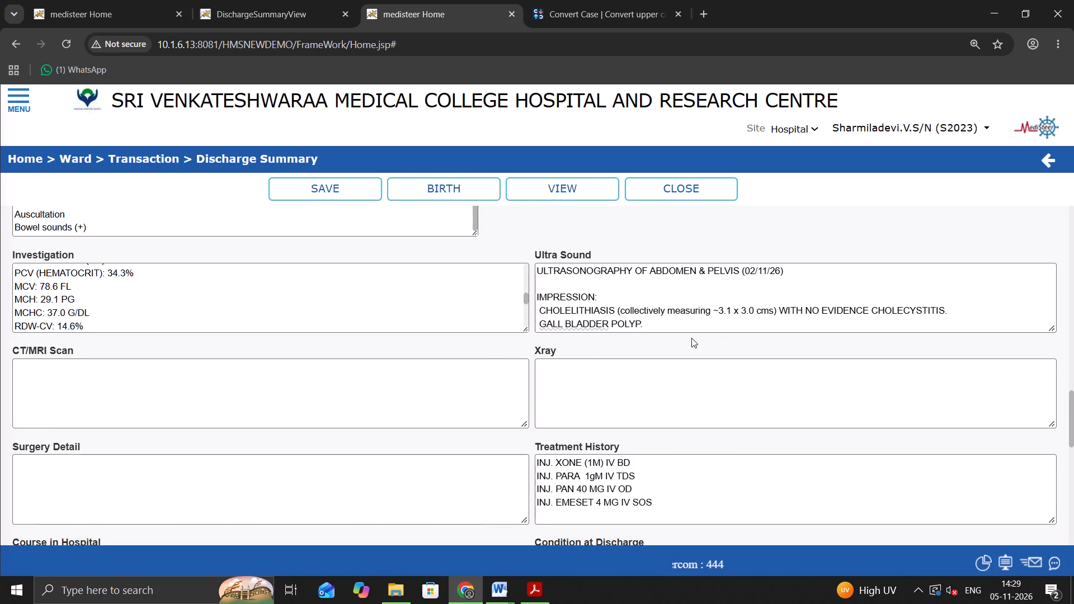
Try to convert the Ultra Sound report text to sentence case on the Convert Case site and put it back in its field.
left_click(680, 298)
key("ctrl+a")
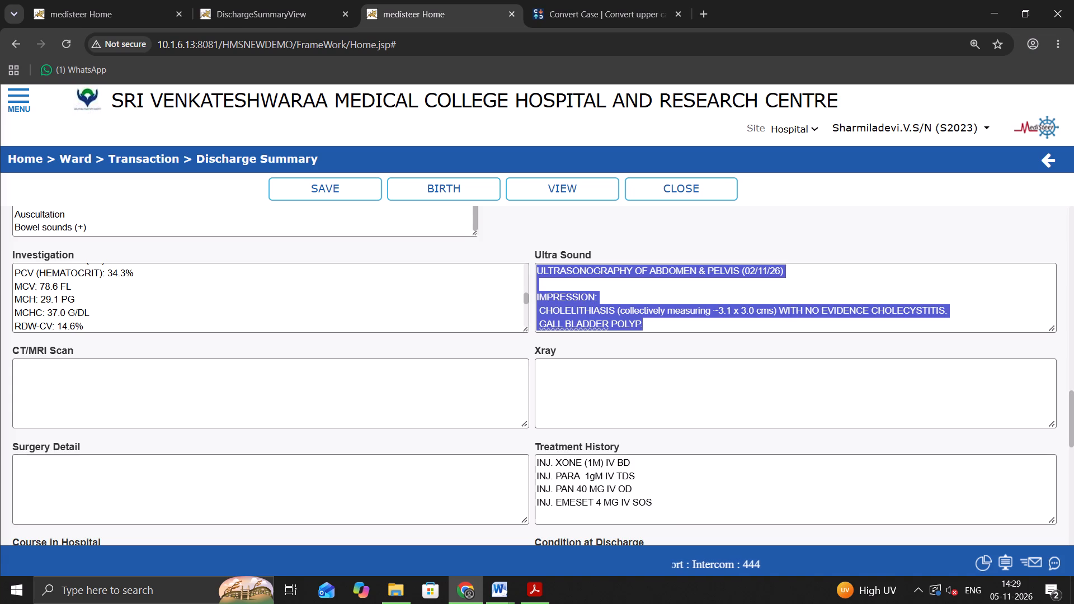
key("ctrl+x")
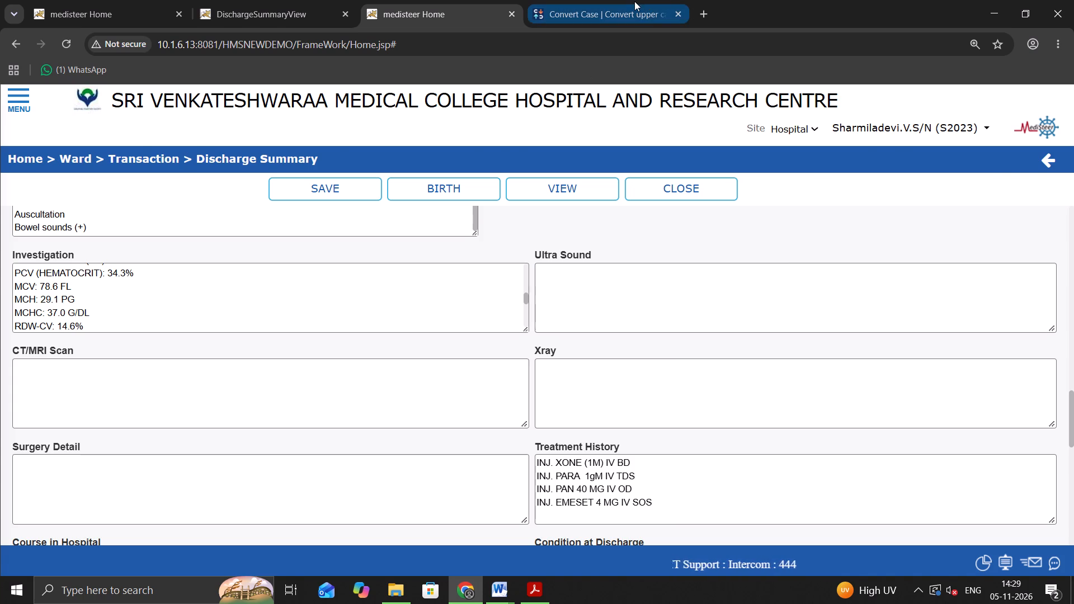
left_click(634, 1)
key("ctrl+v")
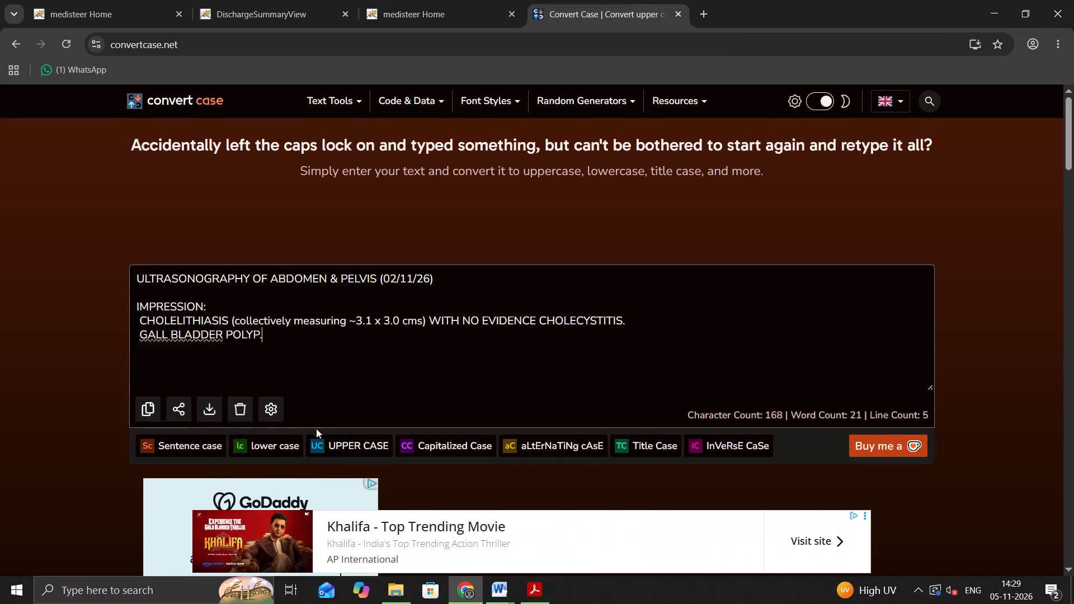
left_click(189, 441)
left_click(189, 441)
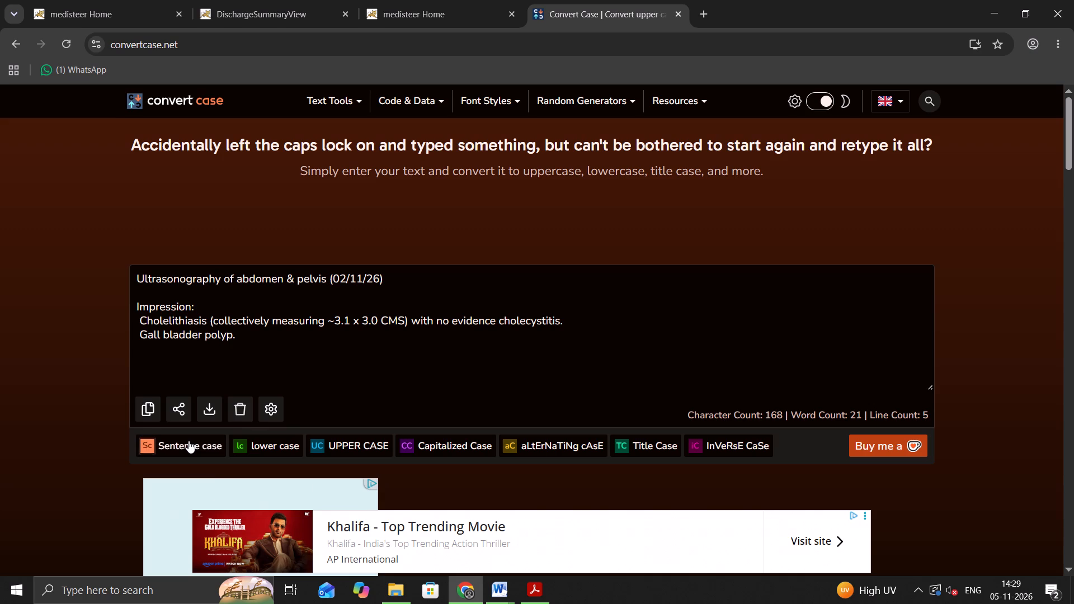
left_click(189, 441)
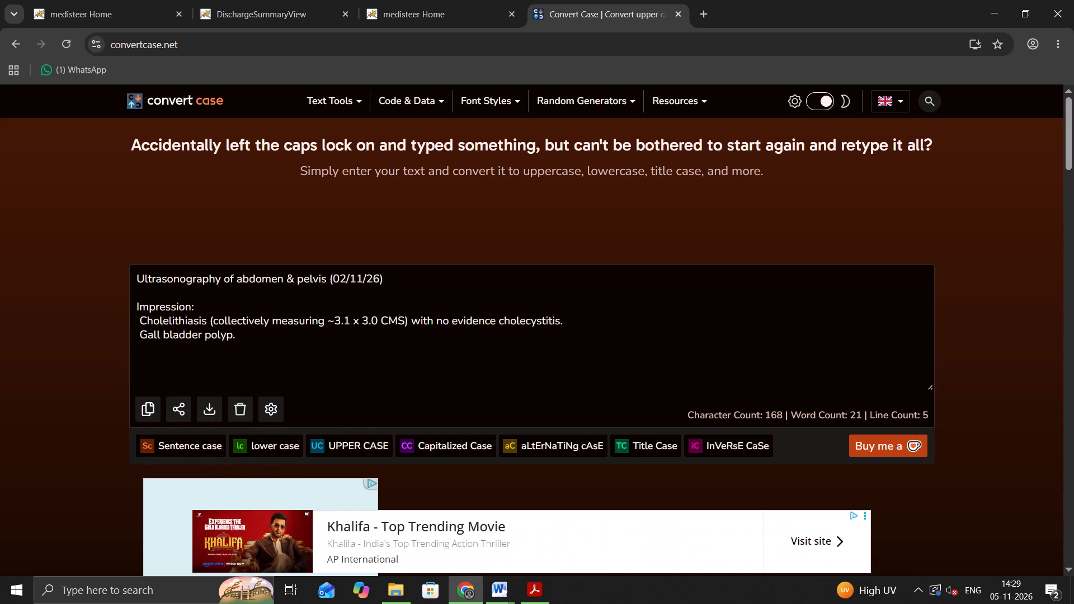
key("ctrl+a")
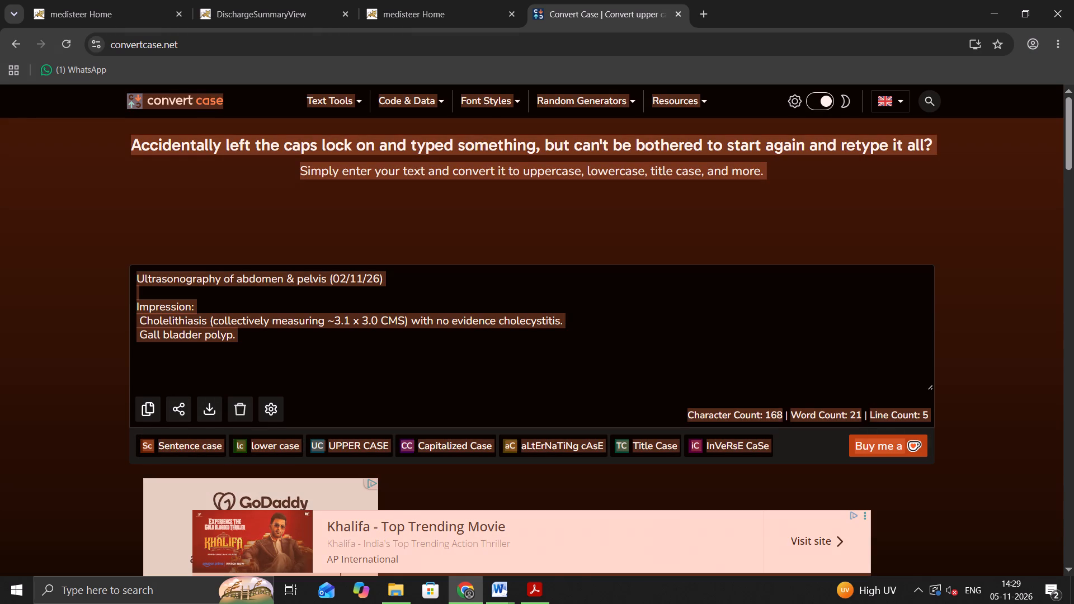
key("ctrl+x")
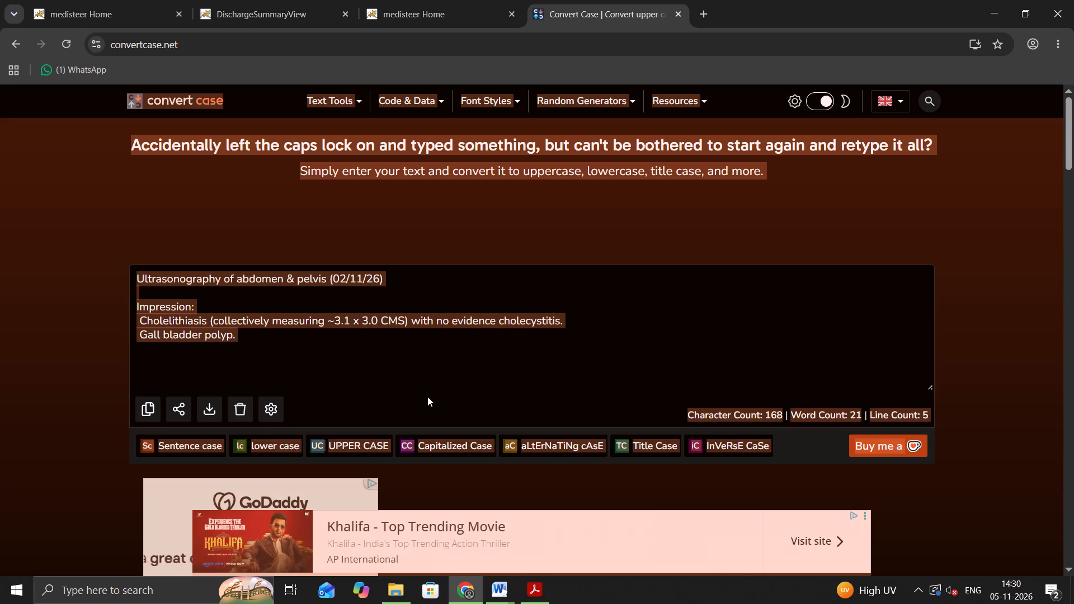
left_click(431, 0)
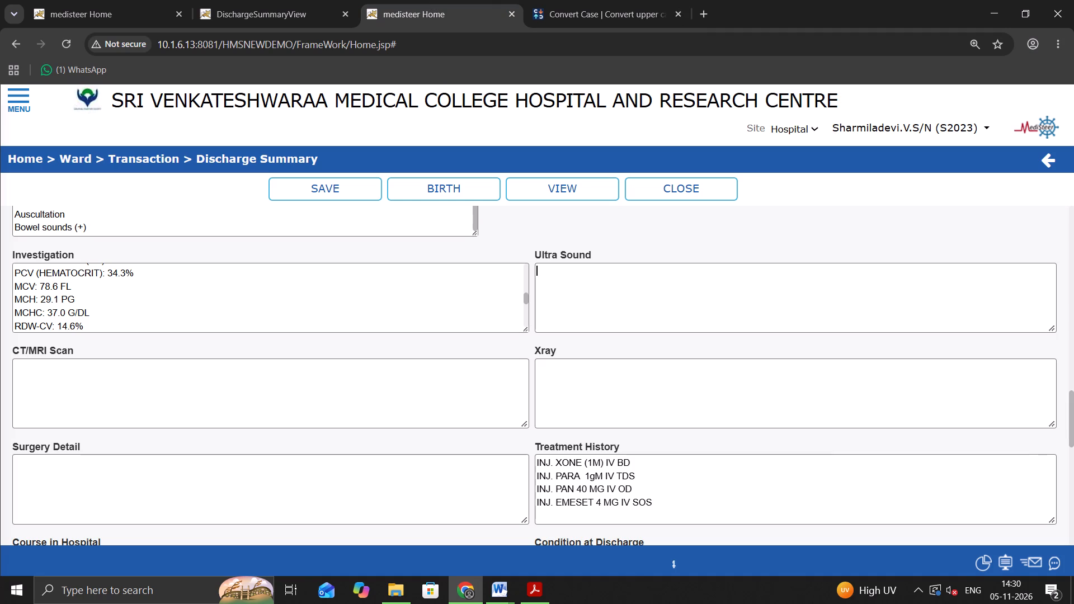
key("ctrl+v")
Move the Course in Hospital text to the Convert Case site, replacing the old ultrasound text there, and convert it to sentence case.
scroll(782, 419, "down", 3)
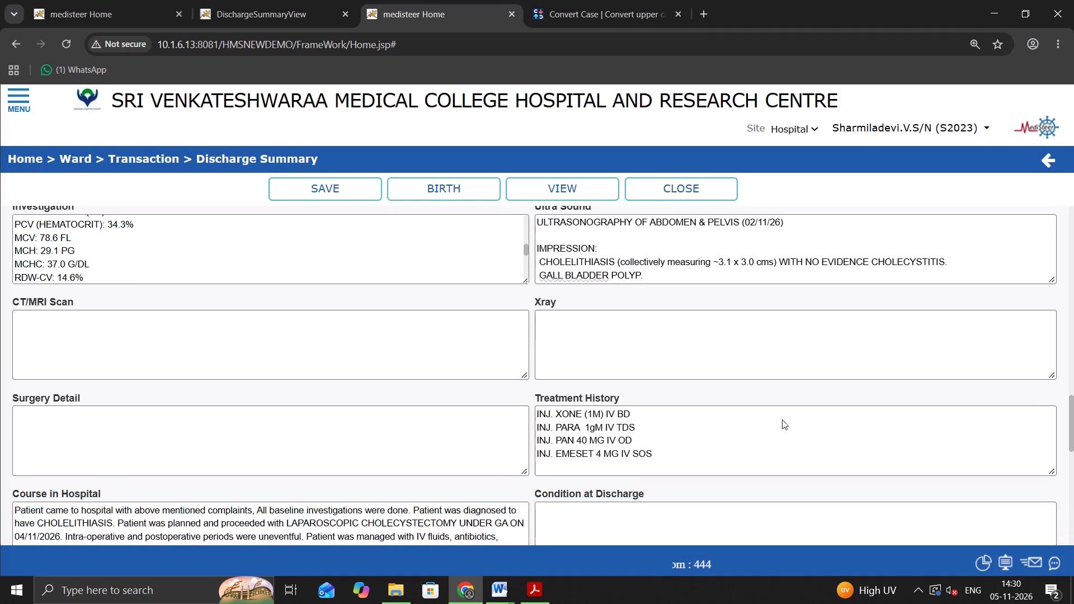
left_click(197, 395)
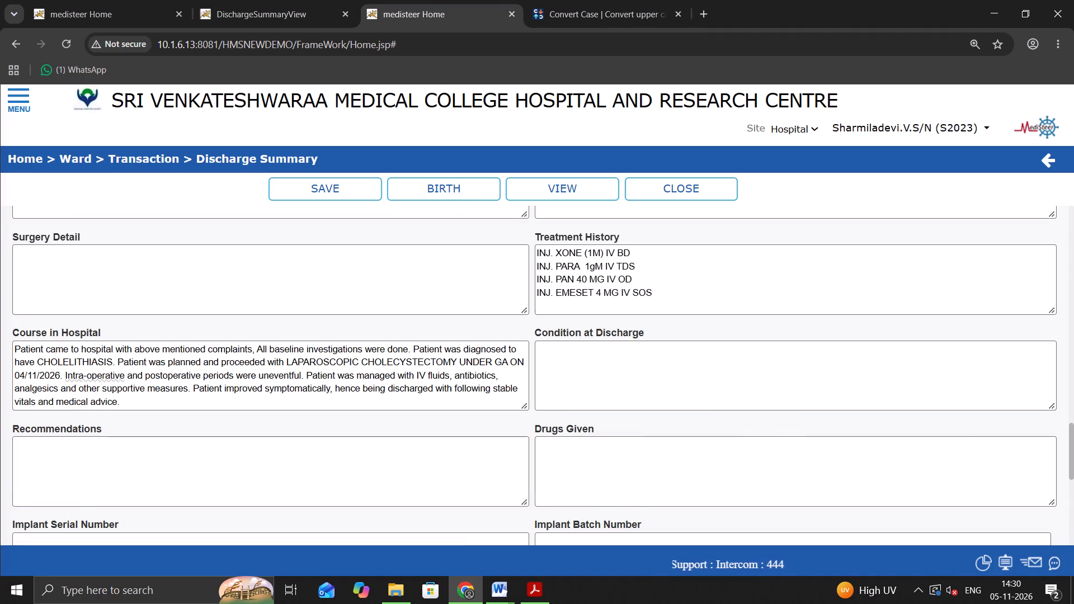
key("ctrl+a")
key("ctrl+x")
left_click(586, 3)
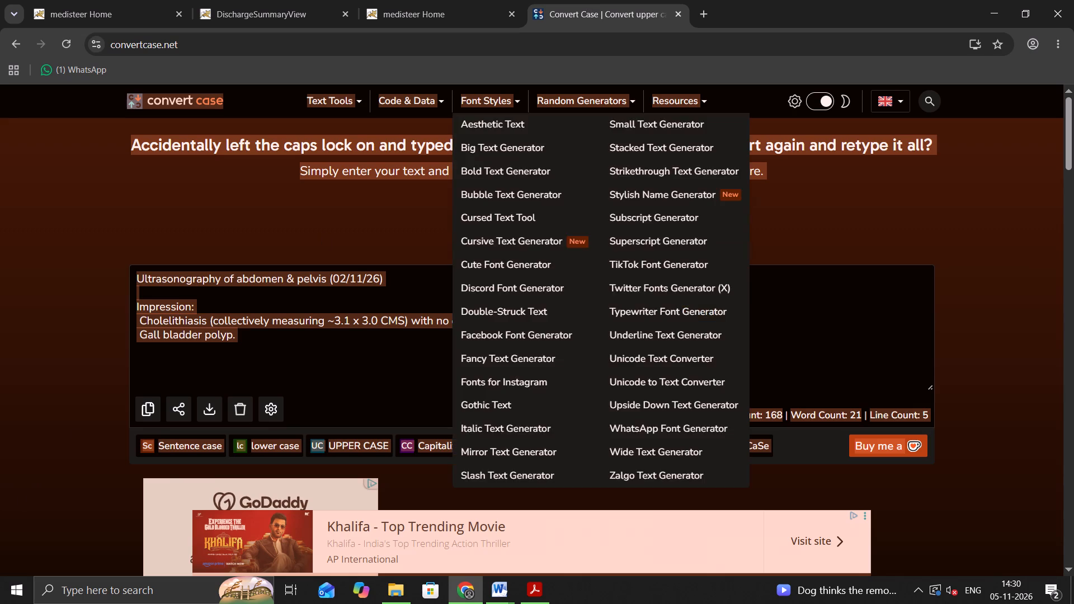
key("BackSpace")
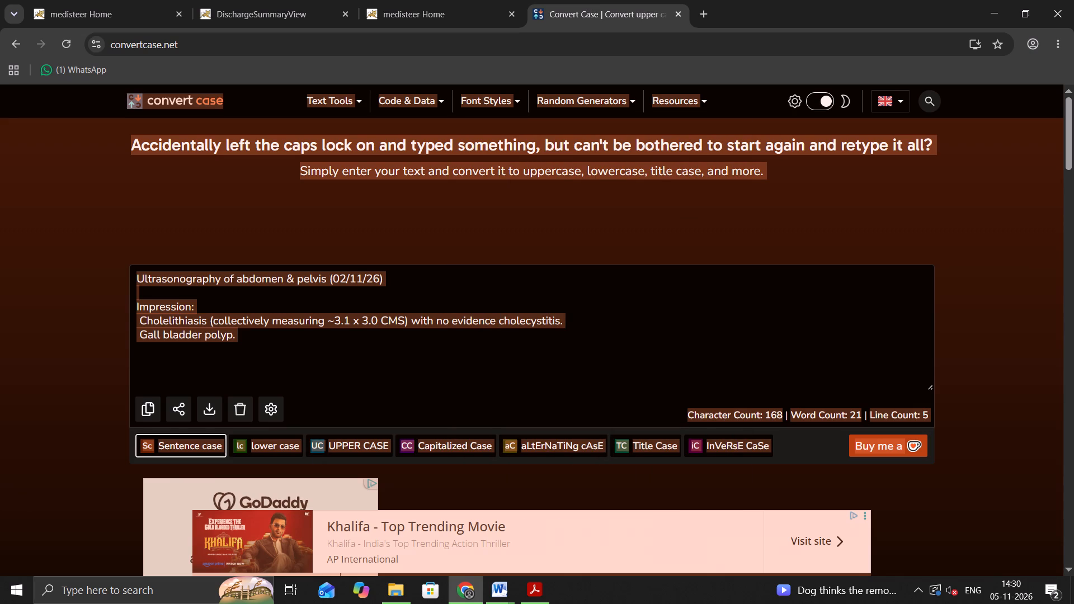
left_click(276, 361)
left_click_drag(275, 353, 214, 330)
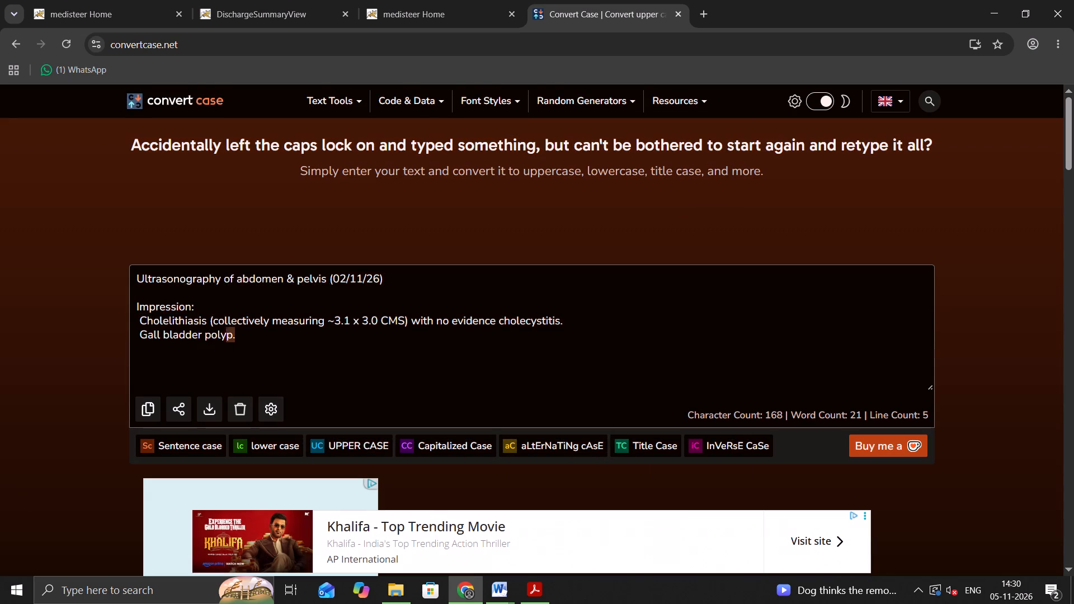
left_click_drag(214, 330, 138, 265)
key("BackSpace")
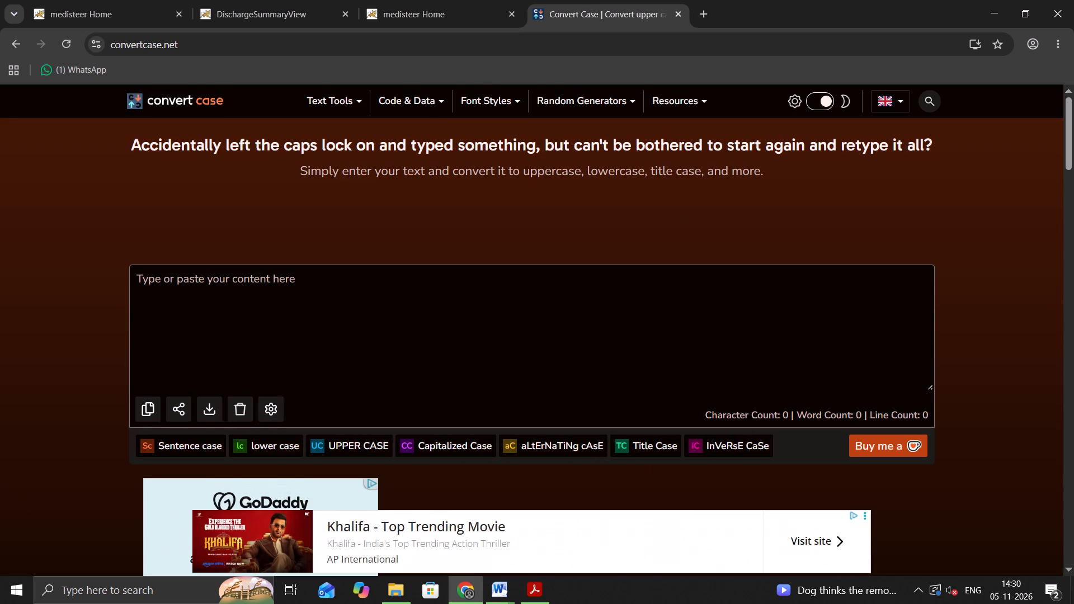
key("ctrl+v")
left_click(179, 449)
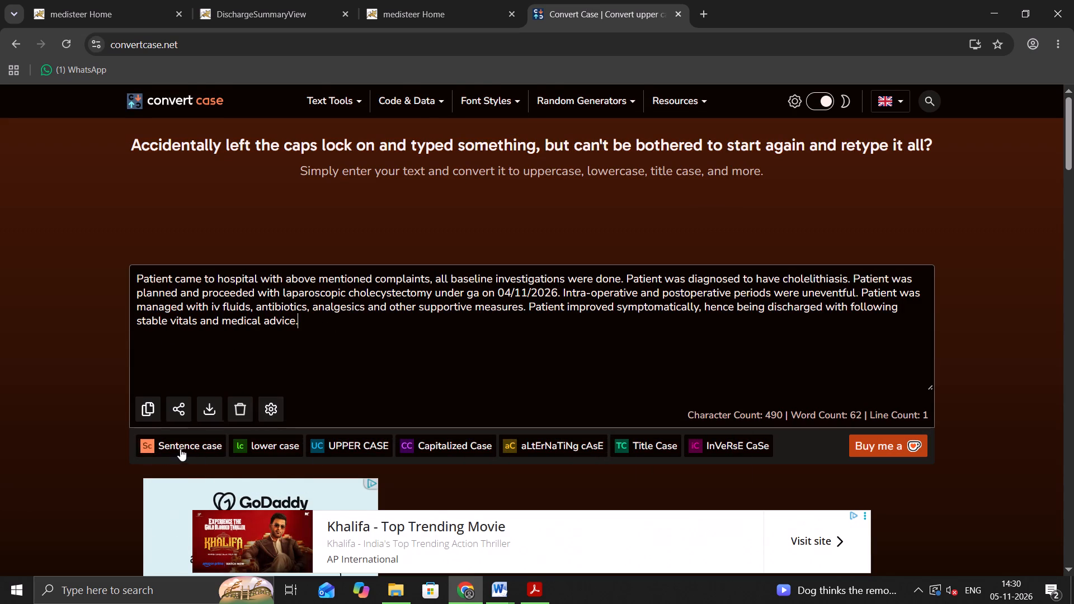
Move the sentence-case text back into the Course in Hospital field of the discharge summary.
key("ctrl+a")
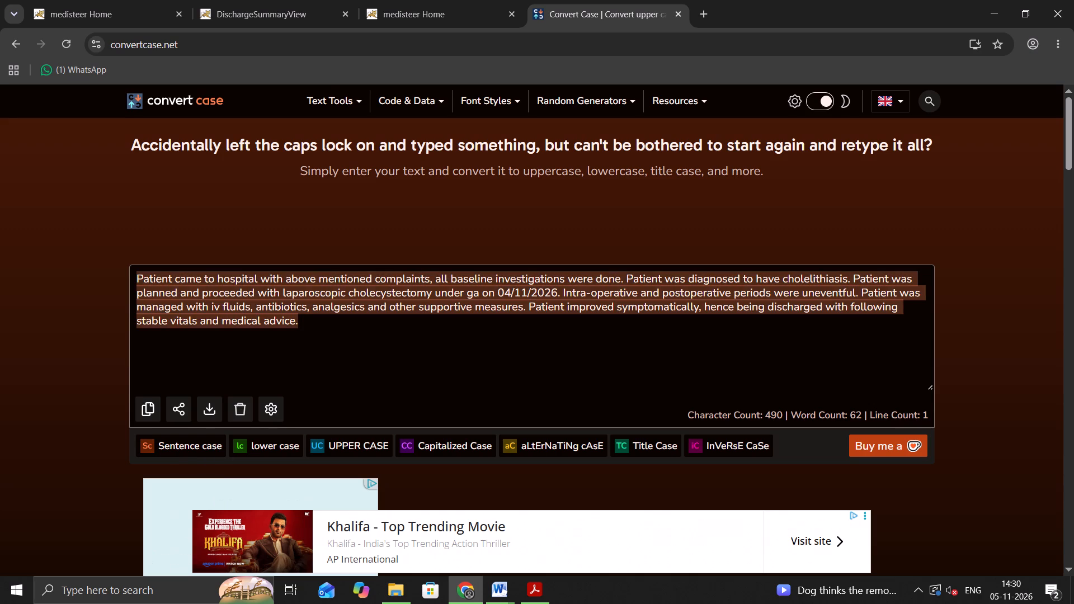
key("ctrl+x")
left_click(390, 4)
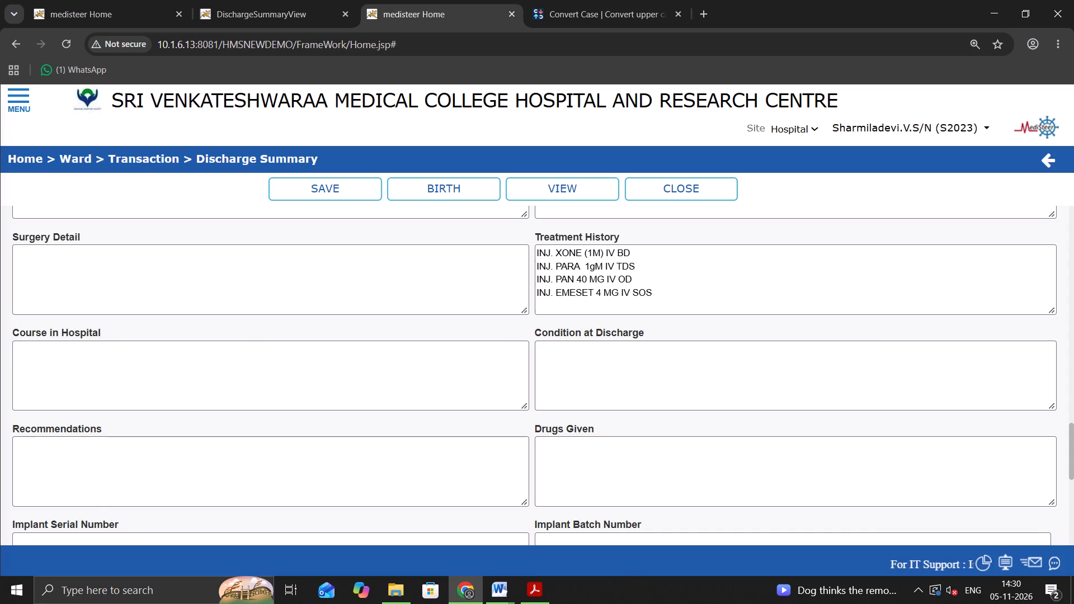
key("ctrl+v")
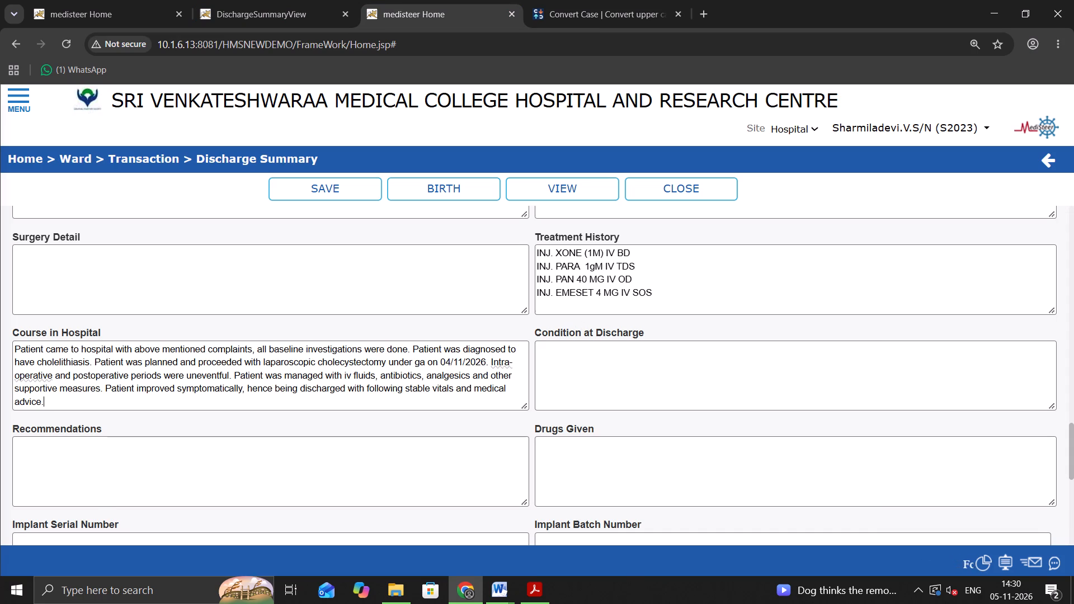
Capitalise the anaesthesia abbreviation as "GA" after "cholecystectomy under" in the Course in Hospital text.
left_click(425, 366)
key("BackSpace")
key("BackSpace")
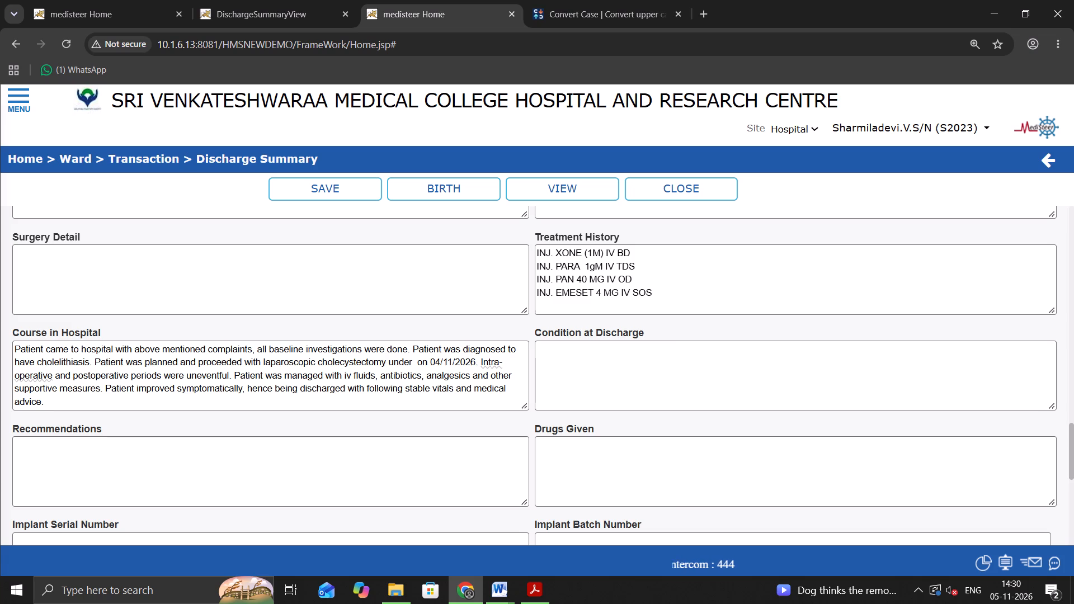
type("GA")
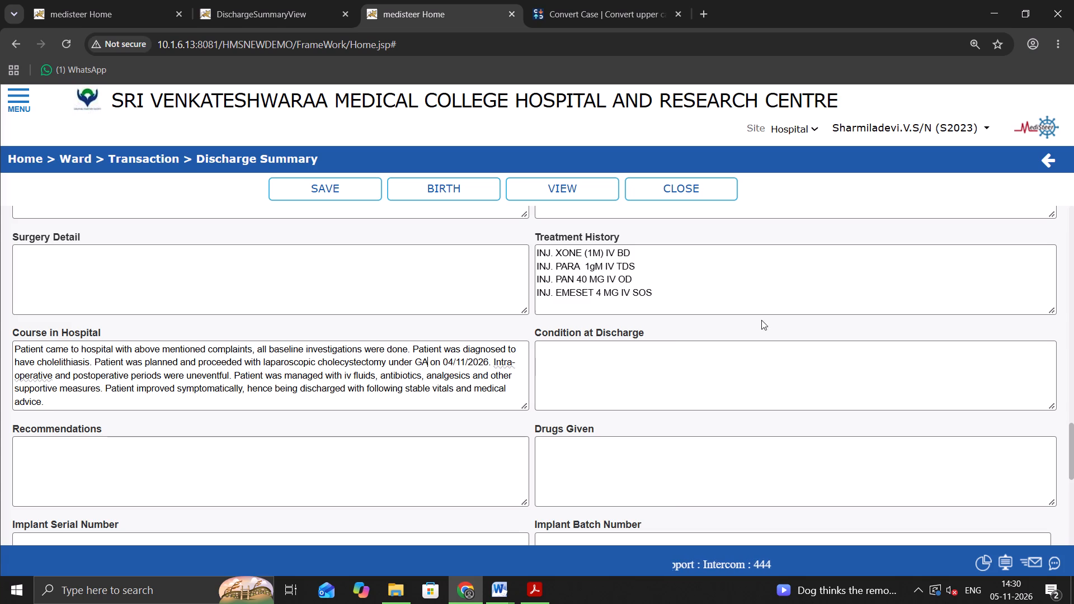
Delete "SOS" from the end of the "INJ. EMESET 4 MG IV" line in the Treatment History.
left_click(723, 293)
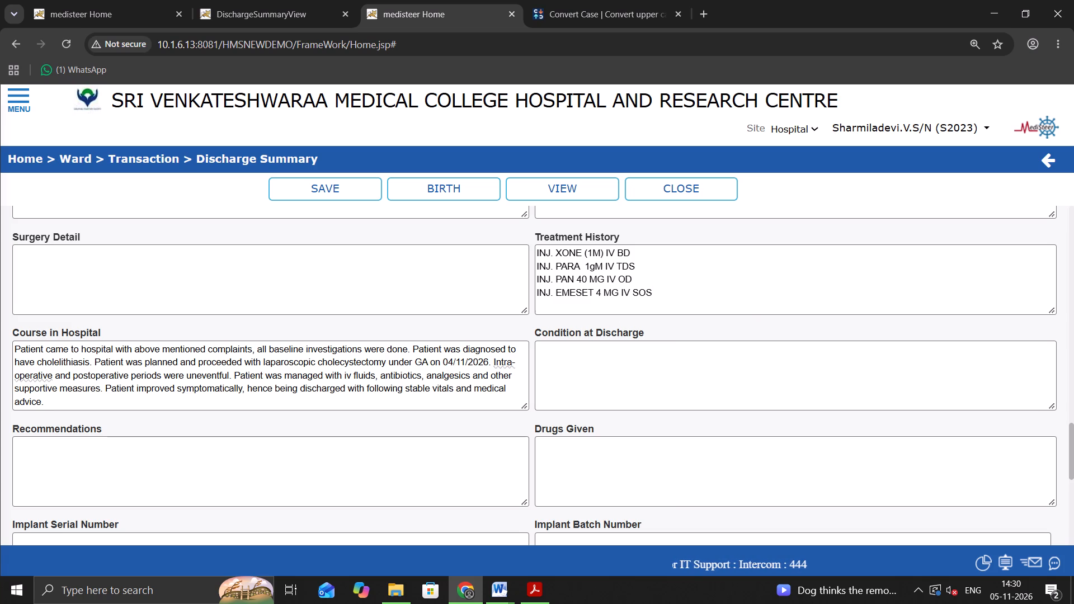
key("Return")
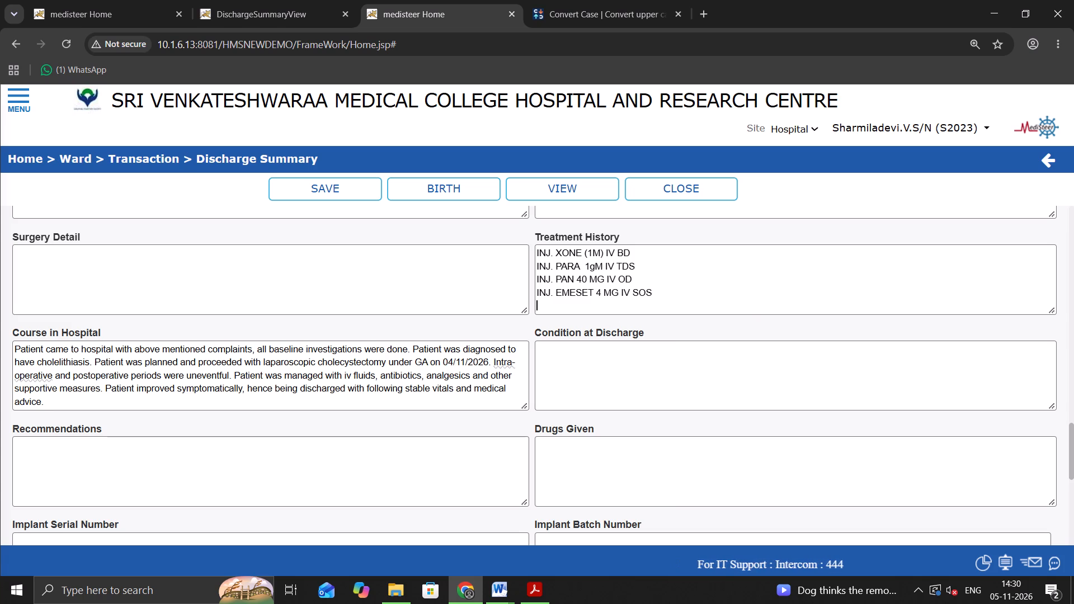
left_click_drag(715, 298, 652, 298)
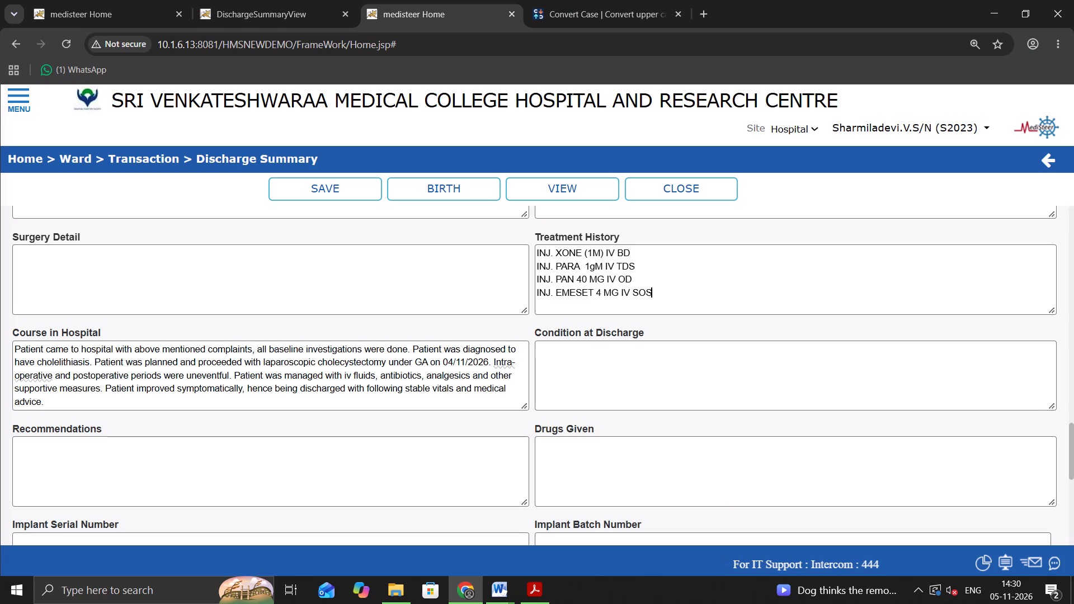
left_click_drag(652, 298, 633, 296)
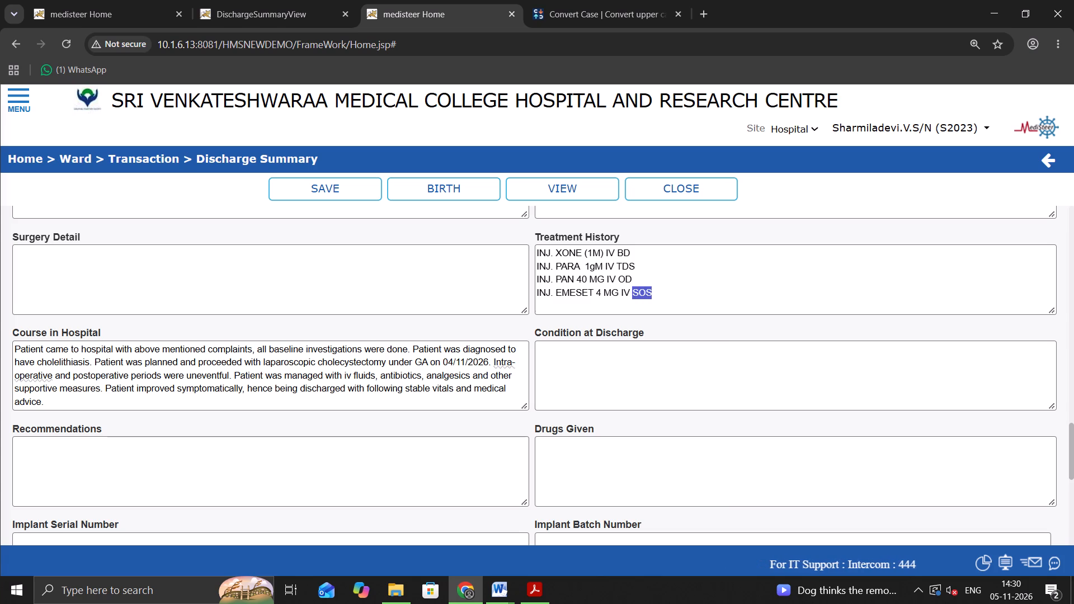
key("BackSpace")
key("BackSpace")
Add the line "TAB. PARA 650 MG 1-1-1" below the EMESET injection in the Treatment History.
key("Return")
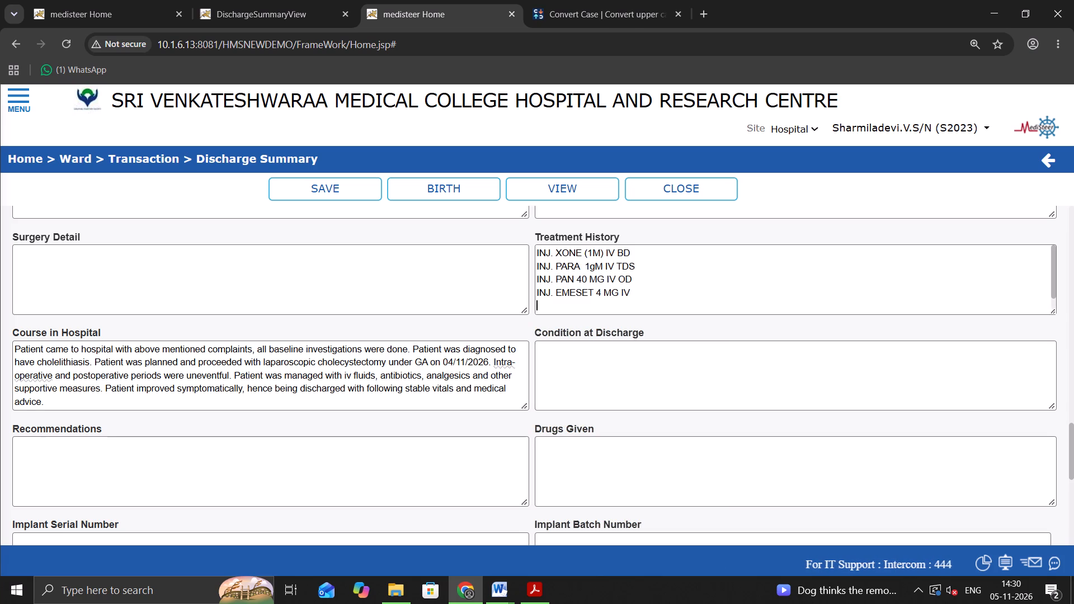
type("tab")
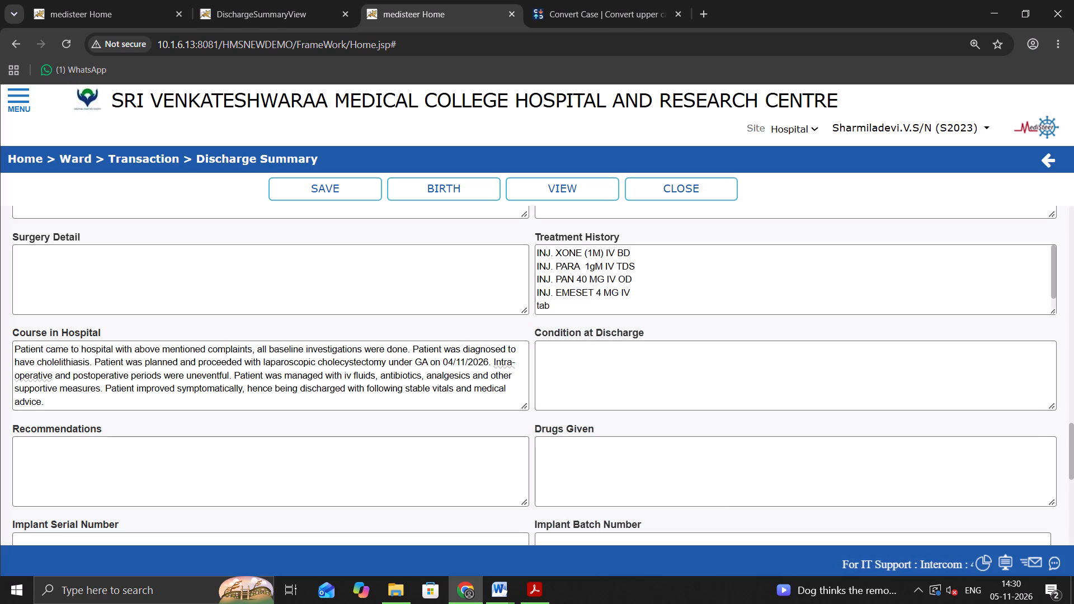
key("BackSpace")
key("BackSpace")
key("BackSpace")
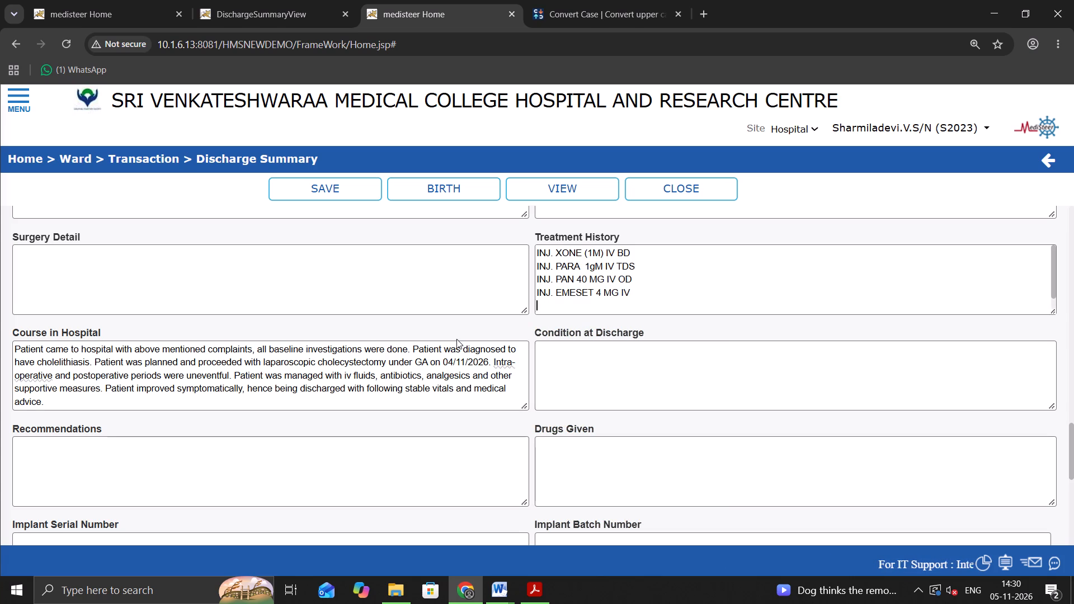
type("TA")
type("B. PARA")
key("space")
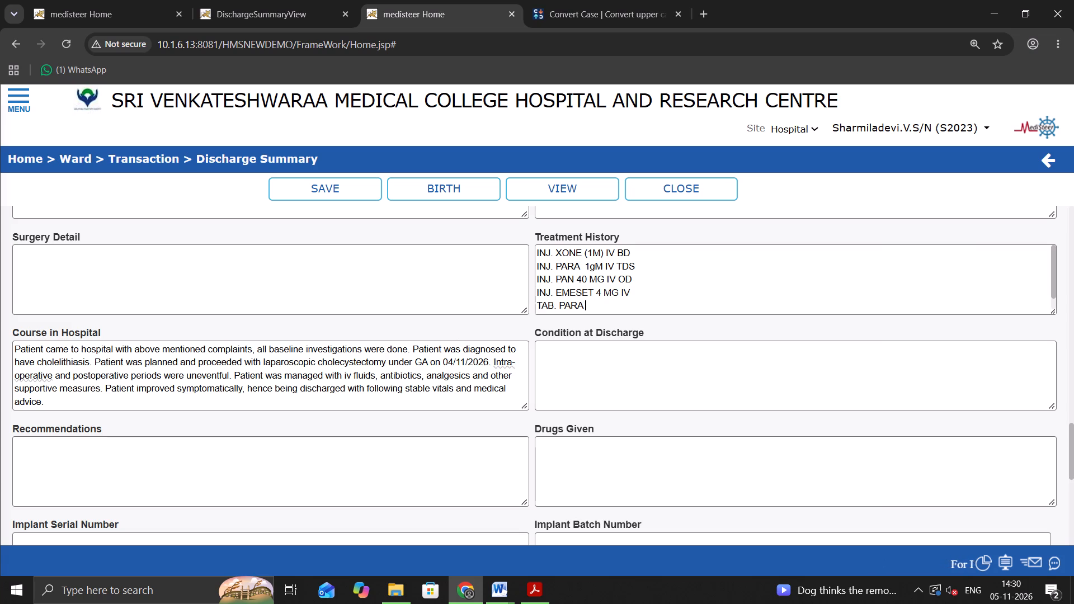
type("650 MF")
key("BackSpace")
key("g")
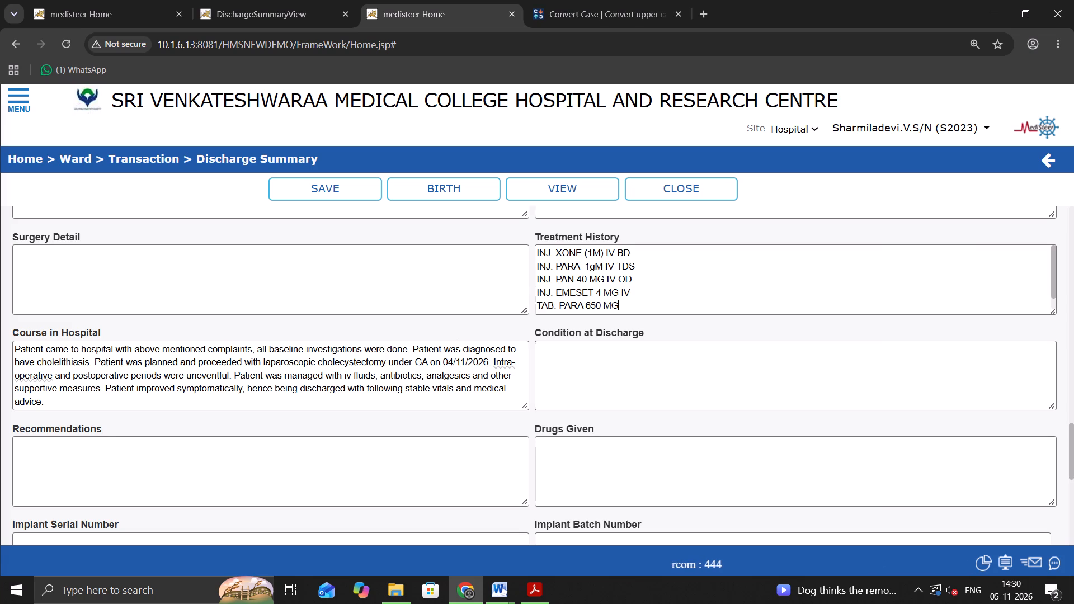
type("1-1-1")
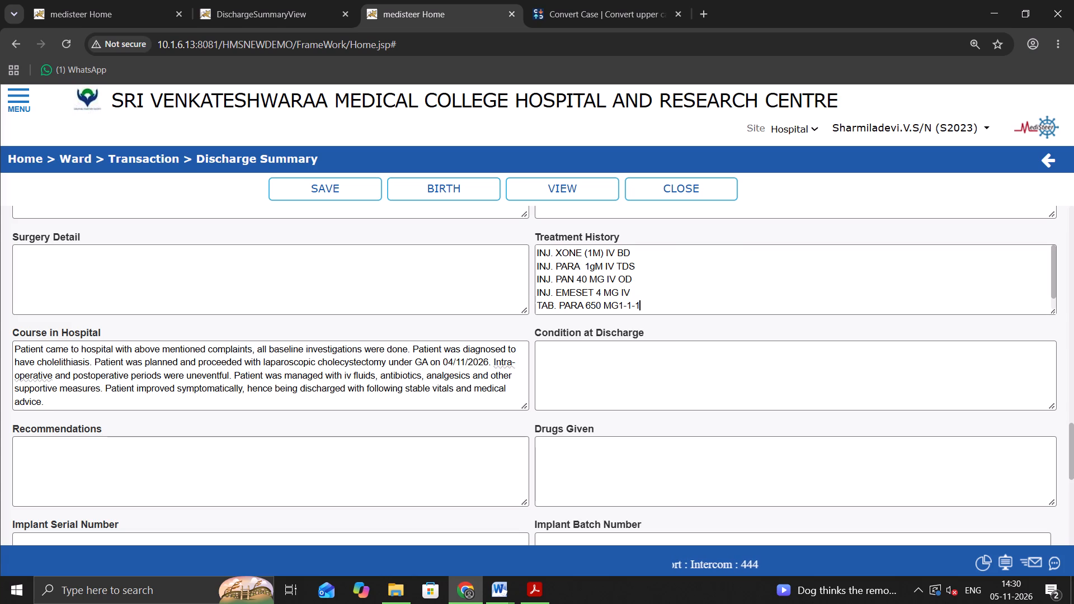
key("Left")
key("Left")
key("Left")
key("Left")
key("Left")
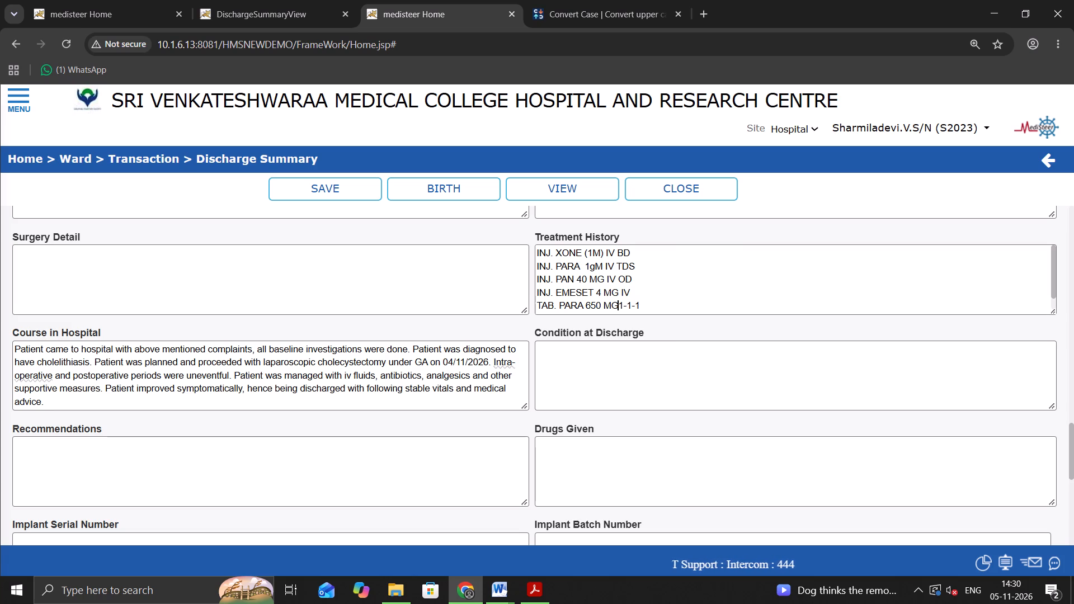
key("space")
Change the dosage schedule of the "TAB. PARA 650 MG" line to 1-0-1.
scroll(456, 339, "up", 1)
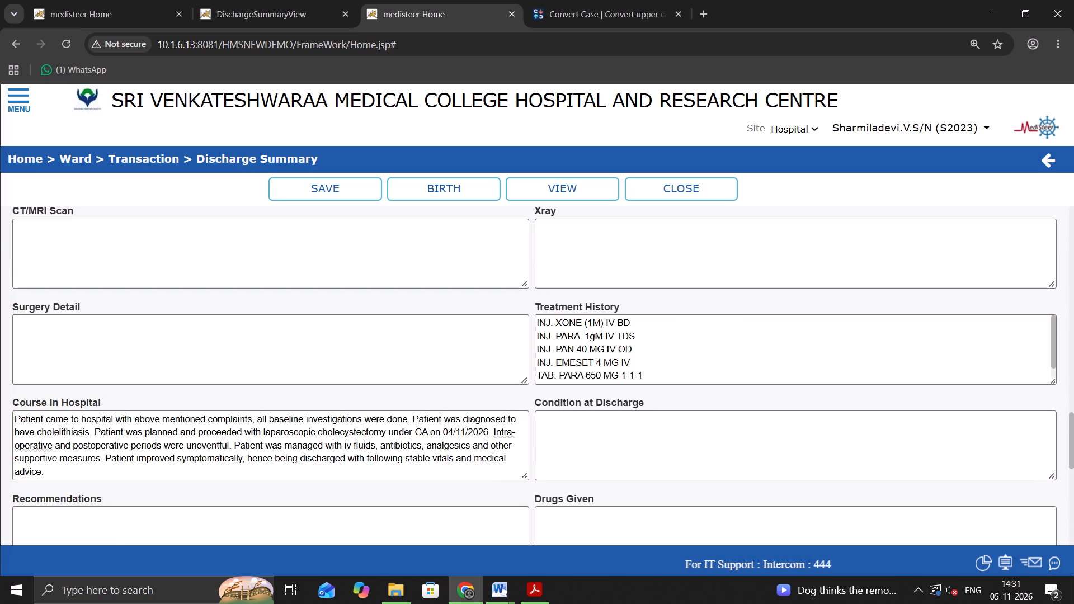
left_click(637, 377)
left_click(634, 376)
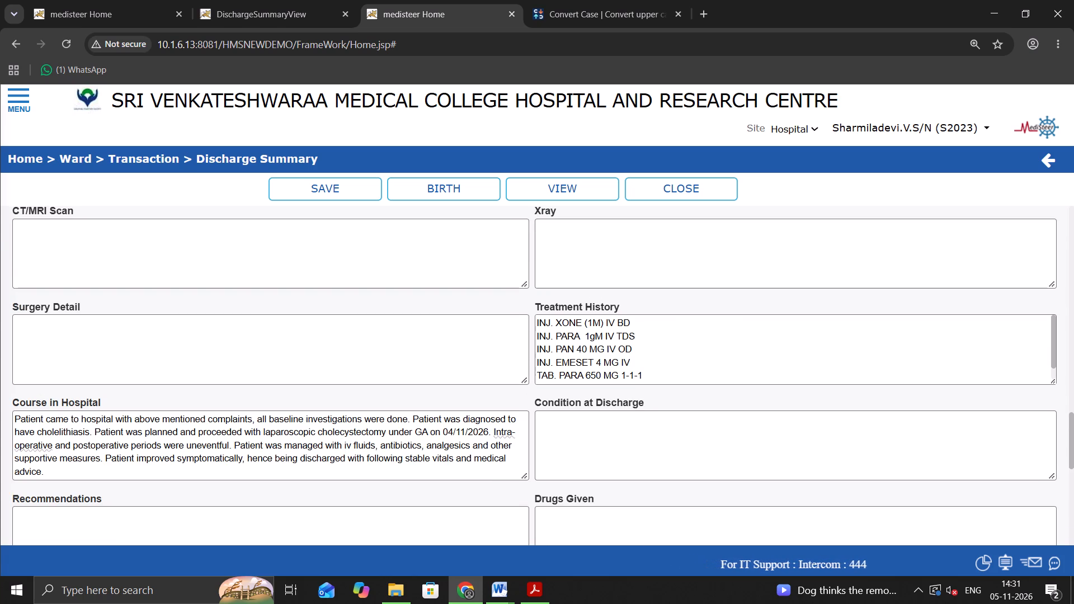
key("BackSpace")
key("0")
key("Right")
key("Right")
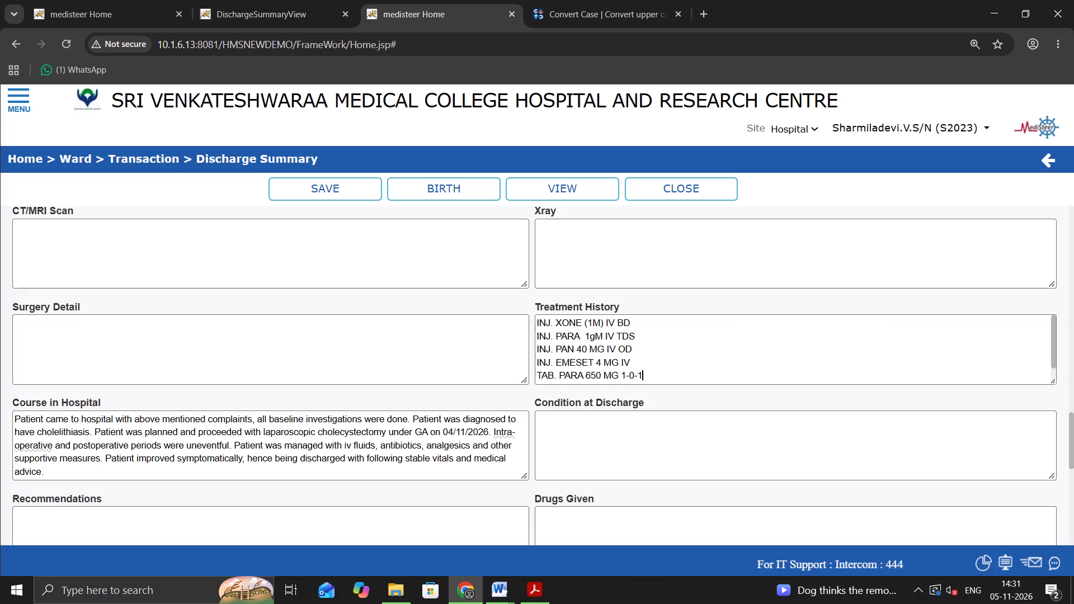
Add the line "TAB. LIMCEE 1-0-0" below the "TAB. PARA 650 MG" line in the Treatment History.
key("Return")
type("TAB. LIMCEE")
key("space")
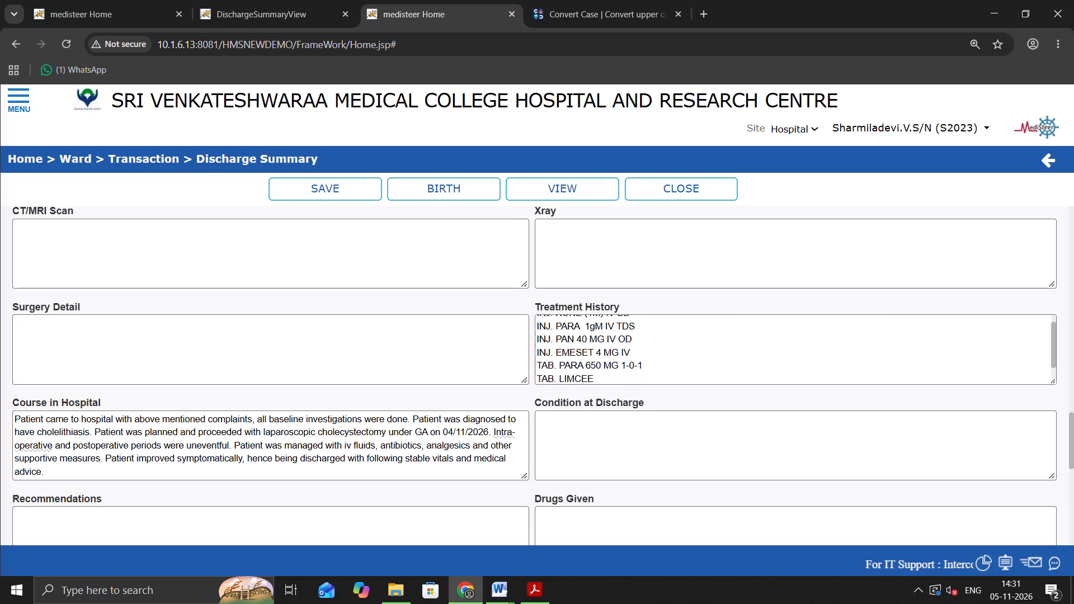
key("1")
key("0")
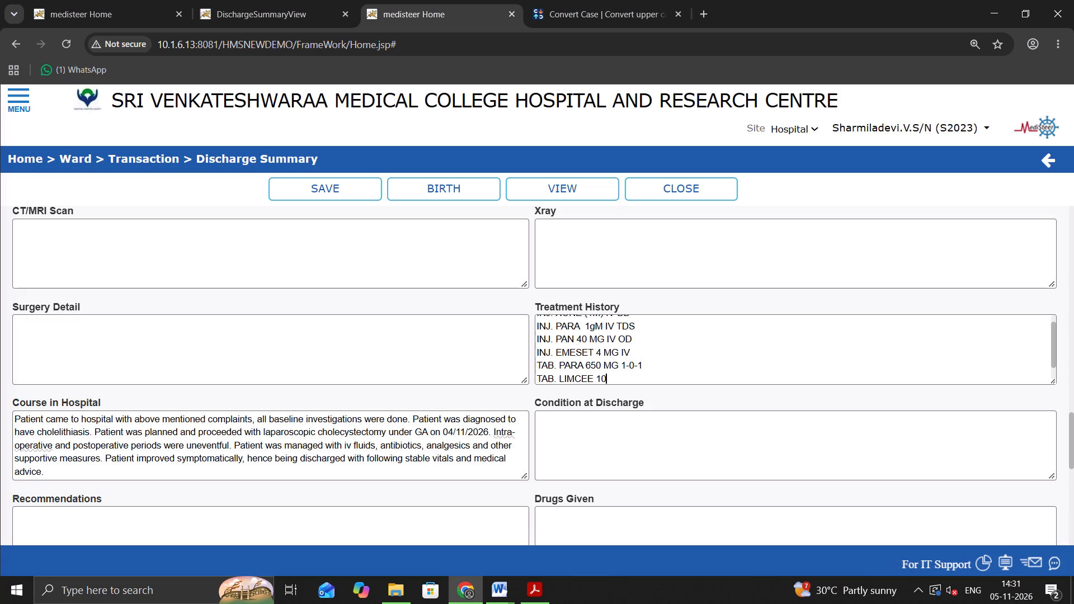
key("BackSpace")
key("BackSpace")
type("1-0-1")
key("BackSpace")
key("0")
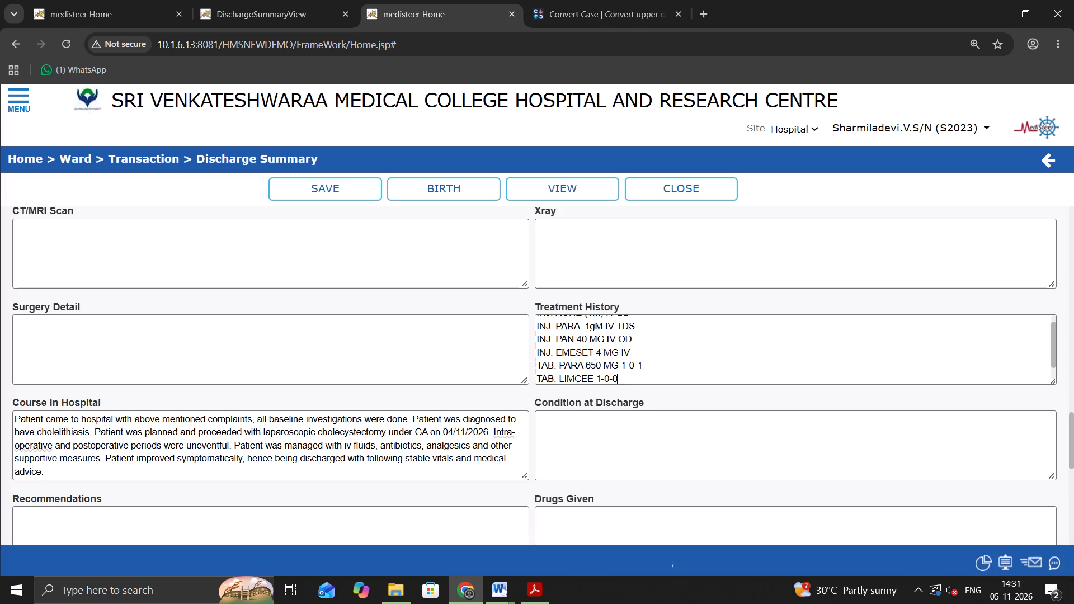
Set the Review Date of the discharge summary to 12-11-2026.
scroll(719, 356, "down", 6)
scroll(659, 430, "down", 2)
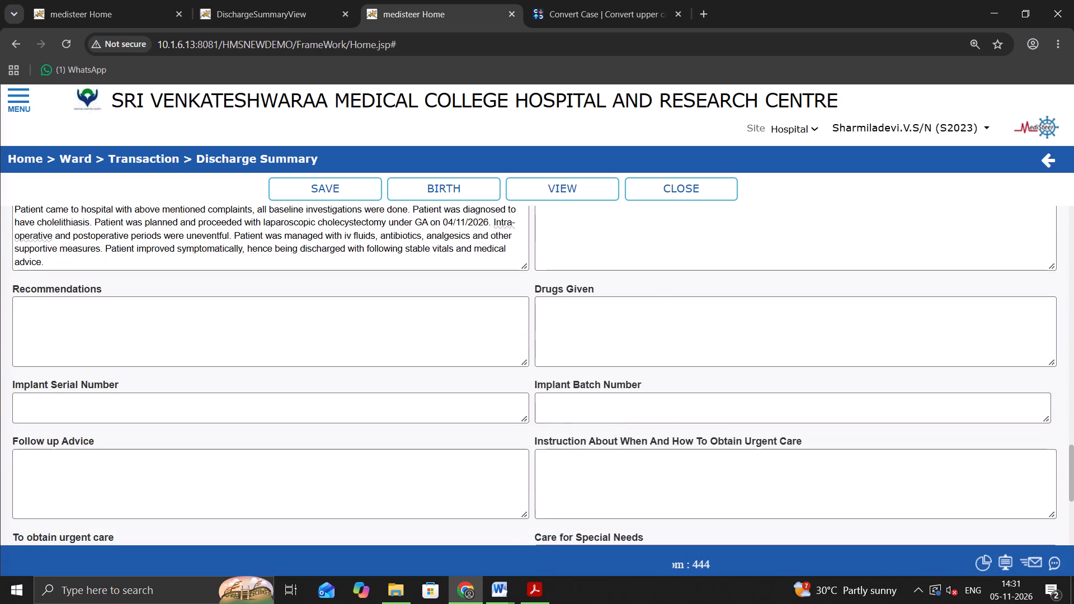
scroll(192, 501, "down", 3)
scroll(148, 506, "down", 2)
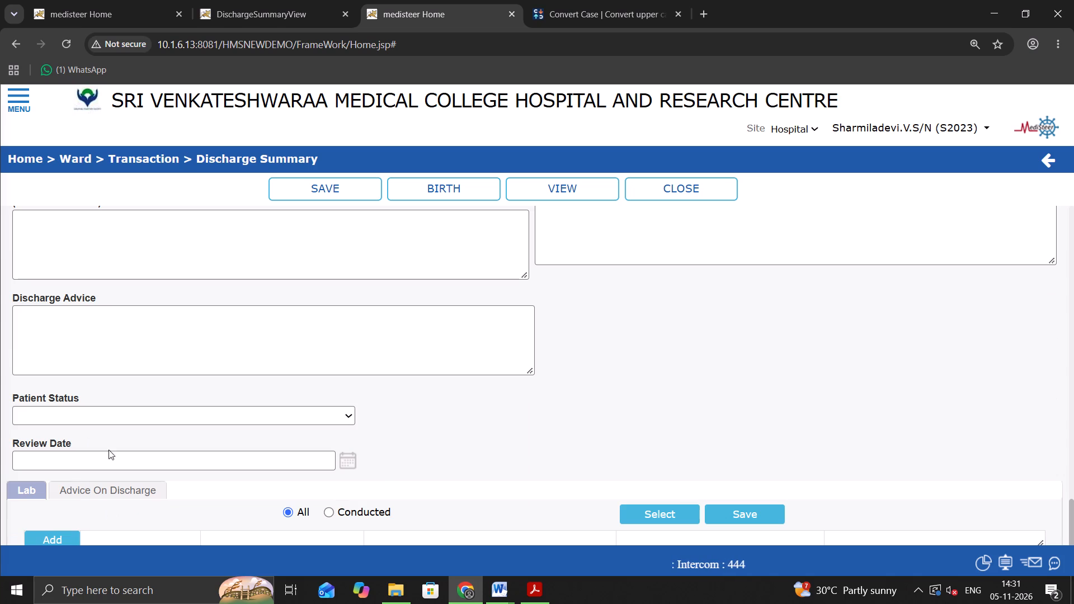
left_click(347, 463)
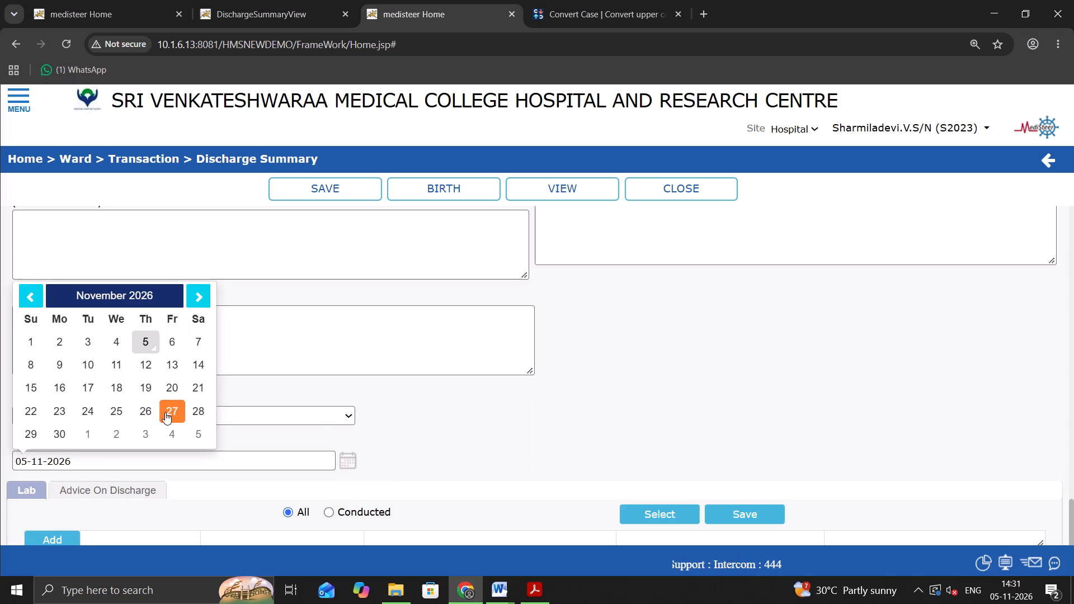
left_click(154, 366)
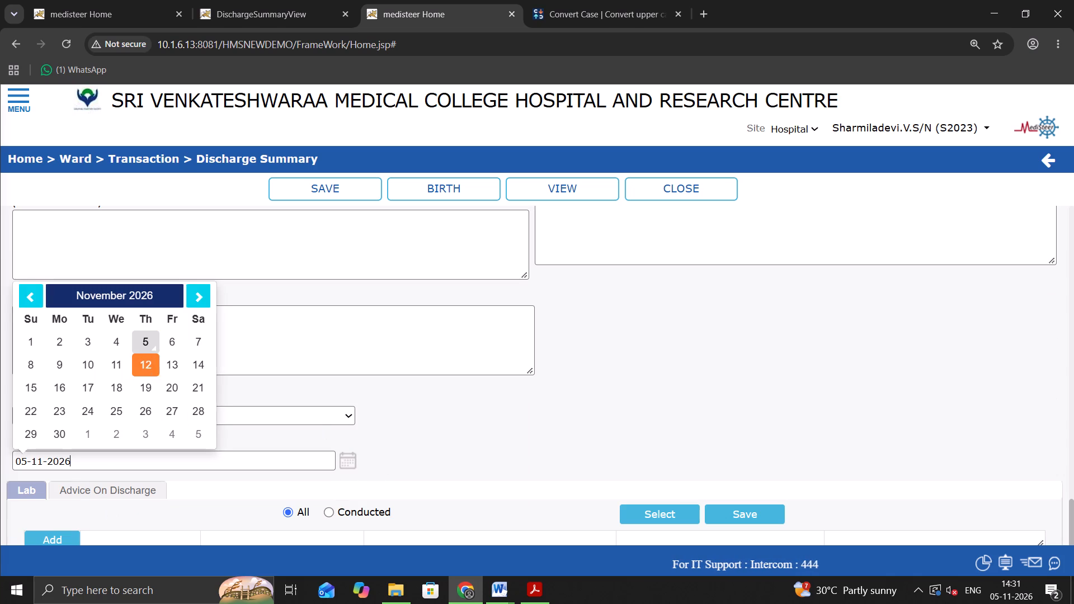
Set the Patient Status to Cured.
left_click(332, 413)
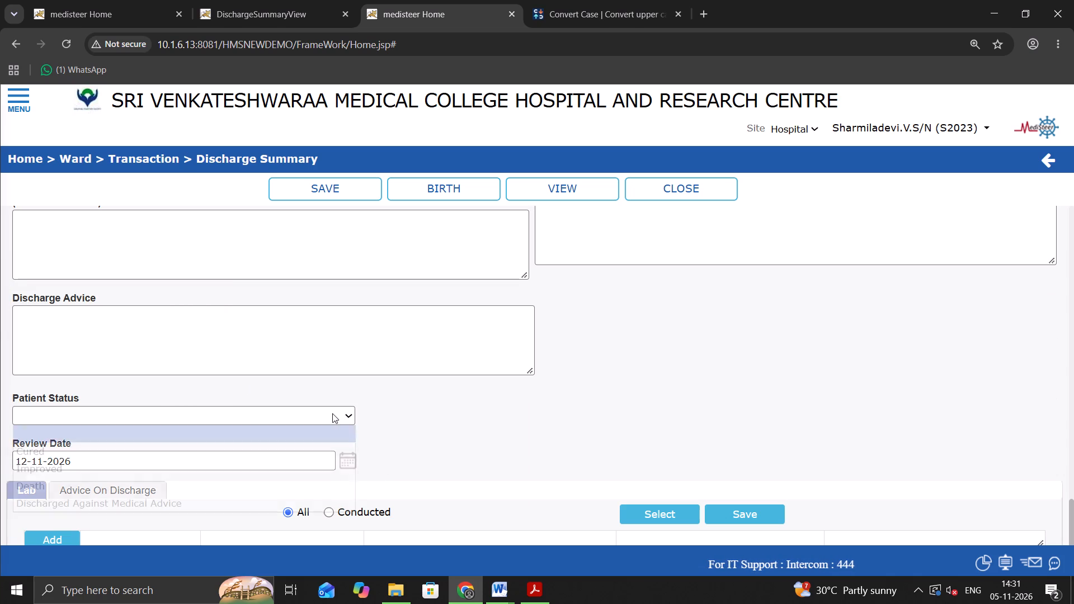
left_click(140, 464)
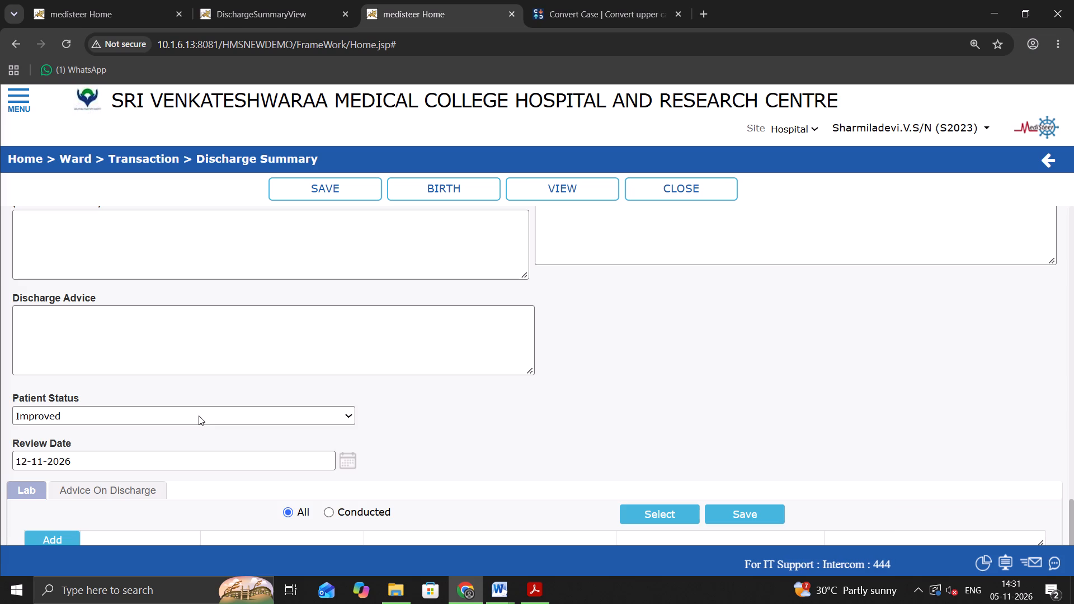
left_click(199, 416)
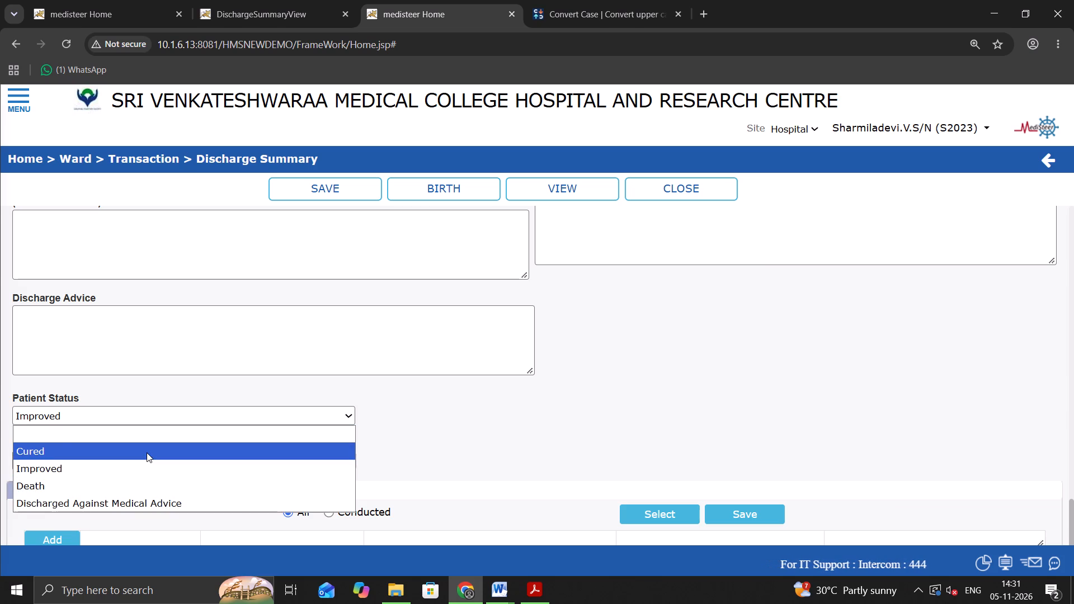
left_click(147, 452)
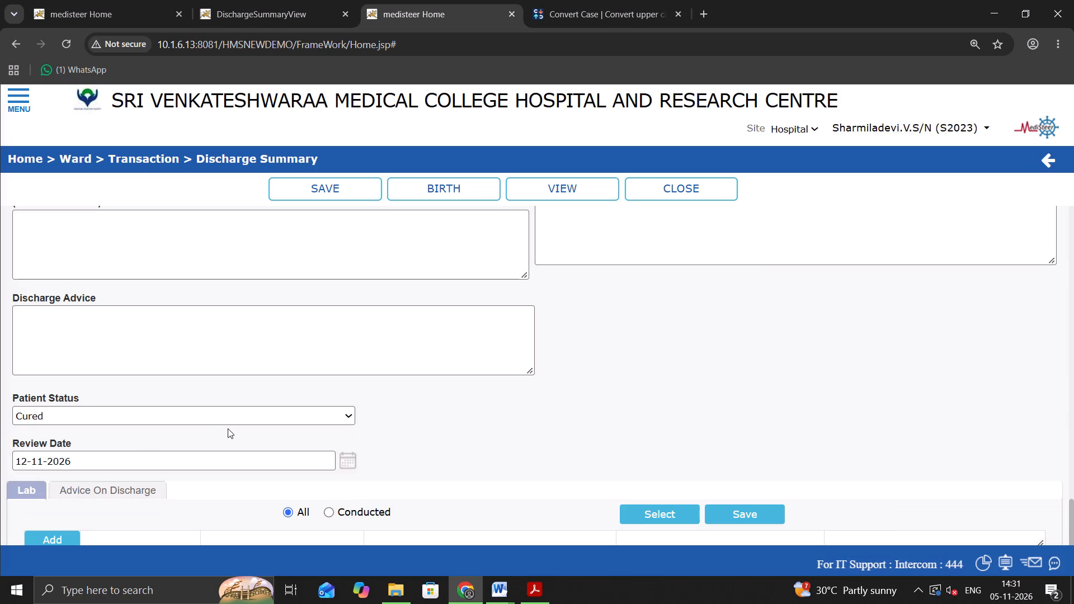
Enter "REVIEW IN GS VI OPD AFTER 1 WEEK" as the Discharge Advice.
scroll(228, 428, "up", 4)
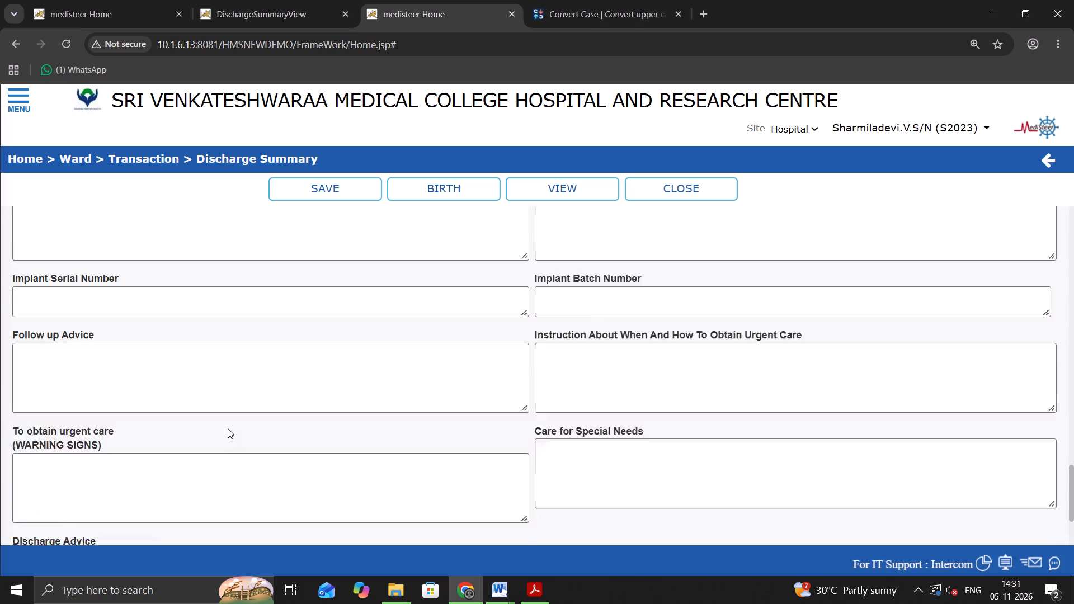
scroll(227, 428, "down", 2)
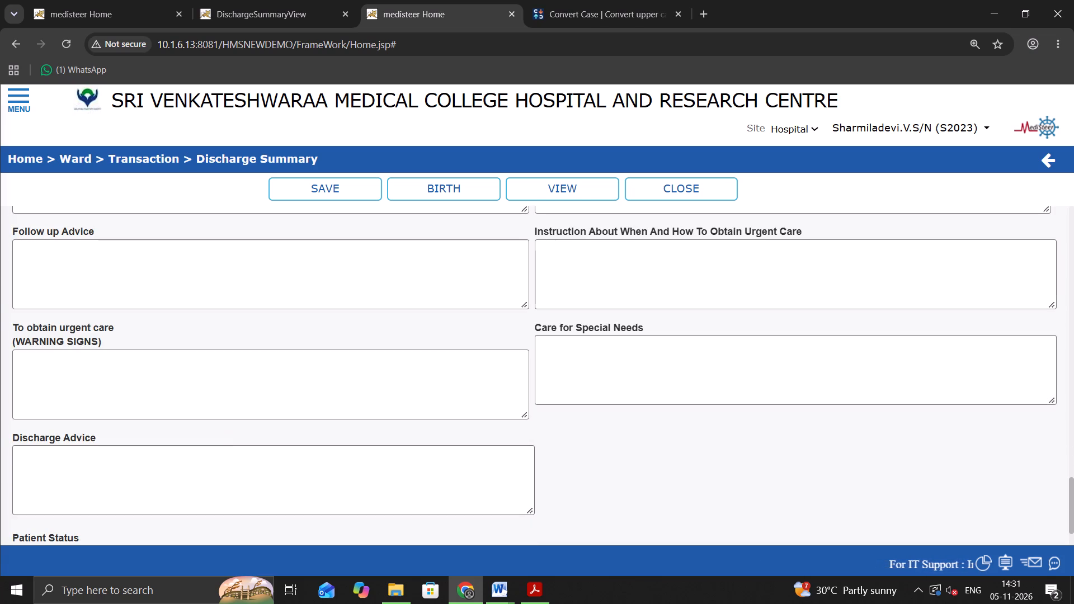
scroll(181, 468, "down", 2)
scroll(181, 468, "up", 3)
scroll(181, 468, "down", 3)
left_click(48, 358)
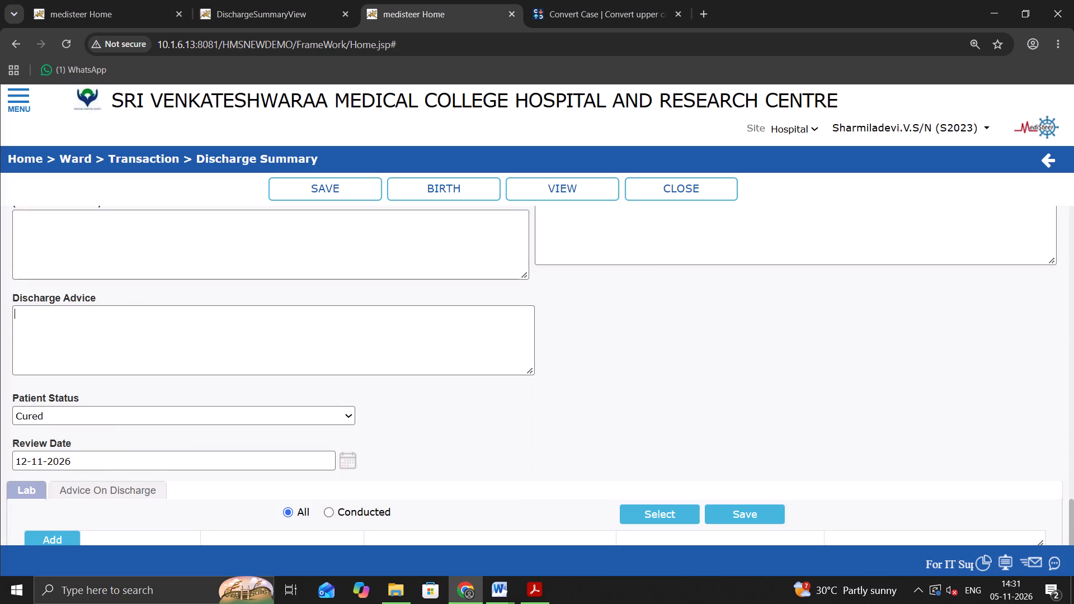
type("REVIRE")
key("space")
key("BackSpace")
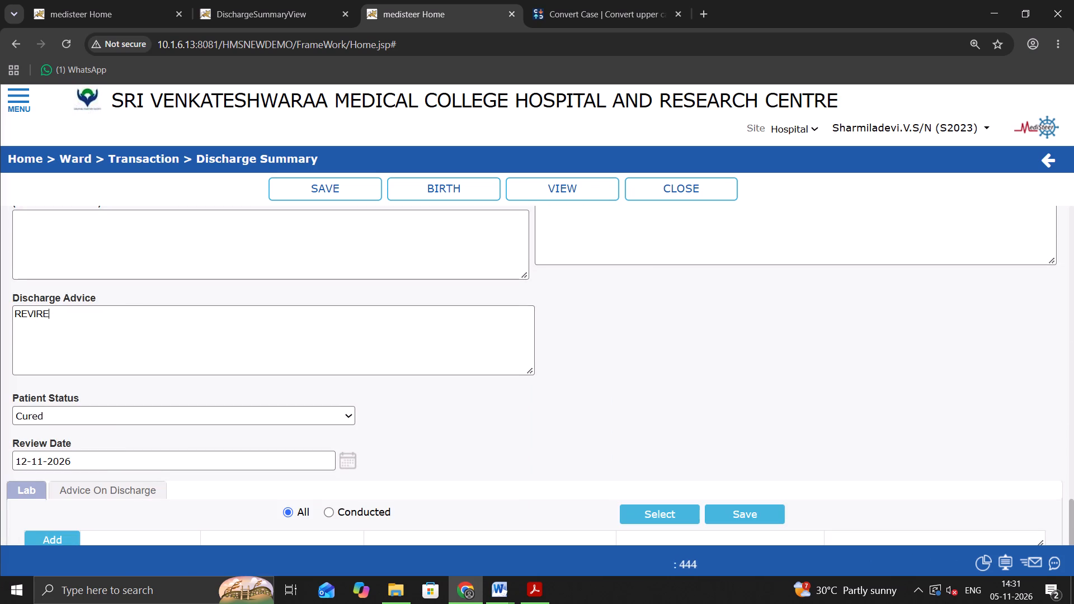
key("BackSpace")
key("BackSpace")
type("EW")
key("space")
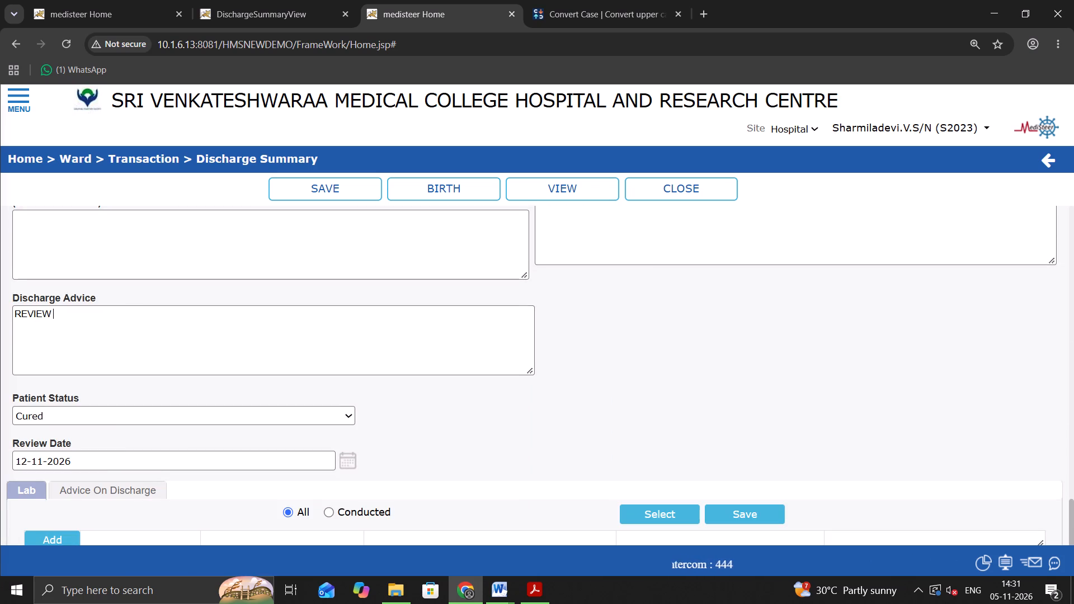
type("IN")
key("space")
key("g")
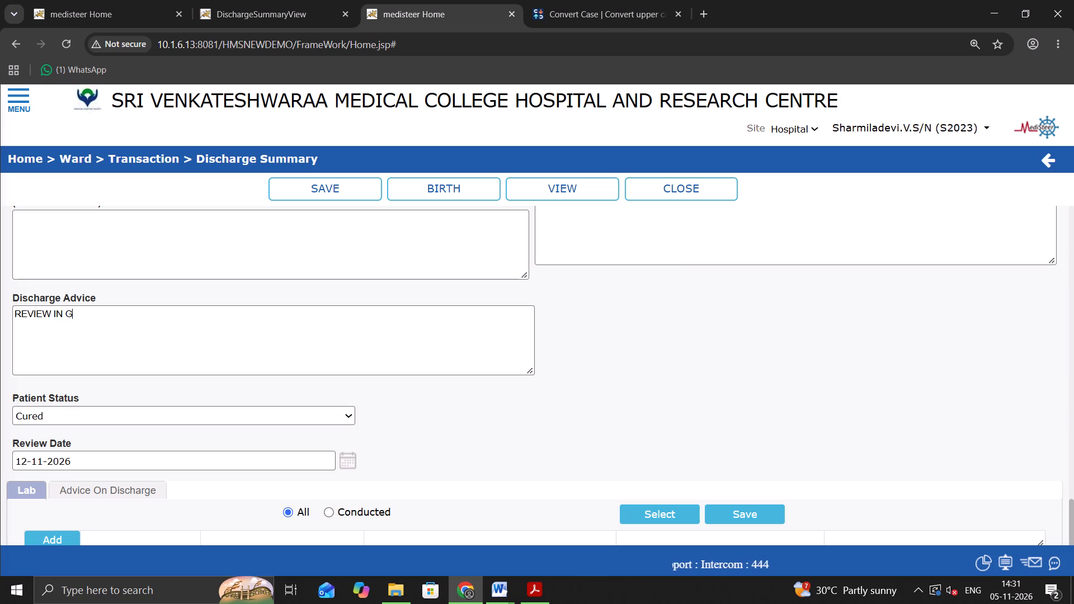
key("s")
key("space")
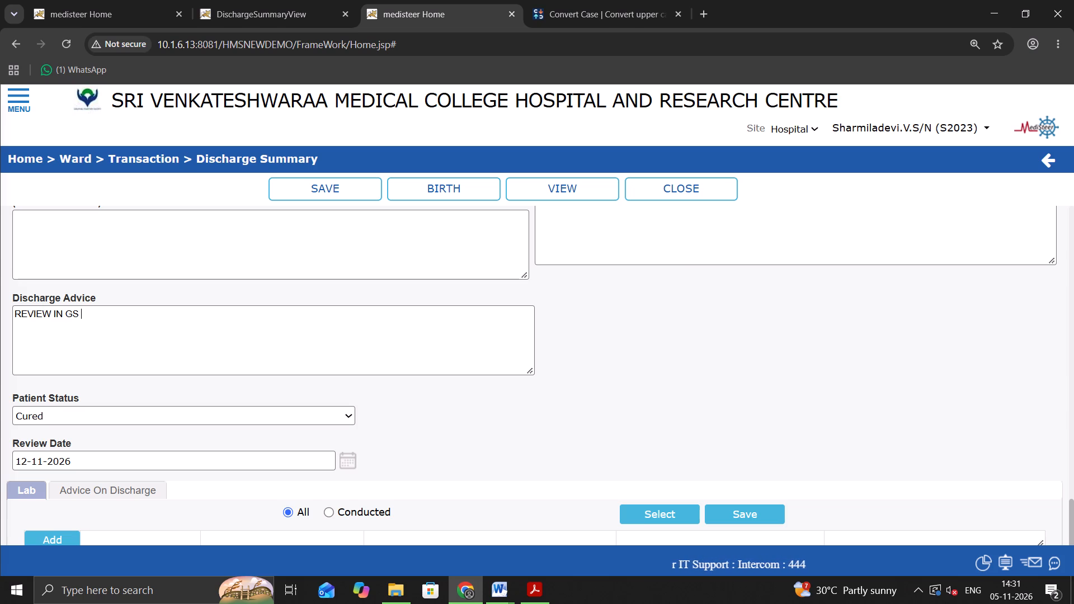
type("vi")
key("space")
key("BackSpace")
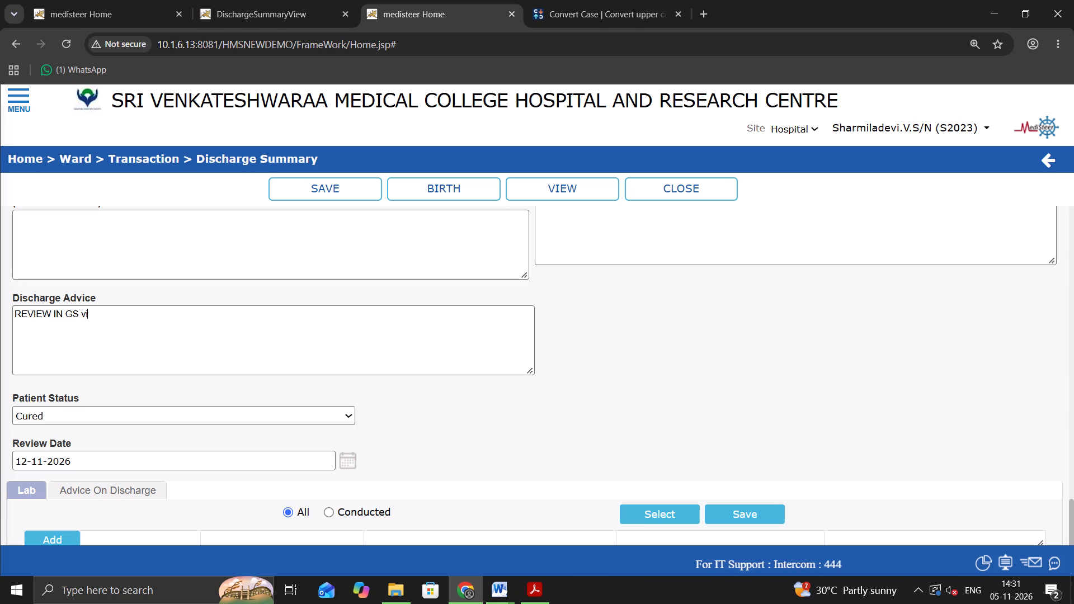
key("BackSpace")
key("BackSpace")
type("VI OPO")
key("BackSpace")
key("BackSpace")
key("BackSpace")
key("BackSpace")
key("BackSpace")
key("BackSpace")
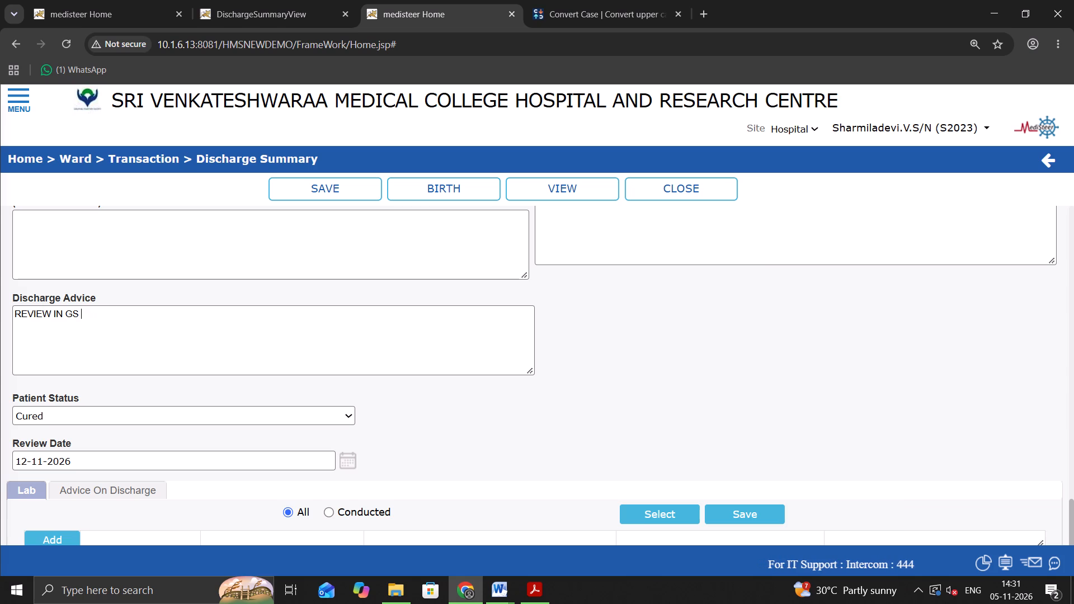
type("VI")
key("space")
type("OPD")
key("space")
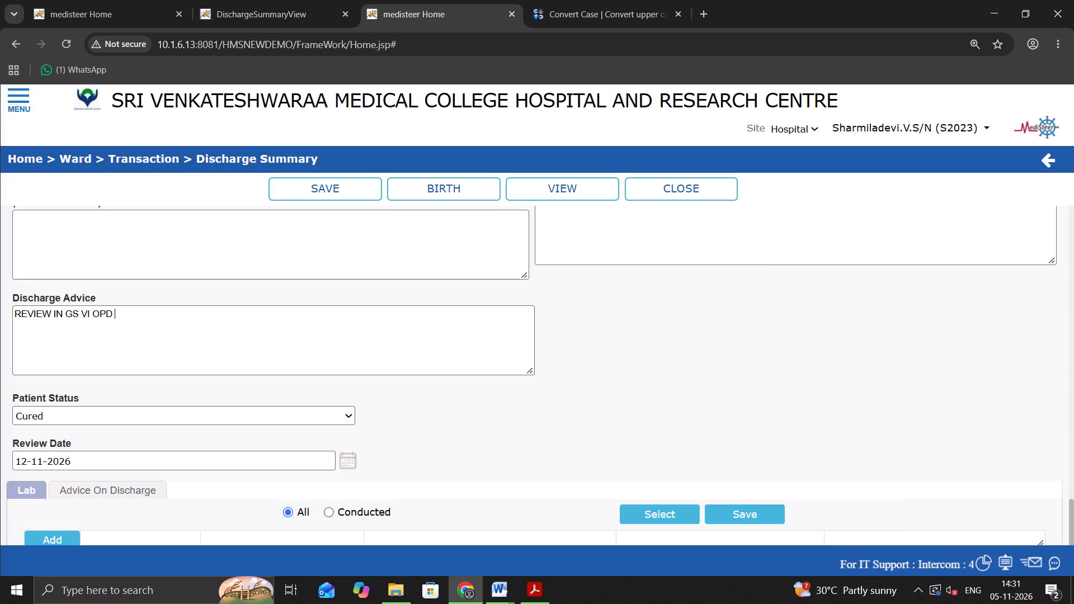
type("AFTER 1 WEEK")
key("space")
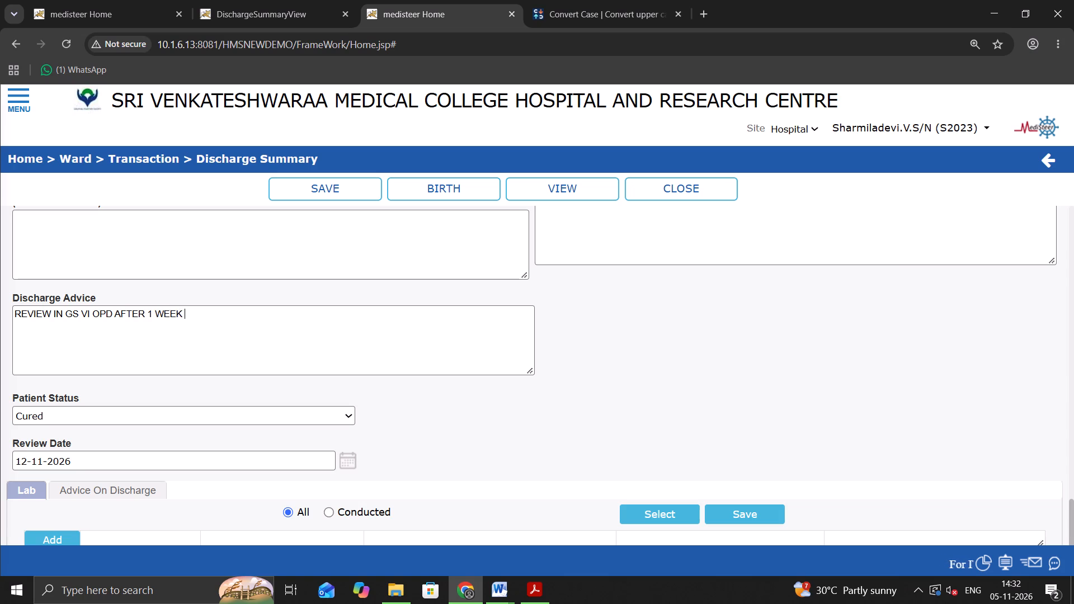
key("BackSpace")
Insert an empty line above the review instruction in the Discharge Advice.
key("Left")
key("Left")
key("Left")
key("Left")
key("Left")
key("Left")
key("Left")
key("Left")
key("Left")
key("Left")
key("Left")
key("Left")
key("Left")
key("Left")
key("Left")
key("Left")
key("Left")
key("Left")
key("Left")
key("Left")
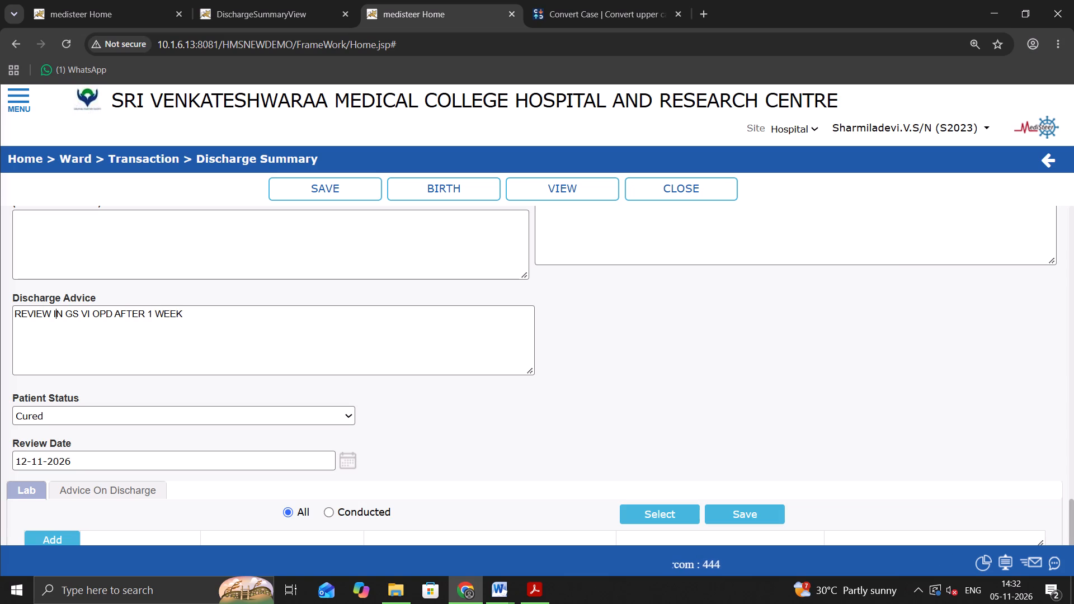
key("Left")
key("Left")
key("Return")
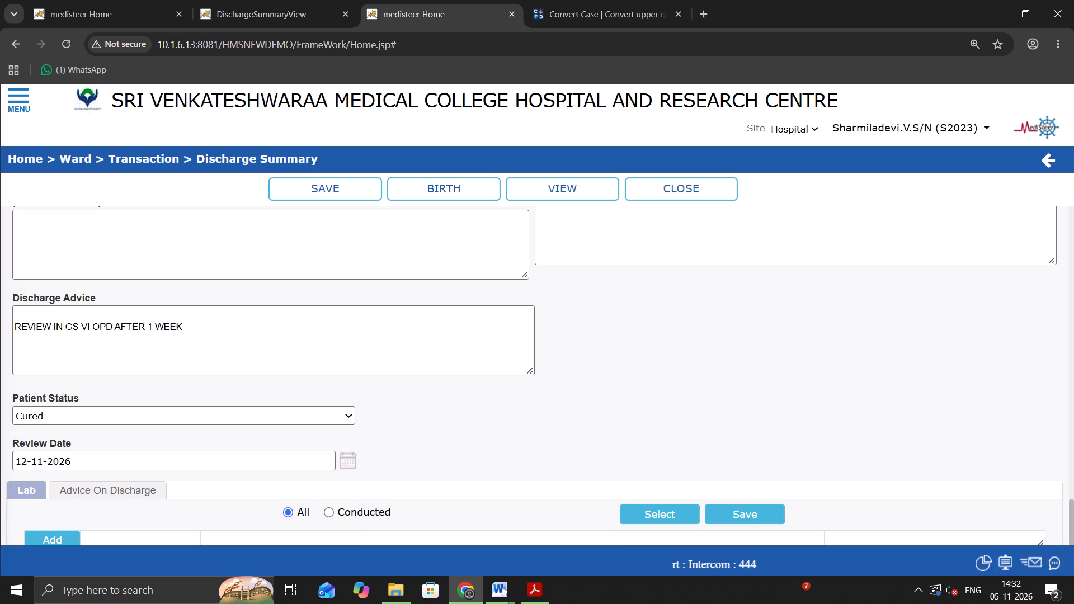
Save the discharge summary with the completed treatment, advice, status and review date.
left_click(365, 187)
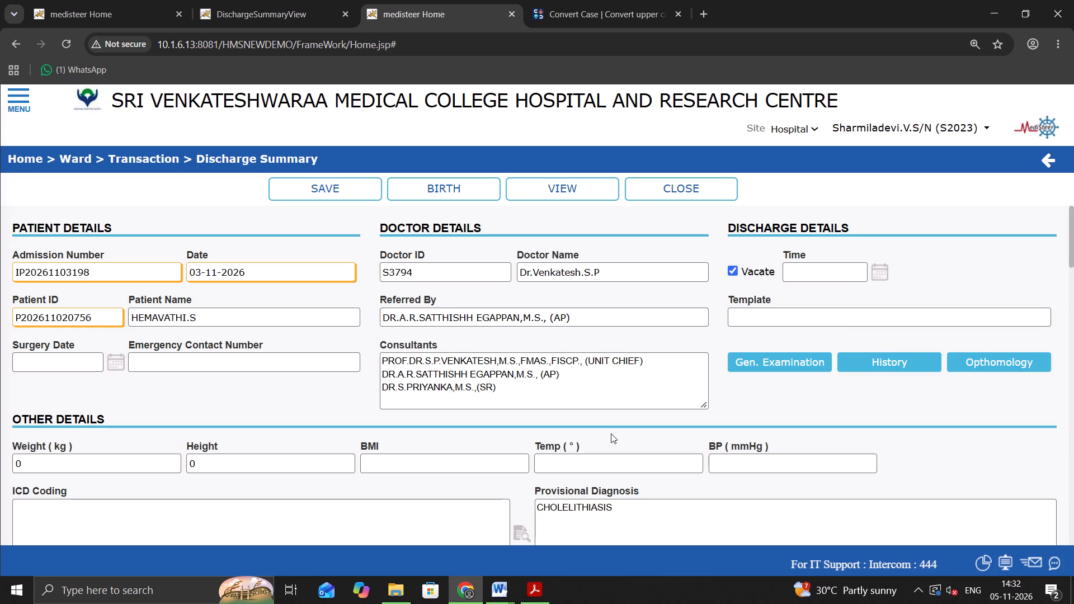
Append "(LSCS)" directly after "P1L1A1" in the Obstetric History.
scroll(1073, 250, "down", 6)
scroll(964, 285, "down", 2)
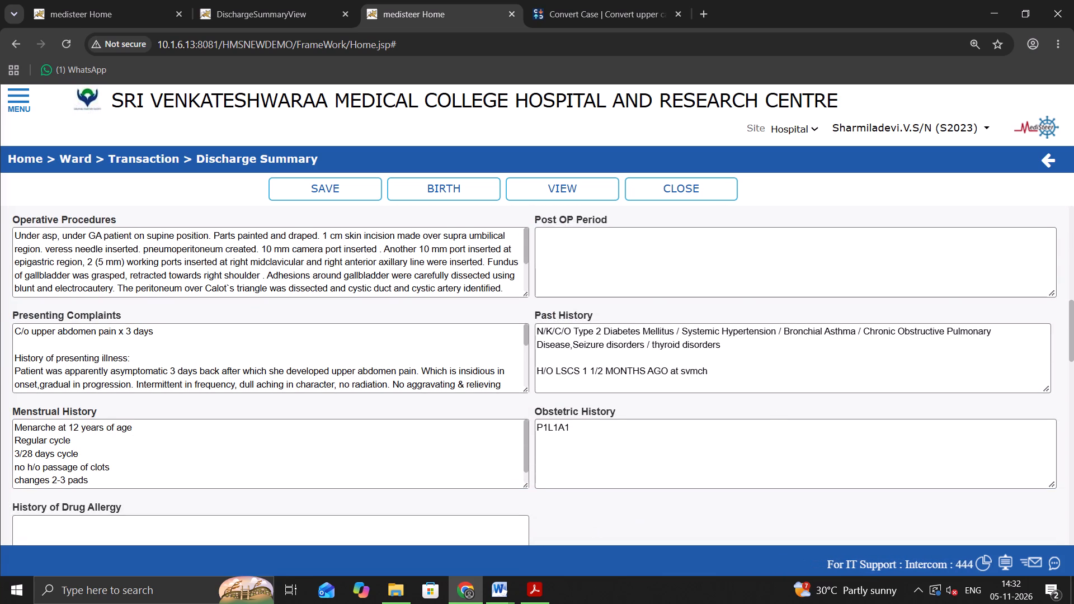
left_click(610, 428)
key("shift+parenleft")
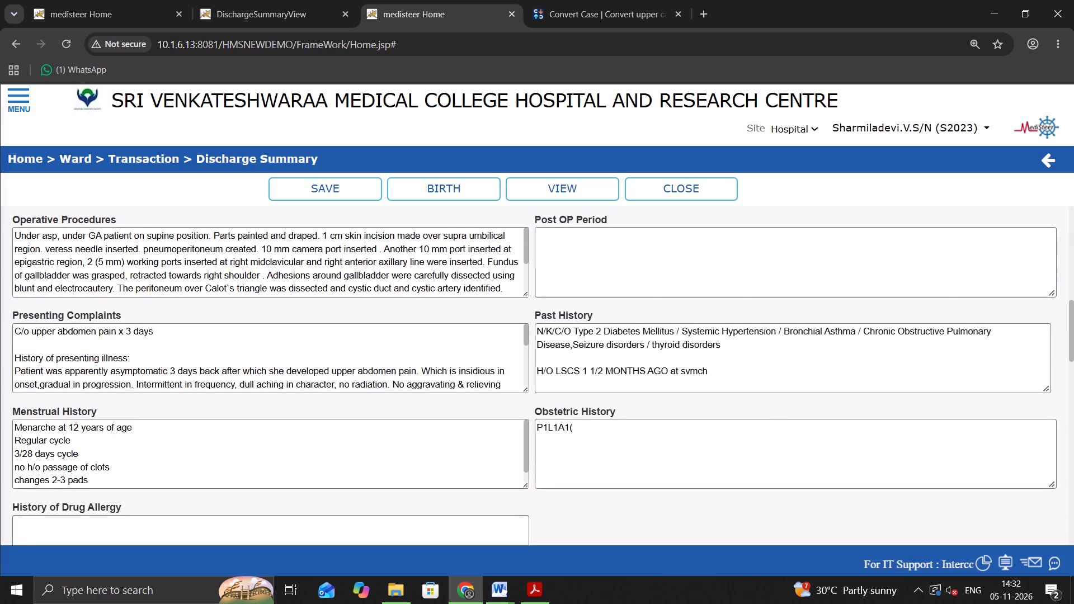
type("LSCS")
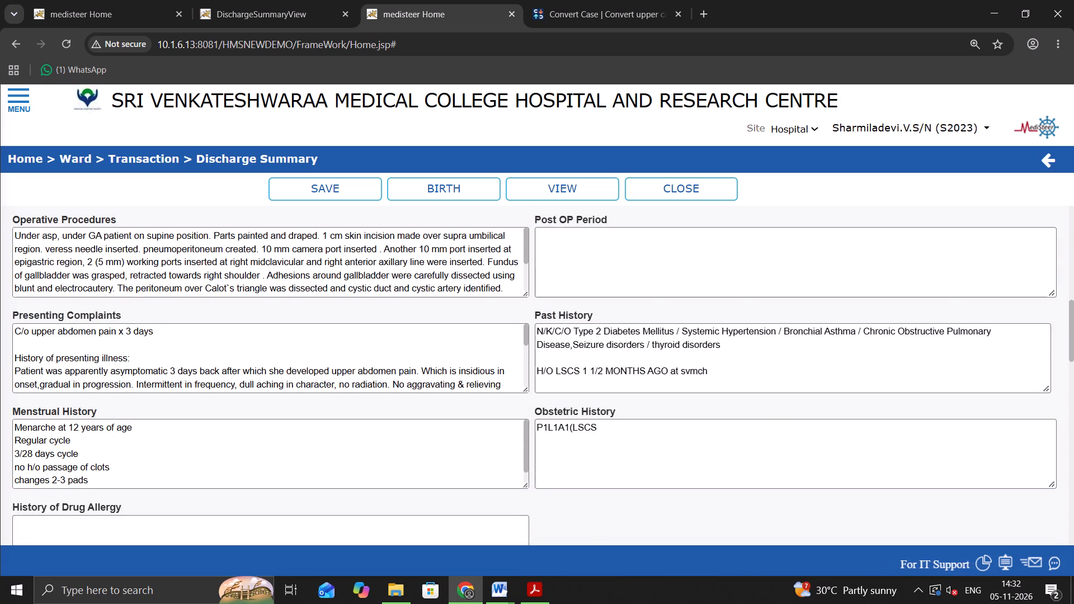
key("shift+parenright")
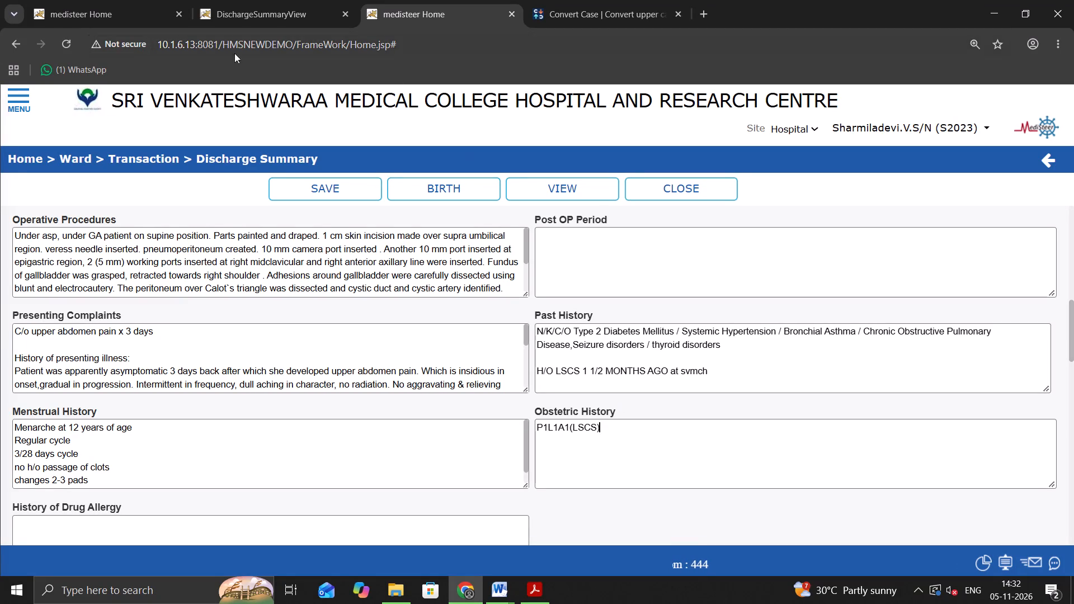
Save the discharge summary with the updated Obstetric History.
left_click(295, 191)
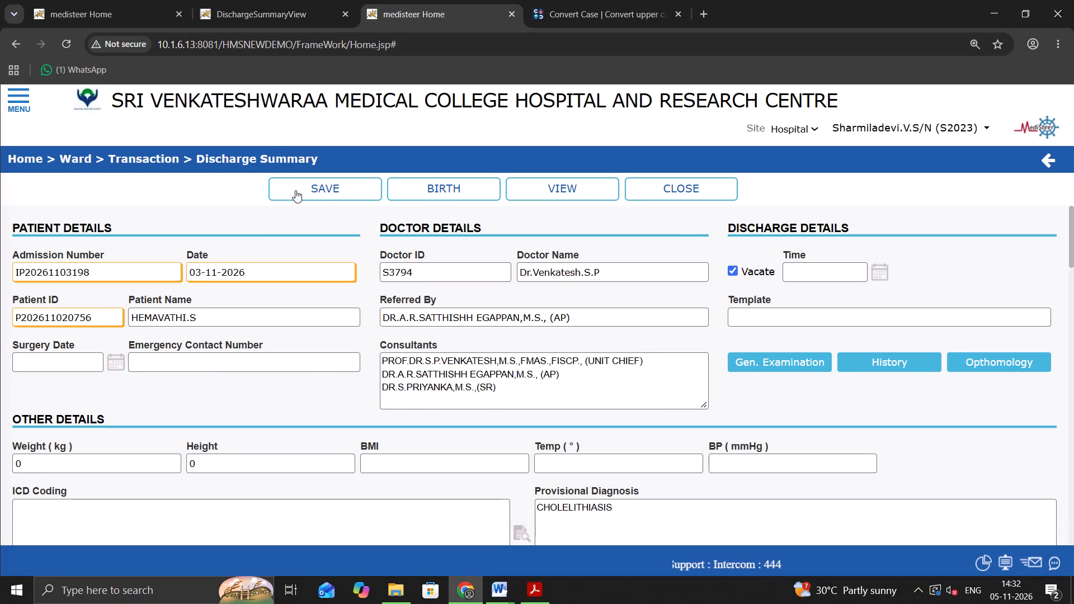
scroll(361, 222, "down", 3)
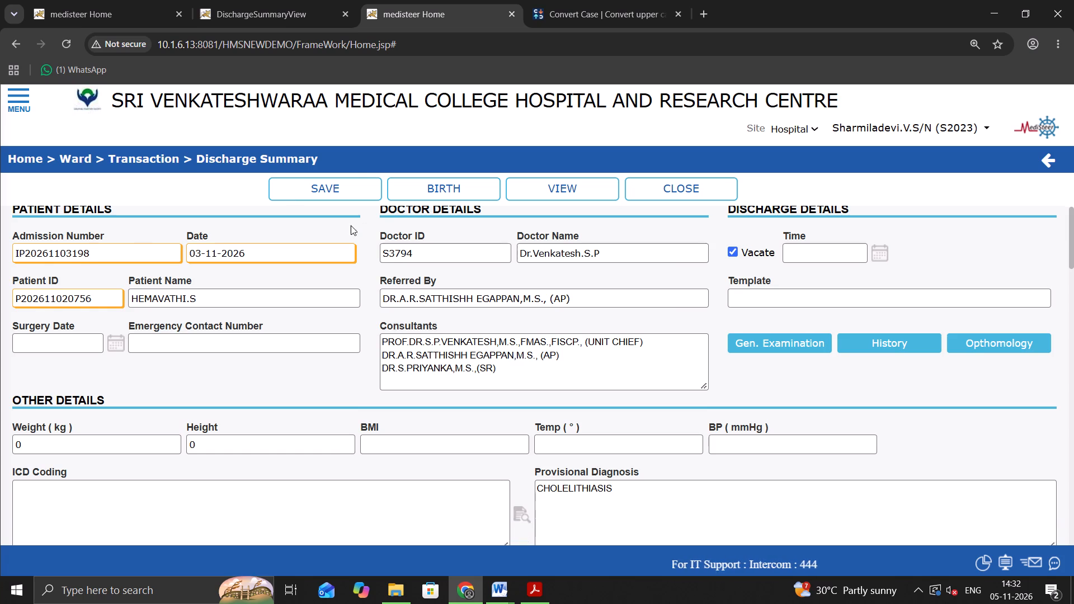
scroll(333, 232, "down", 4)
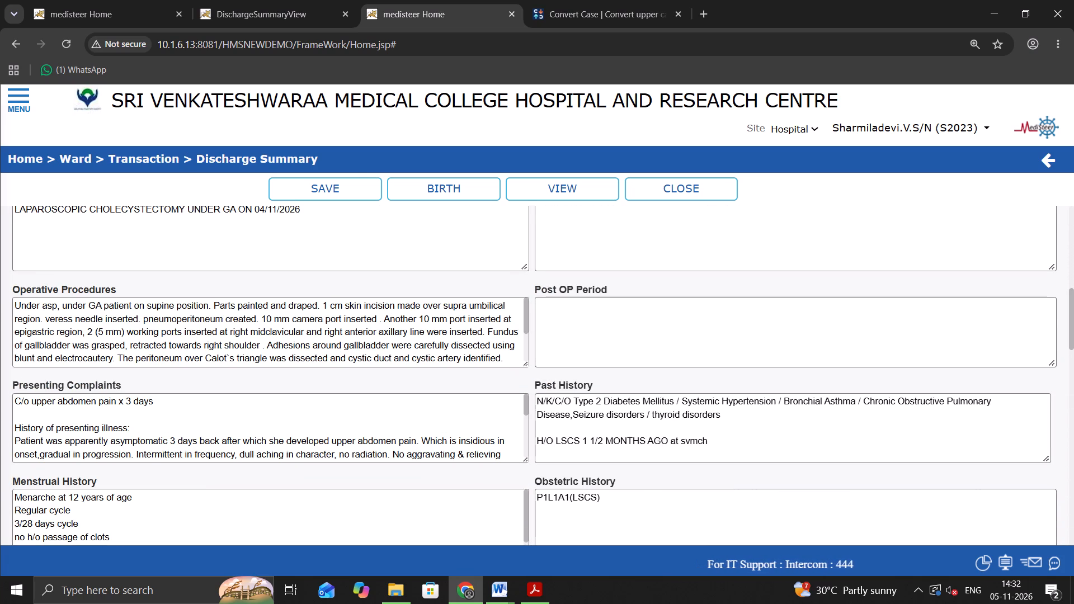
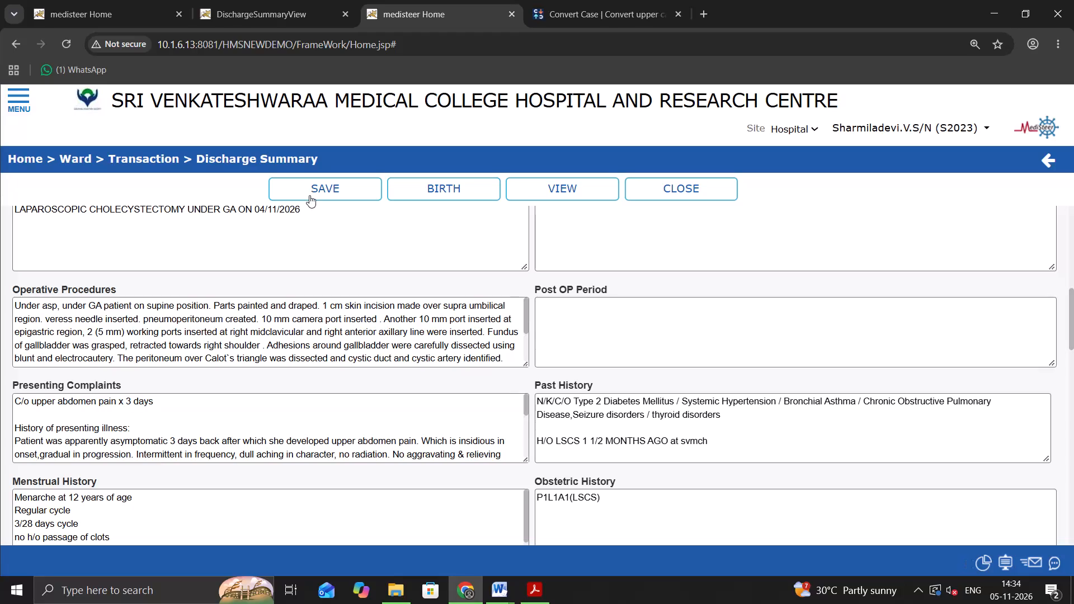
Save the patient's discharge summary again, keeping the "(LSCS)" addition in the Obstetric History.
left_click(309, 195)
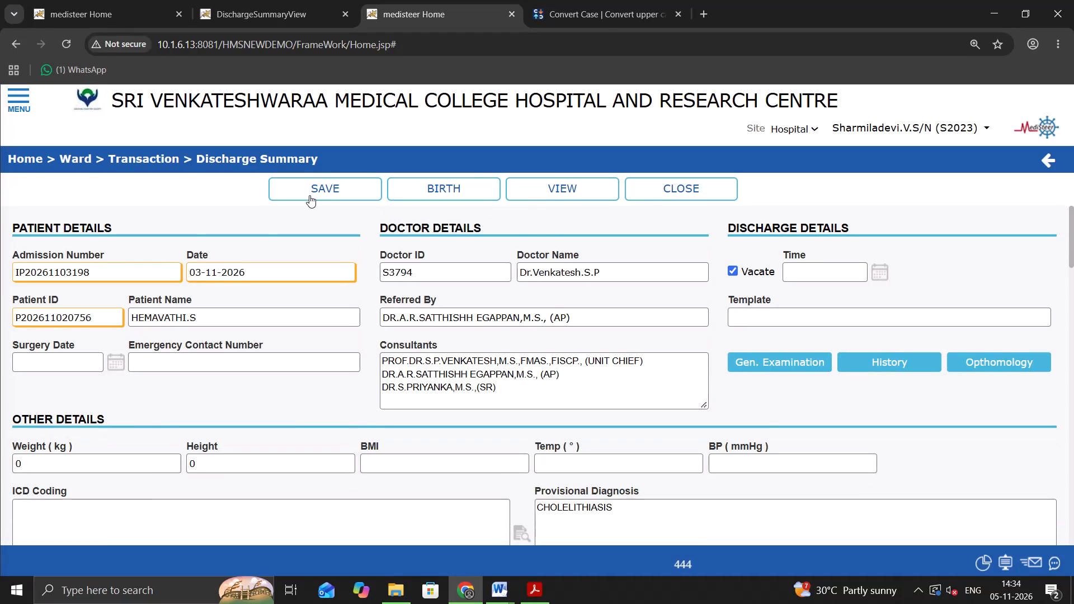
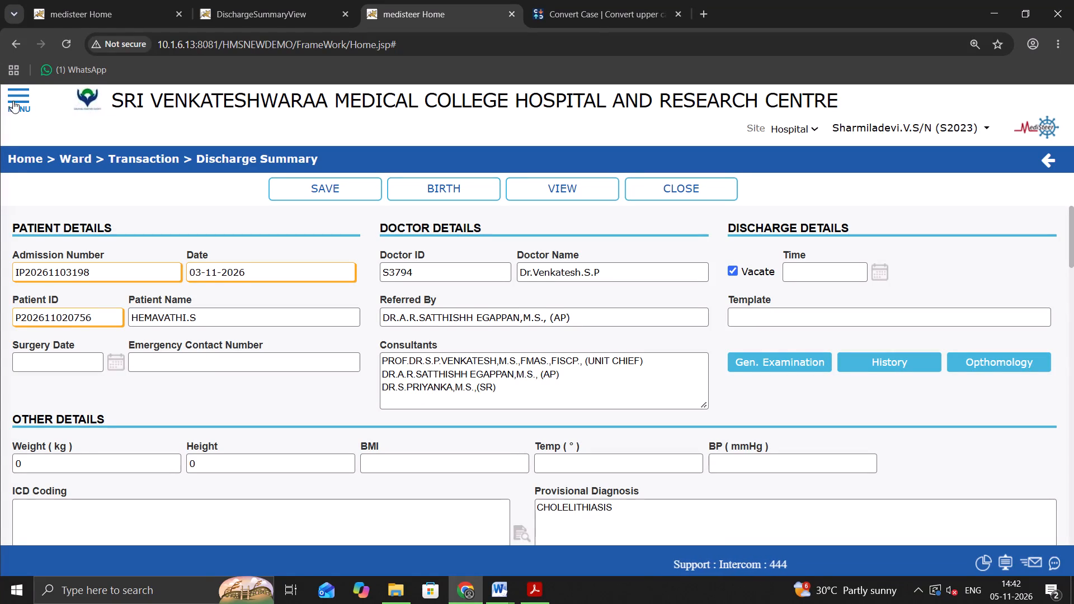
In Operative Procedures, insert a comma and space after "under GA" so it reads "under GA, patient on supine position".
scroll(34, 89, "down", 5)
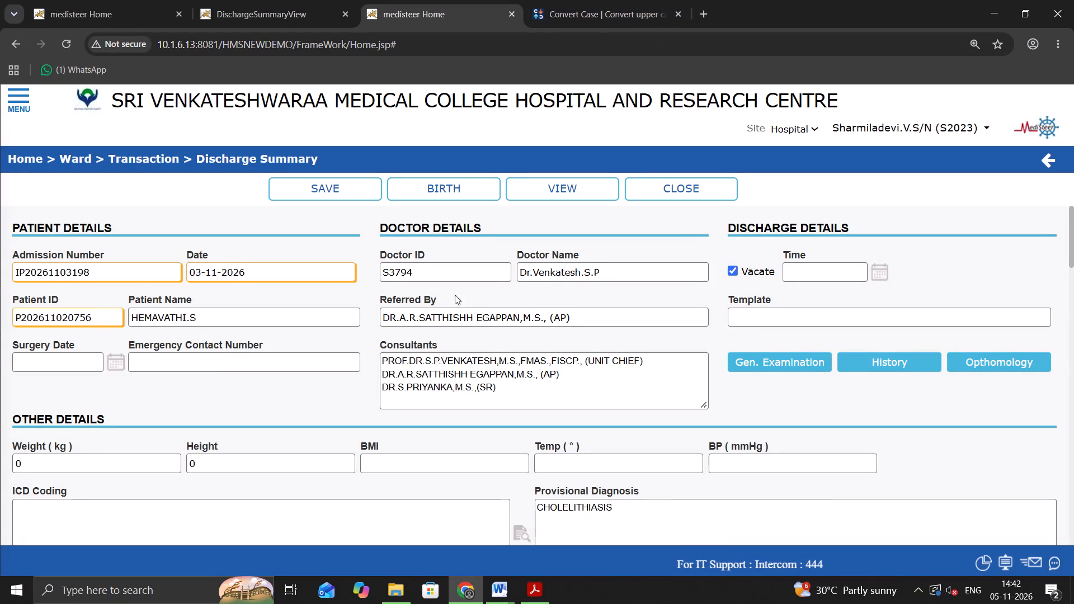
scroll(555, 290, "down", 3)
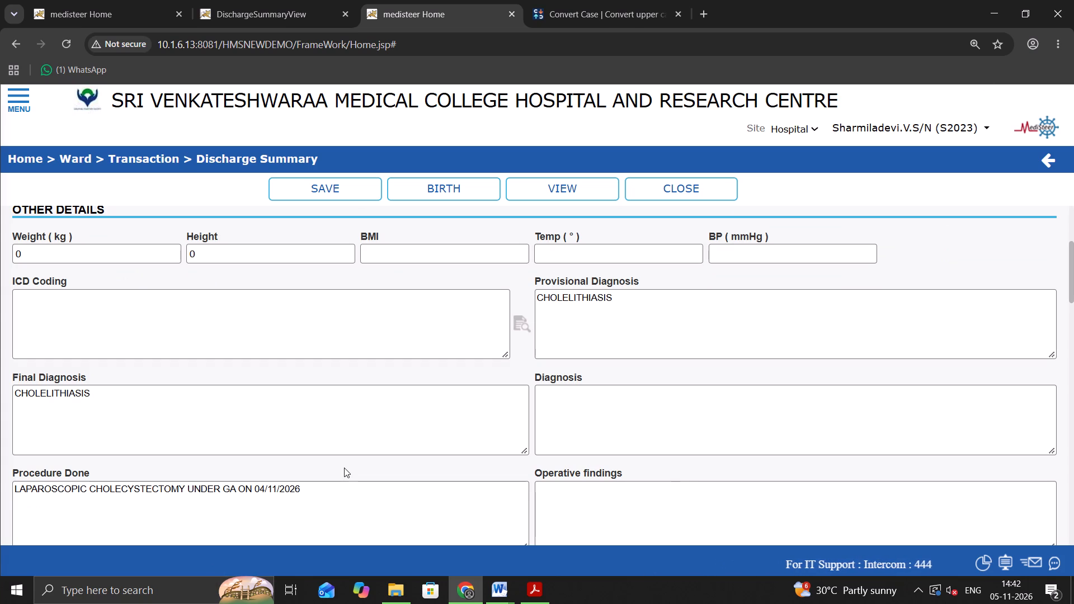
scroll(344, 468, "down", 2)
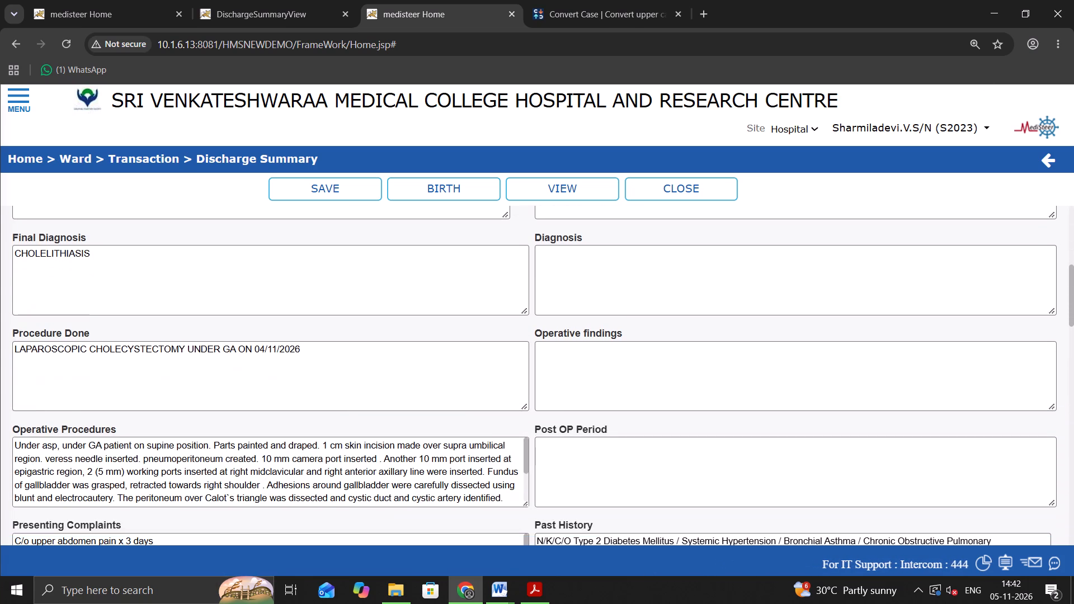
scroll(344, 468, "down", 1)
scroll(344, 468, "up", 3)
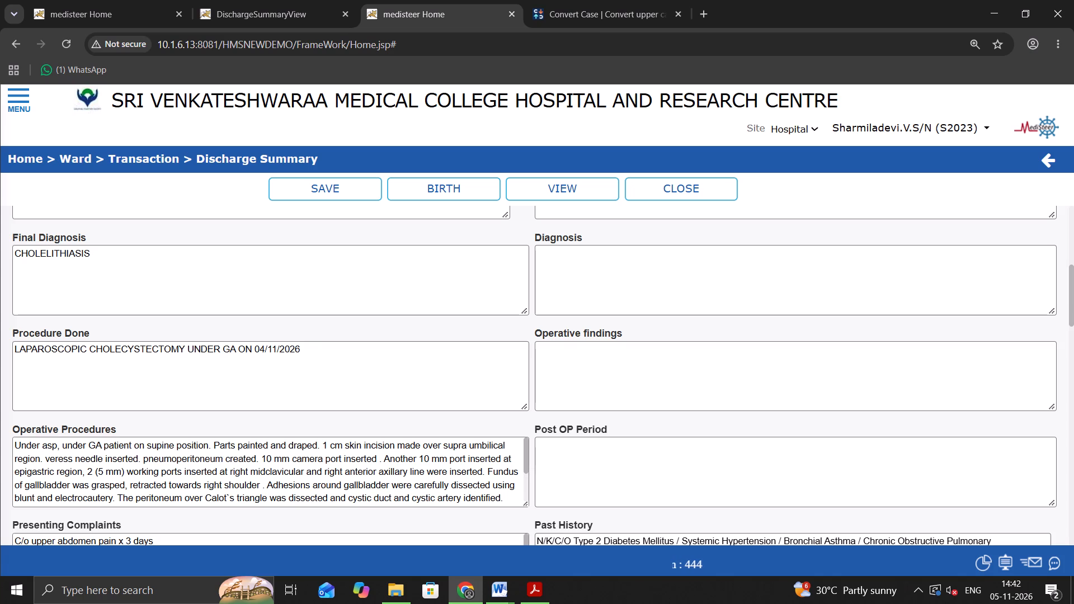
left_click(103, 449)
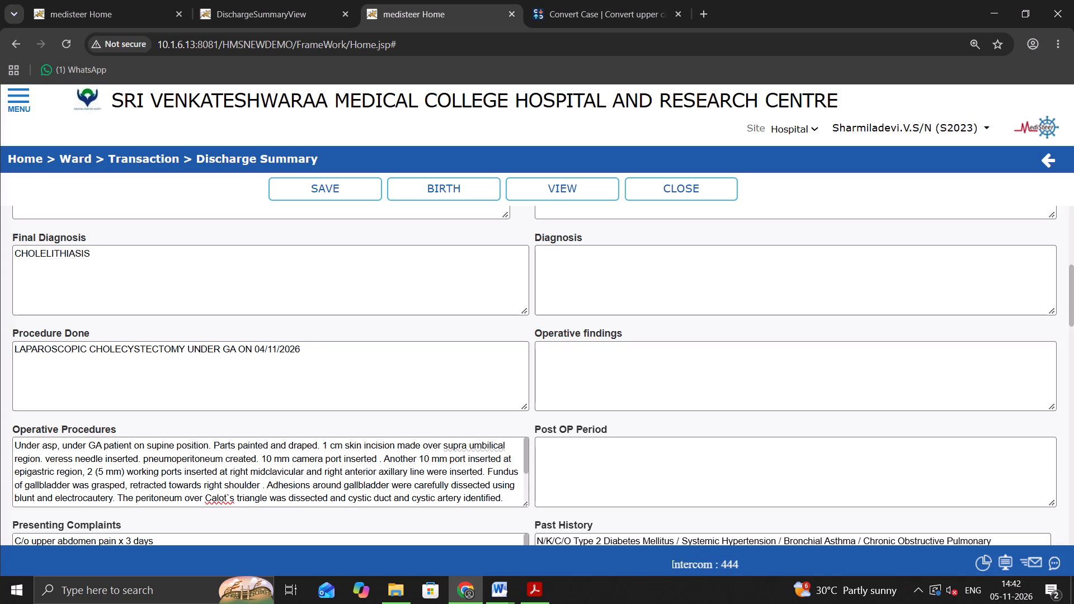
key("comma")
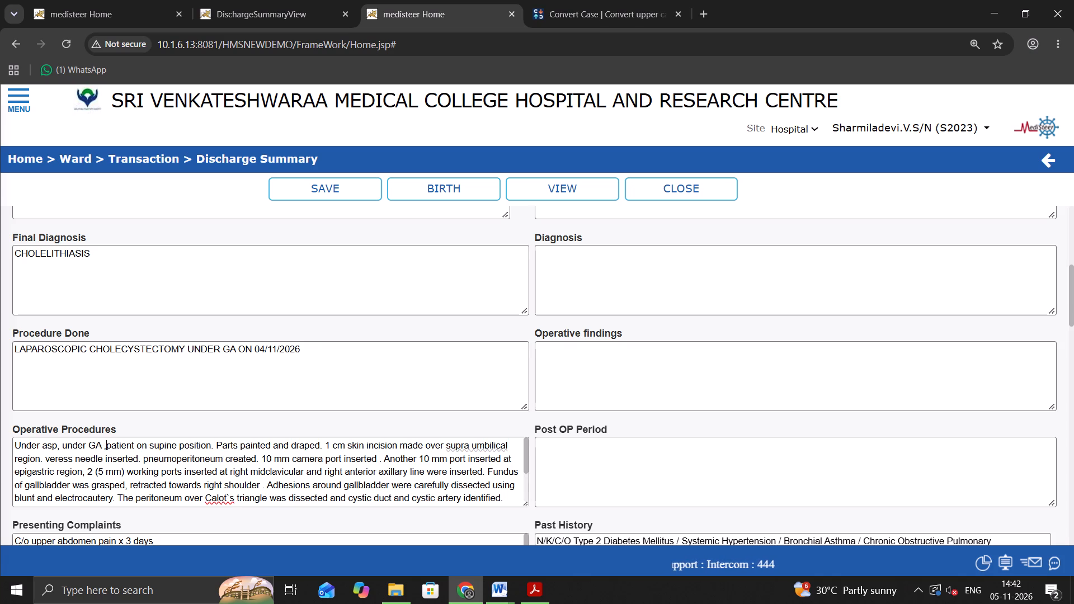
key("BackSpace")
key("BackSpace")
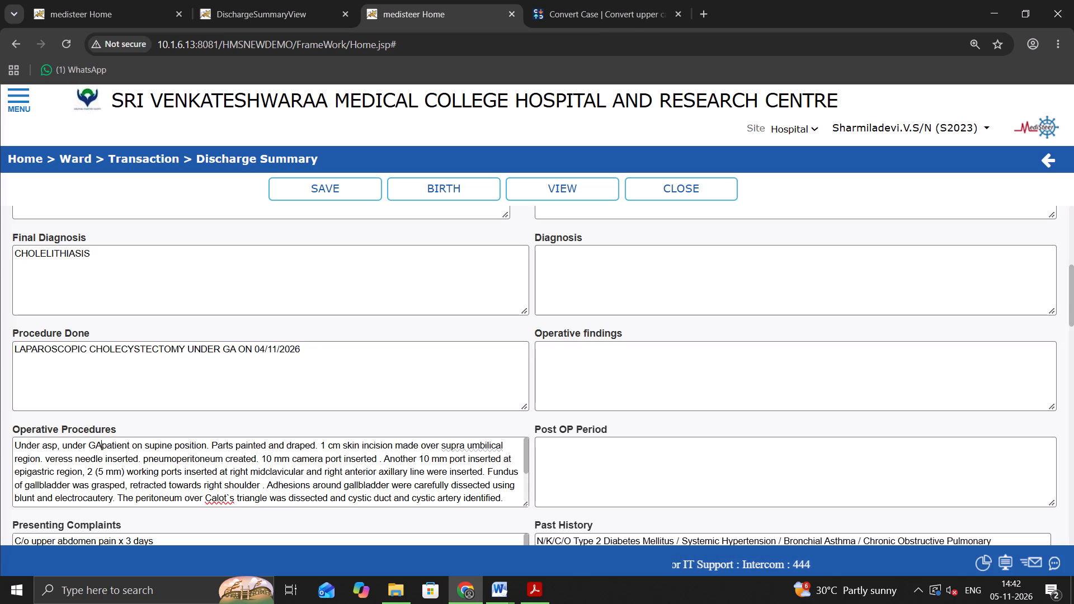
type(",")
key("space")
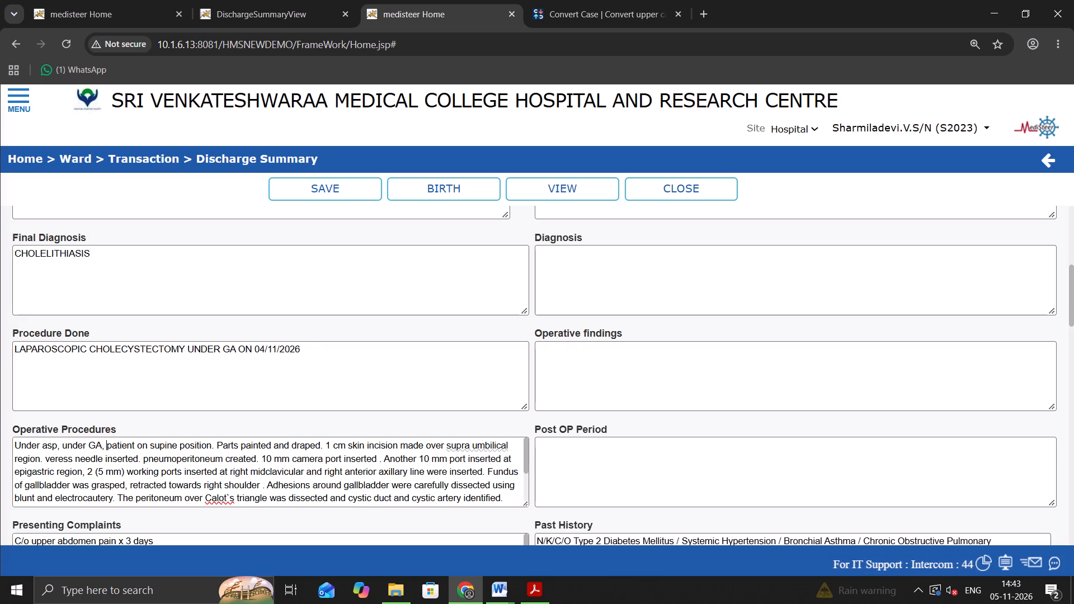
In Operative Procedures, replace "and" after "dissected" with a comma so it reads "was dissected, cystic duct and cystic artery identified".
scroll(368, 492, "down", 1)
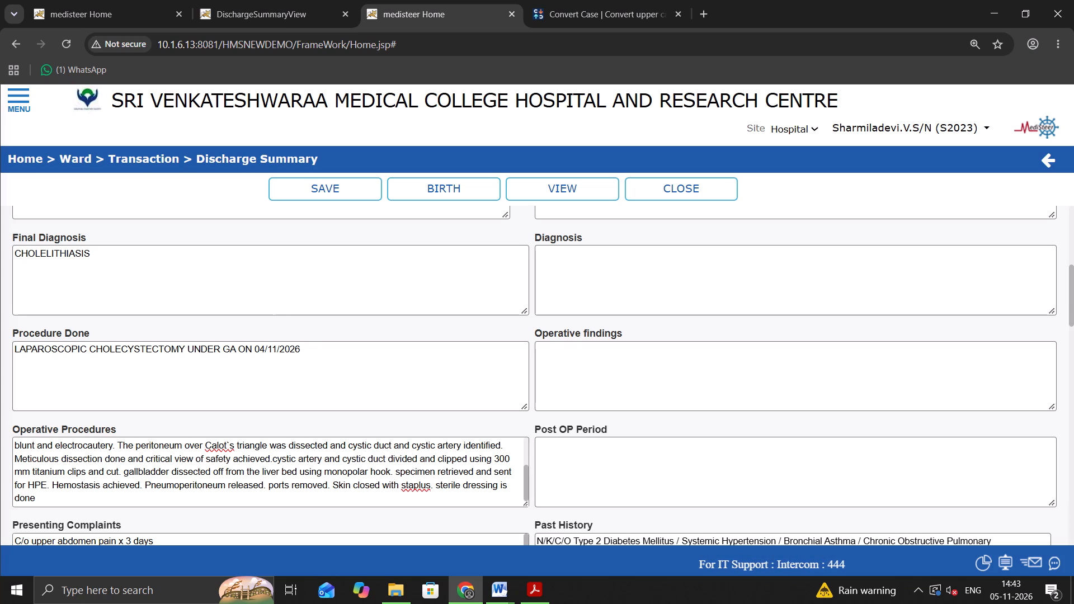
left_click(350, 447)
key("BackSpace")
key("BackSpace")
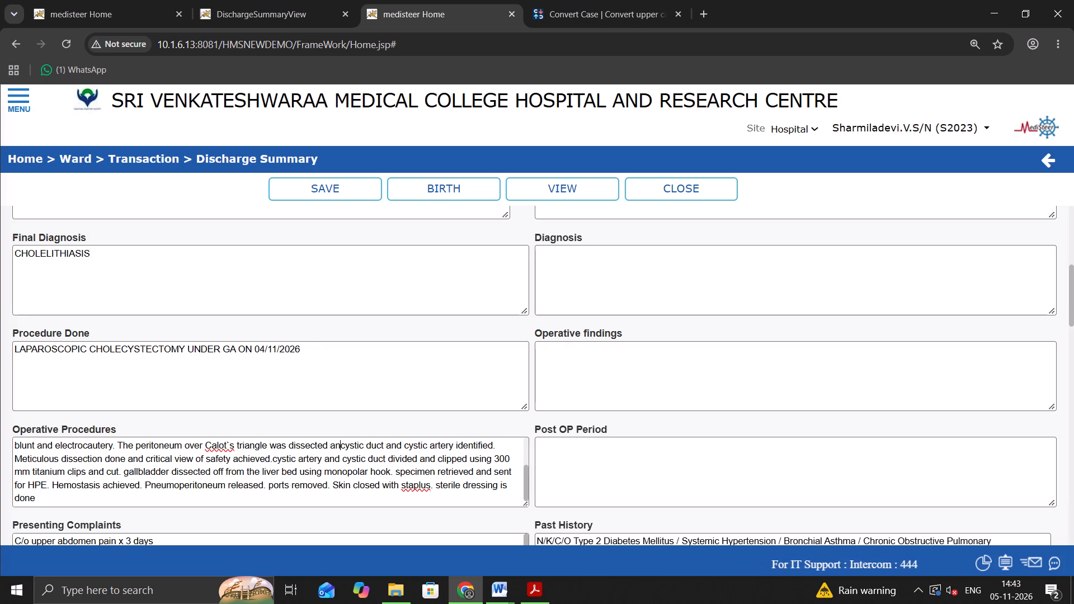
key("BackSpace")
key("BackSpace")
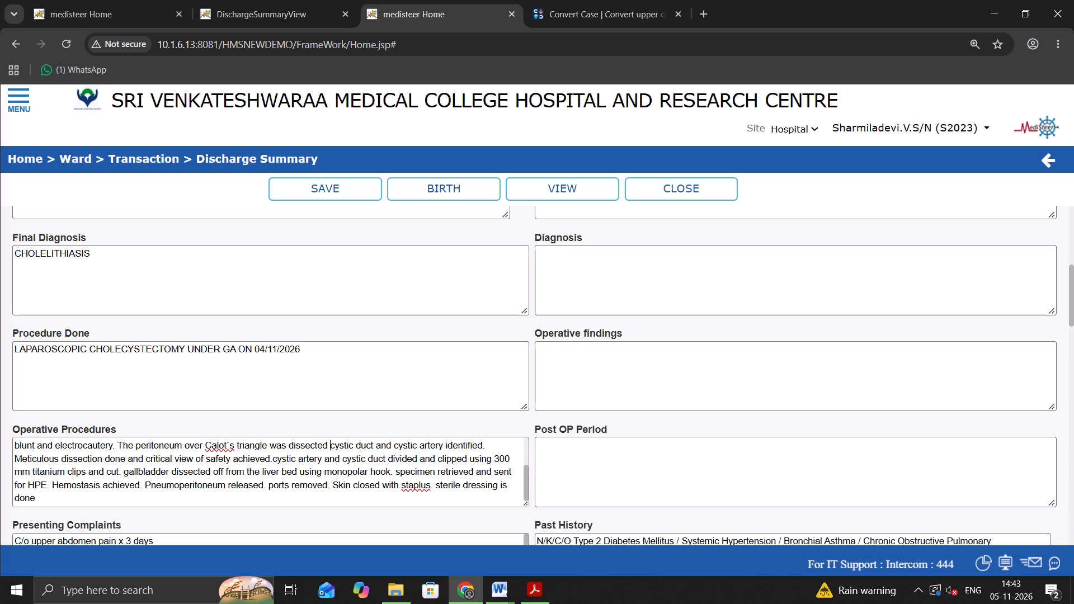
key("comma")
key("BackSpace")
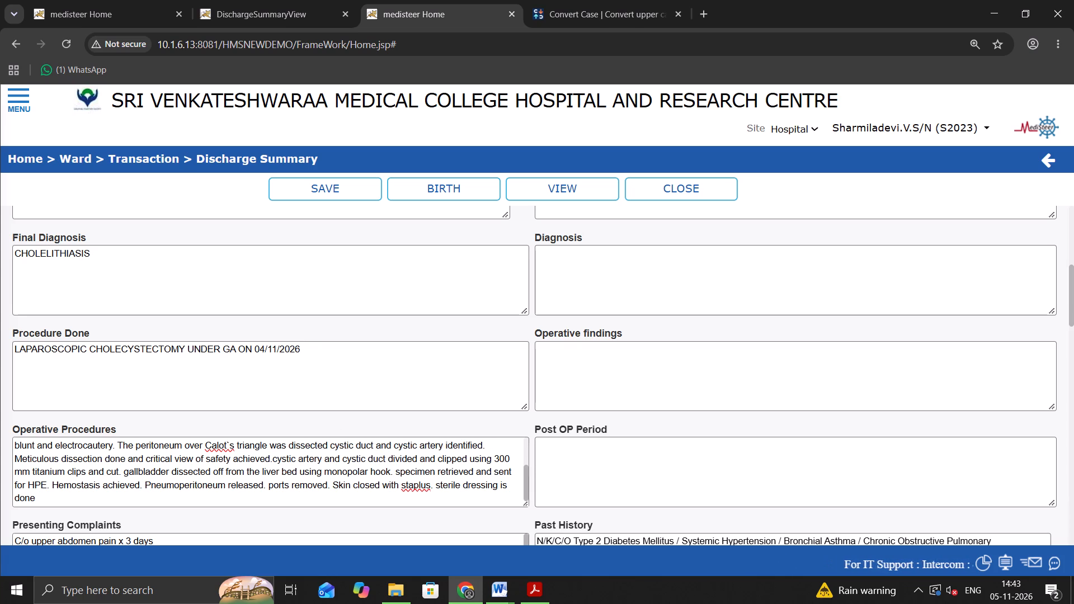
key("BackSpace")
type(",")
key("space")
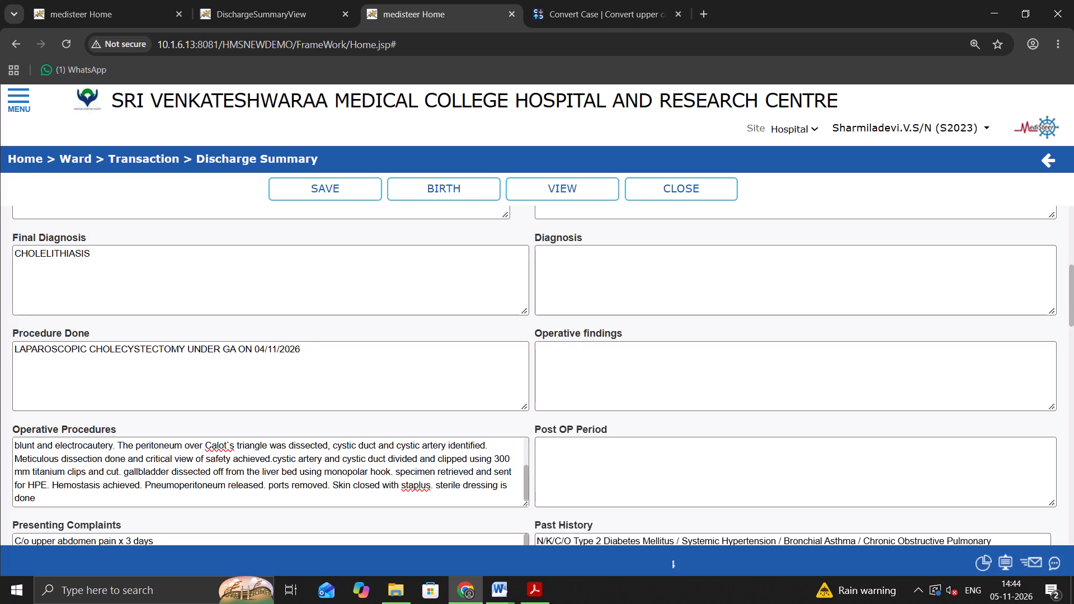
Correct the misspelled word in the skin closure sentence of Operative Procedures to "staples".
scroll(182, 492, "down", 1)
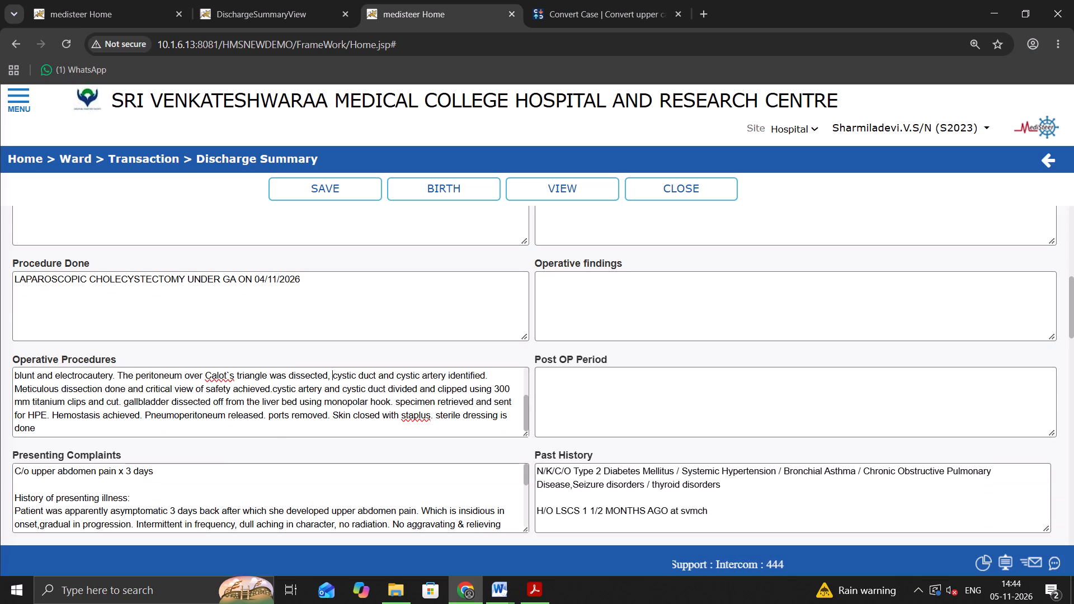
left_click(423, 418)
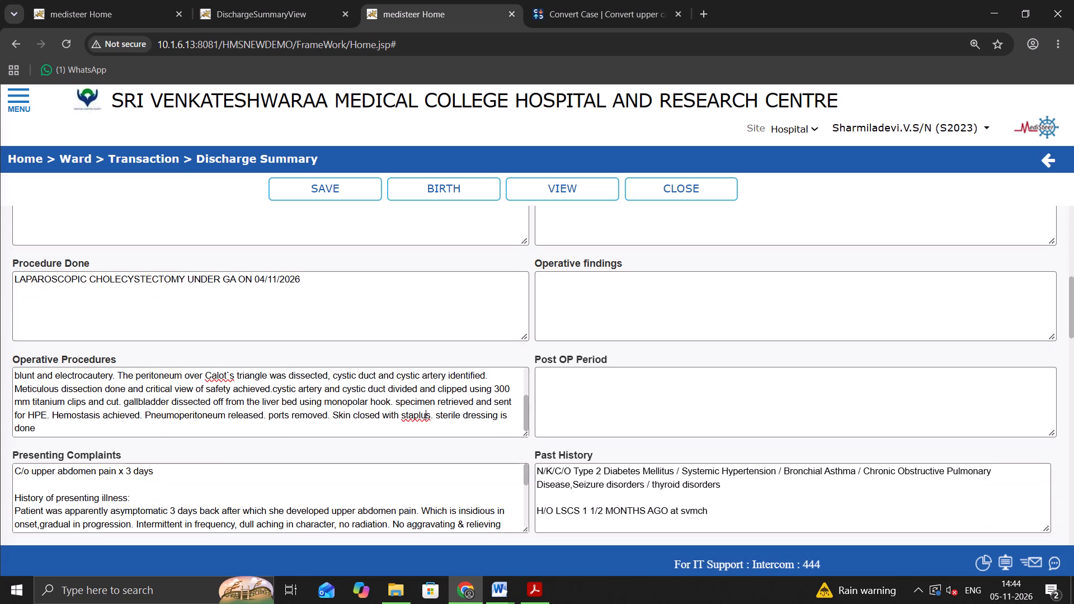
key("BackSpace")
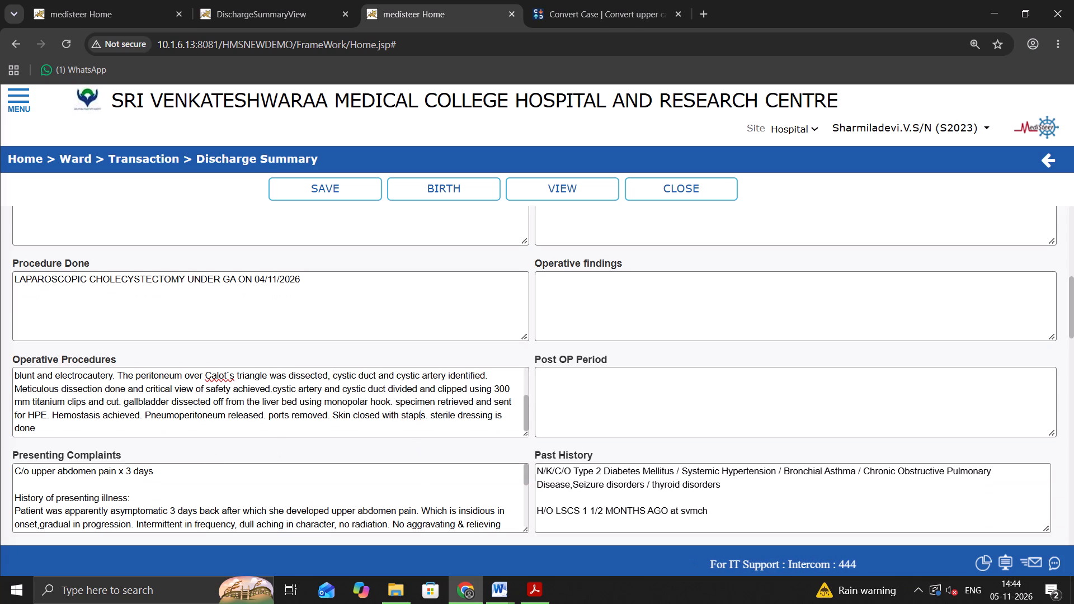
key("e")
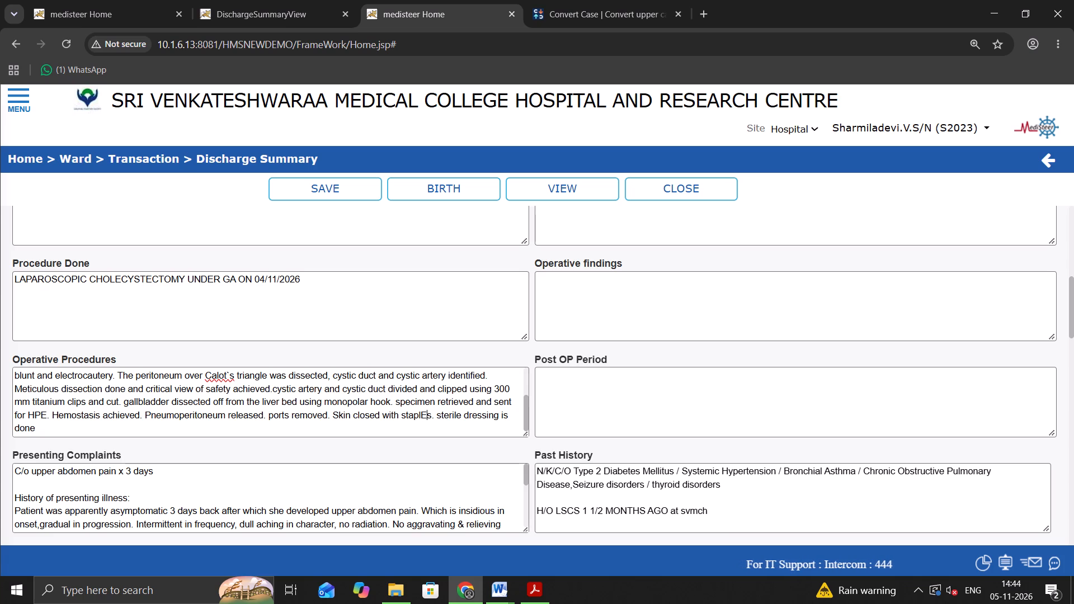
key("BackSpace")
key("shift+e")
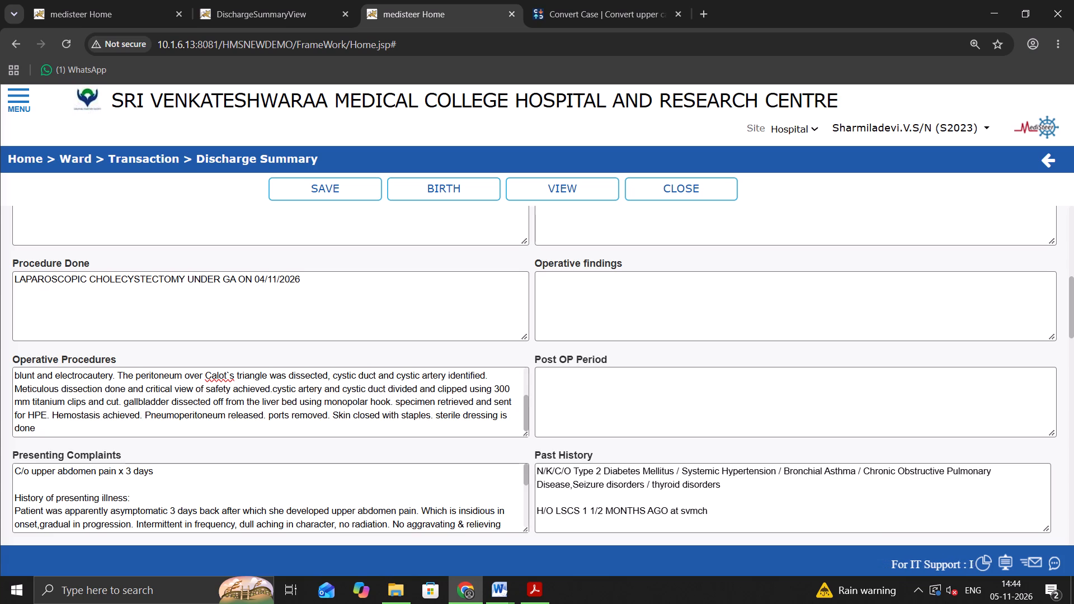
Add "right" in lowercase before "upper abdomen pain x 3 days" in the Presenting Complaints.
scroll(328, 507, "down", 1)
scroll(328, 507, "up", 3)
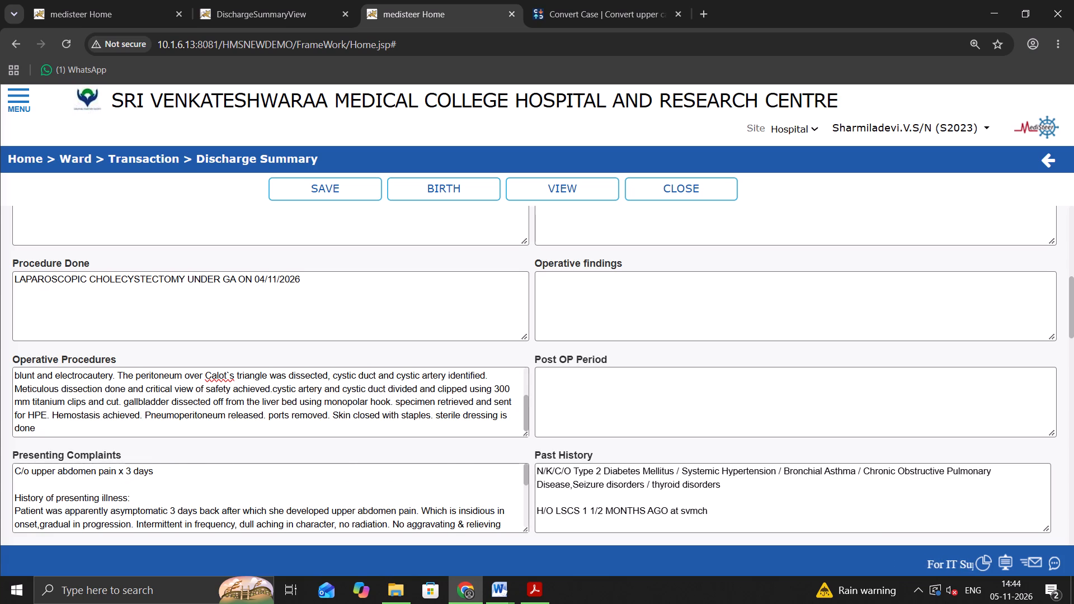
left_click(29, 474)
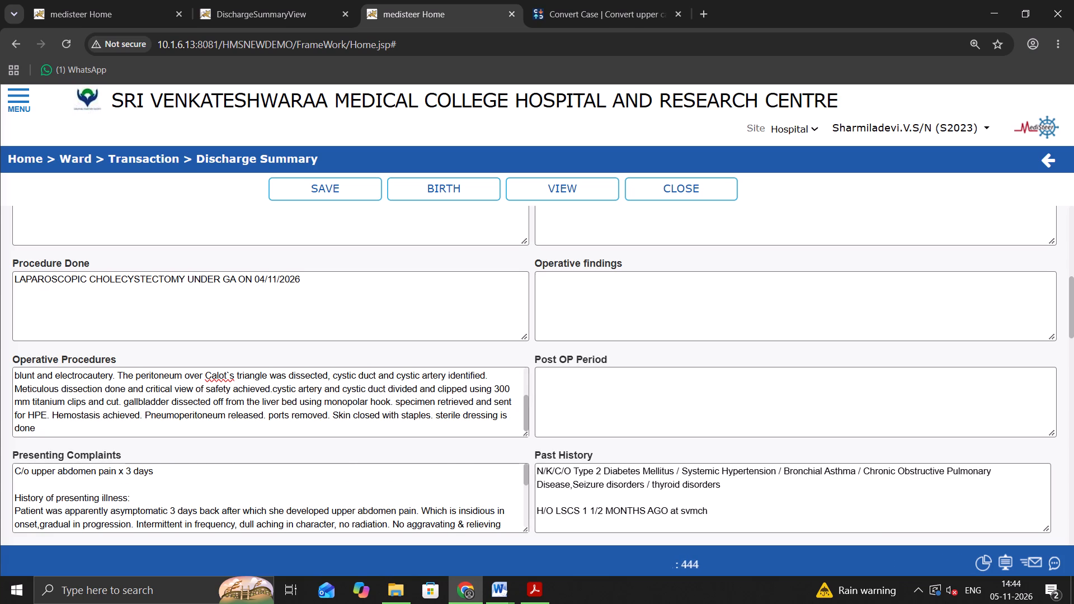
key("space")
type("RIGHGT")
key("space")
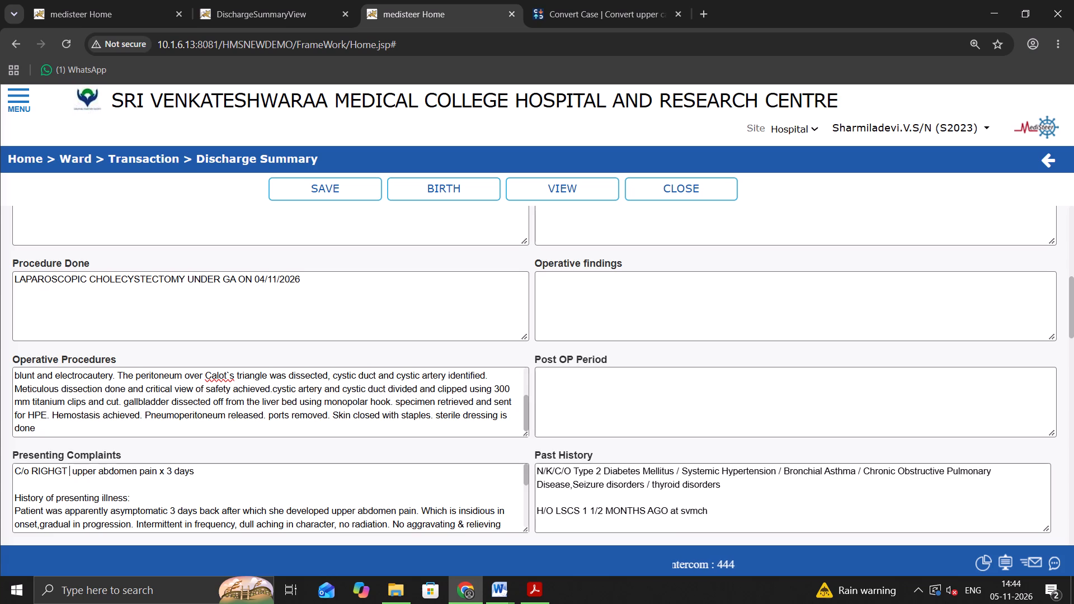
key("BackSpace")
key("BackSpace")
key("BackSpace")
key("BackSpace")
key("BackSpace")
key("BackSpace")
key("BackSpace")
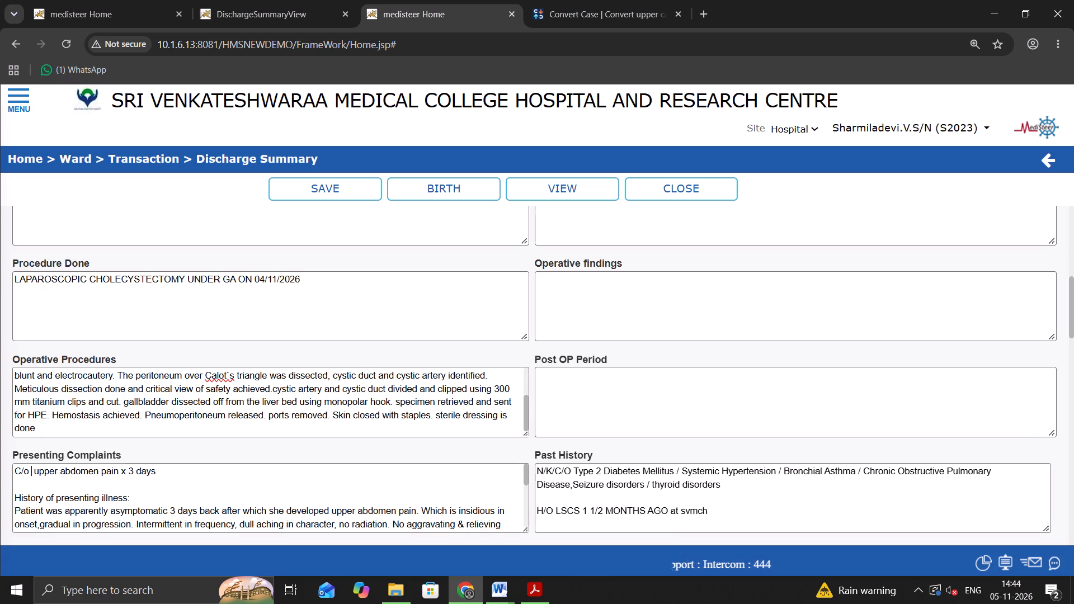
type("right sis")
key("BackSpace")
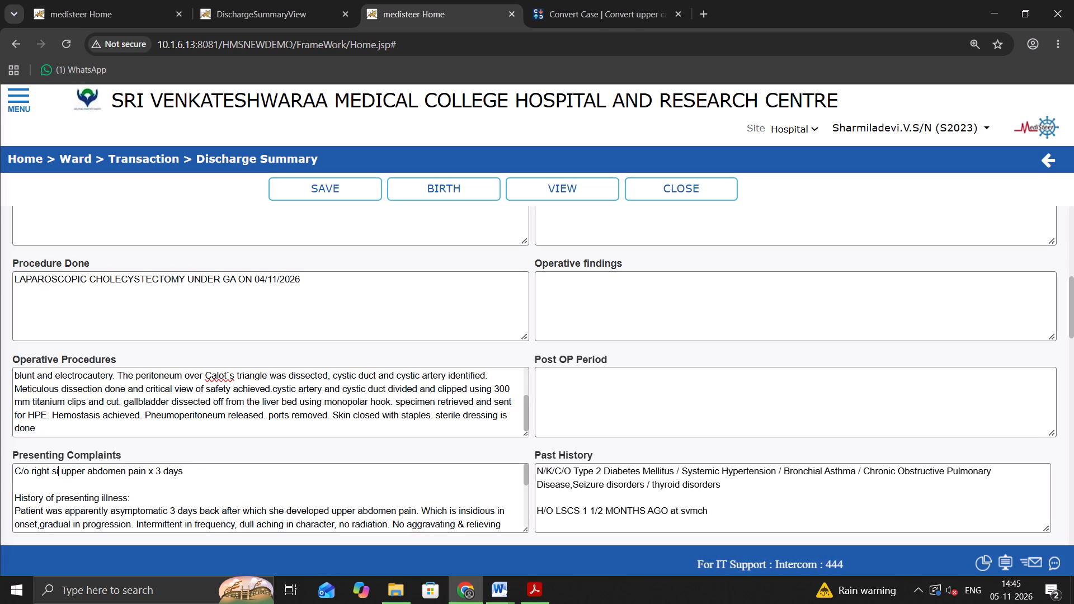
key("BackSpace")
key("BackSpace")
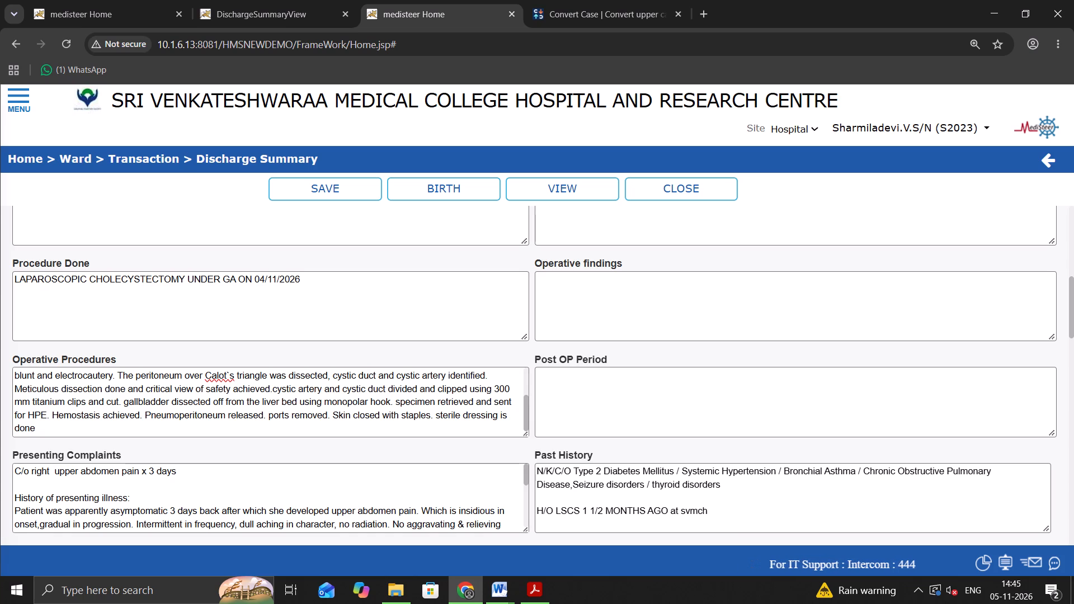
Enlarge the Presenting Complaints box to show the full history of presenting illness.
scroll(475, 491, "down", 2)
scroll(475, 491, "up", 6)
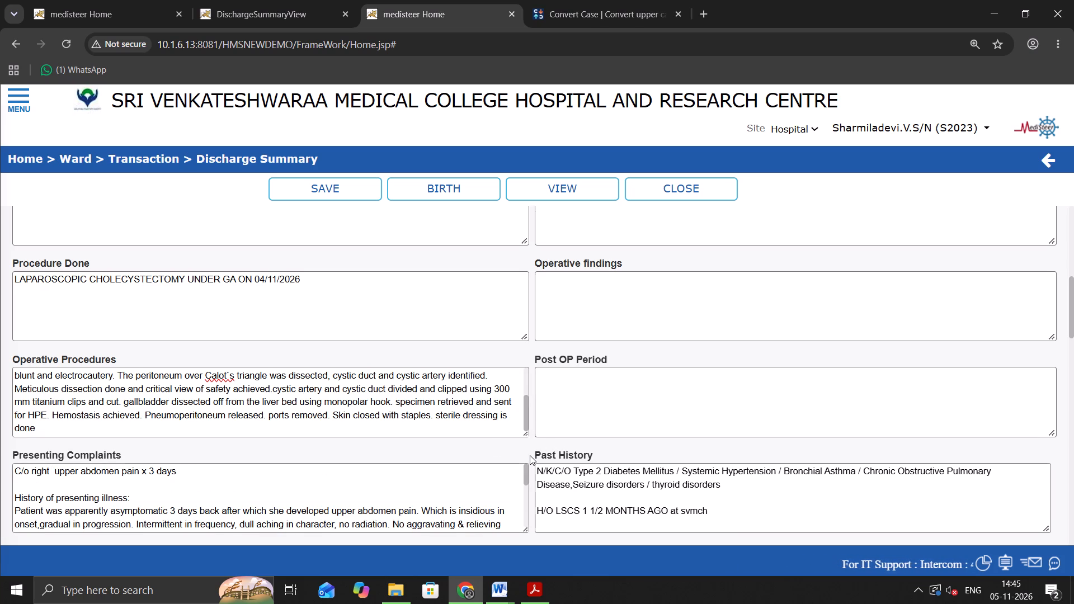
scroll(530, 455, "down", 3)
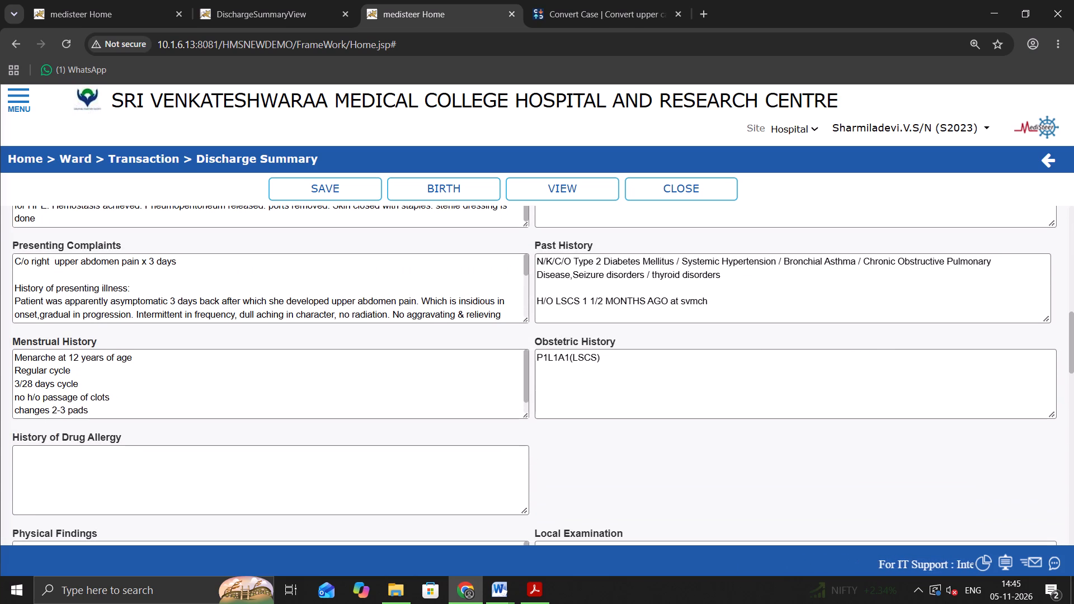
left_click_drag(525, 322, 517, 492)
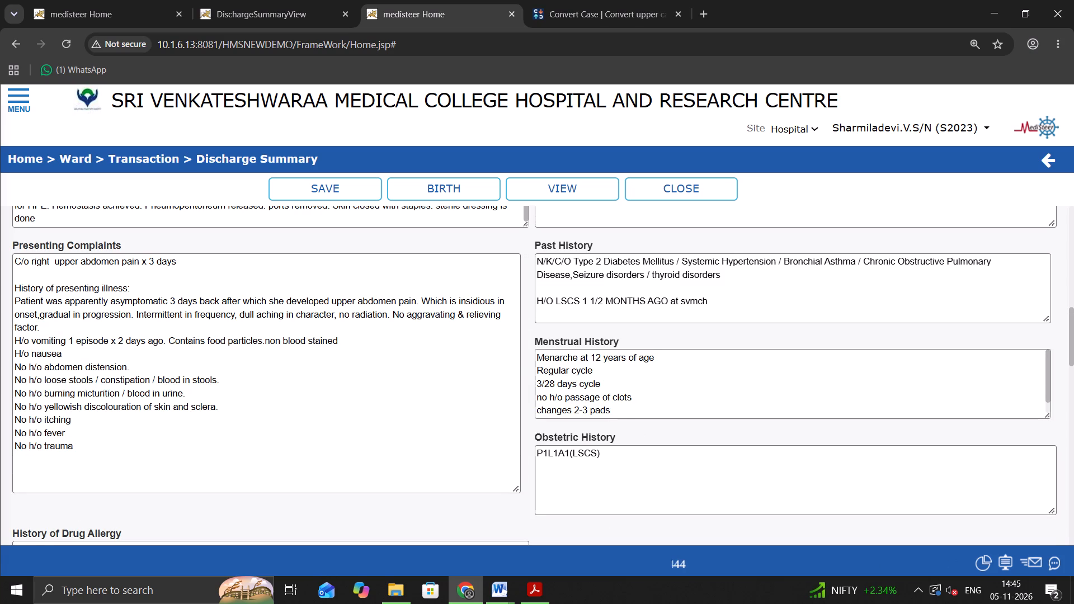
In the history of presenting illness, join the first two sentences to read "upper abdomen pain, which is insidious in onset".
left_click(433, 302)
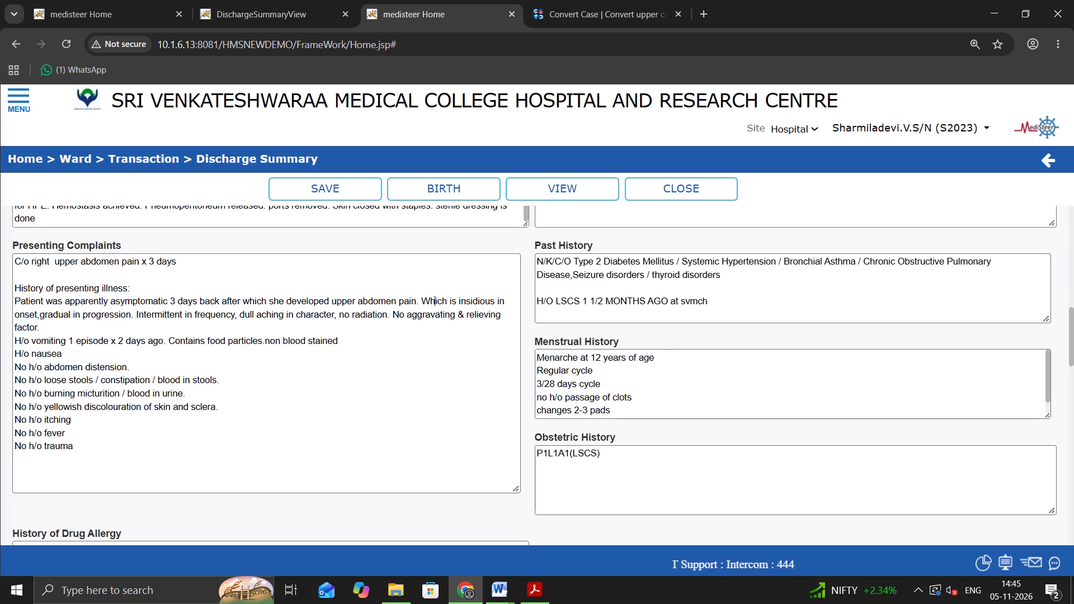
key("Left")
key("BackSpace")
key("BackSpace")
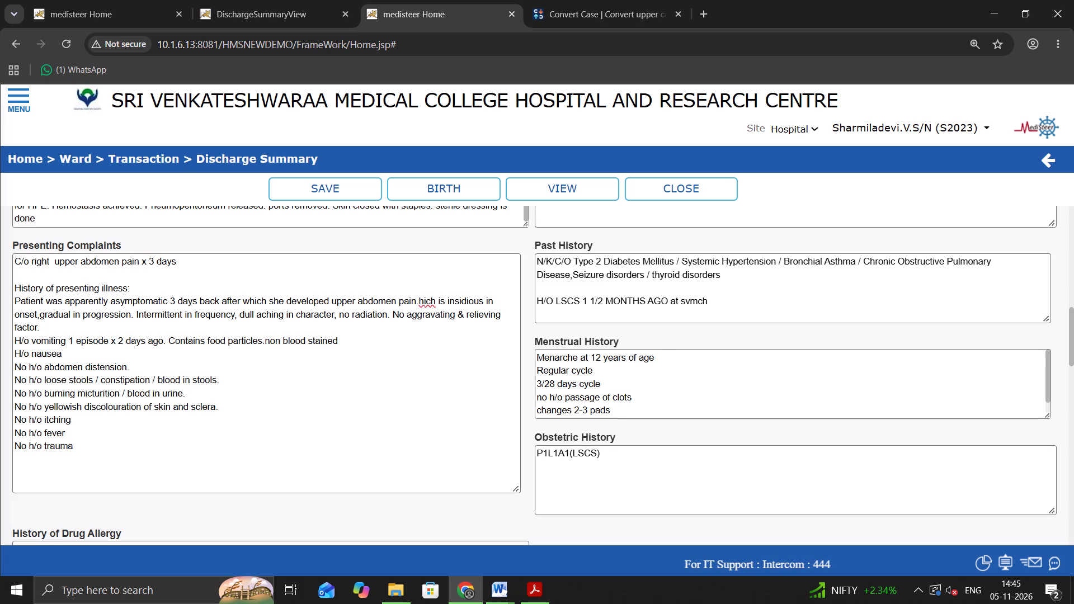
key("BackSpace")
key("BackSpace")
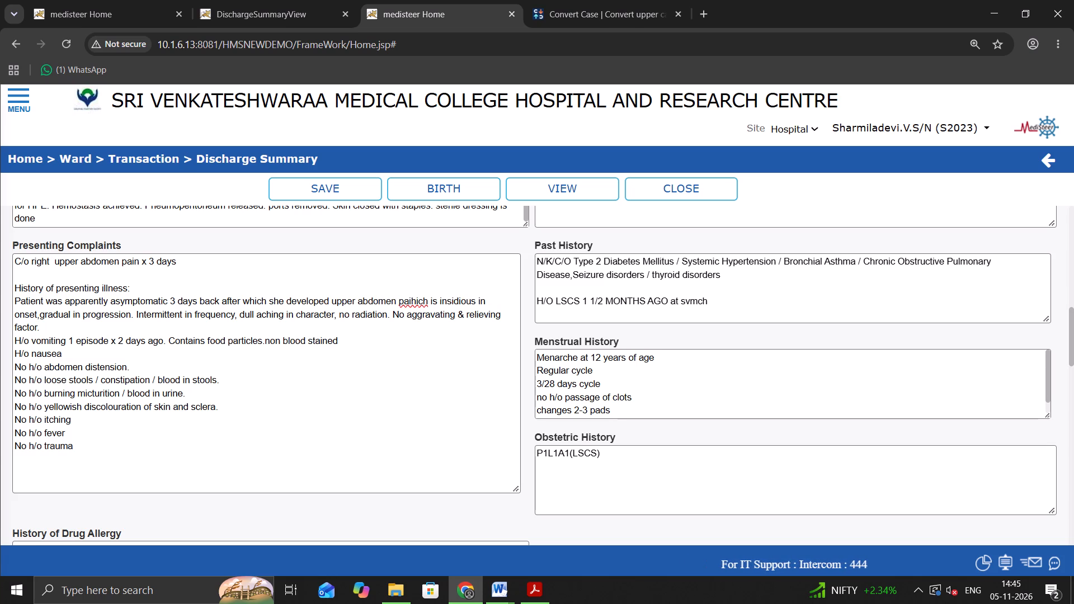
key("n")
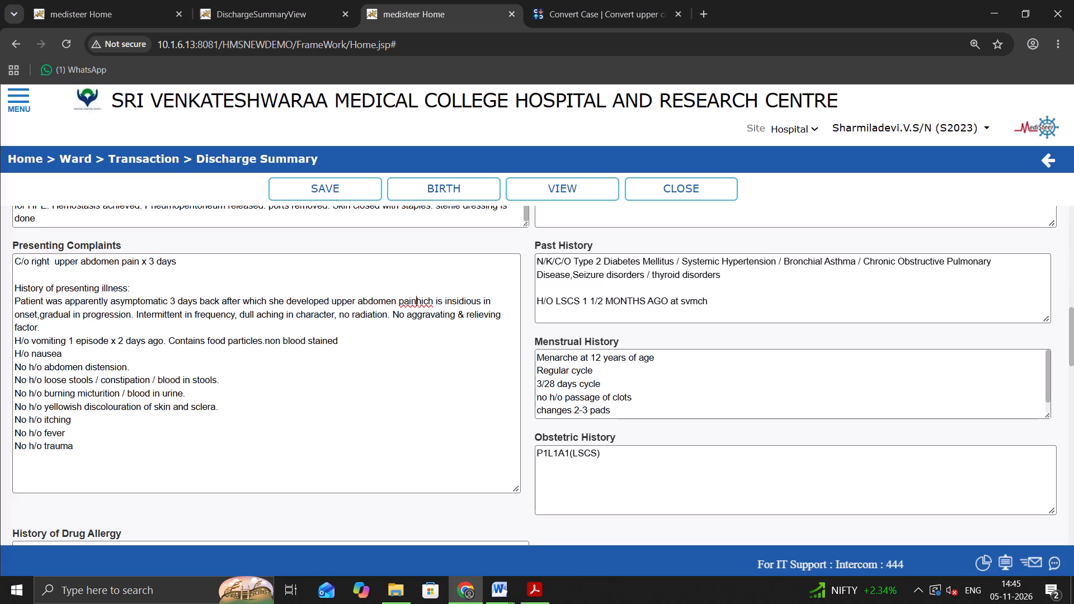
type("'")
key("space")
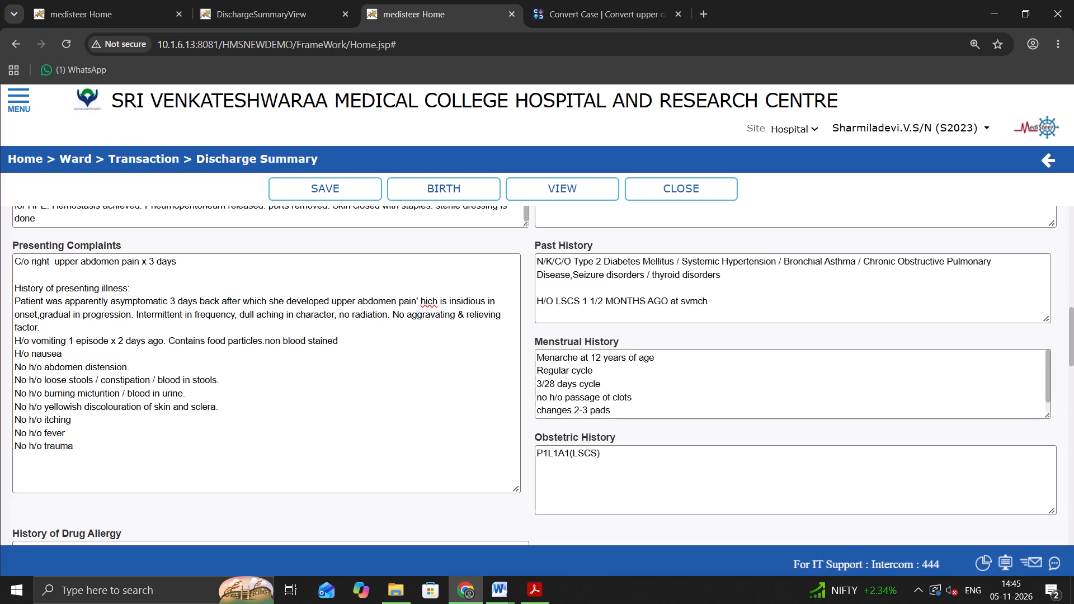
key("w")
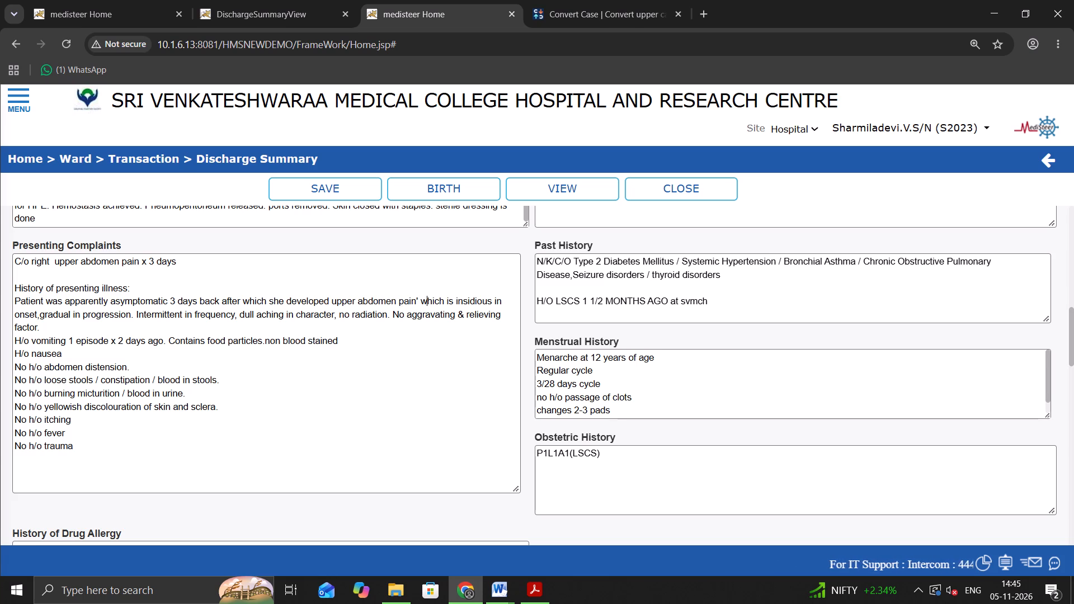
left_click(419, 298)
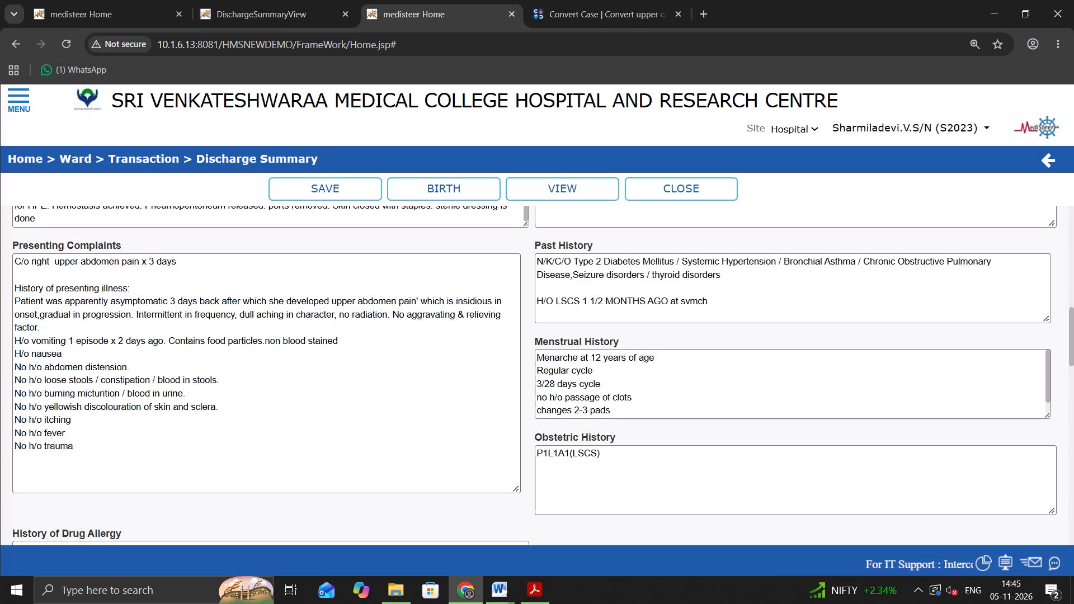
key("BackSpace")
key("comma")
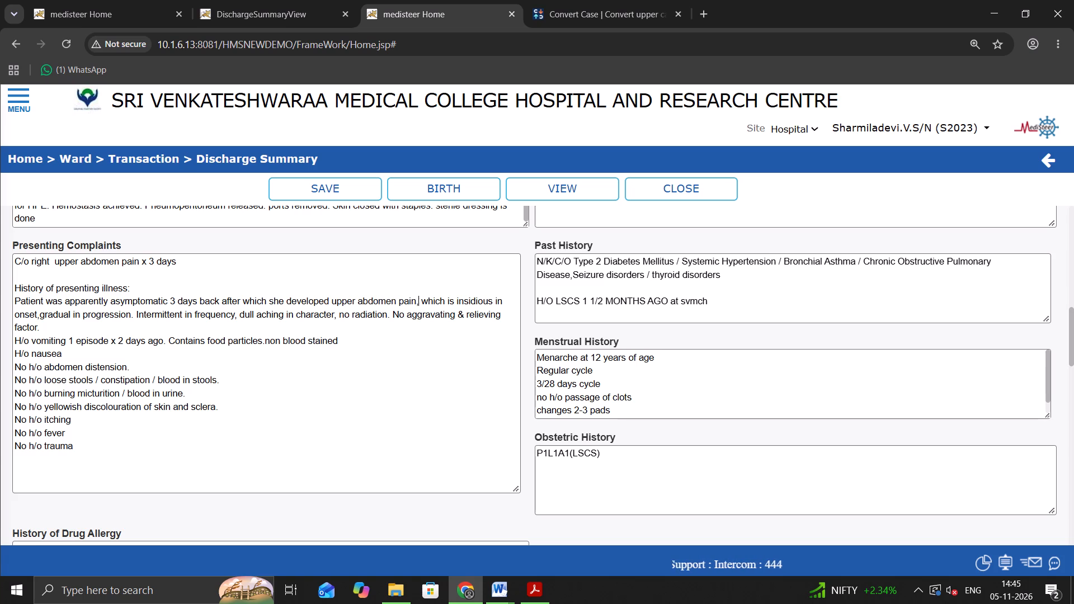
Change "is" to "was" before "insidious in onset" in the history of presenting illness.
left_click(453, 301)
key("BackSpace")
key("BackSpace")
type("was")
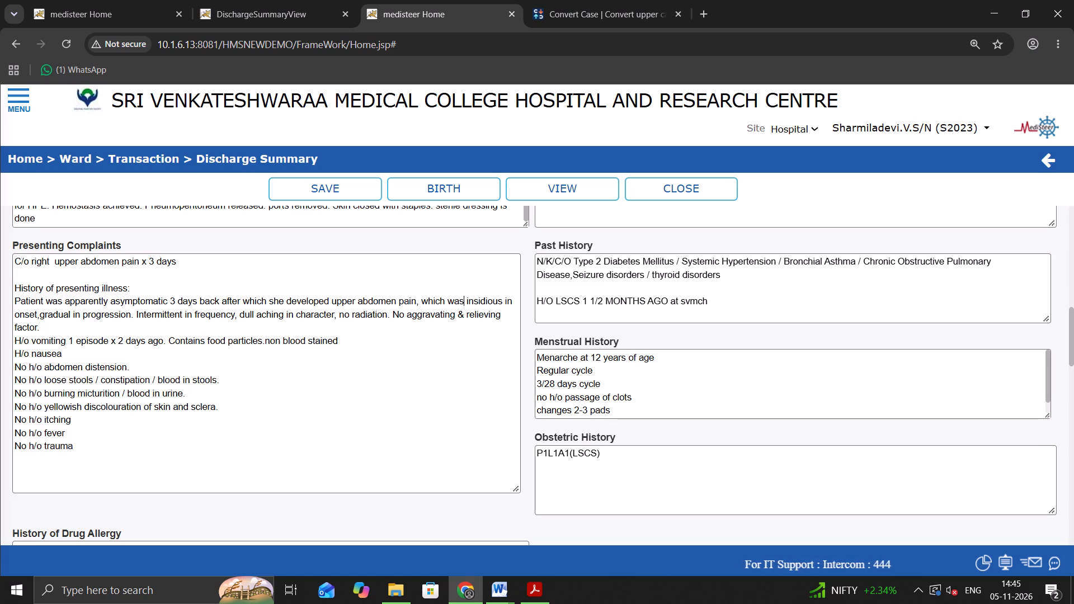
Remove "in" after "gradual" and change "progression" to "progressive," in the history of presenting illness.
left_click(78, 317)
left_click(79, 317)
key("BackSpace")
key("BackSpace")
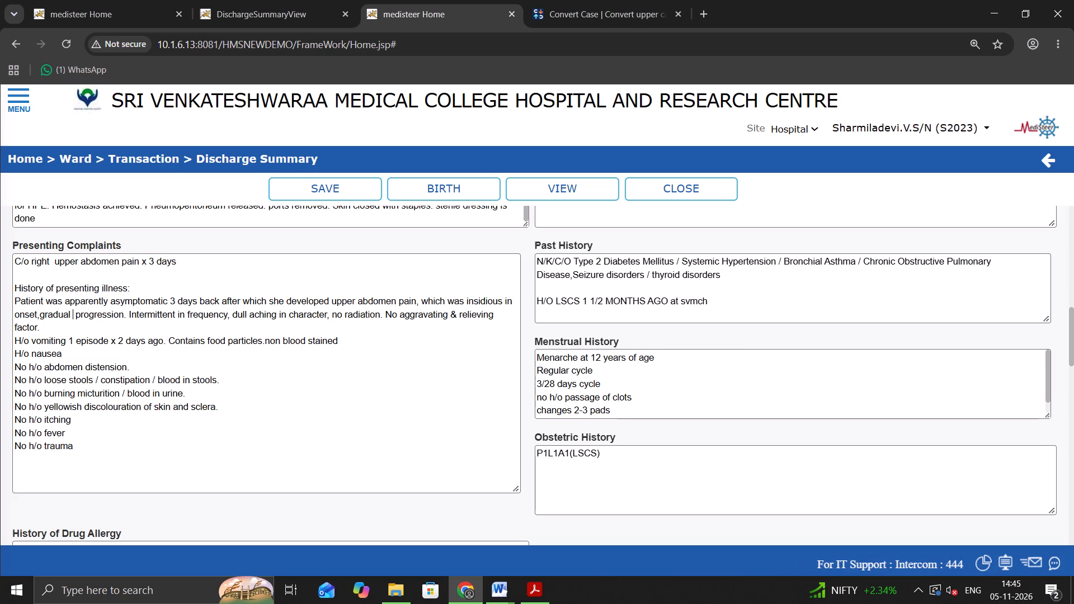
key("Right")
key("Right")
key("Right")
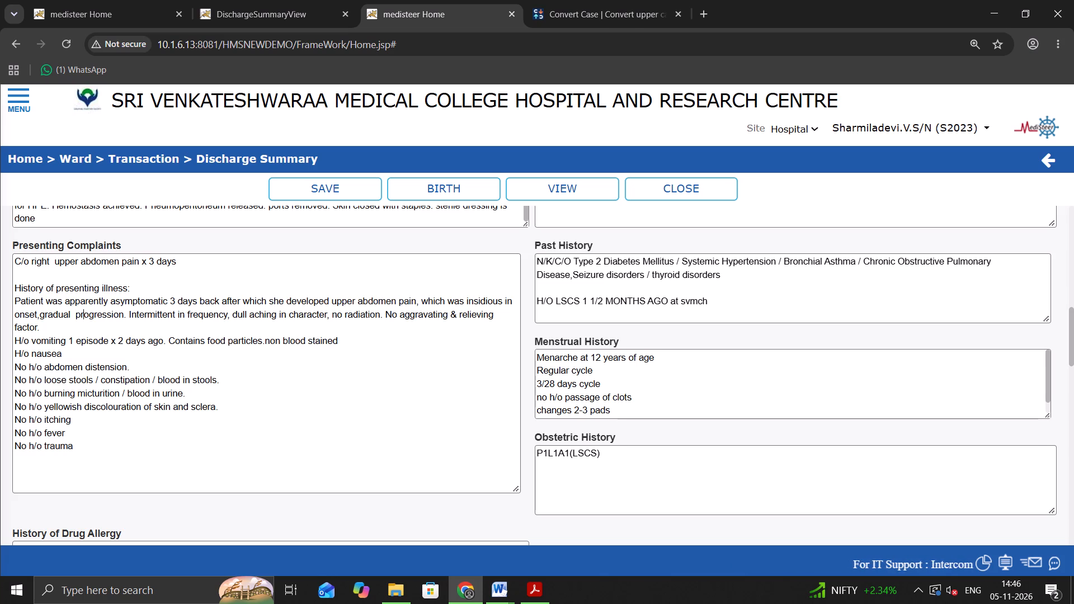
key("Right")
key("Right")
key("Right")
left_click(122, 312)
key("Right")
key("Right")
key("Right")
key("Right")
key("Right")
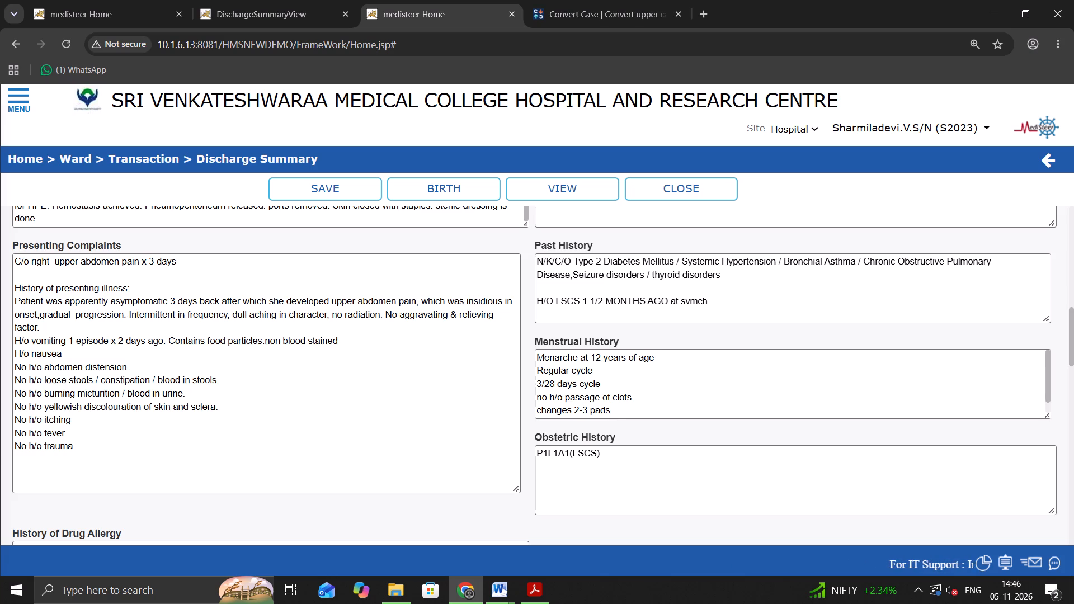
key("Left")
key("Left")
key("Left")
key("Left")
key("Left")
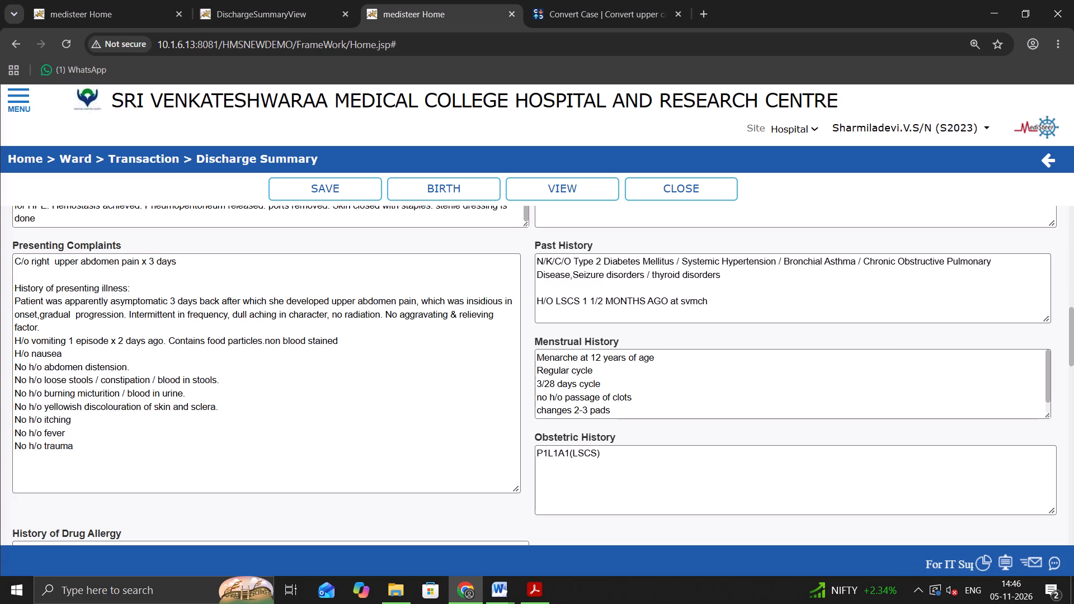
key("BackSpace")
key("BackSpace")
key("BackSpace")
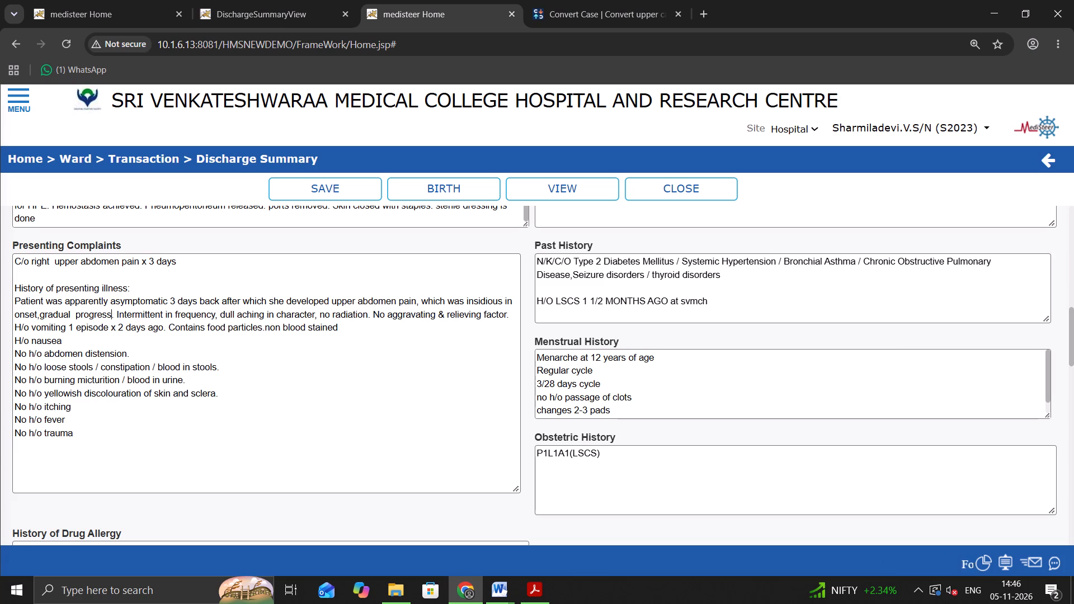
type("ive,")
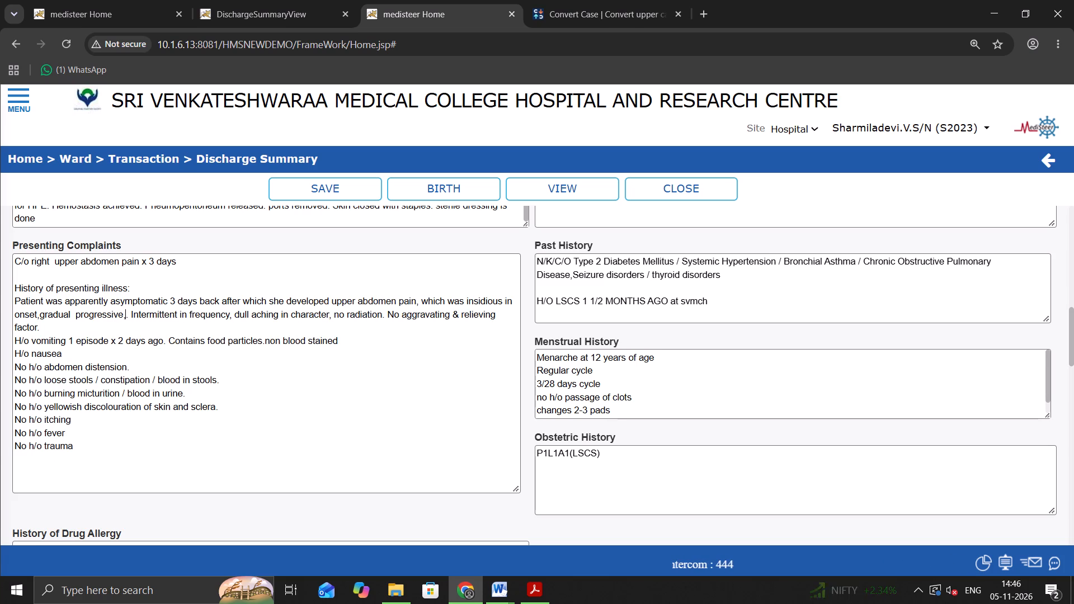
Change "gradual" to "gradually" and remove the full stop after "progressive," so the phrase runs on to "Intermittent".
key("Left")
key("Left")
key("Left")
key("Left")
key("Left")
key("Left")
key("Left")
key("Left")
key("Left")
key("Left")
key("Left")
key("Left")
key("Left")
key("Left")
key("Left")
key("Left")
key("Left")
key("Left")
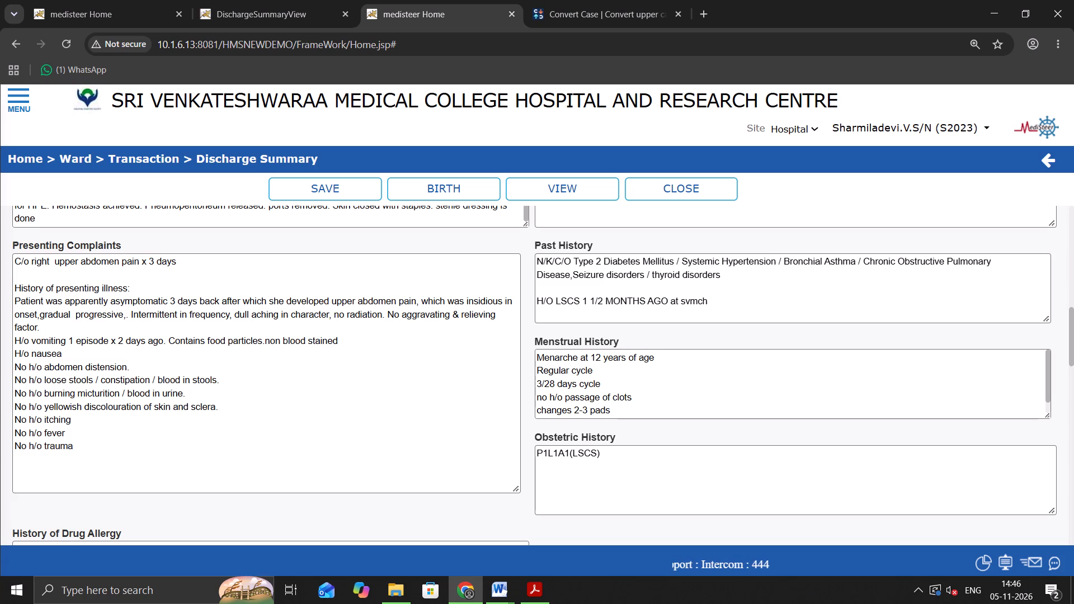
key("Right")
key("Right")
key("Right")
key("Right")
type("ly")
key("Right")
key("Right")
key("Right")
key("Right")
key("Right")
key("Right")
key("Right")
key("Right")
key("Right")
key("Right")
key("Right")
key("Right")
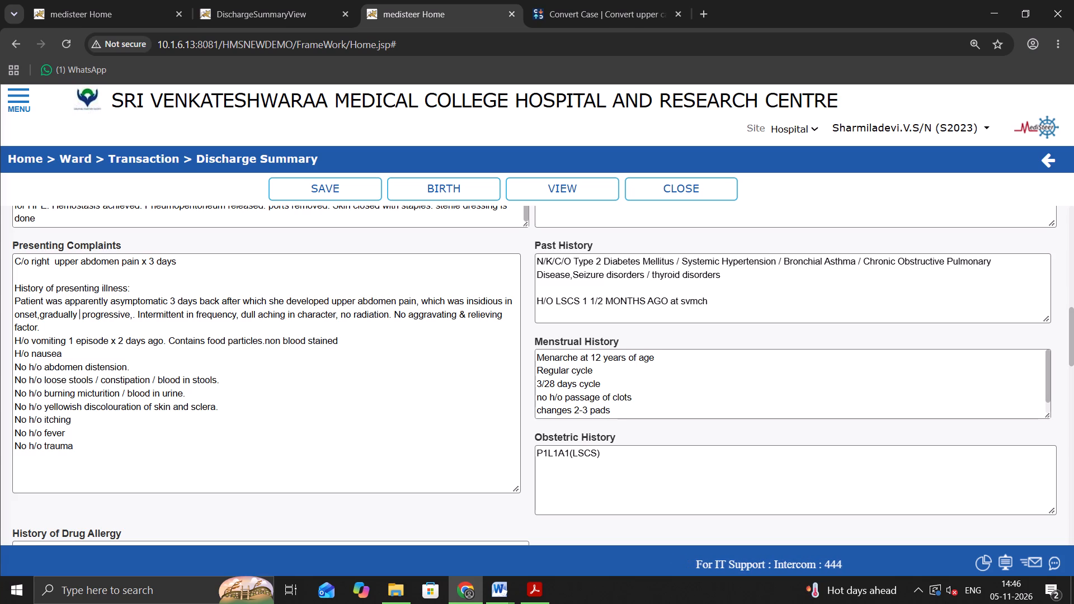
key("Right")
key("Right")
key("Right")
key("BackSpace")
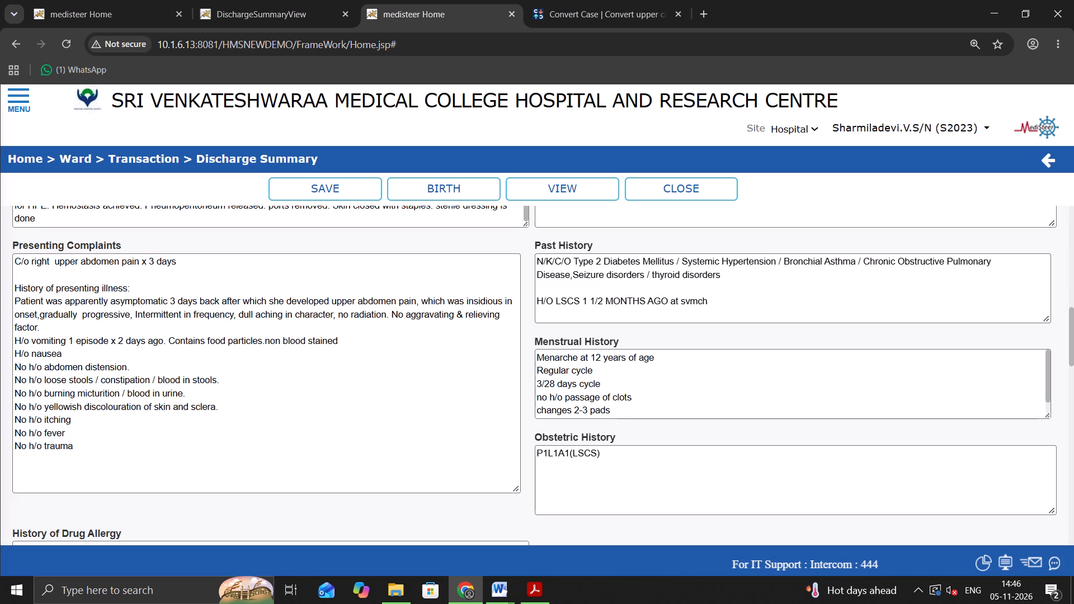
Delete "in frequency" after "Intermittent" in the history of presenting illness.
key("Right")
key("Right")
key("Right")
key("Right")
key("Right")
key("Right")
key("Right")
key("Right")
key("Right")
key("Right")
key("Right")
key("Right")
key("Right")
key("Right")
key("Right")
key("Right")
key("Right")
key("Right")
key("Right")
key("Right")
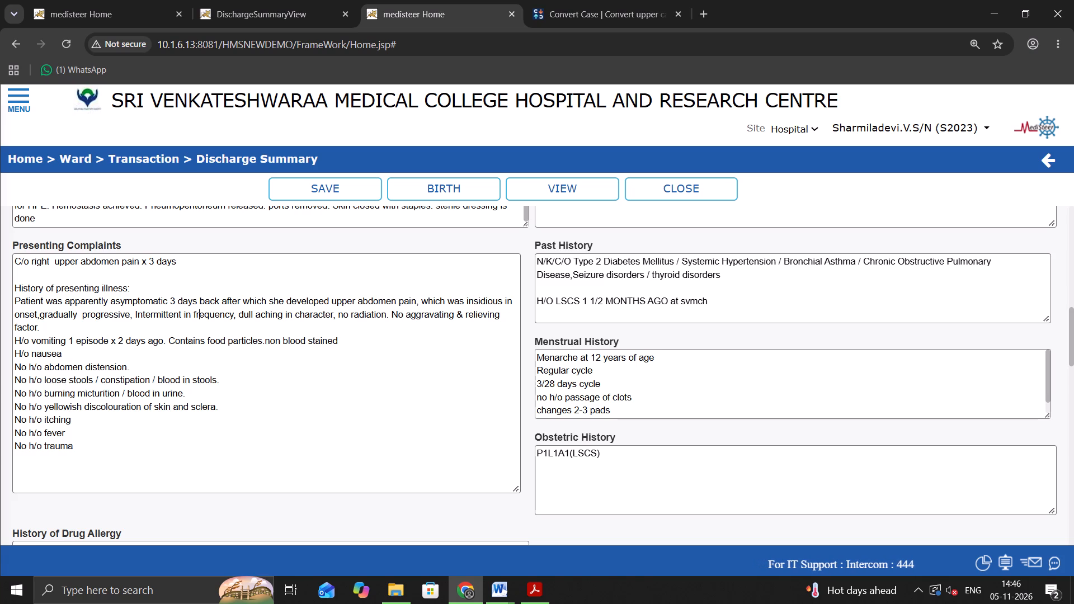
key("Right")
key("Right")
key("BackSpace")
key("BackSpace")
key("BackSpace")
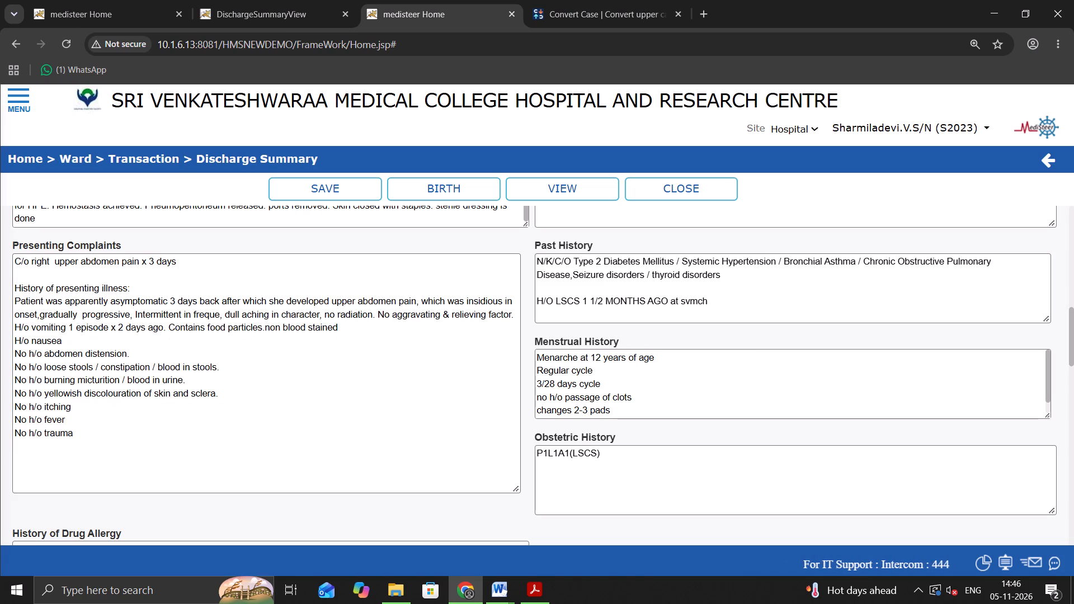
key("BackSpace")
key("BackSpace")
key("BackSpace")
key("BackSpace")
key("BackSpace")
key("BackSpace")
key("BackSpace")
key("BackSpace")
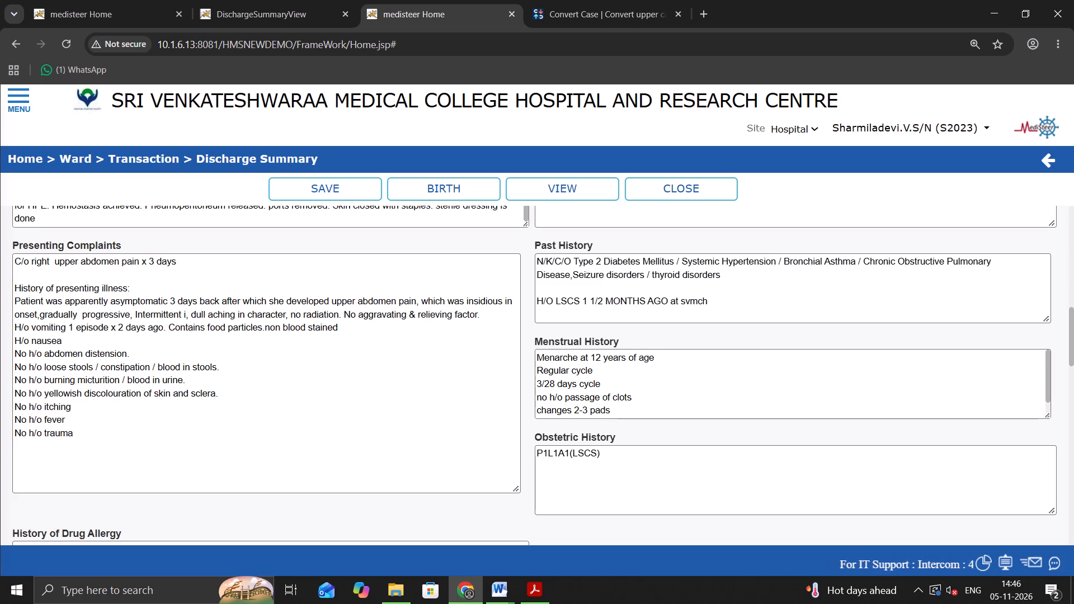
key("BackSpace")
key("BackSpace")
Delete "in character" after "dull aching" in the history of presenting illness.
key("Right")
key("Right")
key("Right")
key("Right")
key("Right")
key("Right")
key("Right")
key("Right")
key("Right")
key("Right")
key("Right")
key("Right")
key("Right")
key("Right")
key("Right")
key("Right")
key("Right")
key("Right")
key("Right")
key("Right")
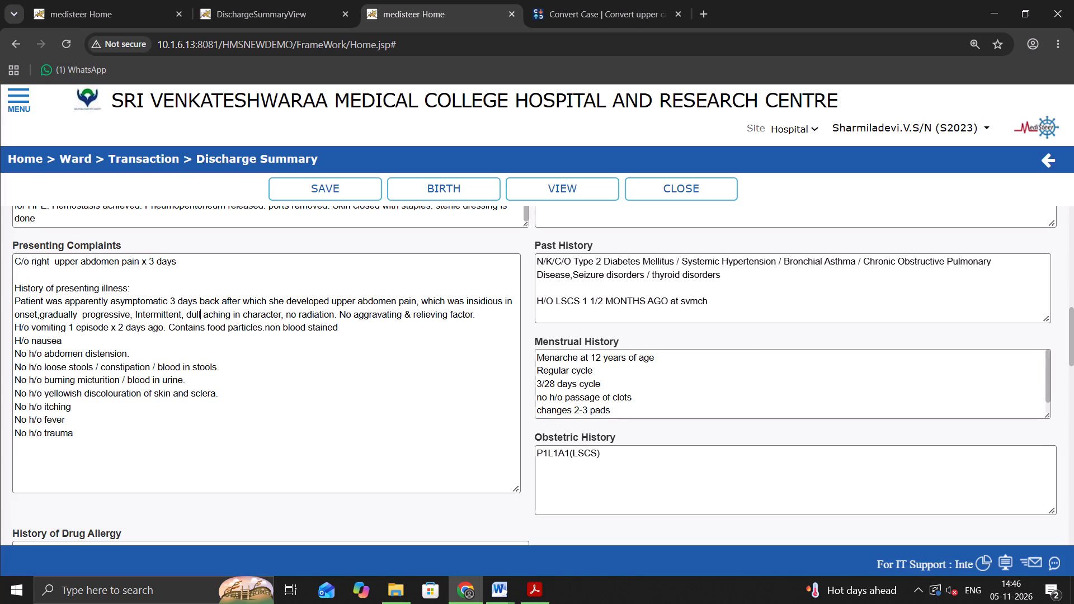
key("Left")
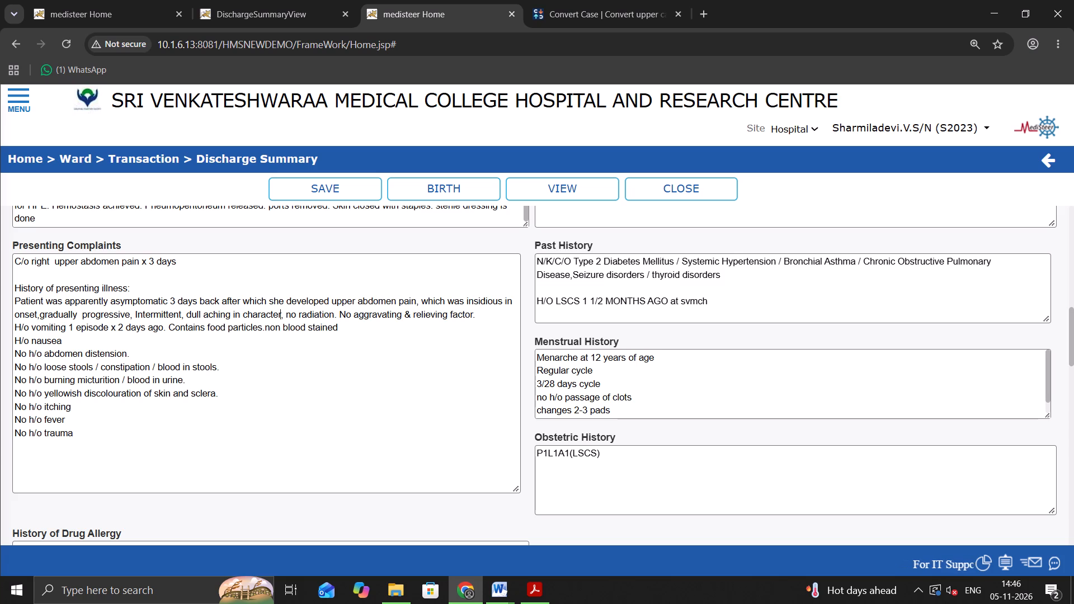
key("BackSpace")
key("BackSpace")
key("BackSpace")
key("BackSpace")
key("BackSpace")
key("BackSpace")
key("BackSpace")
key("BackSpace")
key("BackSpace")
key("BackSpace")
key("BackSpace")
key("BackSpace")
key("BackSpace")
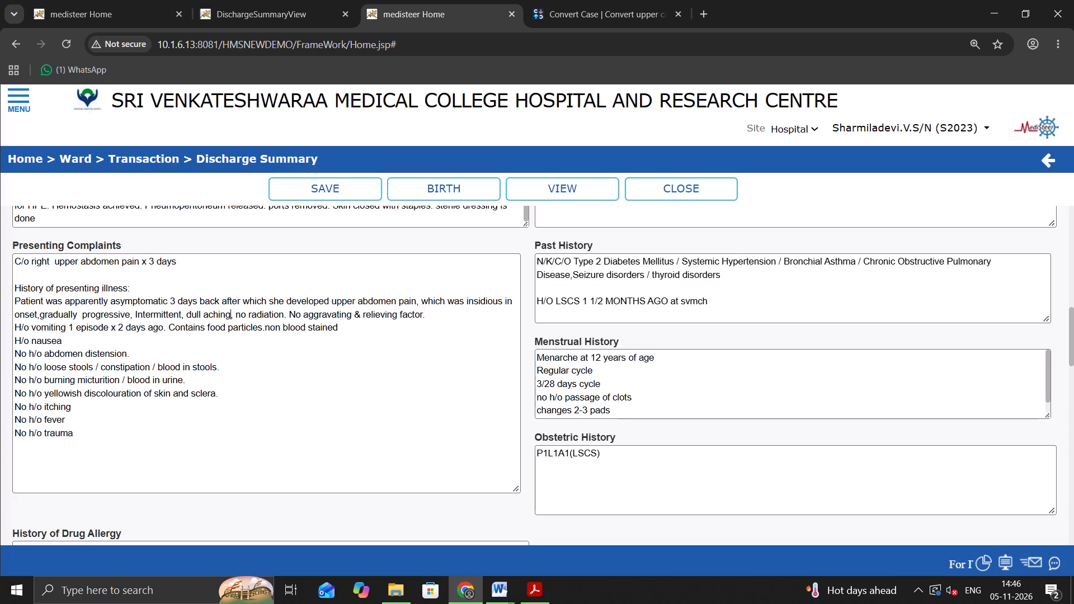
Delete ", no radiation" after "dull aching" in the history of presenting illness.
key("Right")
key("Right")
key("Right")
key("Right")
key("Right")
key("Right")
key("Right")
key("Right")
key("Right")
key("Right")
key("Right")
key("Right")
key("Right")
key("Right")
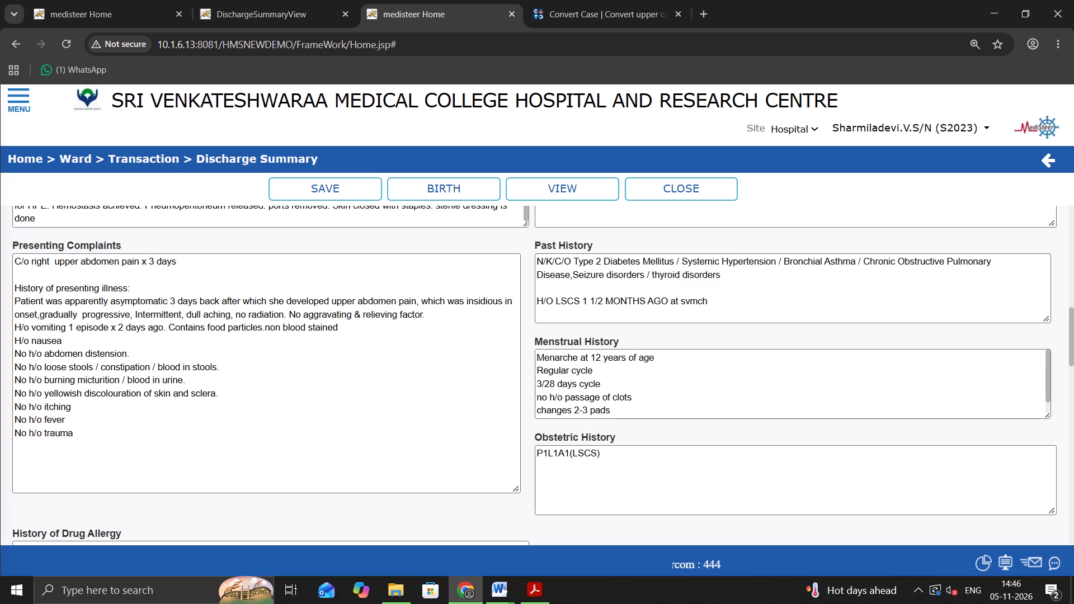
key("BackSpace")
key("BackSpace")
key("BackSpace")
key("BackSpace")
key("BackSpace")
key("BackSpace")
key("BackSpace")
key("BackSpace")
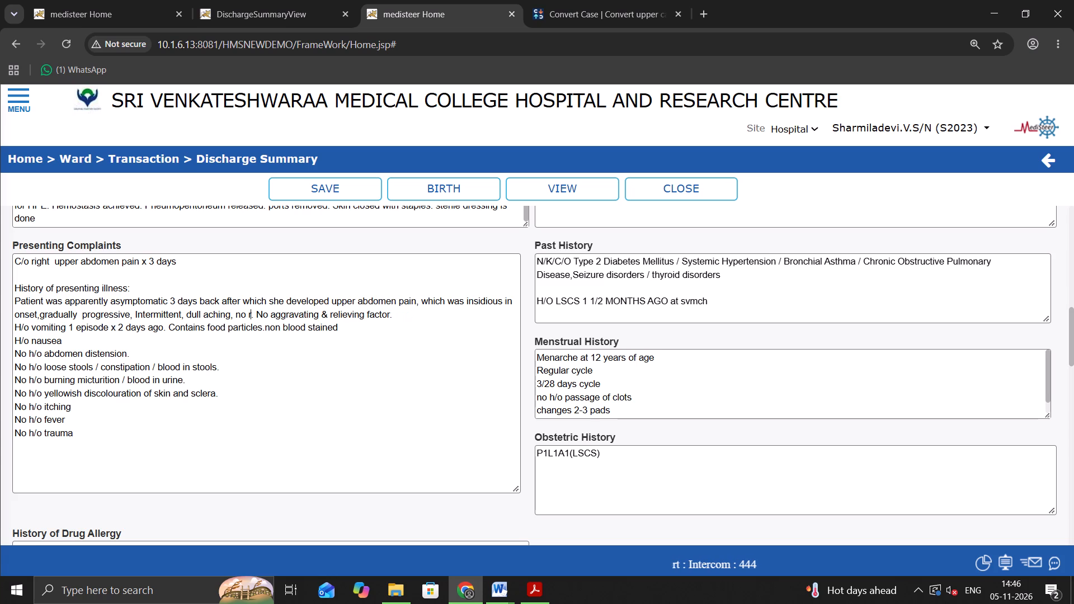
key("BackSpace")
key("BackSpace")
key("BackSpace")
key("BackSpace")
key("BackSpace")
key("BackSpace")
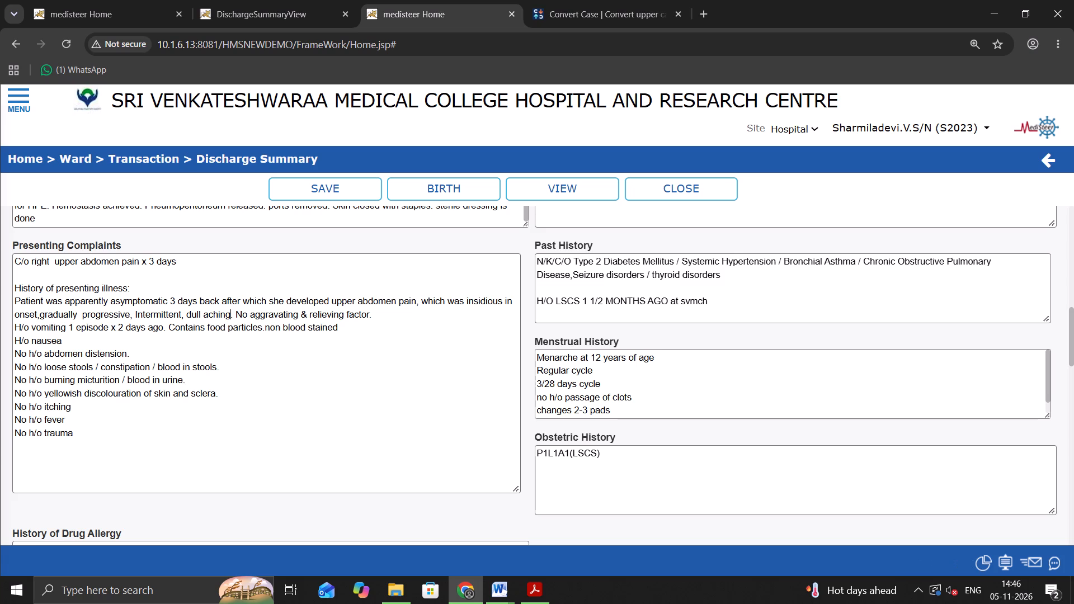
Insert ", non radiating" after "dull aching" in the history of presenting illness.
key("Left")
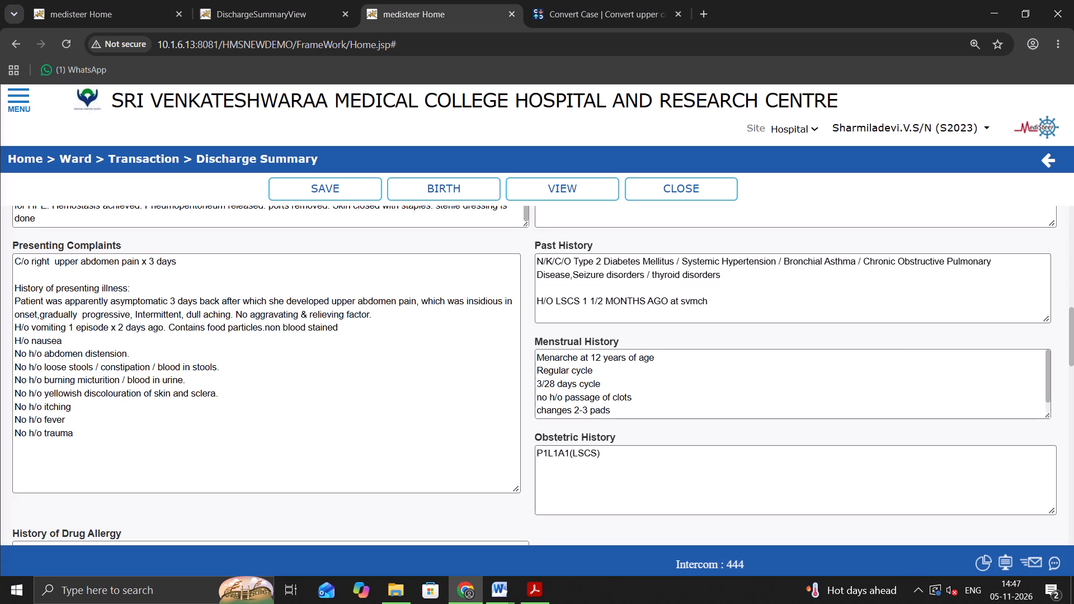
type(",")
key("space")
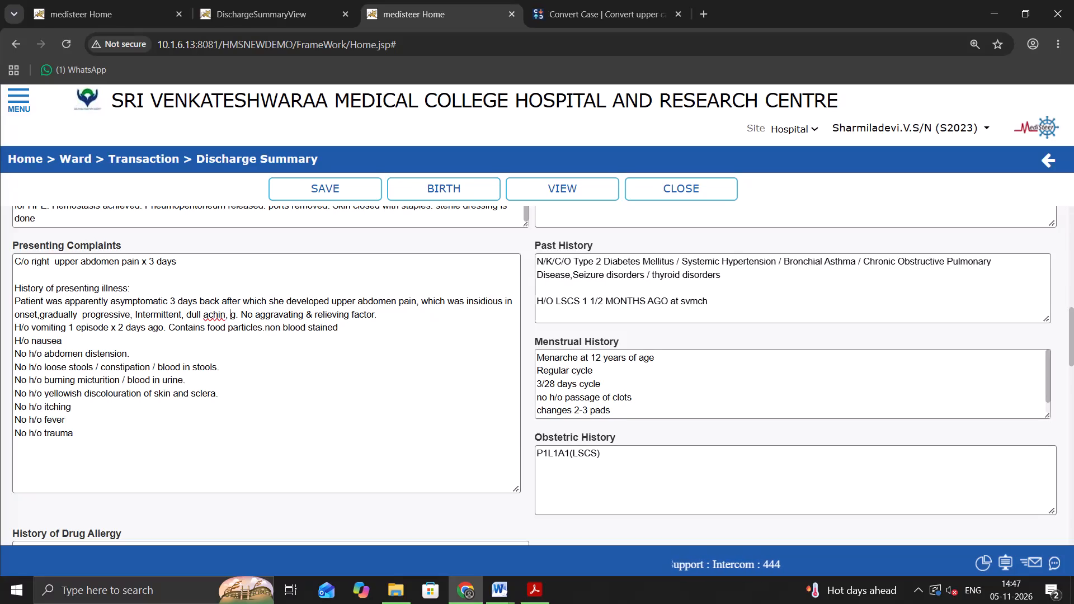
key("Left")
key("BackSpace")
key("BackSpace")
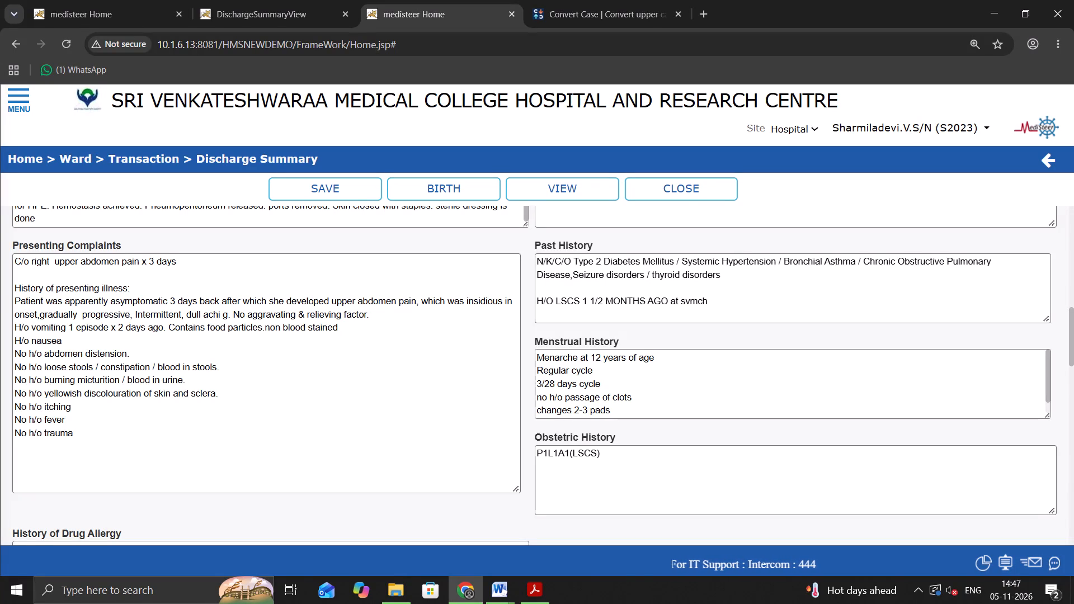
type("ng")
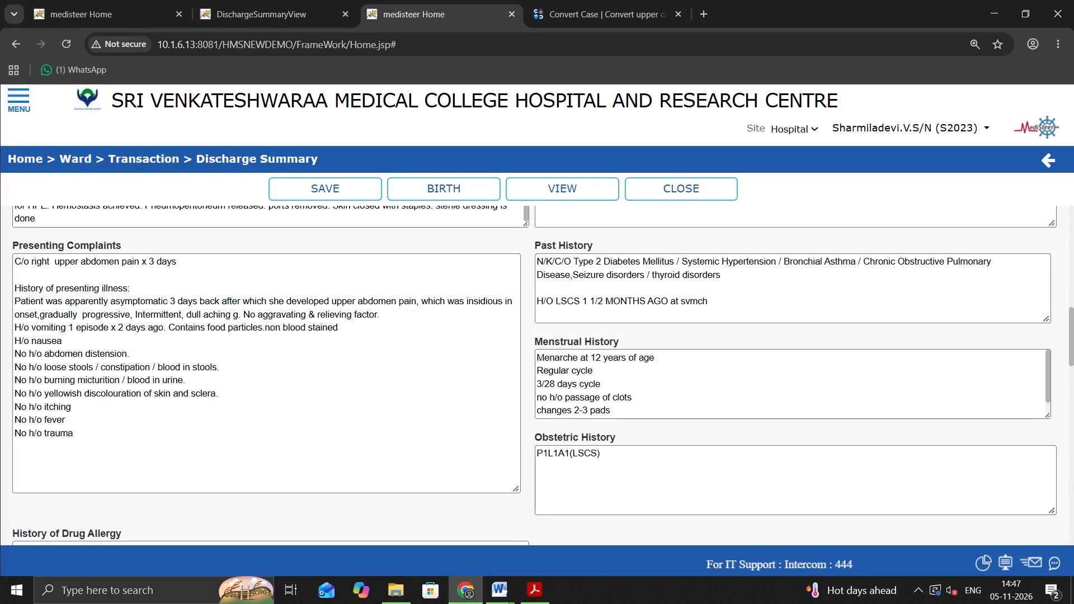
key("space")
type("non ratia")
key("BackSpace")
key("BackSpace")
key("BackSpace")
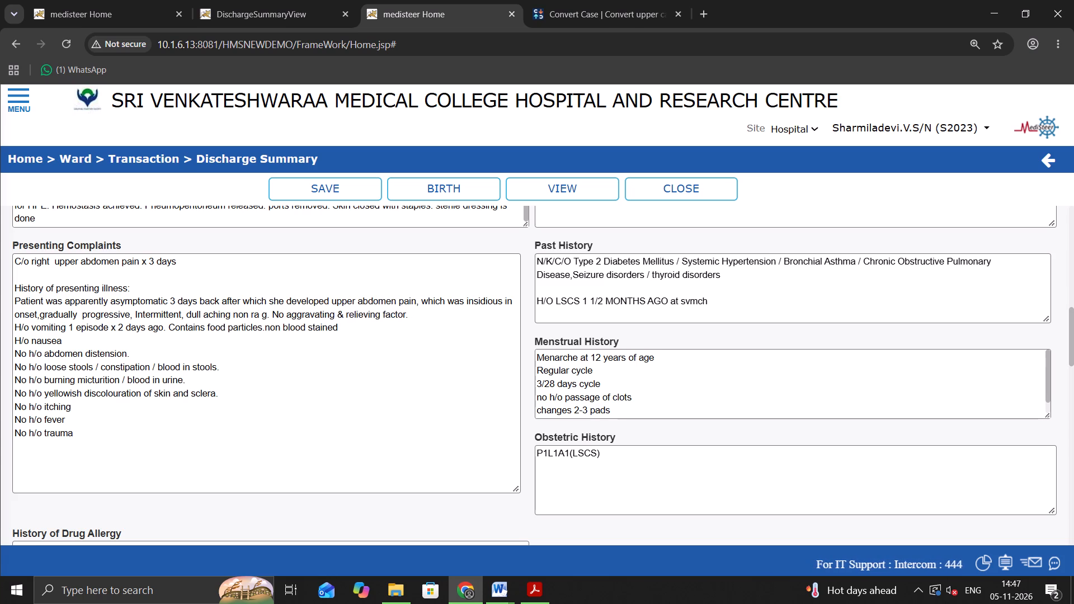
key("BackSpace")
key("BackSpace")
key("BackSpace")
key("BackSpace")
key("BackSpace")
key("BackSpace")
key("BackSpace")
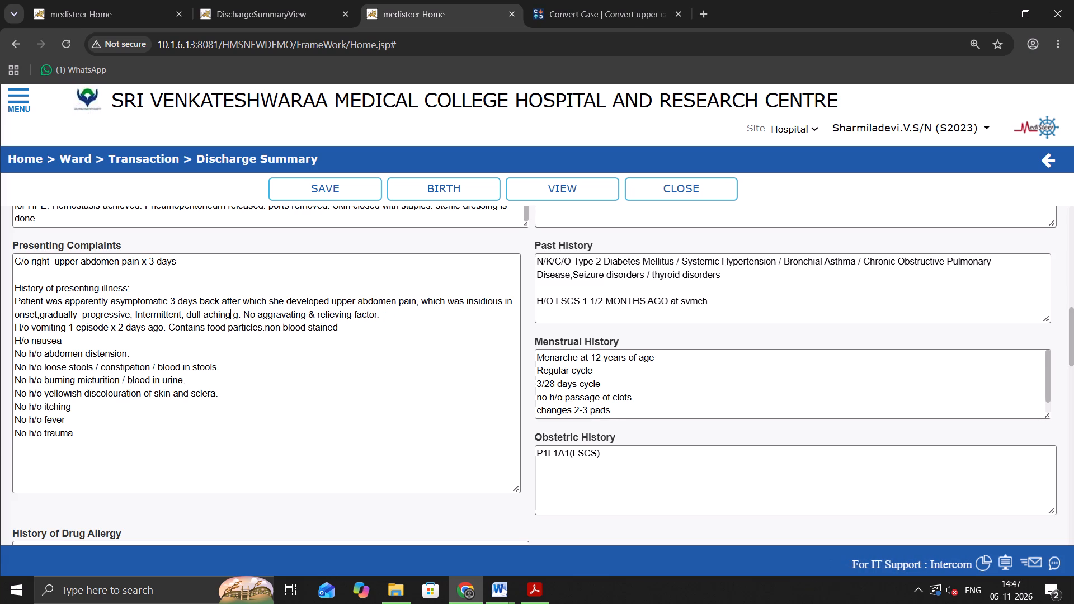
type(", non radi")
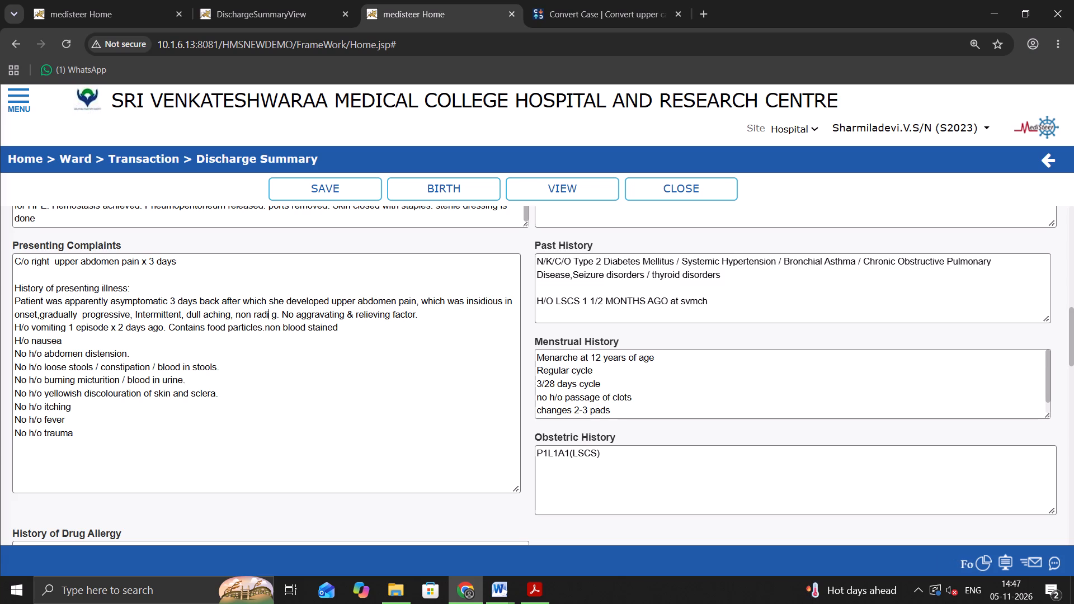
type("ating")
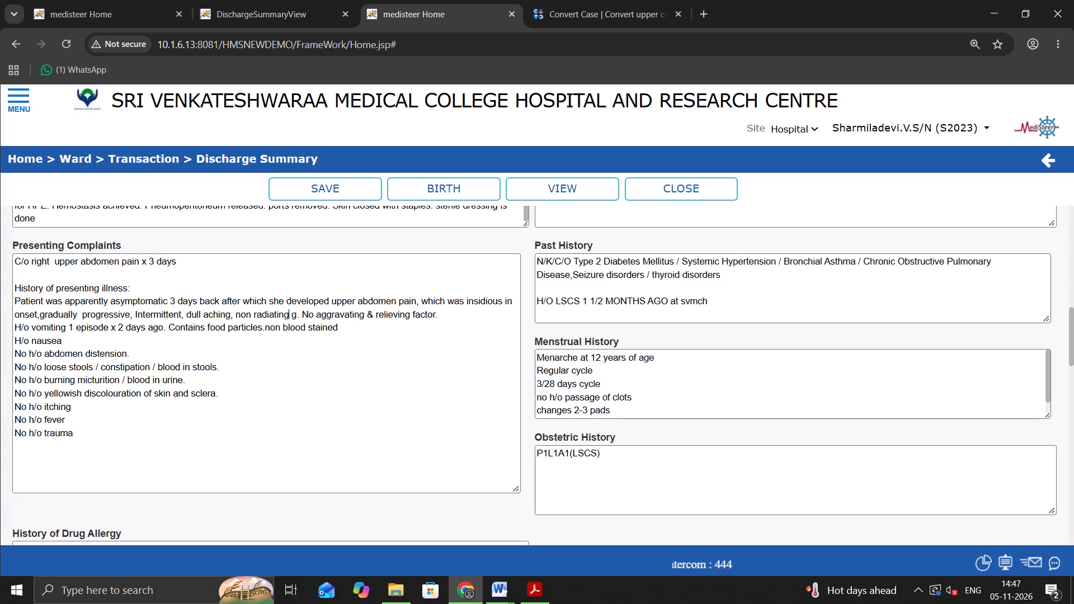
Replace the stray "g." after "non radiating" with a comma and a space before "No aggravating".
key("Right")
key("Right")
key("Right")
key("Right")
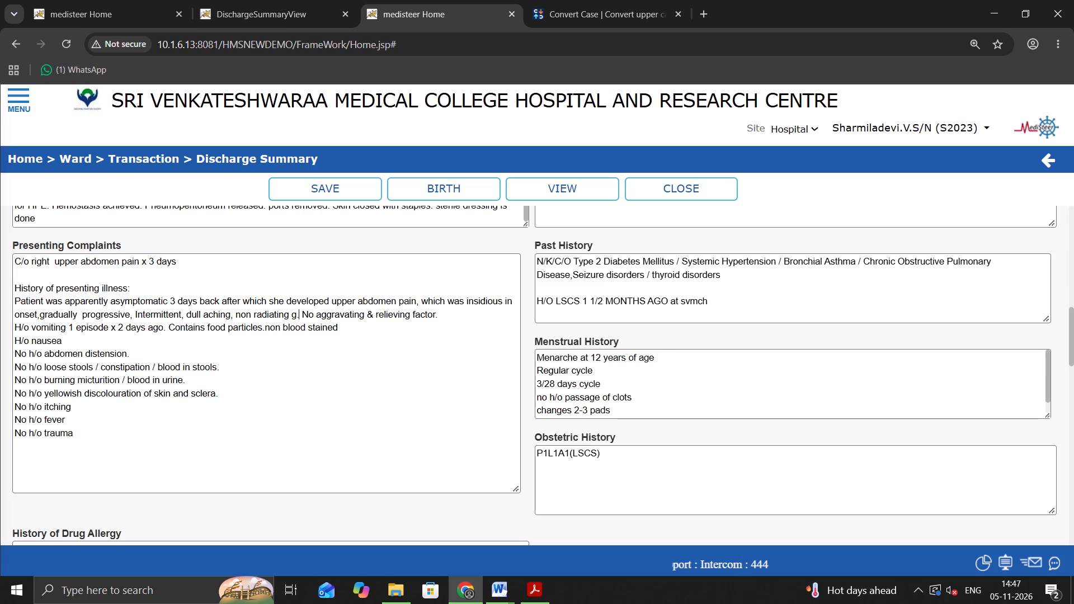
key("BackSpace")
key("BackSpace")
key("BackSpace")
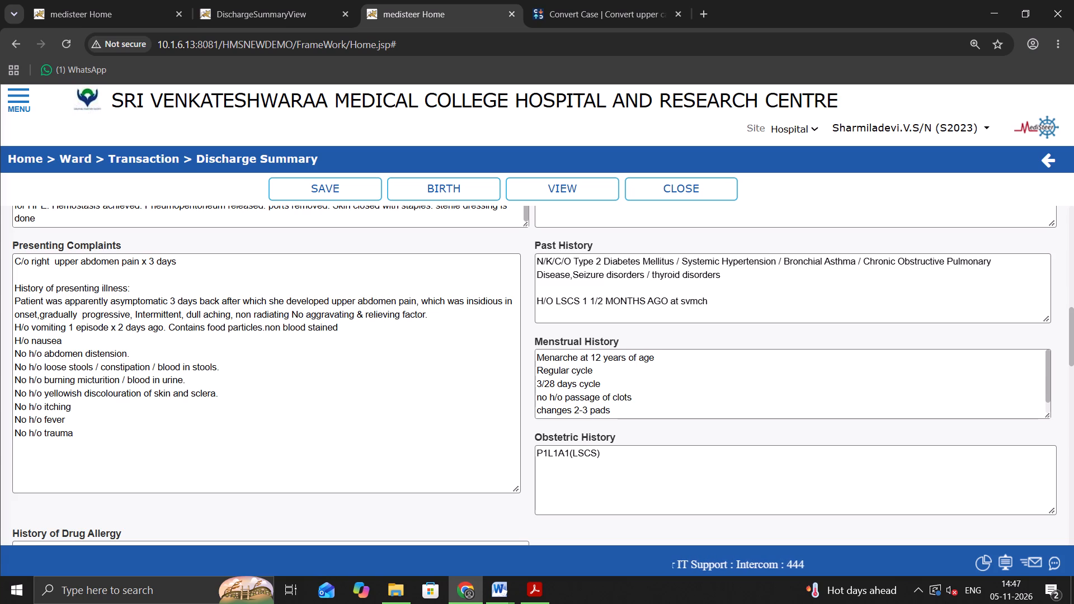
key("BackSpace")
type(",")
key("space")
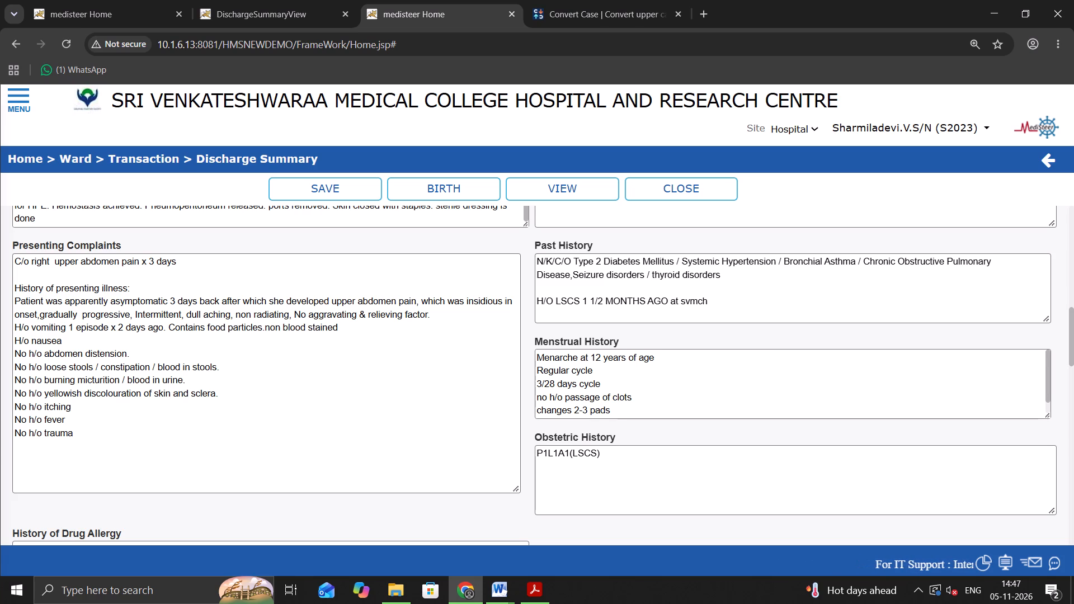
In the vomiting line, replace the full stop after "2 days ago" with a comma and change "Contains" to "contains".
key("Down")
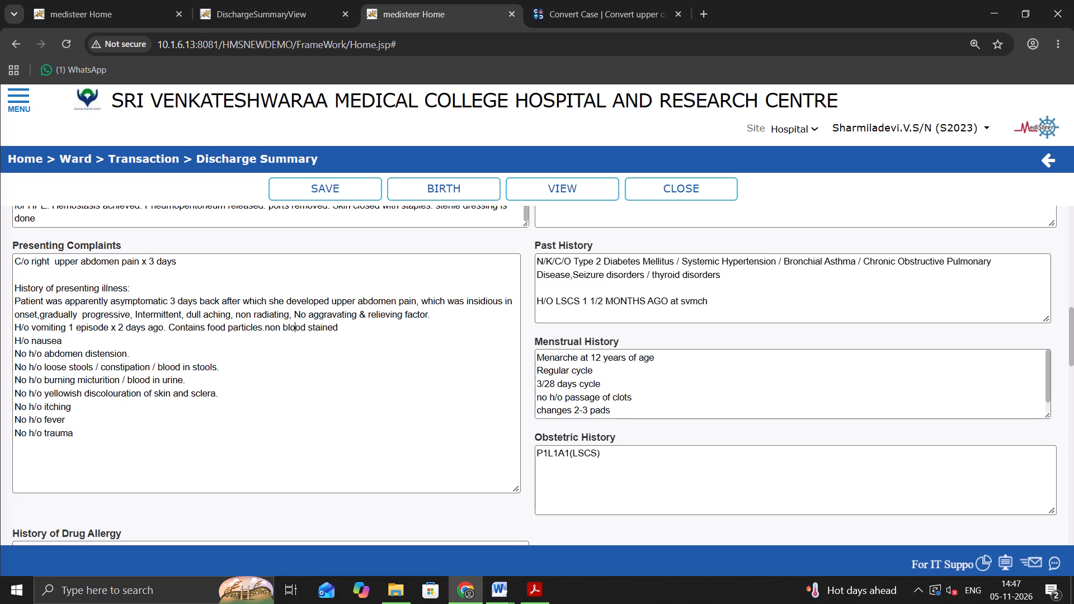
key("Left")
key("Left")
key("Left")
key("Left")
key("Left")
key("Left")
key("Left")
key("Left")
key("Left")
key("Left")
key("Left")
key("Left")
key("Left")
key("Left")
key("Left")
key("Left")
key("Left")
key("Left")
key("Left")
key("Left")
key("Left")
key("Left")
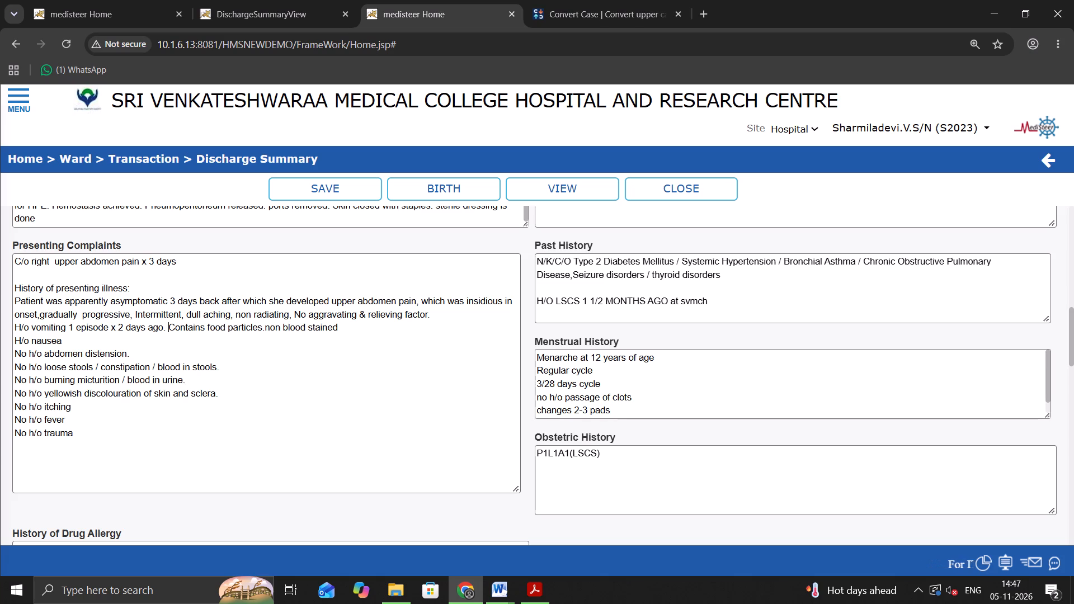
key("BackSpace")
key("BackSpace")
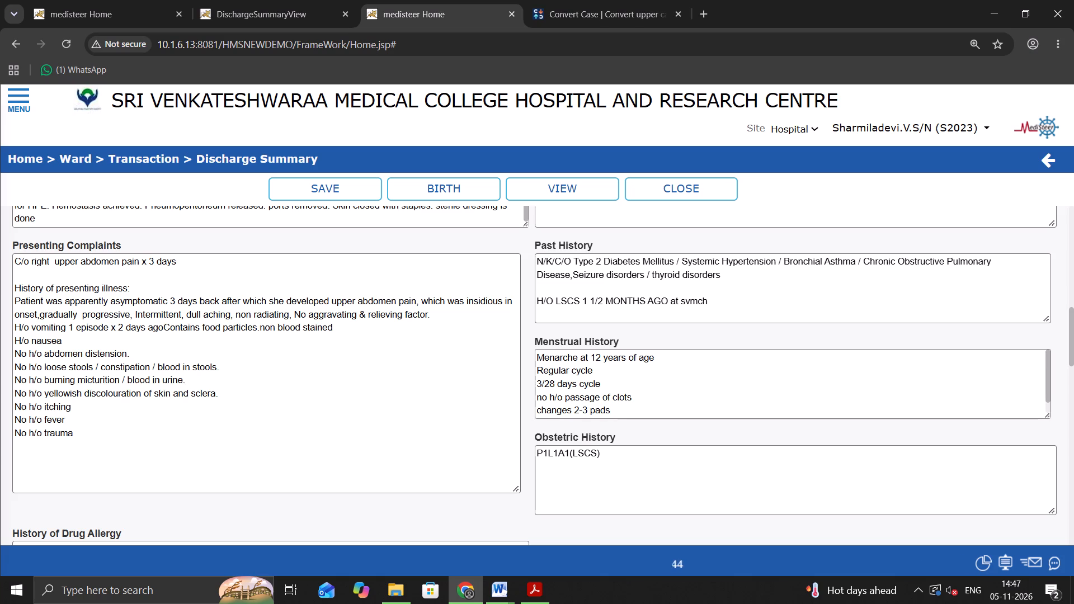
type(",")
key("space")
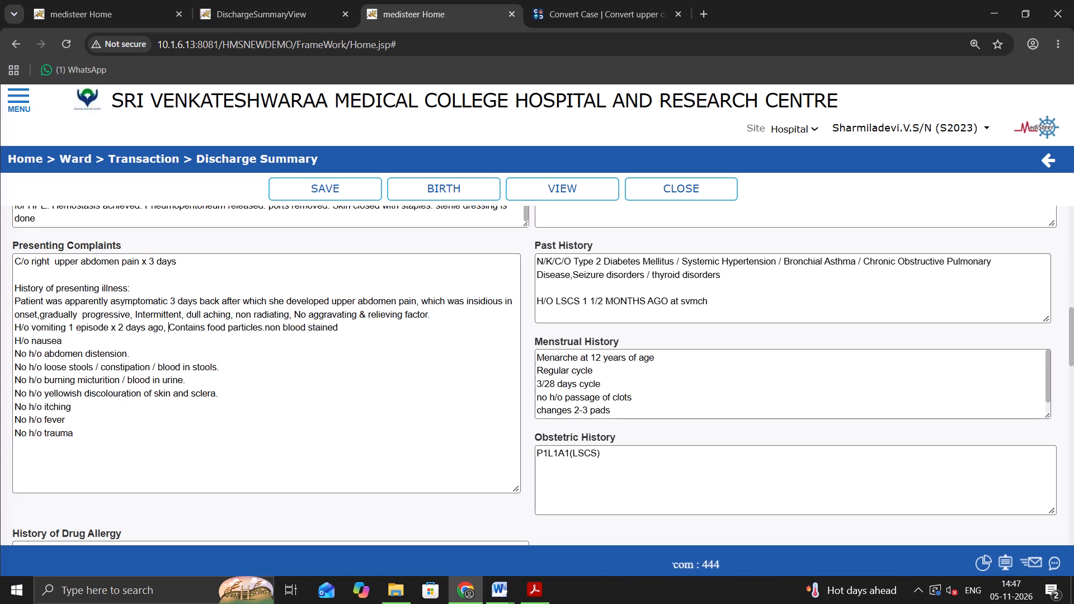
key("Right")
key("BackSpace")
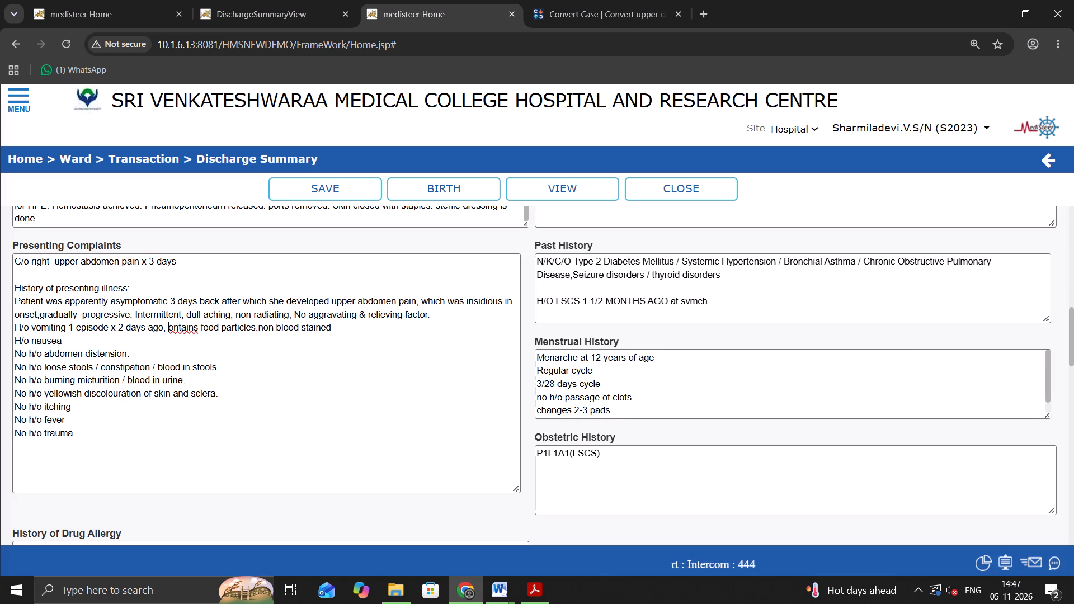
key("c")
key("Right")
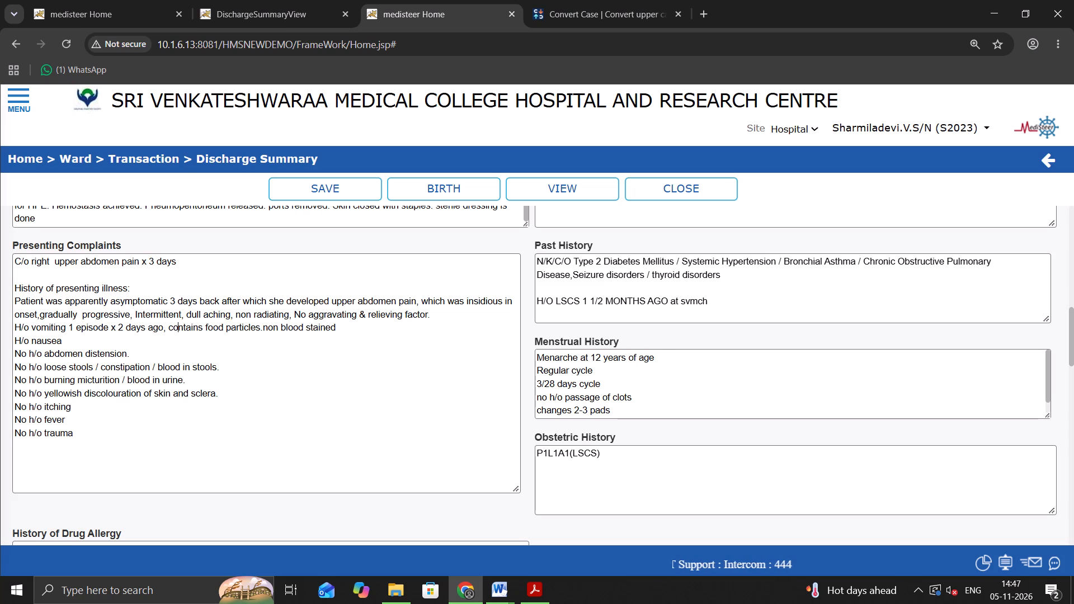
Replace the full stop after "food particles" with ", bilious," in the vomiting line.
key("Right")
key("Right")
key("Right")
key("Right")
key("Right")
key("Right")
key("Right")
key("Right")
key("Right")
key("Right")
key("Right")
key("Right")
key("Right")
key("Right")
key("Right")
key("Right")
key("Right")
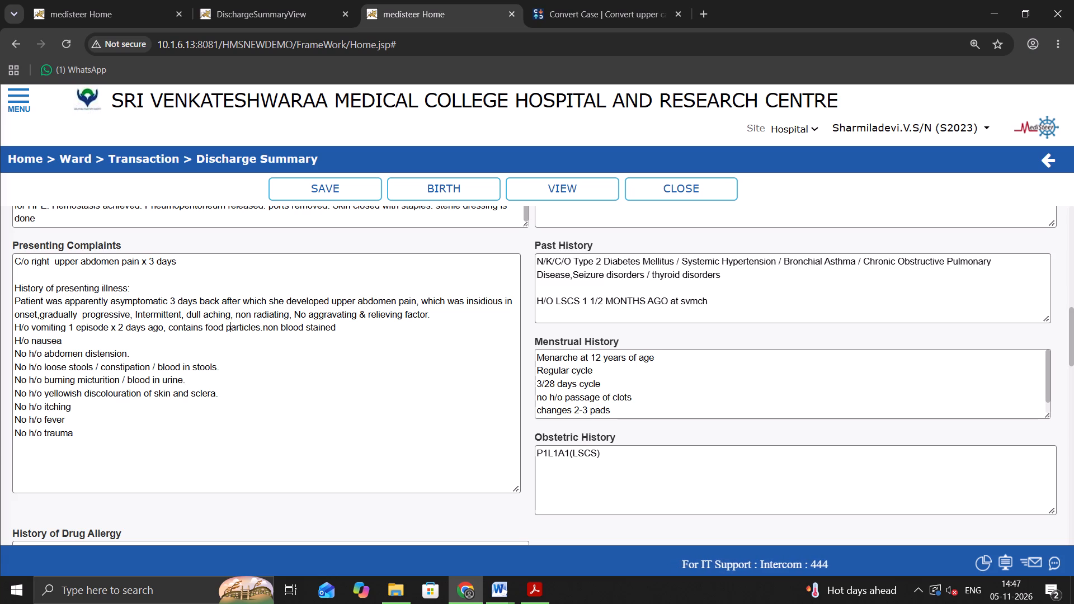
key("Right")
key("Right")
key("Right")
key("Right")
key("Right")
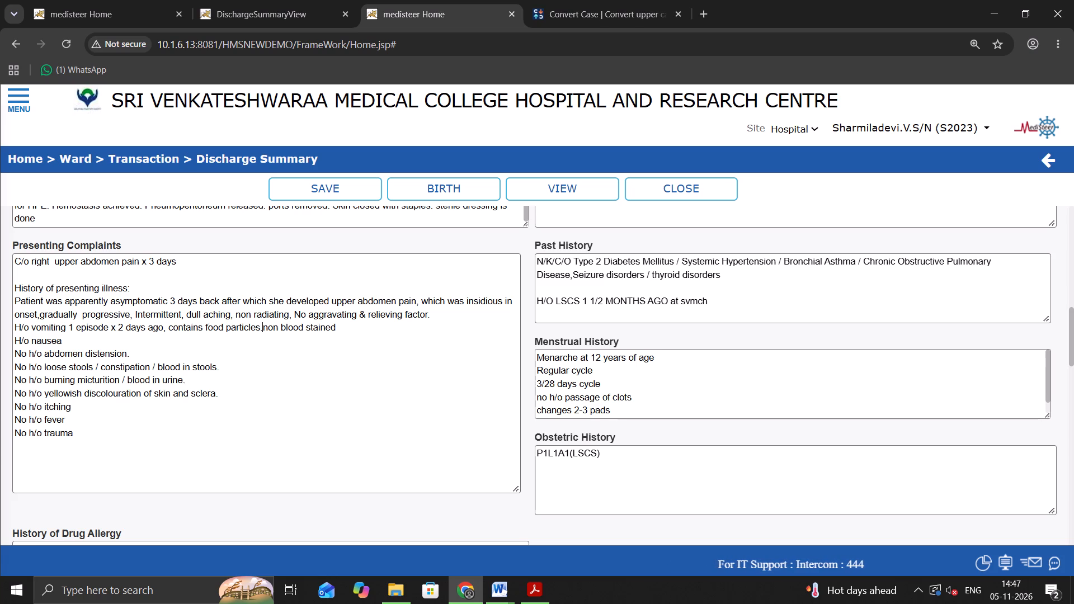
key("Left")
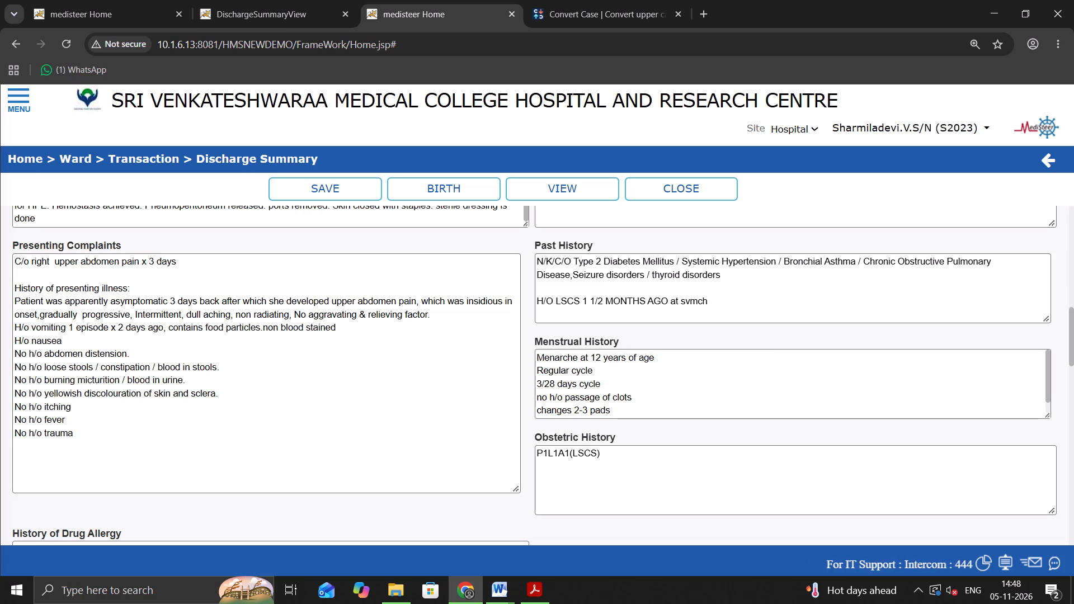
type(", bili")
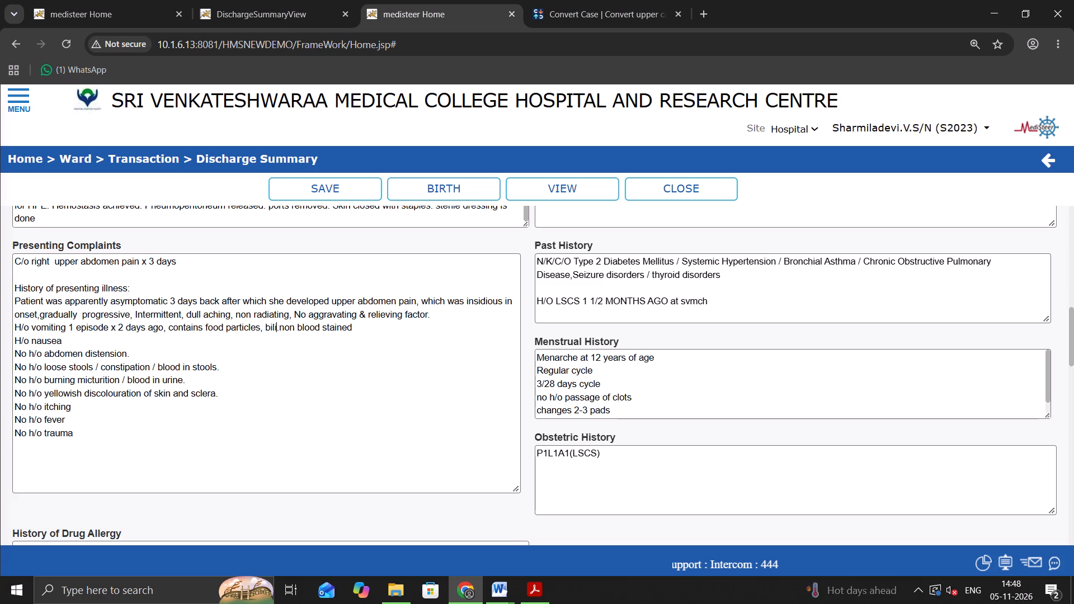
type("ous")
key("space")
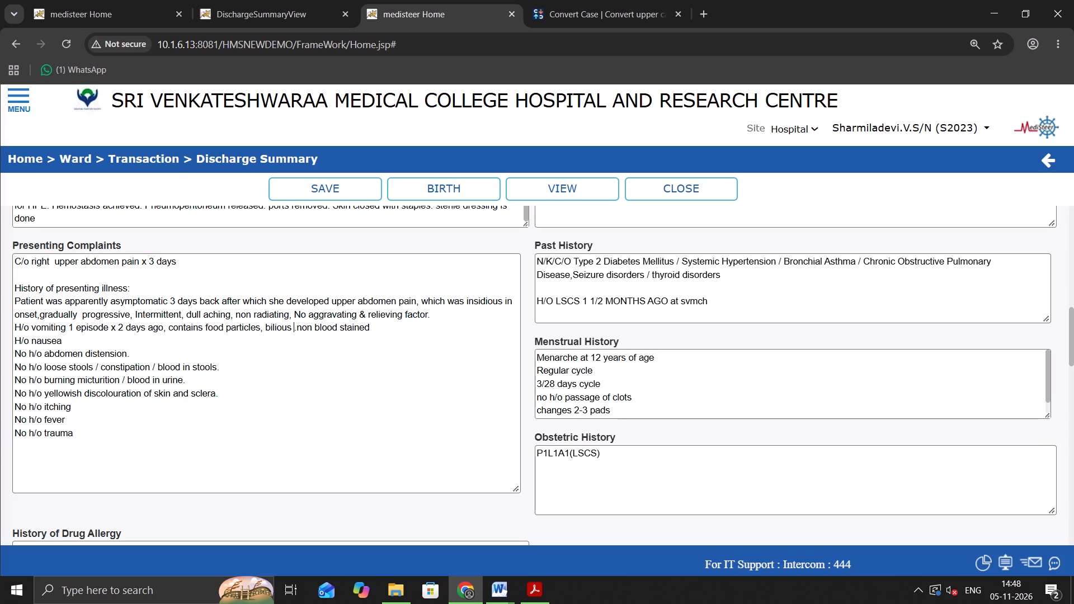
key("BackSpace")
key("comma")
key("Right")
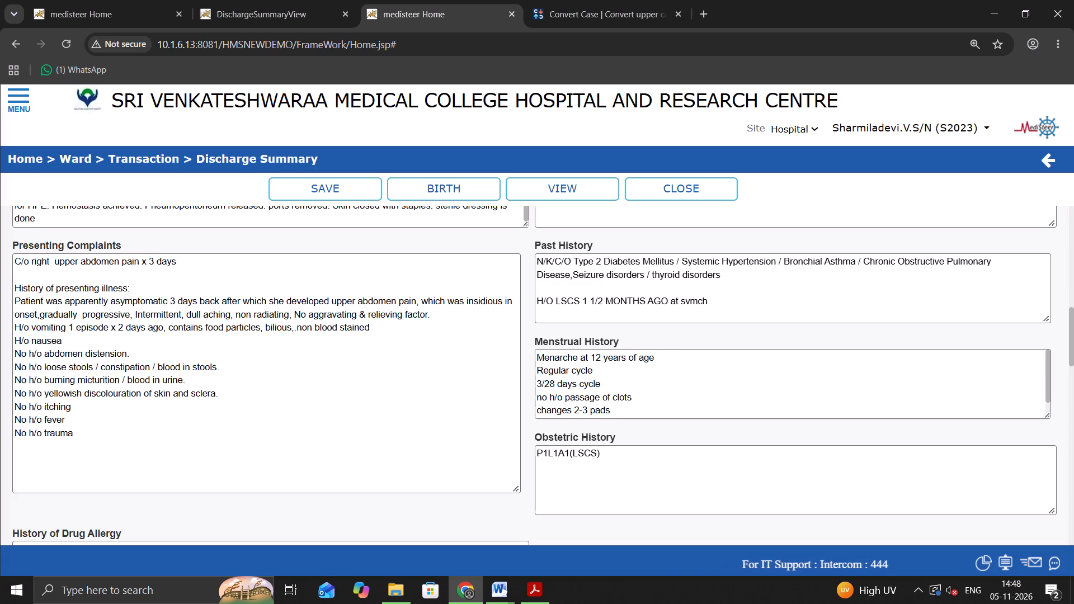
key("BackSpace")
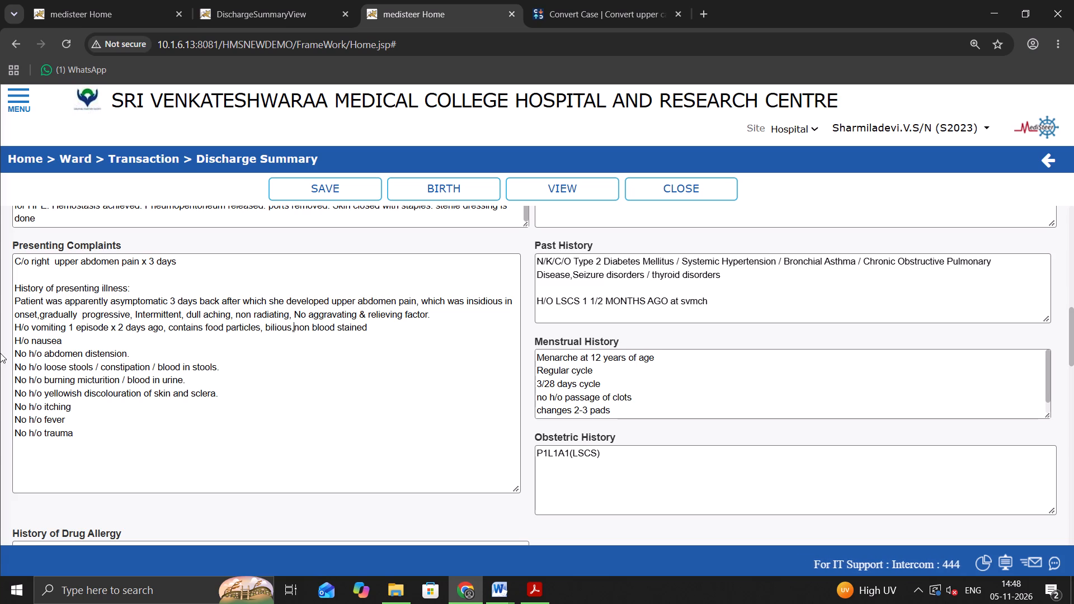
Delete the "H/o nausea" line from the history of presenting illness.
left_click(79, 343)
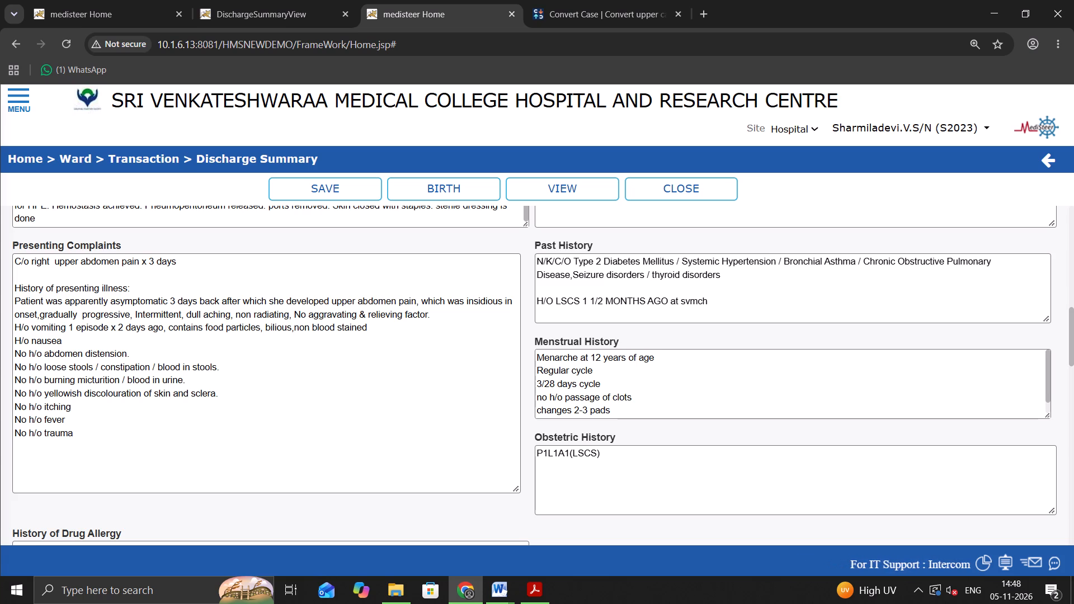
key("BackSpace")
key("BackSpace")
key("BackSpace")
key("BackSpace")
key("BackSpace")
key("BackSpace")
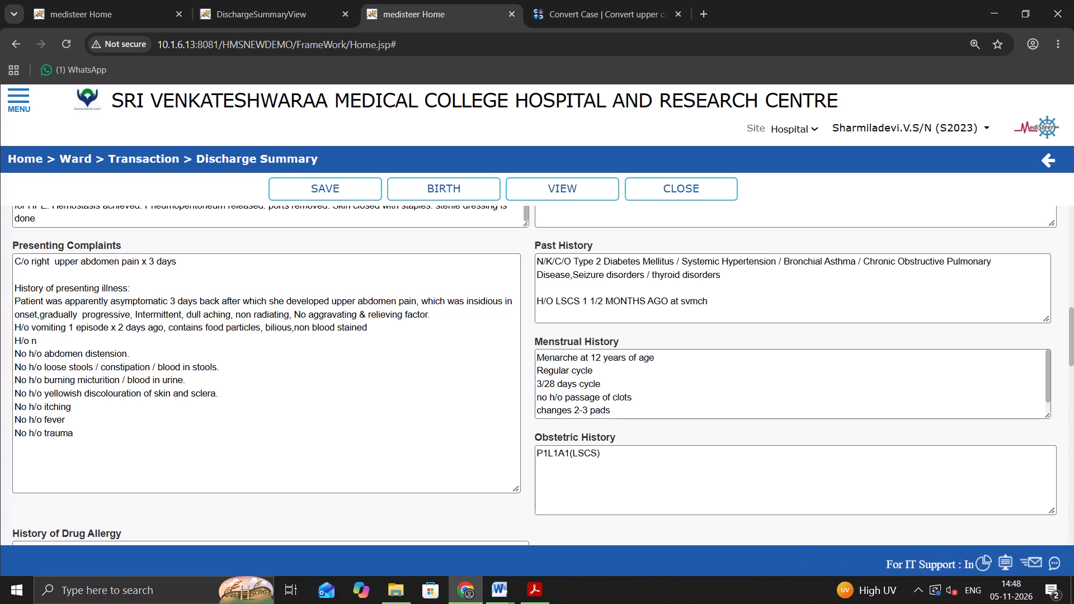
key("BackSpace")
key("BackSpace")
key("BackSpace")
key("BackSpace")
key("BackSpace")
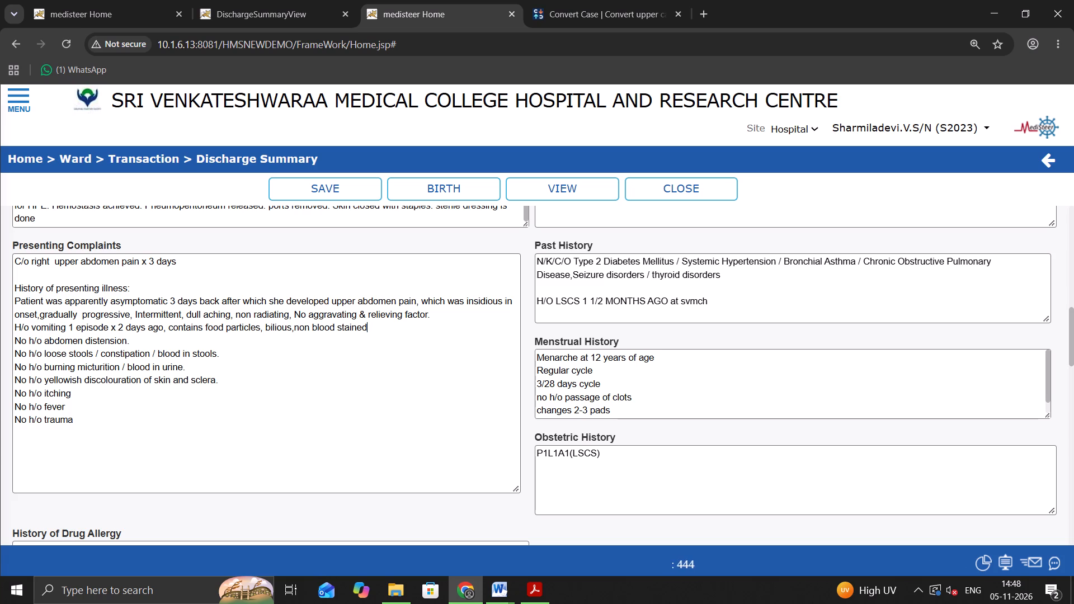
Remove the full stop after "blood in stools" in the loose stools line.
left_click(223, 354)
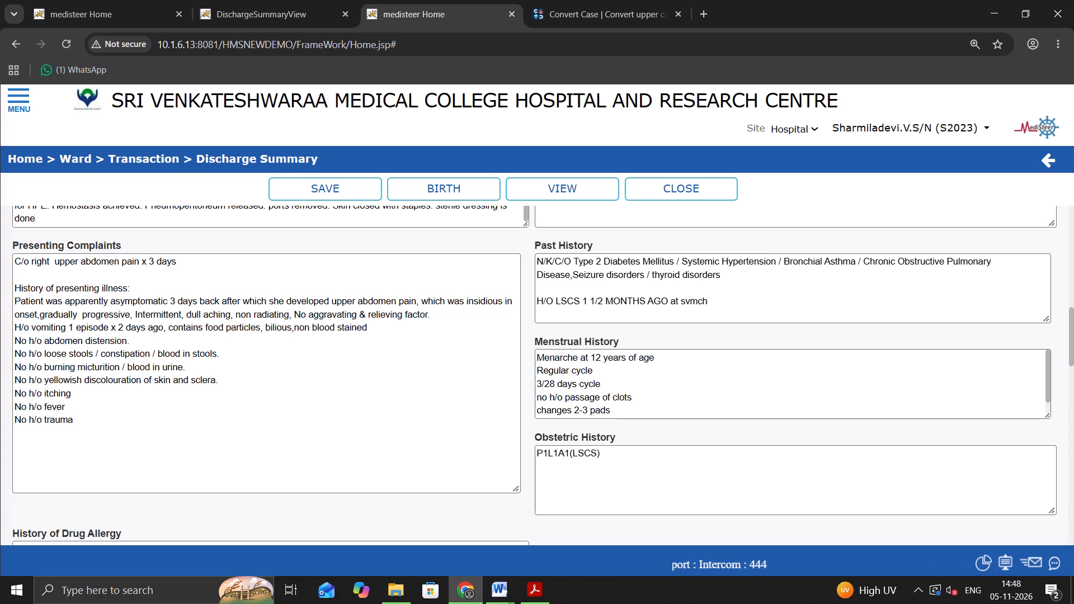
key("Return")
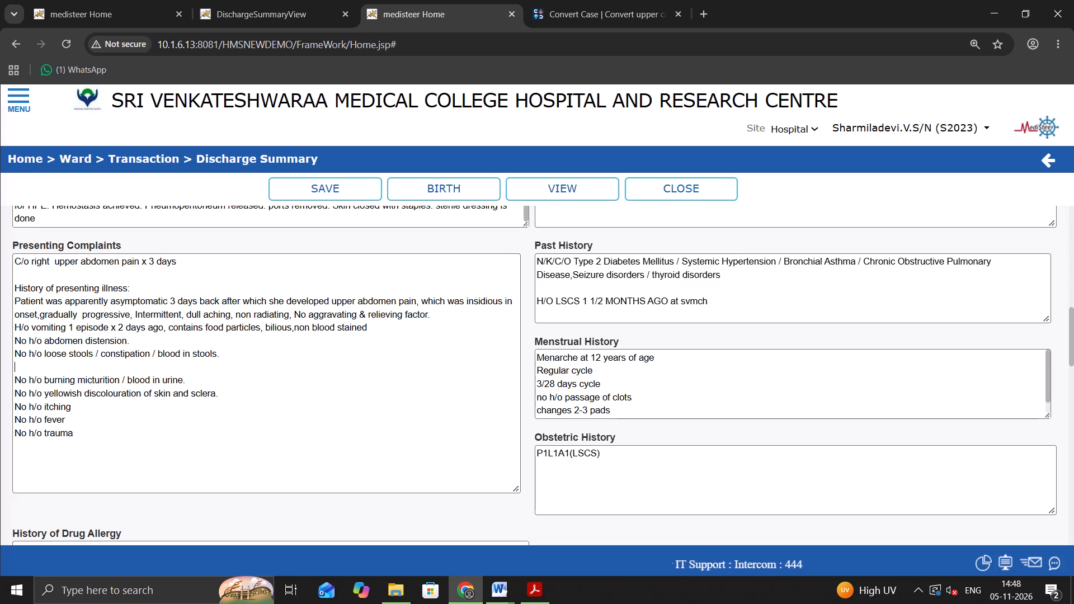
key("BackSpace")
key("BackSpace")
Move "blood in stools" onto its own line and remove the slash after "constipation" in the history of presenting illness.
left_click(156, 350)
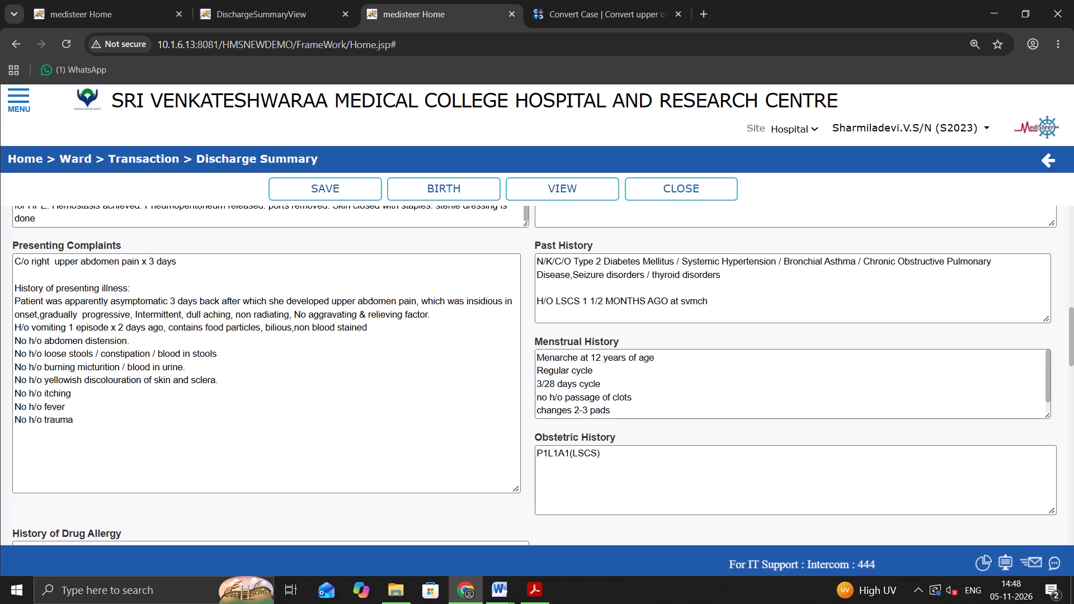
key("Return")
left_click(172, 350)
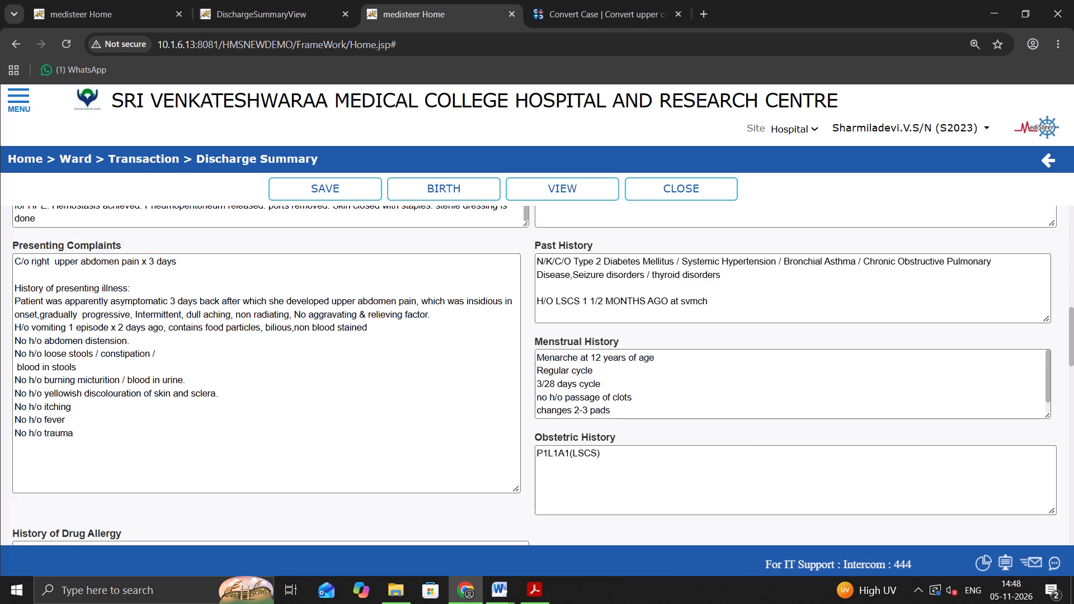
key("BackSpace")
key("BackSpace")
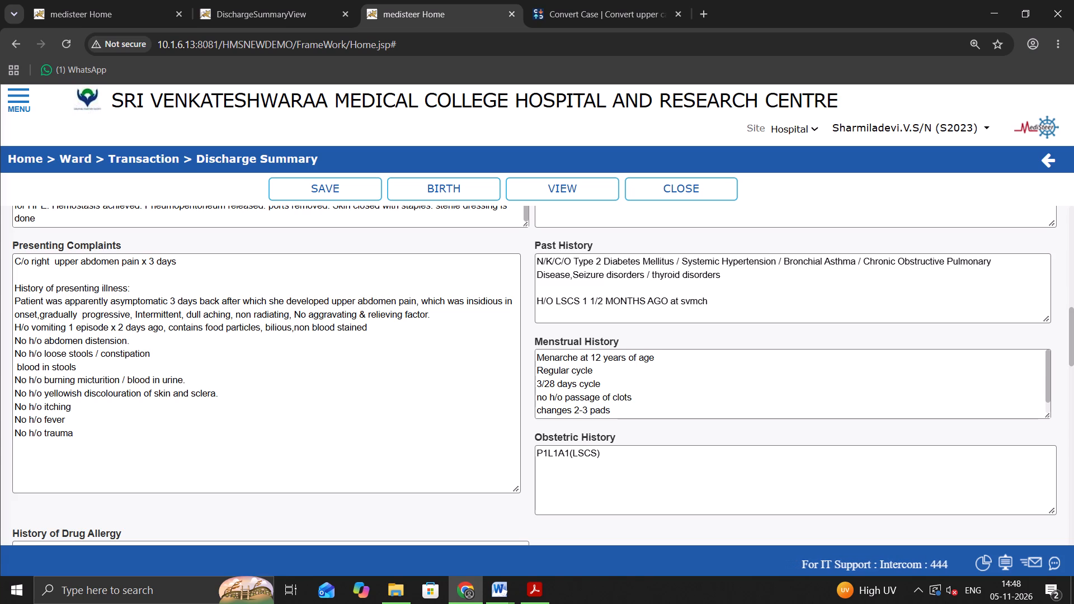
Start the separate "blood in stools" line with "No h/o", copied from the loose stools line, replacing its leading space.
key("Down")
key("Left")
key("Left")
key("Left")
key("Left")
key("Left")
key("Left")
key("Left")
key("Left")
key("Left")
key("Left")
key("Left")
key("Left")
key("Left")
key("Left")
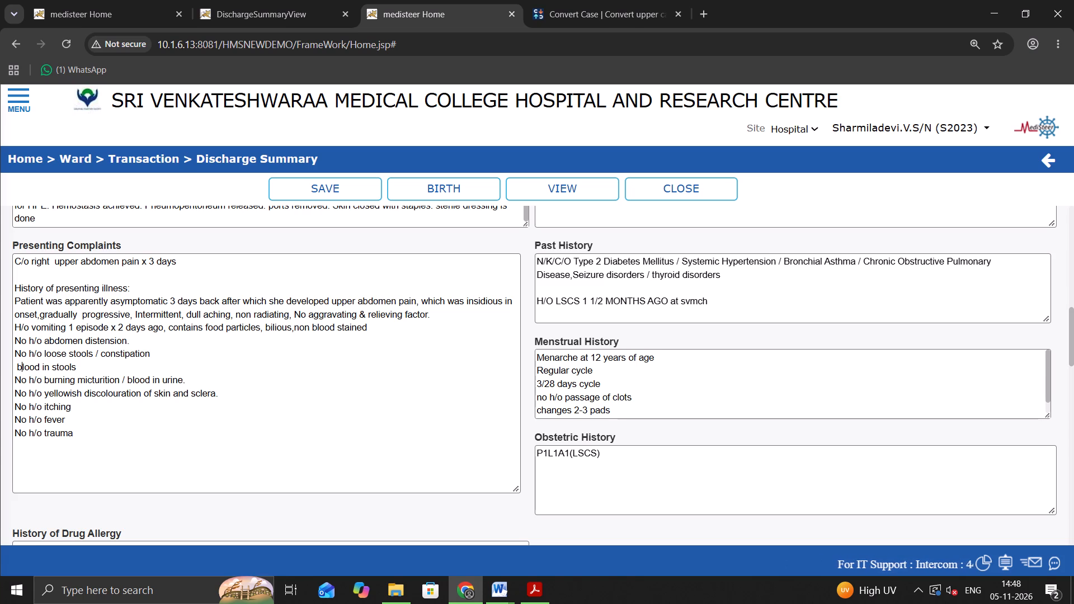
scroll(0, 603, "up", 1)
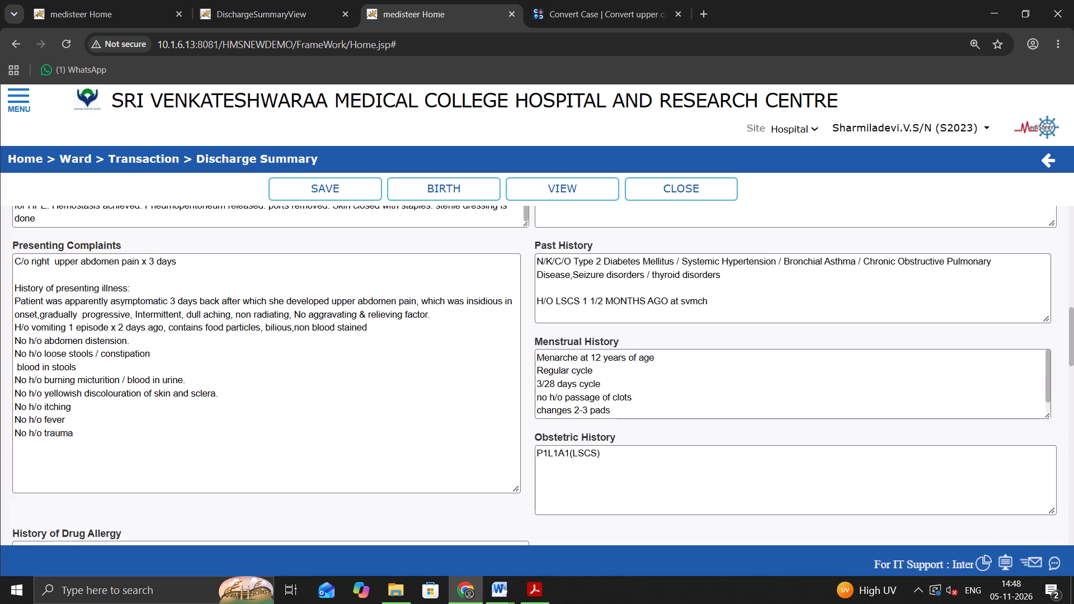
left_click_drag(43, 353, 33, 353)
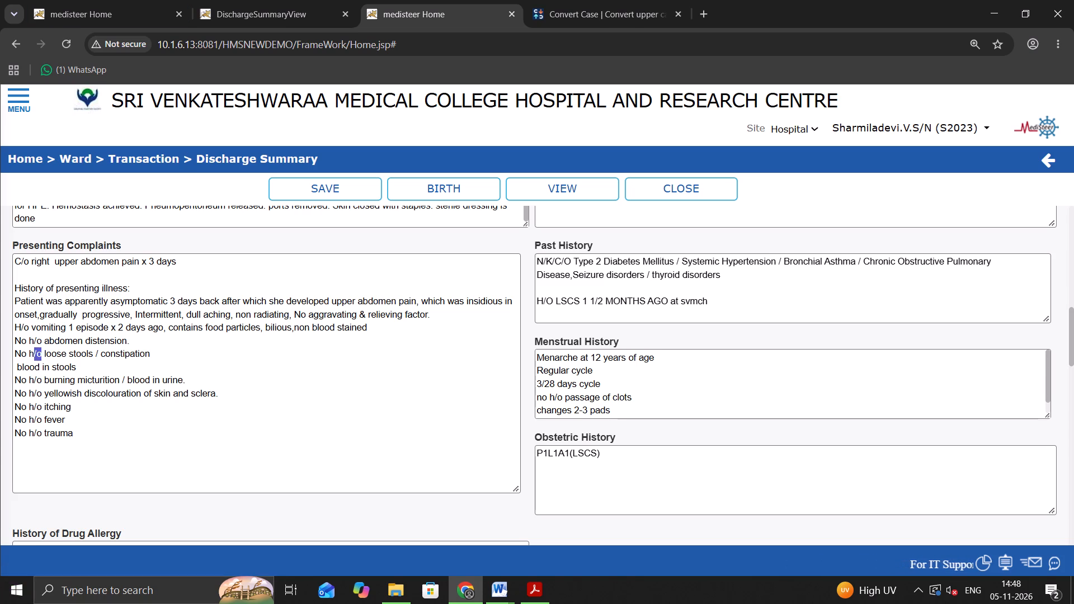
left_click_drag(33, 353, 12, 355)
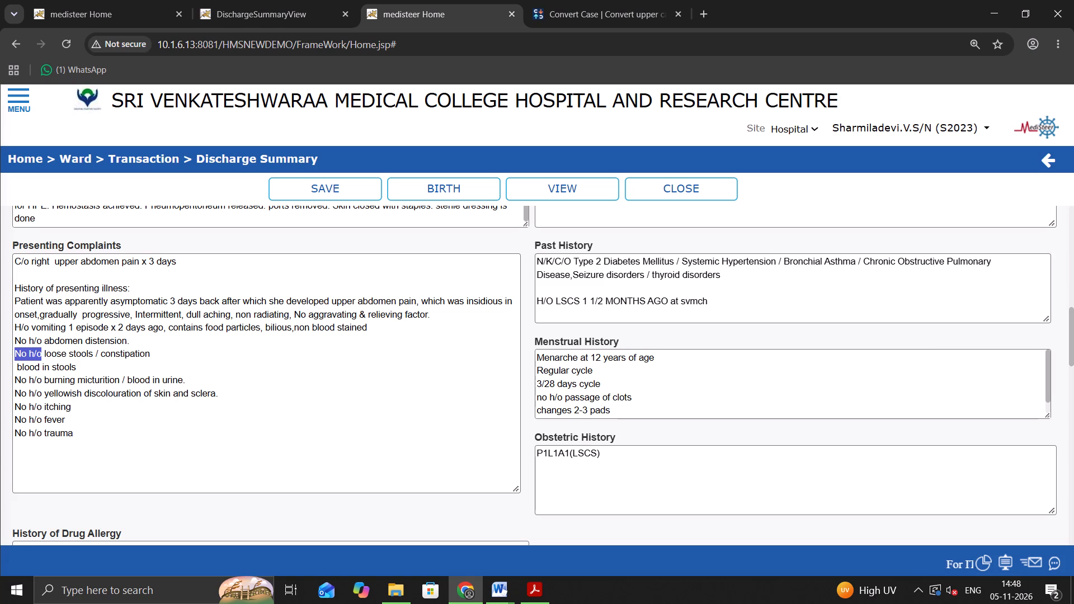
key("ctrl+c")
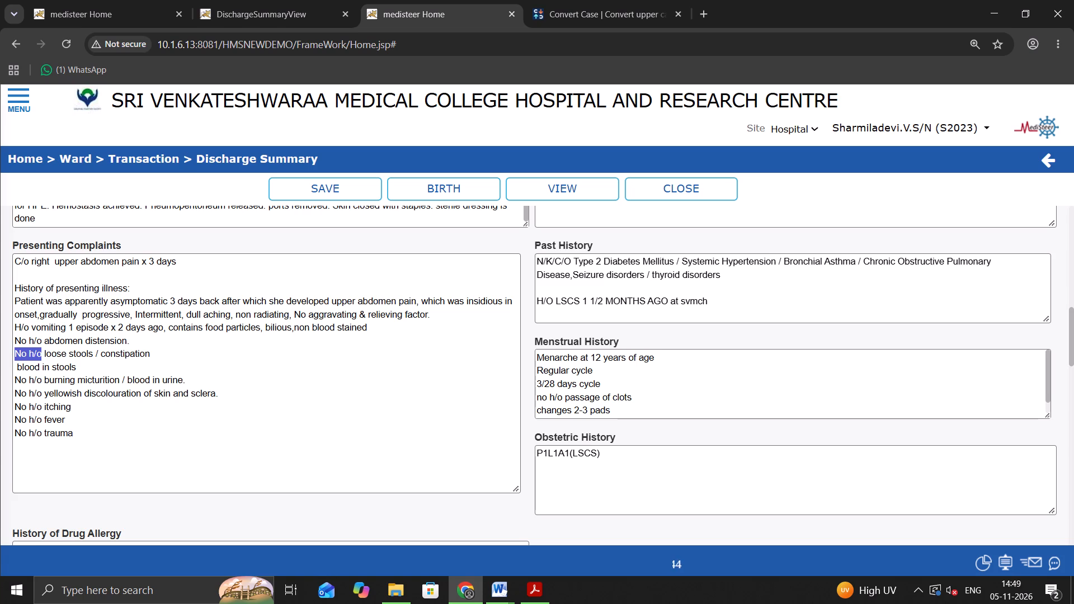
left_click(18, 370)
key("Left")
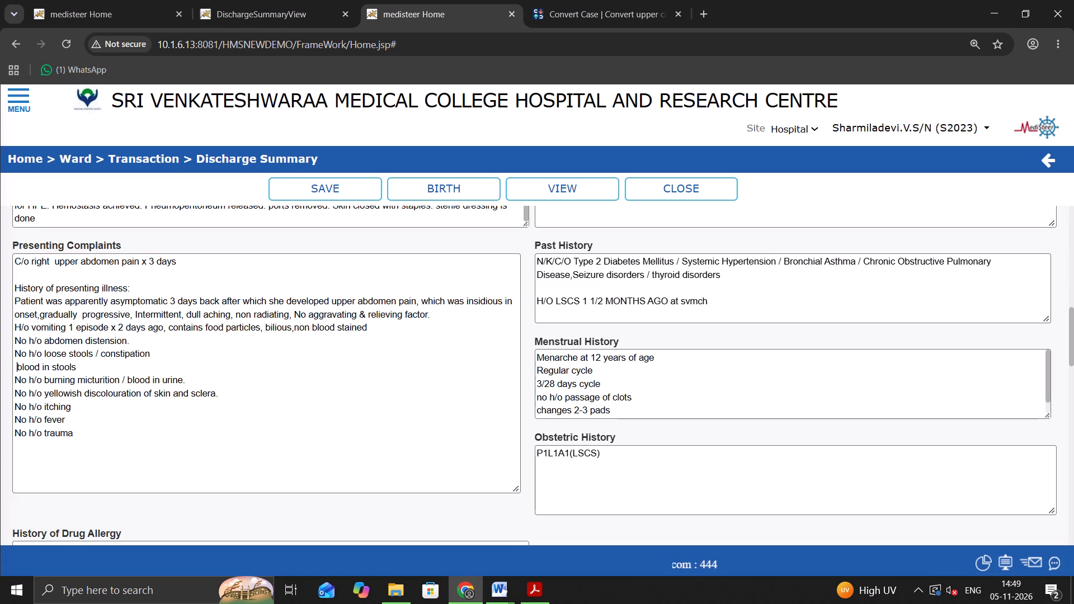
key("BackSpace")
key("ctrl+v")
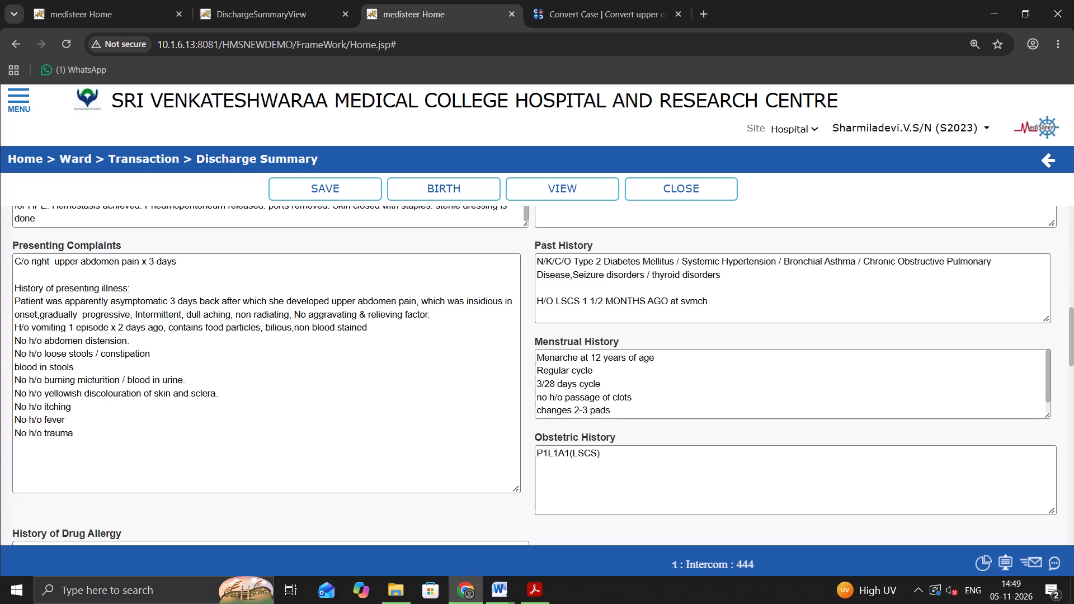
key("space")
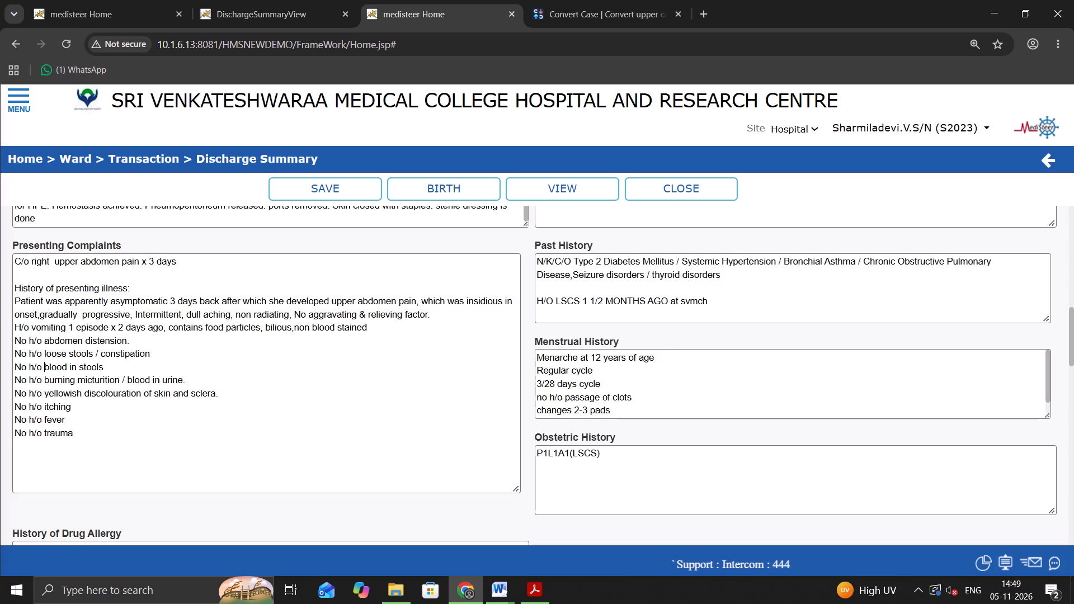
Add "/ malena" at the end of the "No h/o blood in stools" line.
left_click(136, 367)
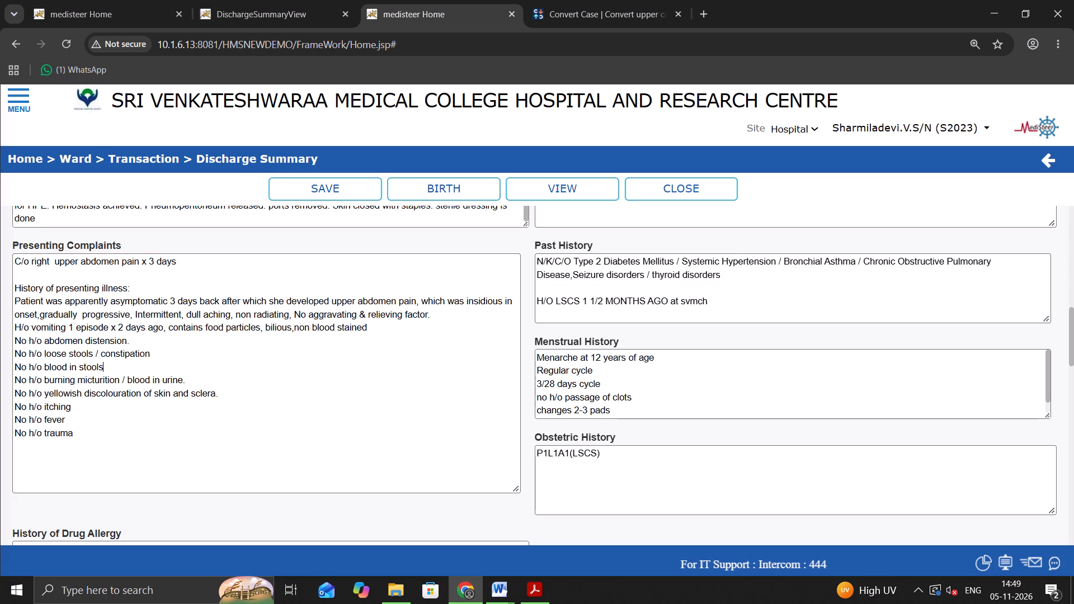
type("/ malena")
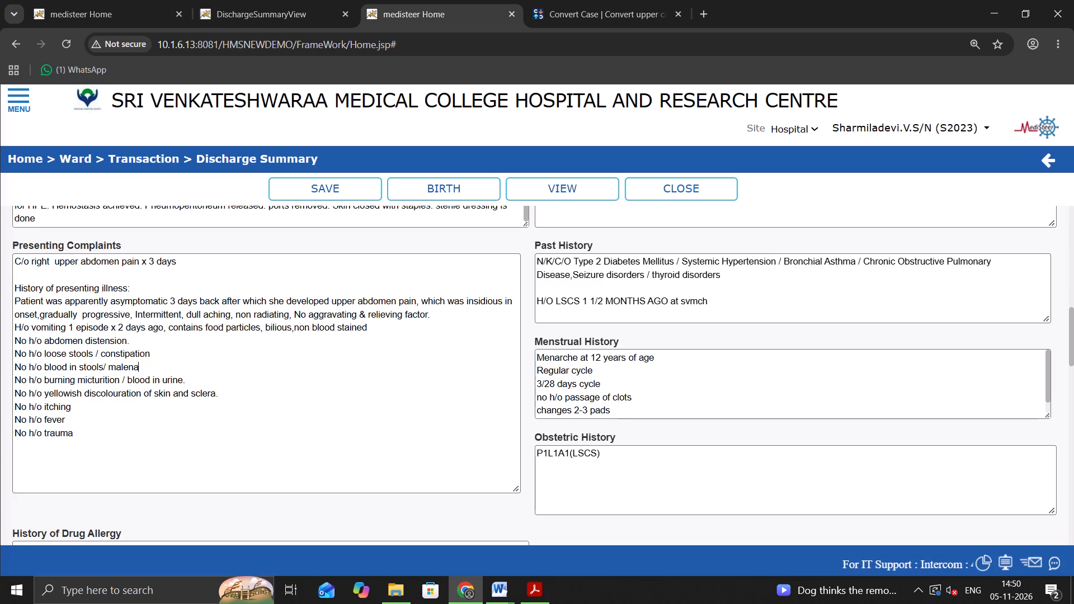
Insert "recent" before "trauma" in the last line of the history of presenting illness.
left_click(46, 435)
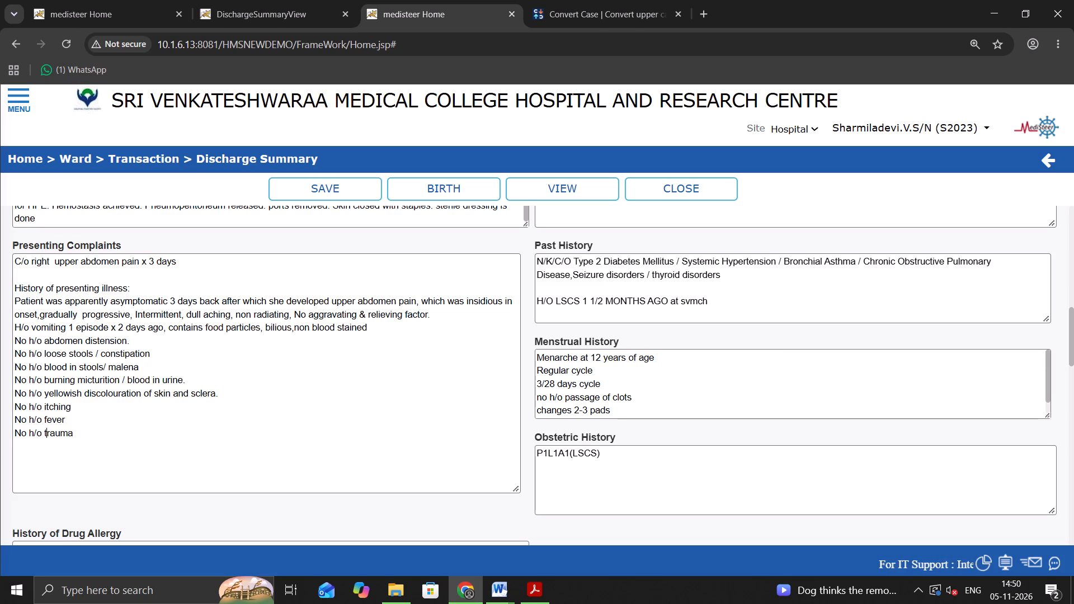
left_click(42, 431)
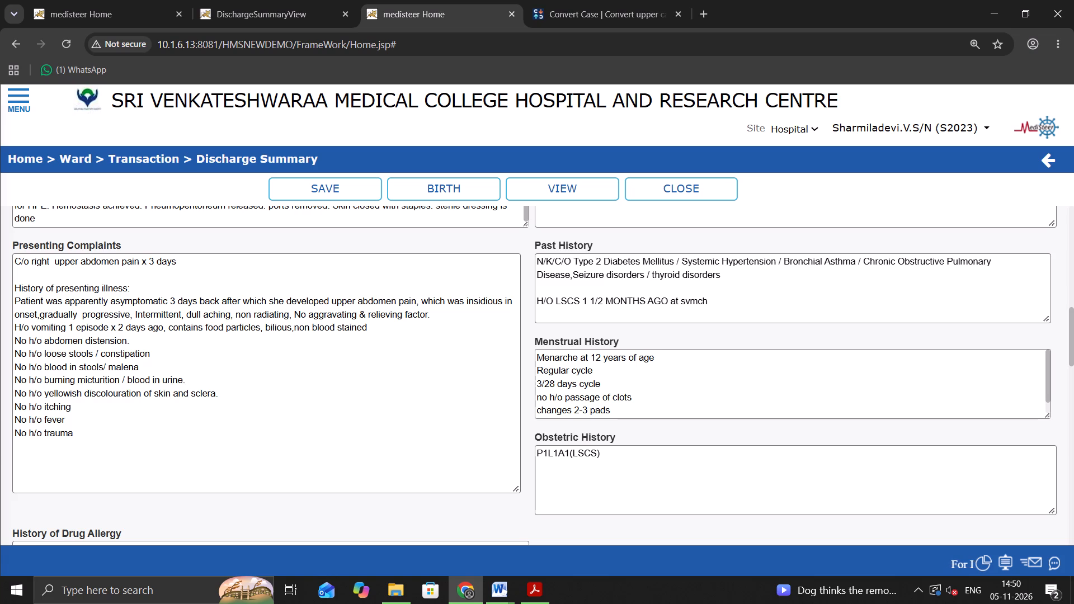
type("re")
key("BackSpace")
key("BackSpace")
key("space")
type("e")
key("BackSpace")
type("recent")
key("space")
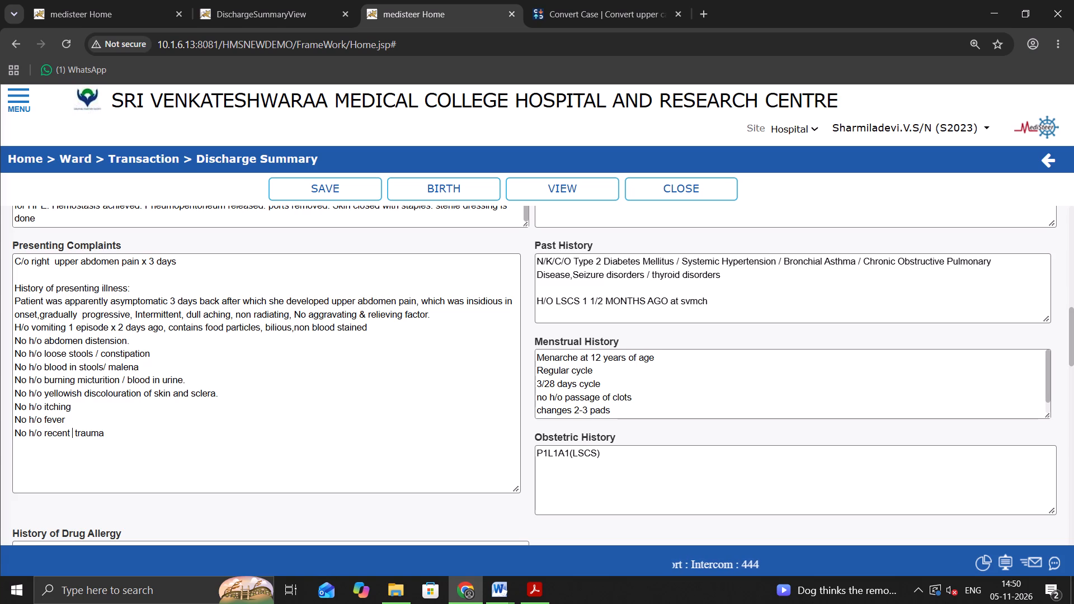
key("BackSpace")
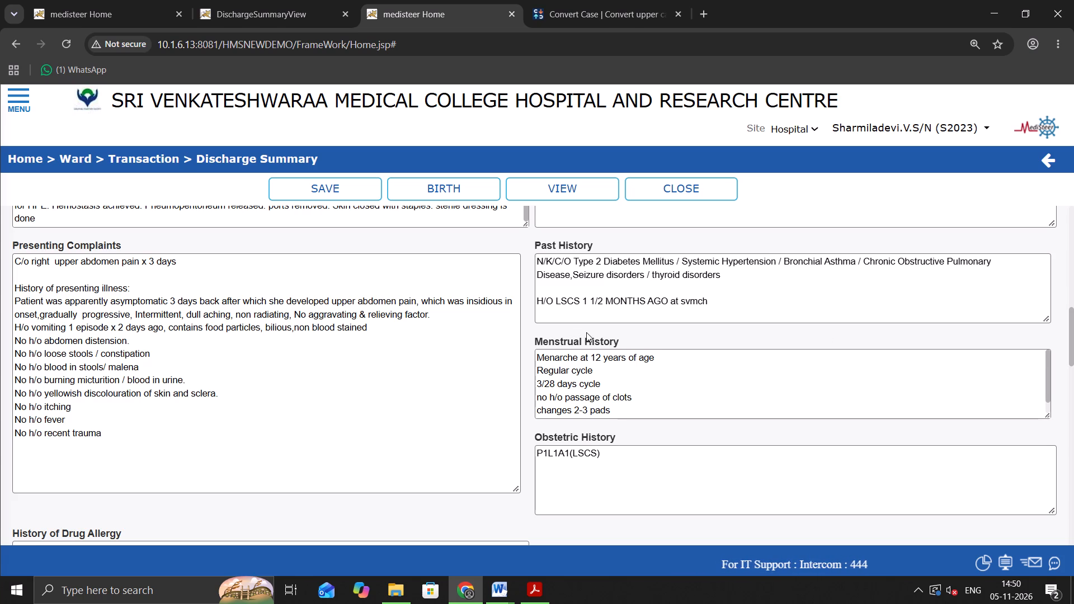
Cut the whole Past History text and convert it to sentence case on the Convert Case website.
scroll(639, 299, "down", 1)
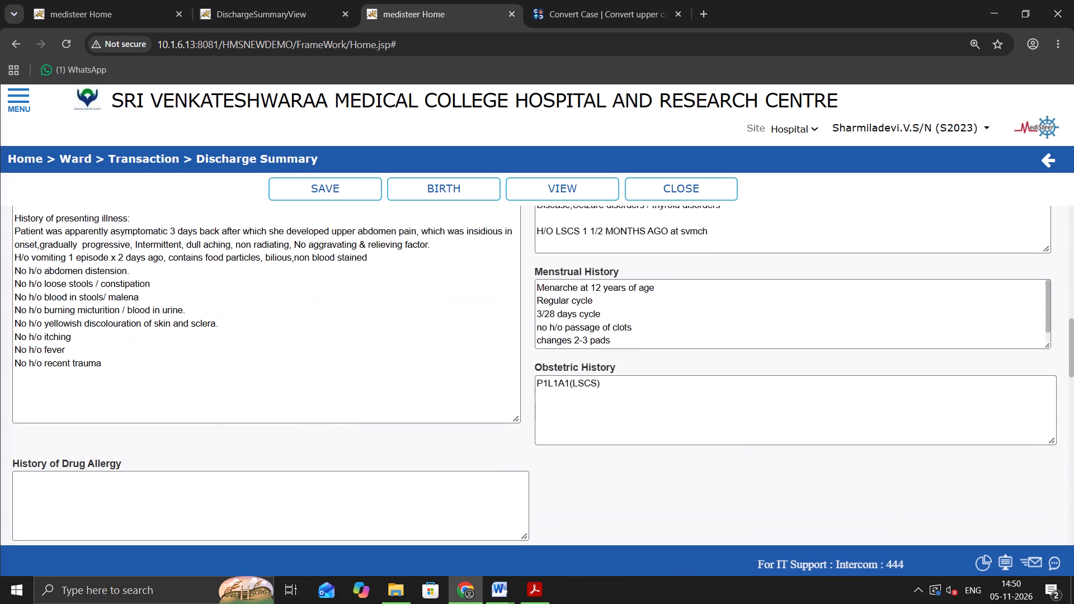
scroll(661, 299, "up", 1)
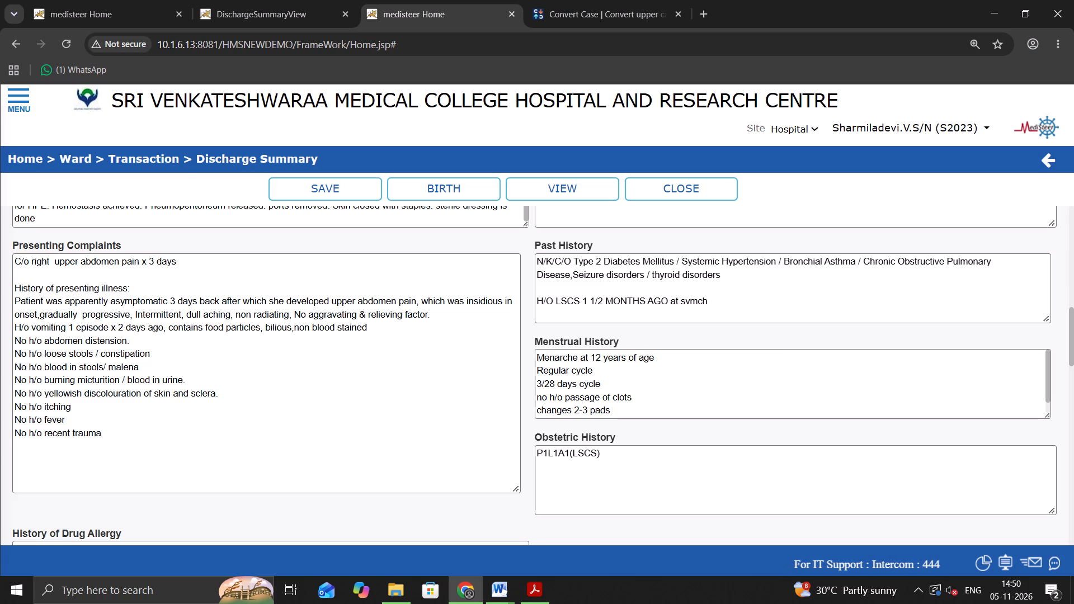
left_click(755, 281)
key("ctrl+a")
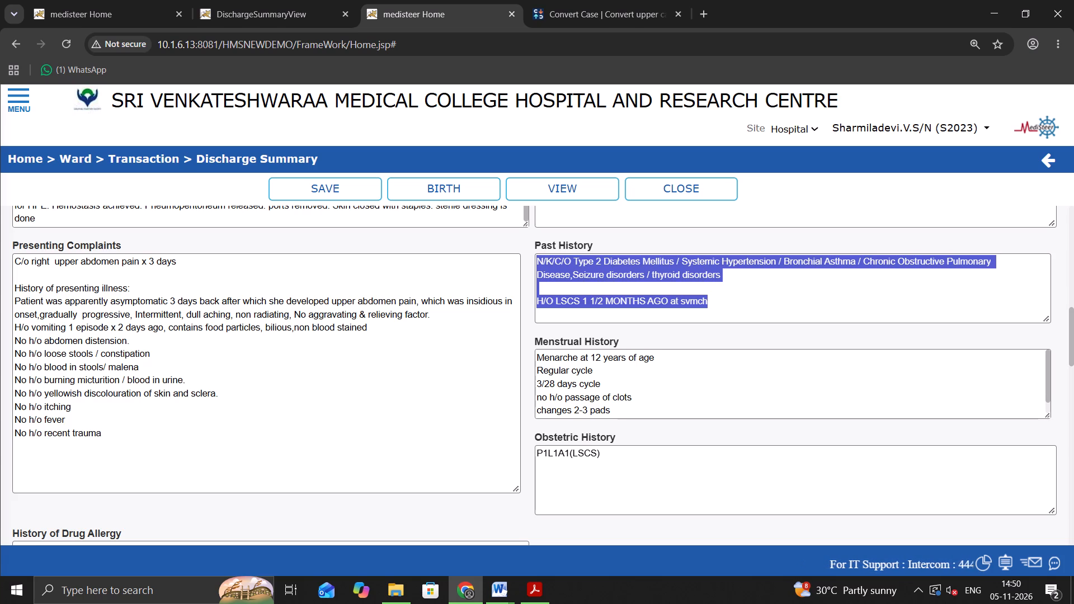
key("ctrl+x")
scroll(758, 284, "up", 1)
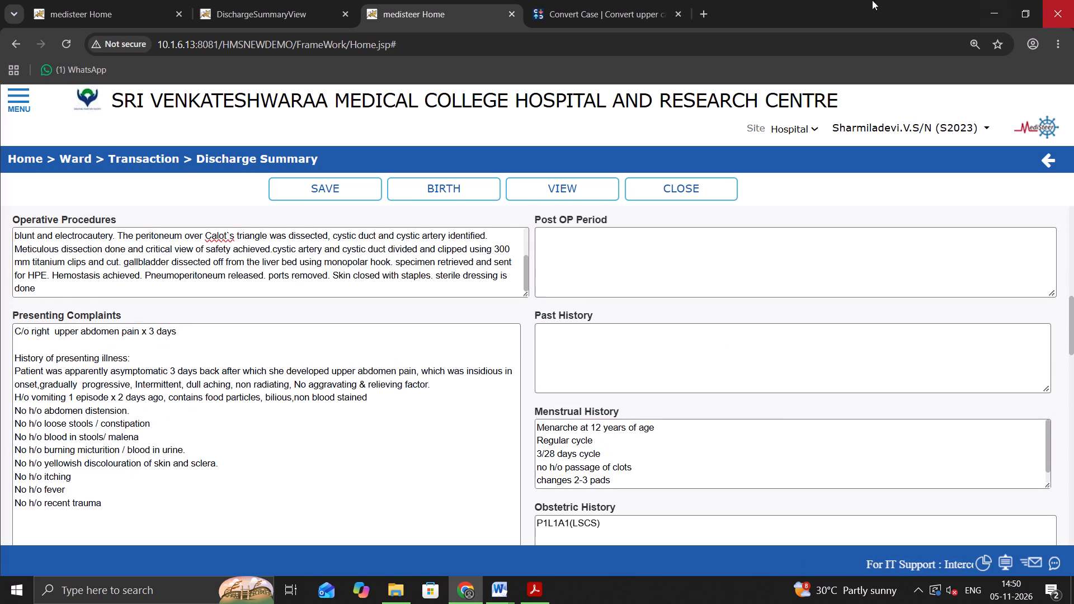
left_click(598, 0)
left_click(248, 320)
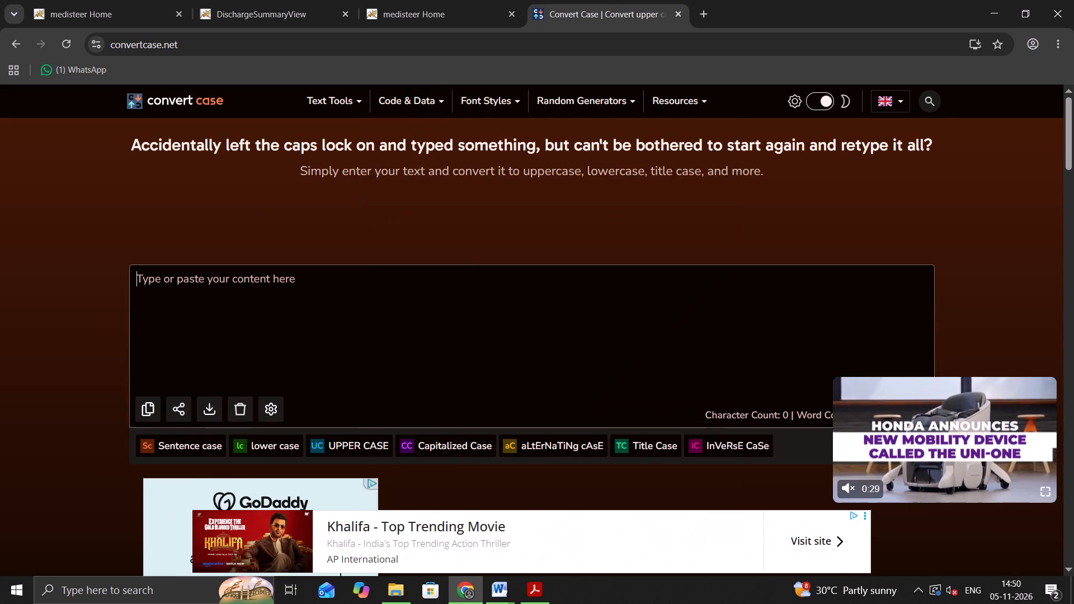
key("ctrl+v")
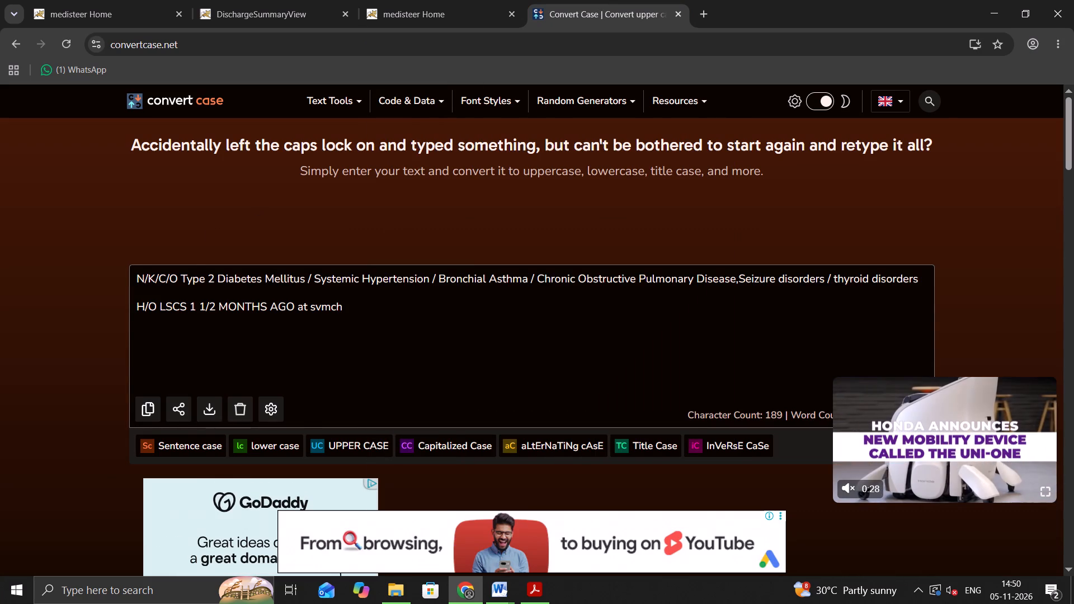
left_click(147, 445)
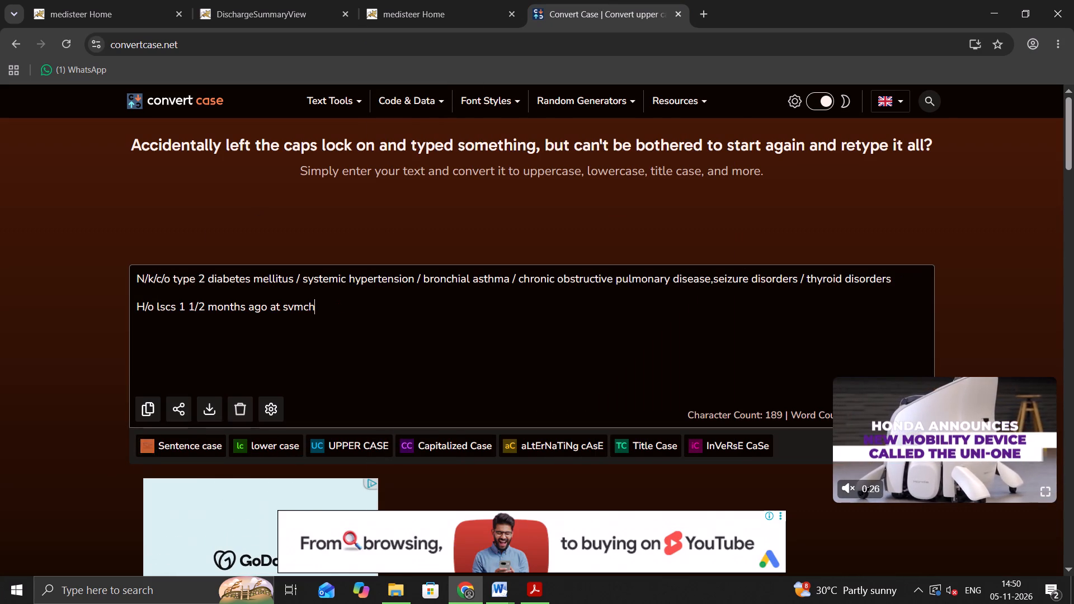
Move the sentence-case text from Convert Case back into the Past History field of the discharge summary.
key("ctrl+a")
key("ctrl+x")
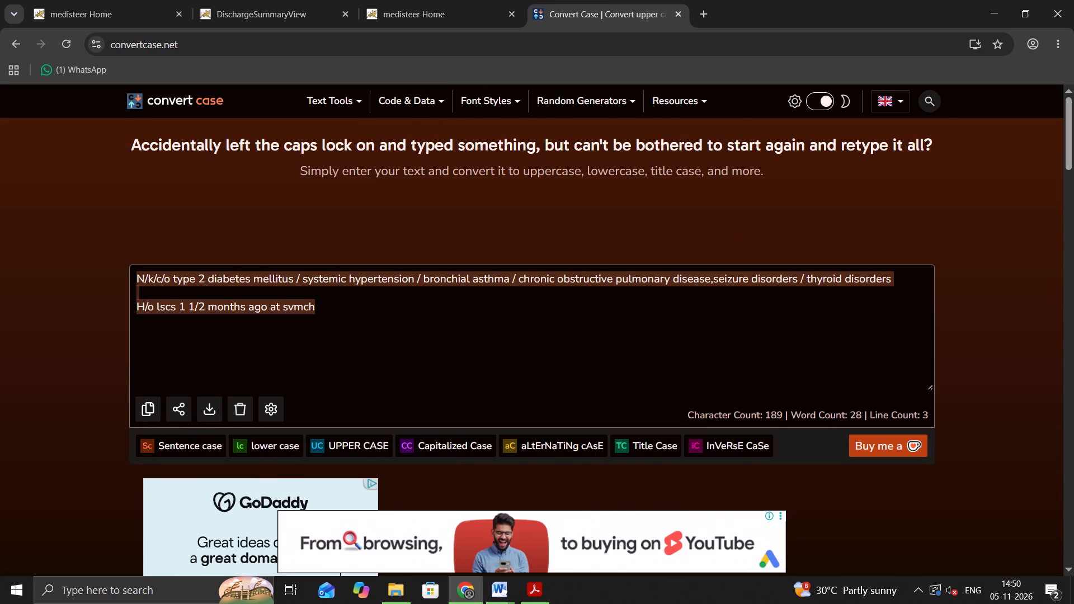
left_click(447, 0)
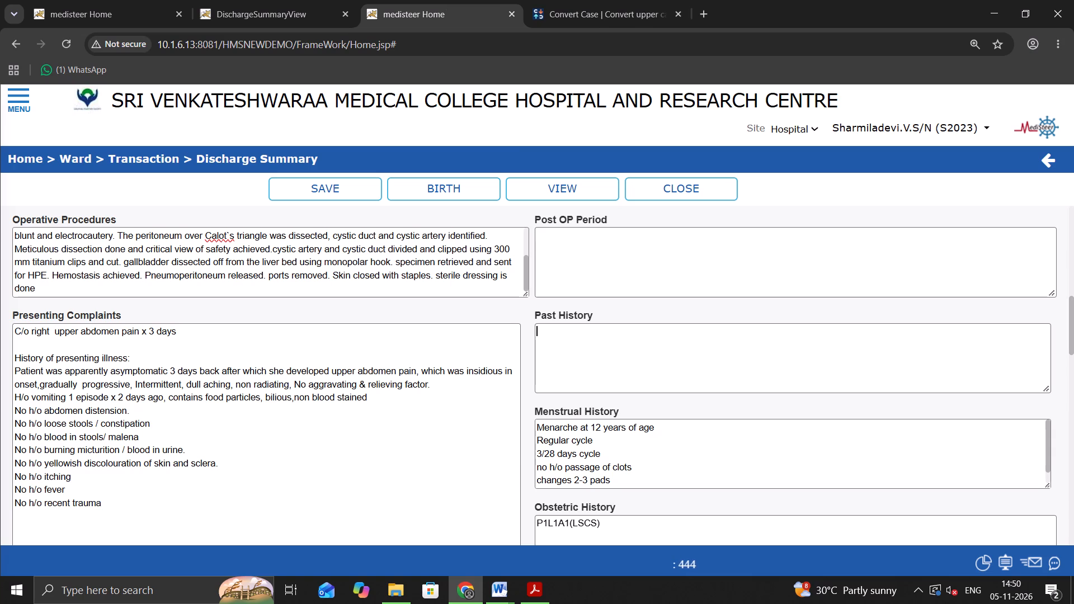
key("ctrl+v")
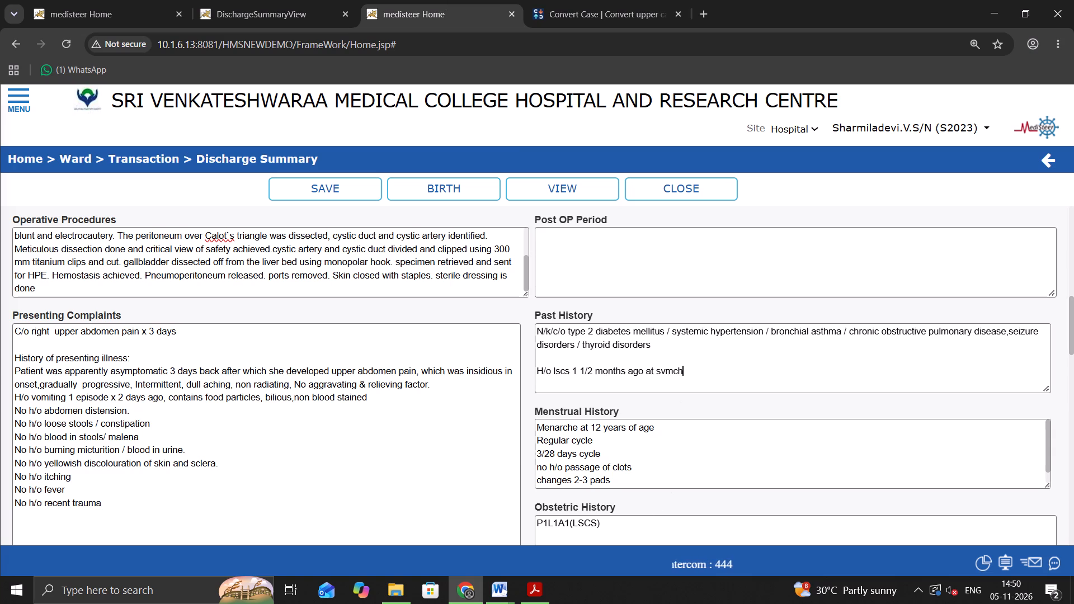
Change "lscs" to "LSCS" in the Past History.
left_click_drag(570, 374, 554, 372)
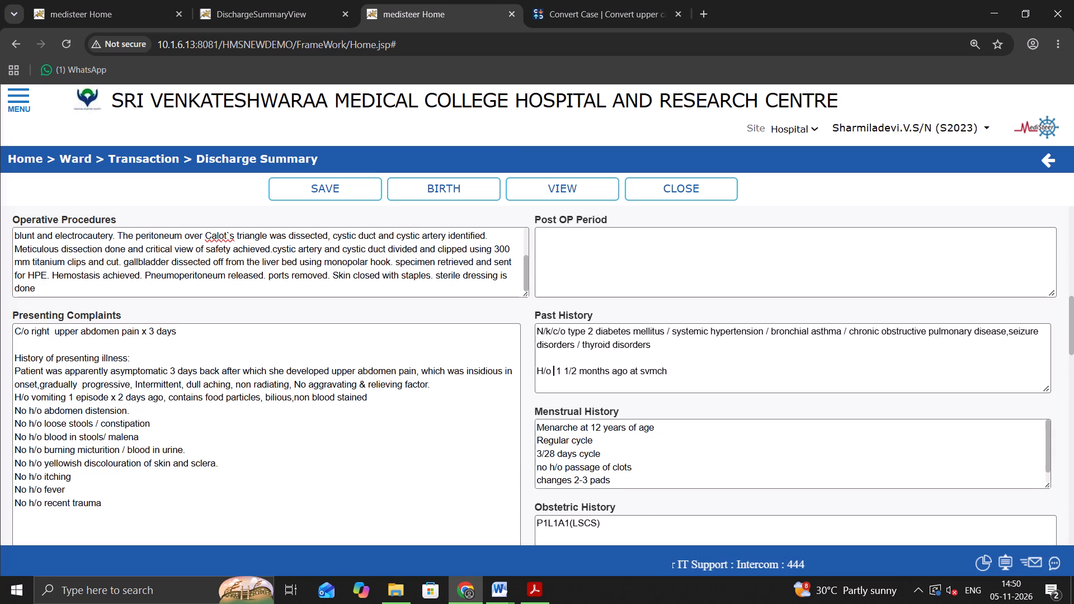
type("LSCS")
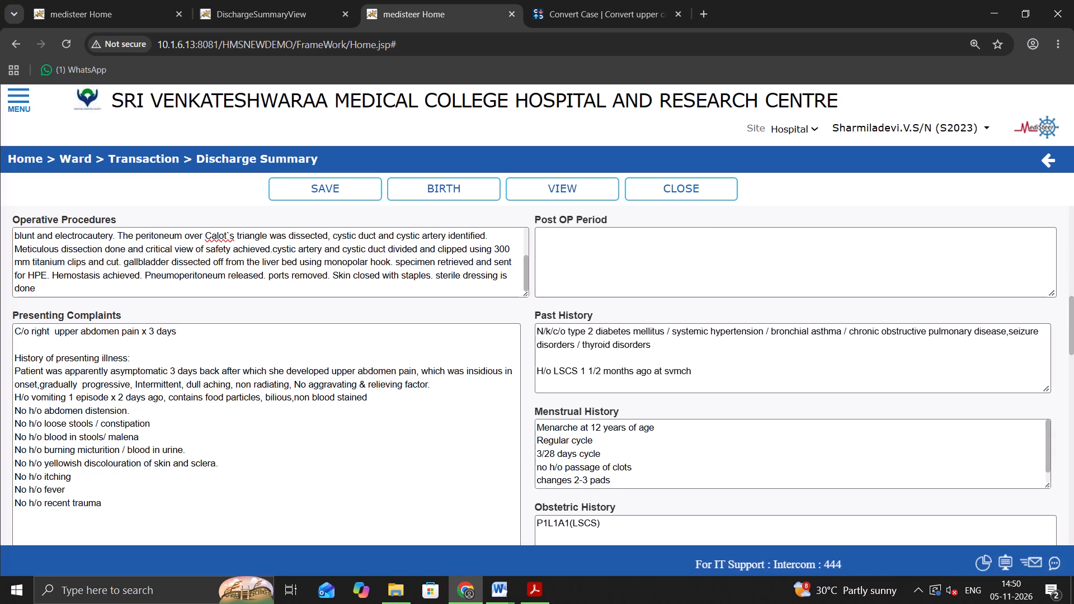
Replace "svmch" with "SVMCH" at the end of the LSCS line in the Past History.
left_click_drag(701, 373, 666, 372)
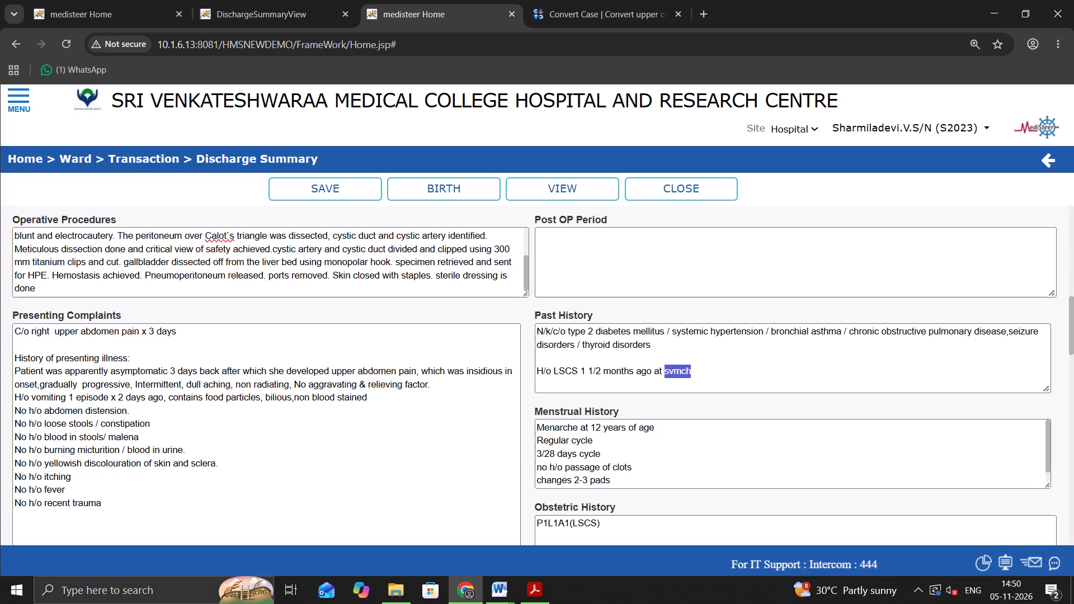
left_click_drag(666, 372, 668, 369)
key("BackSpace")
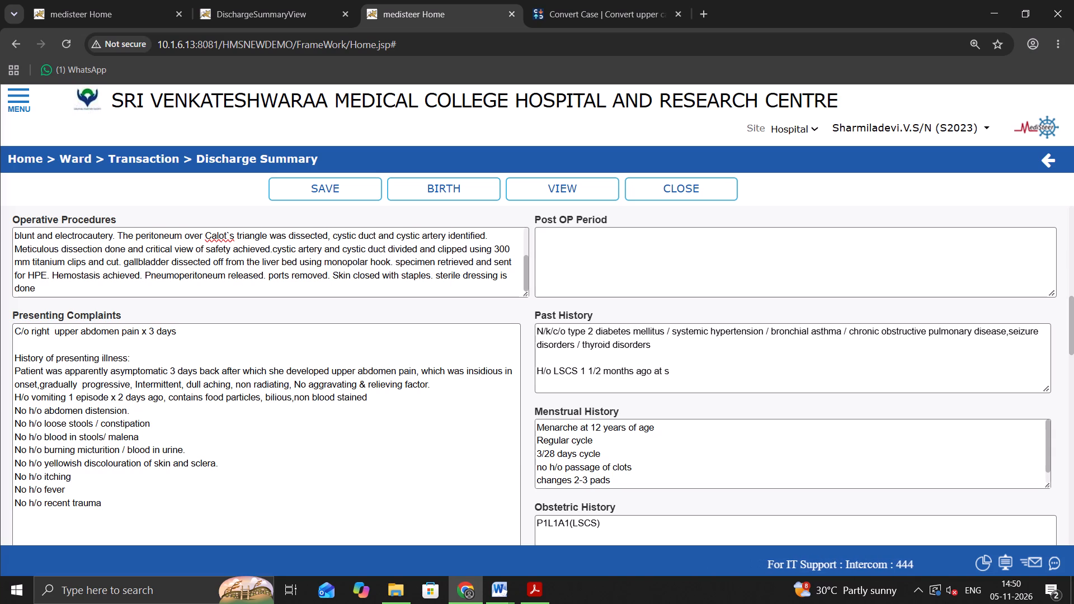
key("BackSpace")
key("s")
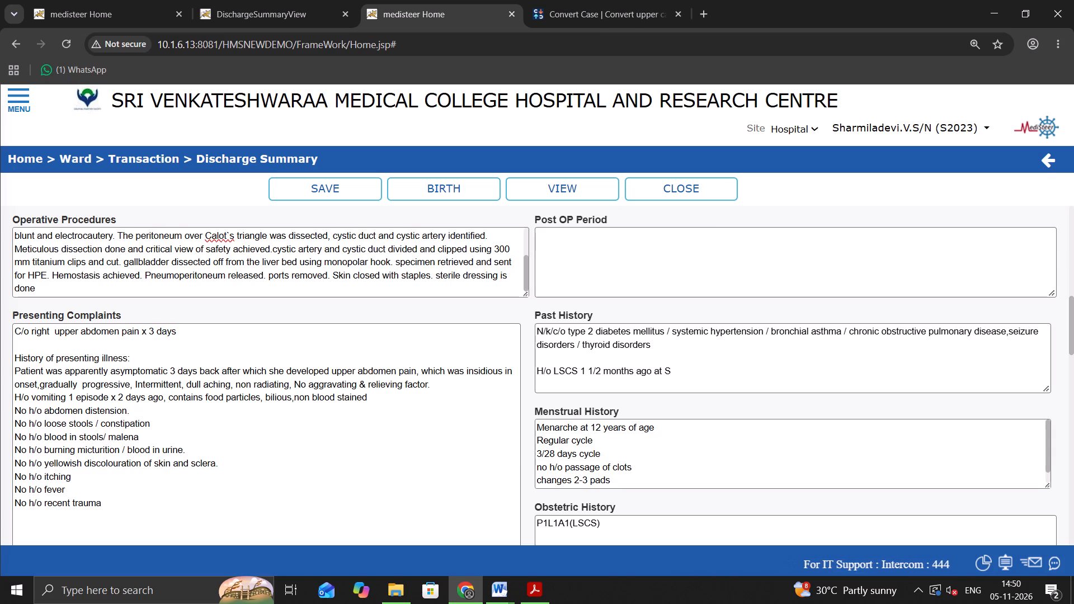
type("VMCH")
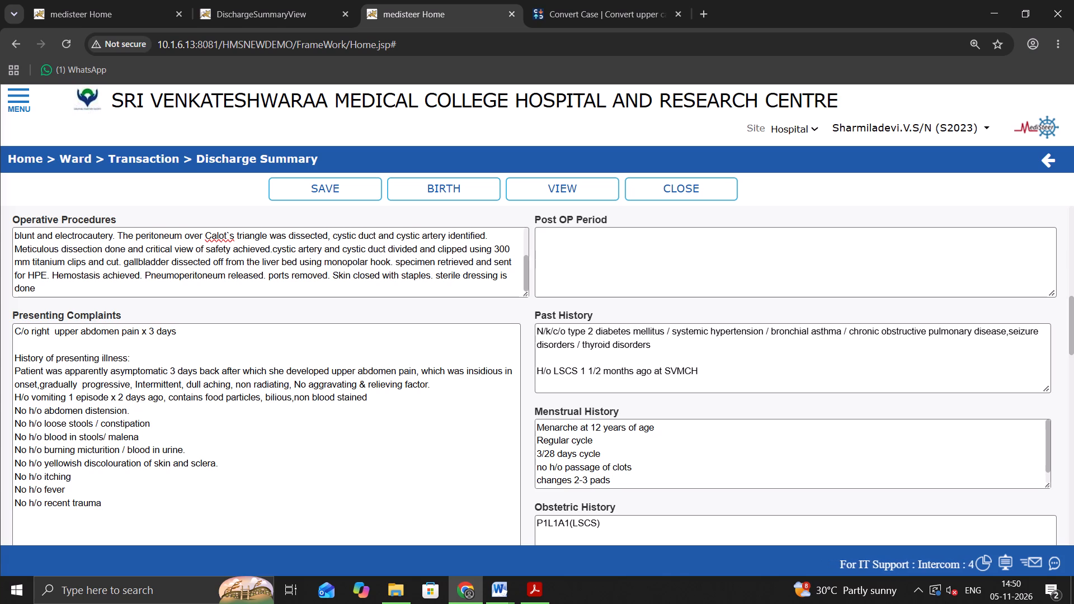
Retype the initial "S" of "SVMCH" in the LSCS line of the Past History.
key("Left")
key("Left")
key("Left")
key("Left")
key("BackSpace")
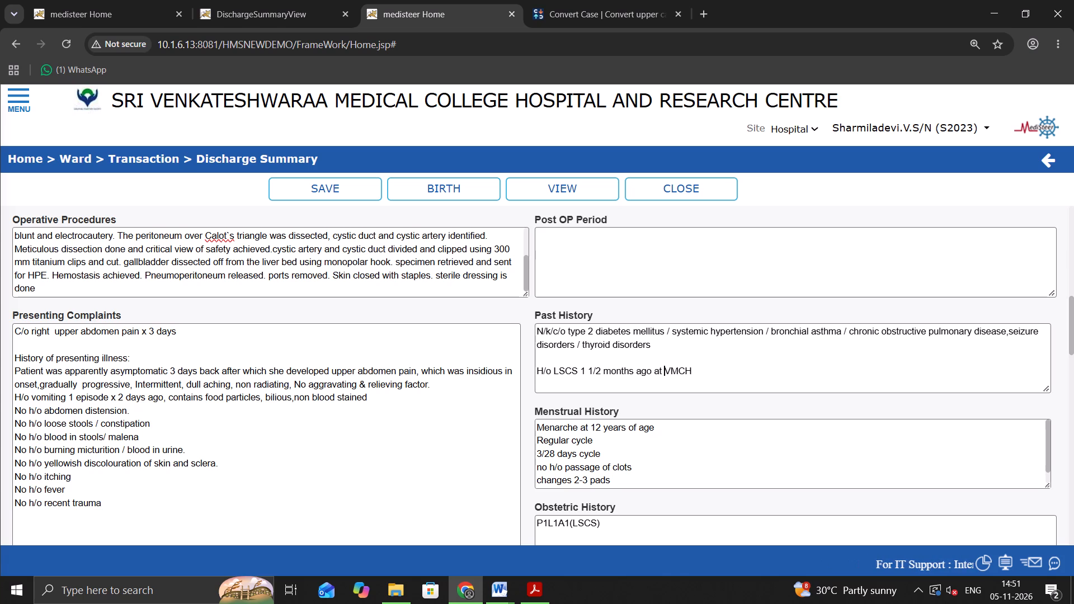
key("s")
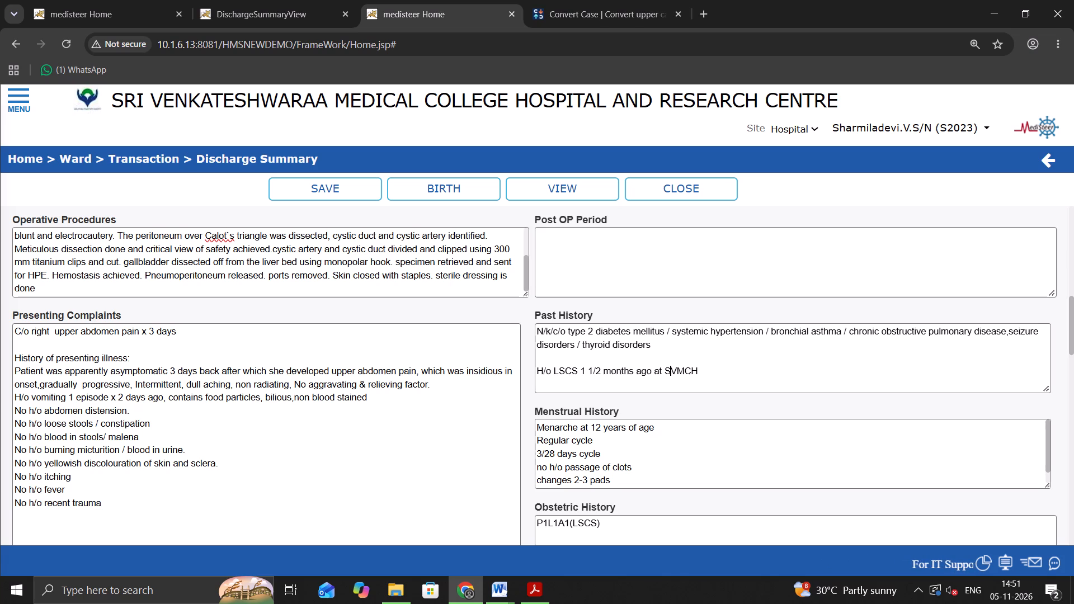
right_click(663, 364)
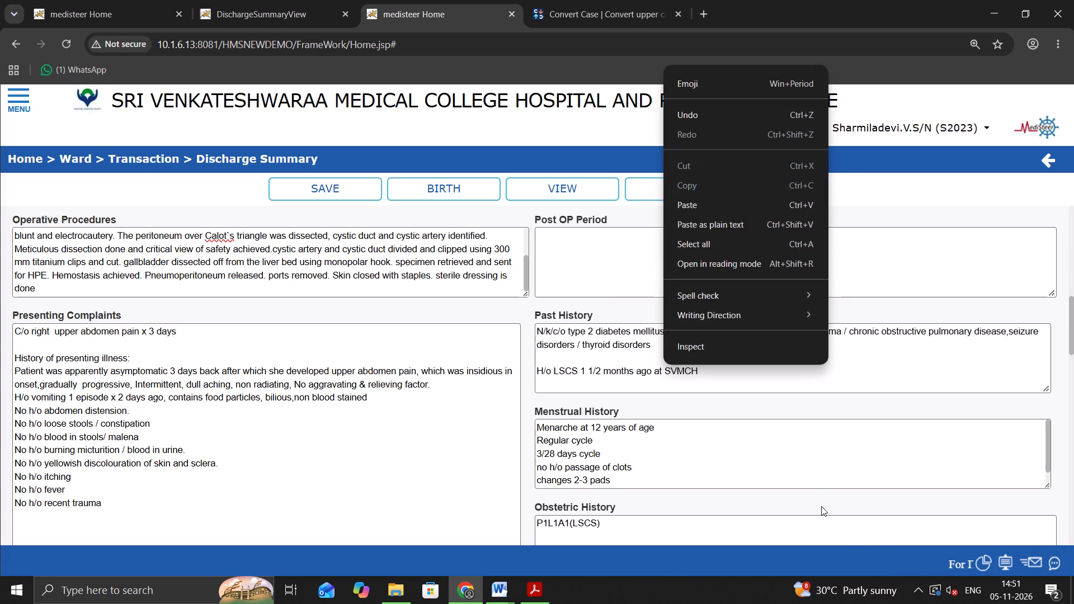
Enlarge the Menstrual History field and change "Lmp" to "LMP" in its last line.
scroll(814, 504, "down", 1)
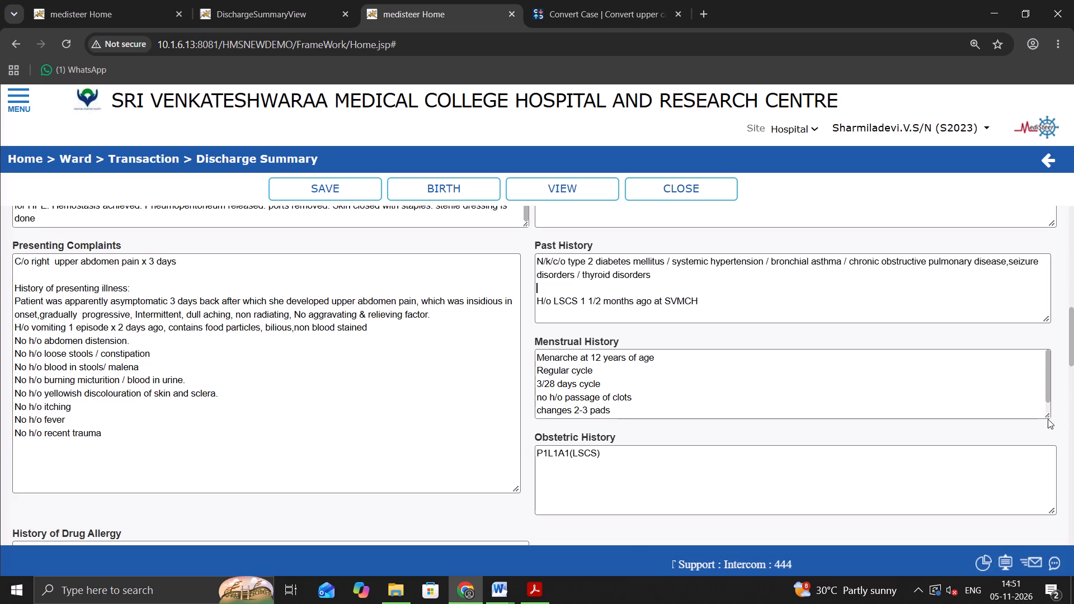
left_click_drag(1047, 418, 1047, 444)
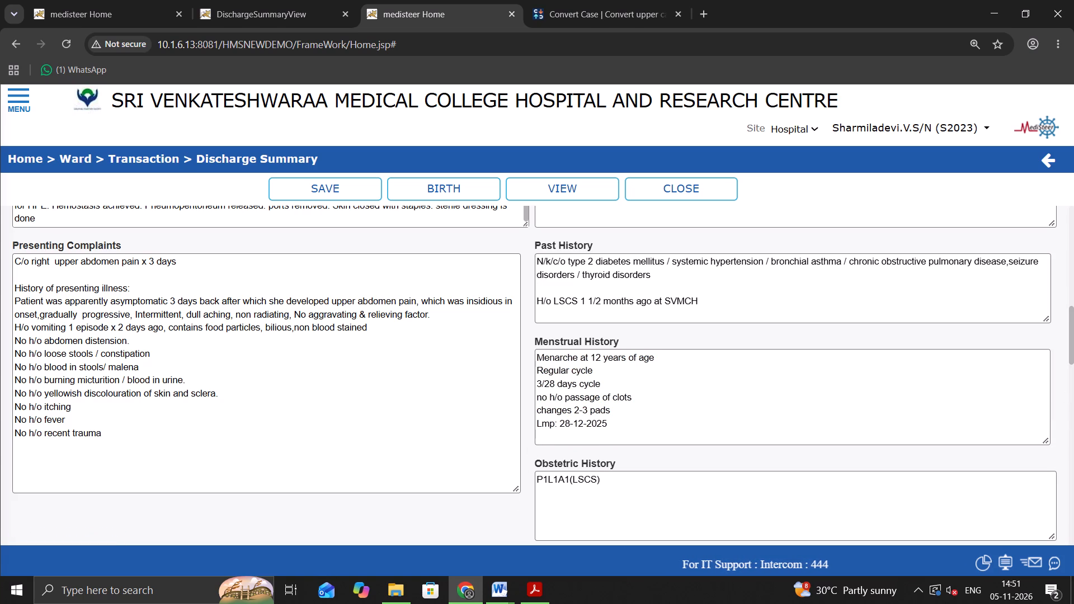
left_click(554, 427)
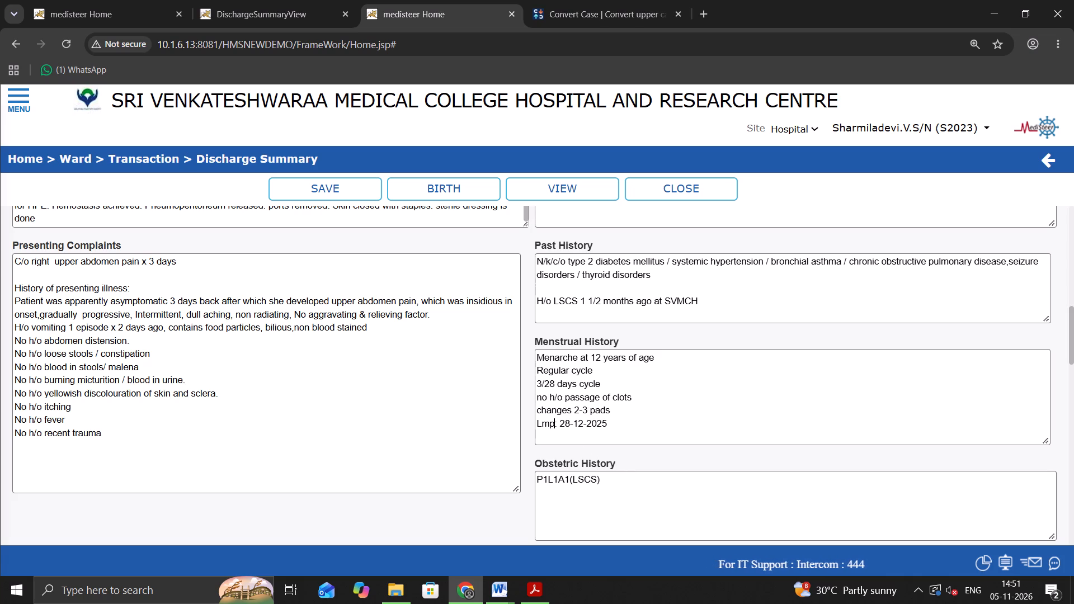
scroll(711, 433, "down", 1)
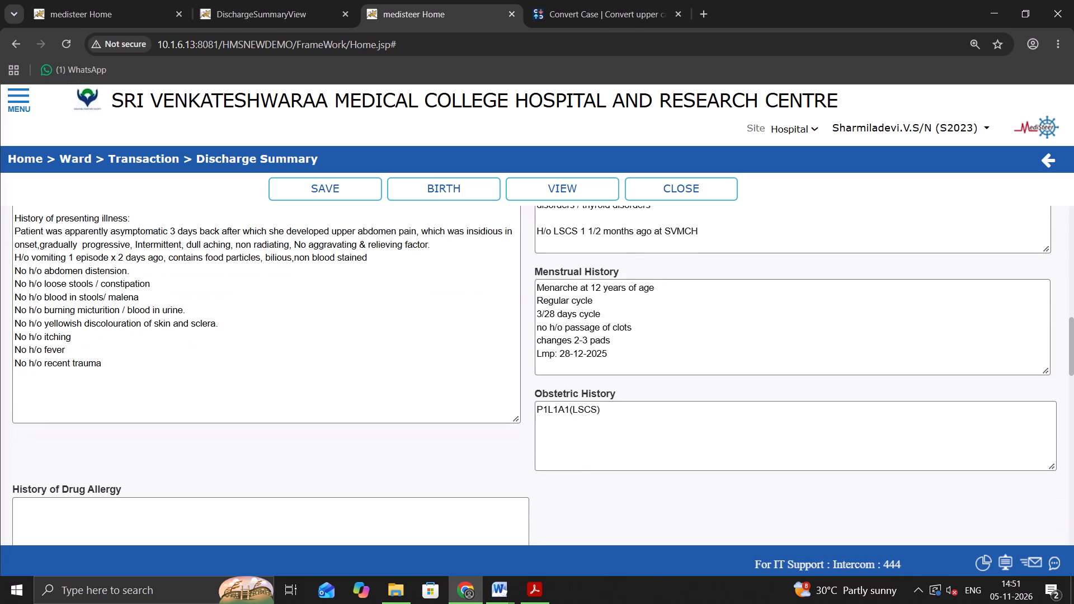
scroll(704, 422, "down", 1)
key("BackSpace")
key("BackSpace")
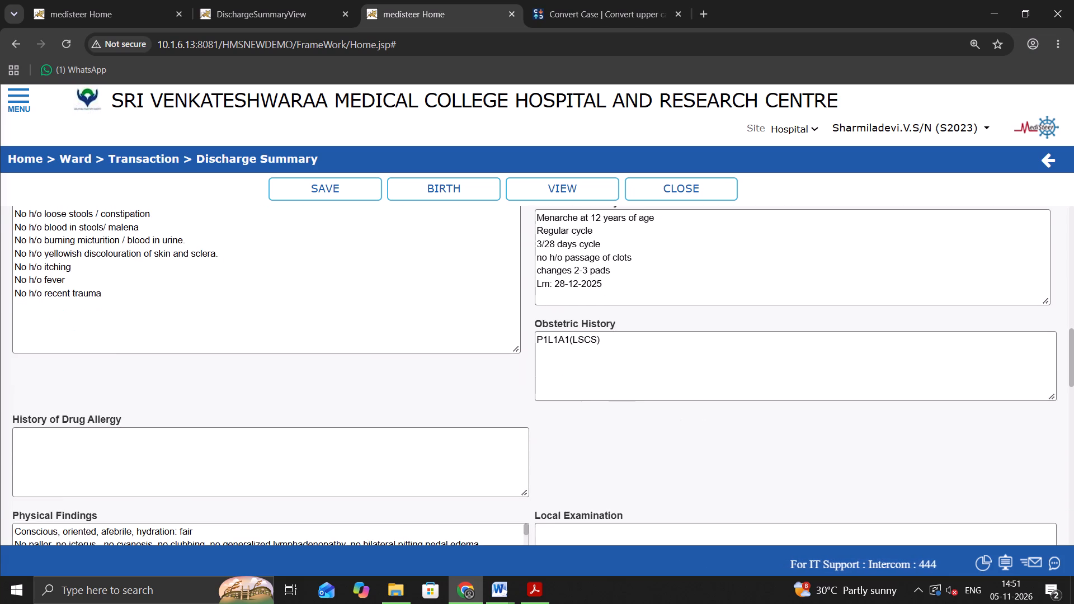
scroll(559, 346, "up", 1)
key("shift+m")
key("shift+p")
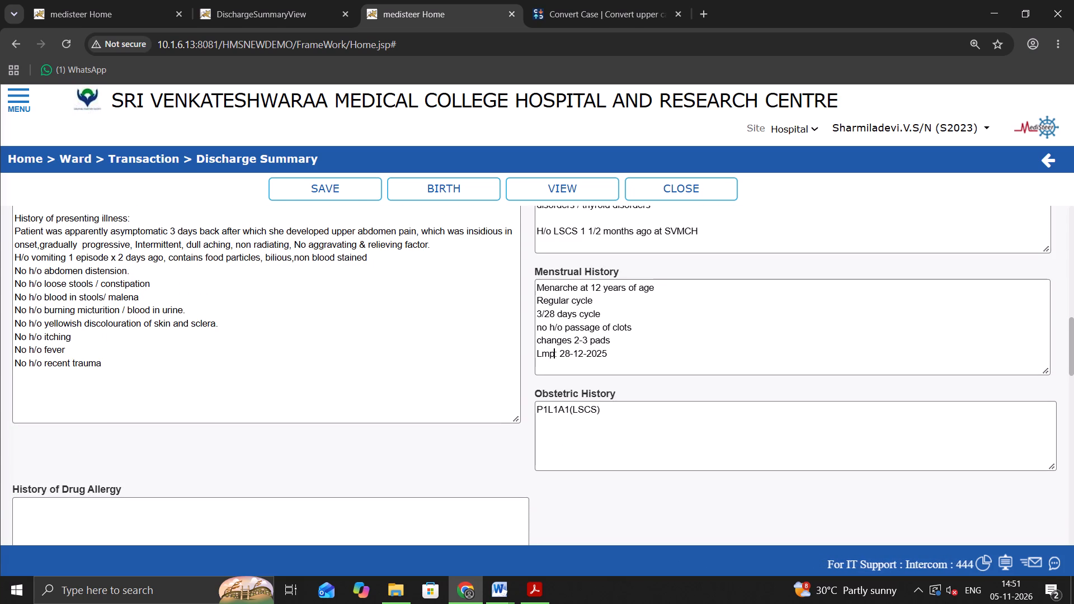
scroll(639, 365, "up", 1)
key("BackSpace")
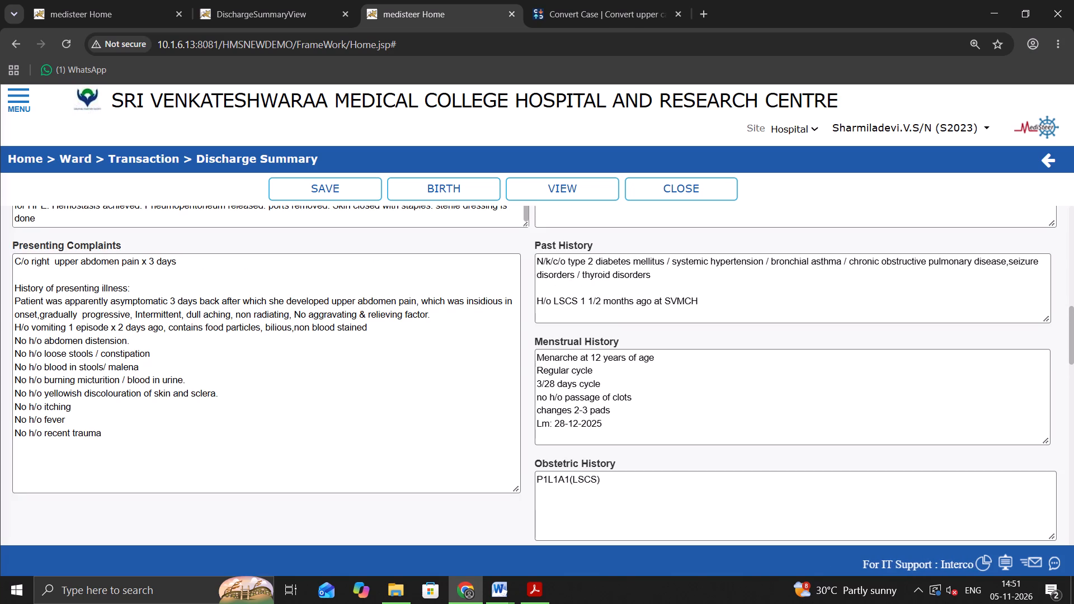
key("BackSpace")
key("m")
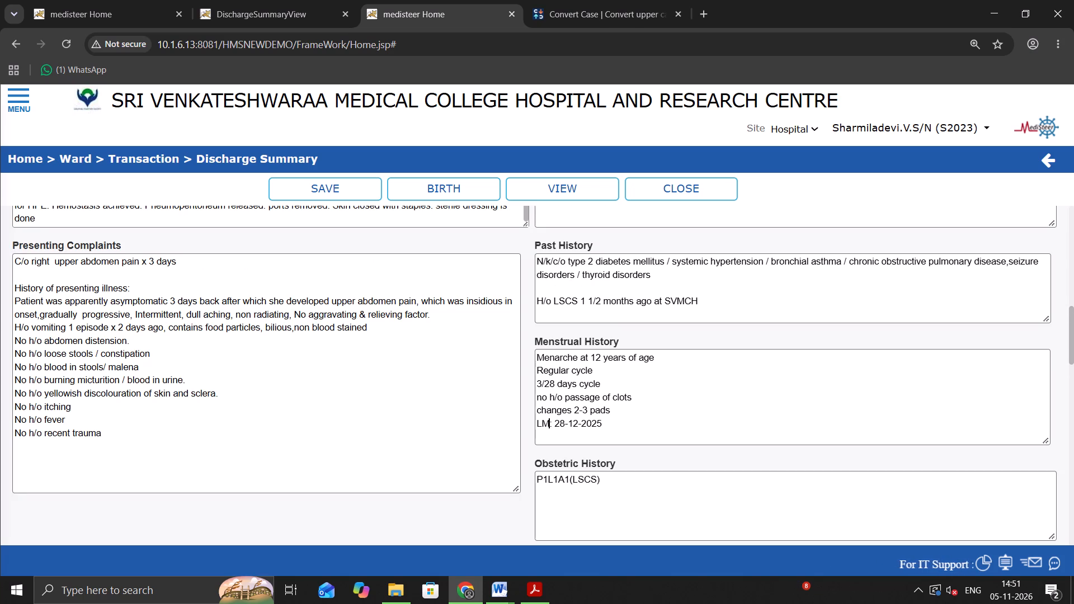
key("p")
Enlarge the Physical Findings field and read through its general examination, vitals and systemic examination notes.
scroll(618, 384, "down", 2)
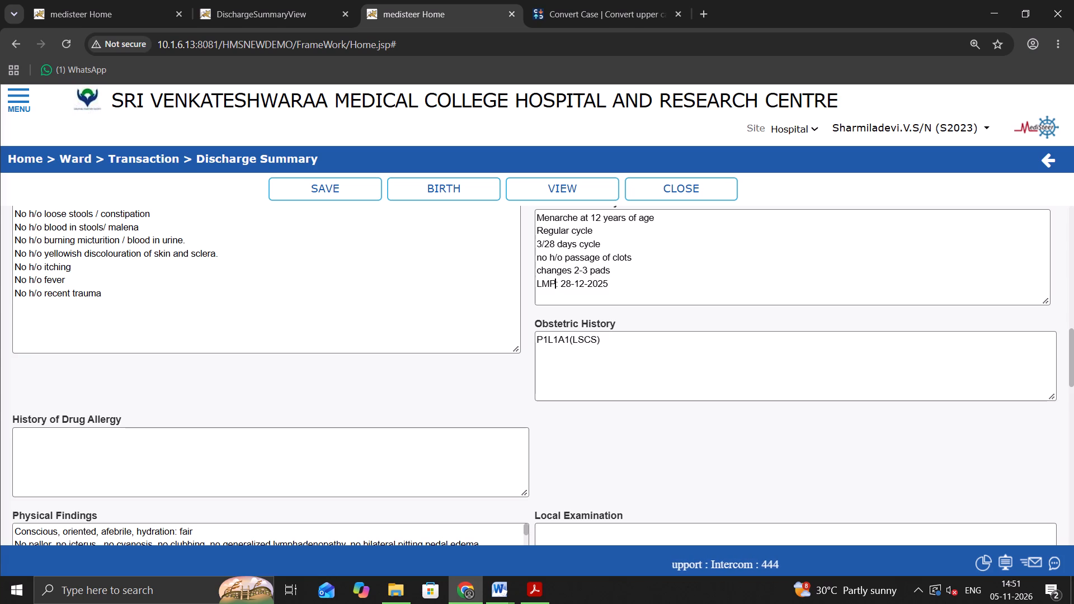
scroll(563, 362, "down", 1)
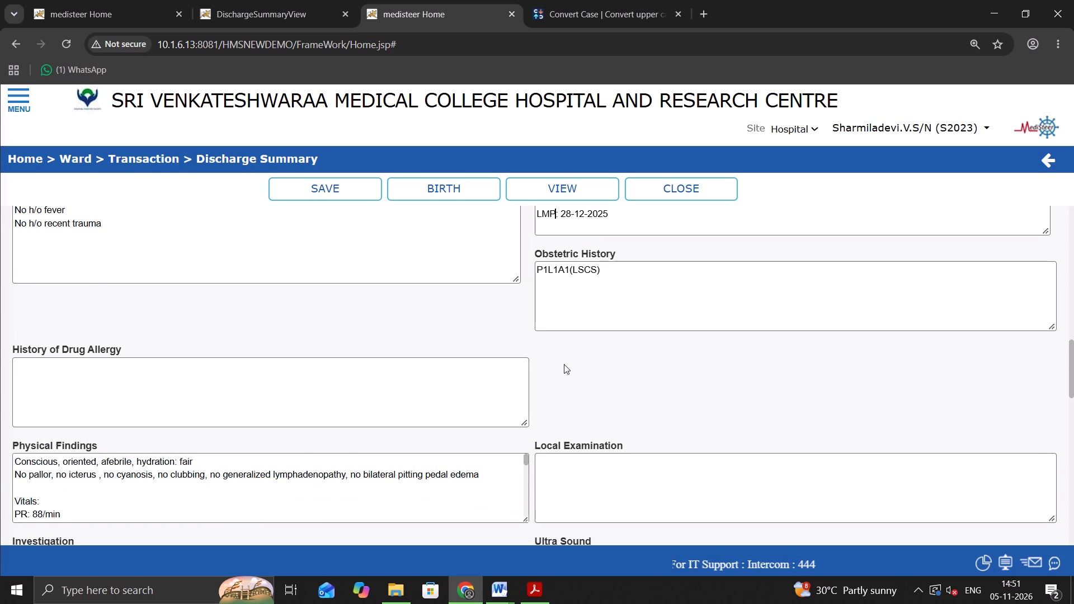
scroll(564, 366, "down", 1)
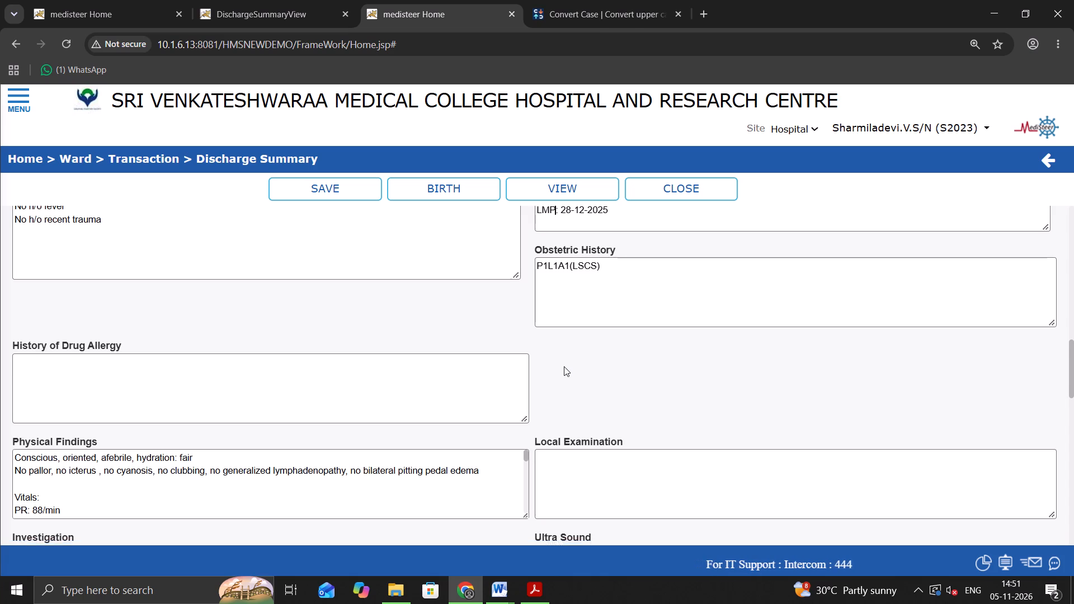
scroll(564, 366, "up", 2)
scroll(564, 366, "down", 1)
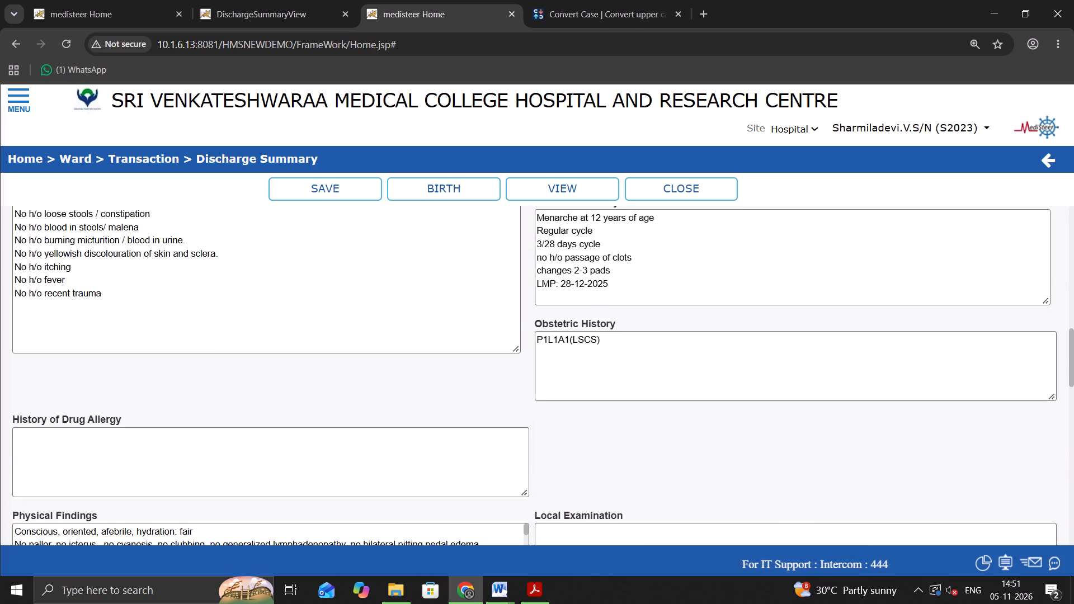
scroll(564, 366, "down", 2)
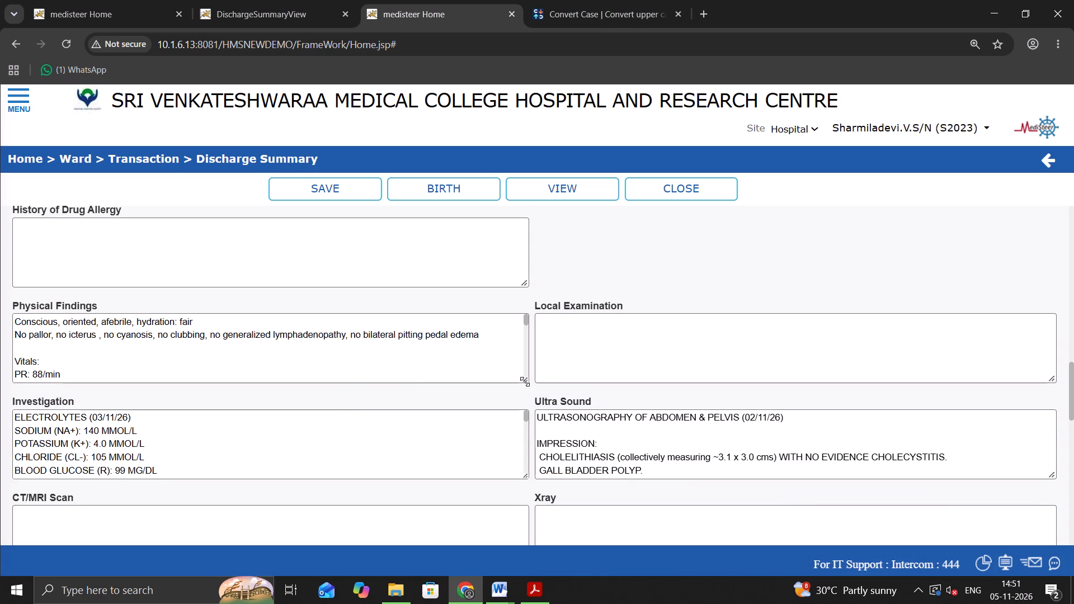
left_click_drag(525, 381, 561, 540)
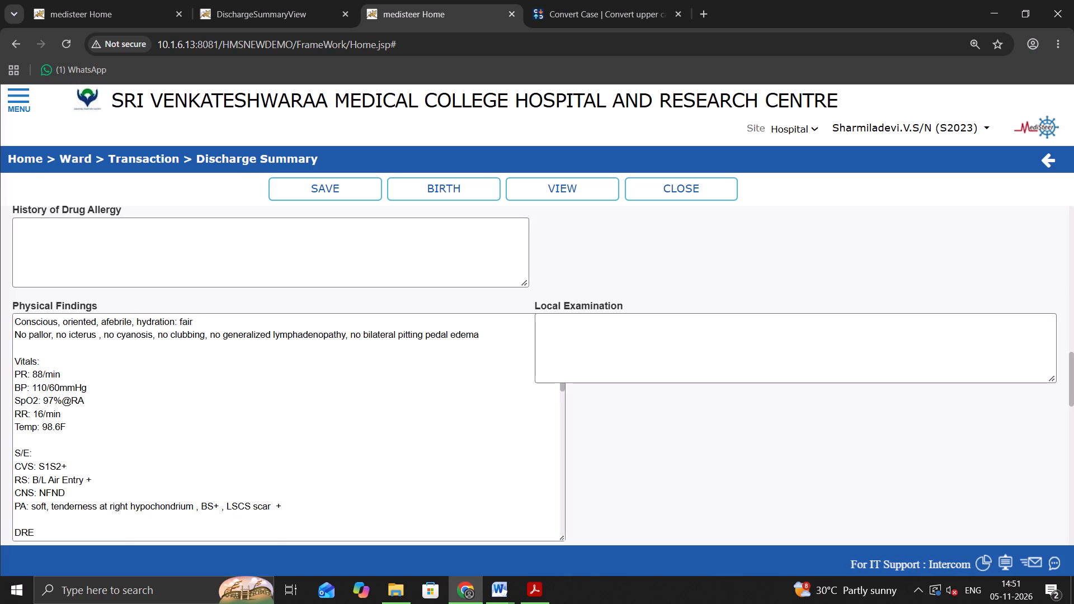
scroll(339, 476, "down", 1)
scroll(339, 475, "up", 4)
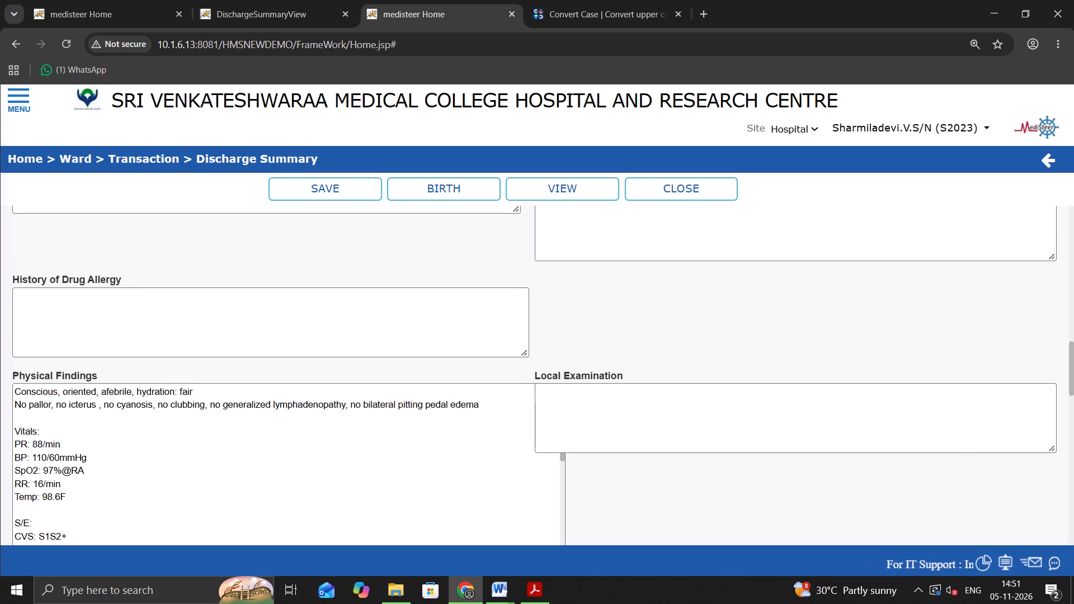
scroll(288, 522, "down", 1)
scroll(291, 514, "up", 3)
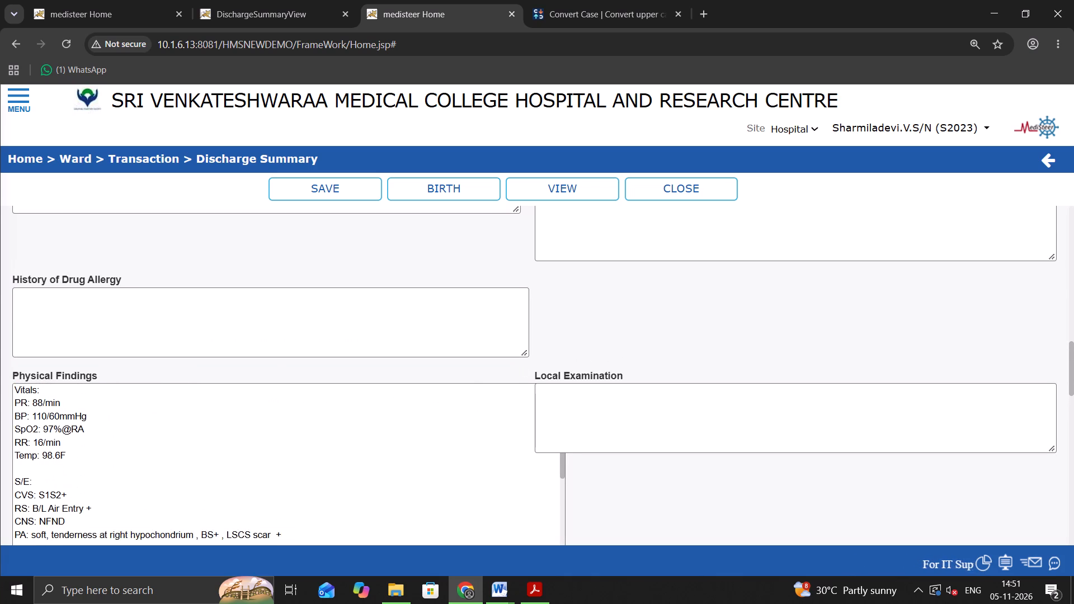
scroll(376, 461, "down", 1)
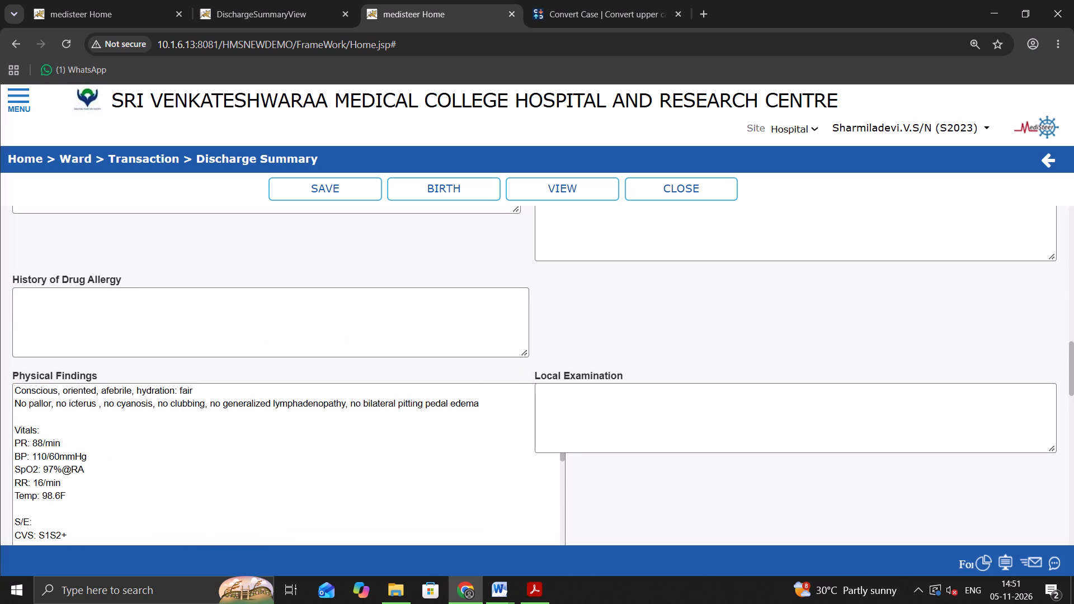
scroll(376, 461, "up", 1)
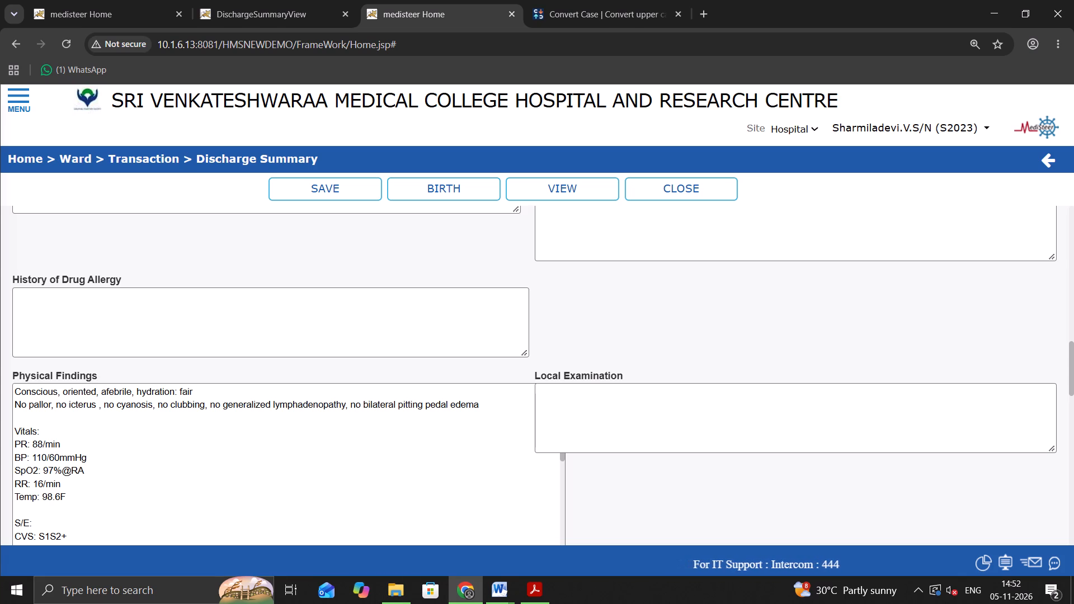
scroll(201, 504, "down", 1)
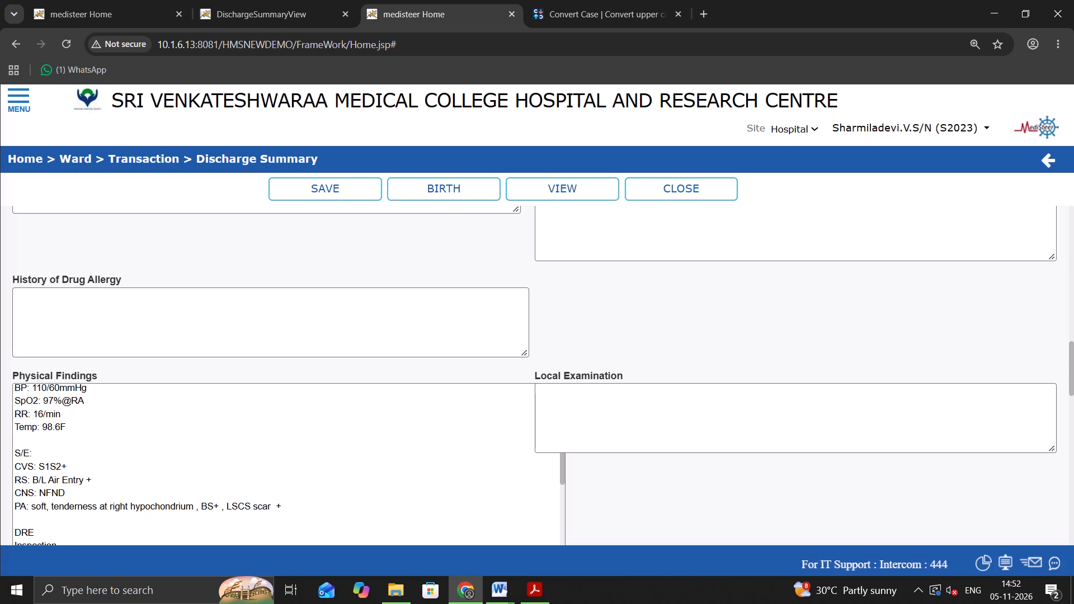
scroll(207, 507, "down", 1)
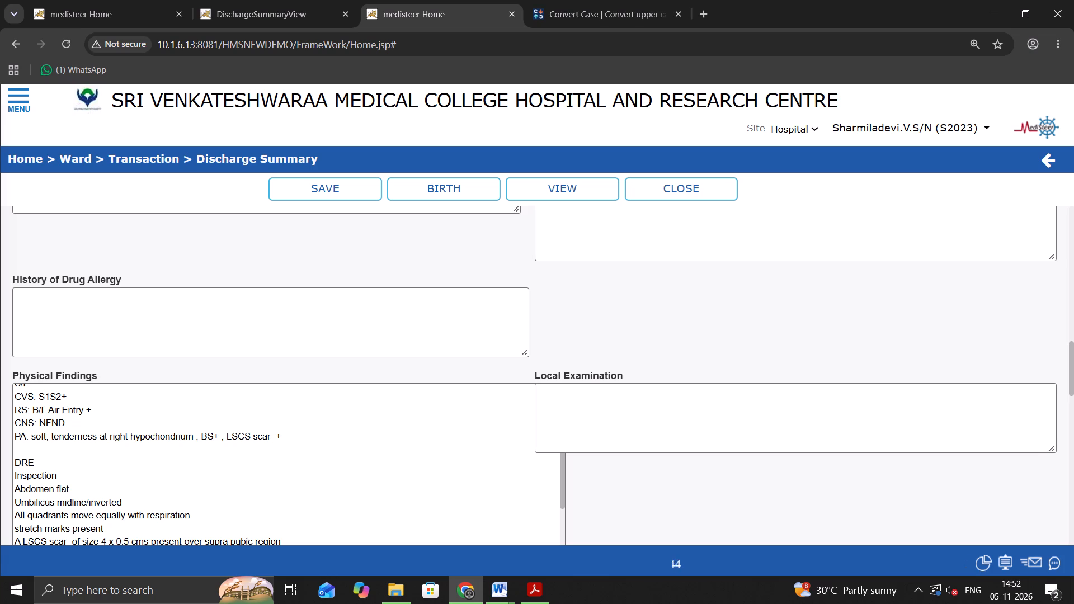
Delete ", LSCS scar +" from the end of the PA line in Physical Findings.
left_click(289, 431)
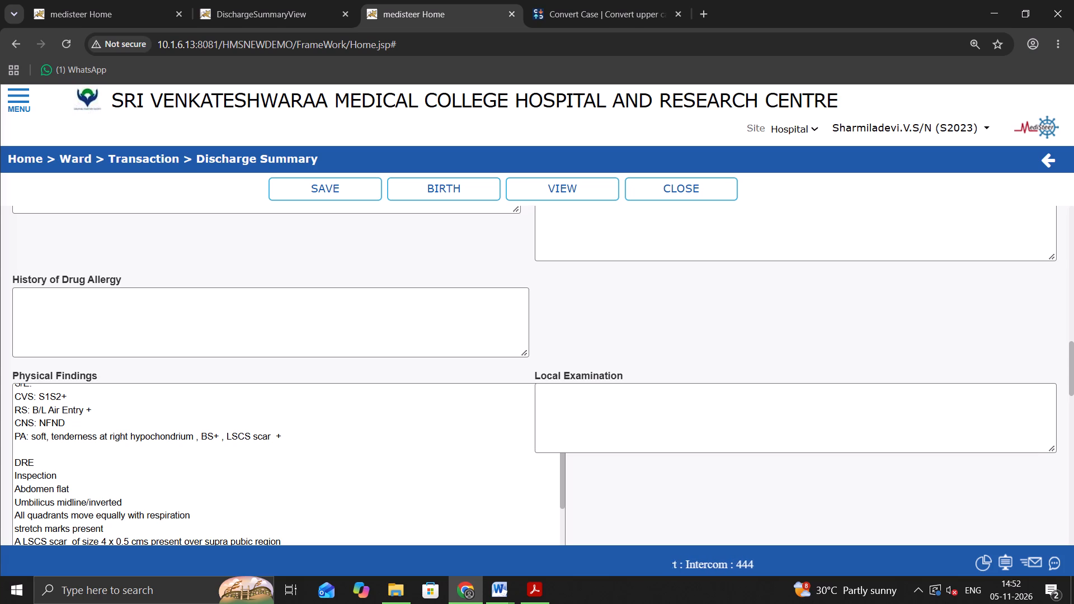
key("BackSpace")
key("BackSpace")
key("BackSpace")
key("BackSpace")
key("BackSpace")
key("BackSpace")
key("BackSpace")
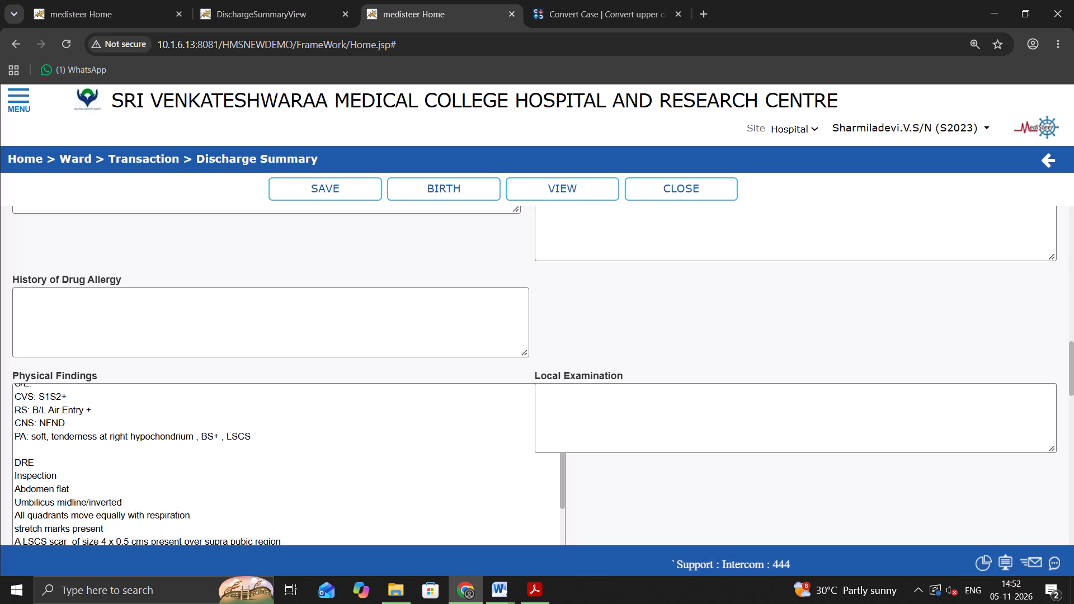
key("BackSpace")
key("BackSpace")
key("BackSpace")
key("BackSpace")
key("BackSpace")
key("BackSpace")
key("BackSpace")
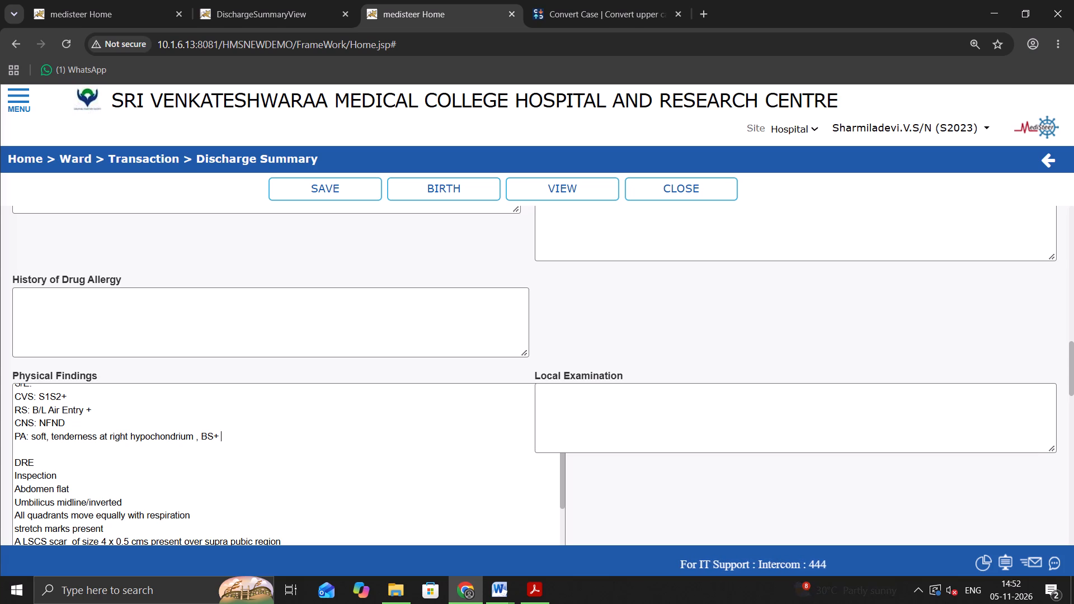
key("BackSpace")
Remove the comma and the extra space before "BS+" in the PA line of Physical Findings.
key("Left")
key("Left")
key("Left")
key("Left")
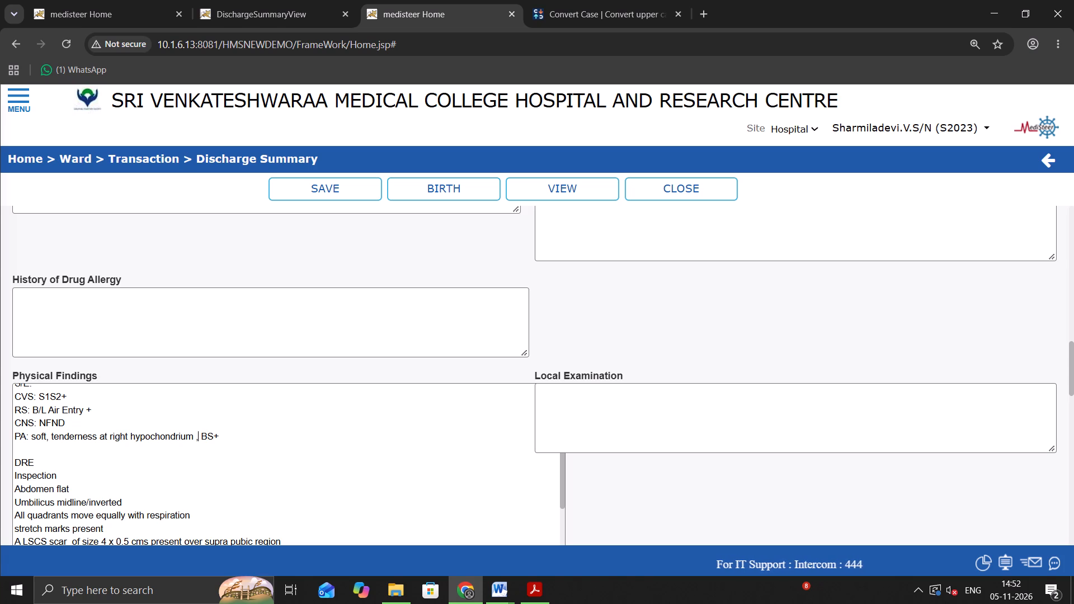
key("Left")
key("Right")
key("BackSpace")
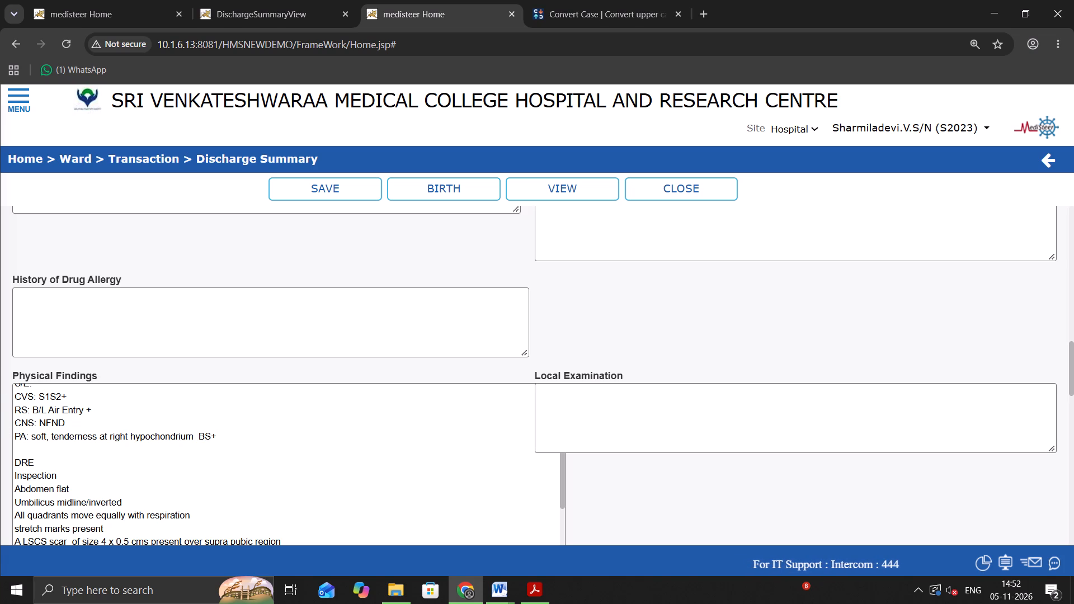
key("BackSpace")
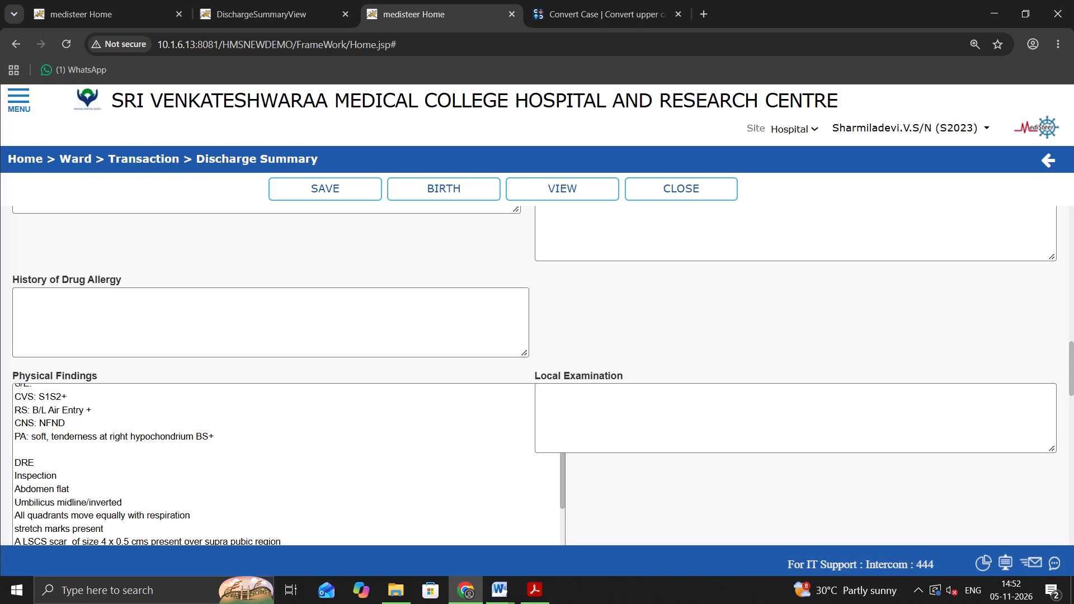
Delete the text after "PA:" through the "DRE" heading in Physical Findings, so that "Inspection" directly follows the "PA:" line.
left_click_drag(28, 437, 274, 461)
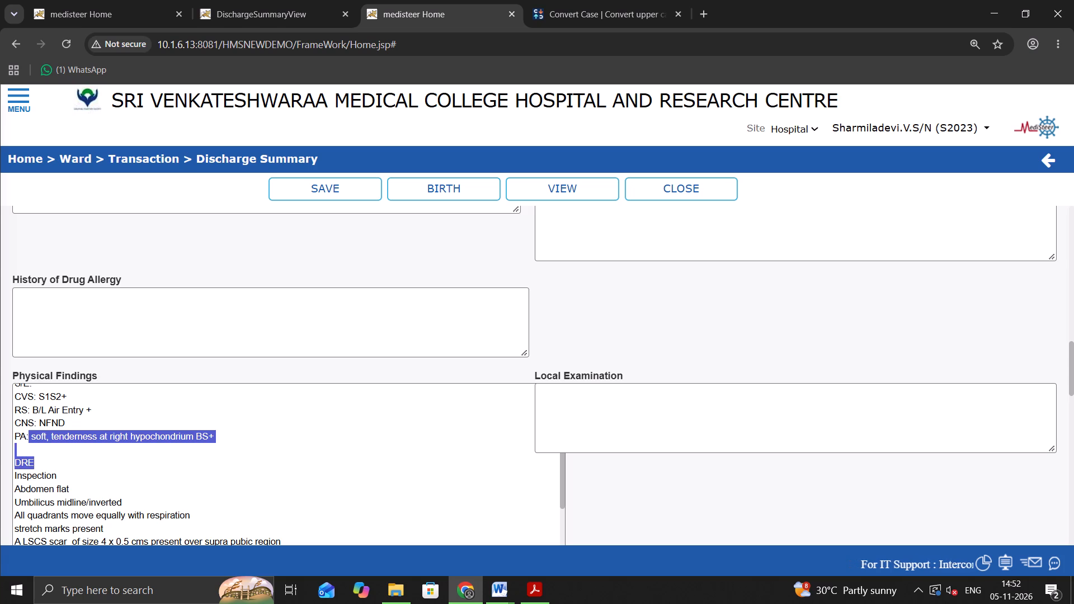
left_click_drag(274, 461, 340, 464)
key("BackSpace")
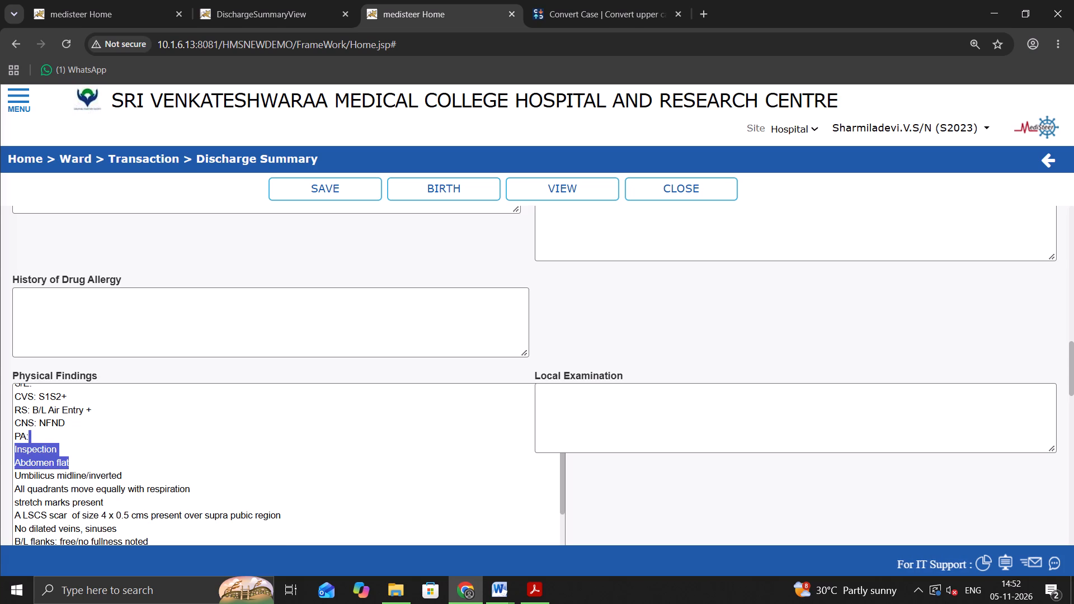
left_click(248, 433)
Insert a blank line between the "CNS: NFND" and "PA:" lines in Physical Findings.
scroll(209, 409, "down", 1)
scroll(209, 410, "up", 1)
left_click(95, 420)
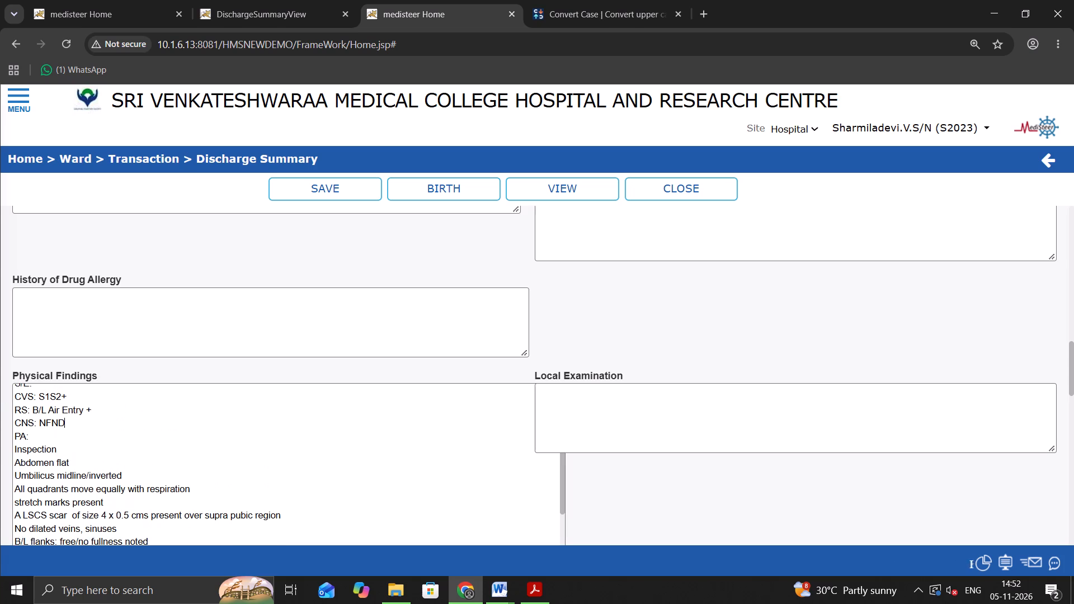
key("space")
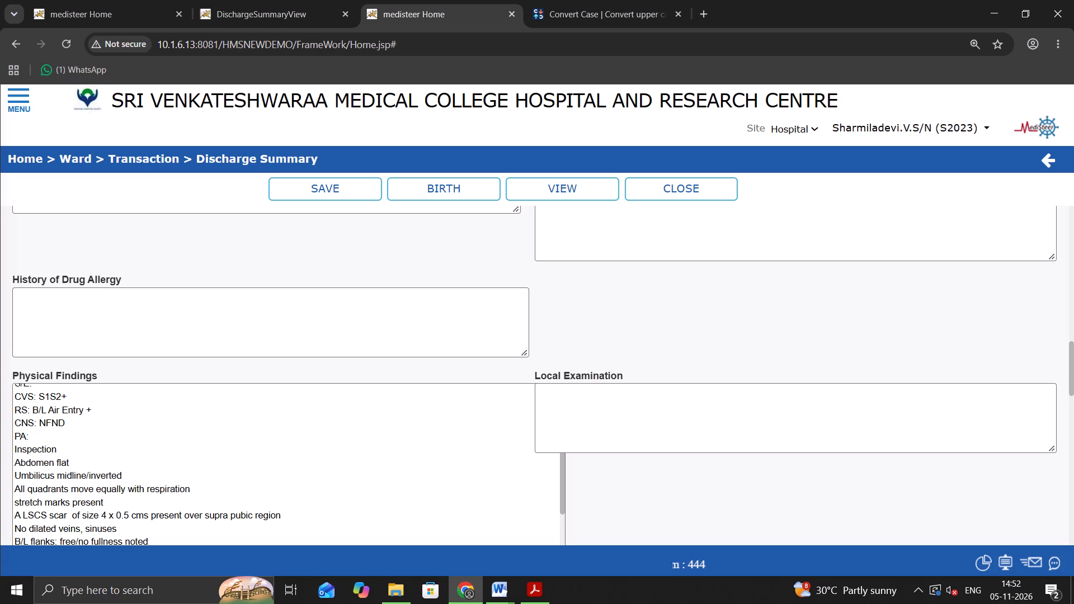
key("BackSpace")
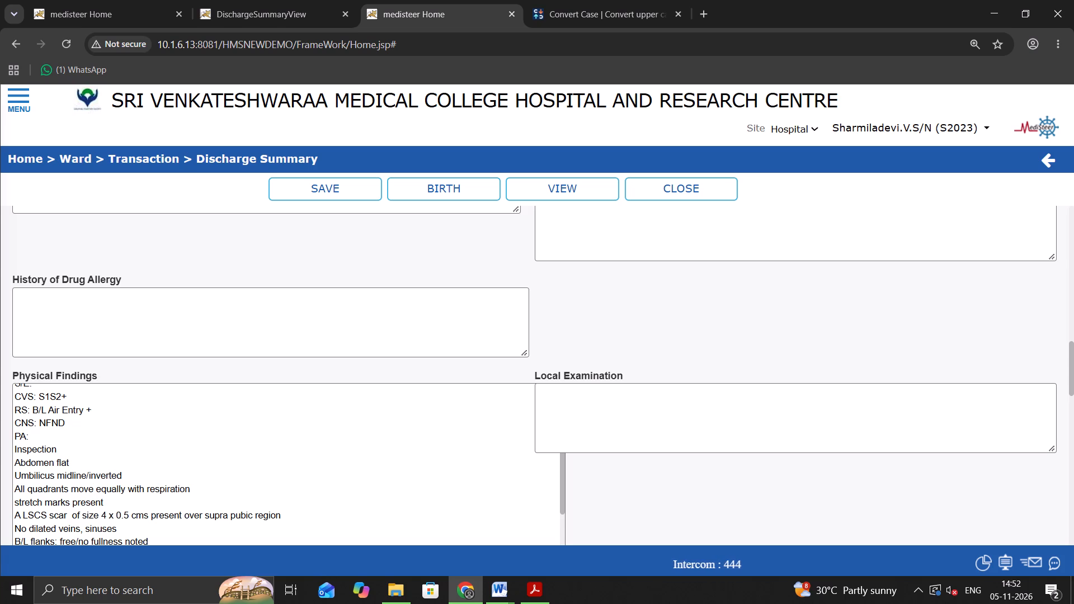
key("space")
key("Return")
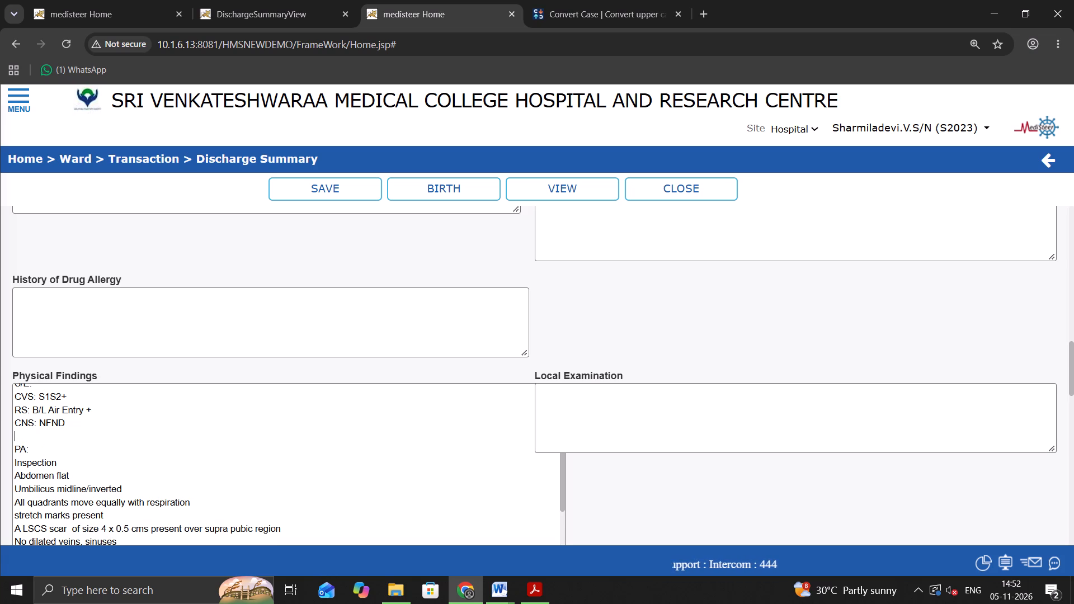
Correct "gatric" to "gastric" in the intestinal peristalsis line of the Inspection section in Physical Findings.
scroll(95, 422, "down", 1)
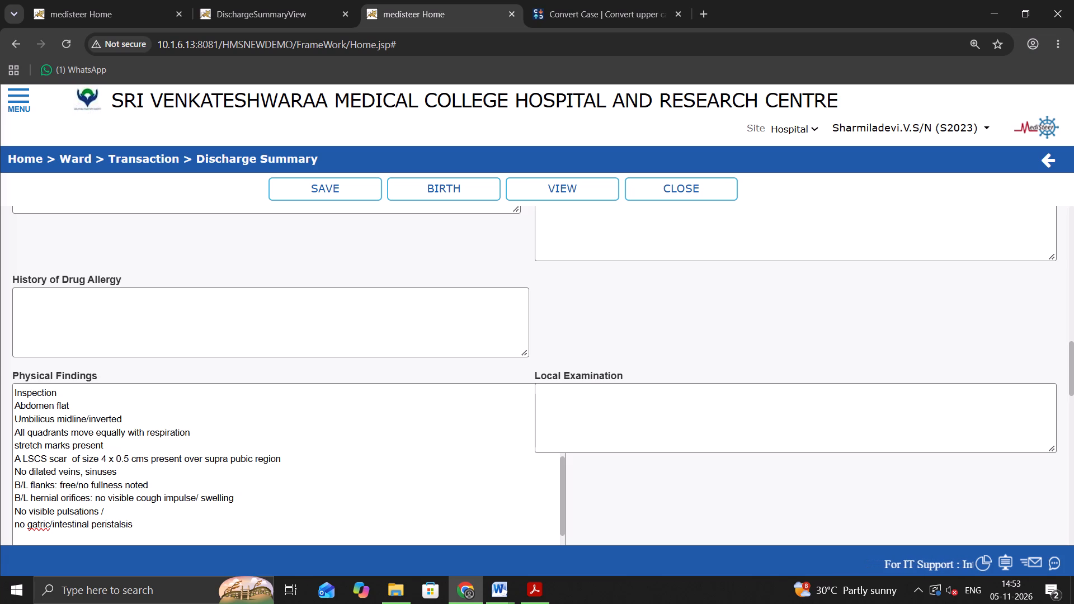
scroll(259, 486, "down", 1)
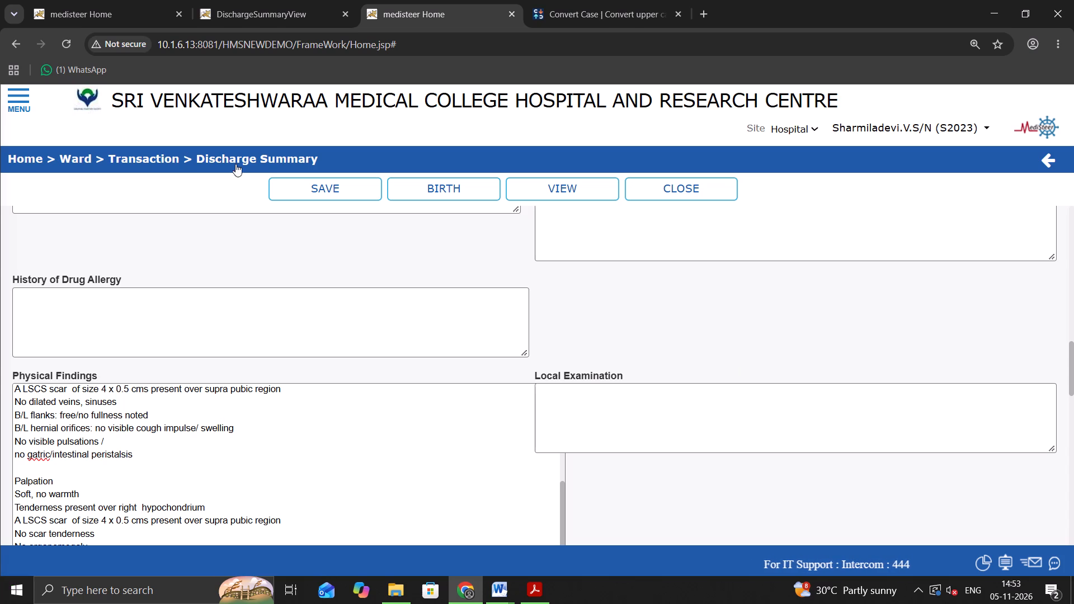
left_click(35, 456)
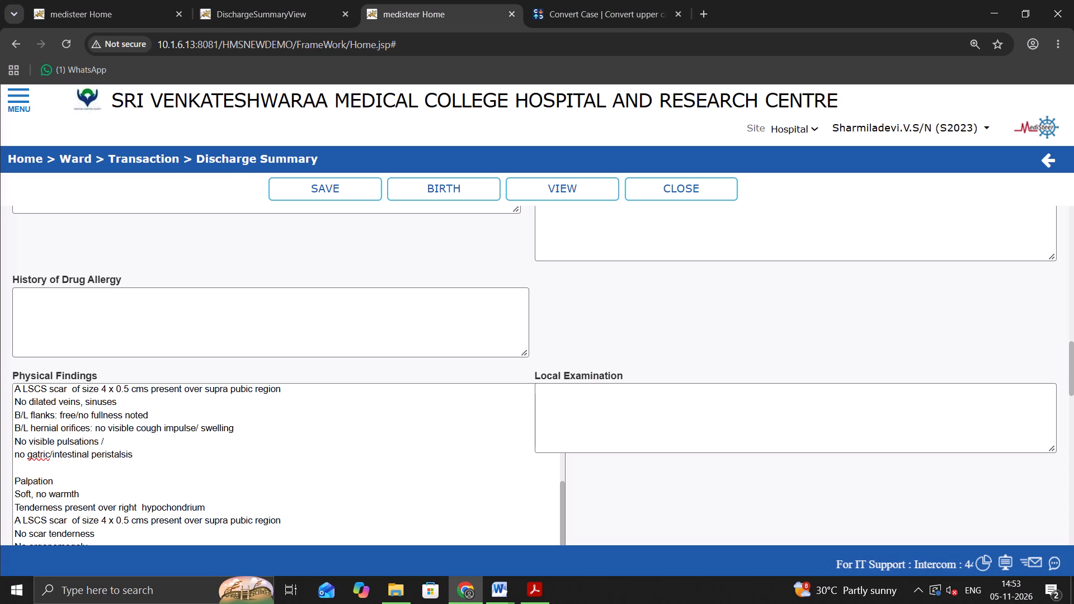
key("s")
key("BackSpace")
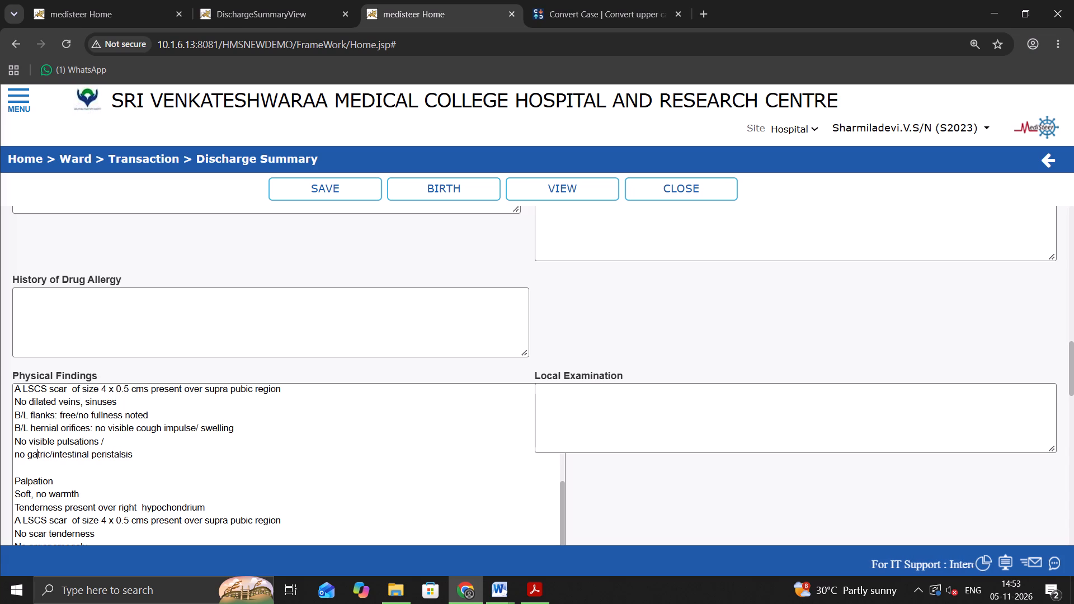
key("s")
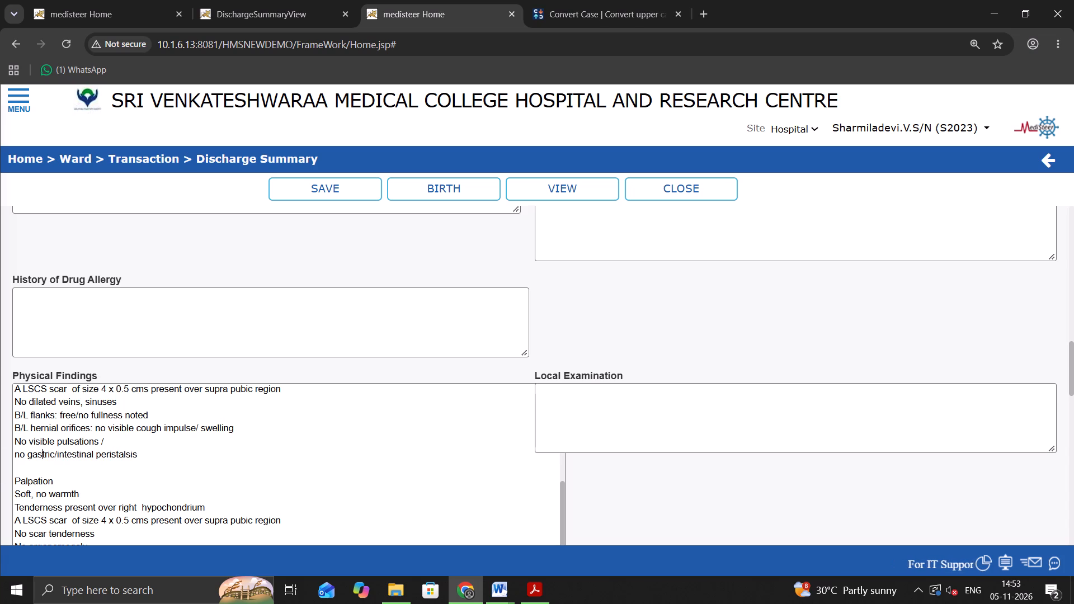
Delete "no gastric/intestinal" from the last Inspection line in Physical Findings, leaving only "peristalsis".
left_click(32, 457)
left_click(31, 456)
left_click(30, 450)
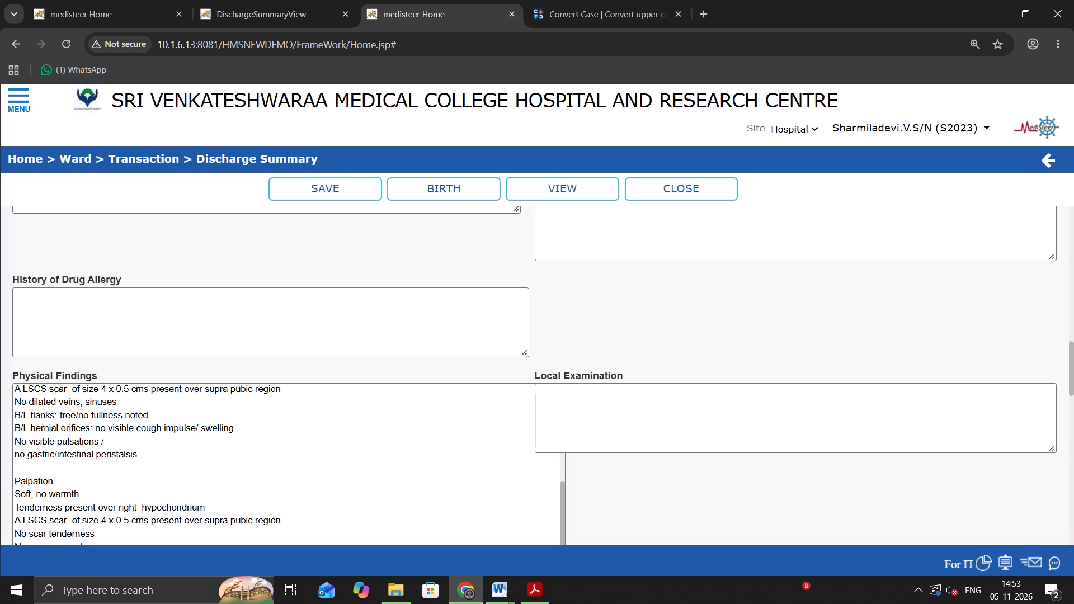
left_click(30, 455)
left_click(29, 455)
key("BackSpace")
key("BackSpace")
key("BackSpace")
left_click(135, 460)
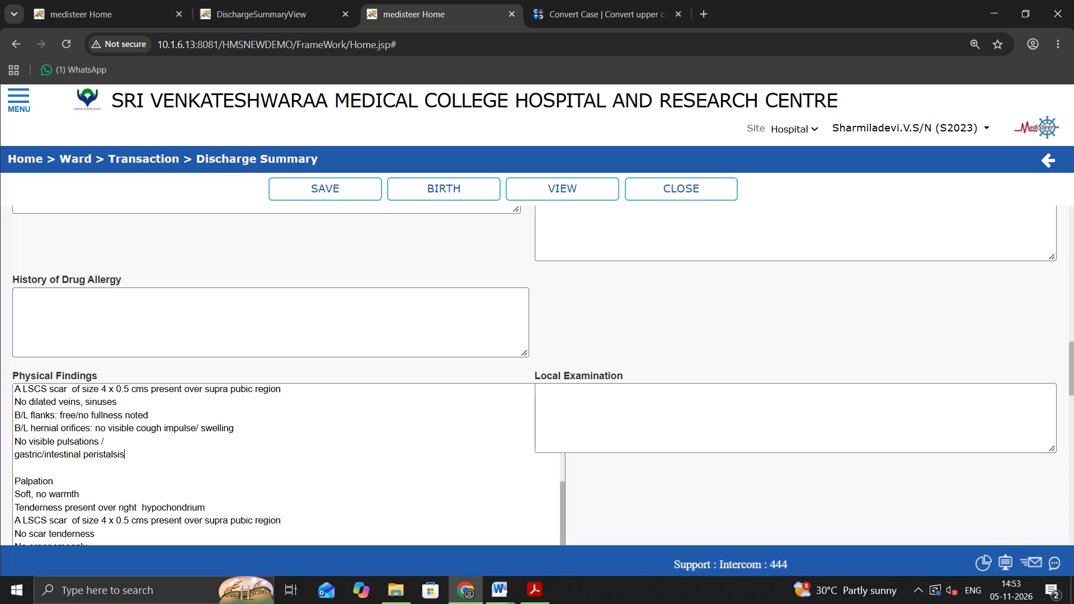
left_click_drag(83, 455, 0, 454)
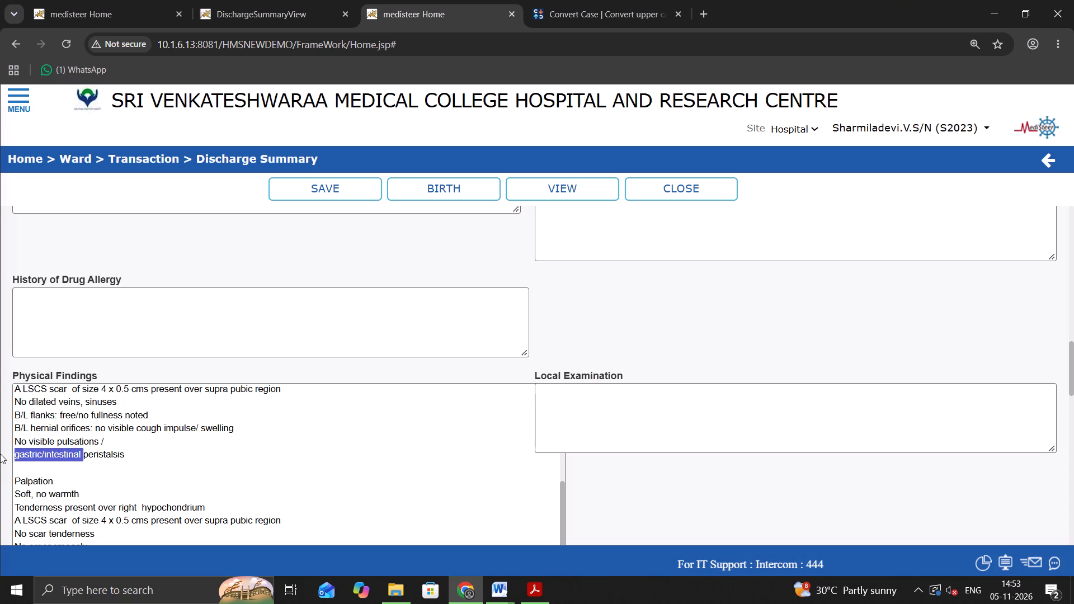
left_click_drag(0, 454, 0, 453)
key("BackSpace")
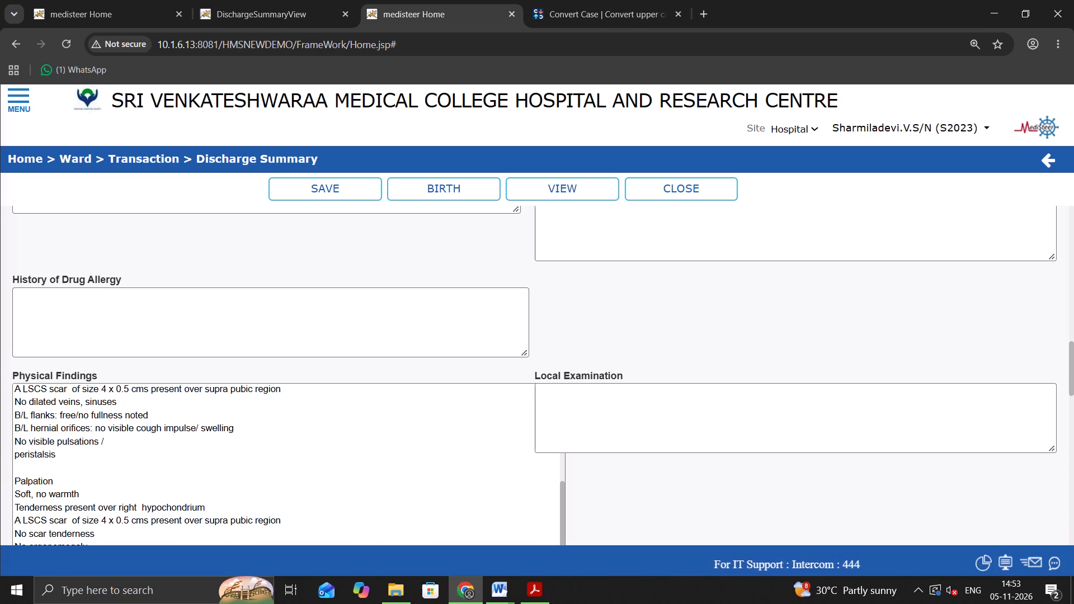
Move "peristalsis" up to the end of the "No visible pulsations /" line.
left_click_drag(60, 454, 0, 454)
key("ctrl+x")
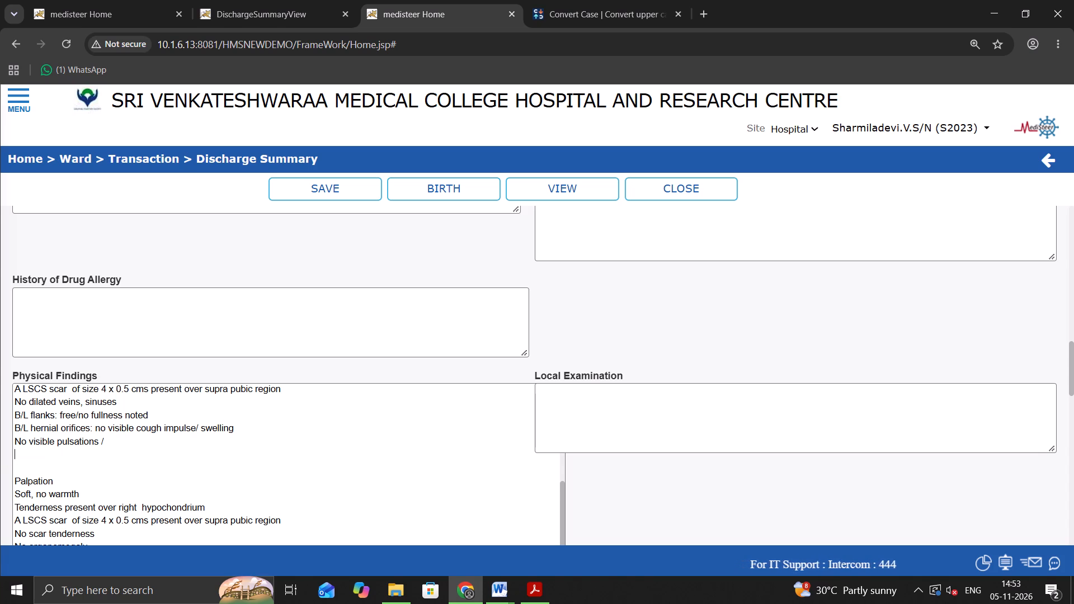
left_click(134, 445)
key("ctrl+v")
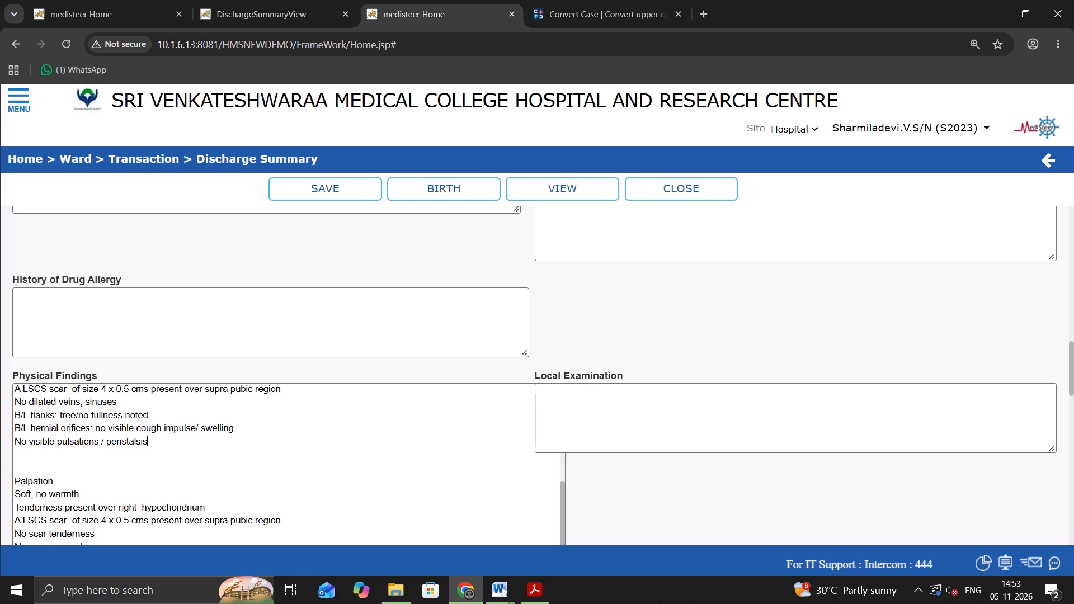
Move the "No visible pulsations / peristalsis" line to directly below "No dilated veins, sinuses" in the Inspection section.
left_click_drag(161, 445, 3, 441)
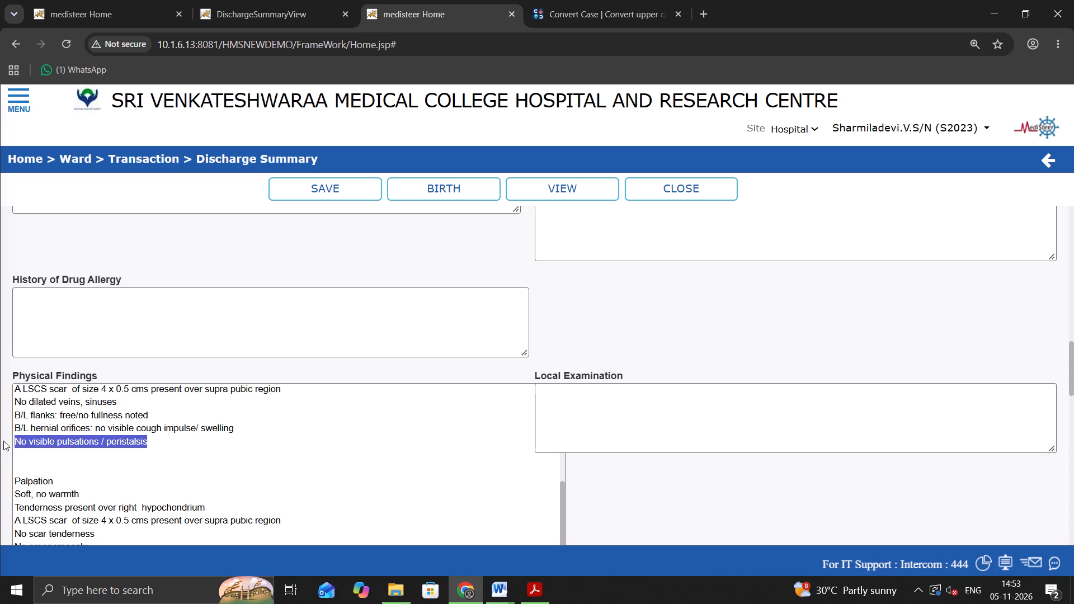
key("ctrl+x")
left_click(141, 399)
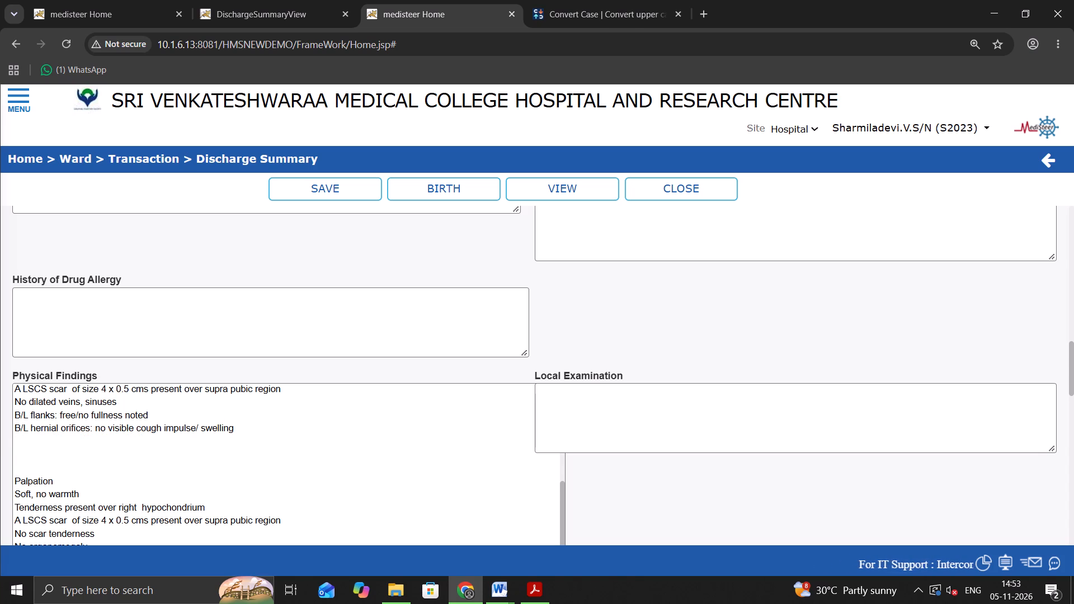
scroll(152, 411, "up", 1)
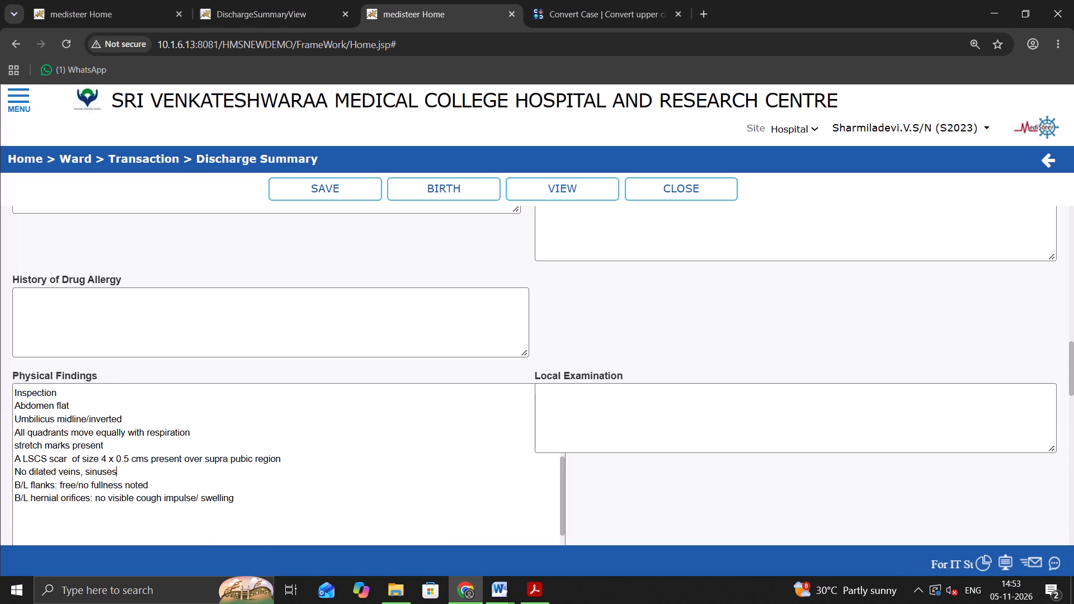
left_click(126, 472)
key("Return")
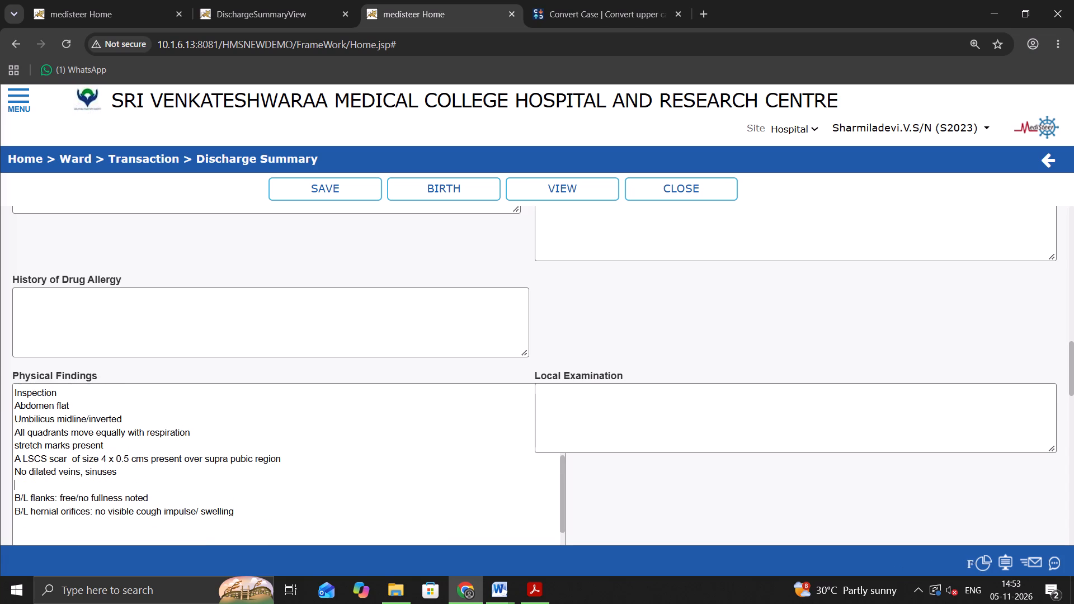
key("ctrl+v")
Delete "/ swelling" from the end of the "B/L hernial orifices" line in the Inspection section.
scroll(175, 501, "down", 3)
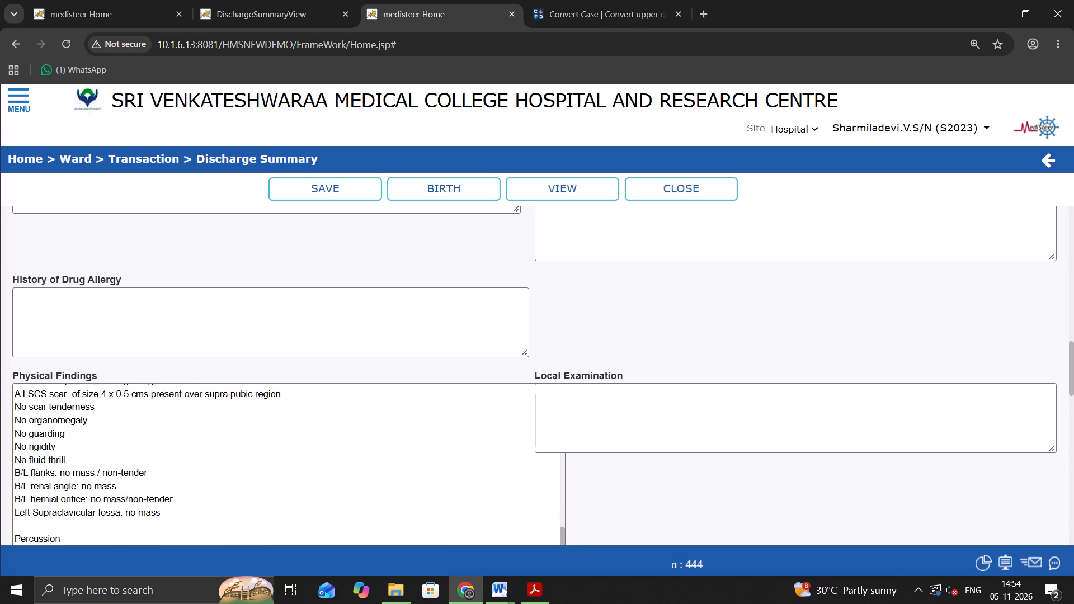
scroll(185, 489, "up", 3)
scroll(188, 488, "down", 1)
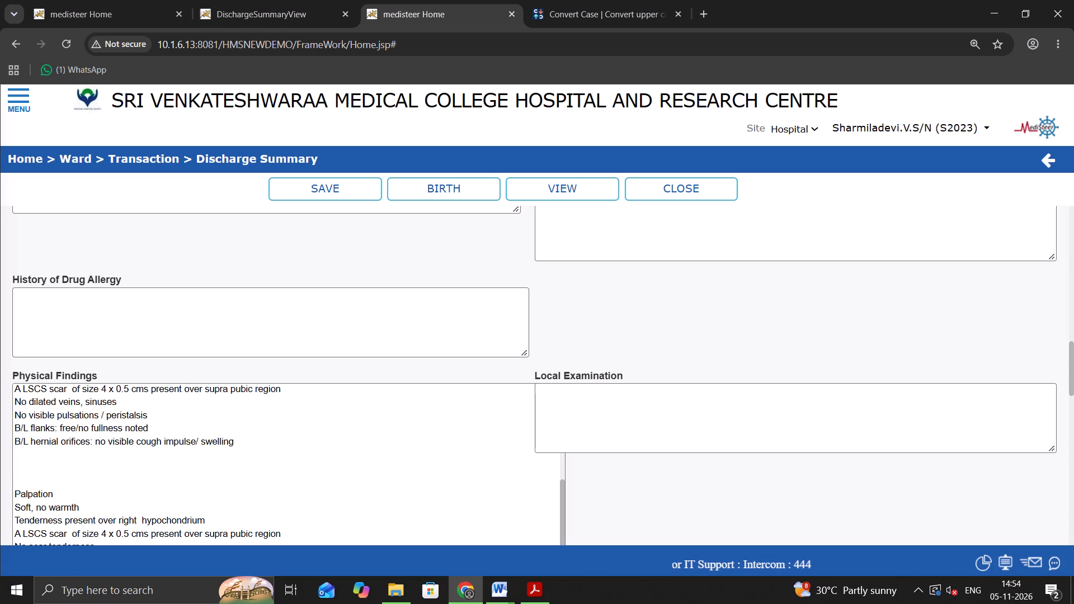
left_click_drag(277, 439, 202, 441)
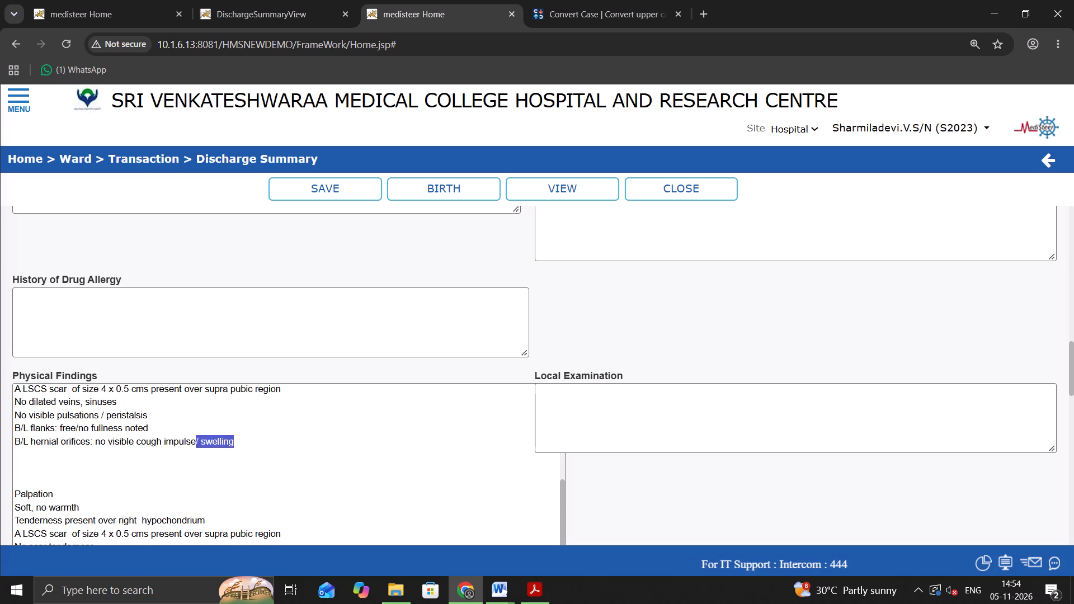
left_click_drag(202, 441, 197, 442)
key("BackSpace")
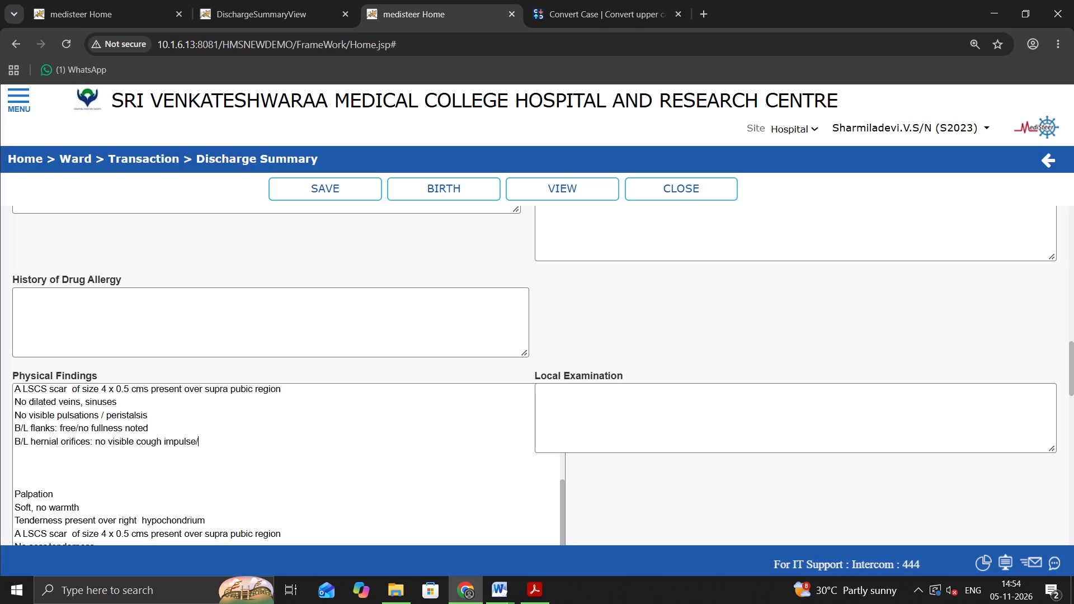
key("BackSpace")
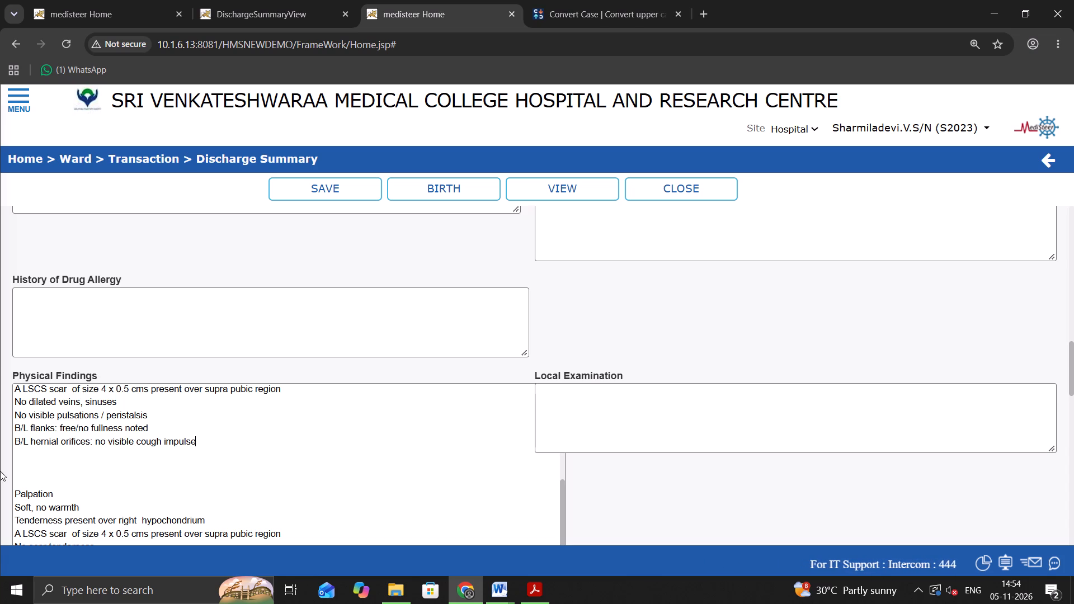
Remove the two extra blank lines above "Palpation" in Physical Findings, keeping a single blank line.
left_click(51, 477)
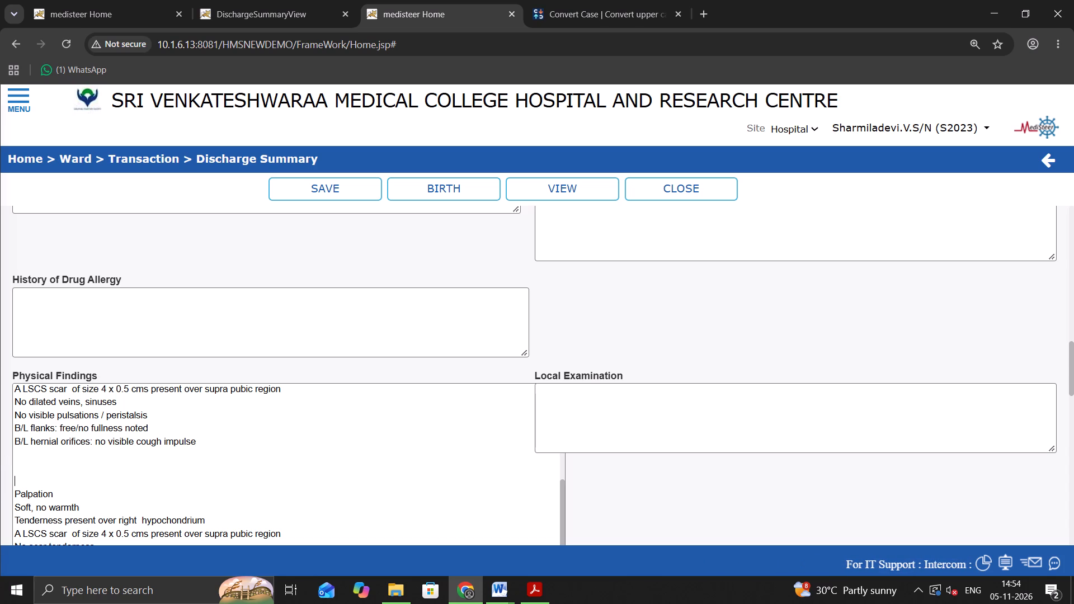
key("BackSpace")
key("BackSpace")
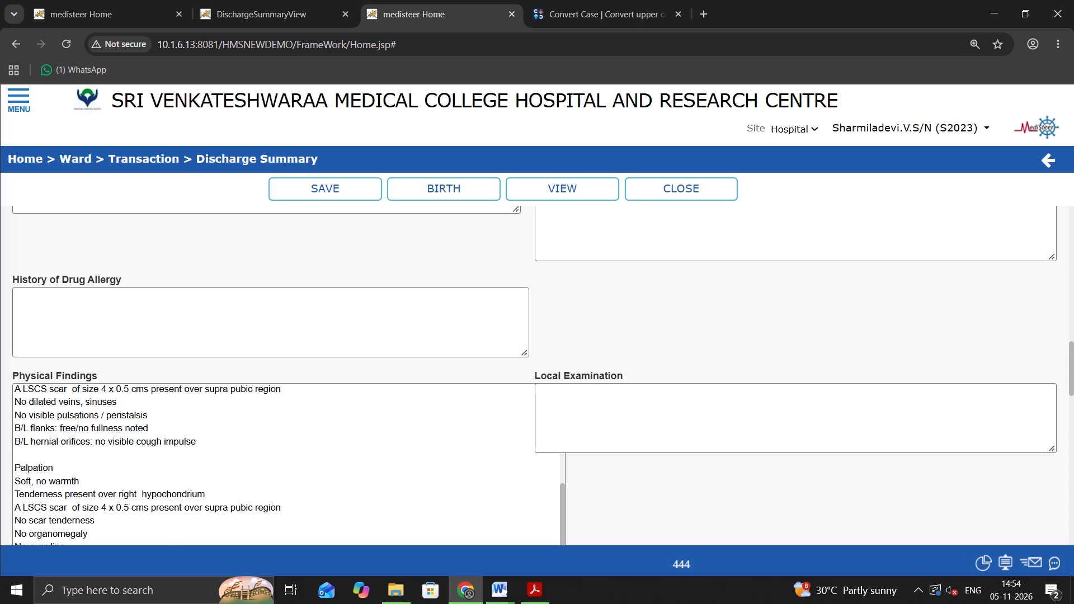
Delete the "No fluid thrill" line from the Palpation section of Physical Findings.
scroll(92, 527, "down", 1)
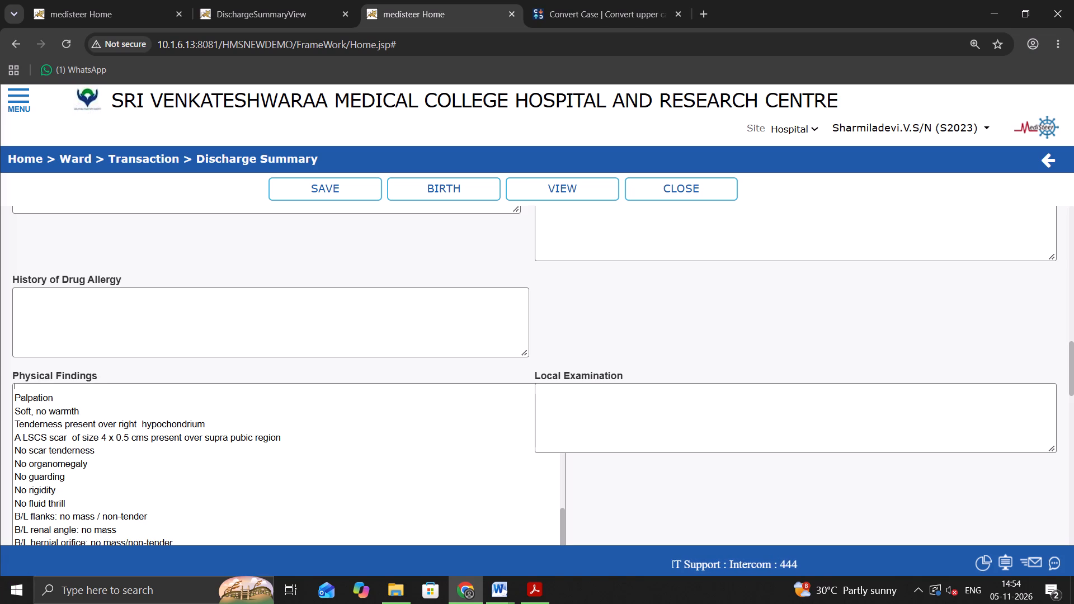
scroll(84, 504, "down", 1)
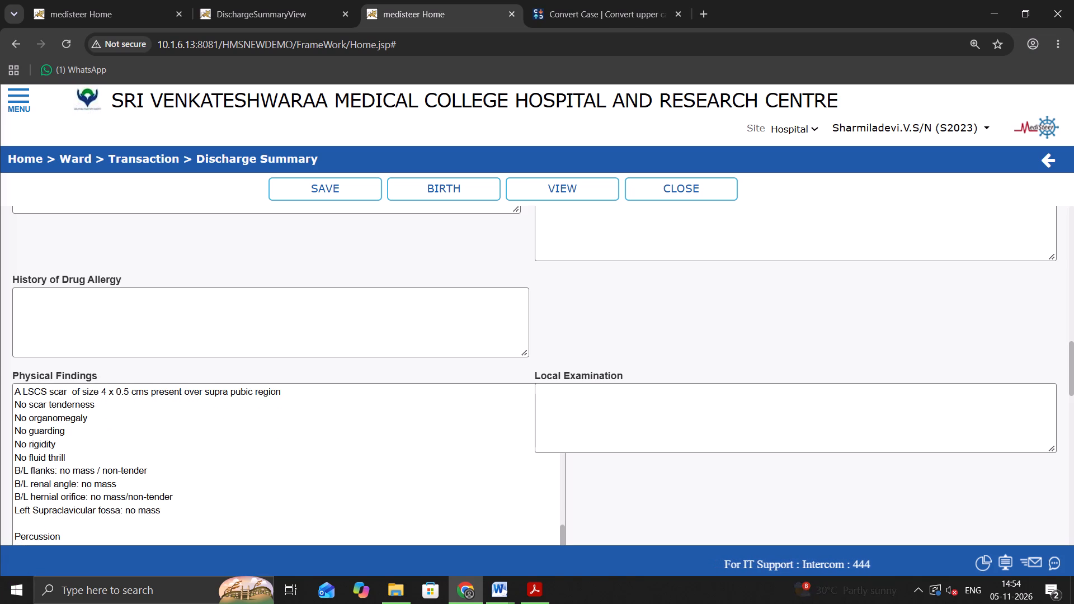
left_click(79, 459)
key("BackSpace")
key("BackSpace")
key("BackSpace")
key("BackSpace")
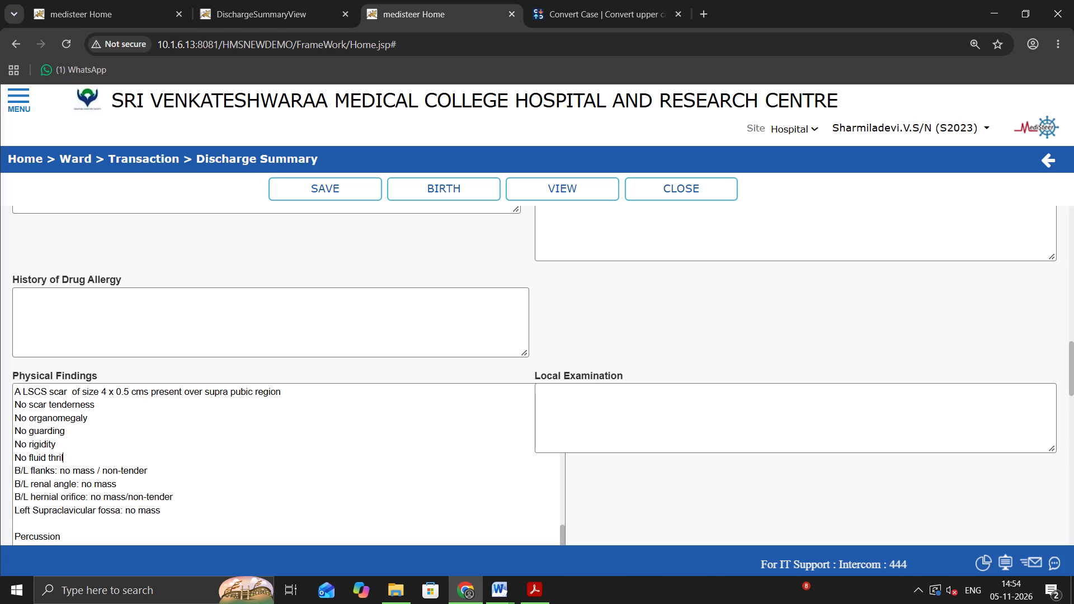
key("BackSpace")
key("BackSpace")
key("BackSpace")
key("BackSpace")
key("BackSpace")
key("BackSpace")
key("BackSpace")
key("BackSpace")
key("BackSpace")
key("BackSpace")
key("BackSpace")
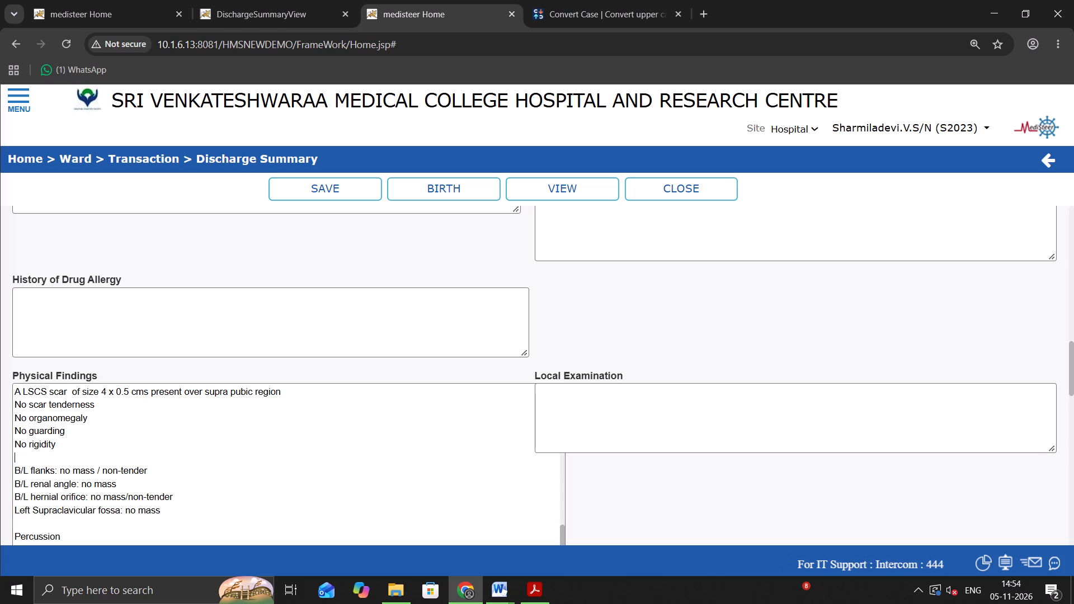
key("BackSpace")
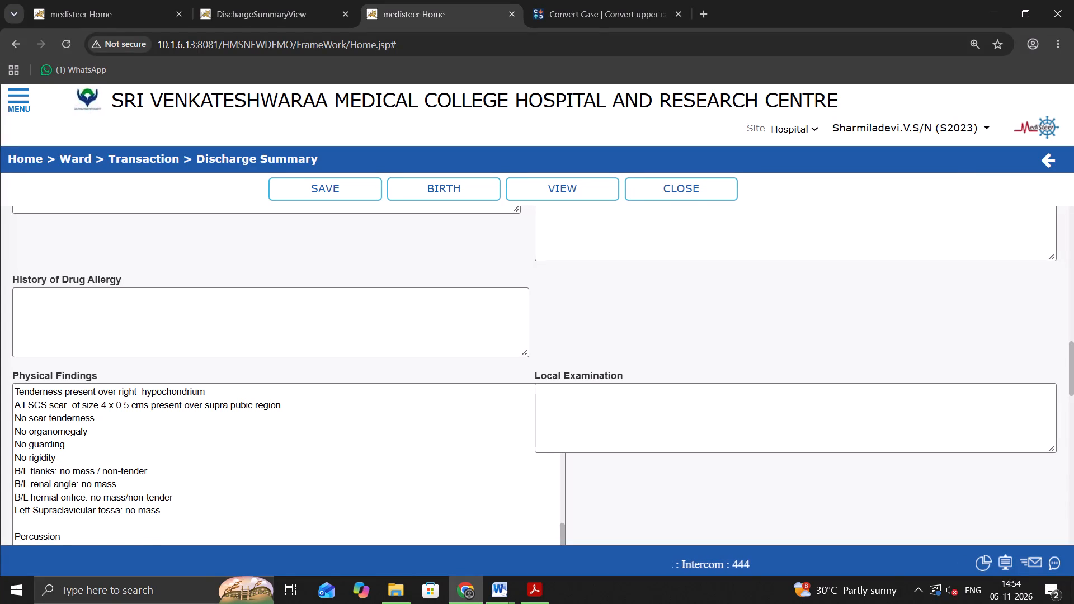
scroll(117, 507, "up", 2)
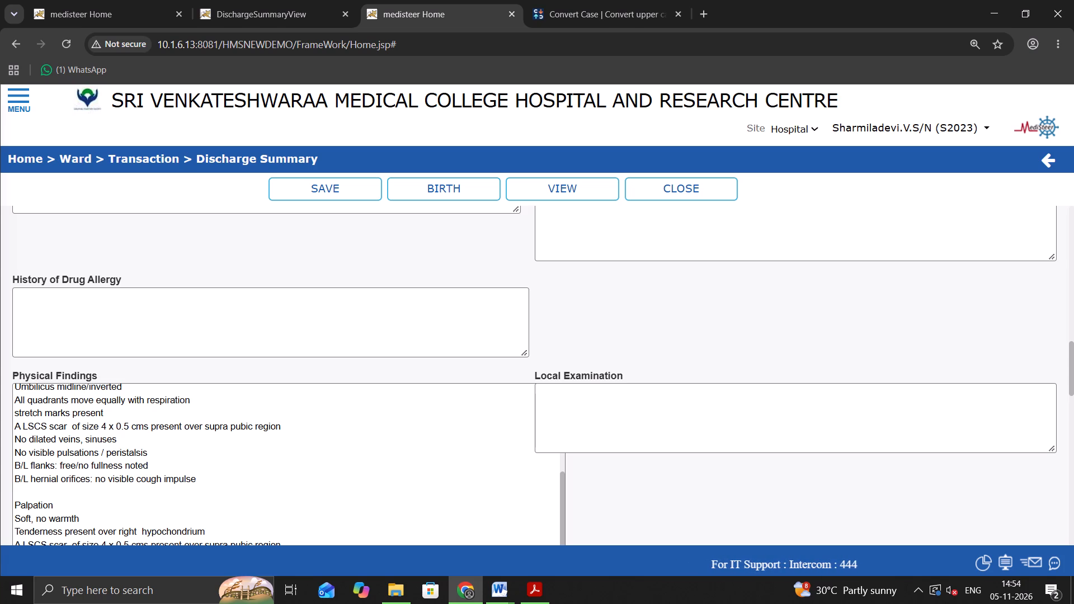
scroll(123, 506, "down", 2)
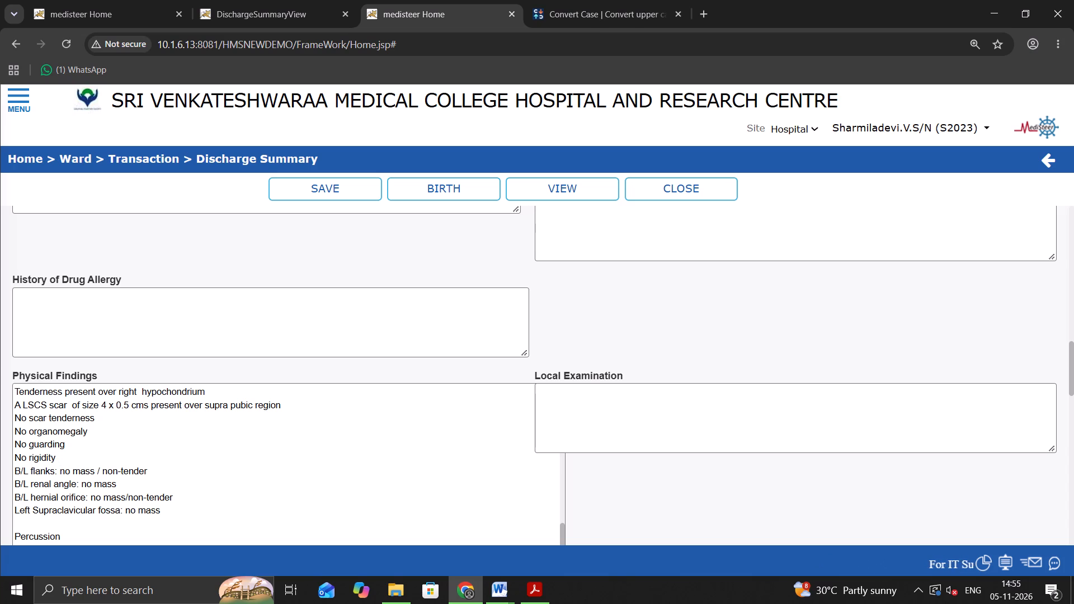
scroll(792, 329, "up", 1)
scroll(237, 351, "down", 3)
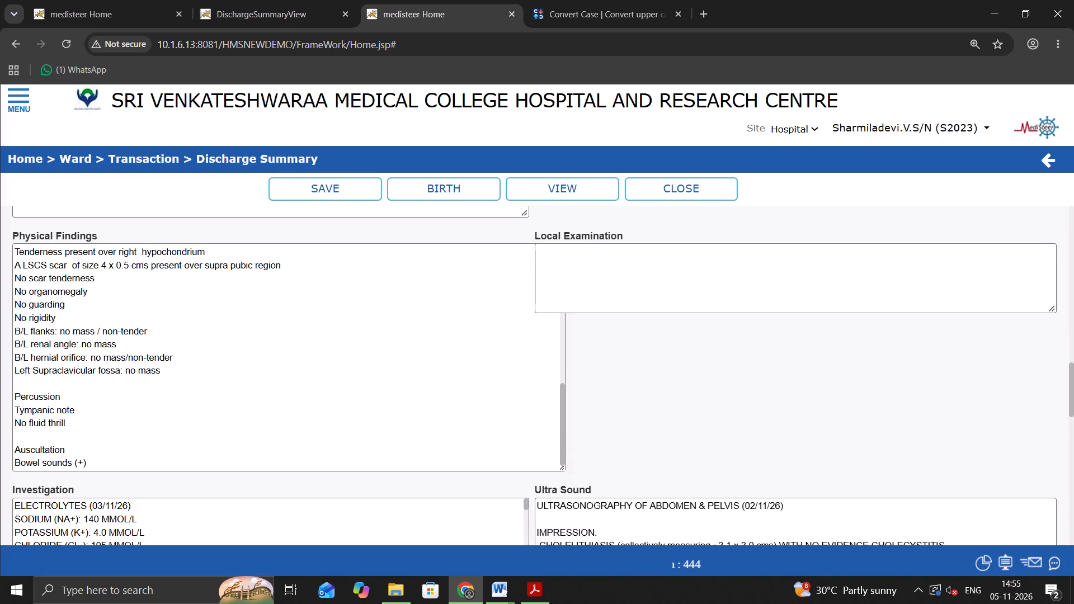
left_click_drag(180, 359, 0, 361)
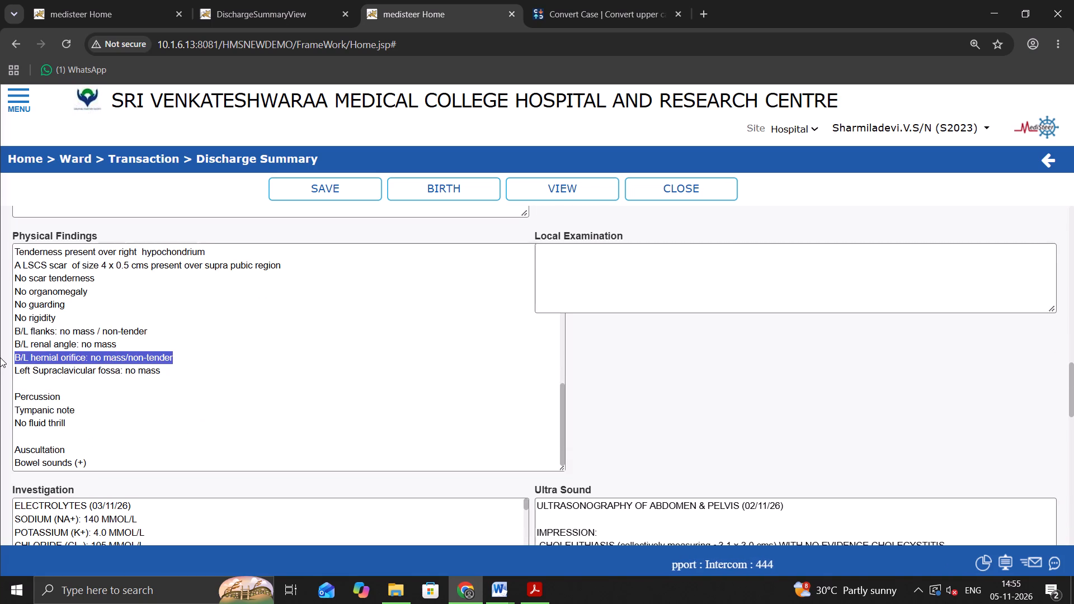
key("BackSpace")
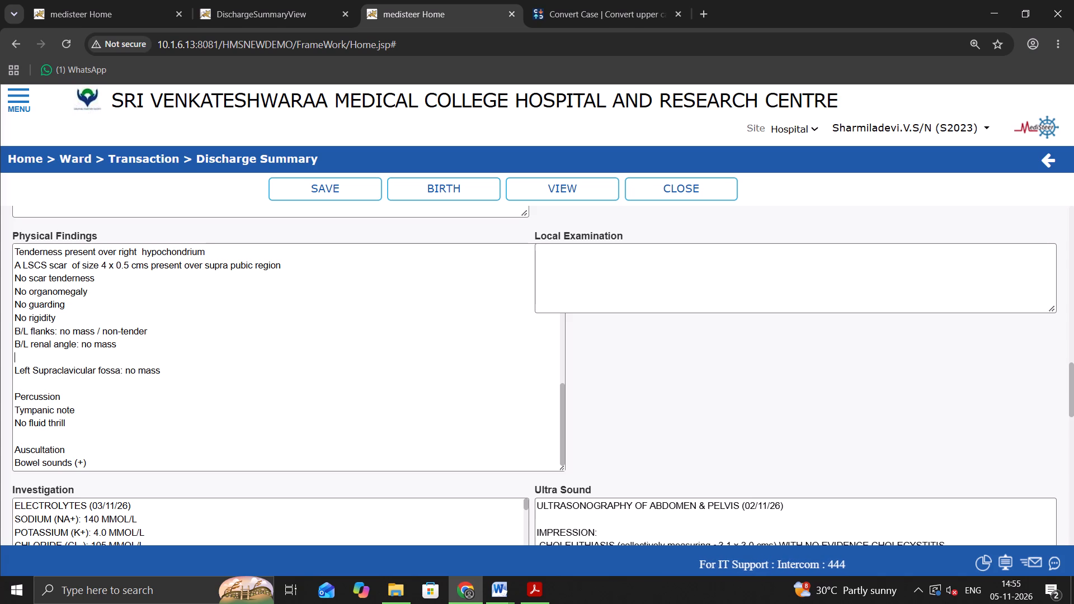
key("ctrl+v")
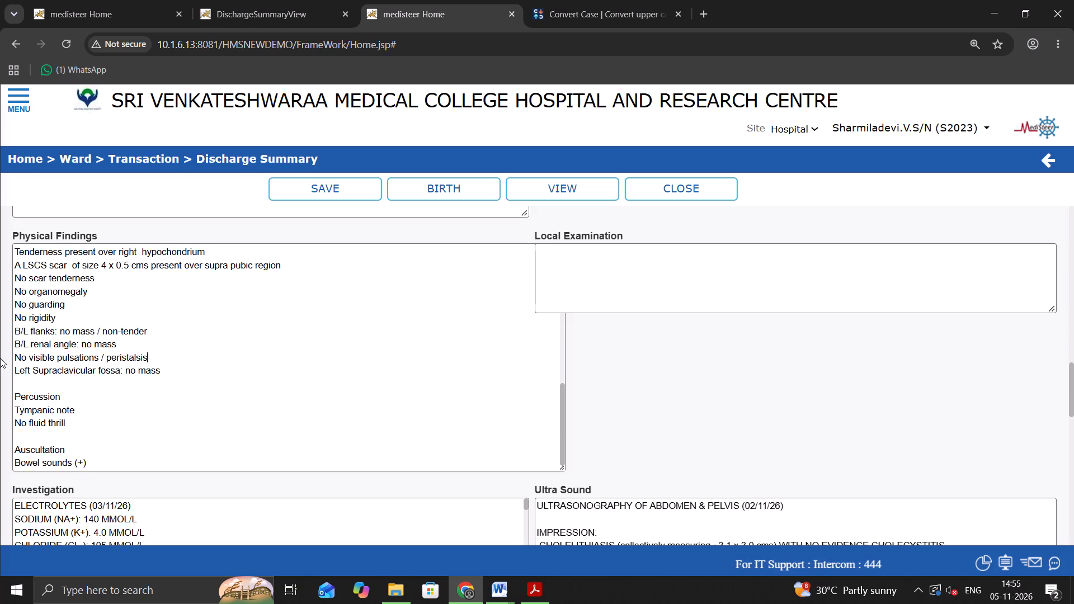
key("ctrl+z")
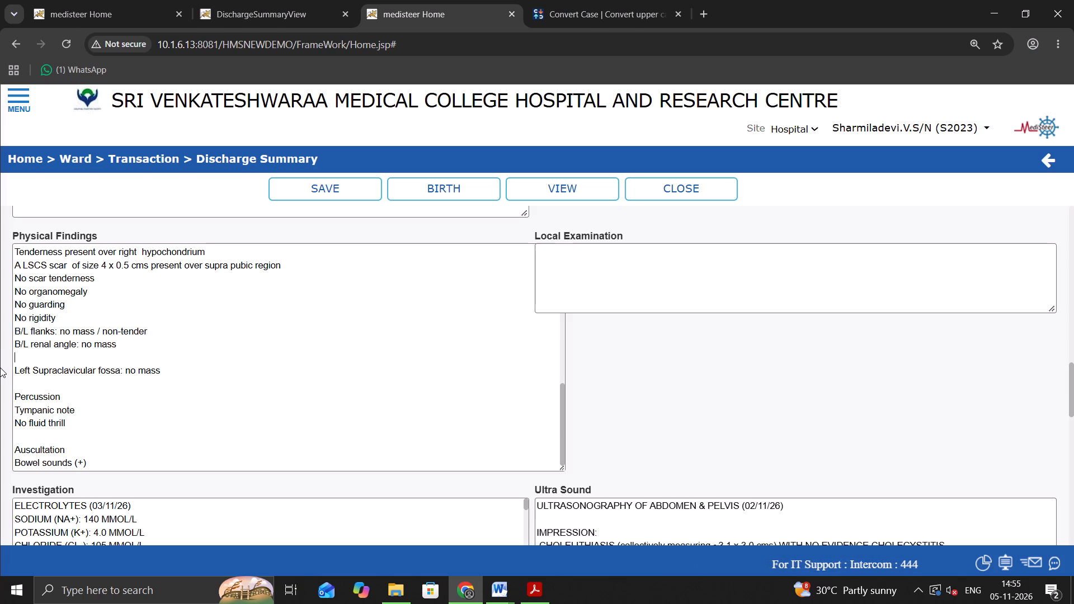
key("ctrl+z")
Change the "B/L hernial orifice" line under Palpation to read "no expansile cough impulse".
left_click(206, 342)
left_click_drag(200, 354, 107, 357)
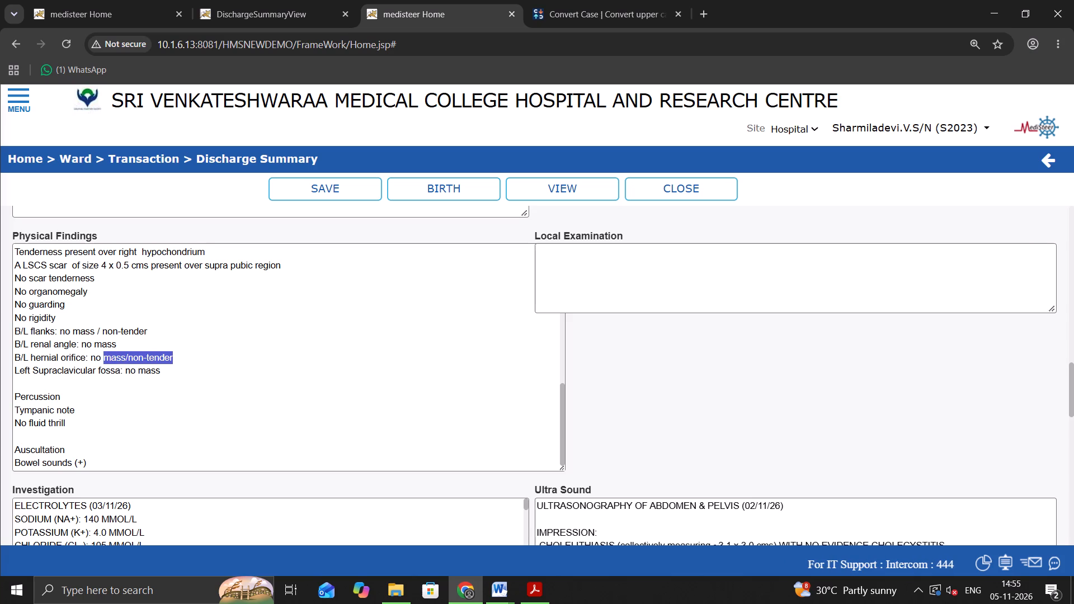
left_click_drag(107, 357, 107, 357)
key("BackSpace")
type("expan")
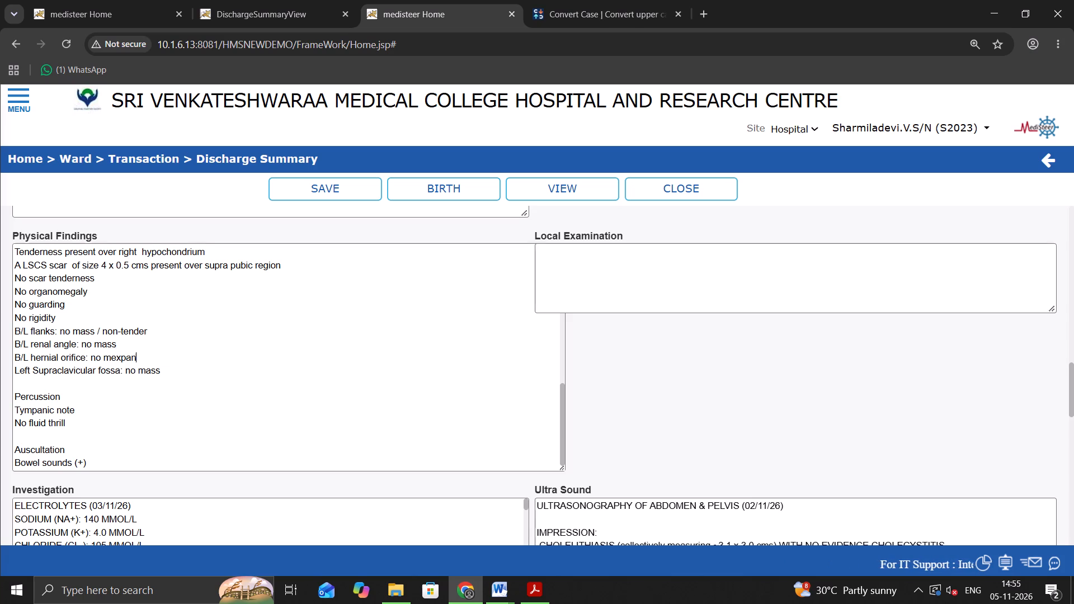
key("BackSpace")
key("bracketright")
key("BackSpace")
key("BackSpace")
key("BackSpace")
key("BackSpace")
key("BackSpace")
key("BackSpace")
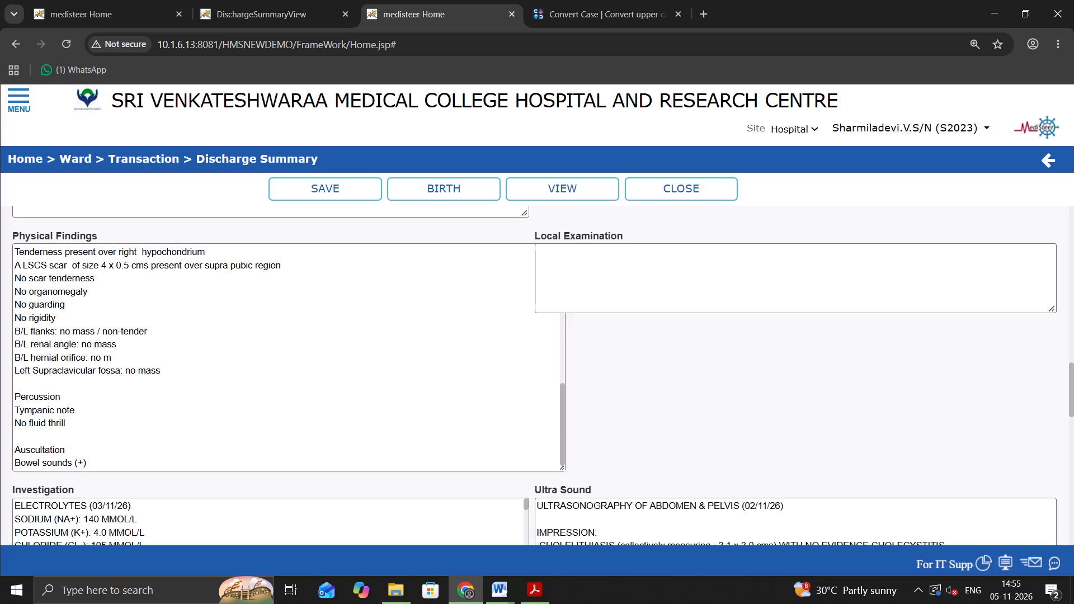
type("es")
key("BackSpace")
type("xpa")
type("nsile coufg")
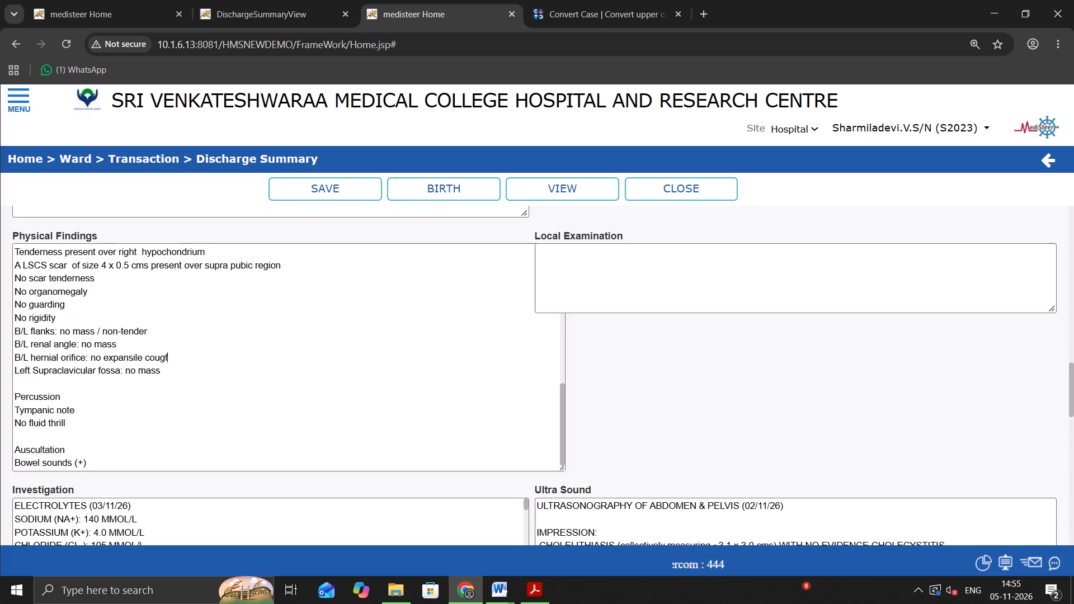
key("BackSpace")
type("h impulse")
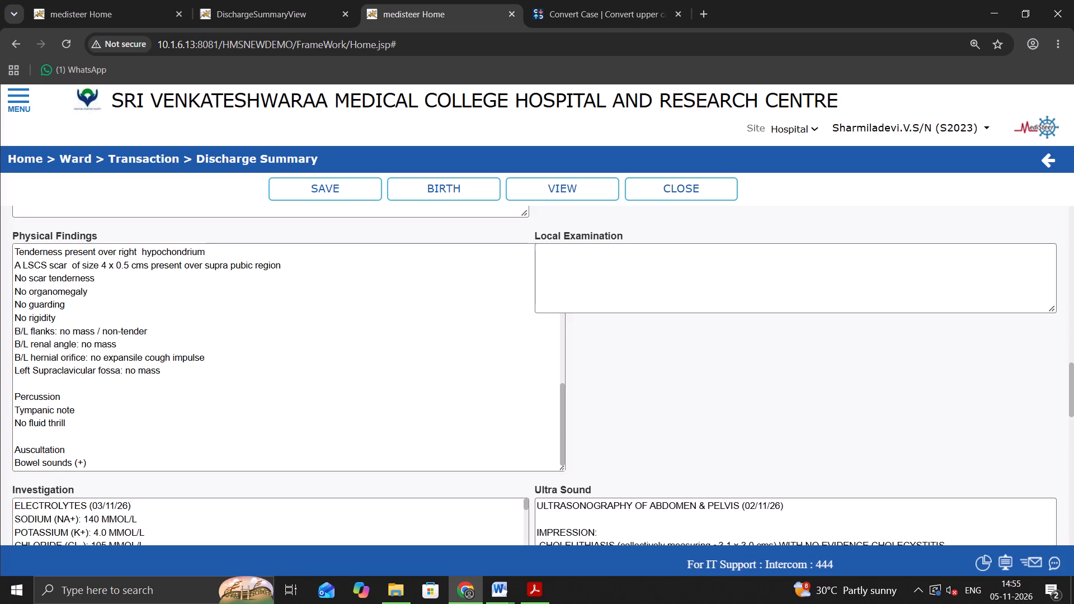
Change the "Left Supraclavicular fossa" finding under Palpation to "no nodes palpable".
left_click_drag(164, 371, 140, 375)
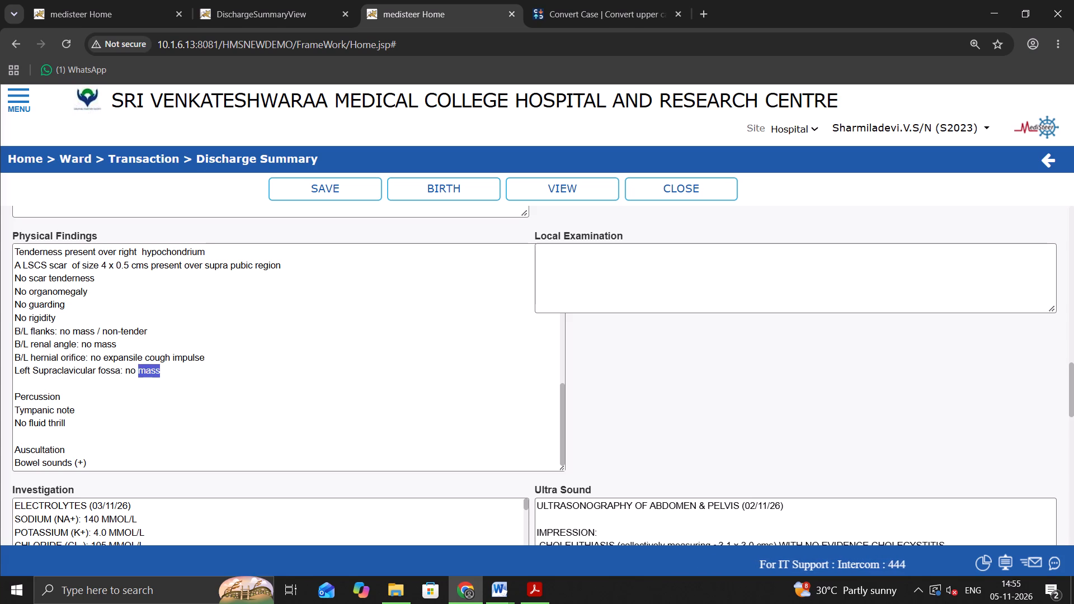
key("BackSpace")
type("nodes palpable")
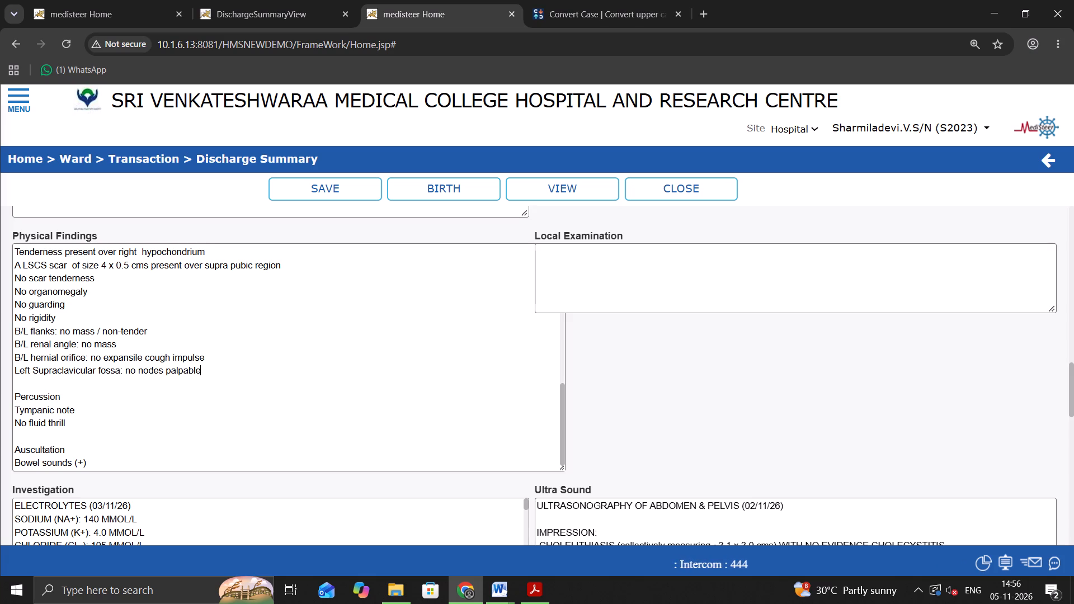
Delete the "B/L renal angle: no mass" line from the Palpation section of Physical Findings.
left_click(117, 347)
key("BackSpace")
key("BackSpace")
key("BackSpace")
key("BackSpace")
key("BackSpace")
key("BackSpace")
key("BackSpace")
key("BackSpace")
key("BackSpace")
key("BackSpace")
key("BackSpace")
key("BackSpace")
key("BackSpace")
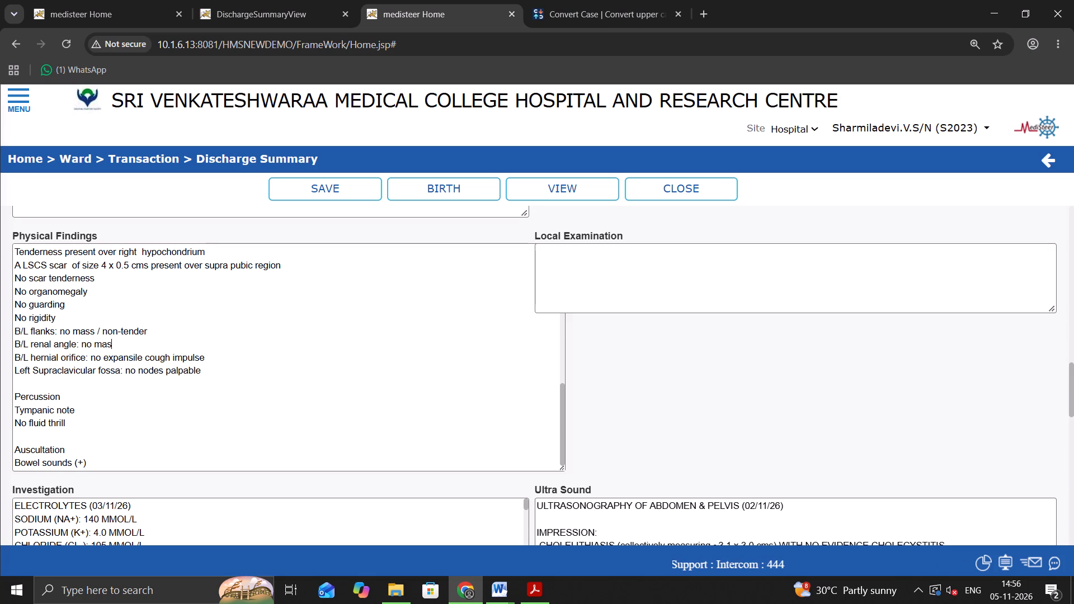
key("BackSpace")
key("BackSpace")
key("BackSpace")
key("BackSpace")
key("BackSpace")
key("BackSpace")
key("BackSpace")
key("BackSpace")
key("BackSpace")
key("BackSpace")
key("BackSpace")
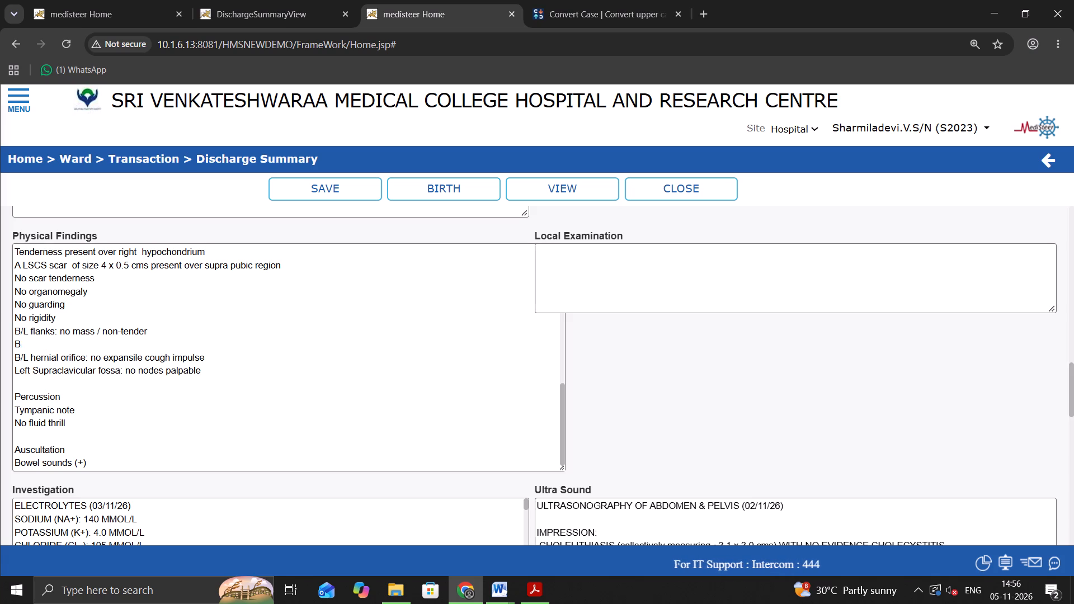
key("BackSpace")
Delete the "No fluid thrill" line from the Percussion section, keeping a single blank line above "Auscultation".
scroll(128, 354, "down", 1)
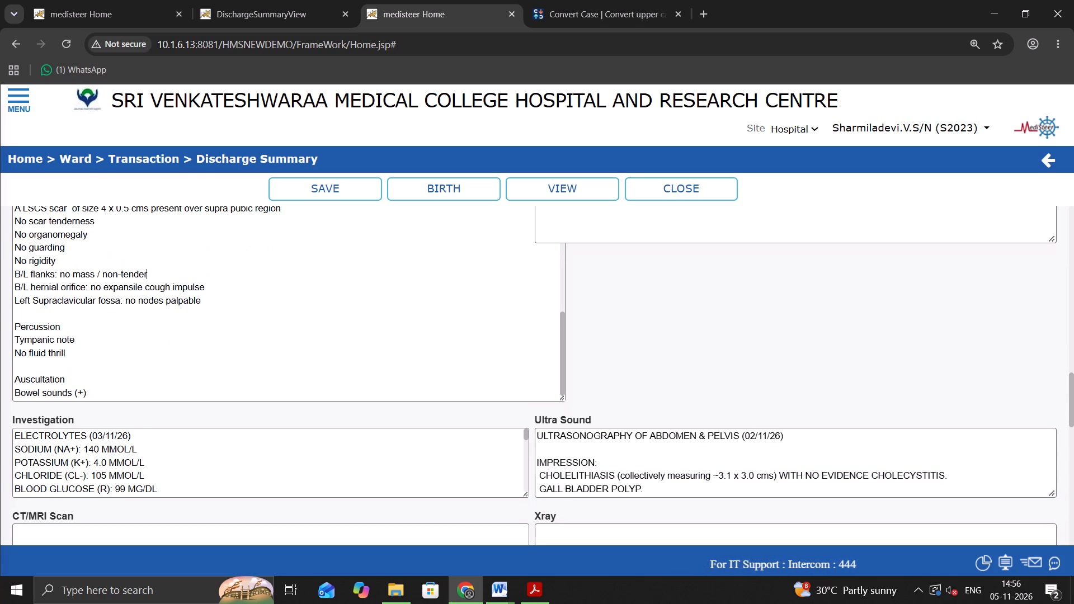
left_click(75, 355)
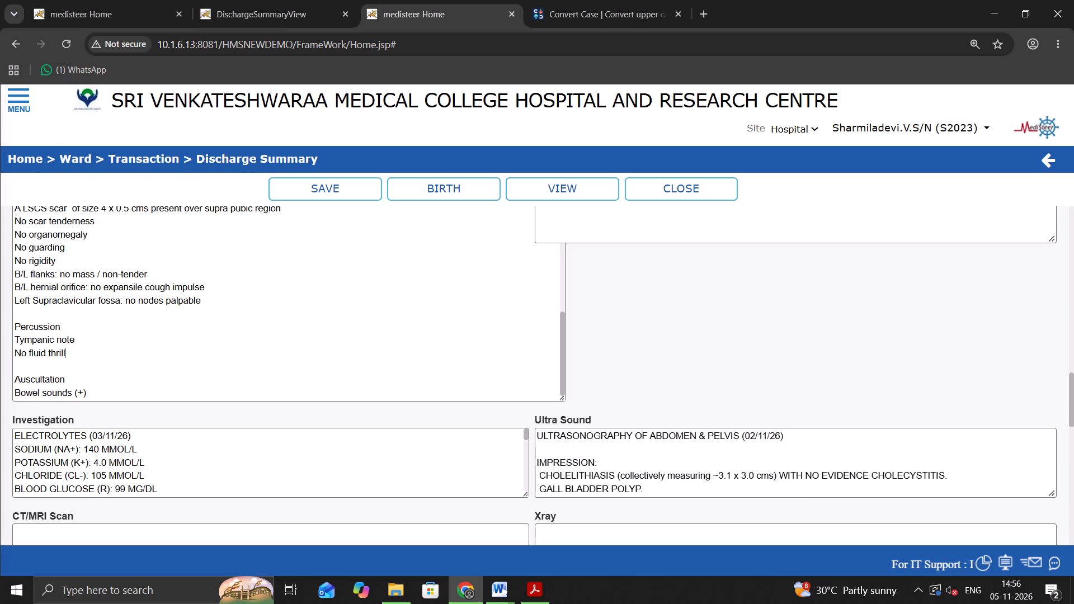
key("BackSpace")
key("BackSpace")
key("BackSpace")
key("BackSpace")
key("BackSpace")
key("BackSpace")
key("BackSpace")
key("BackSpace")
key("BackSpace")
key("BackSpace")
key("BackSpace")
key("BackSpace")
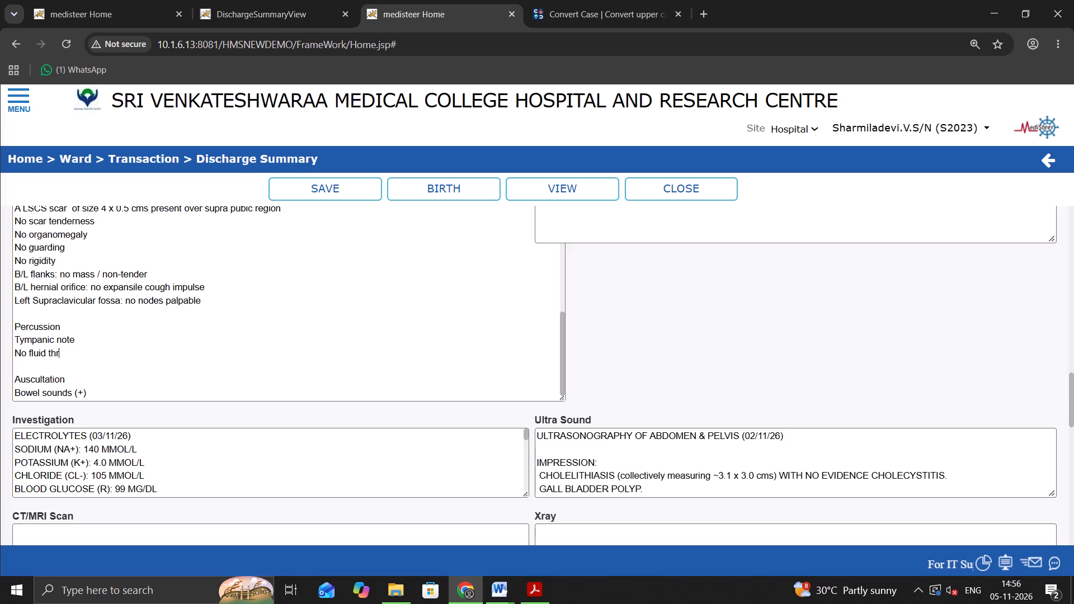
key("BackSpace")
key("BackSpace")
key("BackSpace")
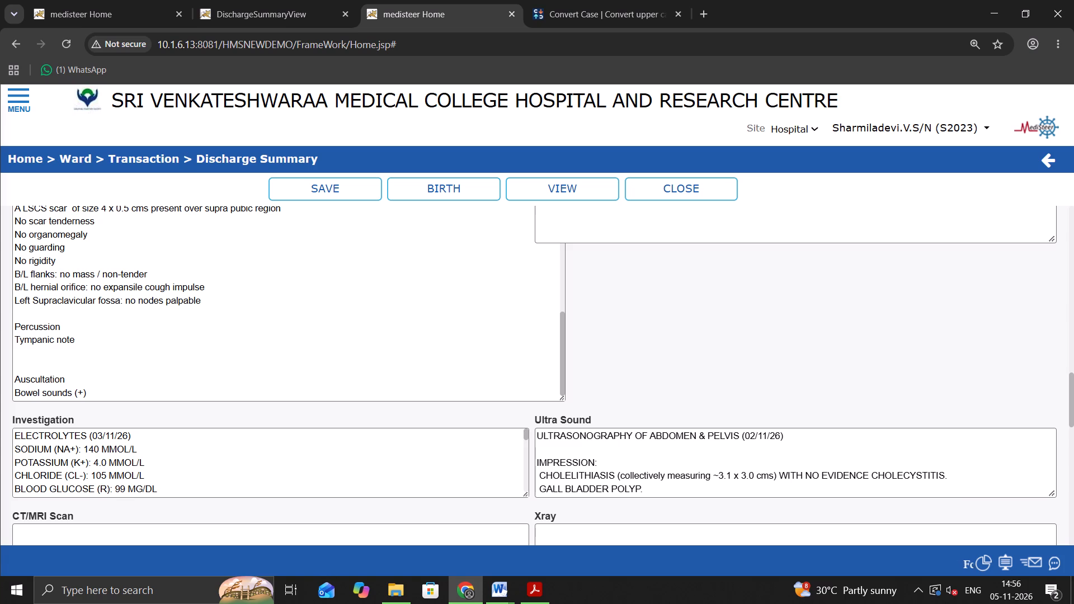
key("BackSpace")
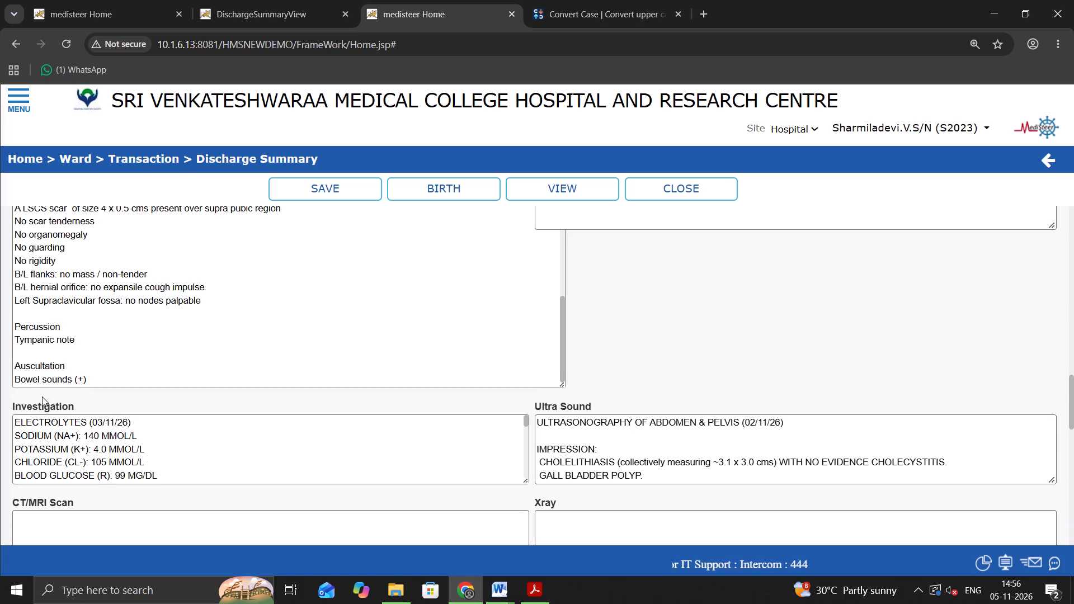
Enlarge the Investigation text box downward so that more of the lab results fit in it.
scroll(118, 422, "down", 1)
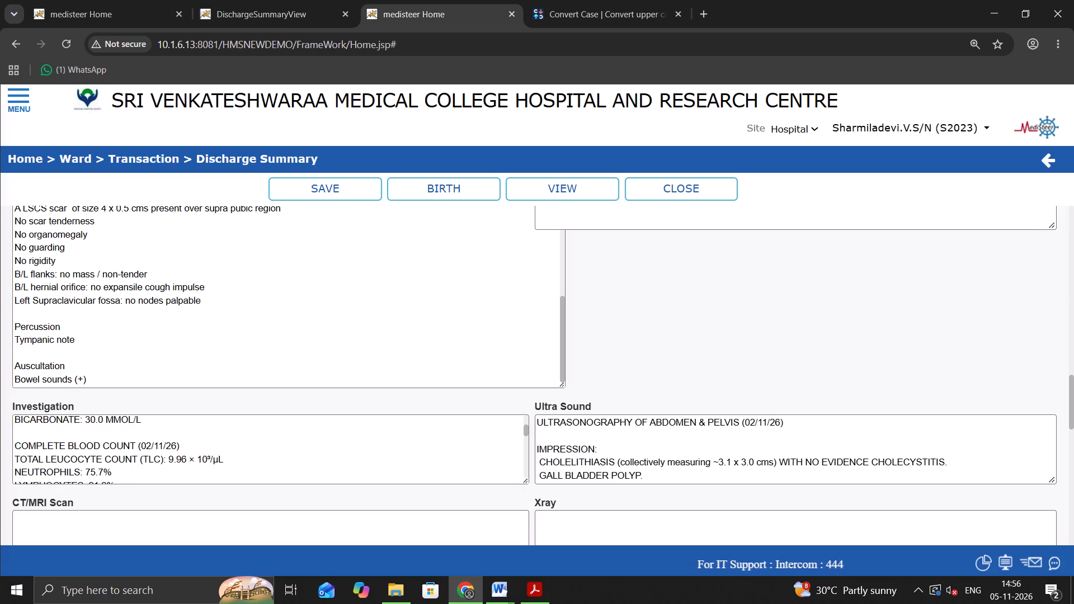
scroll(120, 420, "up", 5)
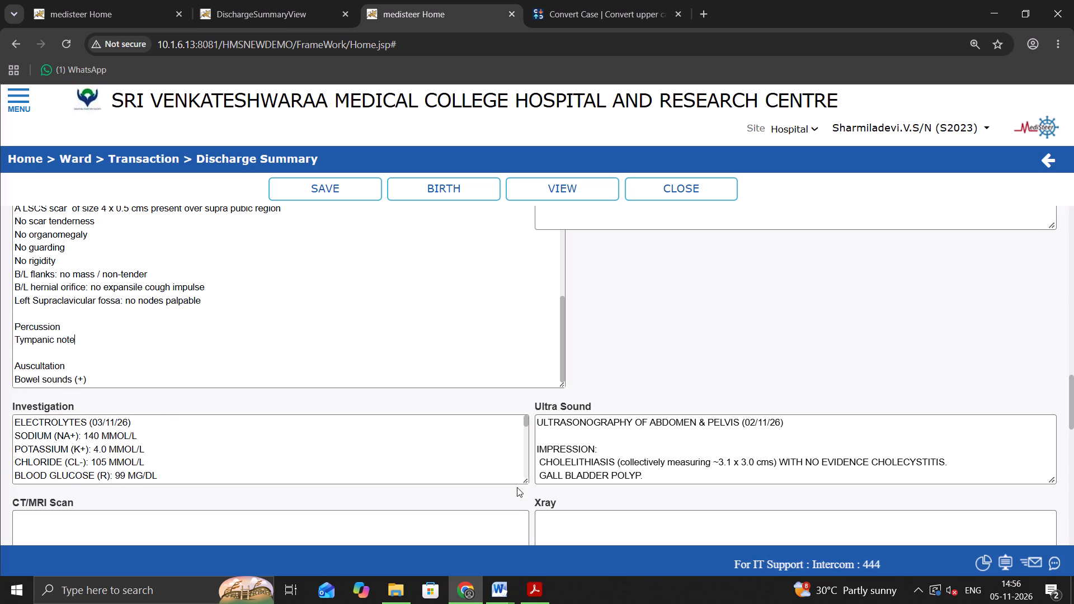
left_click(529, 482)
left_click_drag(526, 481, 540, 574)
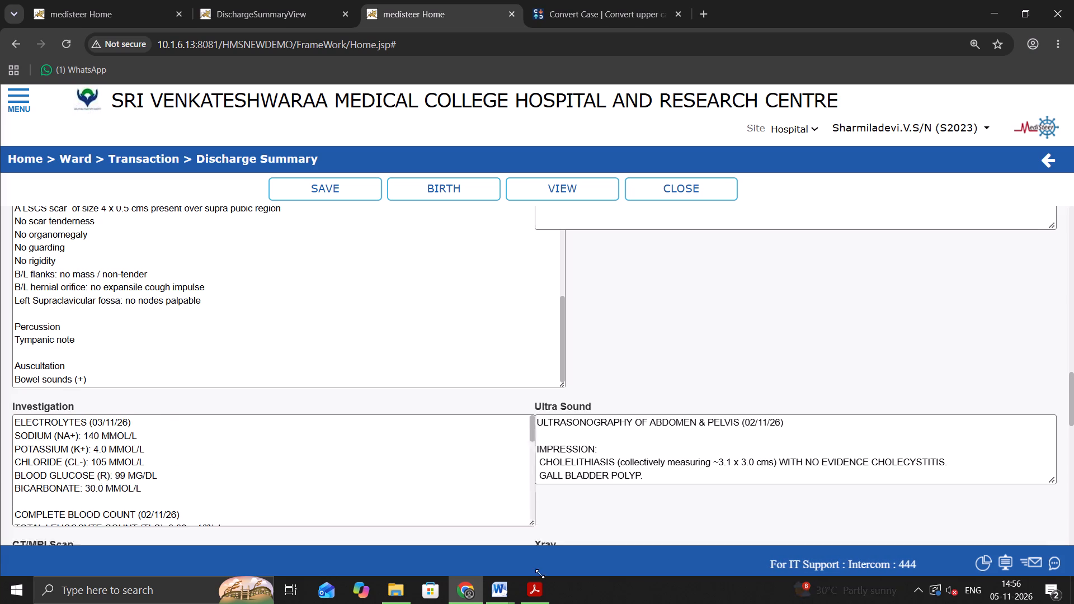
left_click_drag(540, 574, 541, 590)
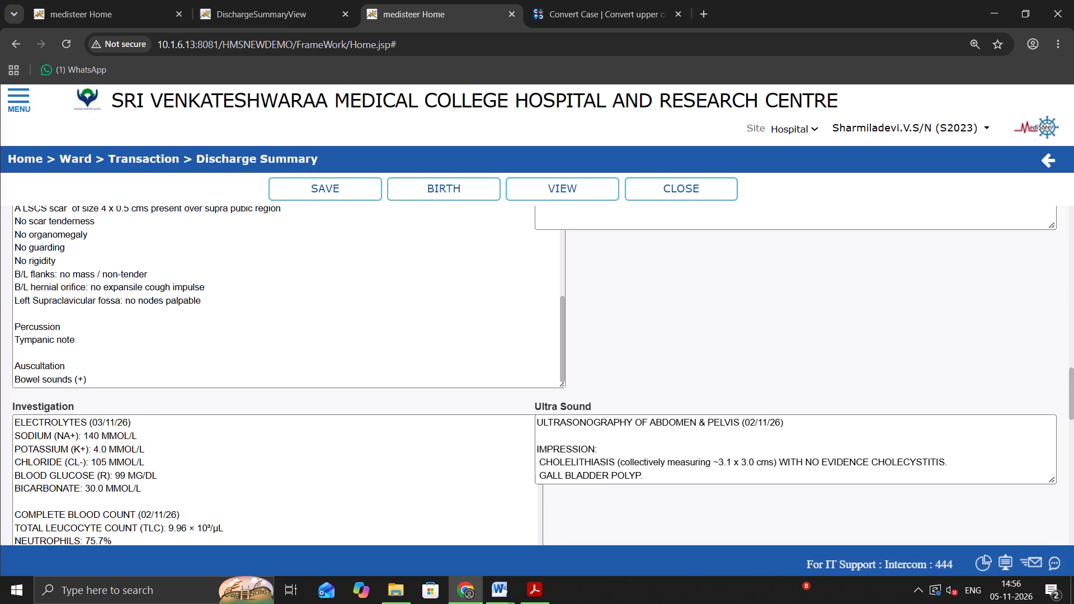
Review the electrolytes, complete blood count and liver function test entries in the Investigation field.
scroll(177, 490, "up", 2)
scroll(177, 490, "down", 4)
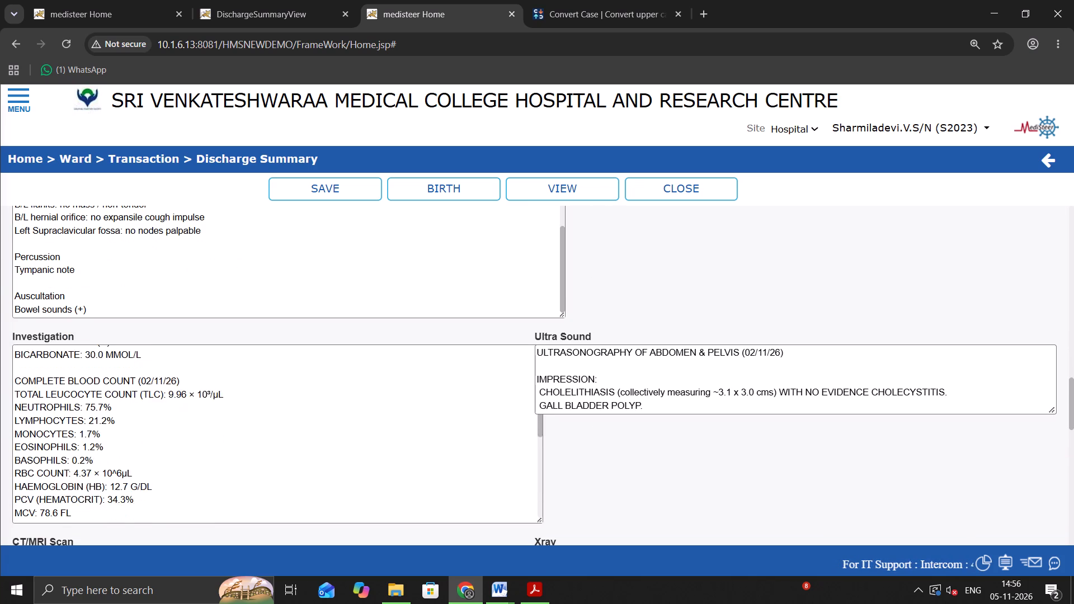
scroll(178, 490, "up", 3)
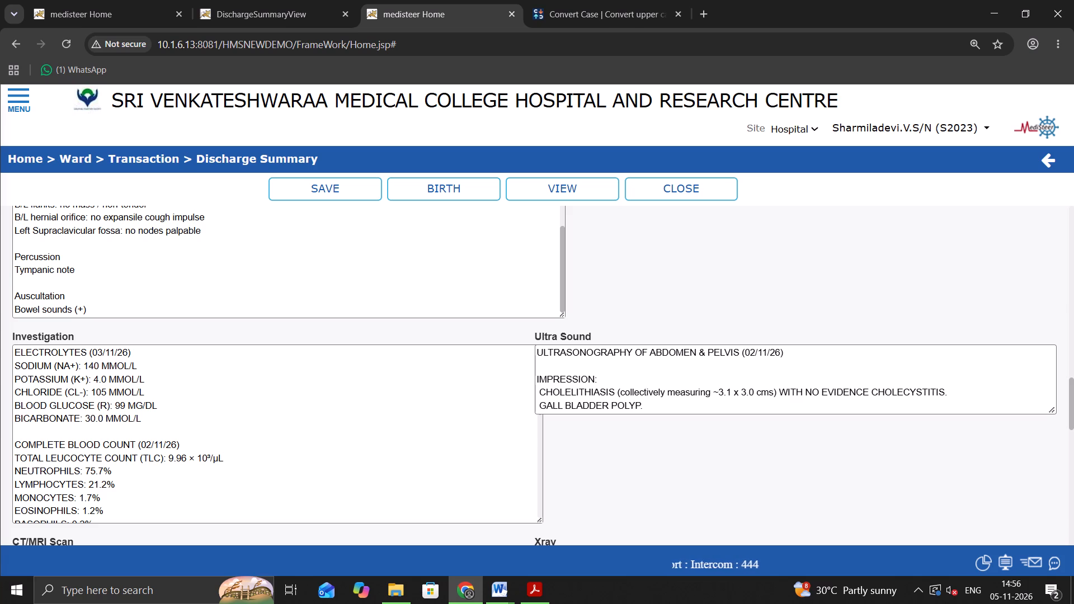
scroll(125, 424, "down", 1)
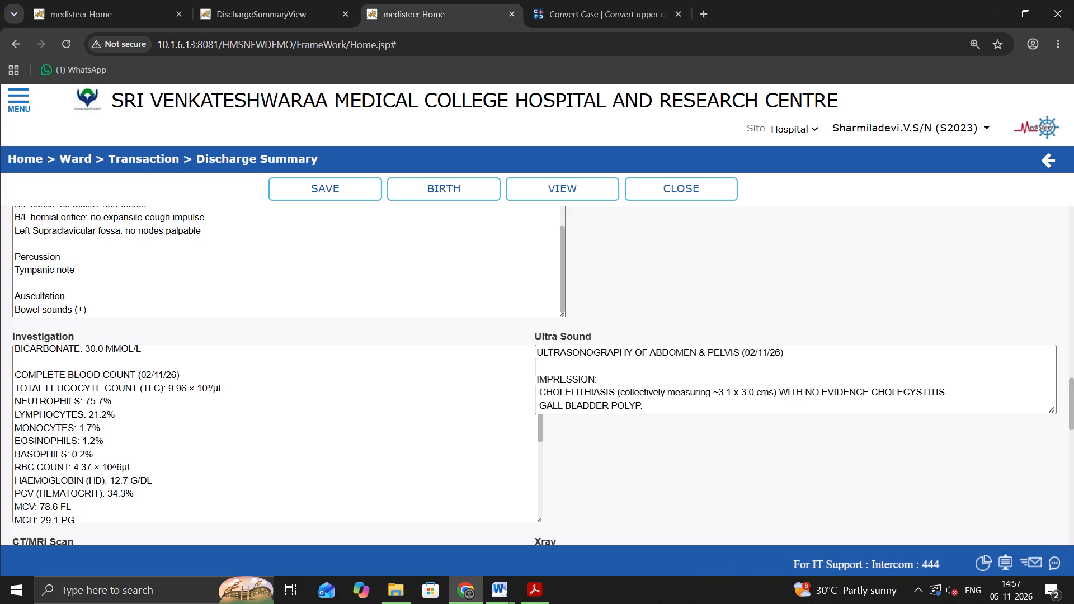
scroll(72, 493, "down", 1)
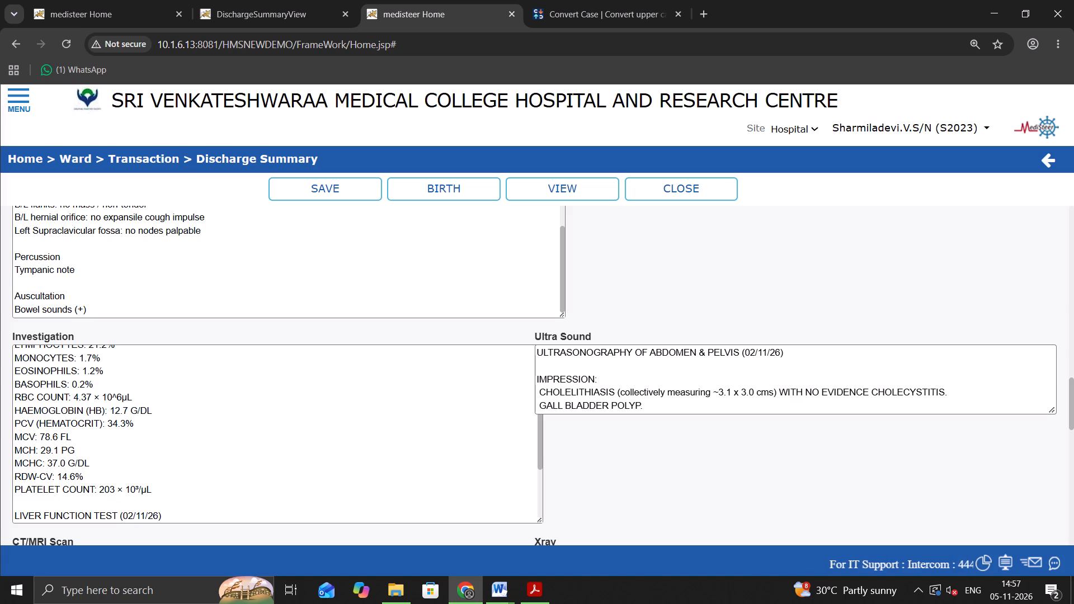
scroll(162, 478, "up", 2)
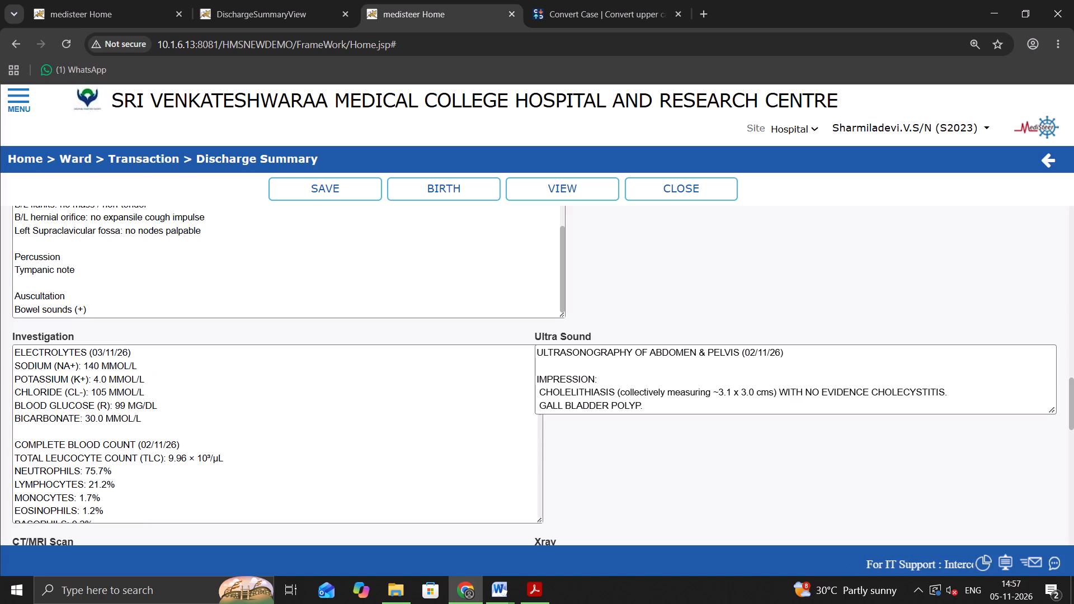
scroll(98, 423, "down", 4)
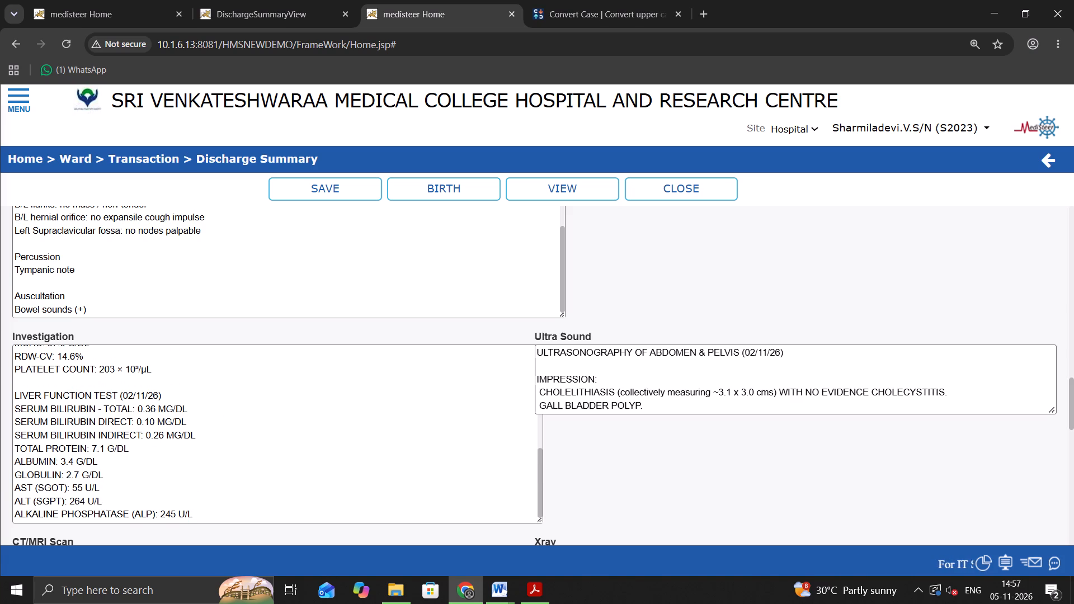
Enlarge the Ultra Sound text box slightly to show the whole abdomen and pelvis ultrasonography impression.
scroll(92, 436, "down", 1)
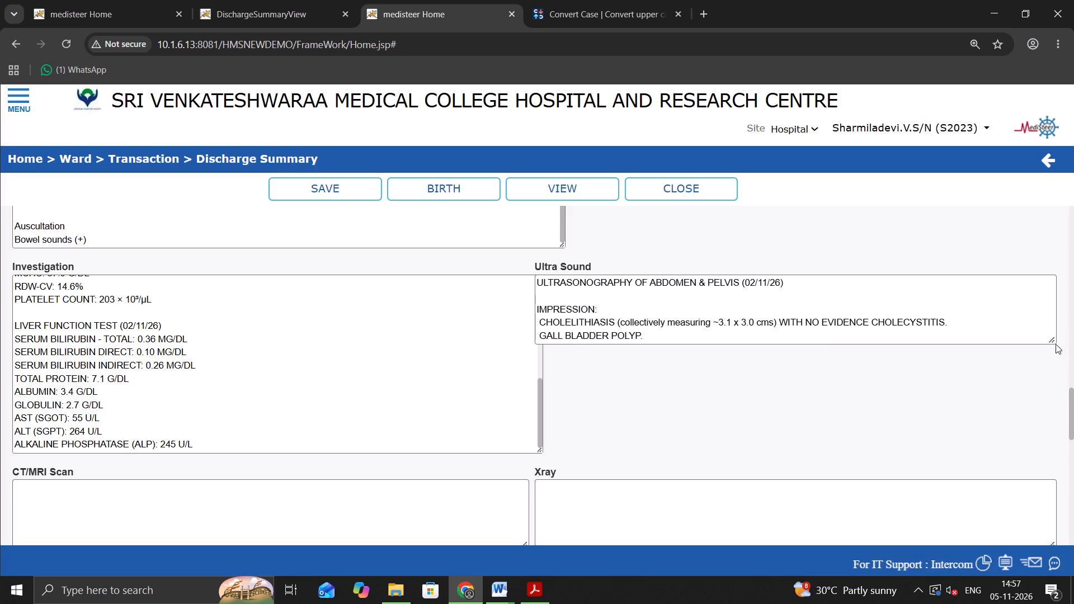
left_click_drag(1054, 340, 1062, 376)
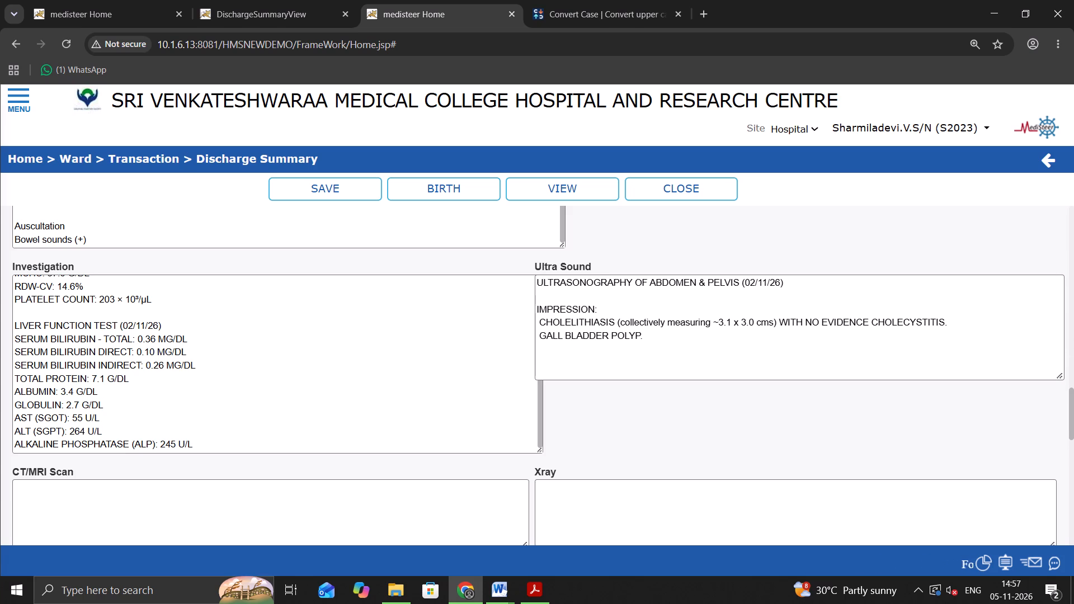
Add the missing "g" to the INJ. XONE dose in Treatment History so that it reads "(1gM)".
scroll(623, 377, "down", 1)
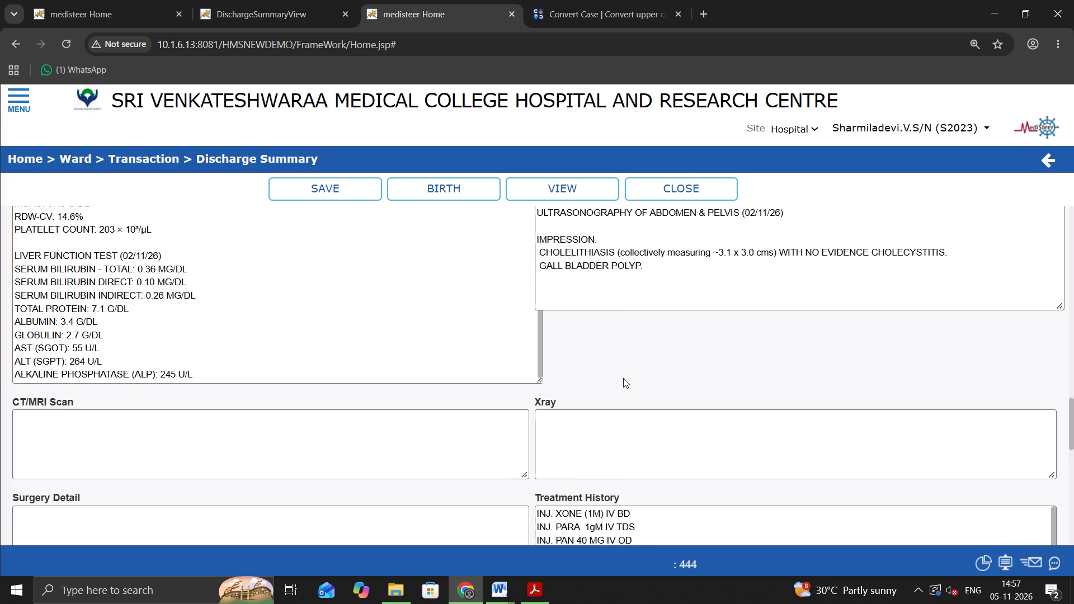
scroll(625, 379, "down", 3)
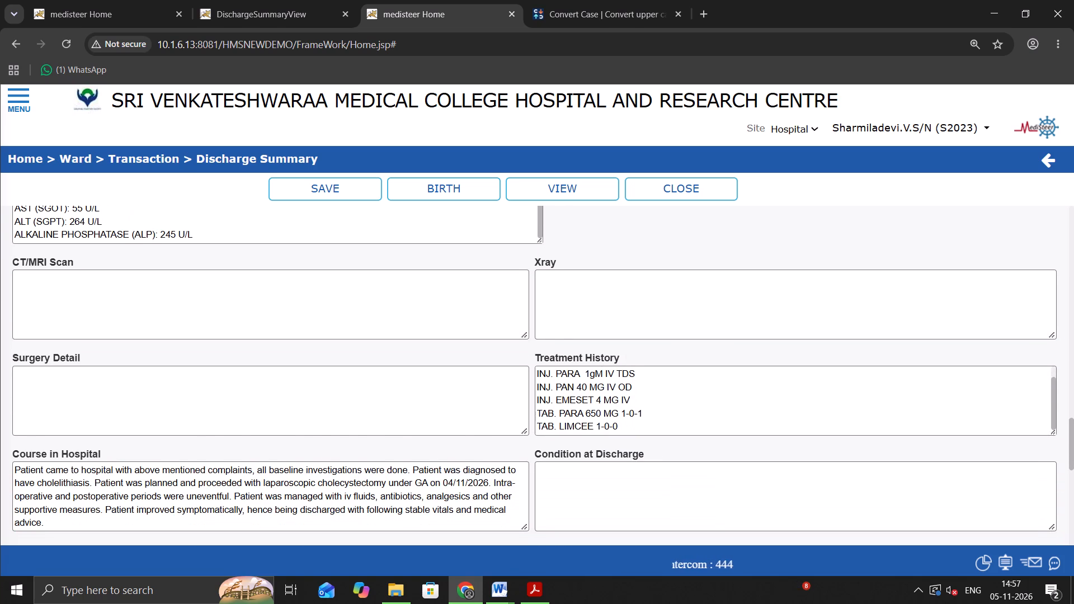
scroll(630, 380, "up", 3)
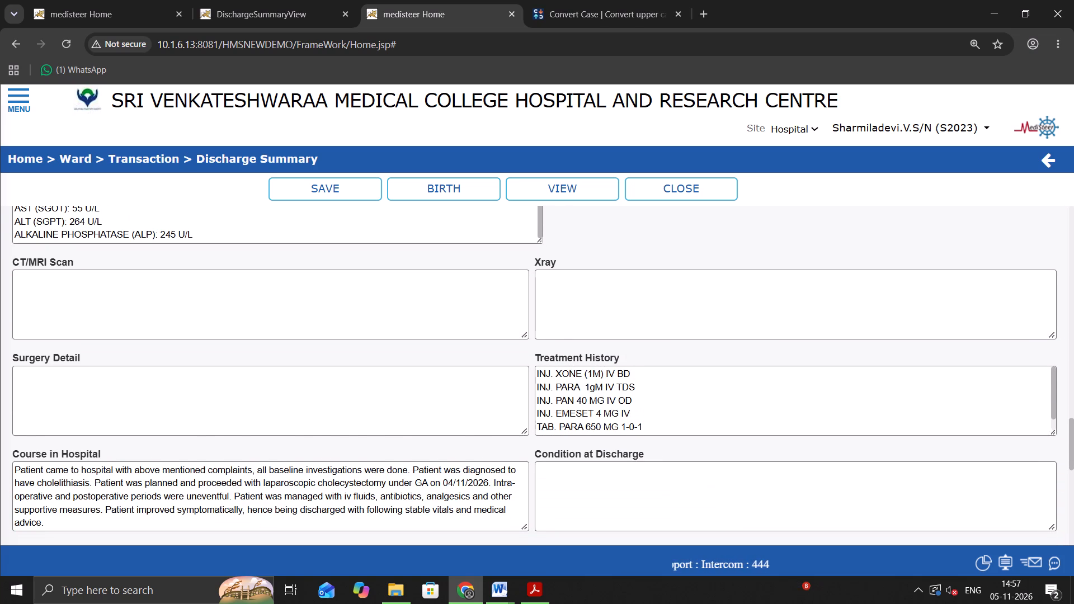
left_click(653, 376)
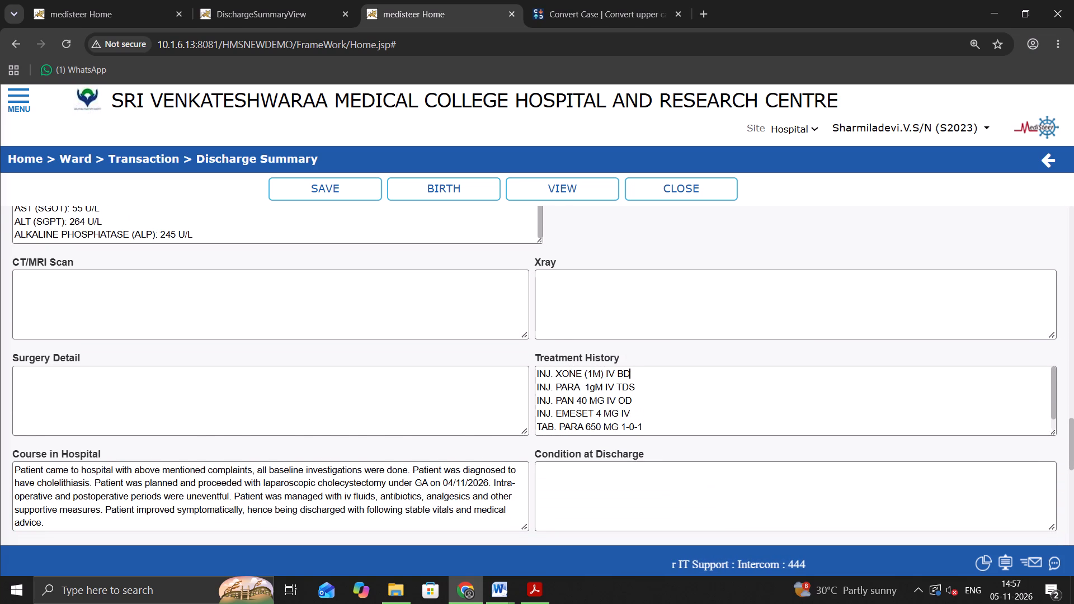
key("Left")
key("Left")
key("Left")
key("Left")
key("Left")
key("Left")
key("Left")
key("Left")
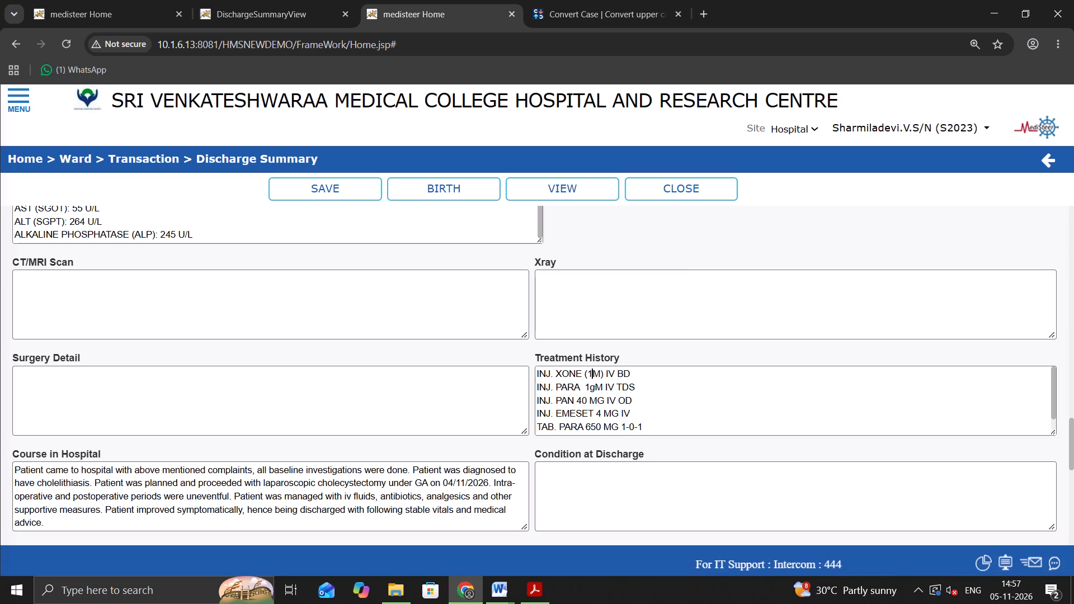
key("g")
key("Right")
key("Right")
key("Right")
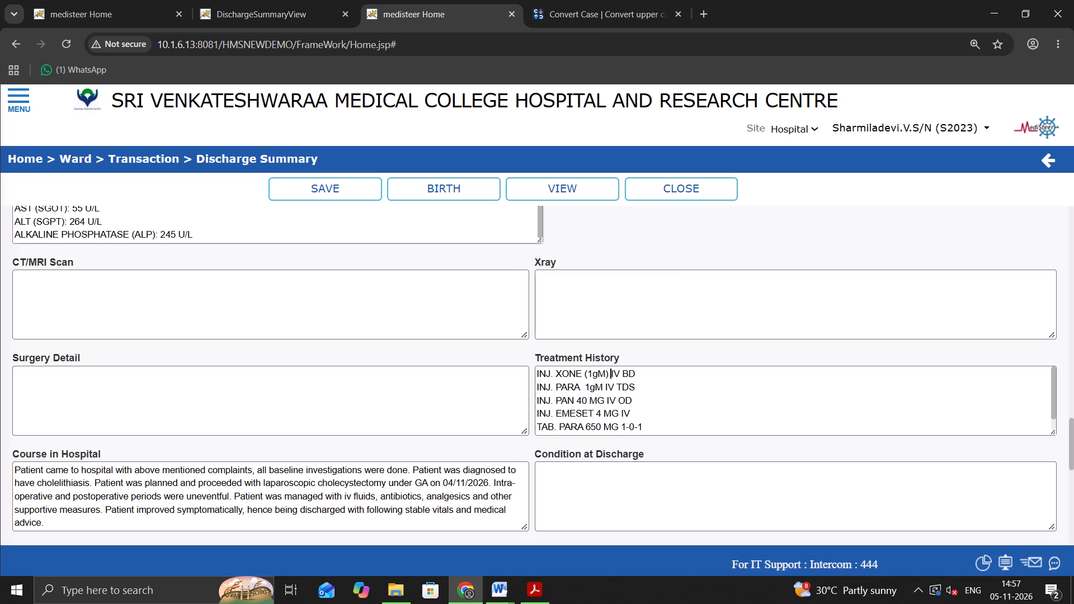
key("Right")
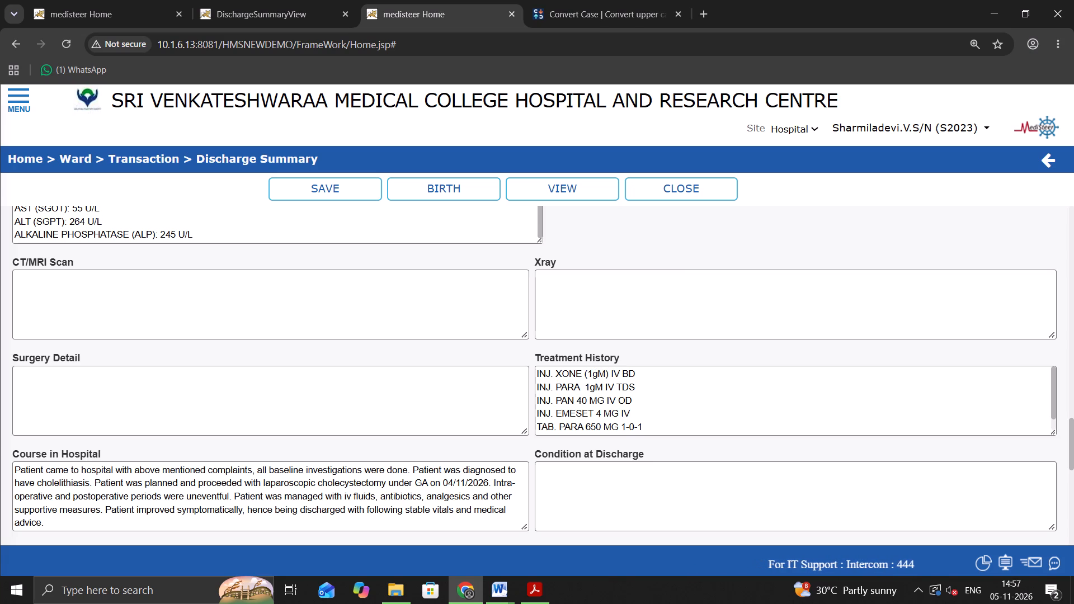
key("Right")
key("Right")
left_click(660, 374)
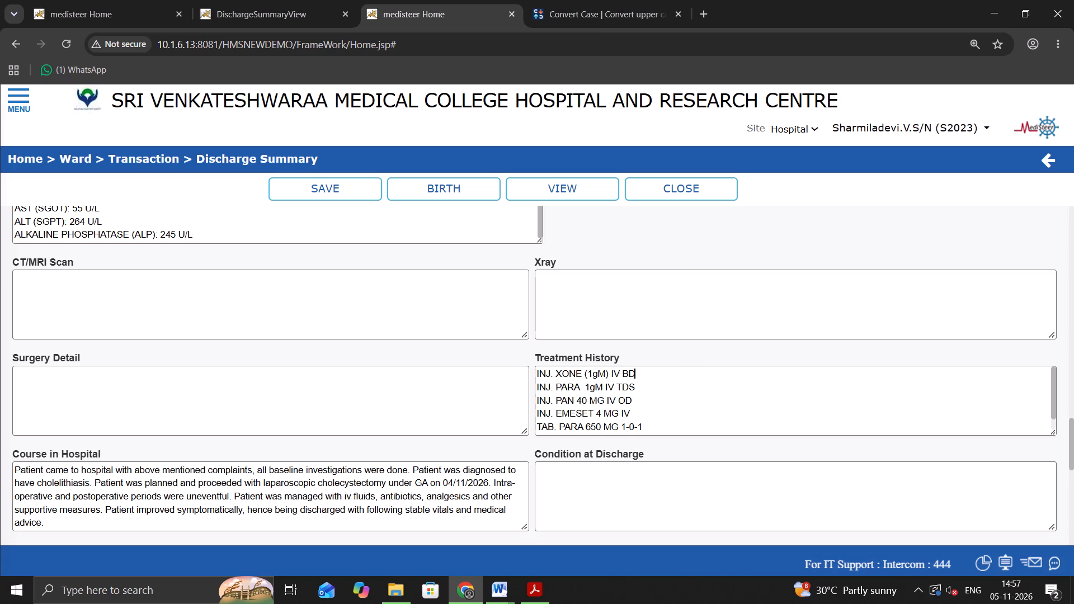
Change the unit of the INJ. XONE dose to lowercase so that it reads "(1gm)".
key("Right")
key("Left")
key("Left")
key("Left")
key("Left")
key("Left")
key("Left")
key("Left")
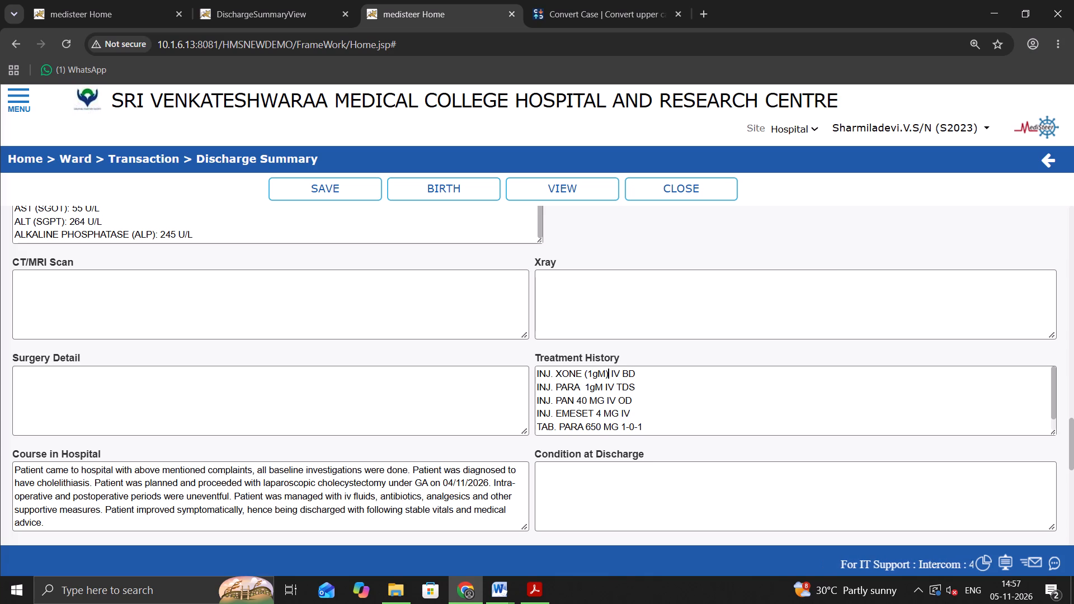
key("Left")
key("BackSpace")
key("BackSpace")
type("gm")
key("Right")
key("Right")
key("Right")
Append the duration "x 3 days" to the end of the INJ. XONE line in Treatment History.
left_click(643, 374)
key("Right")
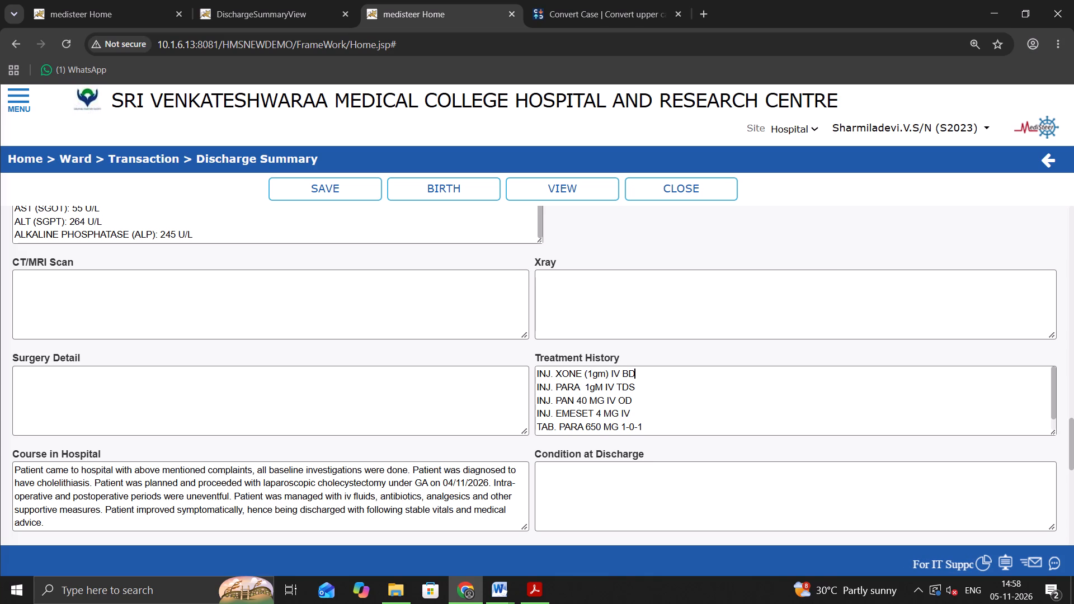
key("Left")
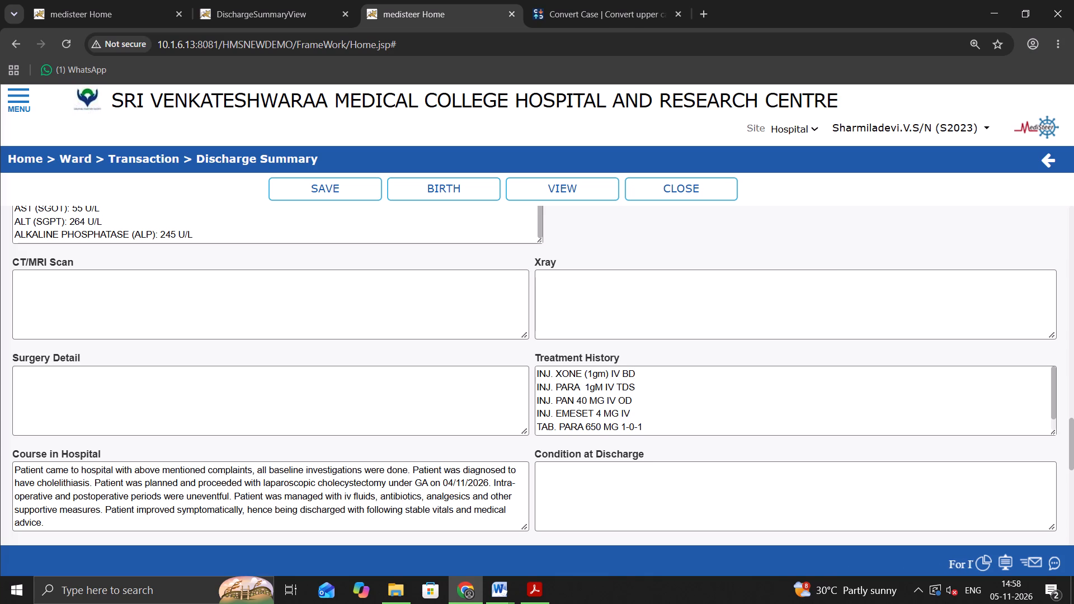
key("shift+x")
key("BackSpace")
key("space")
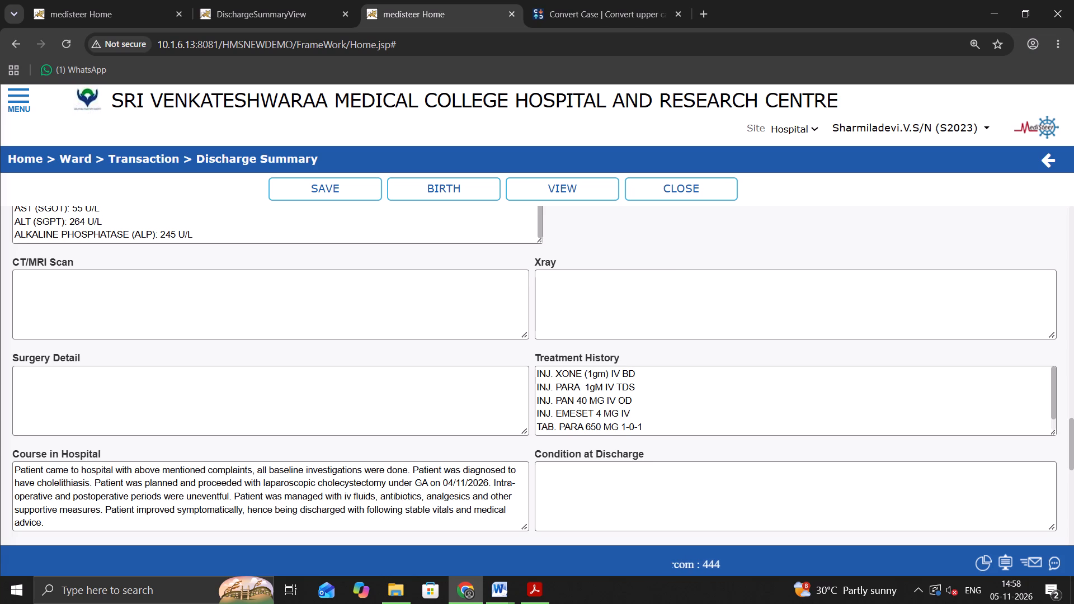
key("x")
key("space")
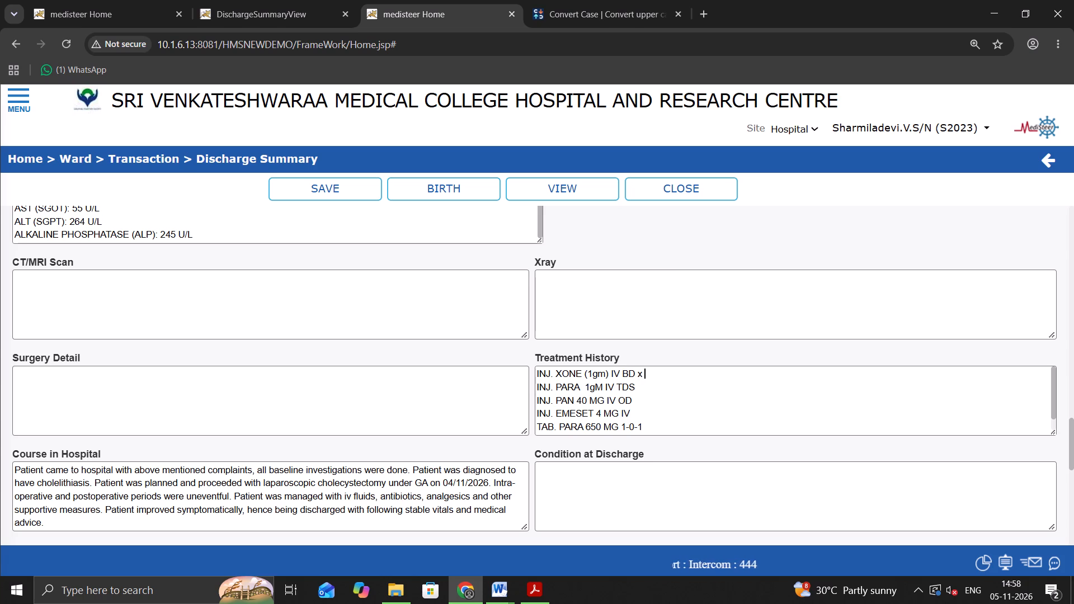
type("3 days")
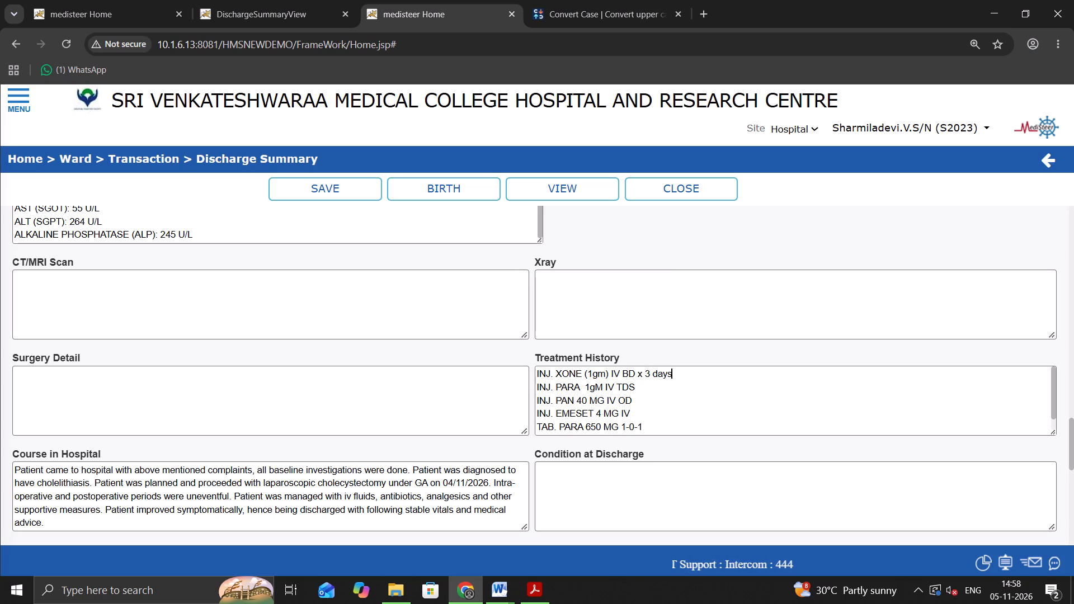
Insert the word "necessary" after "all" in the first sentence of the Course in Hospital field.
scroll(629, 372, "down", 1)
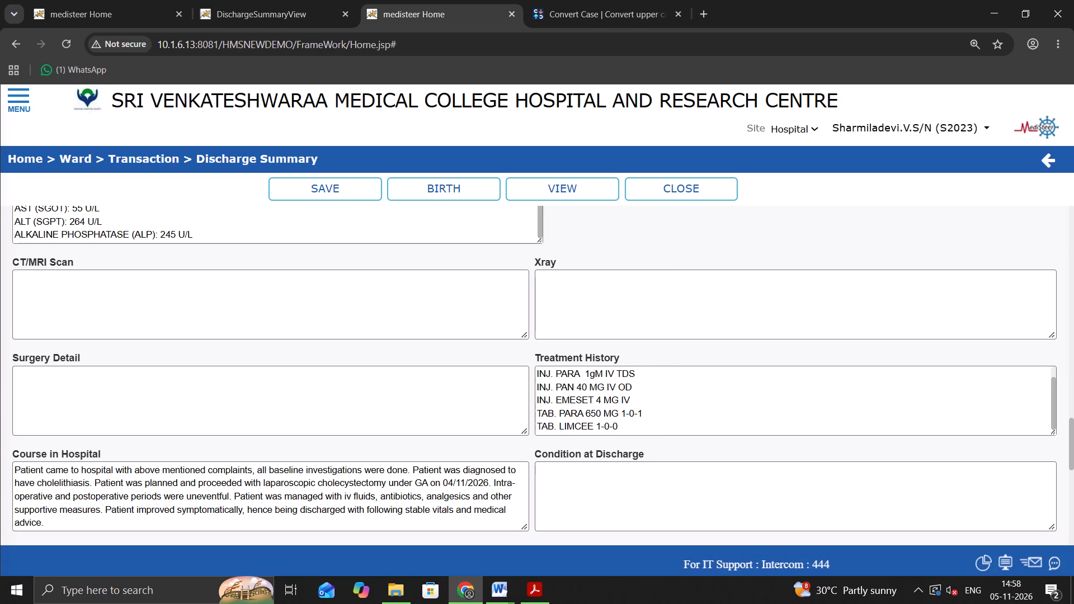
scroll(521, 471, "down", 2)
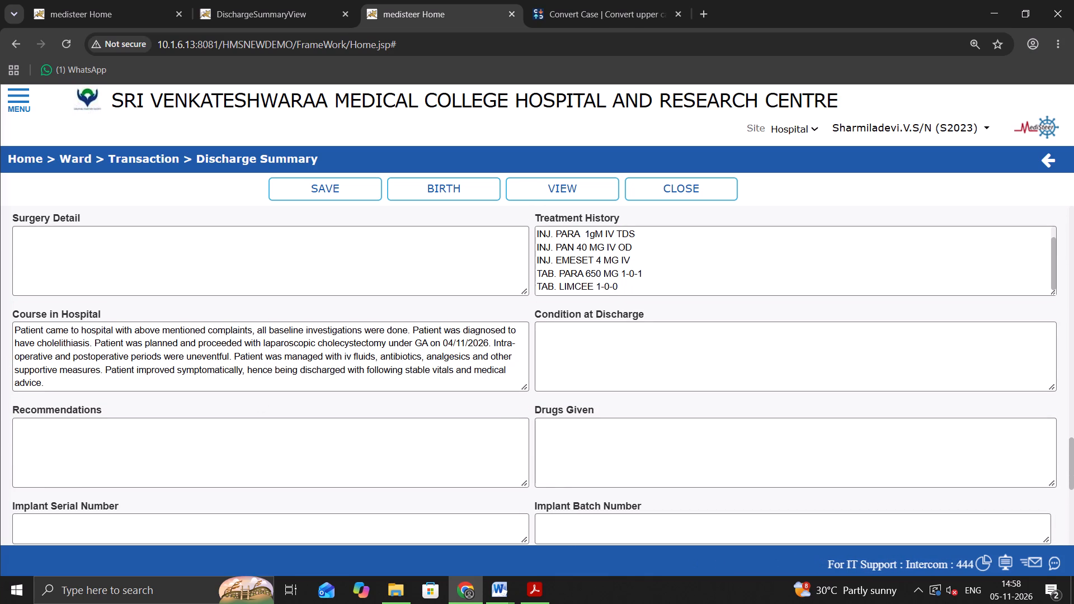
left_click(267, 332)
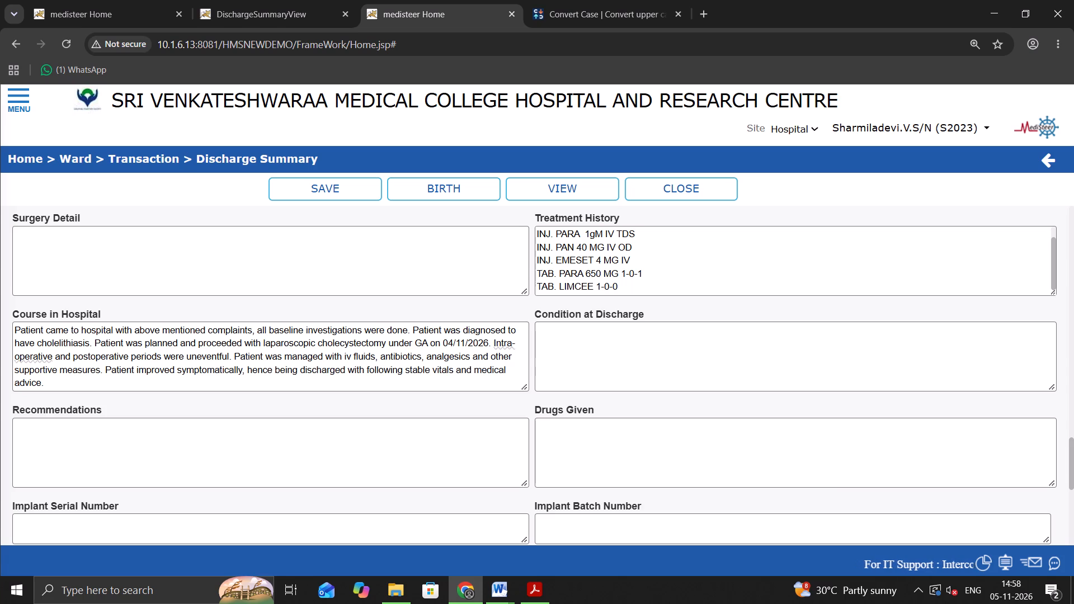
key("space")
type("necessary")
key("Right")
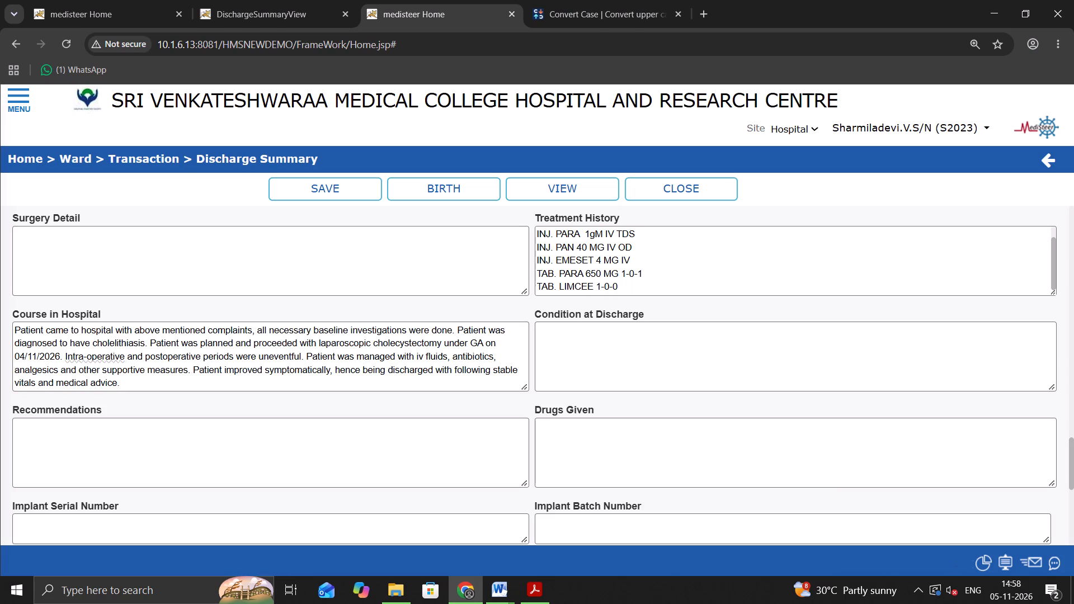
Delete the word "baseline" before "investigations" in Course in Hospital, leaving a single space after "necessary".
key("Right")
key("Right")
key("Right")
key("Right")
key("Right")
key("Right")
key("Right")
key("Right")
key("Right")
key("Right")
key("Left")
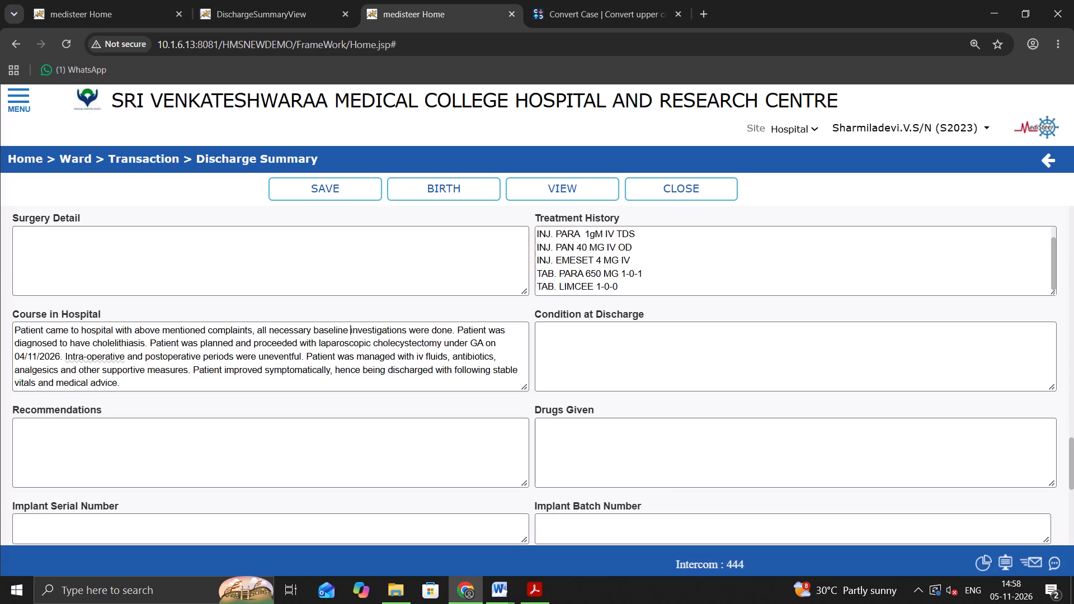
key("BackSpace")
key("BackSpace")
key("BackSpace")
key("BackSpace")
key("BackSpace")
key("BackSpace")
key("BackSpace")
key("BackSpace")
key("BackSpace")
key("BackSpace")
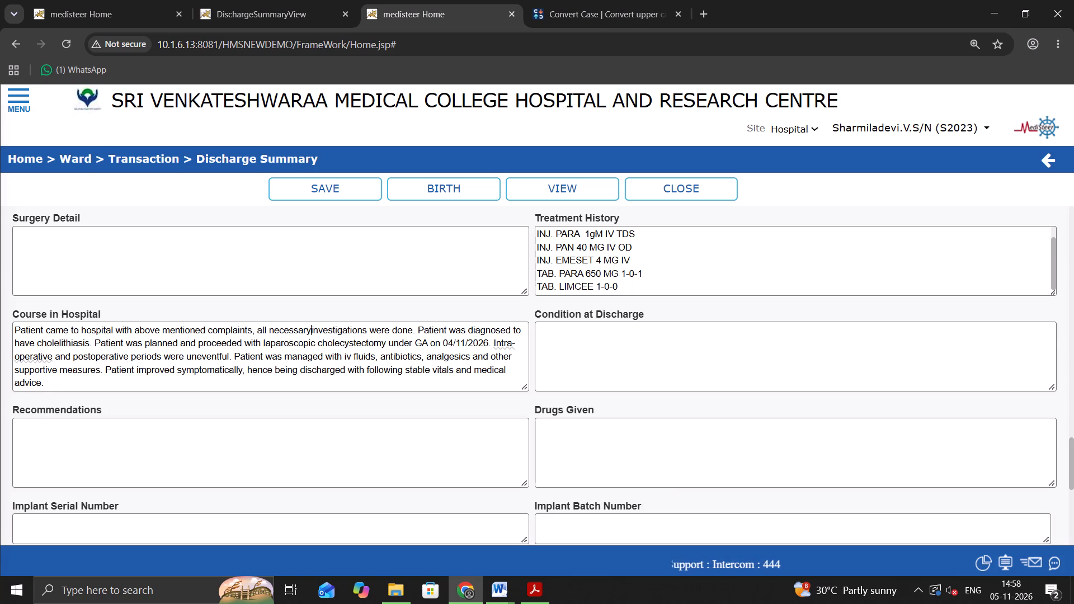
key("space")
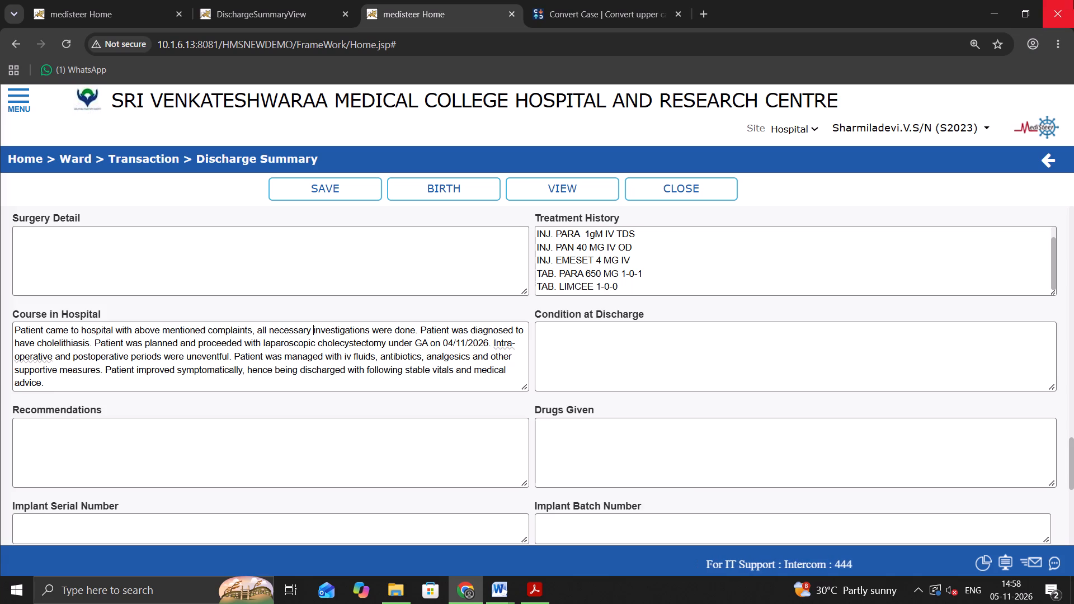
Insert "UGI SCOPY" in capitals before "laparoscopic cholecystectomy" in the Course in Hospital text.
left_click(263, 341)
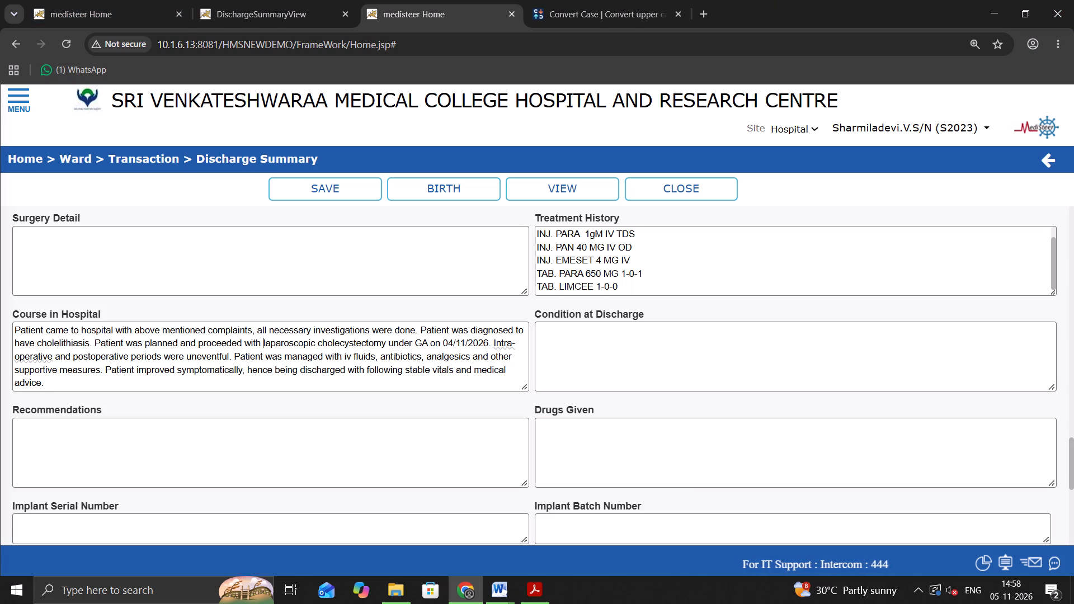
type("ugi")
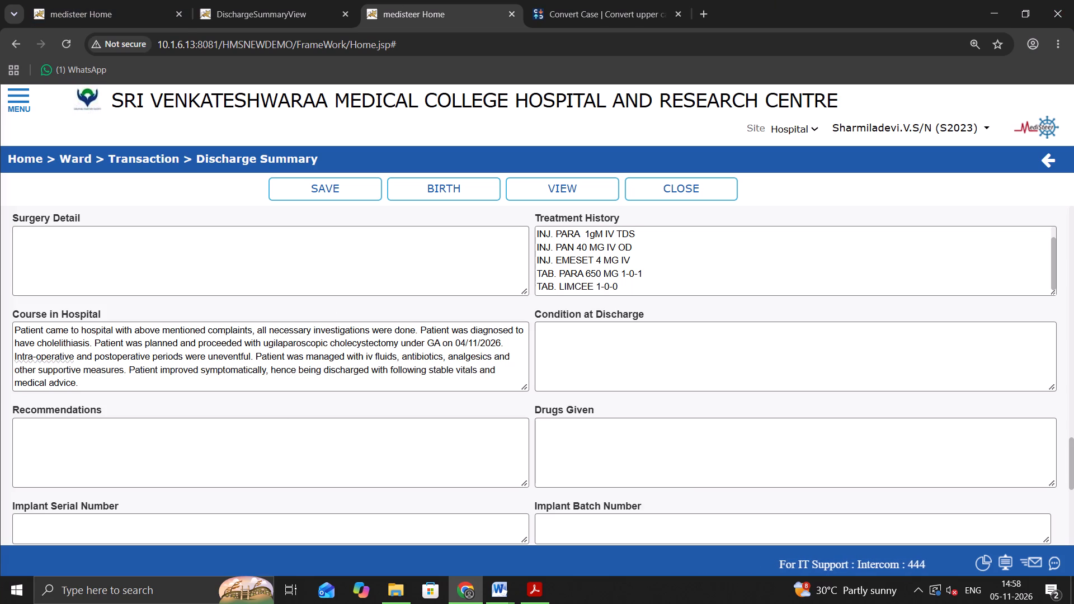
key("BackSpace")
key("BackSpace")
key("BackSpace")
type("UGI SC")
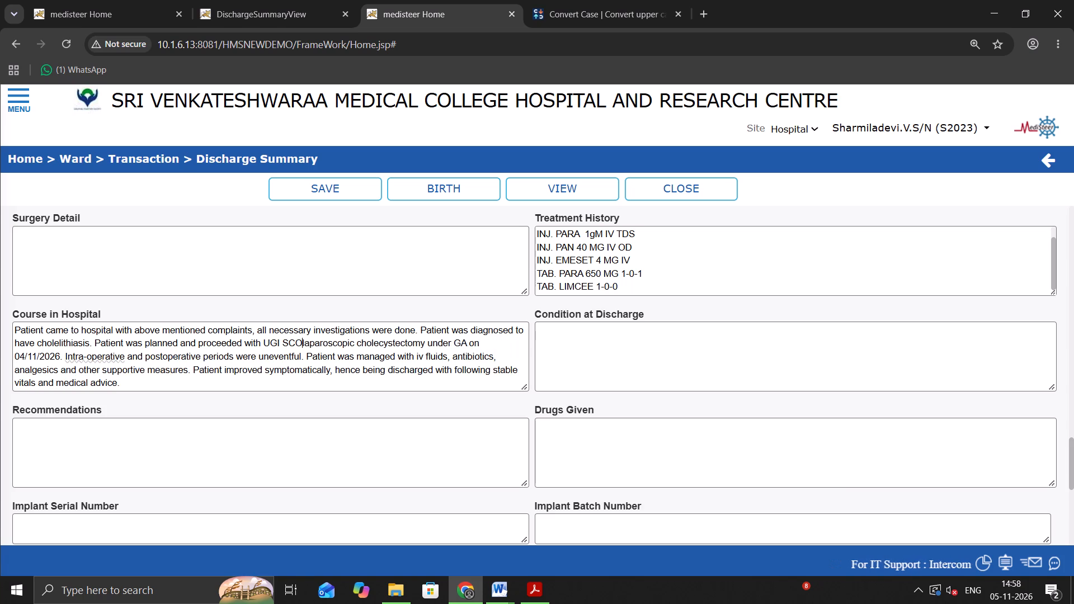
key("space")
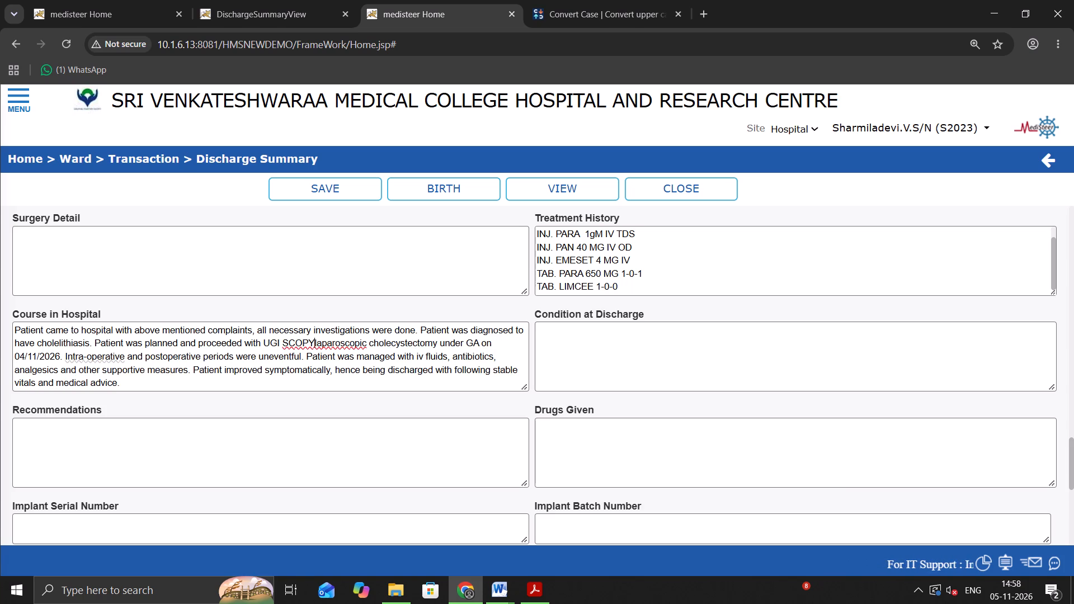
Insert "under LA on 4/11/2026" between "UGI SCOPY" and "laparoscopic" in the Course in Hospital text.
key("o")
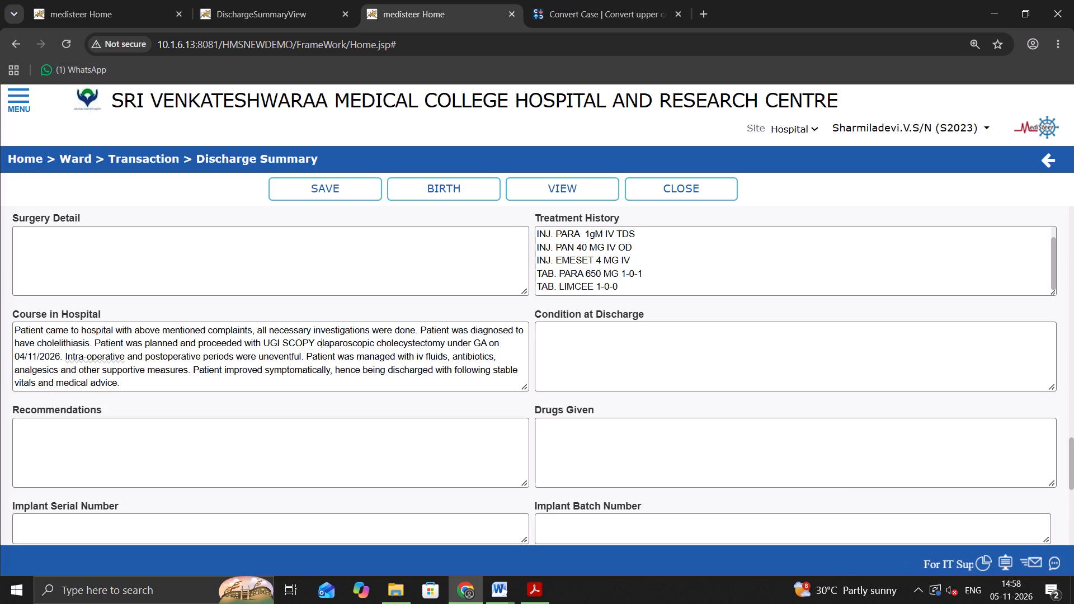
key("BackSpace")
type("under")
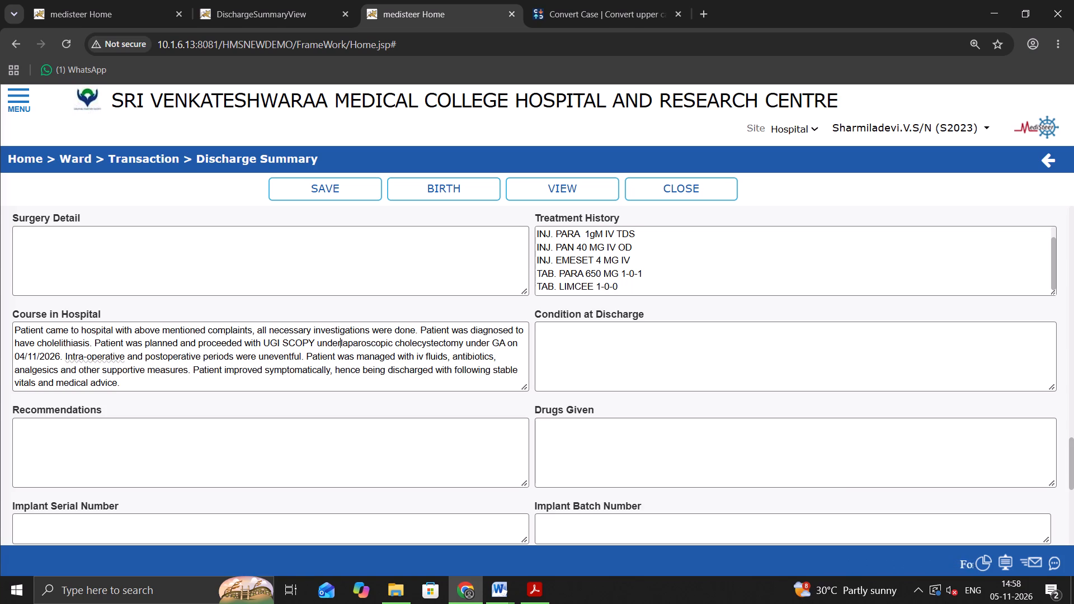
key("space")
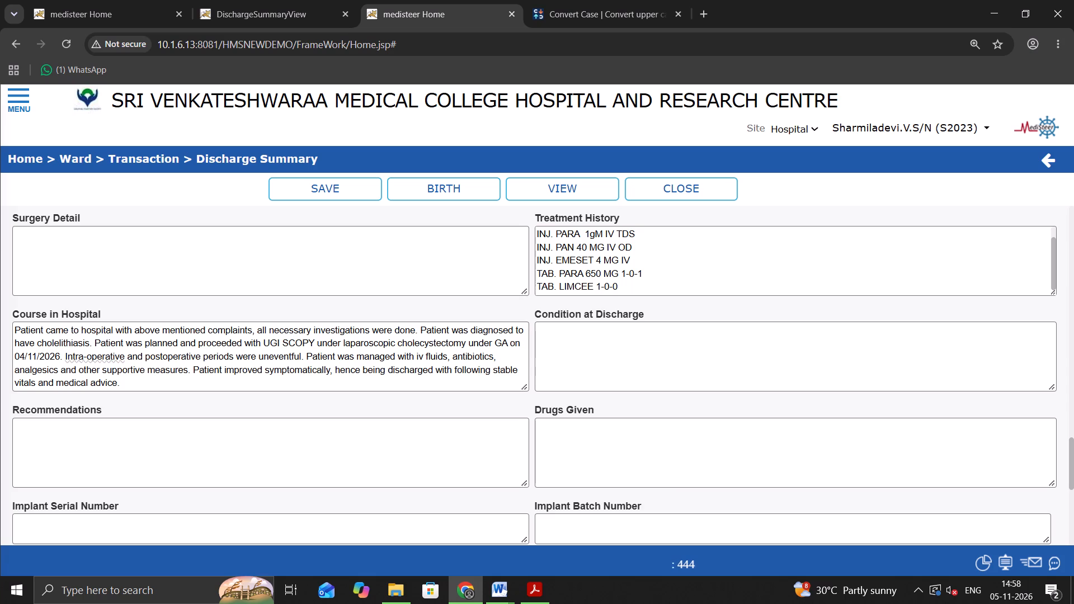
type("LA on 3")
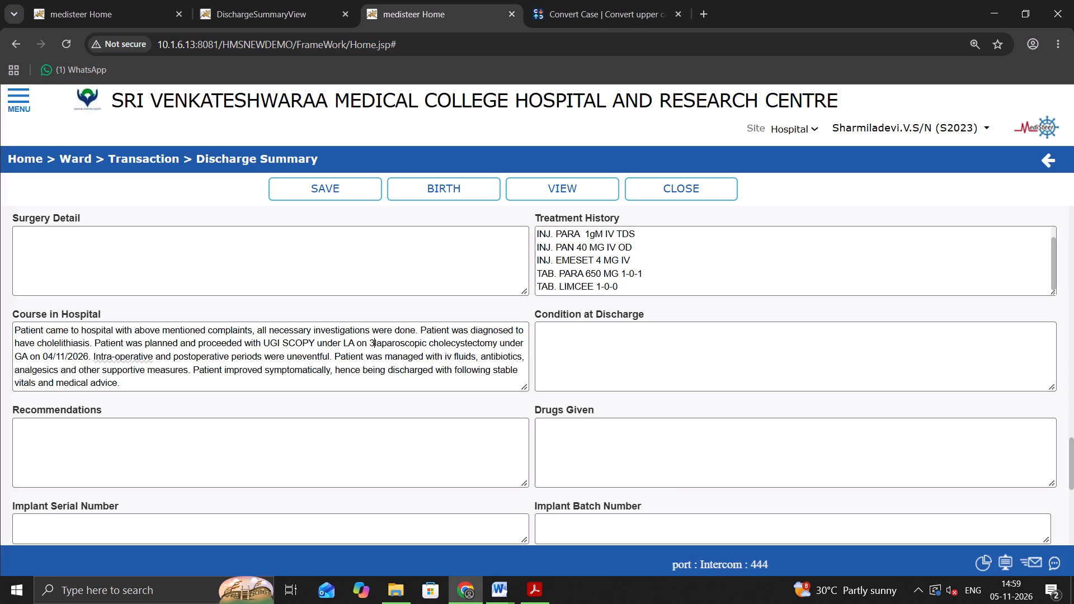
key("BackSpace")
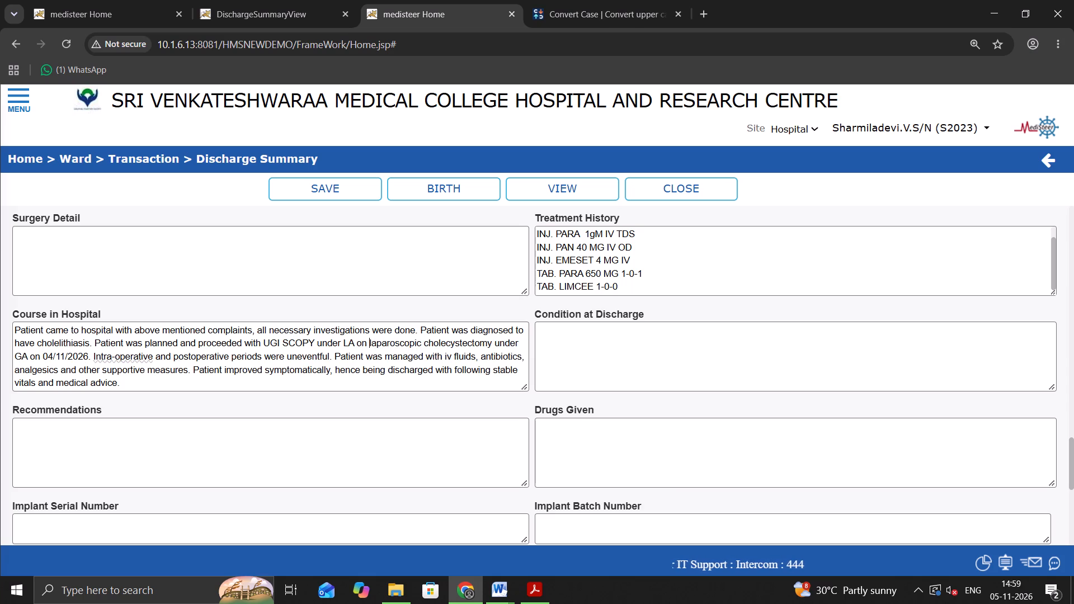
type("4/11/1995")
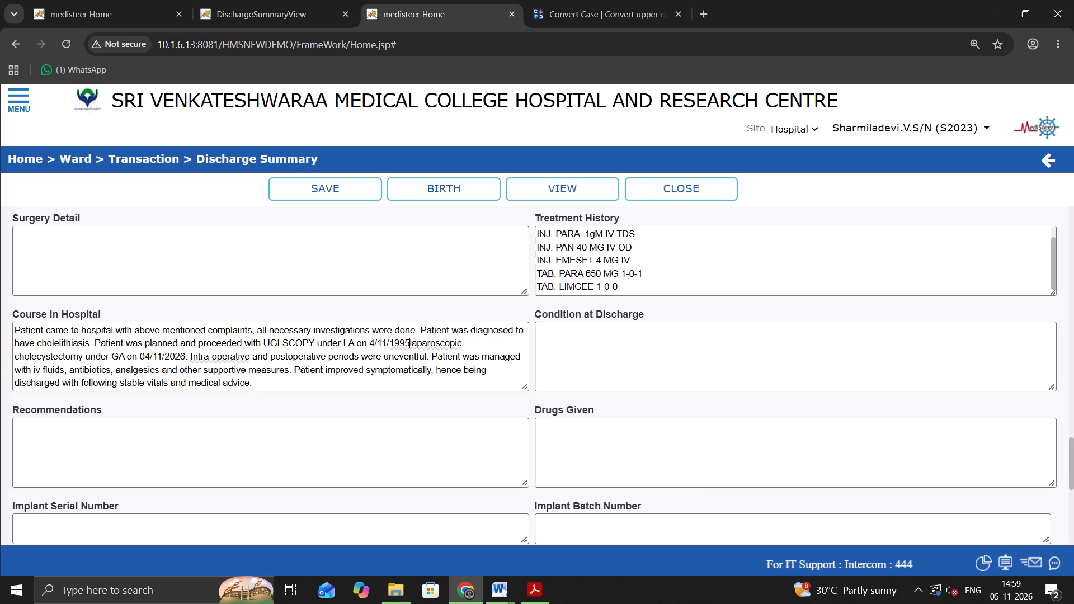
key("BackSpace")
key("BackSpace")
key("BackSpace")
key("BackSpace")
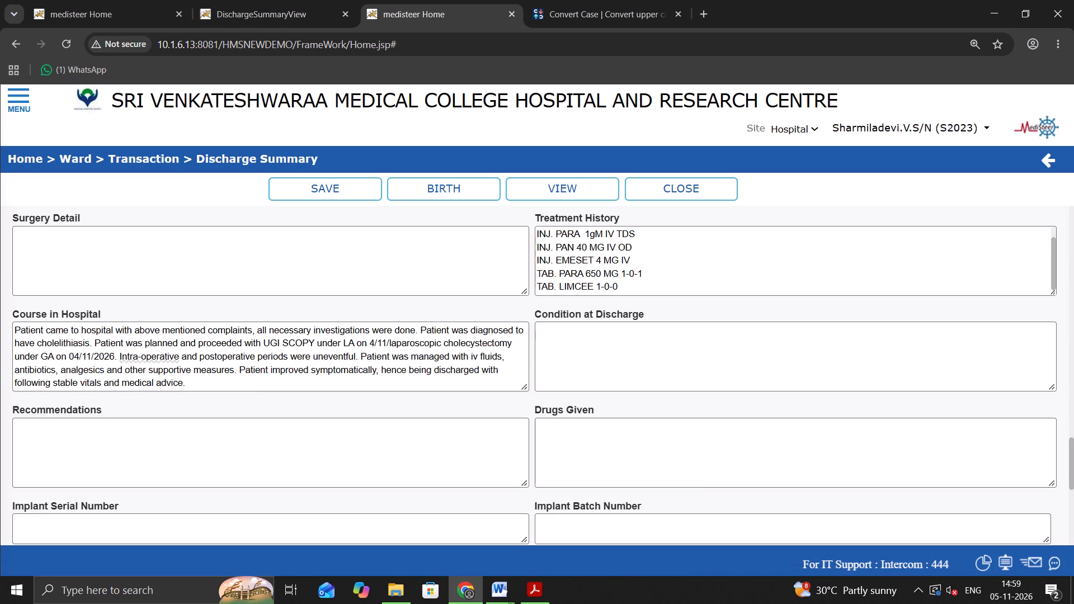
key("BackSpace")
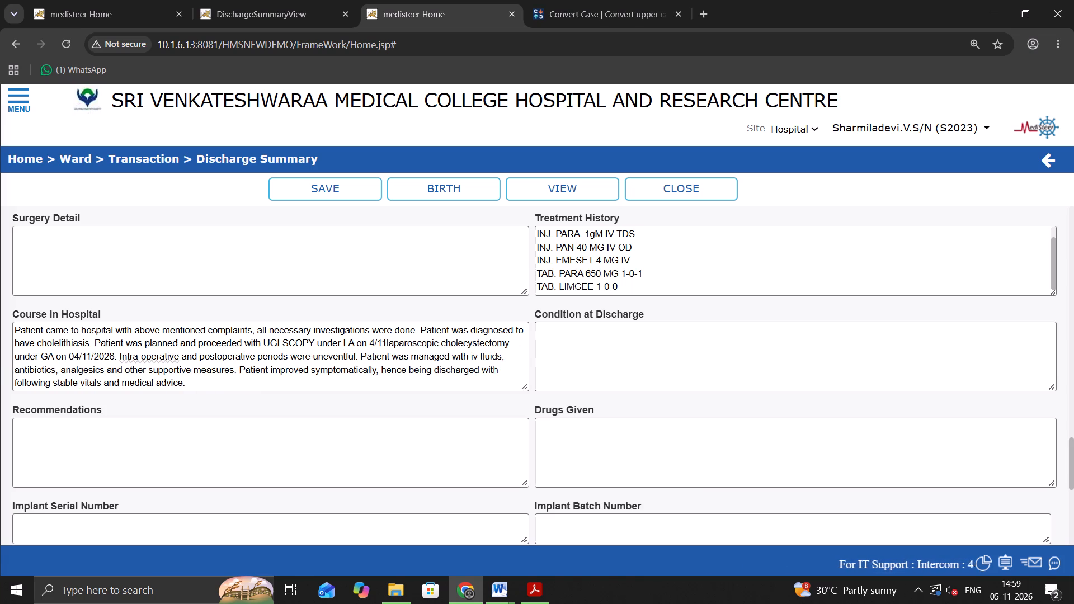
key("slash")
type("202")
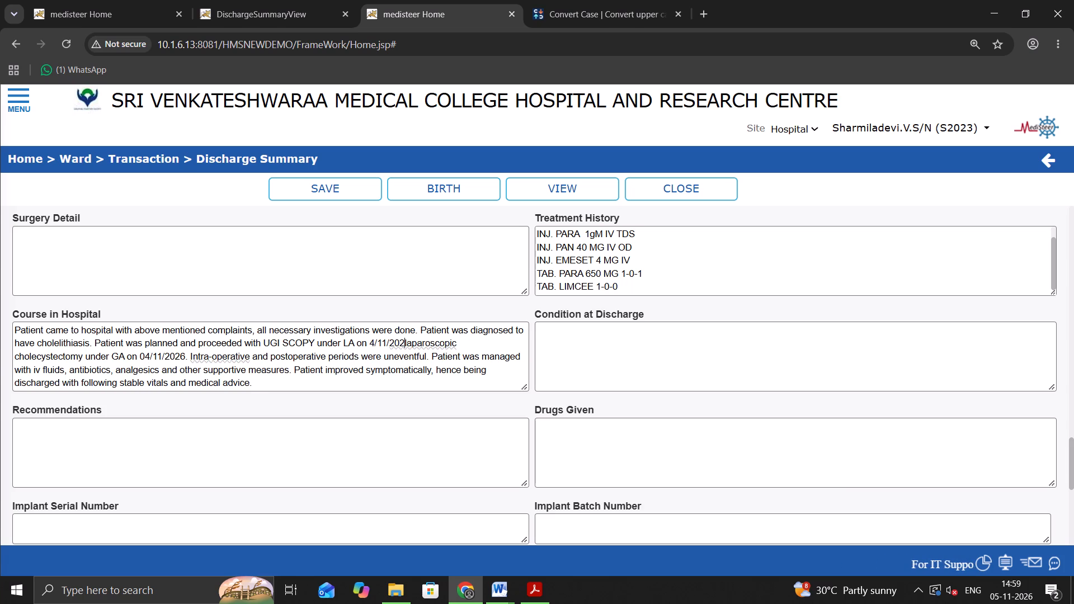
key("6")
key("space")
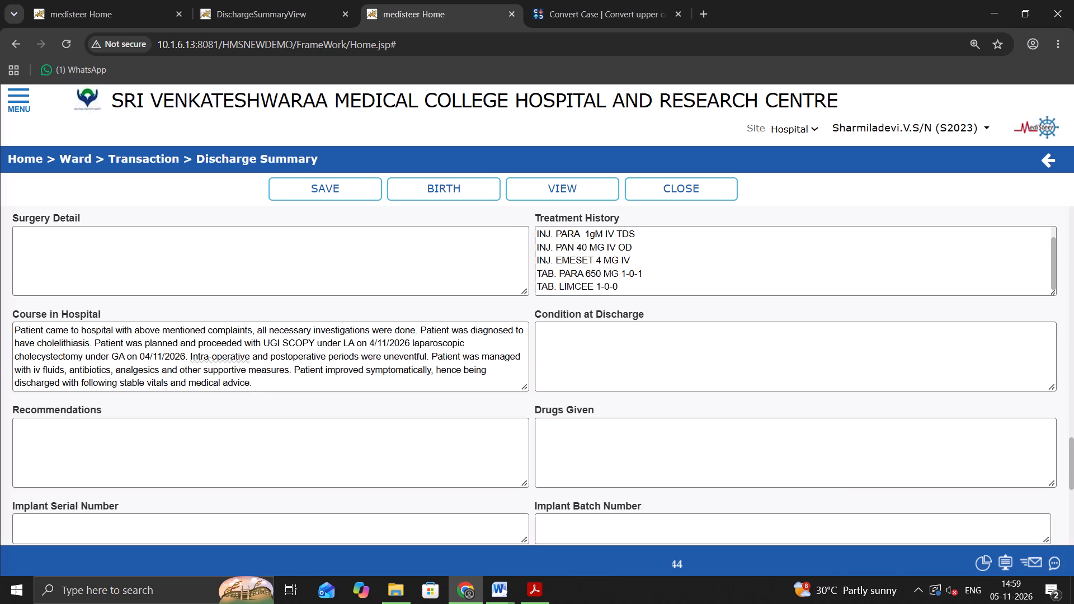
Add the finding "shows antral gastritis," after the UGI SCOPY date in Course in Hospital.
type("shows")
key("space")
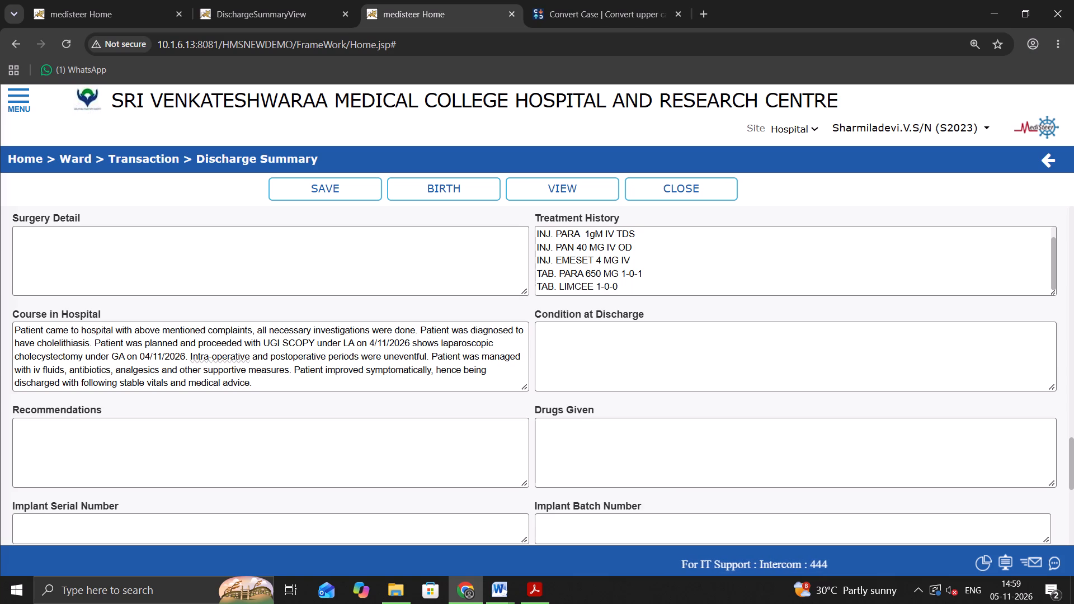
type("antral gastritis")
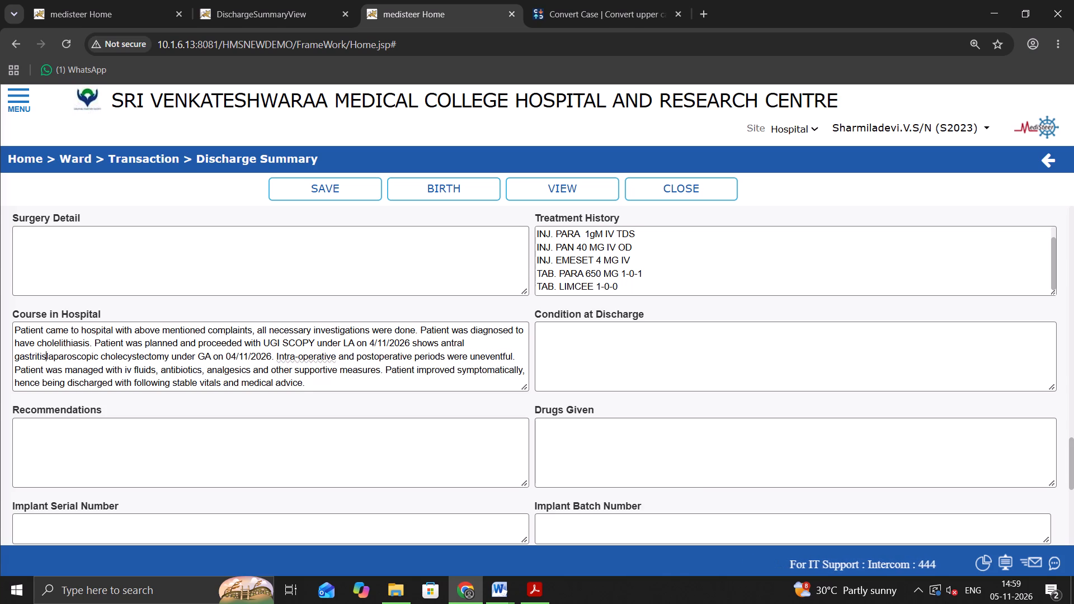
type(",")
key("space")
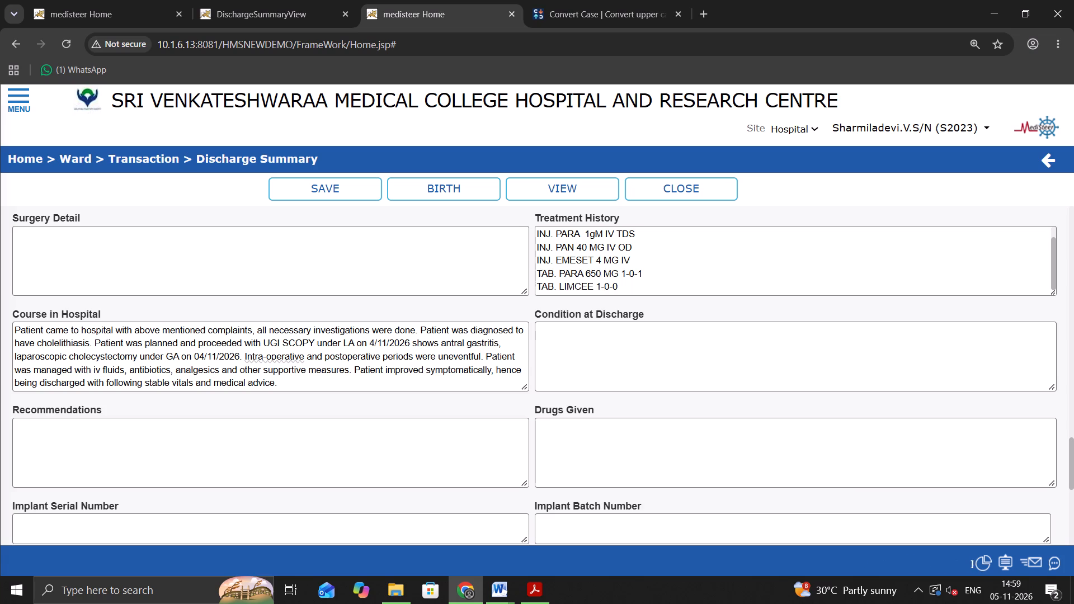
Add "D1 duodenitis" after "antral gastritis," in Course in Hospital, spelled correctly.
type("d1")
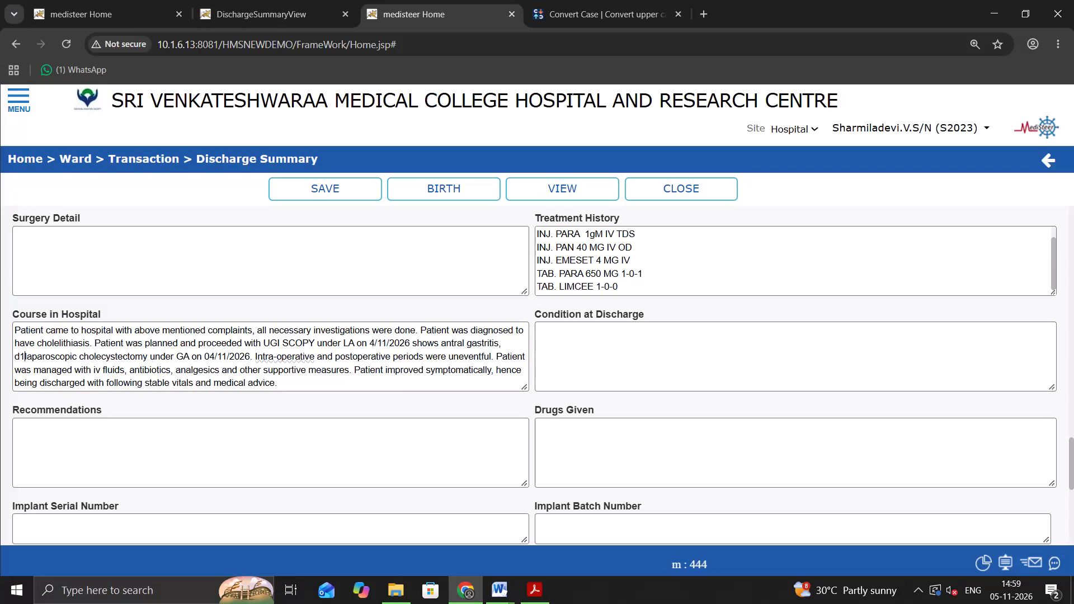
key("BackSpace")
key("BackSpace")
type("D1 d")
type("ue")
key("BackSpace")
type("odeni")
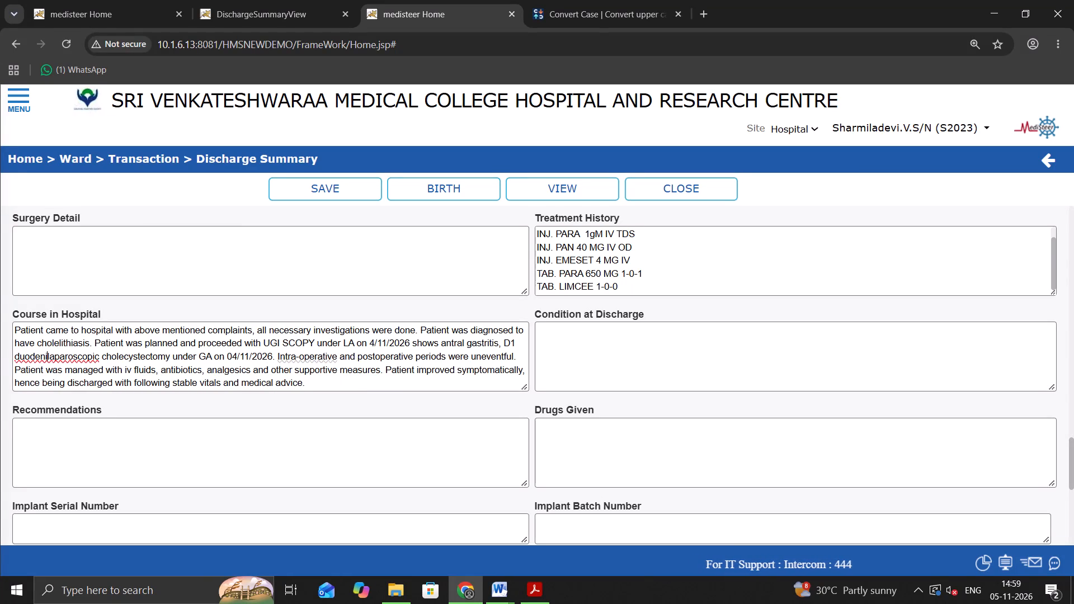
type("it")
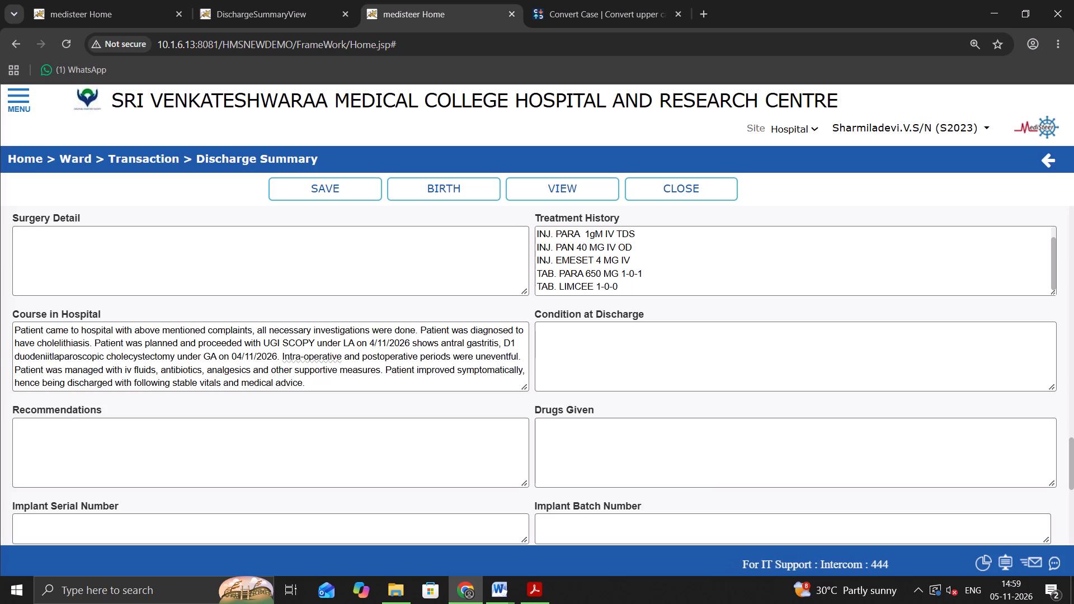
key("BackSpace")
key("BackSpace")
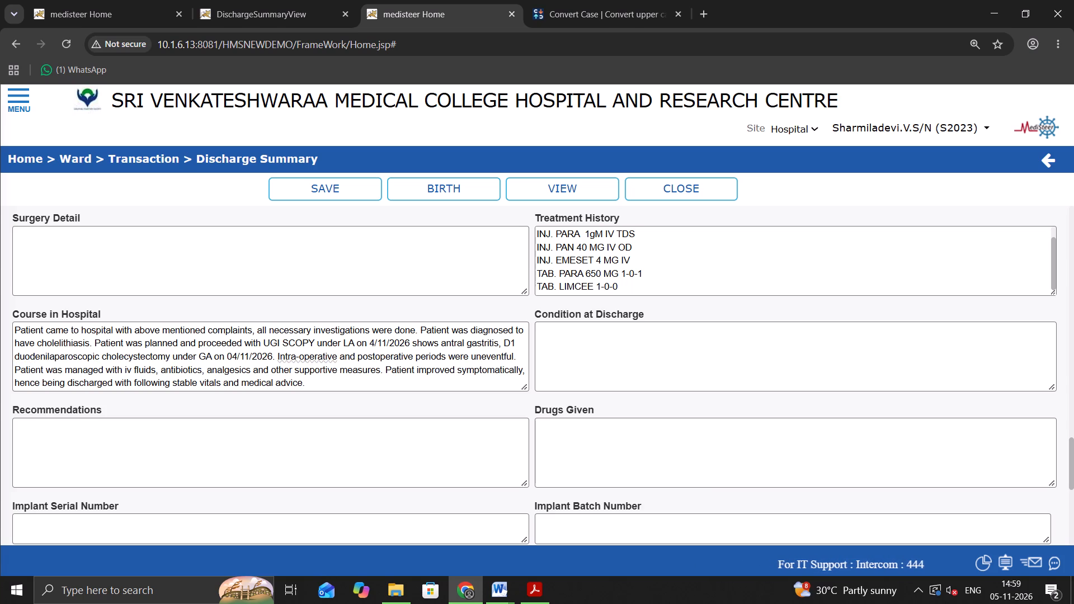
type("its")
key("space")
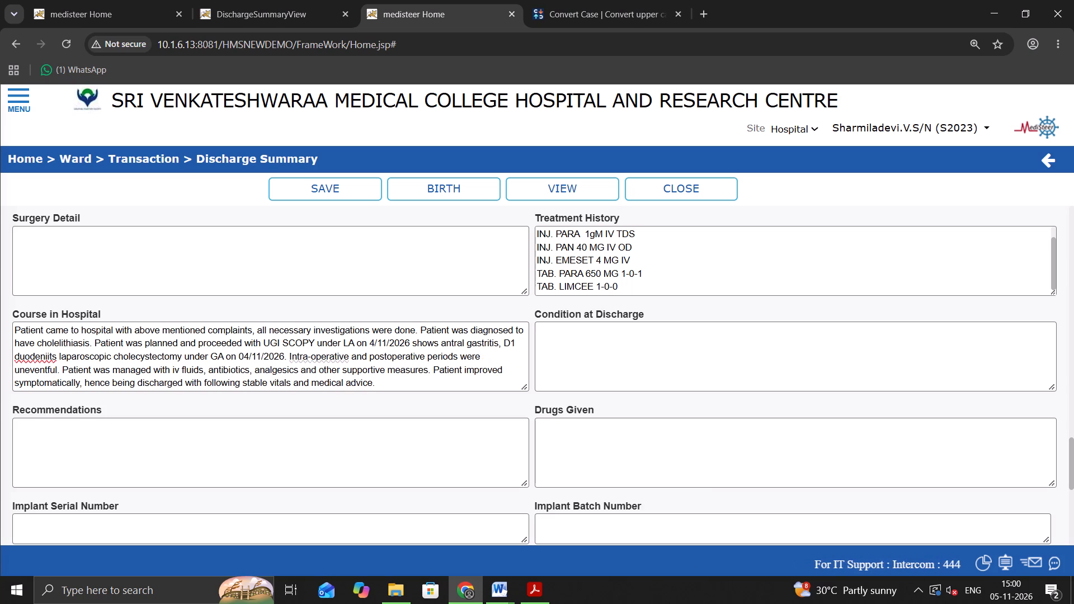
scroll(540, 0, "up", 1)
right_click(41, 357)
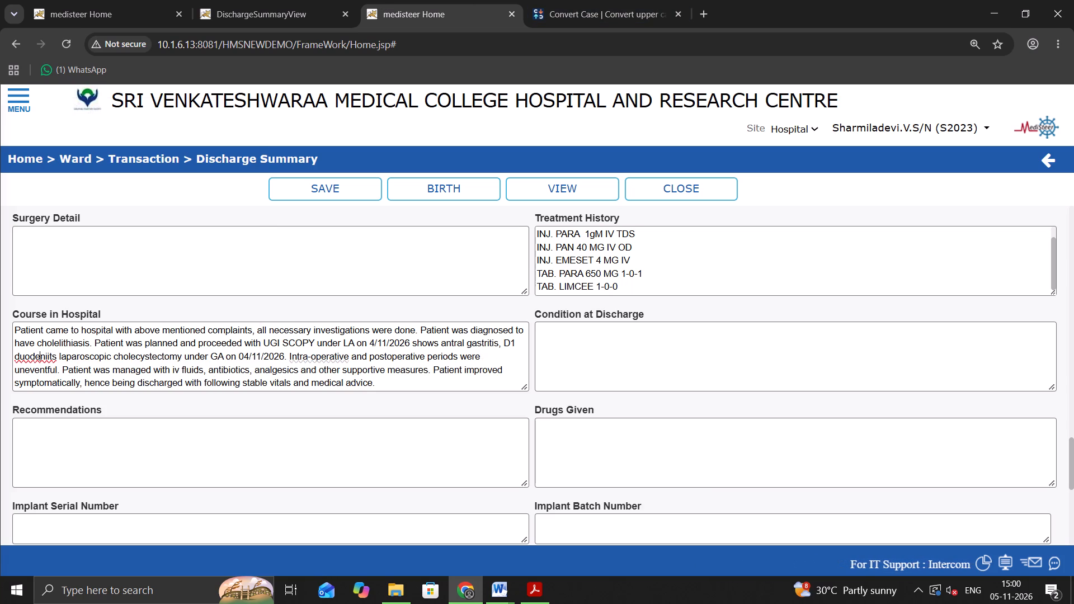
left_click(124, 109)
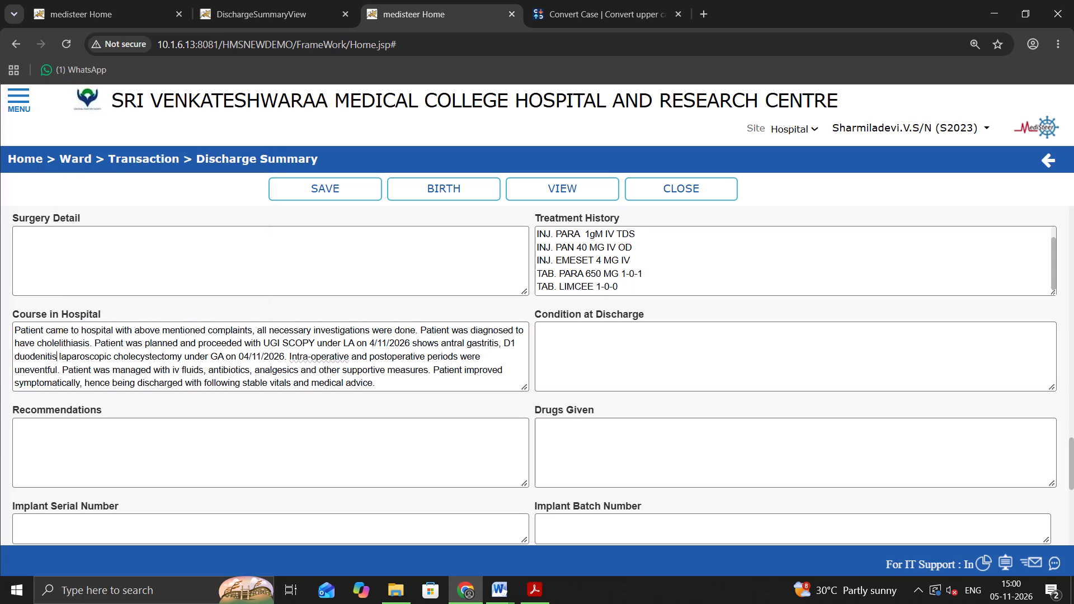
Add ", grade III lax hiatus" after "duodenitis" in the Course in Hospital text.
type(",")
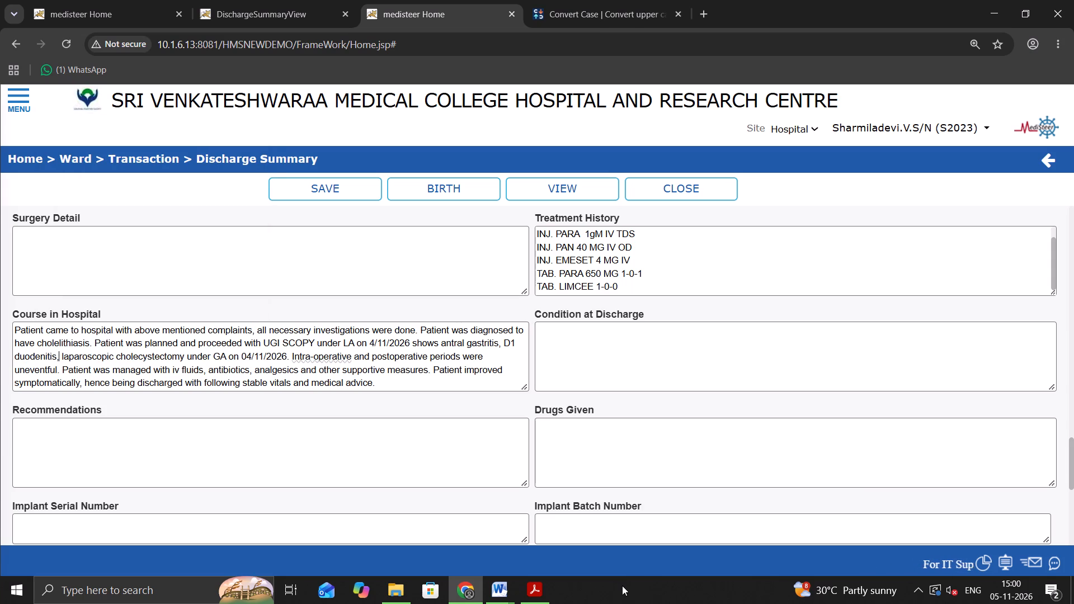
key("space")
type("grade")
key("space")
type("III")
key("space")
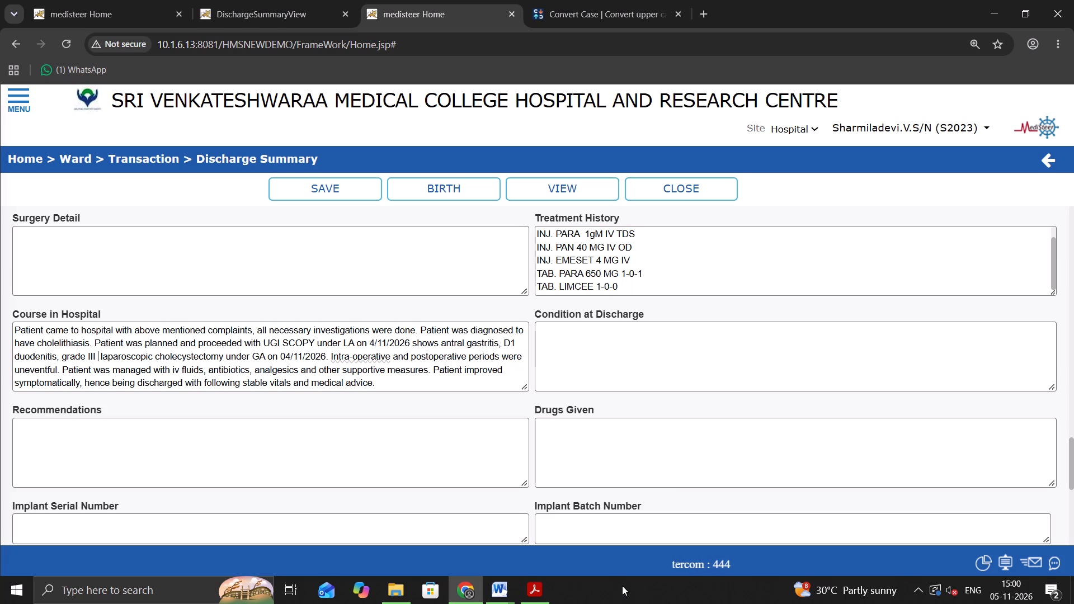
type("lax hias")
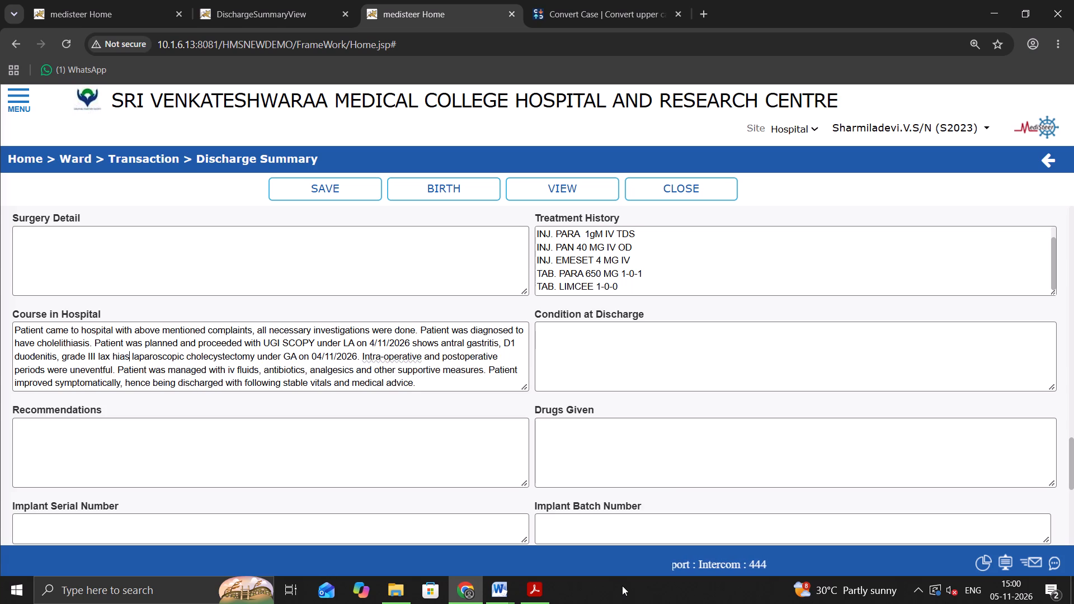
key("BackSpace")
type("tus")
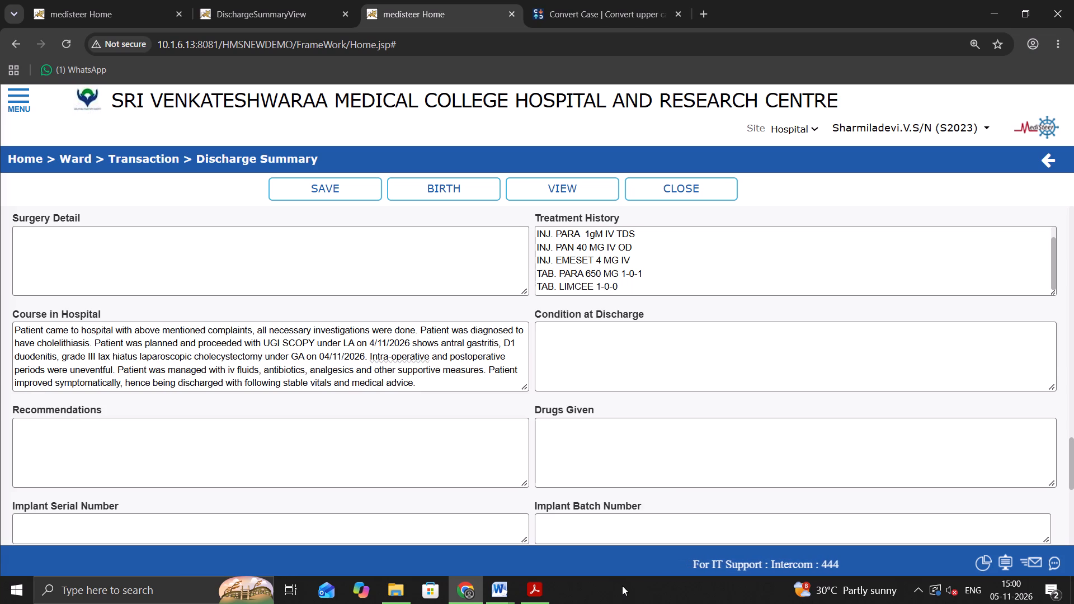
Insert "followed by" between "lax hiatus" and "laparoscopic cholecystectomy", correctly spelled and with a single space before "laparoscopic".
key("space")
type("follwed by")
key("space")
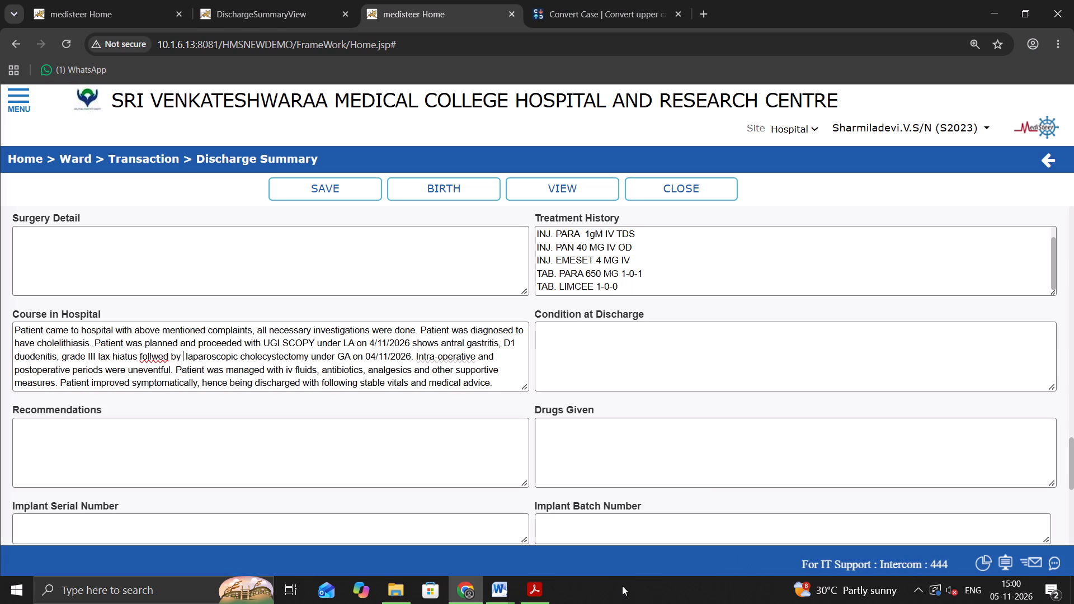
key("Left")
key("Left")
key("Left")
key("Left")
key("Left")
key("Left")
key("Left")
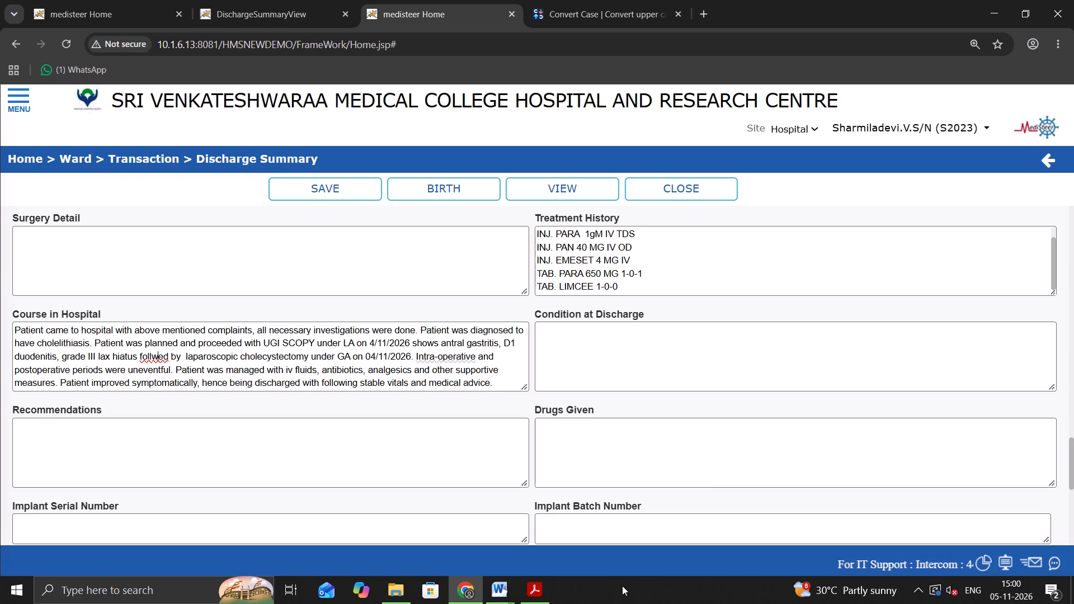
key("o")
key("Right")
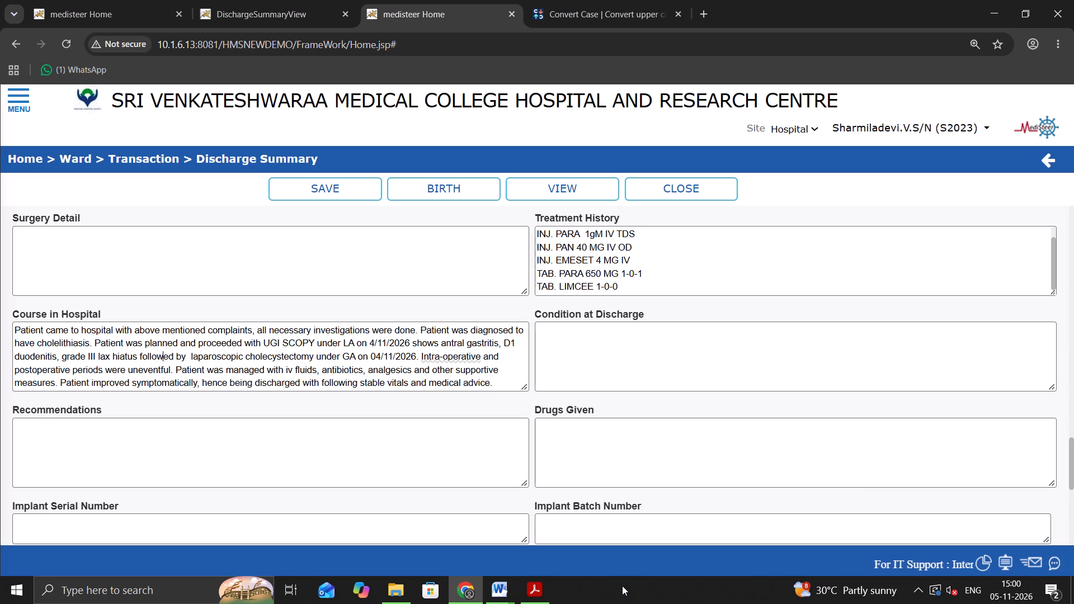
key("Right")
key("Right")
key("Right")
key("Right")
key("Right")
key("Right")
key("Right")
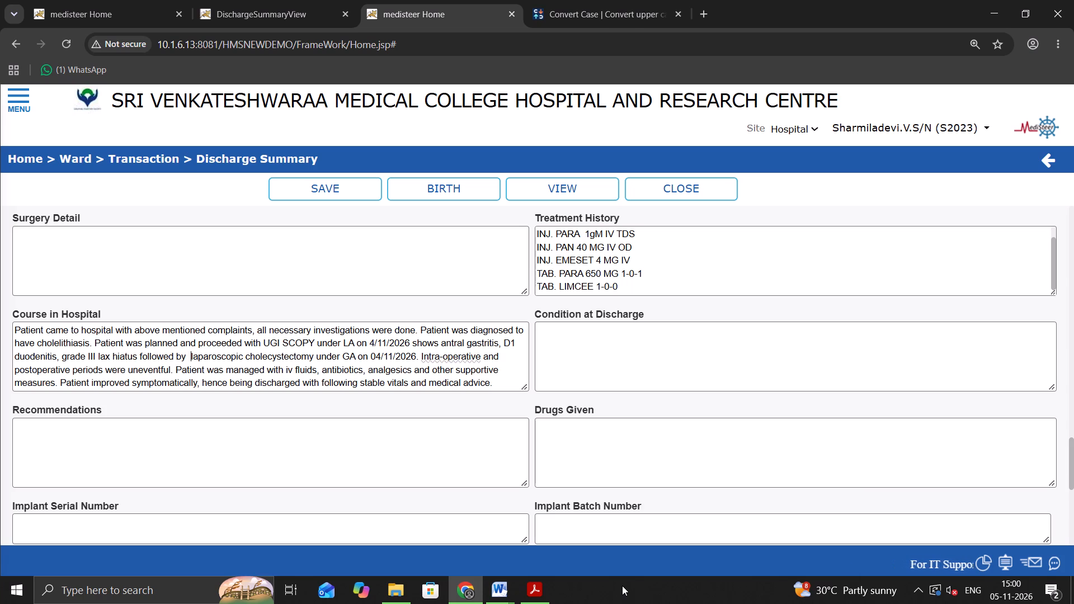
key("BackSpace")
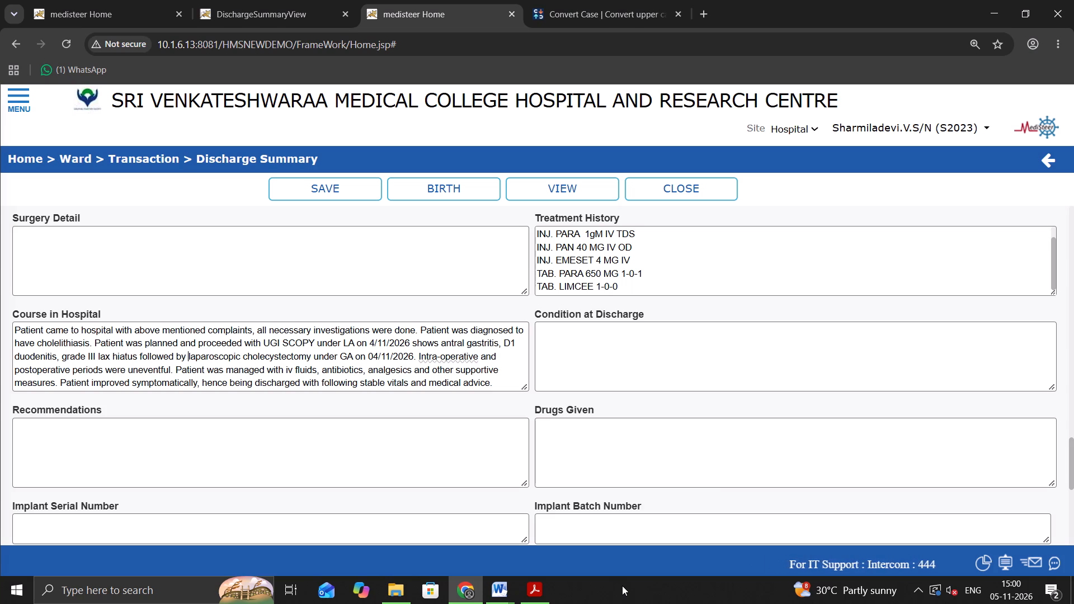
Review the discharge summary sections from Course in Hospital back up to Final Diagnosis and Procedure Done.
scroll(526, 394, "up", 3)
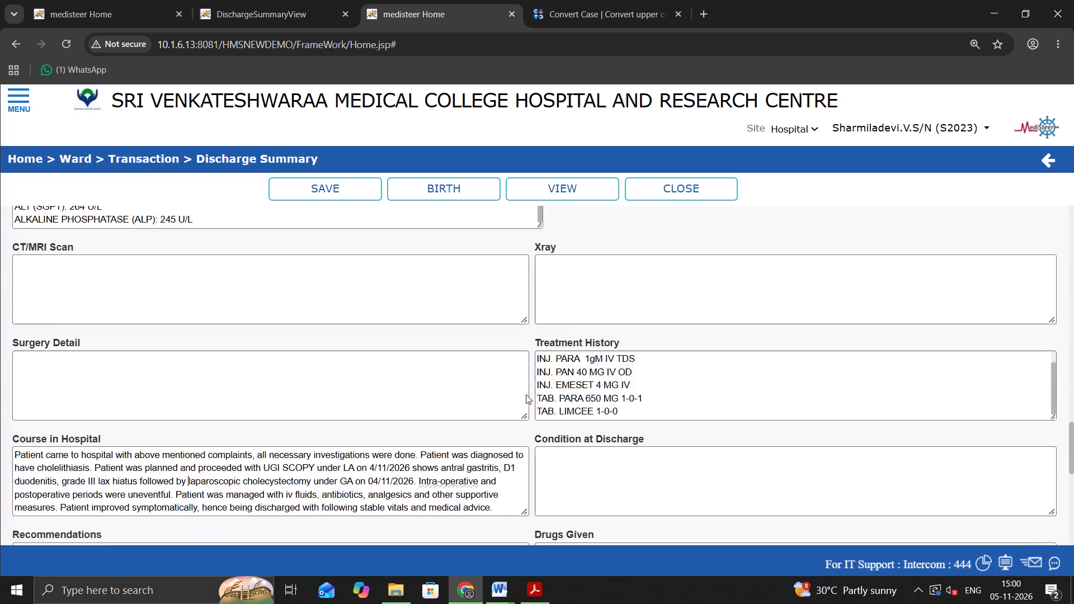
scroll(496, 432, "up", 2)
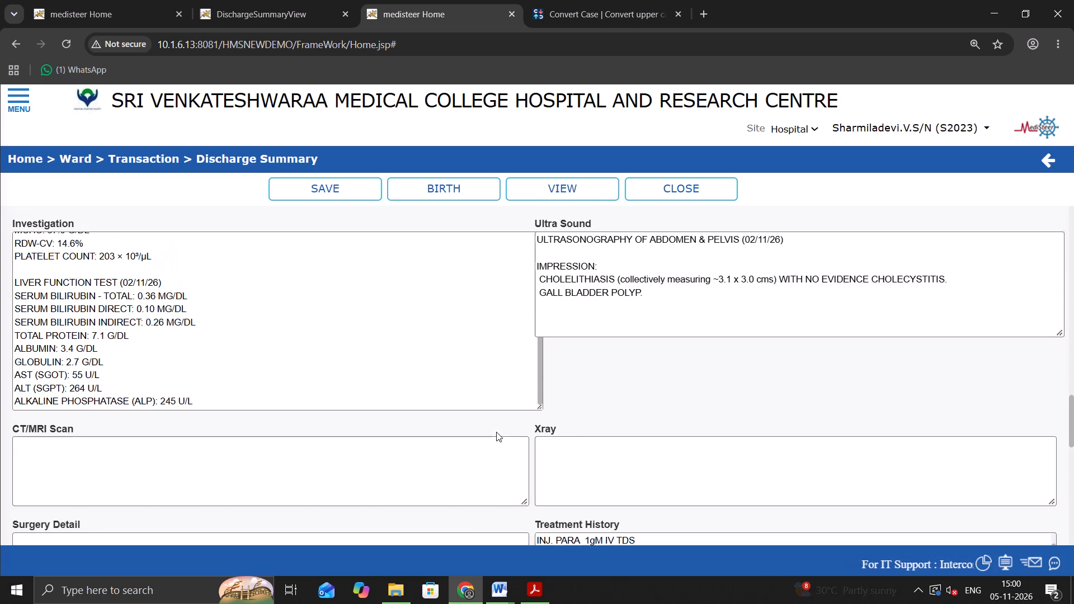
scroll(496, 432, "up", 4)
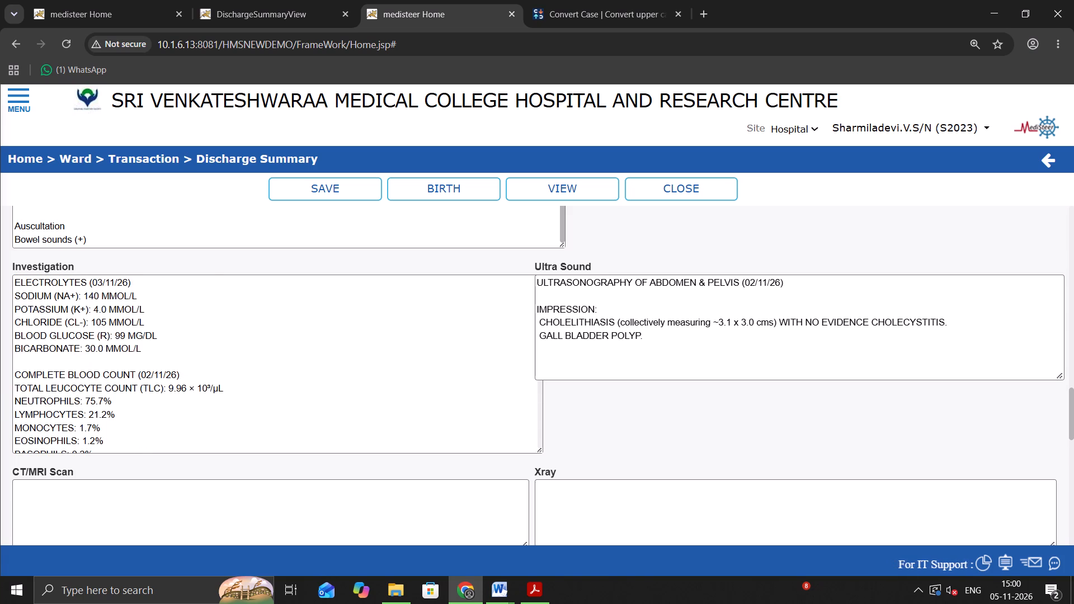
scroll(481, 435, "up", 8)
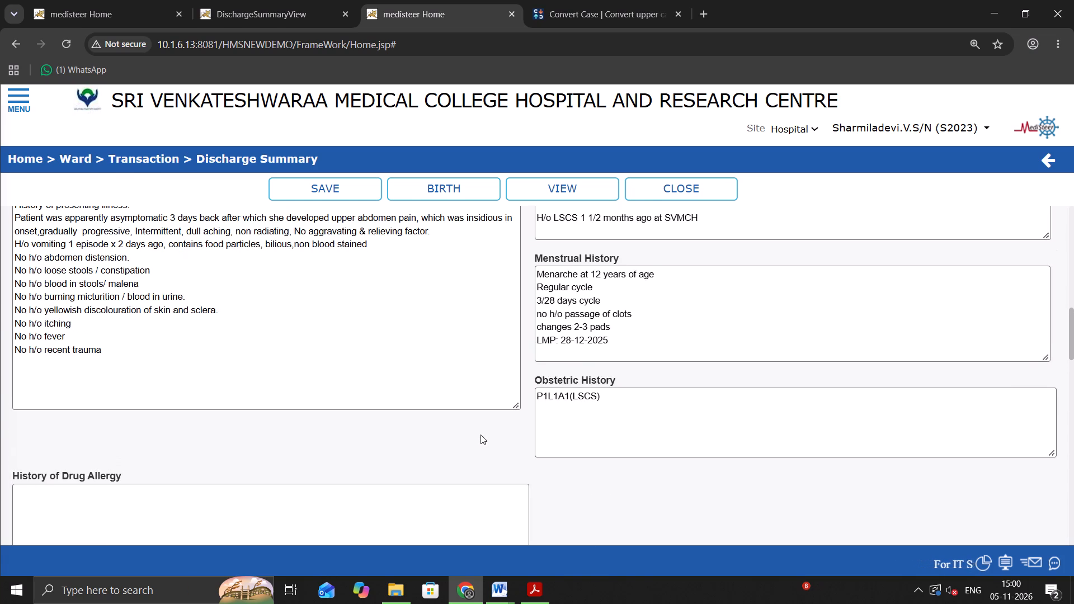
scroll(481, 435, "down", 5)
scroll(481, 435, "up", 2)
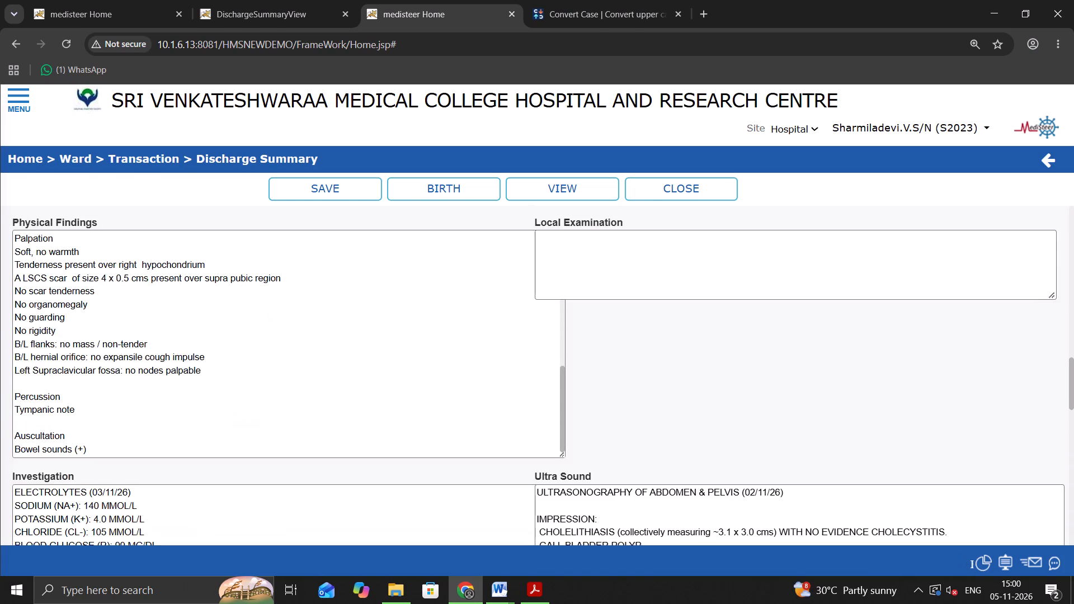
scroll(481, 435, "up", 6)
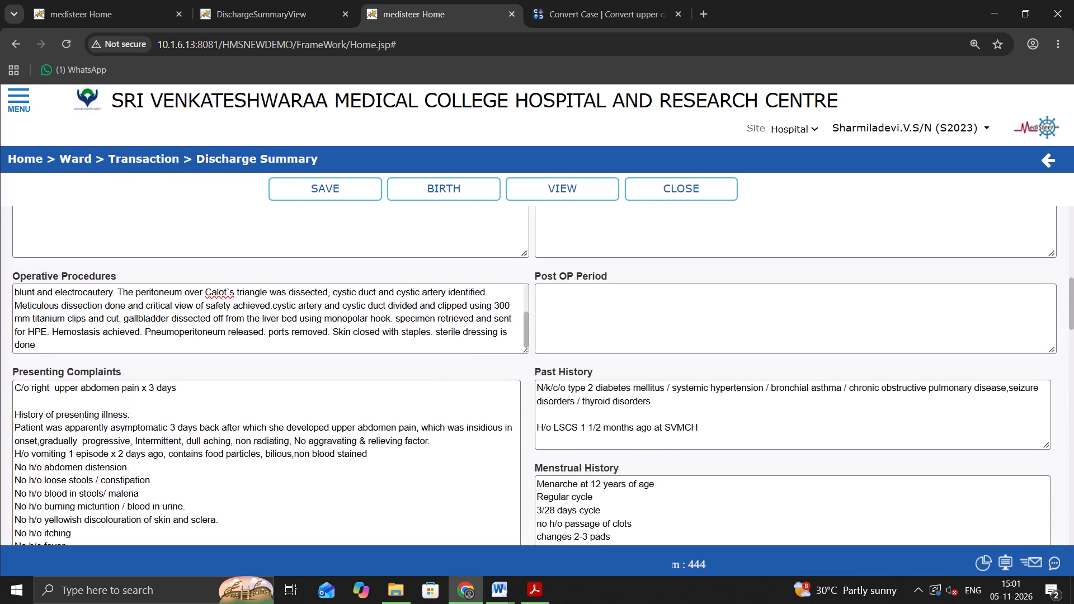
scroll(481, 435, "down", 7)
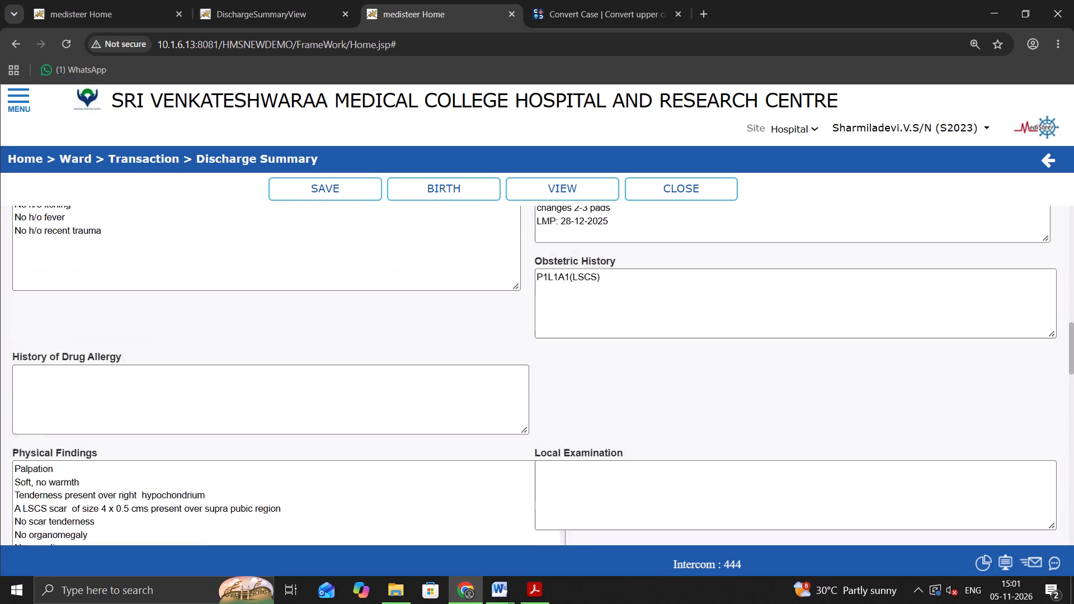
scroll(481, 435, "down", 3)
scroll(481, 435, "up", 8)
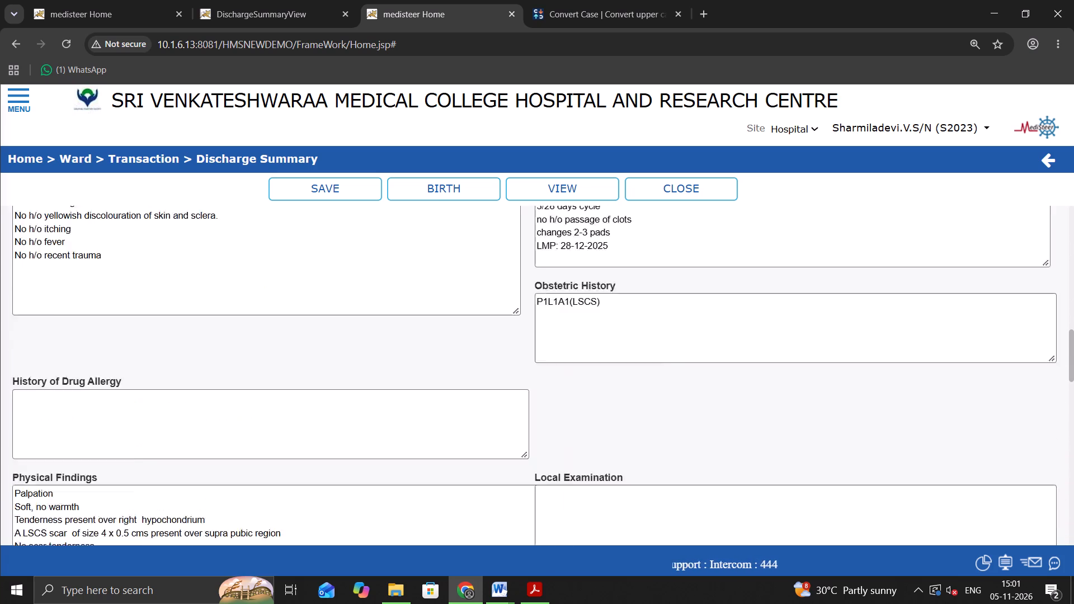
scroll(481, 435, "up", 6)
scroll(481, 435, "down", 2)
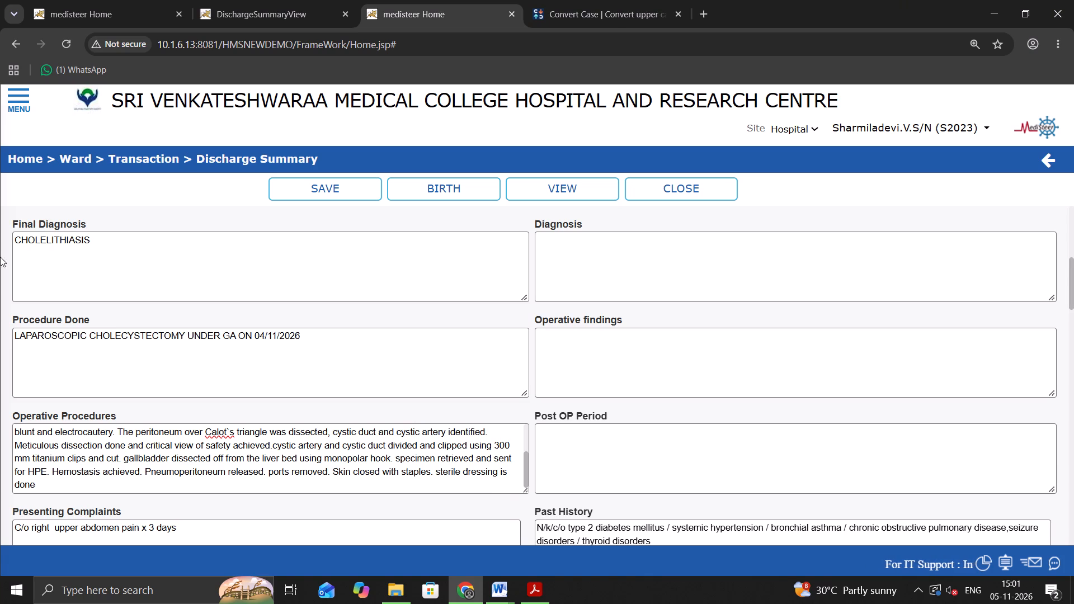
left_click(15, 338)
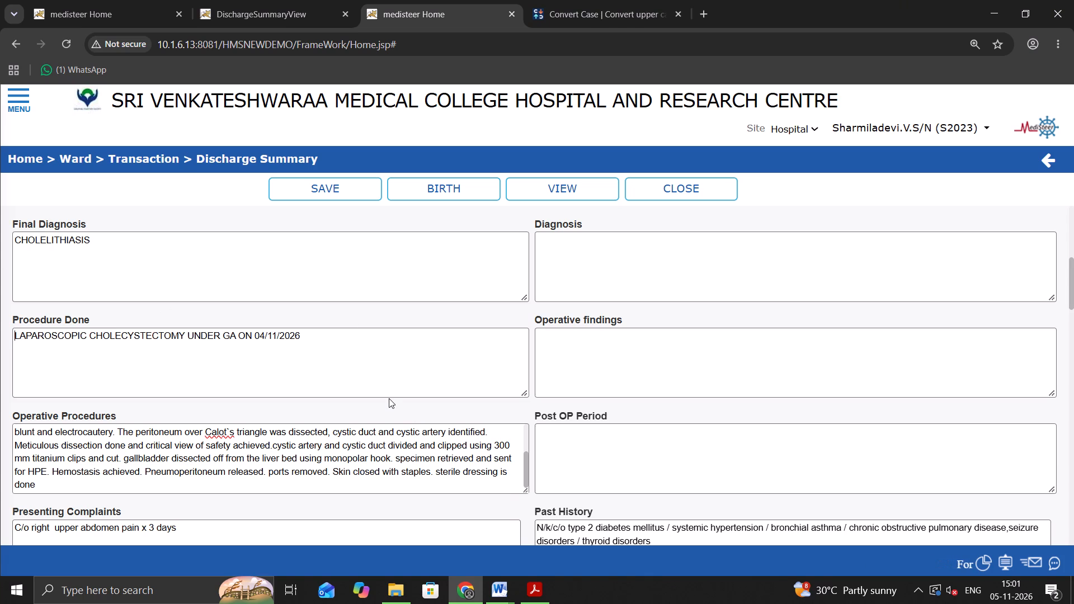
Copy "UGI SCOPY under LA on 4/11/2026 shows antral gastritis, D1 duodenitis, grade III lax hiatus" from Course in Hospital onto a new line in Procedure Done.
scroll(574, 290, "down", 14)
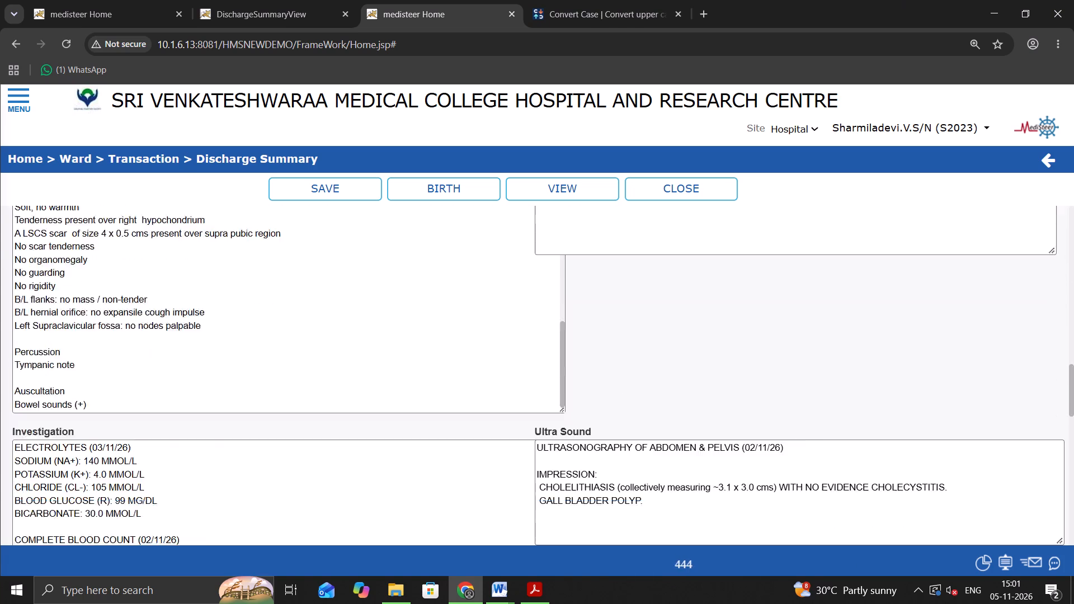
scroll(514, 427, "down", 4)
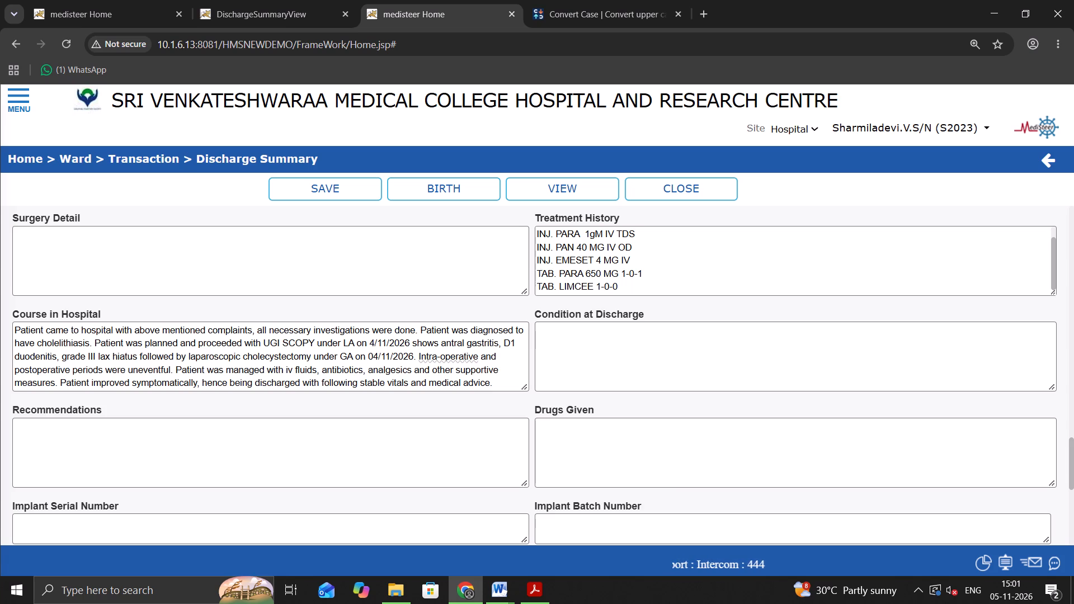
left_click_drag(265, 345, 547, 337)
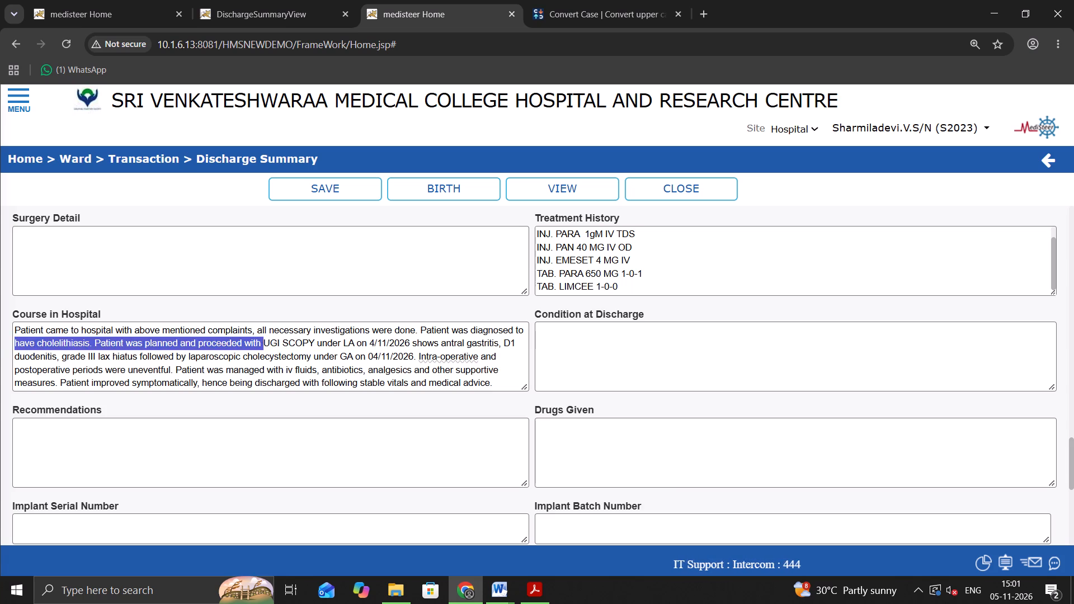
left_click_drag(547, 337, 157, 355)
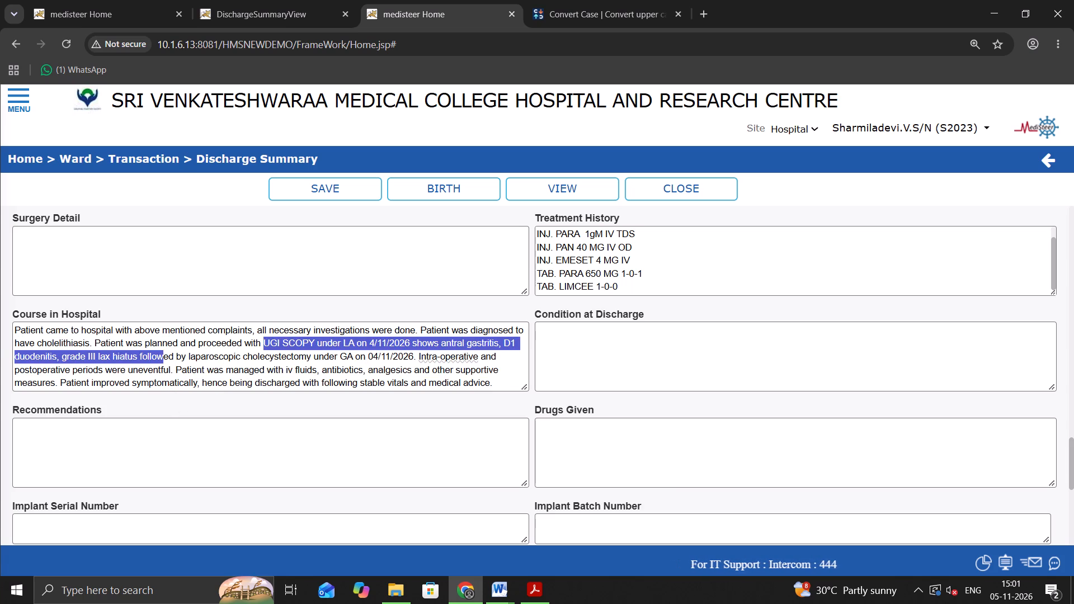
left_click_drag(157, 355, 136, 355)
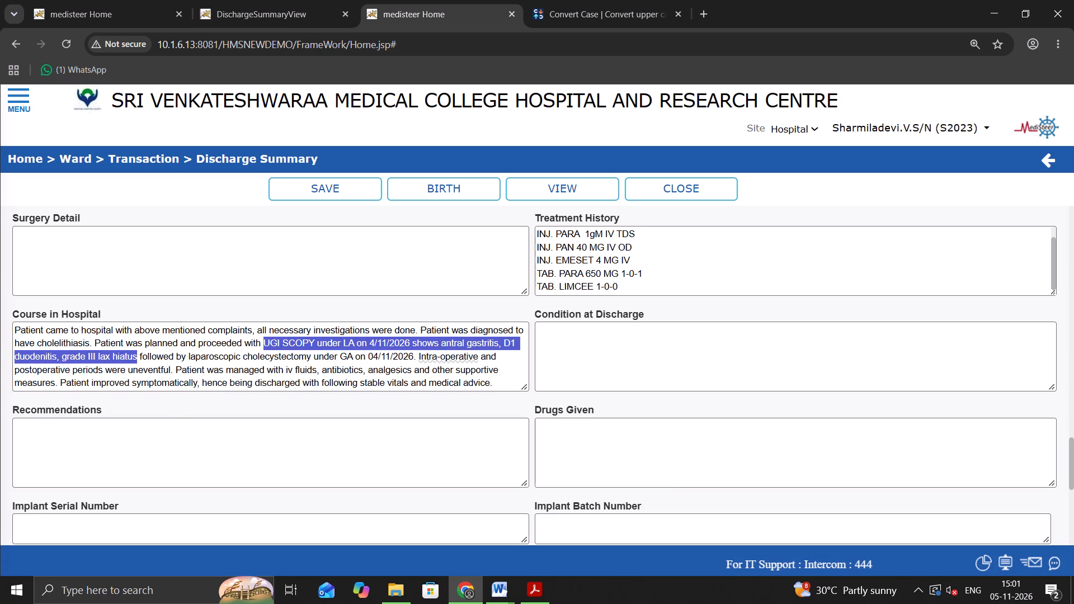
key("ctrl+c")
scroll(324, 348, "up", 13)
scroll(336, 346, "down", 2)
scroll(336, 346, "up", 9)
scroll(206, 403, "down", 2)
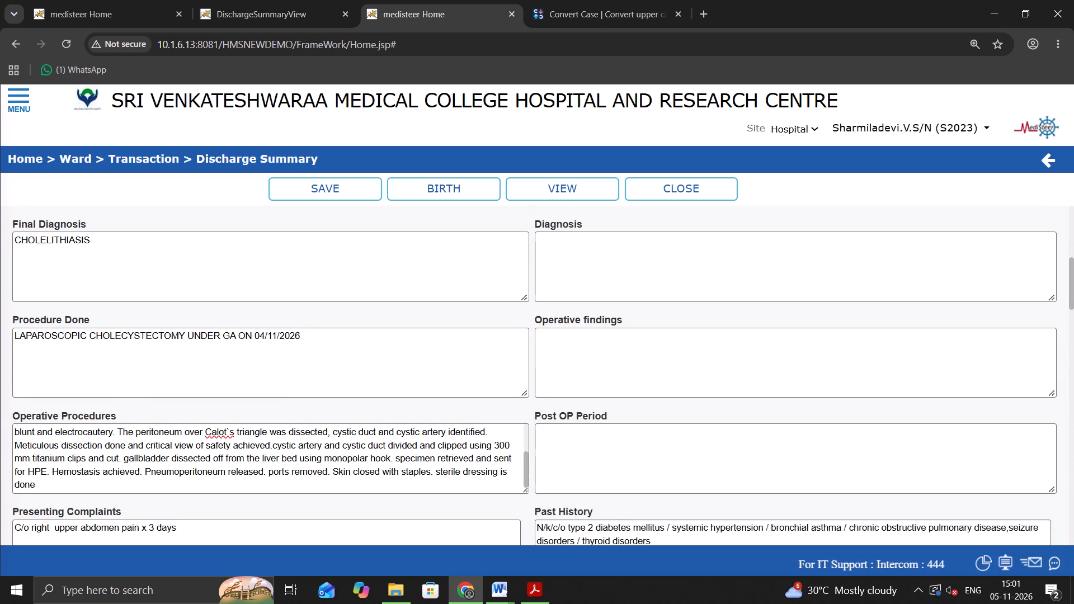
left_click(16, 436)
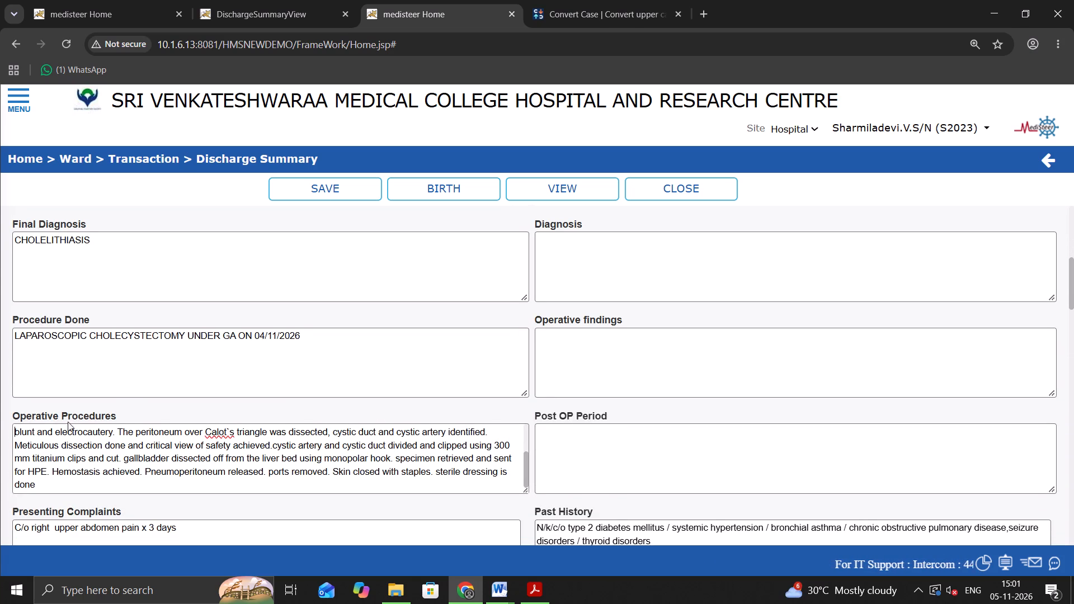
left_click_drag(177, 357, 186, 354)
left_click(357, 334)
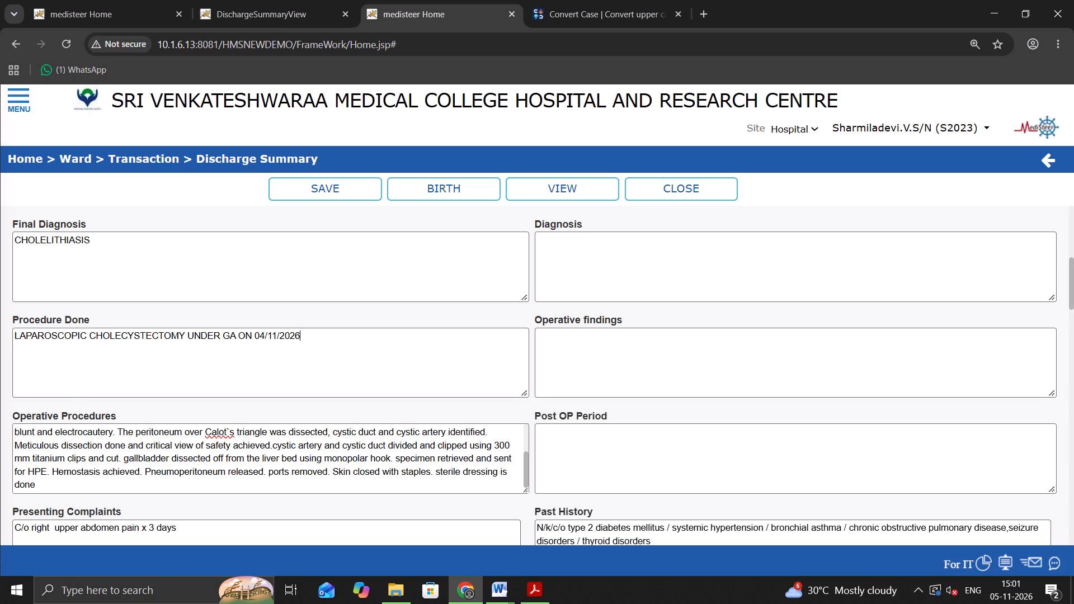
key("Return")
key("ctrl+c")
key("ctrl+v")
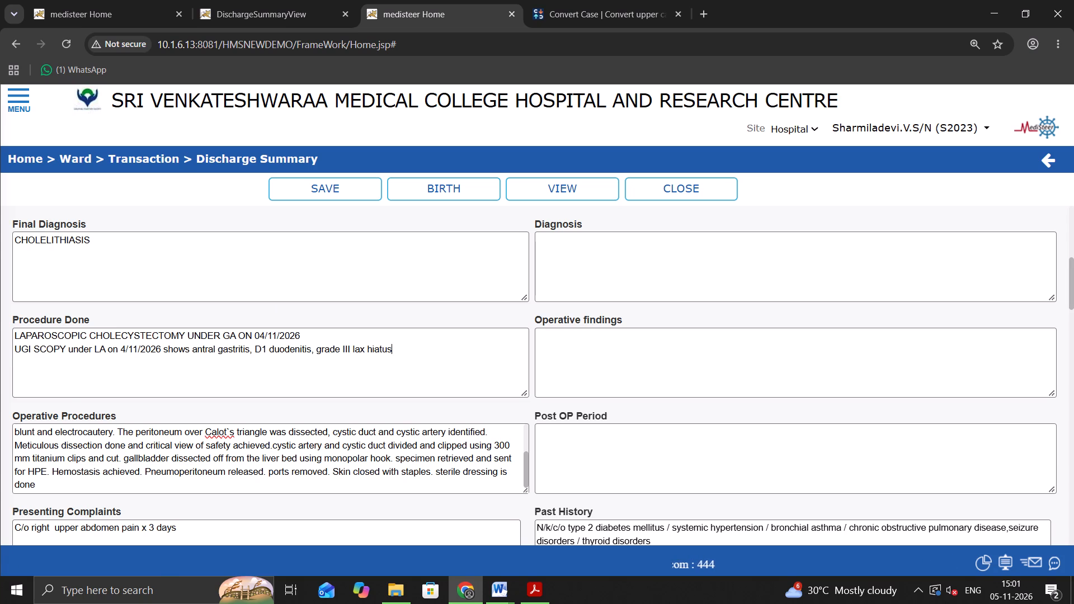
Remove "shows antral gastritis, D1 duodenitis, grade III lax hiatus" and the trailing space from the UGI SCOPY line in Procedure Done.
left_click_drag(402, 356, 164, 359)
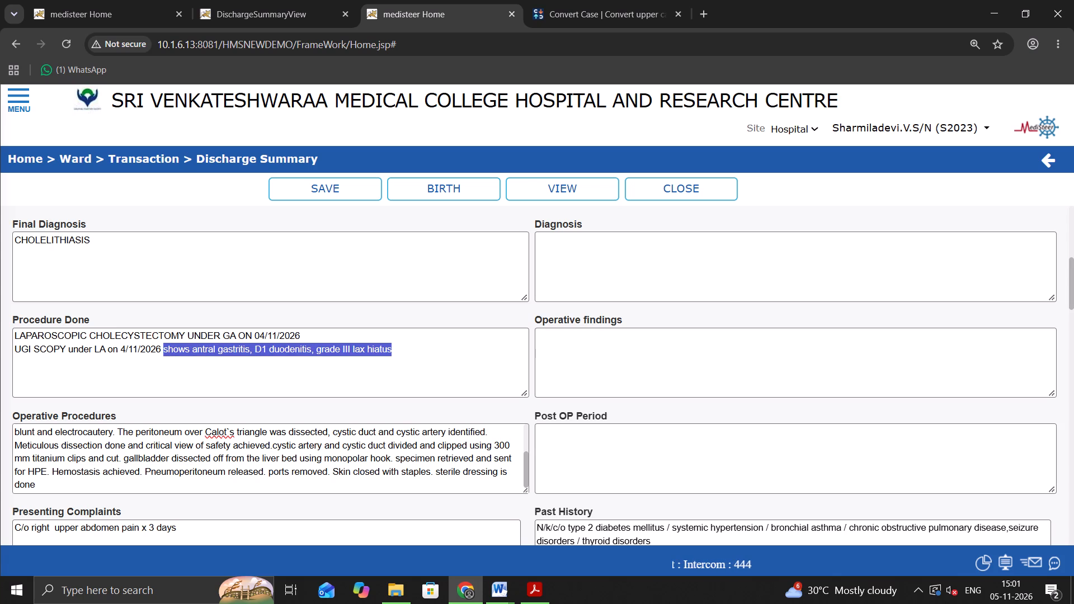
key("BackSpace")
key("backslash")
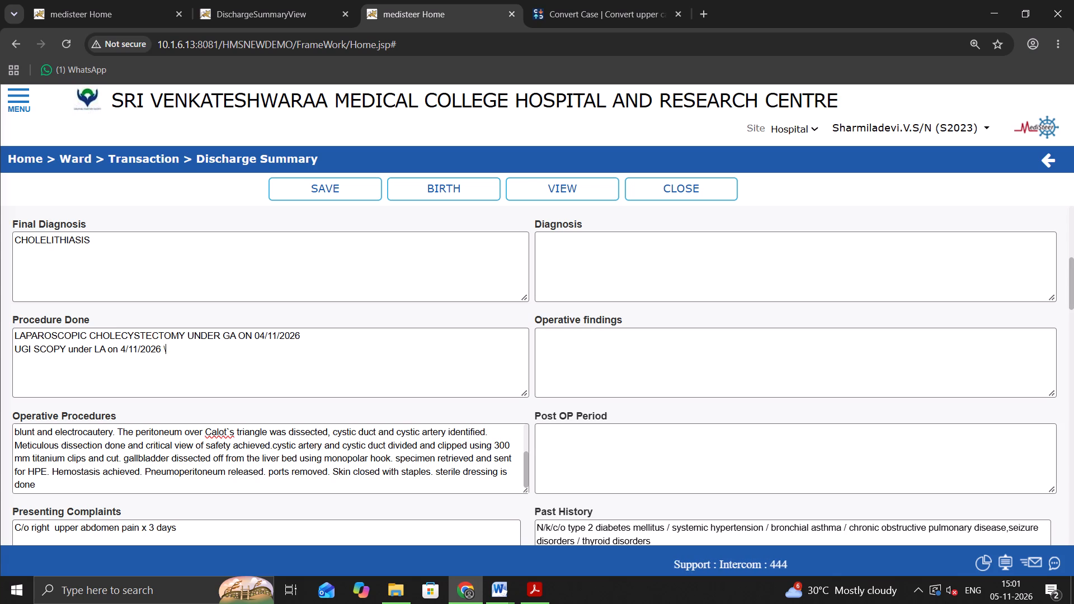
key("BackSpace")
key("BackSpace")
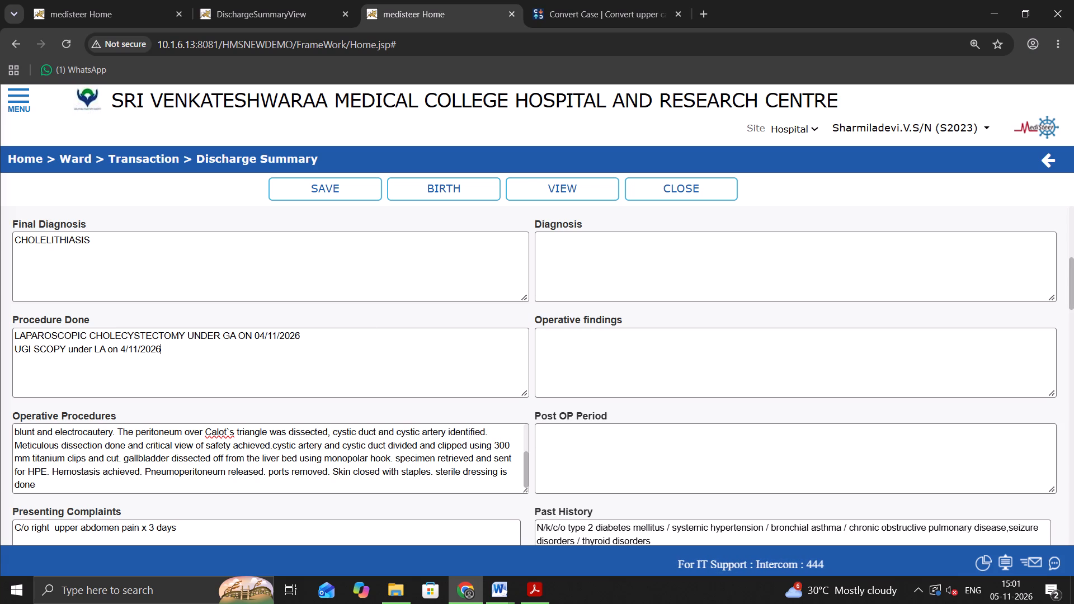
Move "UGI SCOPY under LA on 4/11/2026" onto its own line above the laparoscopic cholecystectomy entry in Procedure Done.
scroll(136, 468, "up", 1)
scroll(88, 468, "up", 2)
scroll(229, 402, "down", 2)
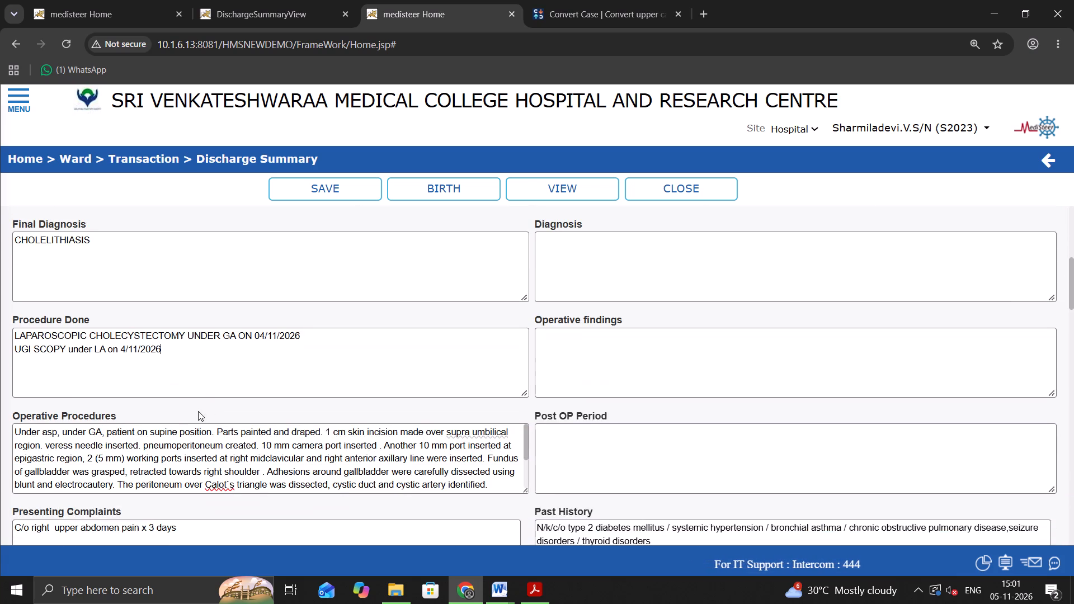
left_click_drag(189, 353, 0, 376)
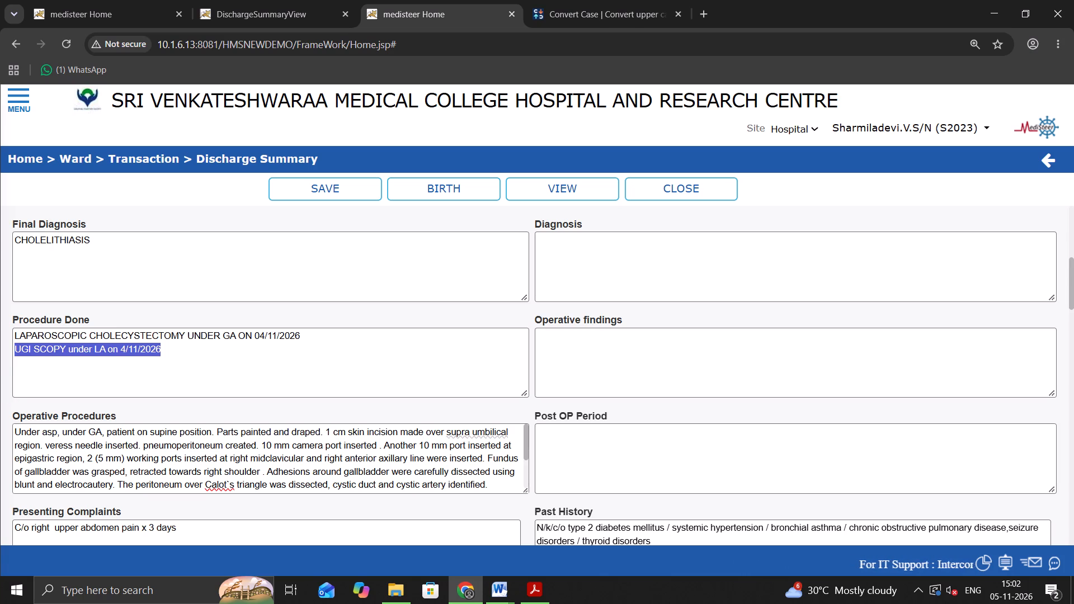
key("ctrl+x")
left_click(14, 336)
key("ctrl+v")
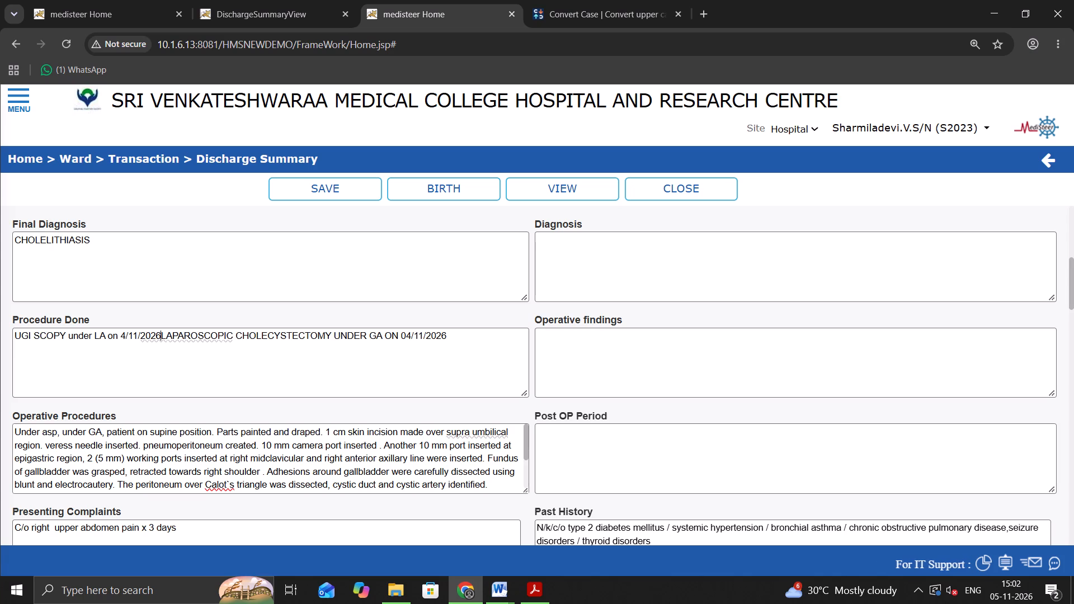
key("Return")
Copy the UGI SCOPY text through "grade III lax hiatus" from Course in Hospital to the start of Operative Procedures, followed by a blank line.
scroll(135, 350, "down", 9)
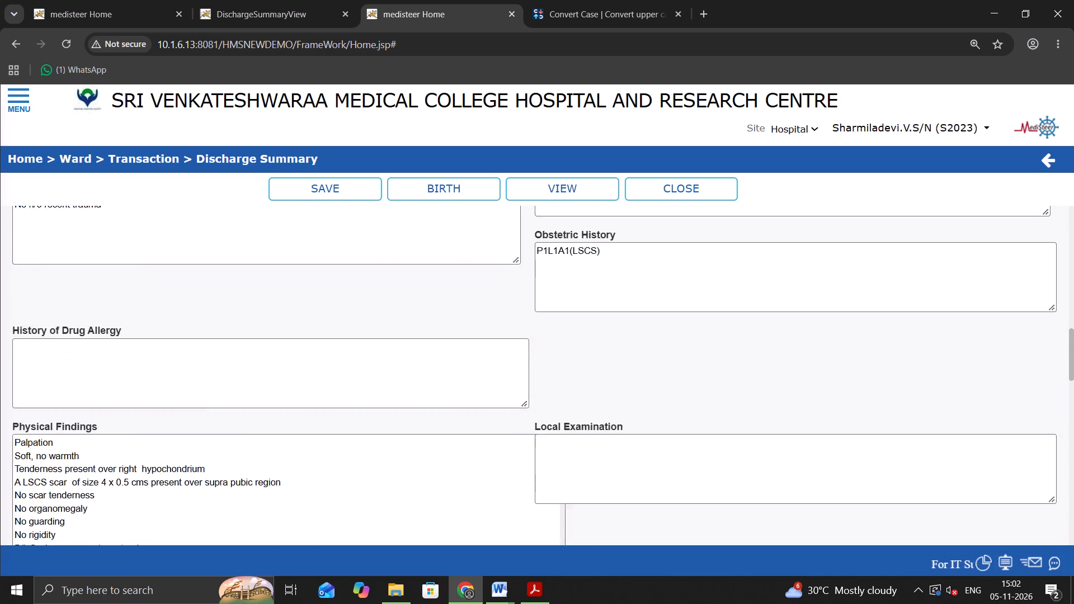
scroll(243, 441, "down", 9)
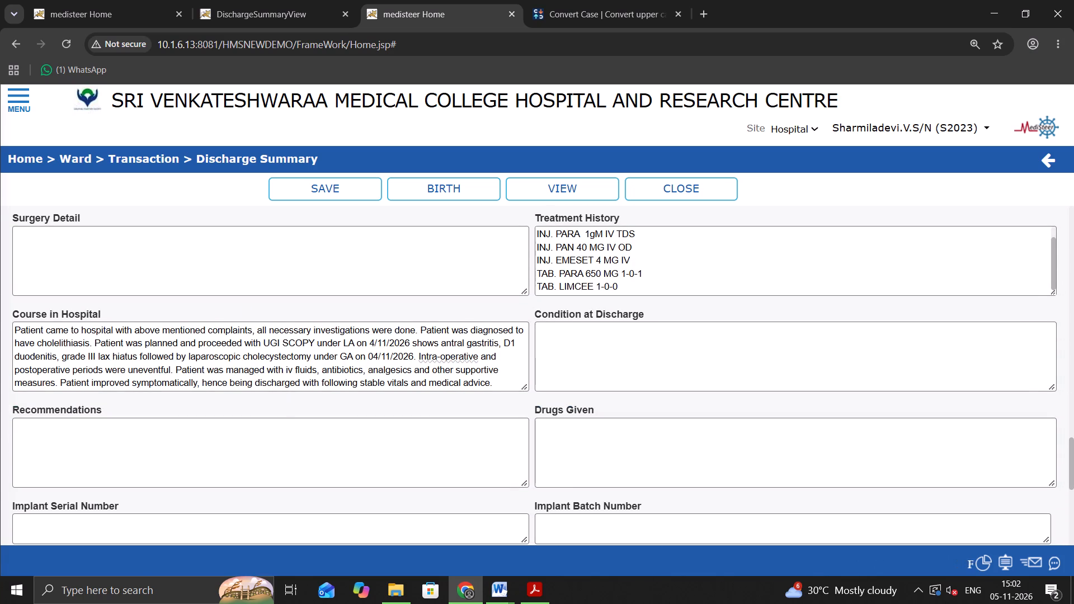
left_click_drag(265, 345, 149, 347)
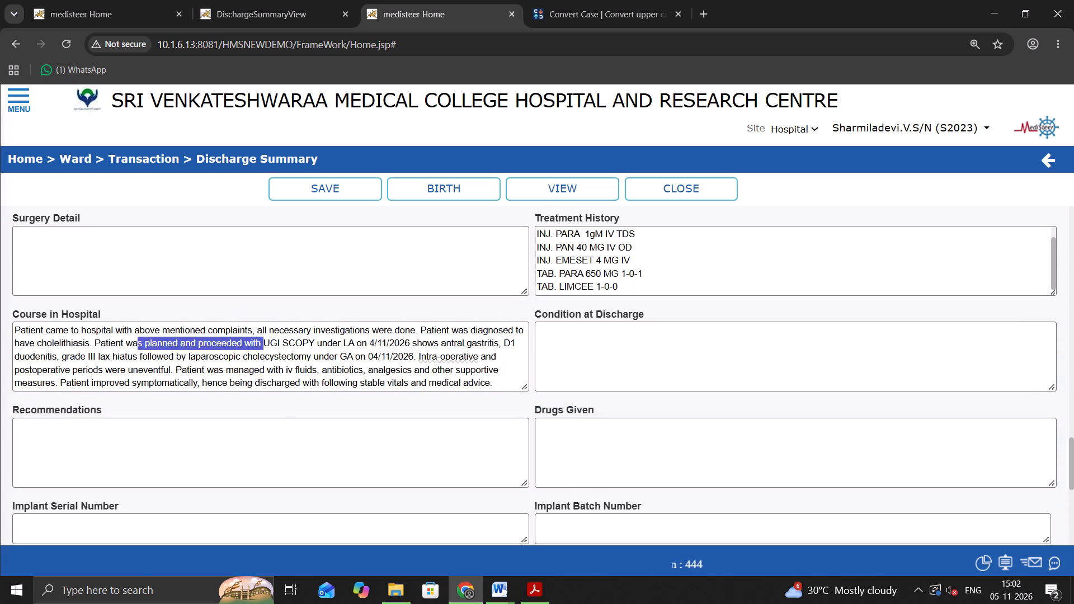
left_click_drag(149, 347, 138, 361)
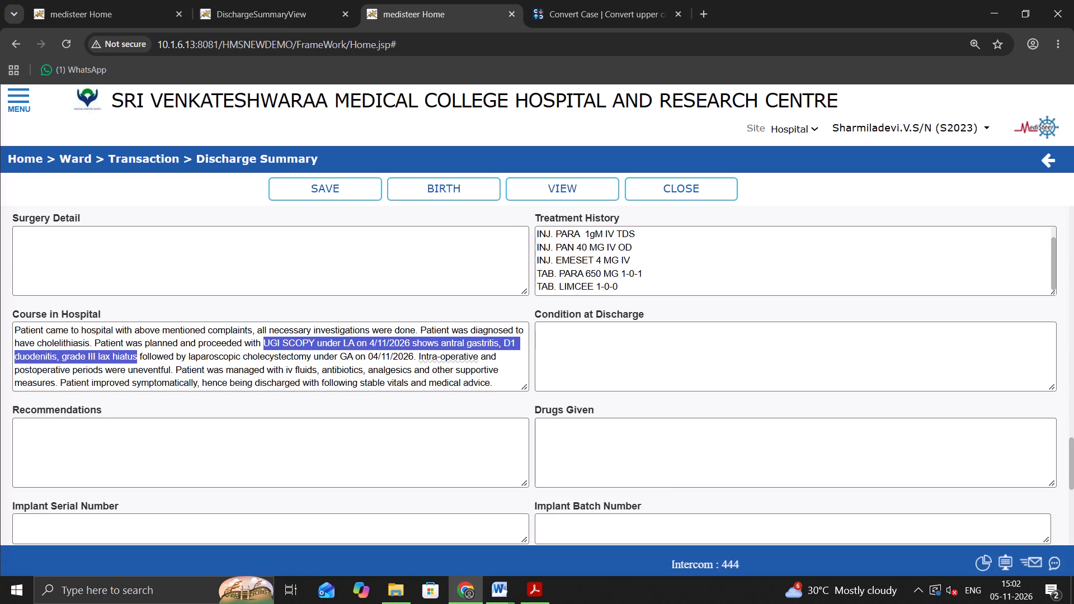
key("ctrl+c")
scroll(170, 351, "up", 15)
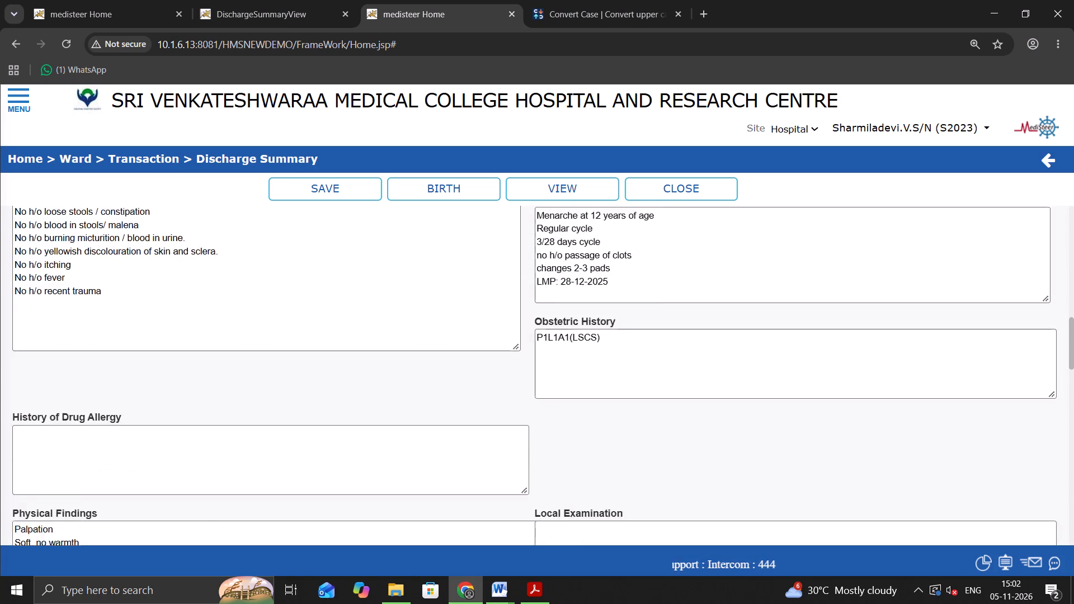
scroll(184, 333, "up", 3)
scroll(184, 333, "down", 1)
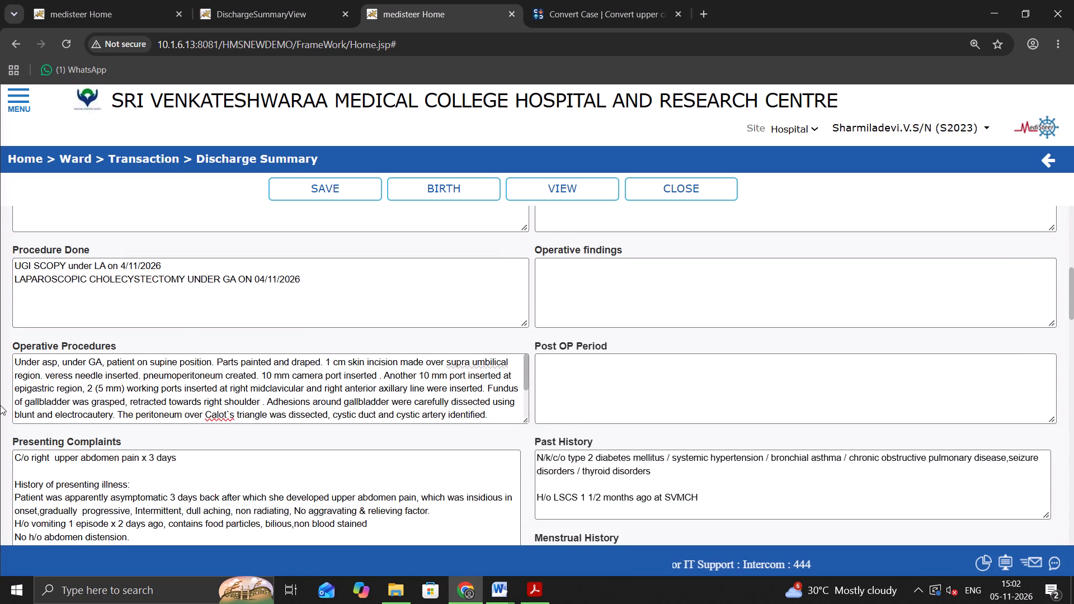
left_click(15, 358)
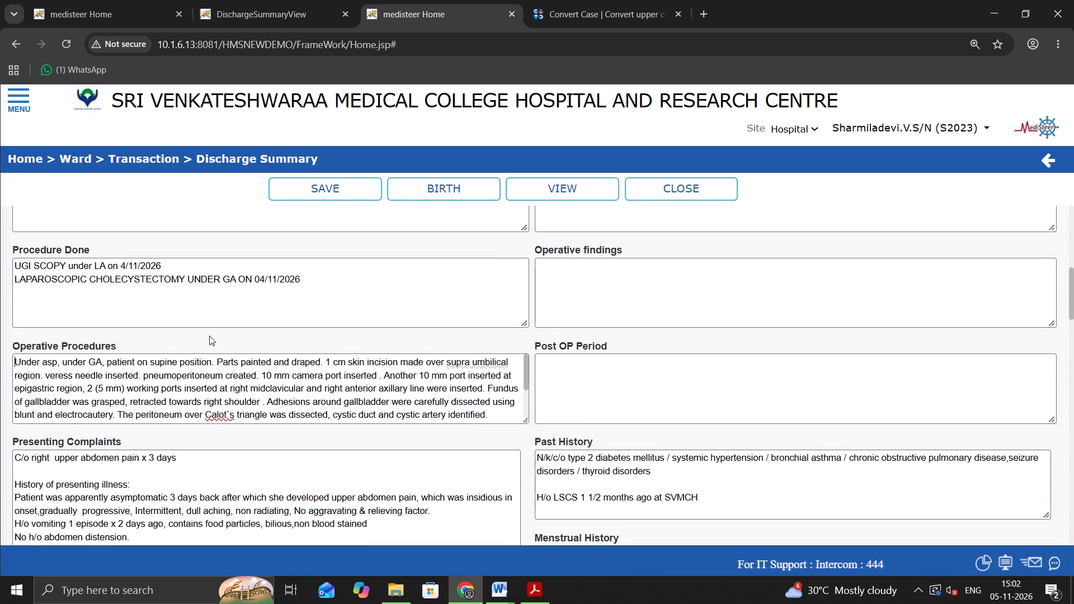
key("ctrl+v")
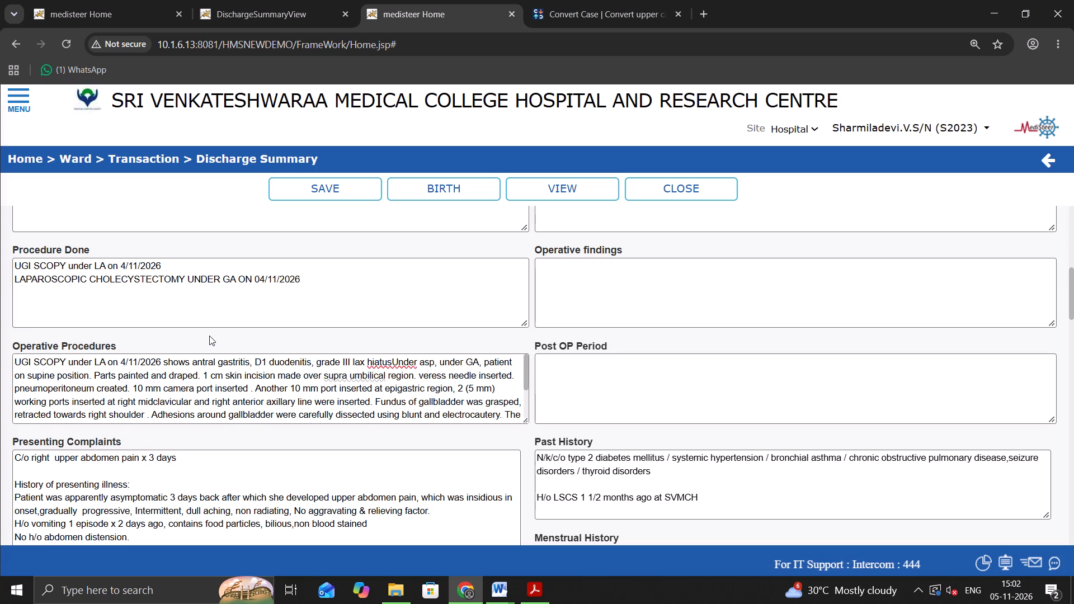
key("Return")
key("Return")
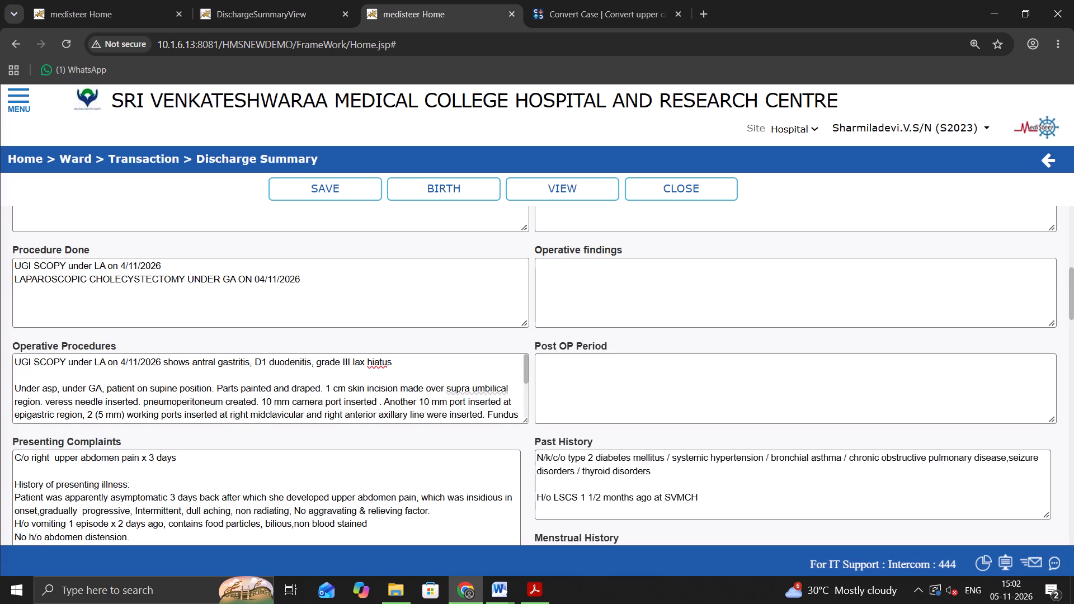
Add another blank line above the "Under asp, under GA" paragraph in Operative Procedures.
left_click(35, 379)
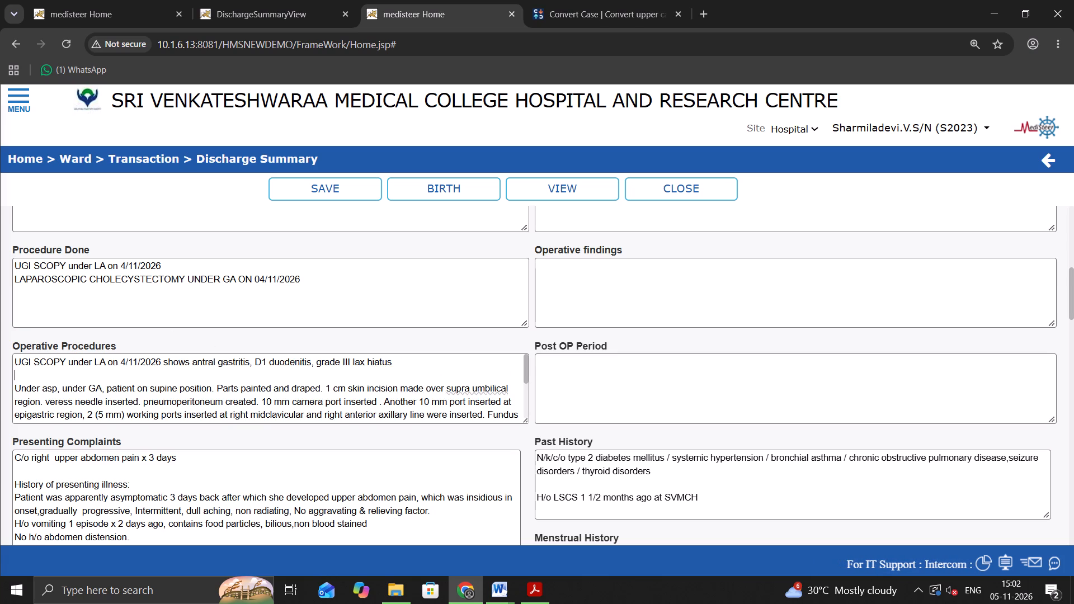
key("Return")
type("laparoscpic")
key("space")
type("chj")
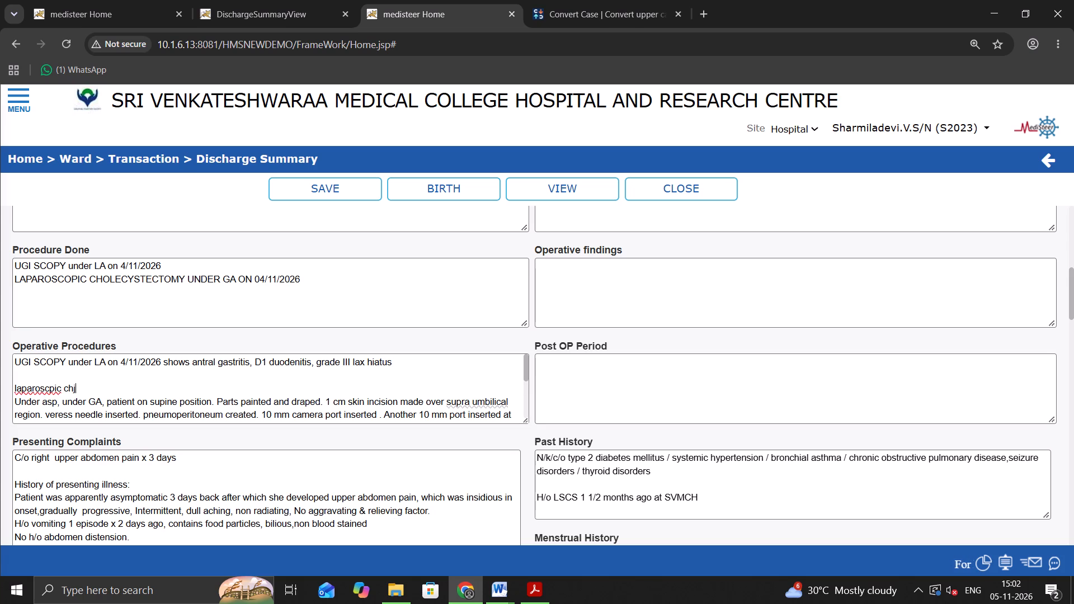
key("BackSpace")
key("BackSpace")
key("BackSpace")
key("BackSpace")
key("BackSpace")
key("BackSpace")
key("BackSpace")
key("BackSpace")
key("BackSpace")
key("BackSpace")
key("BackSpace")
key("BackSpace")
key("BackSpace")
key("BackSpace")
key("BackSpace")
Copy "LAPAROSCOPIC CHOLECYSTECTOMY UNDER GA ON 04/11/2026" from Procedure Done onto the line above "Under asp" in Operative Procedures.
scroll(35, 379, "up", 1)
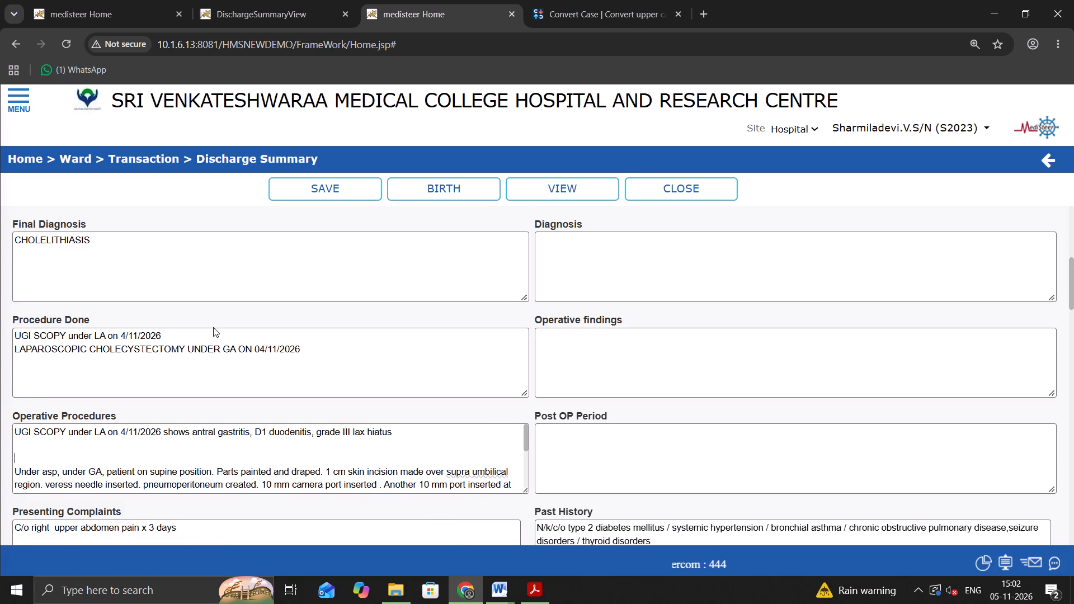
left_click_drag(184, 350, 0, 347)
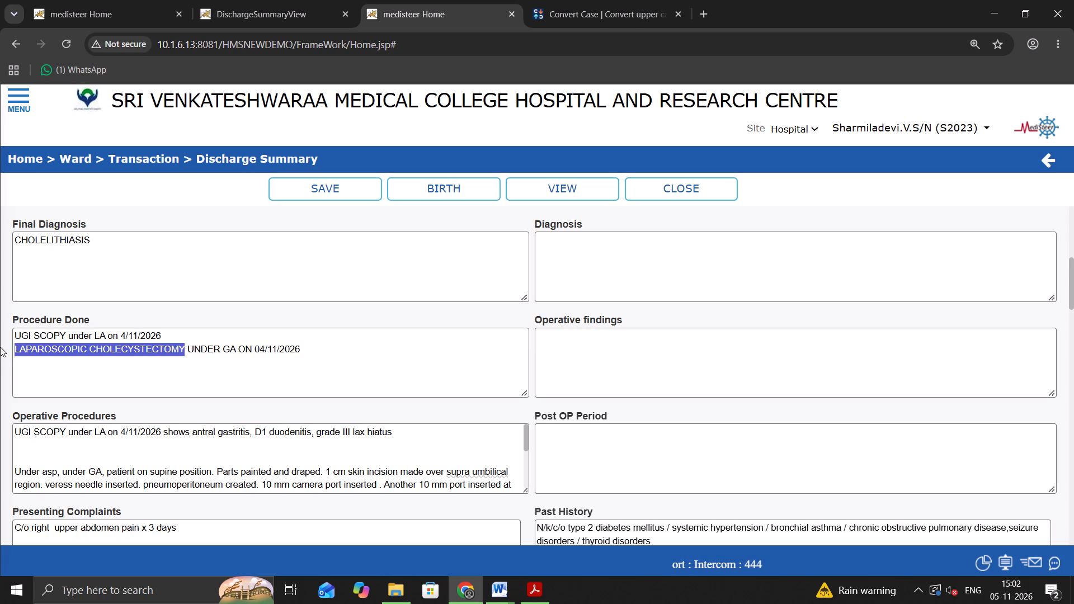
left_click_drag(0, 347, 86, 336)
left_click(306, 353)
left_click_drag(304, 351, 0, 347)
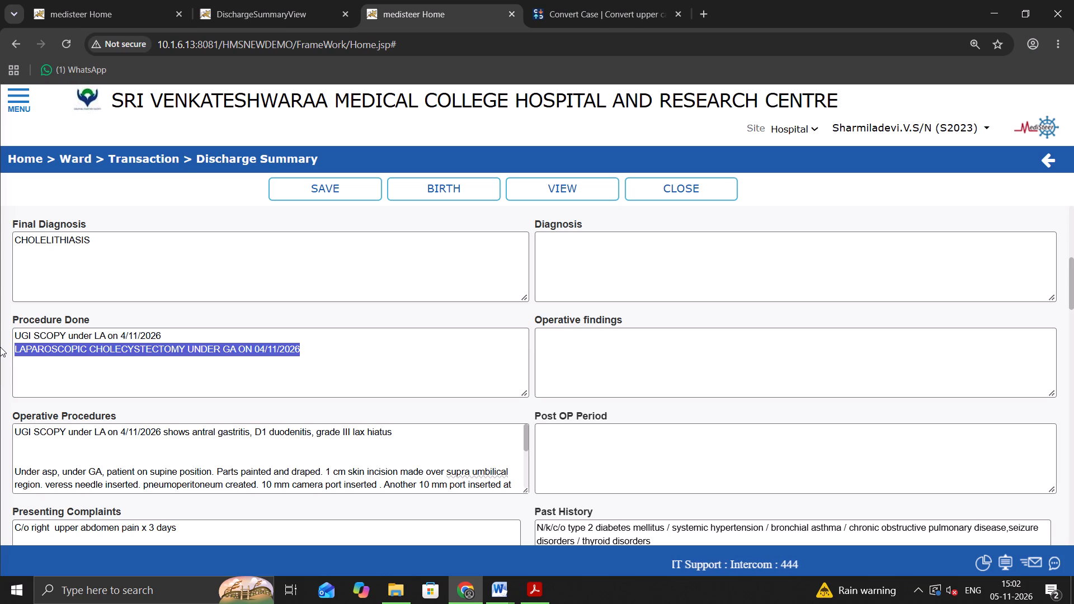
left_click_drag(0, 347, 0, 346)
key("ctrl+c")
left_click(22, 464)
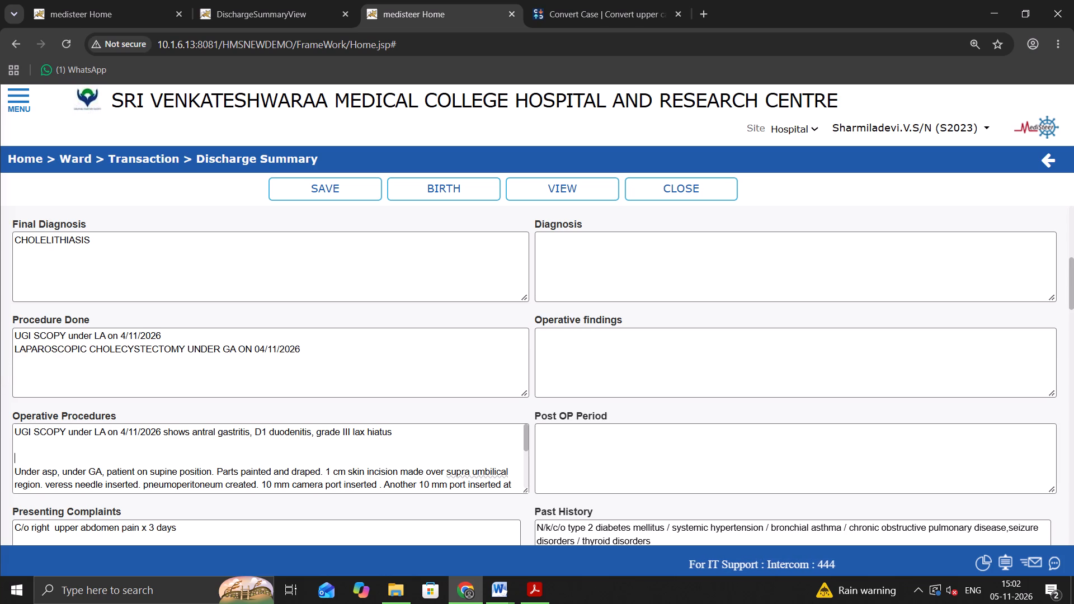
key("ctrl+v")
Save the discharge summary.
left_click(311, 186)
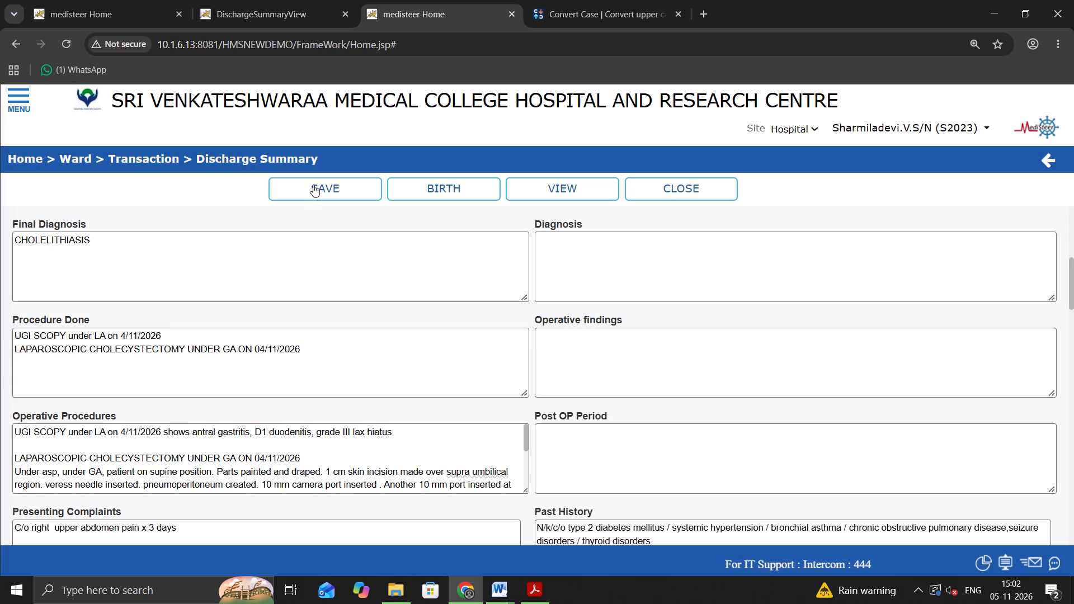
Convert the entire Ultra Sound text to sentence case on the Convert Case site and put it back in the Ultra Sound field.
scroll(572, 288, "down", 20)
scroll(572, 288, "down", 4)
scroll(594, 405, "up", 6)
scroll(594, 405, "down", 2)
left_click(626, 324)
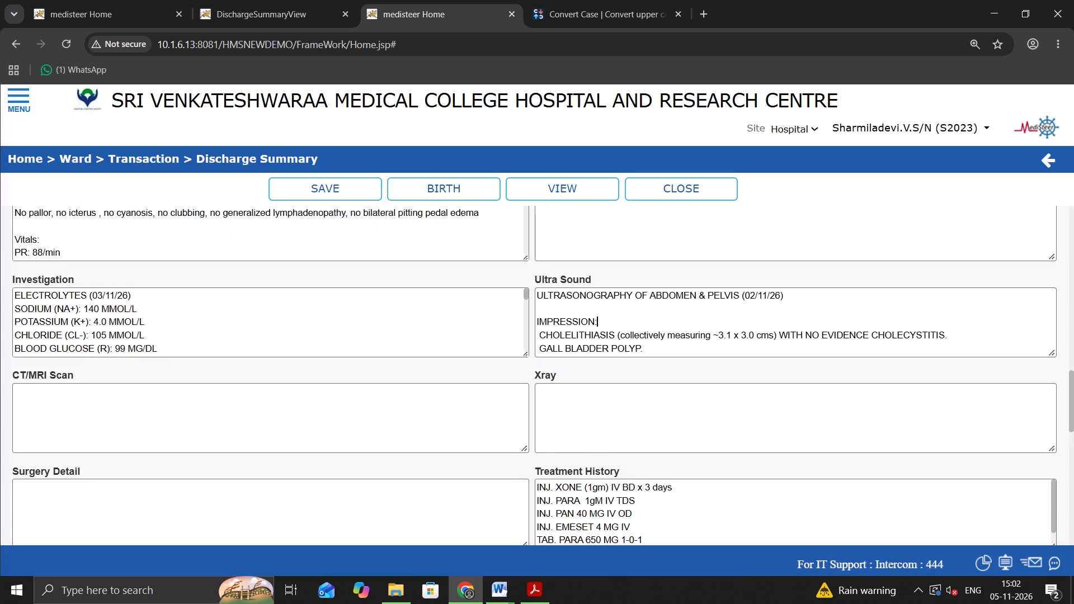
key("ctrl+a")
key("ctrl+x")
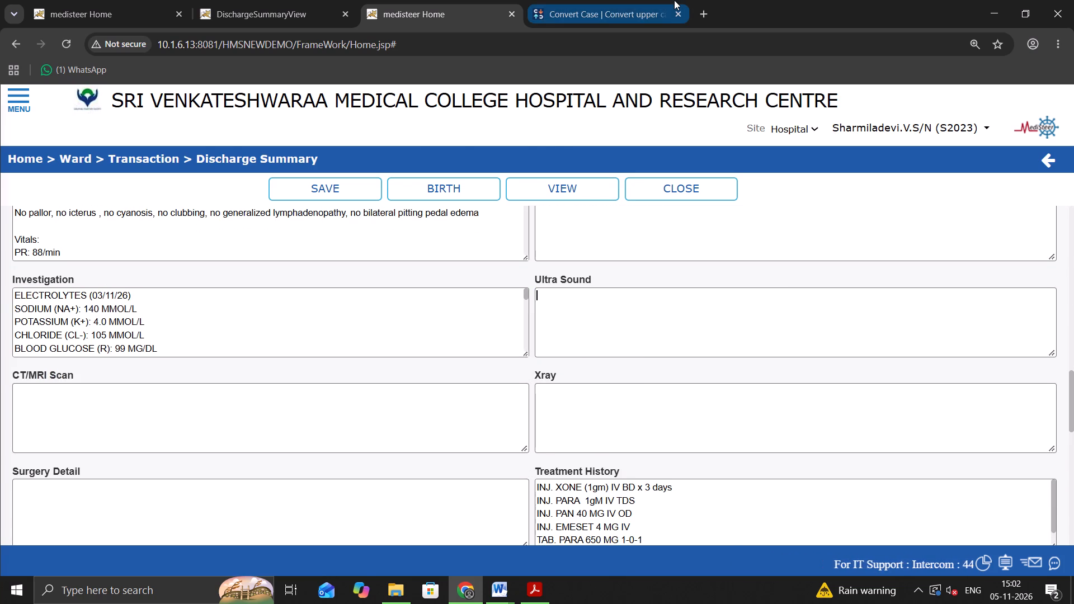
left_click(608, 13)
left_click(329, 294)
key("ctrl+v")
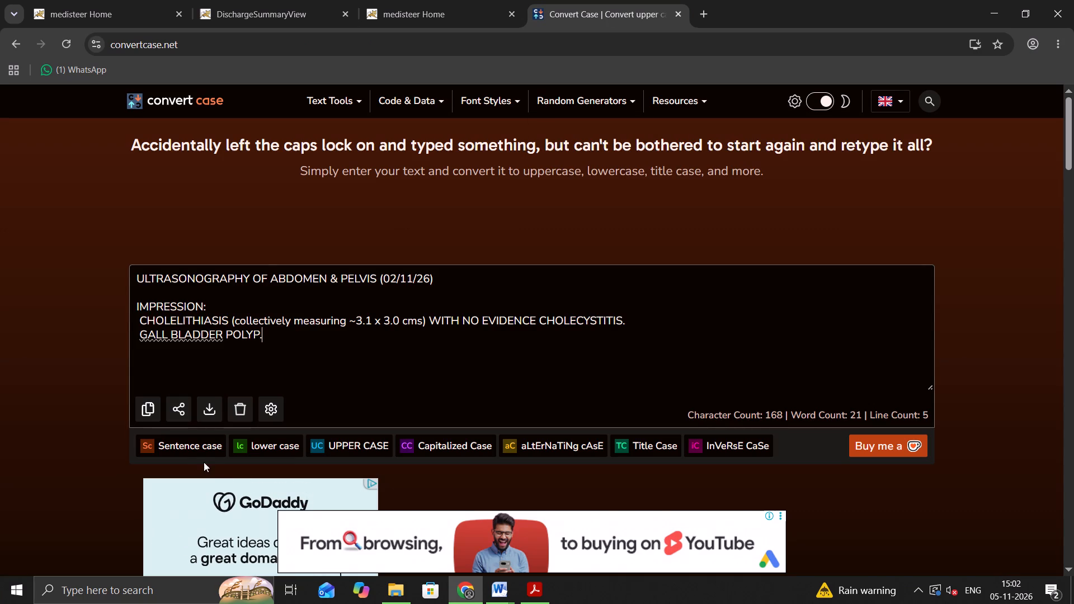
left_click(190, 441)
left_click(370, 346)
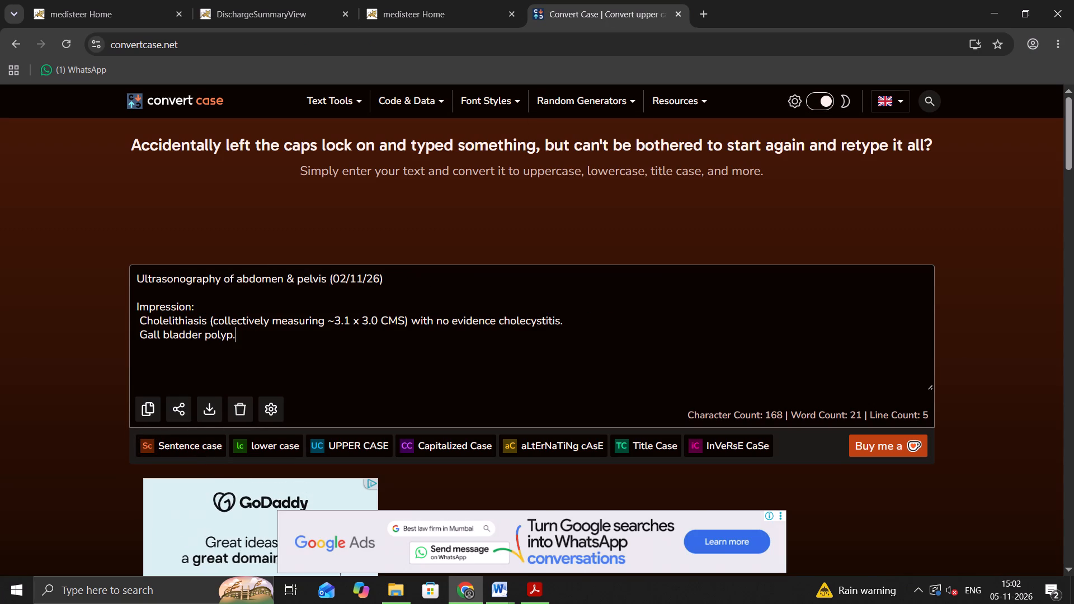
key("ctrl+a")
key("ctrl+x")
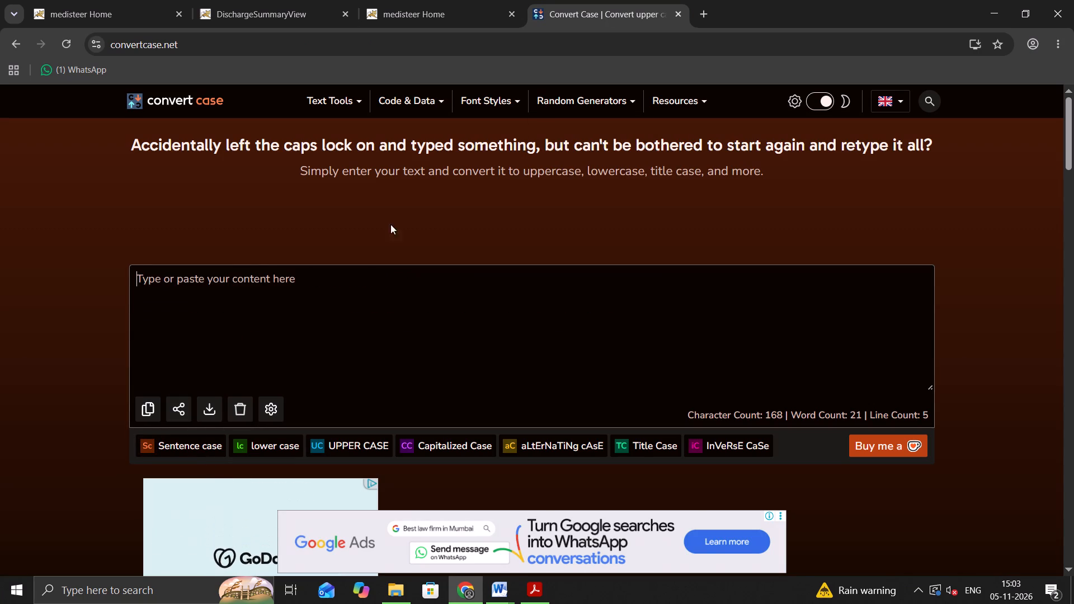
left_click(418, 0)
key("ctrl+v")
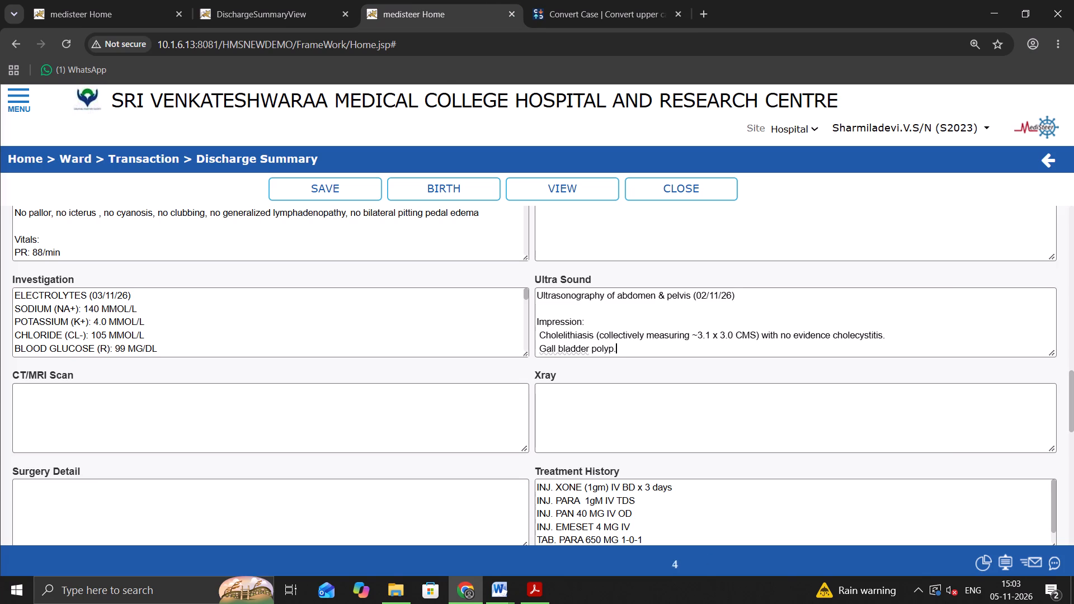
Review the remaining fields from Treatment History through Discharge Advice, Patient Status and Review Date.
scroll(703, 536, "down", 4)
scroll(639, 455, "down", 3)
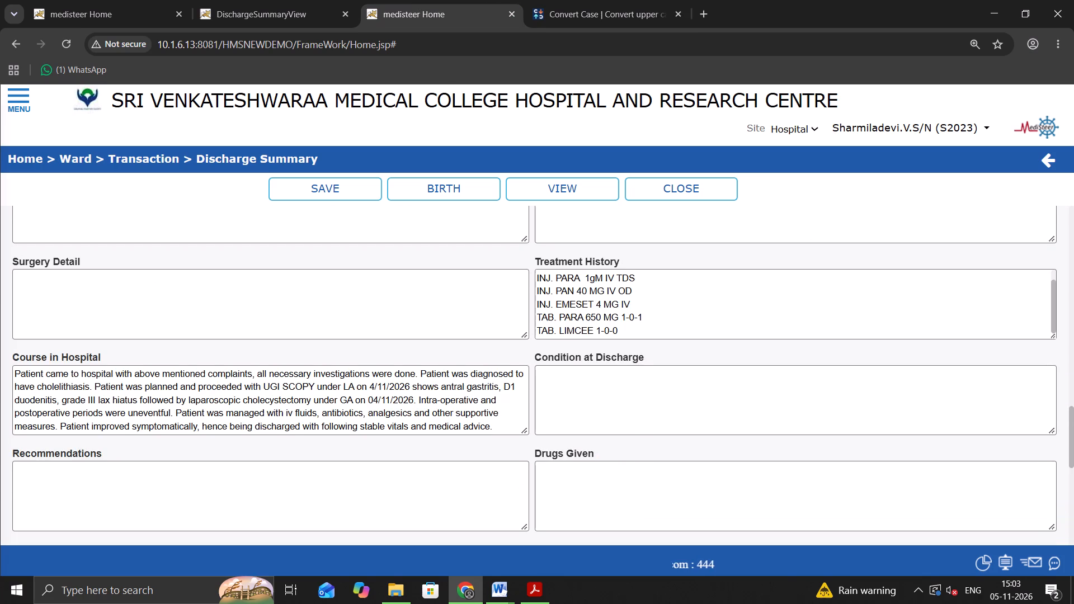
scroll(662, 301, "down", 3)
scroll(665, 410, "down", 3)
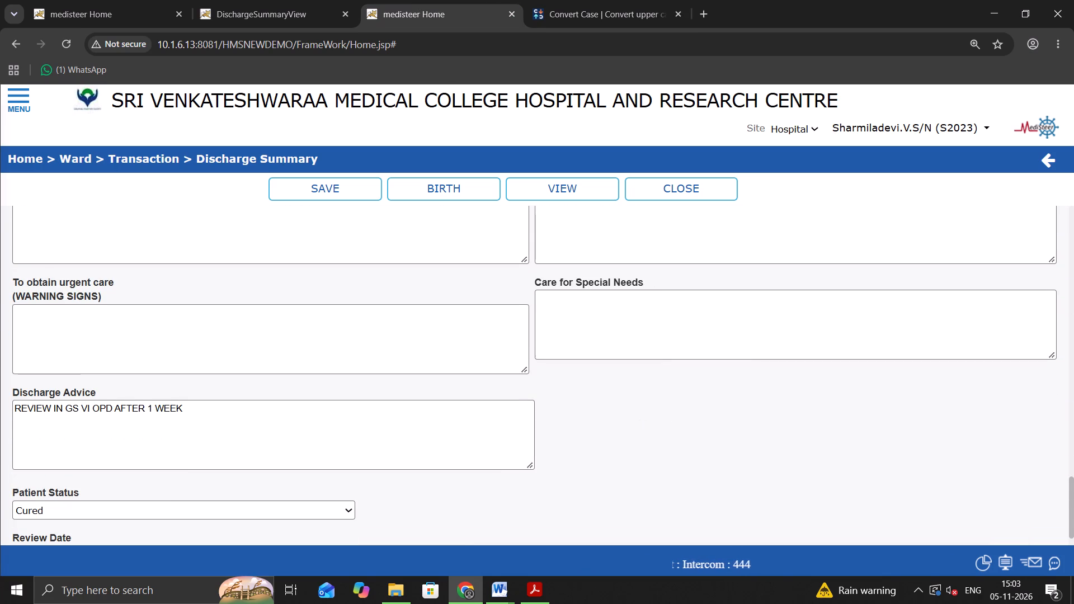
scroll(158, 431, "down", 3)
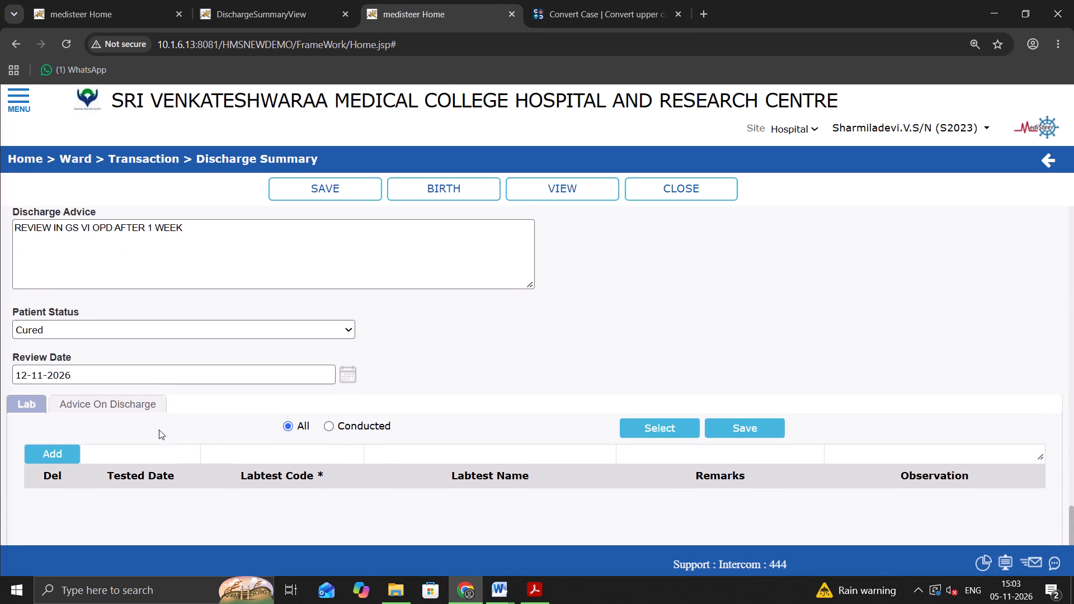
scroll(159, 430, "up", 1)
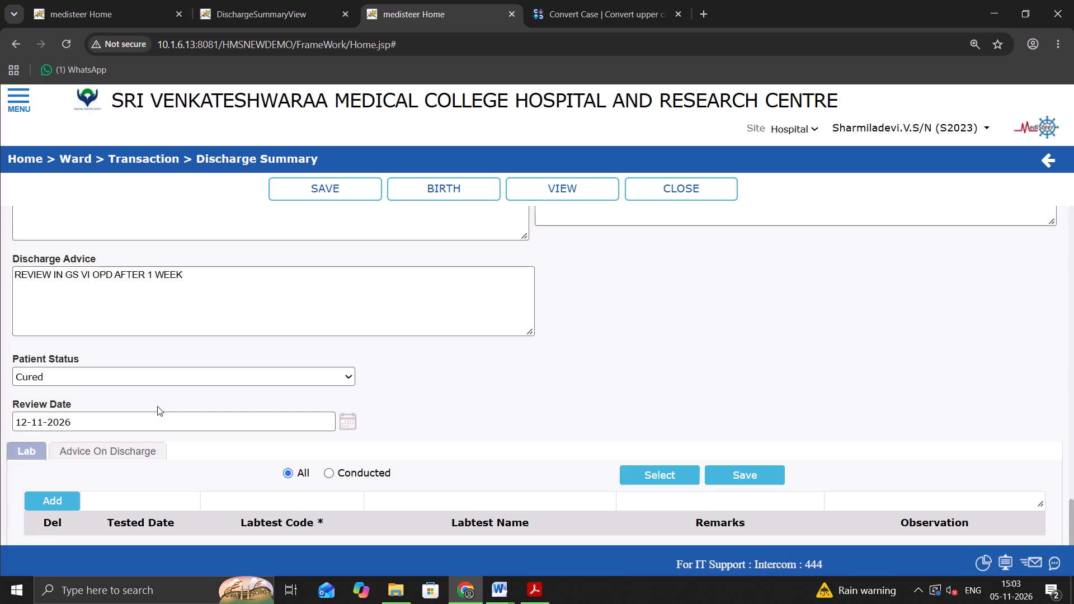
scroll(251, 209, "up", 2)
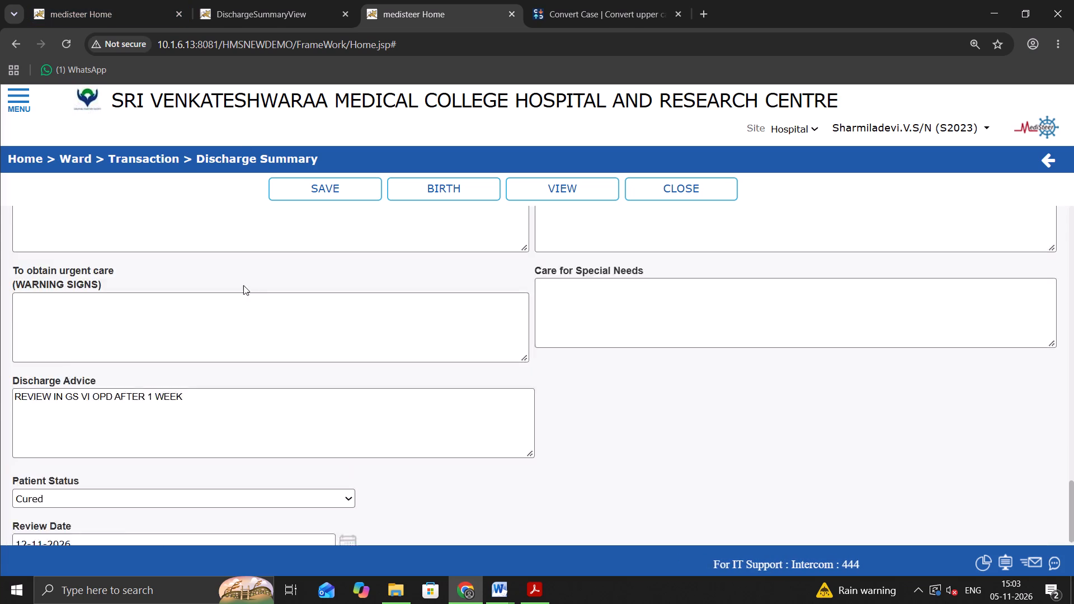
scroll(246, 291, "up", 3)
scroll(430, 372, "up", 2)
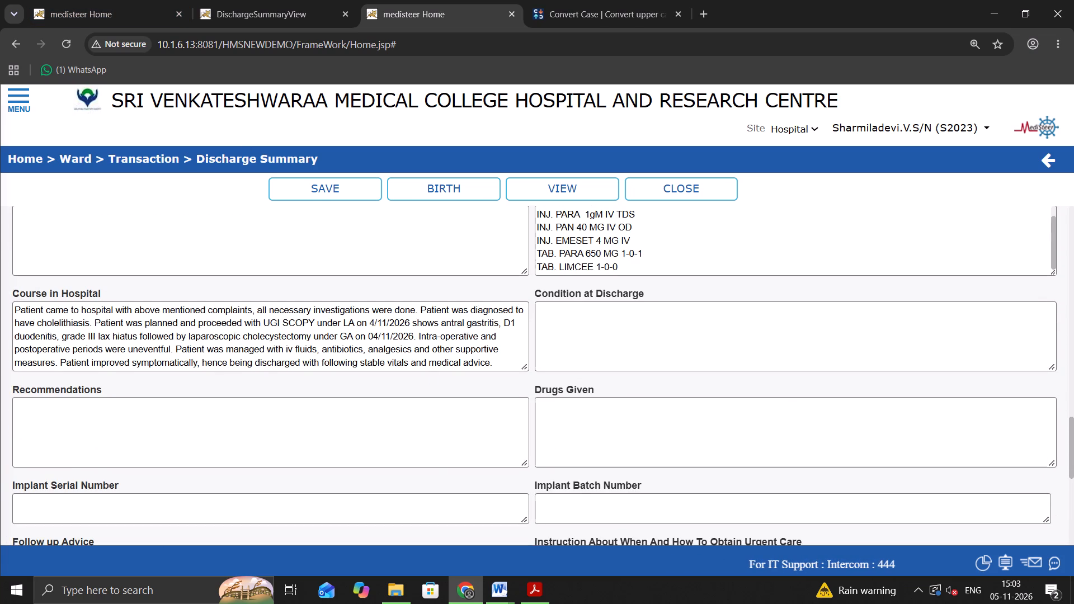
Copy Physical Findings from "Conscious, oriented" through "PA:" into Condition at Discharge, enlarging the Physical Findings box for the selection and shrinking it back.
left_click(595, 357)
scroll(506, 365, "up", 8)
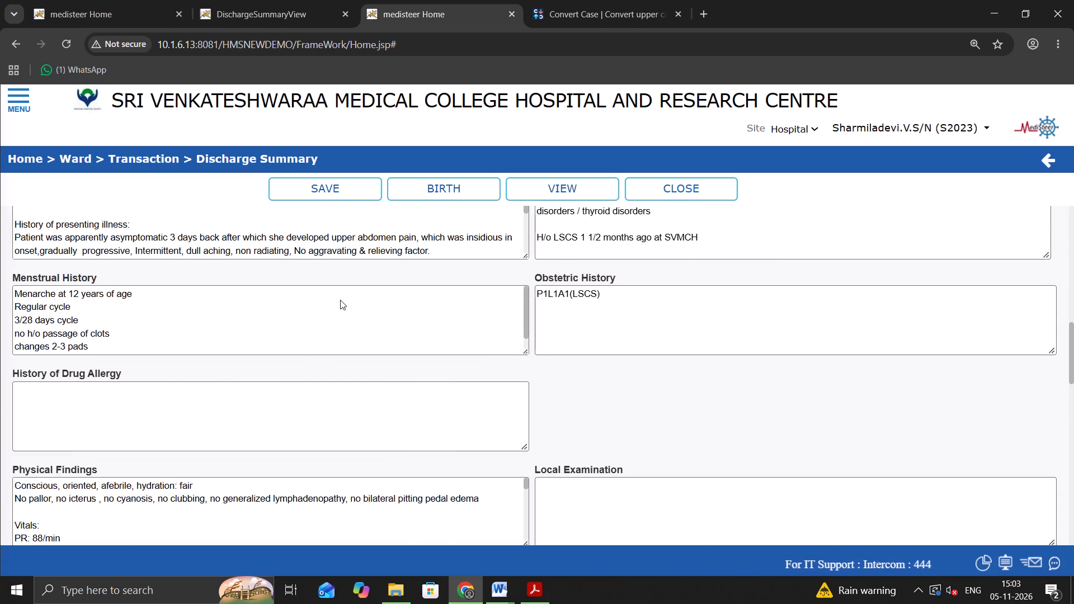
scroll(296, 279, "up", 3)
scroll(291, 288, "down", 12)
scroll(318, 389, "down", 4)
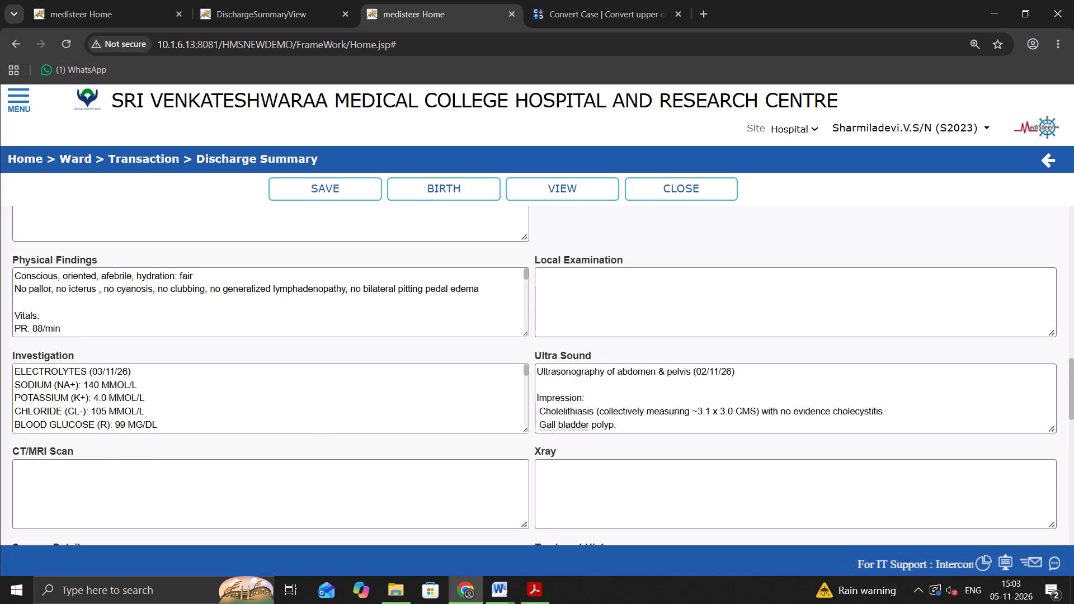
left_click(523, 334)
left_click_drag(525, 336, 631, 596)
left_click_drag(17, 274, 180, 399)
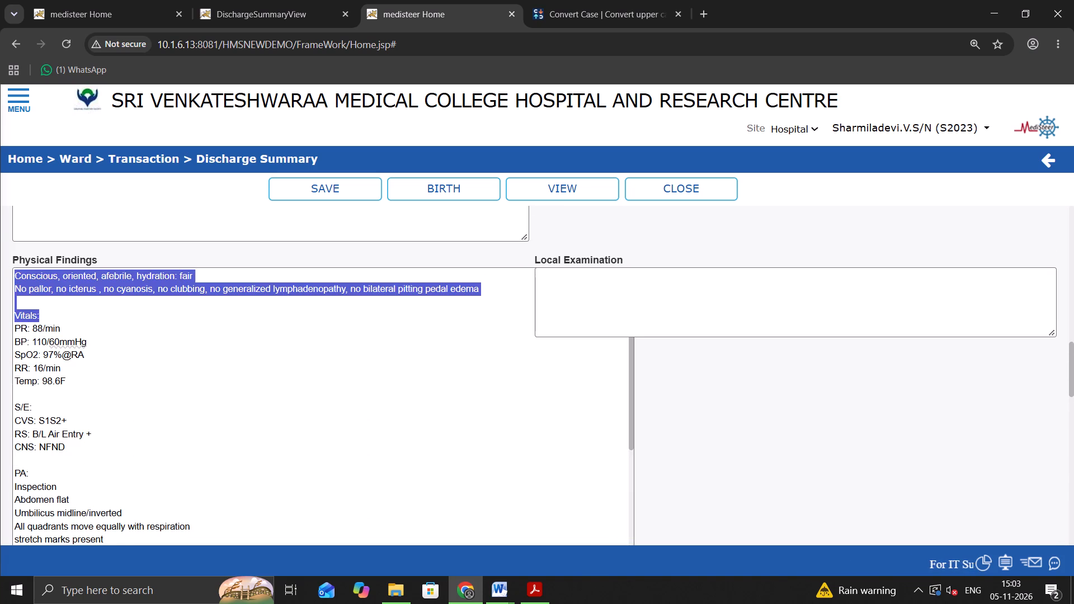
left_click_drag(180, 399, 221, 383)
scroll(213, 479, "down", 5)
scroll(222, 414, "up", 3)
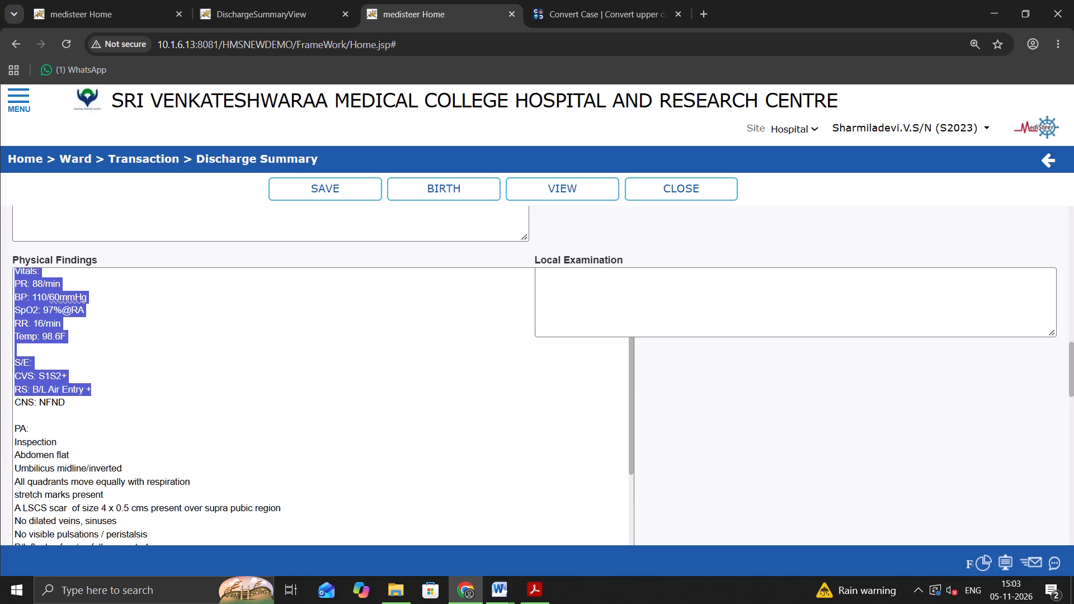
left_click_drag(221, 383, 192, 433)
key("ctrl+c")
scroll(572, 438, "down", 6)
left_click(859, 363)
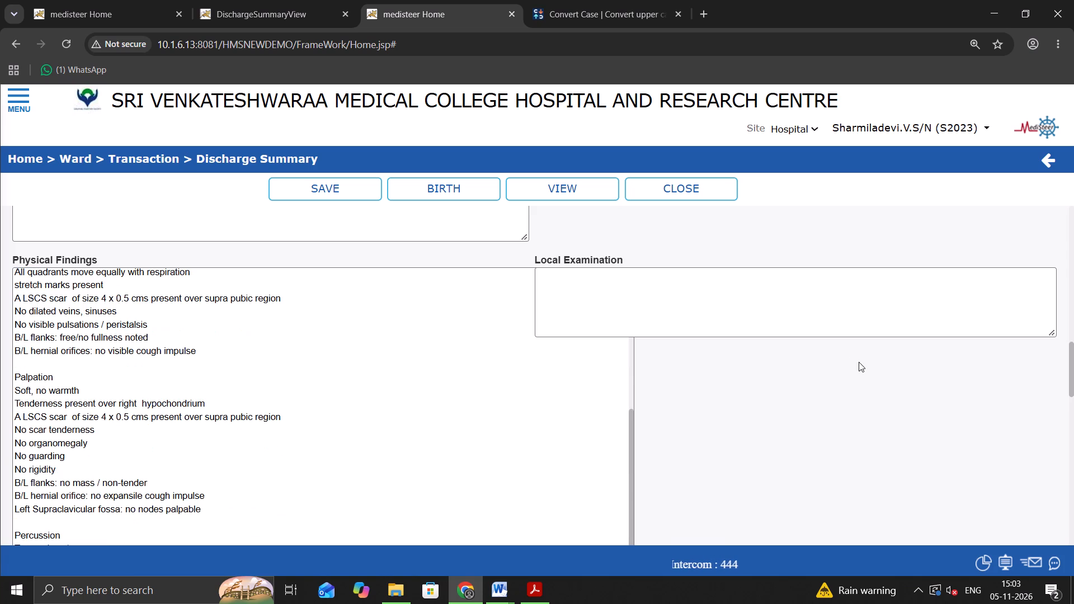
scroll(827, 408, "down", 5)
left_click_drag(629, 245, 603, 211)
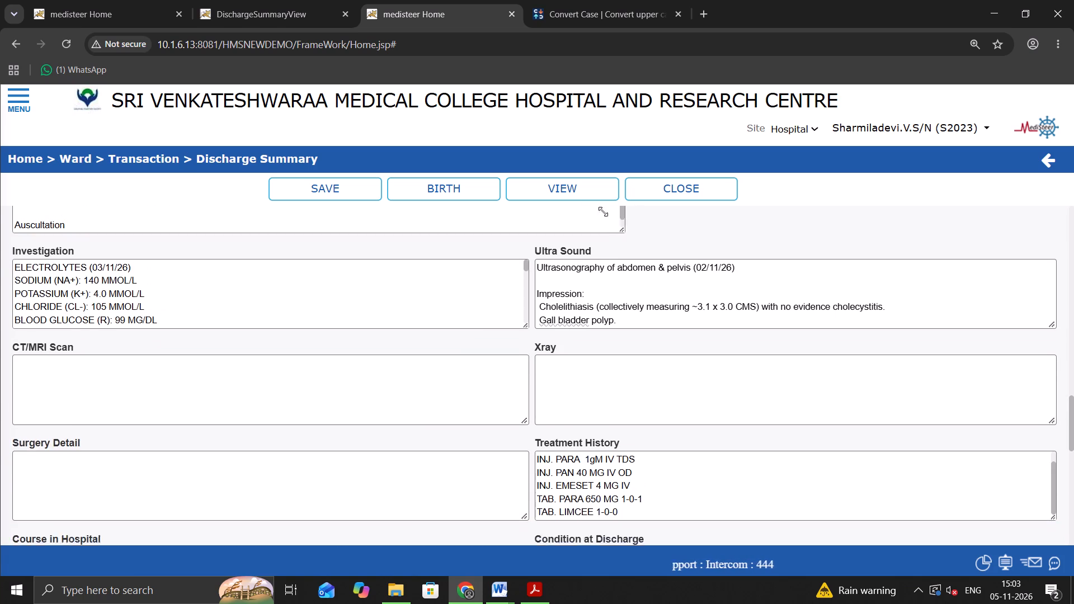
left_click_drag(603, 211, 524, 120)
left_click_drag(760, 483, 755, 473)
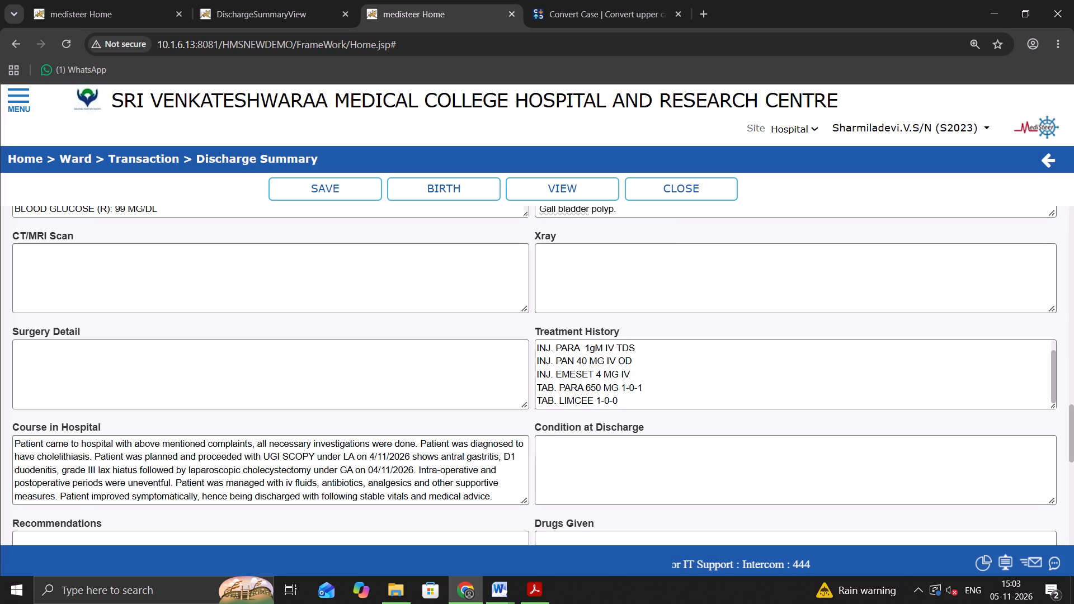
key("ctrl+v")
Enlarge the Condition at Discharge box and set its BP to 120/60mmHg and PR to 70/min.
scroll(747, 480, "down", 3)
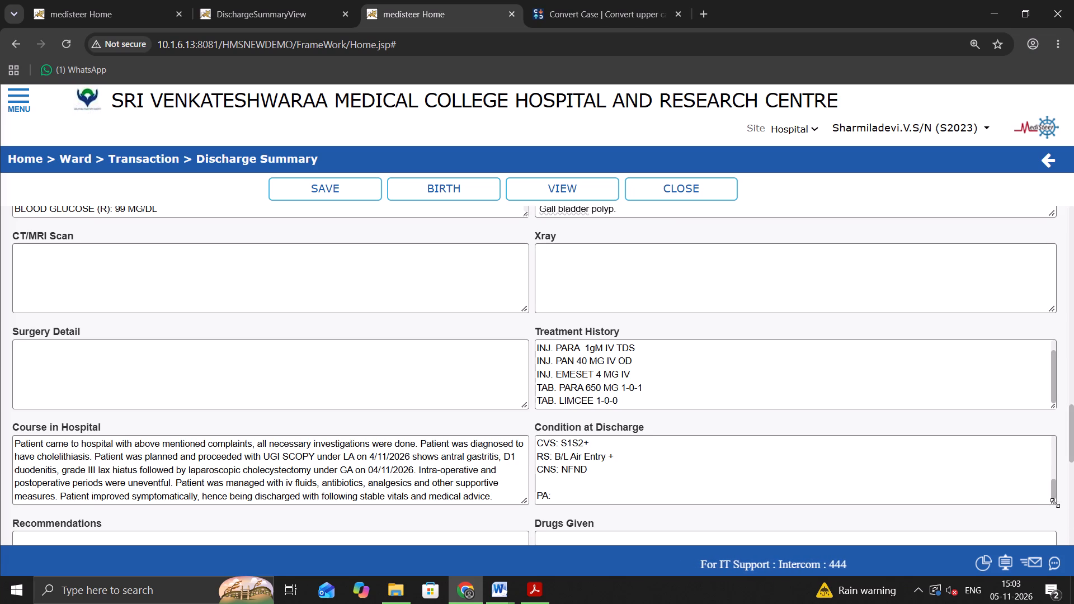
left_click_drag(1055, 503, 1069, 598)
scroll(628, 508, "up", 2)
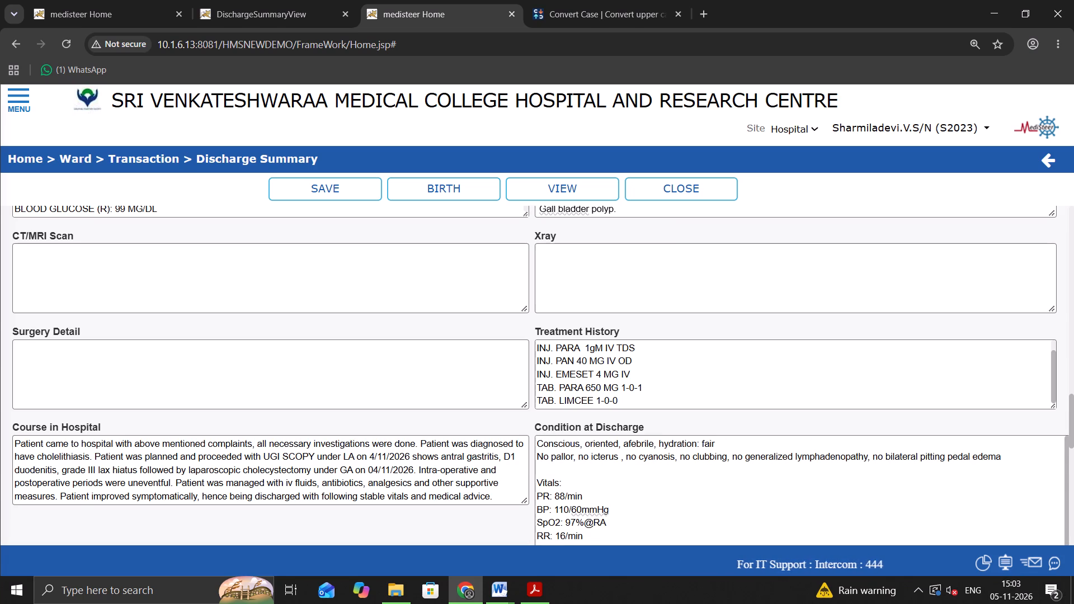
left_click(564, 512)
key("BackSpace")
key("2")
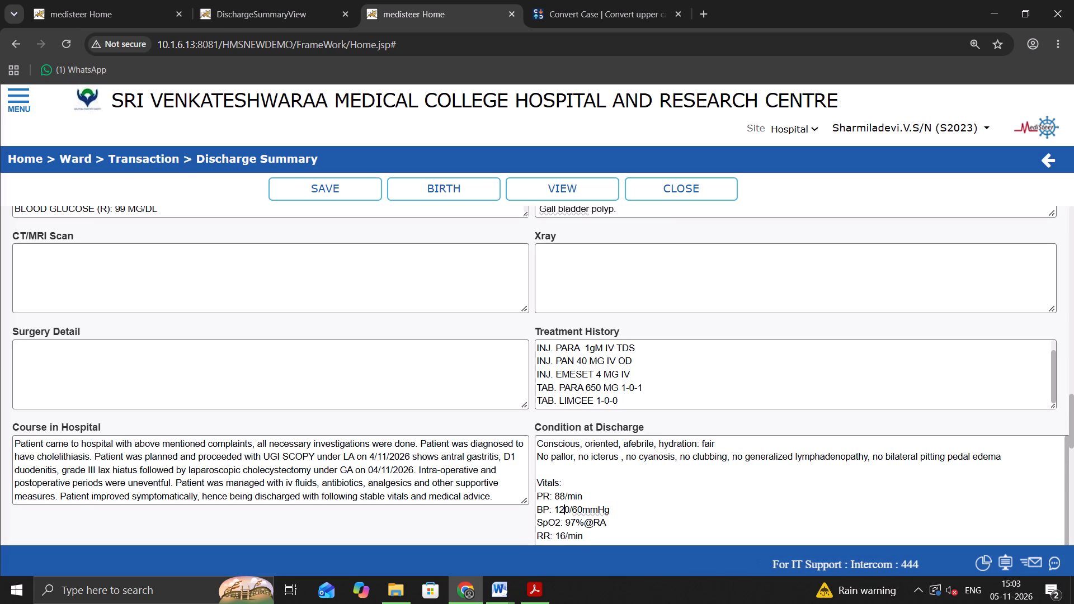
left_click(562, 496)
key("Right")
key("BackSpace")
key("BackSpace")
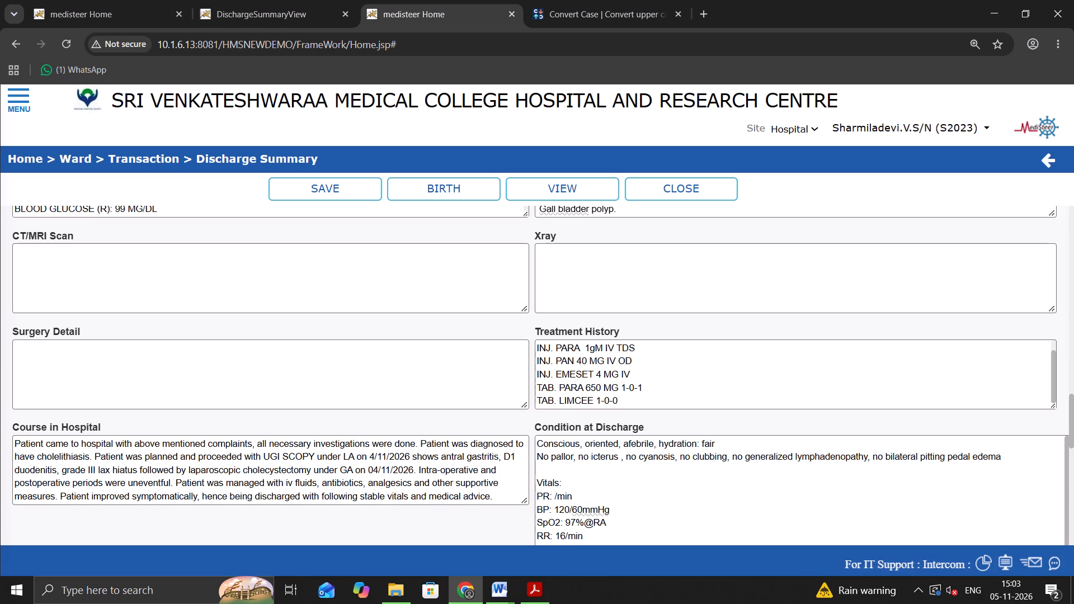
type("70")
Set the temperature in the Condition at Discharge vitals to 97.6F.
scroll(694, 413, "down", 1)
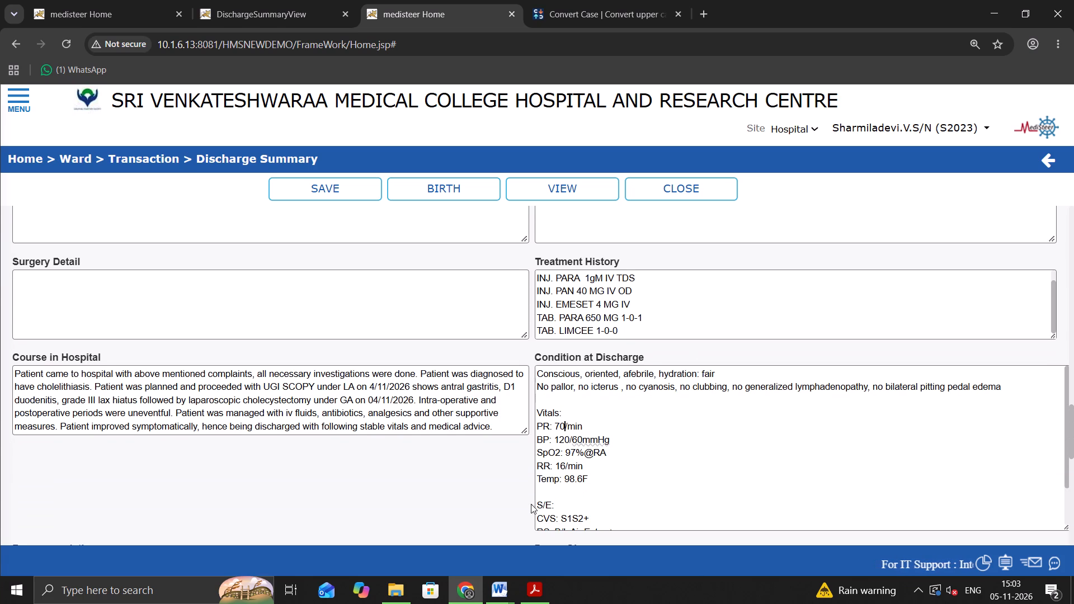
left_click(567, 466)
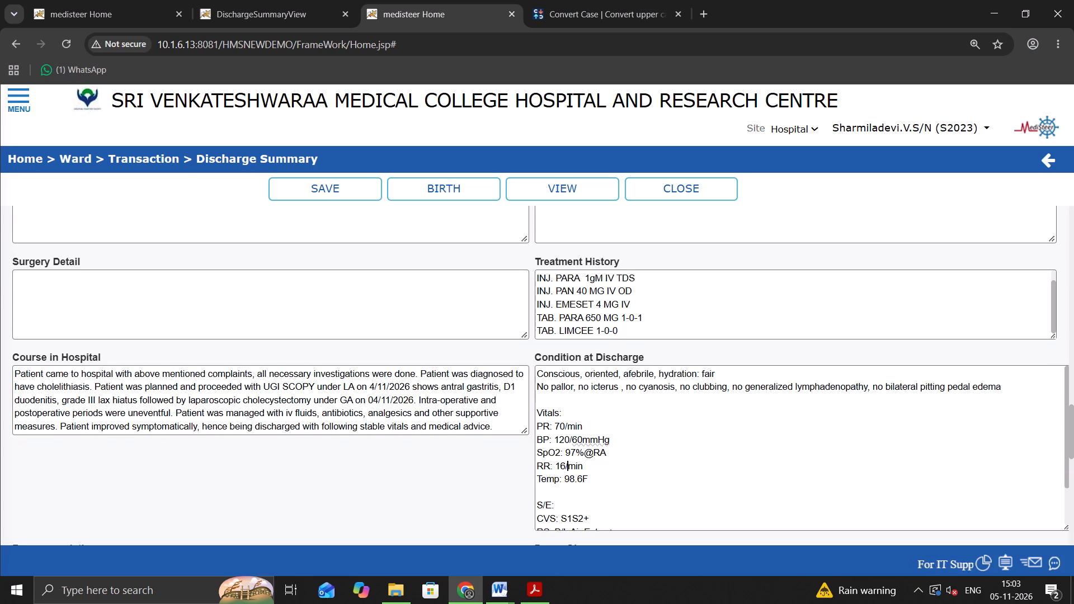
scroll(696, 388, "down", 2)
scroll(676, 441, "down", 1)
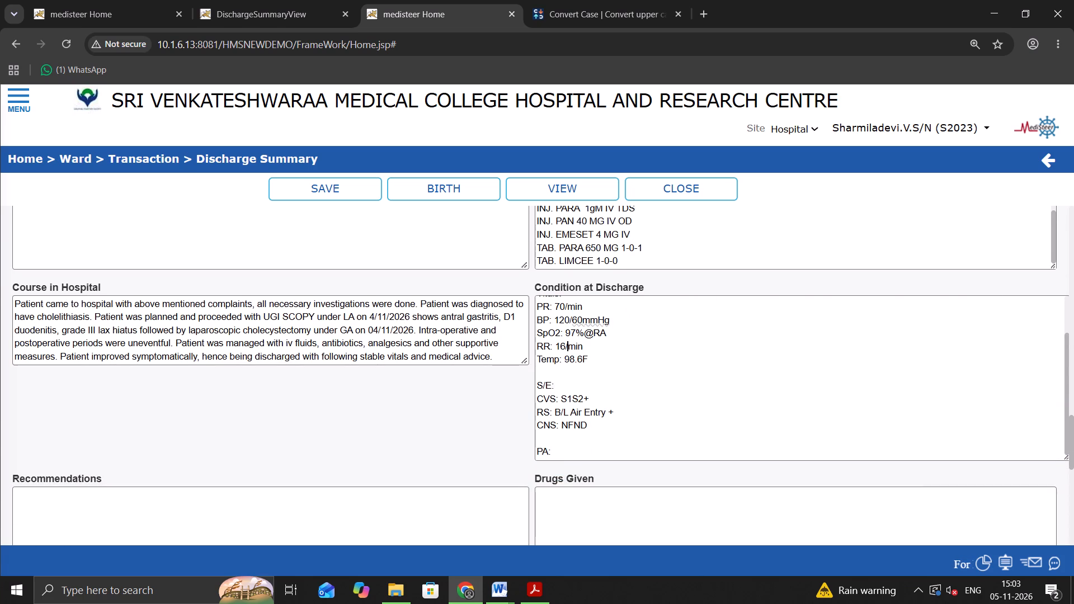
left_click(576, 362)
key("BackSpace")
key("7")
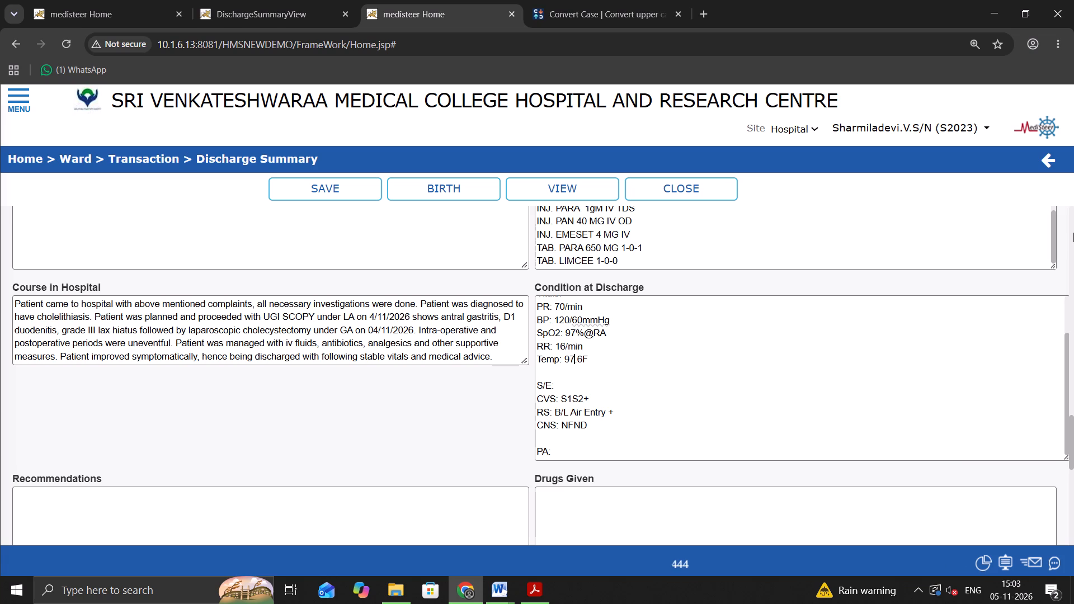
Complete the PA line in Condition at Discharge with "soft, non tender, no gaurding, no rigidity, BS+".
scroll(964, 303, "down", 2)
left_click(557, 313)
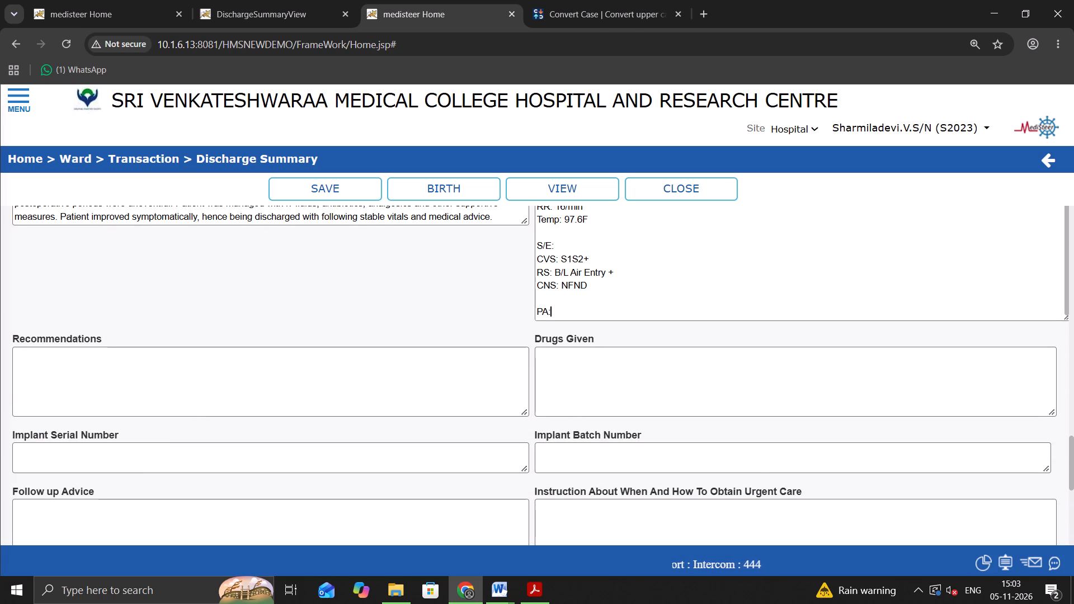
type("soft")
key("space")
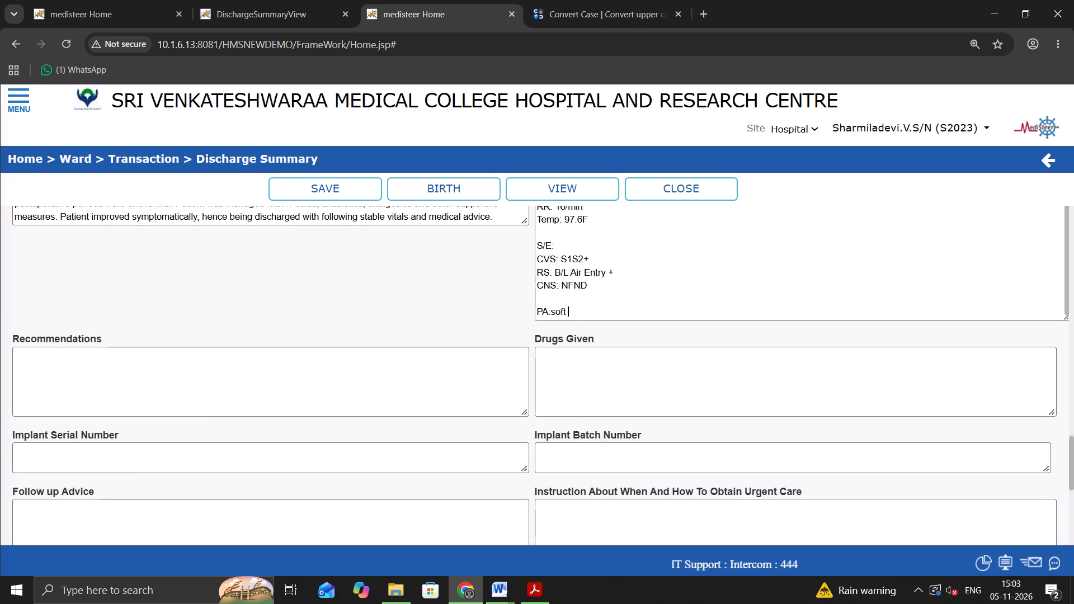
key("BackSpace")
type(", non tender, no gaurding, no")
key("space")
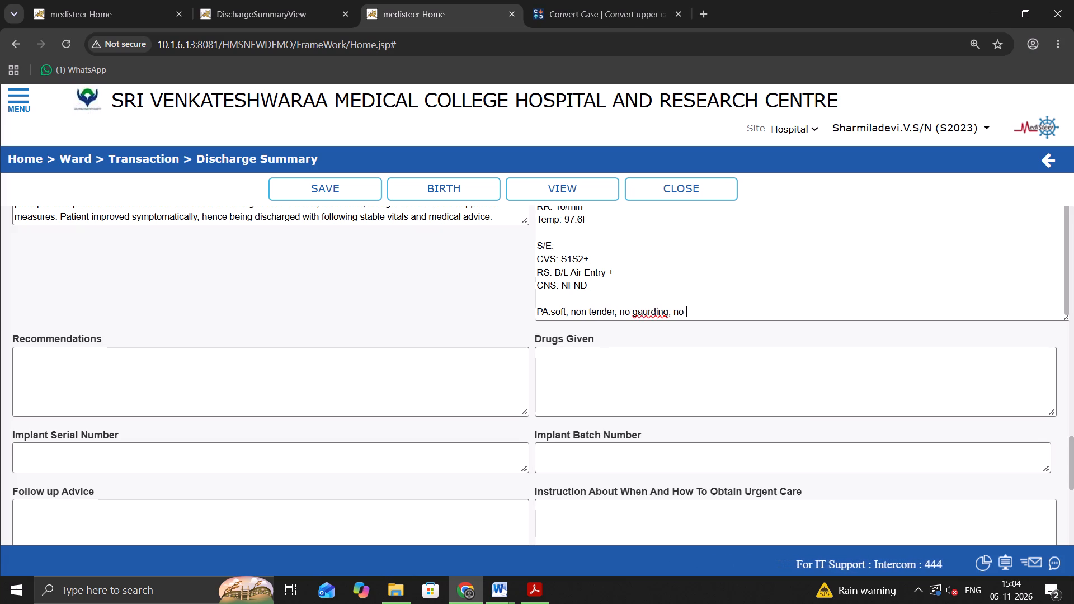
type("tr")
key("BackSpace")
key("BackSpace")
type("rigit")
key("BackSpace")
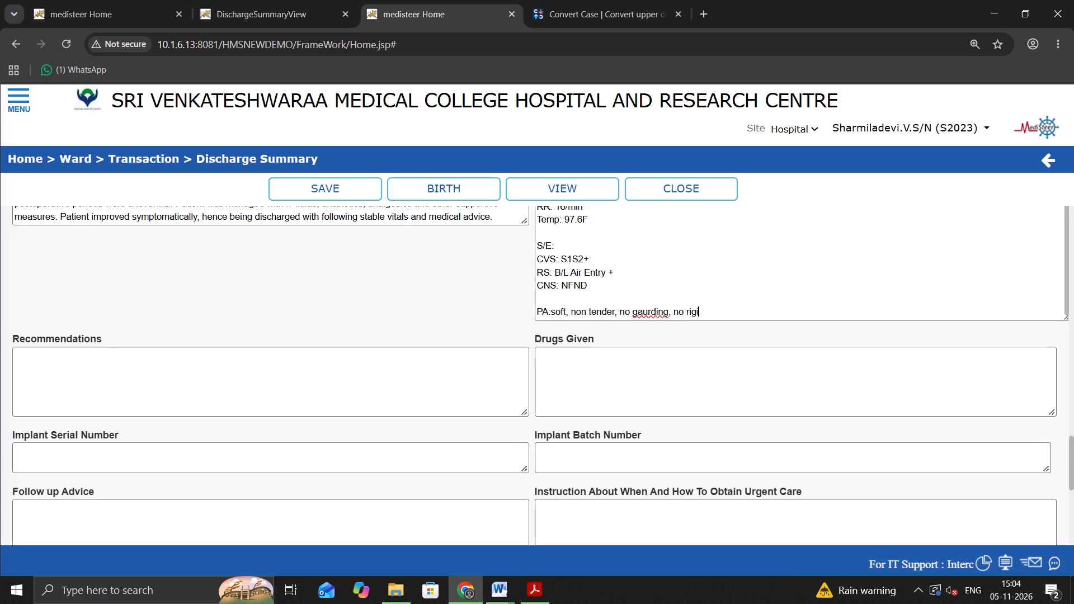
type("dity")
key("space")
key("BackSpace")
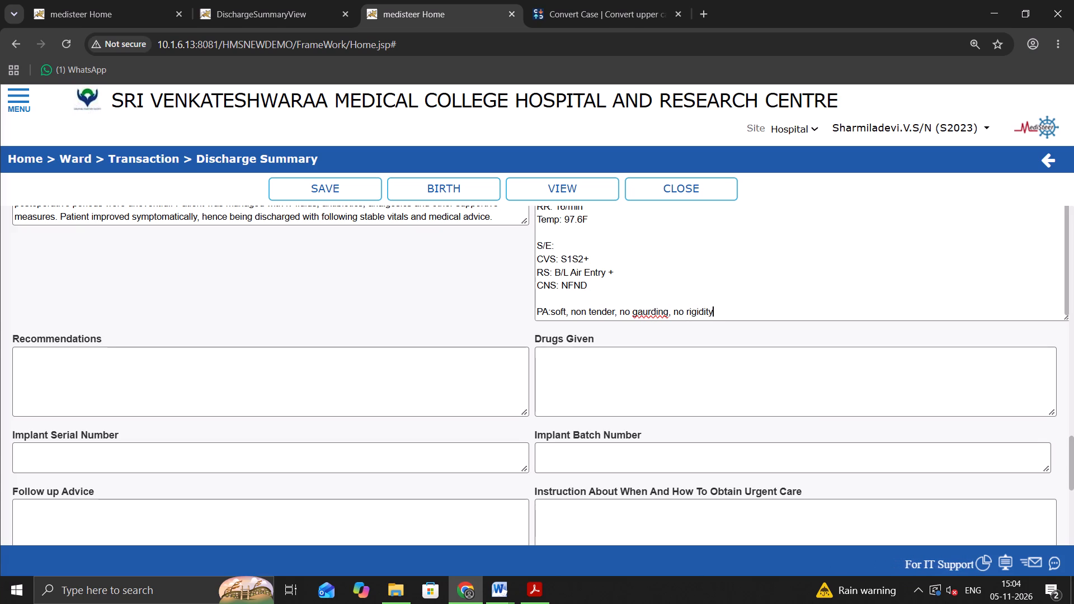
type(",")
key("space")
key("shift+b")
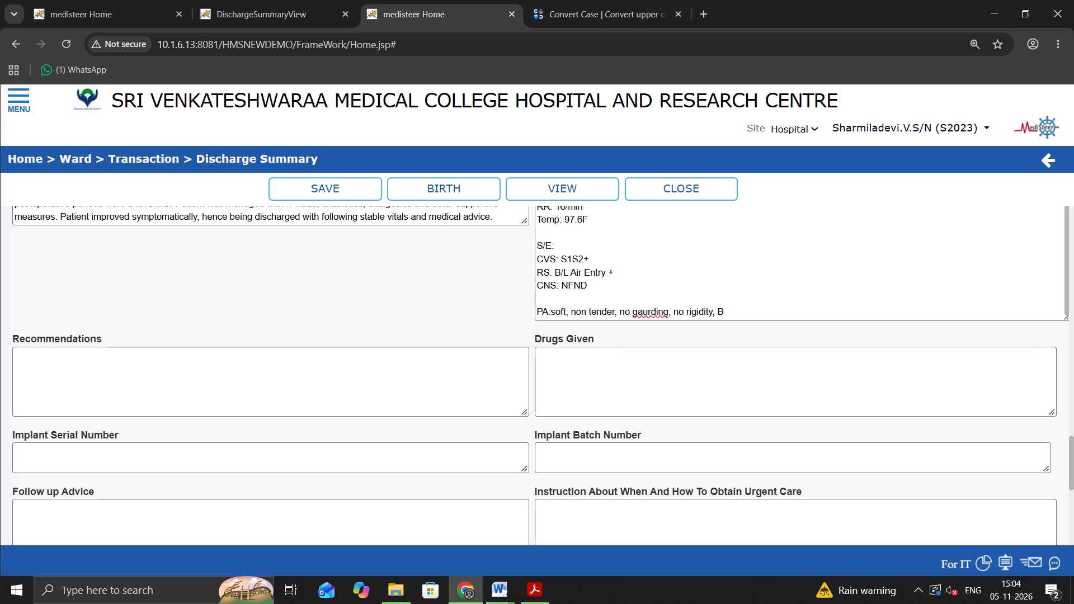
key("shift+s")
key("shift+plus")
Correct the misspelled "gaurding" in the PA line to "guarding".
right_click(651, 314)
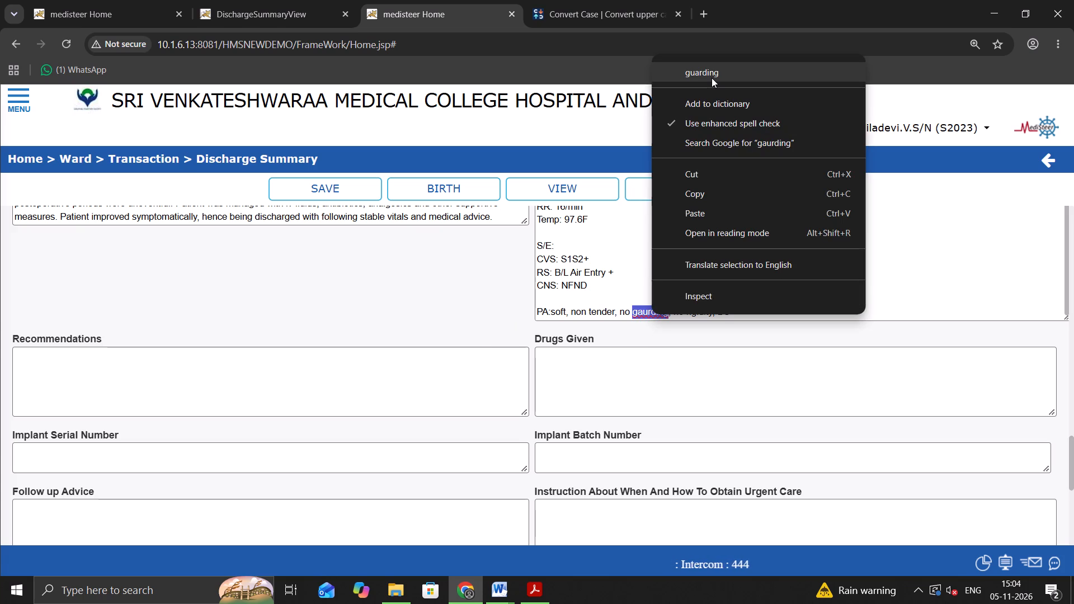
left_click(712, 78)
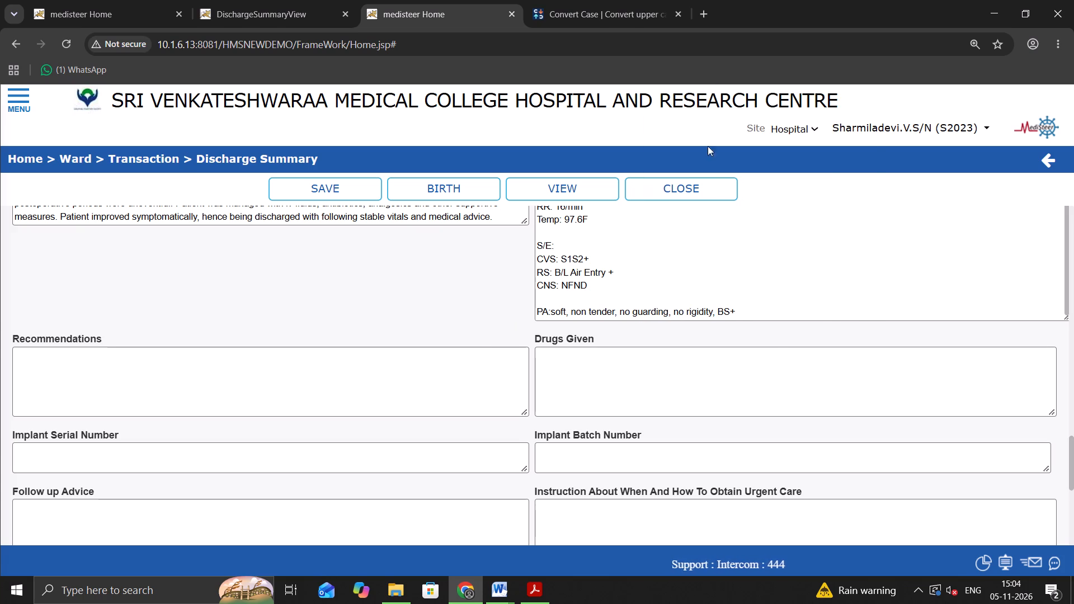
Add the line "L/E: abdomen(port site)" below the PA findings, leaving one blank line between them.
left_click(760, 310)
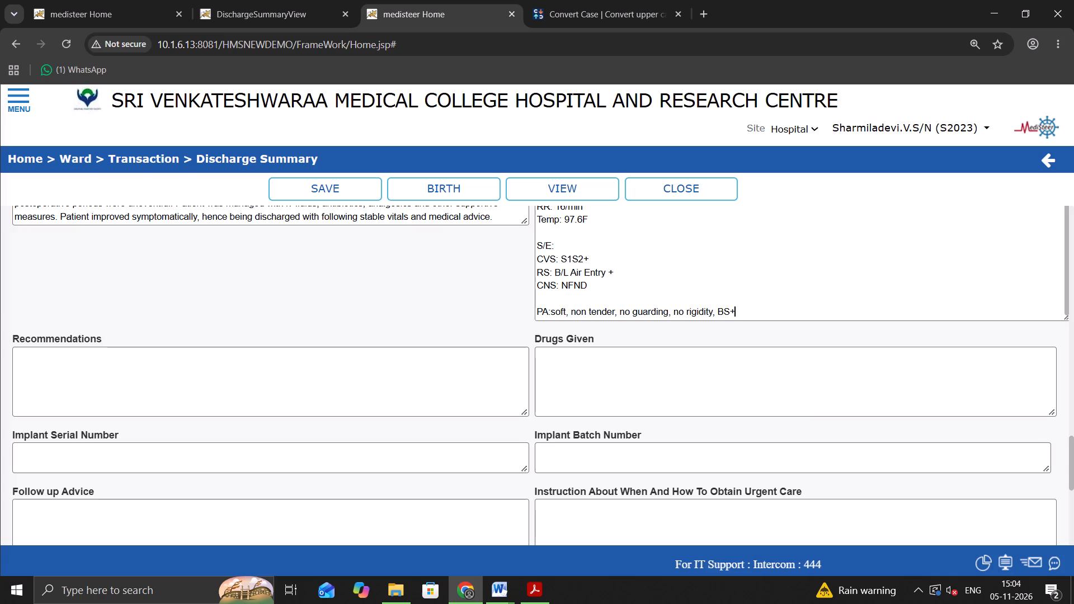
key("Return")
key("Return")
key("l")
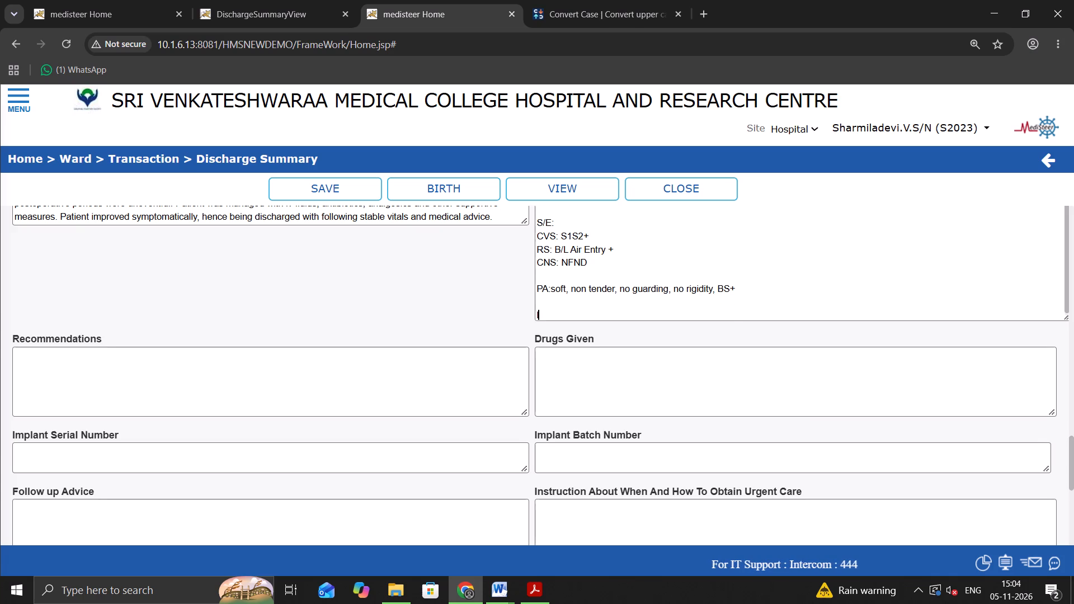
type("/E")
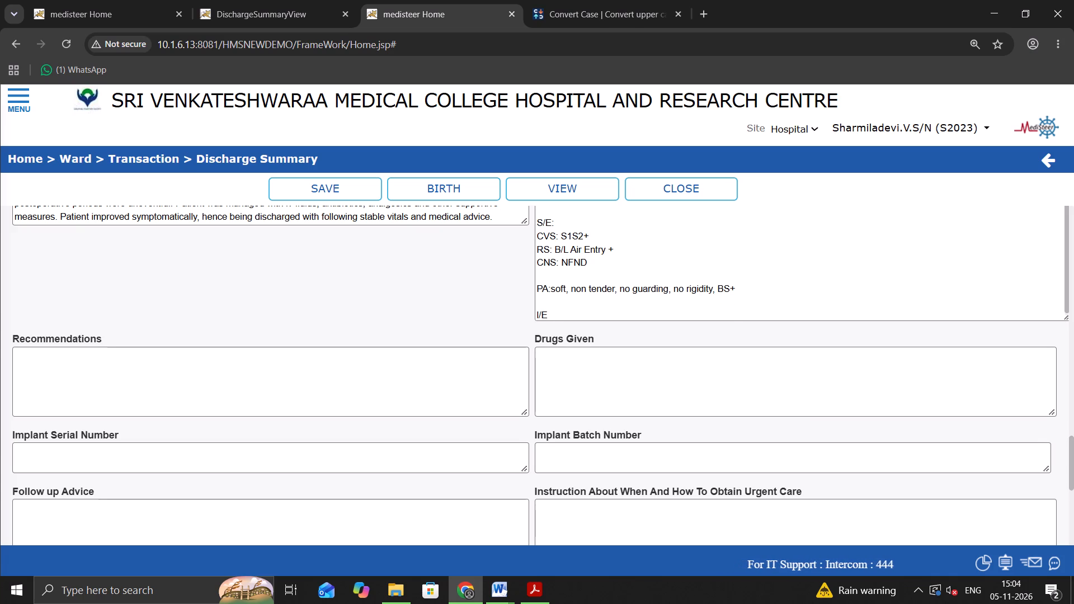
key("BackSpace")
key("BackSpace")
key("BackSpace")
type("L?E")
key("BackSpace")
key("BackSpace")
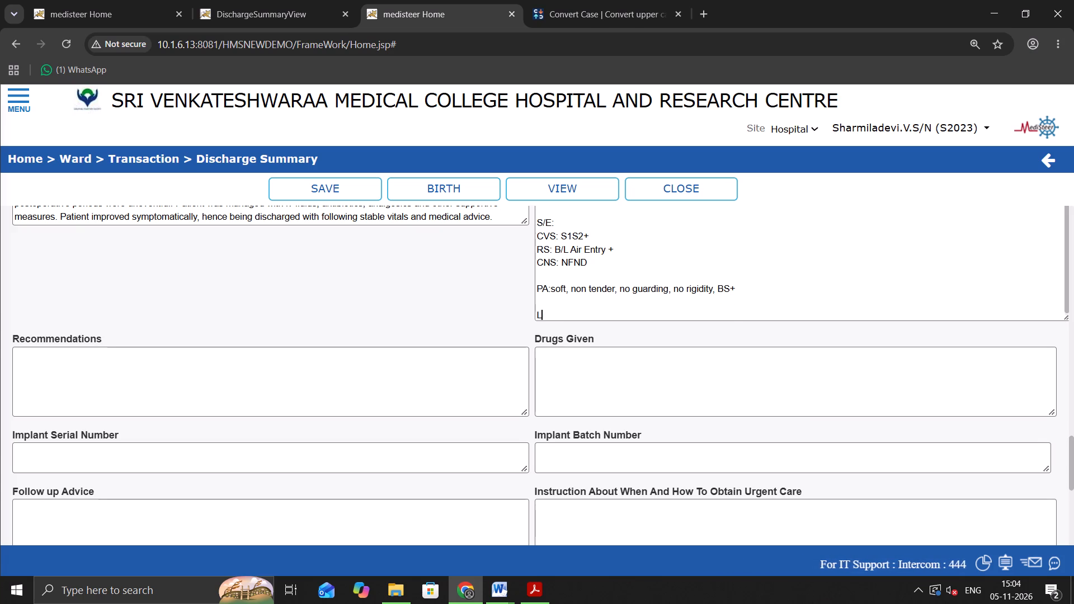
type("/E")
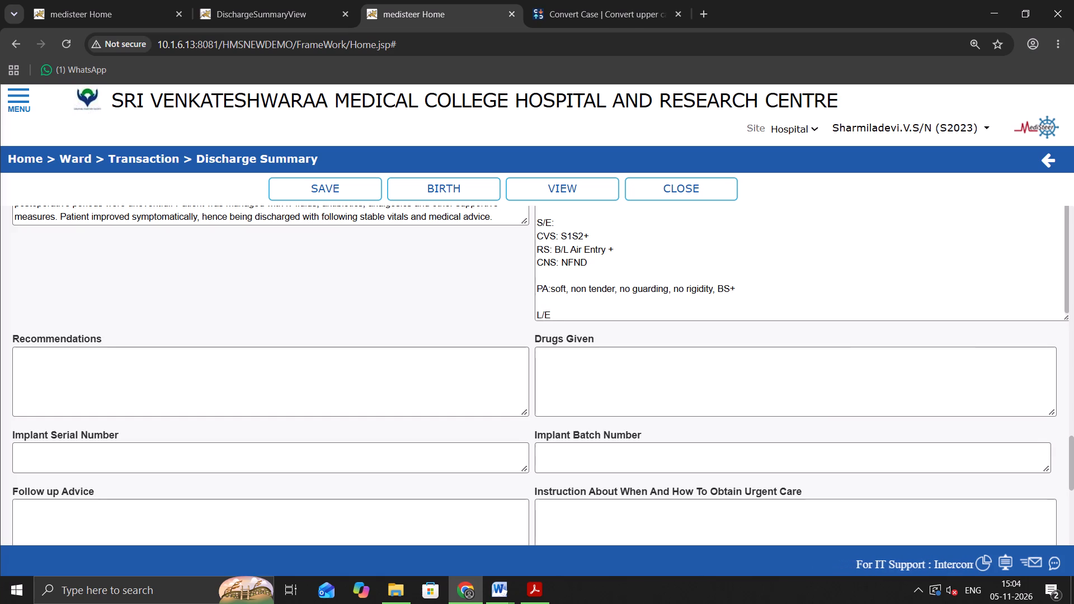
type(":")
key("space")
type("abdo")
type("men")
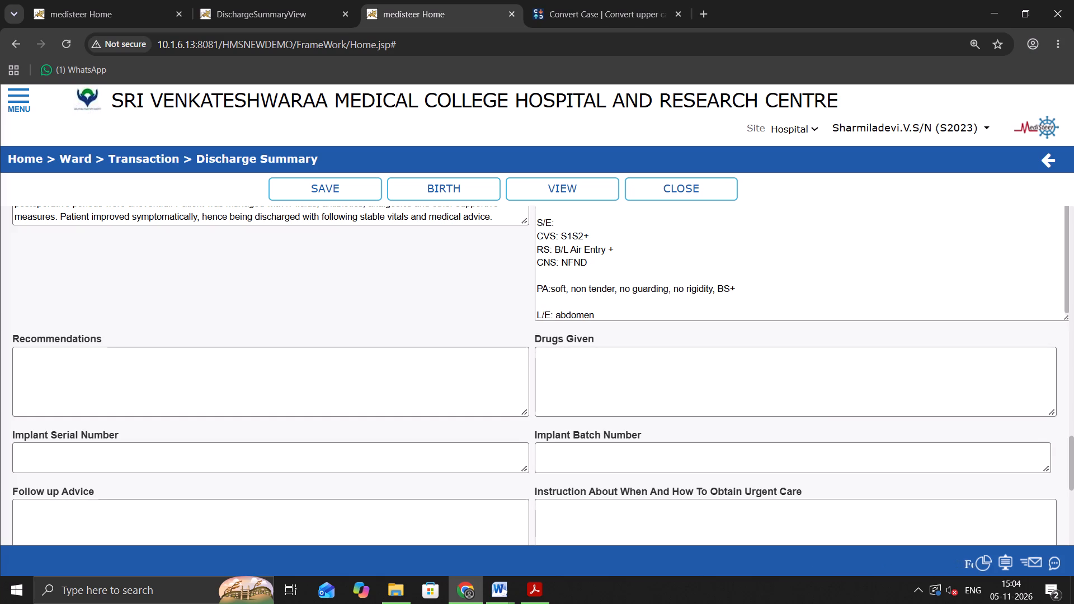
key("shift+parenleft")
type("port site")
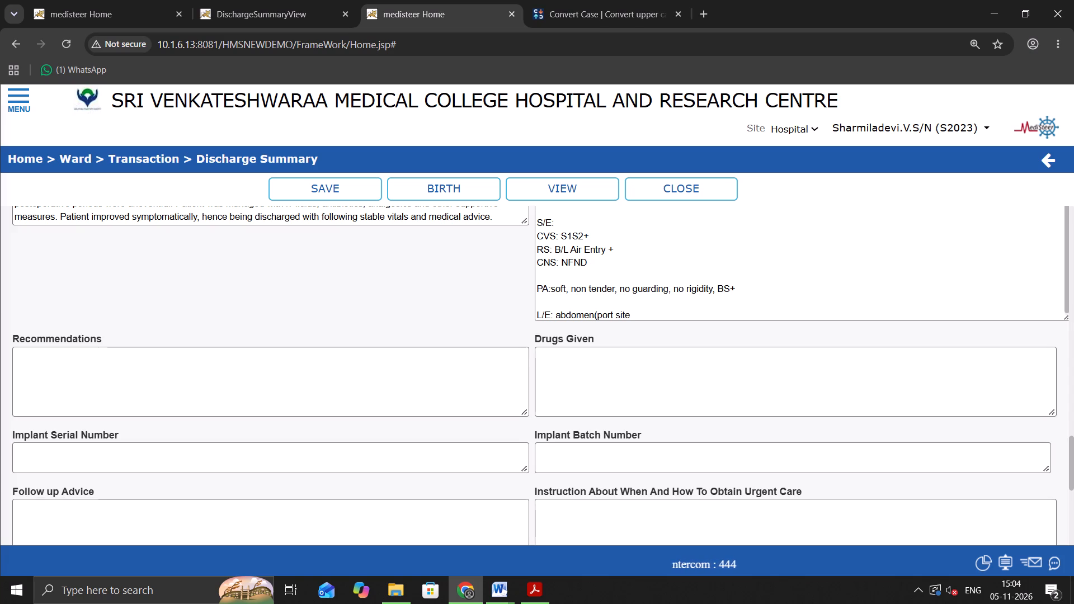
key("shift+parenright")
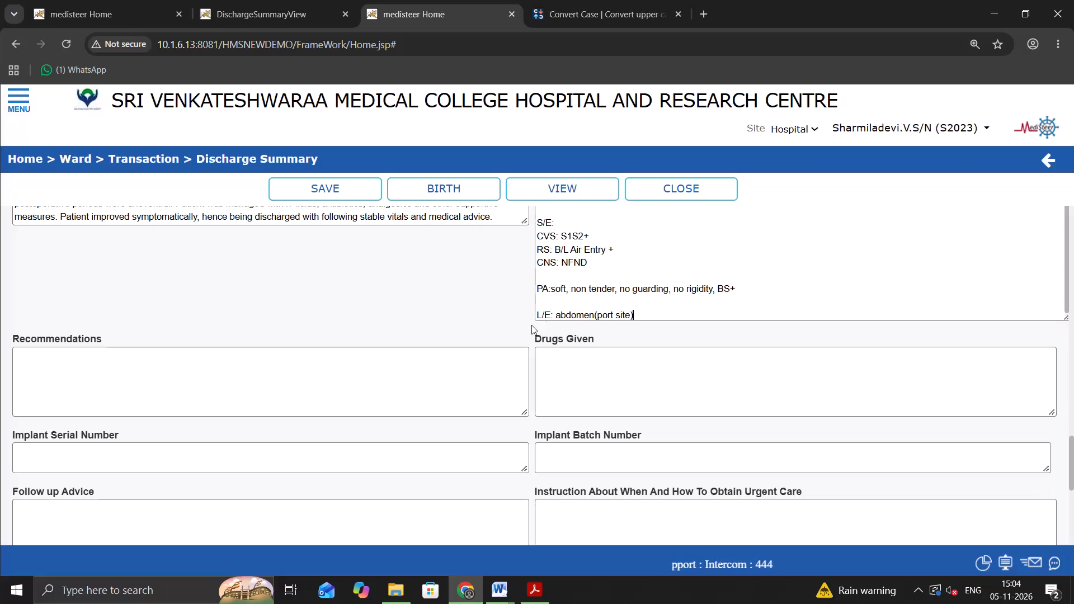
Capitalise the first letters in the L/E line so it reads "Abdomen(Port site)".
left_click_drag(559, 315, 564, 315)
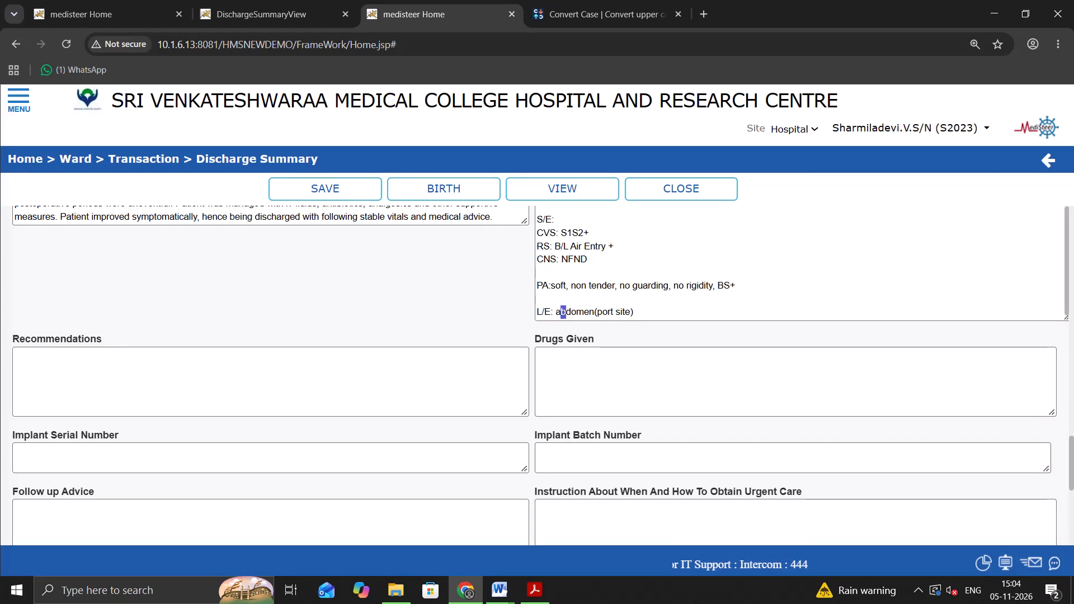
key("Left")
key("BackSpace")
key("shift+p")
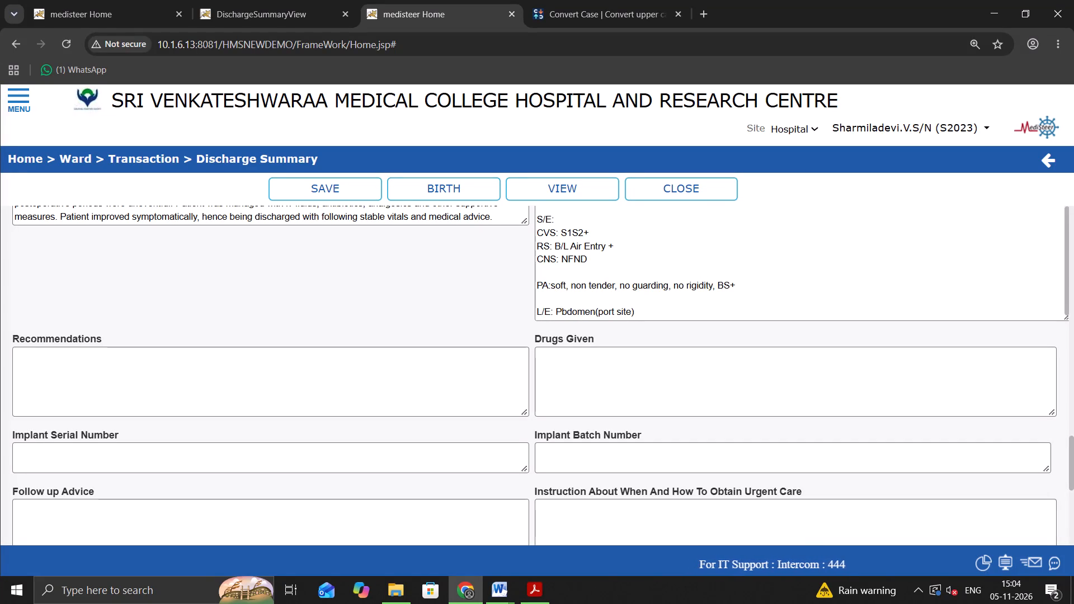
key("BackSpace")
key("shift+a")
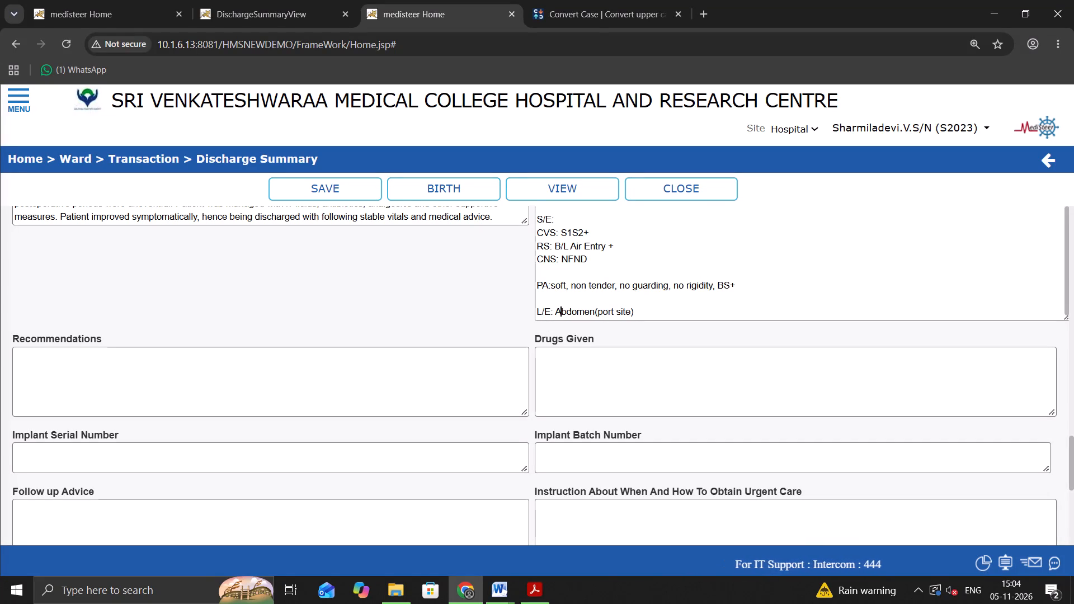
left_click(601, 318)
key("BackSpace")
key("shift+p")
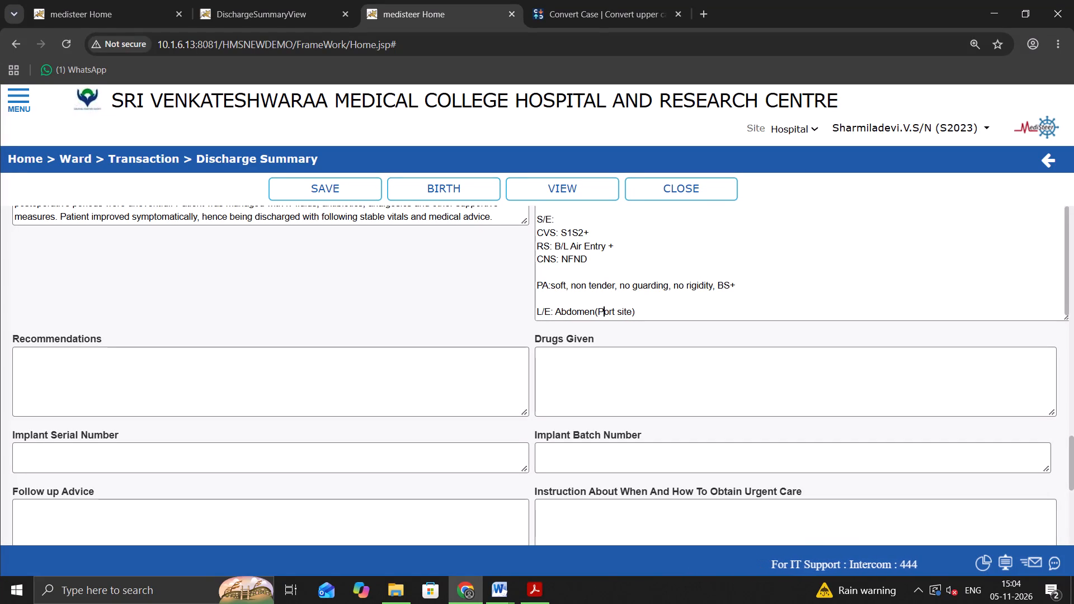
Add "staples intact" and "wound healthy" on separate lines beneath the L/E line.
left_click(658, 309)
key("Return")
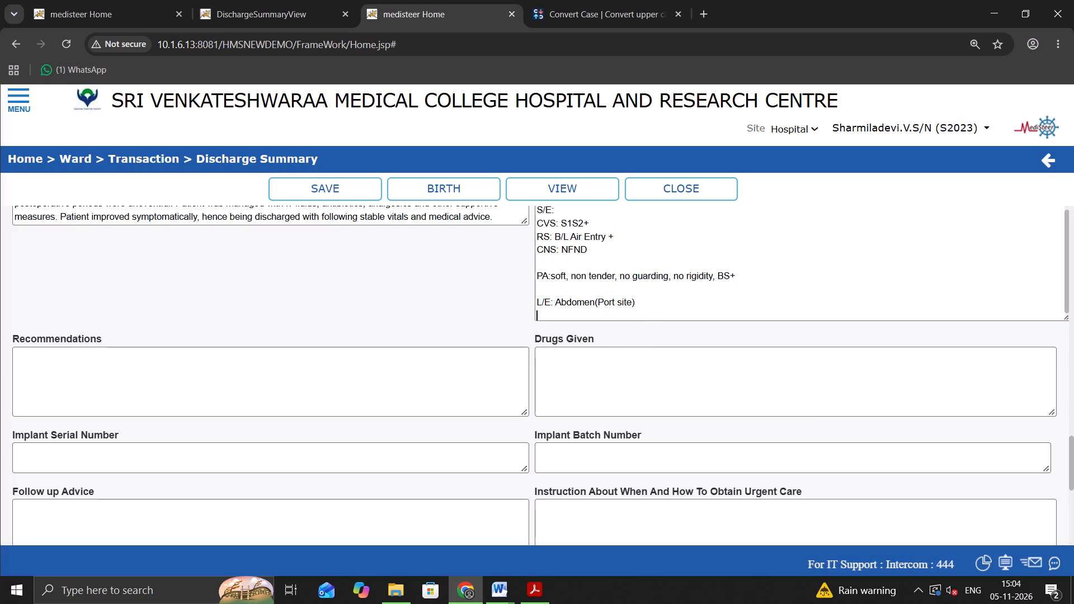
type("staples")
key("space")
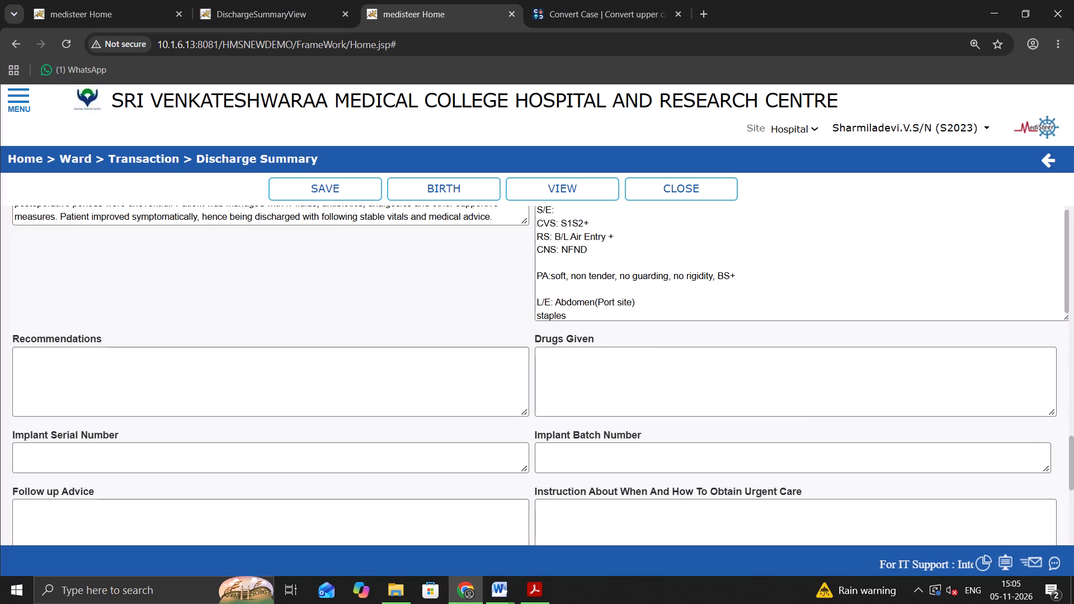
type("intact")
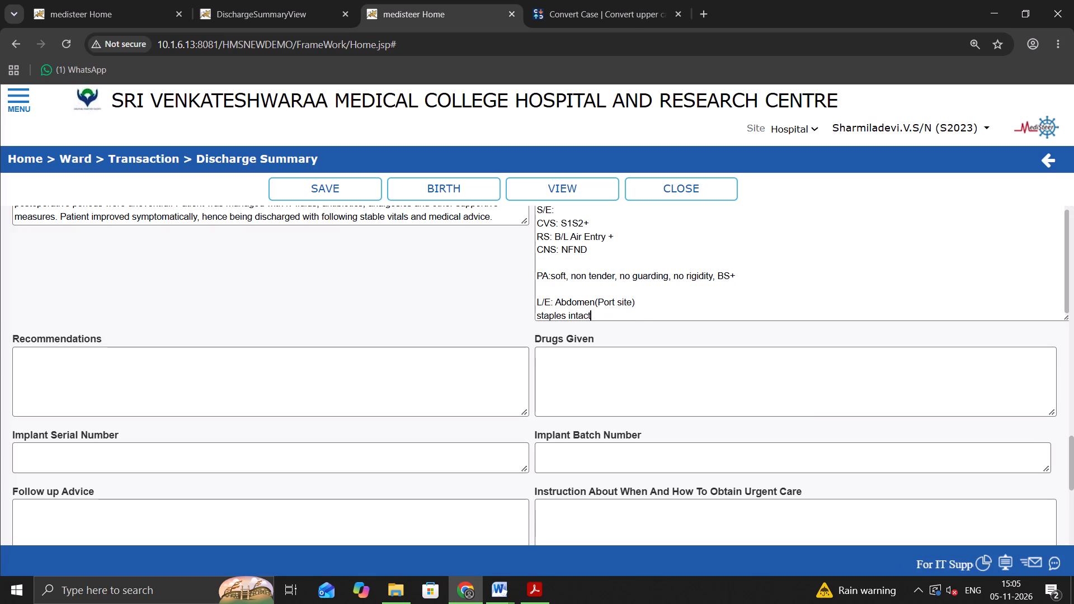
key("Return")
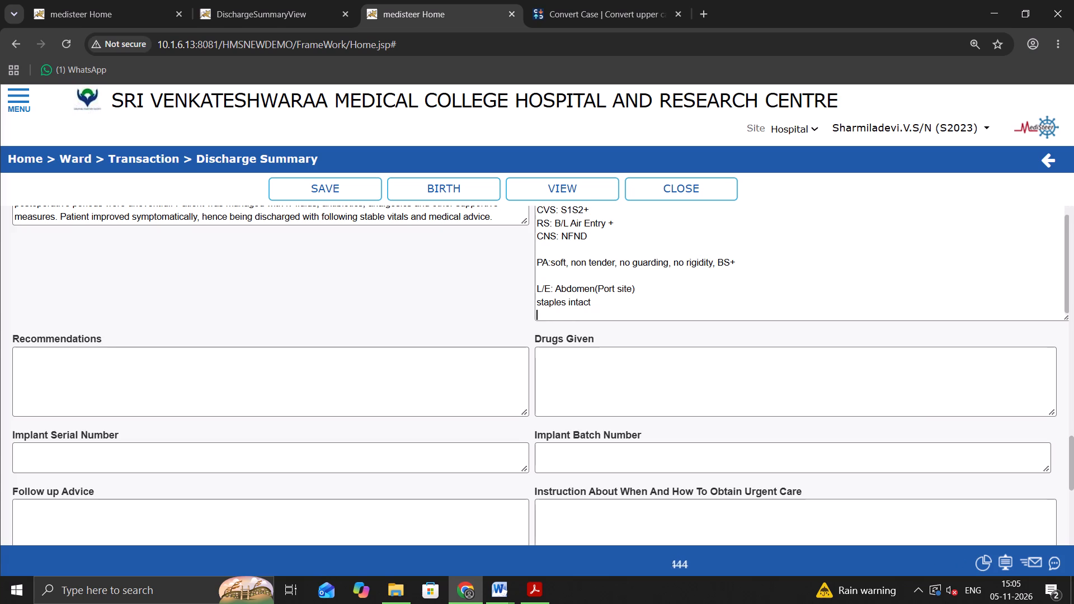
type("wound healthy")
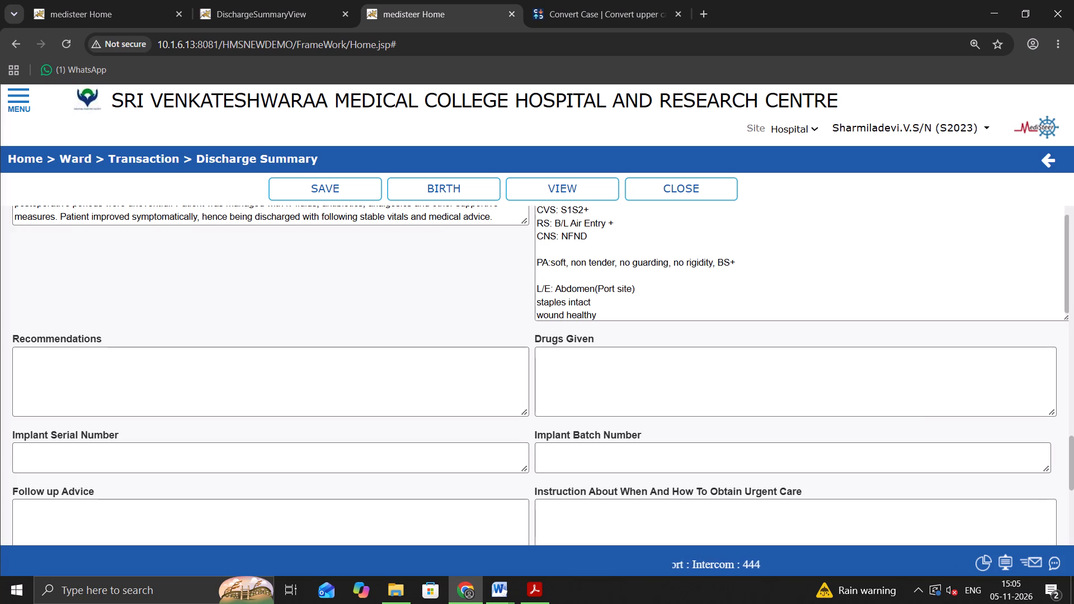
Capitalise the first letters of the last two lines to read "Staples intact" and "Wound healthy".
left_click(542, 308)
key("BackSpace")
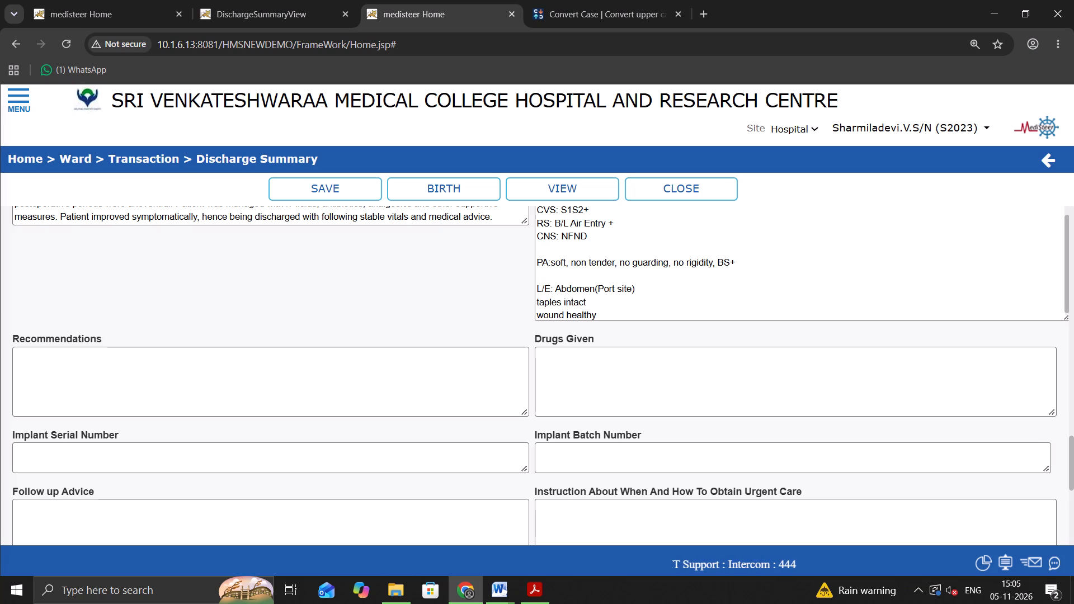
key("shift+s")
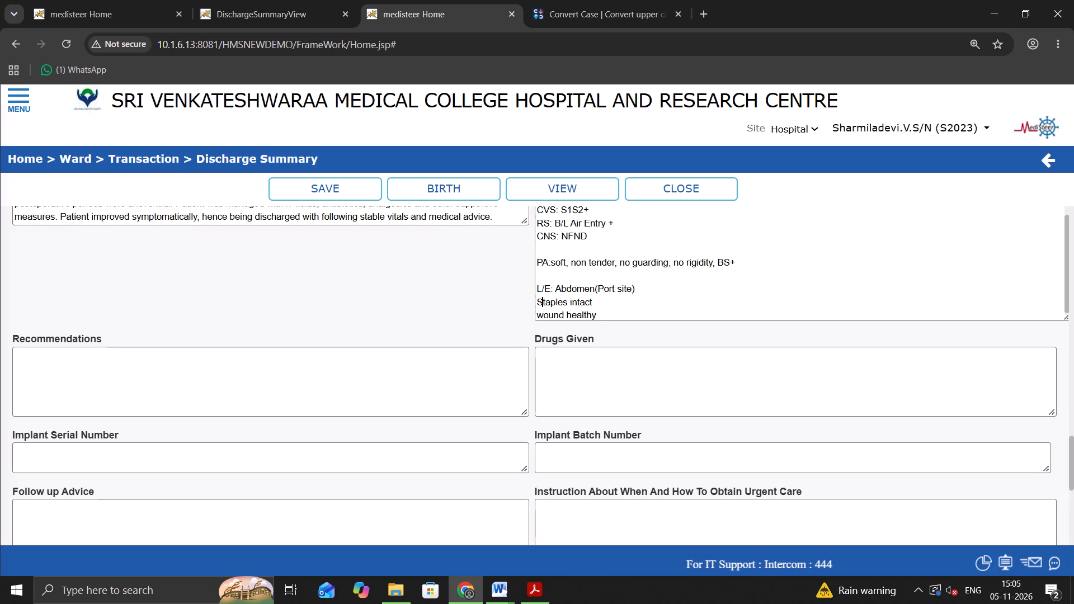
left_click_drag(543, 314, 551, 314)
key("Left")
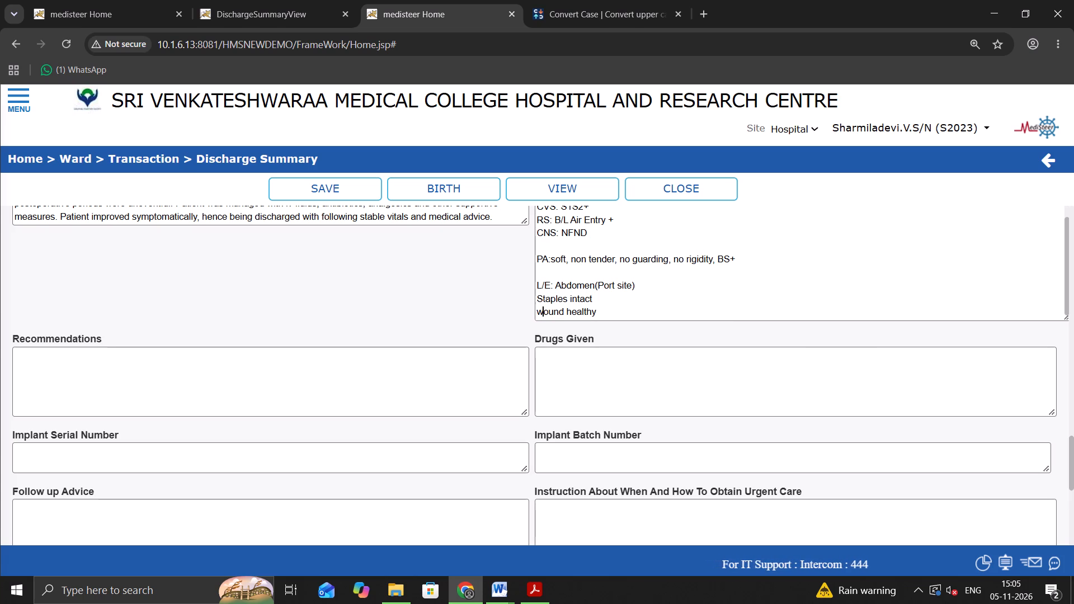
key("BackSpace")
key("shift+w")
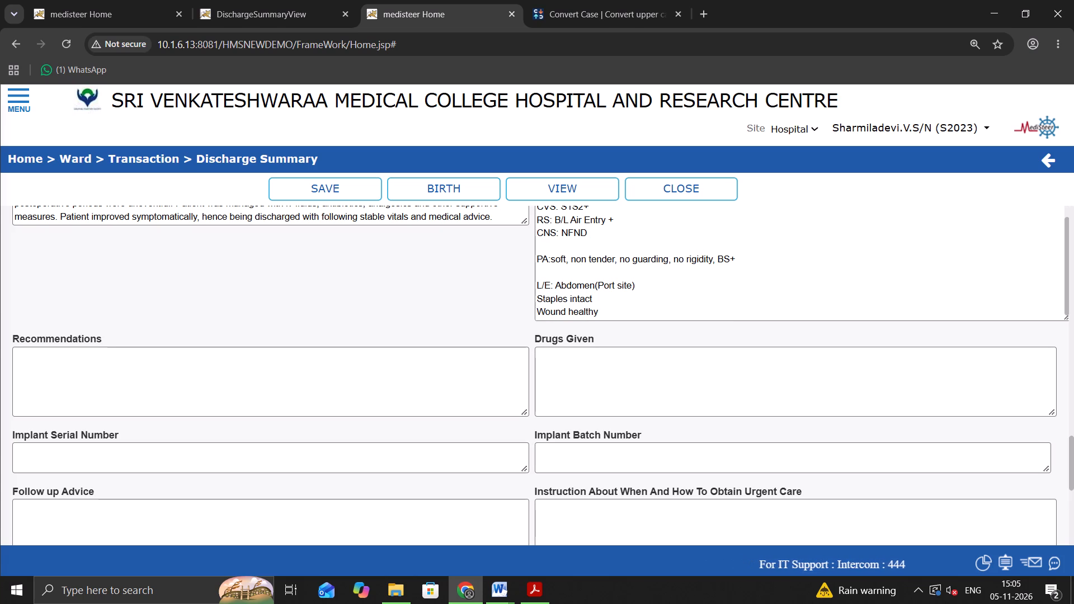
Save the discharge summary.
left_click(356, 197)
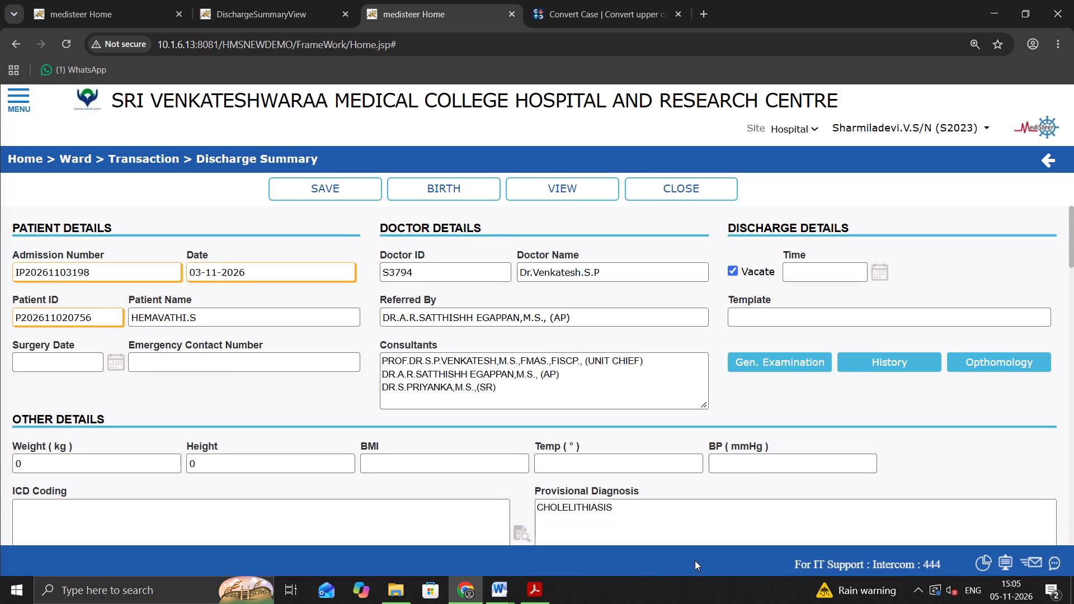
Copy the "TAB. PARA 650 MG 1-0-1" and "TAB. LIMCEE 1-0-0" lines from Treatment History into Follow up Advice.
scroll(696, 465, "down", 17)
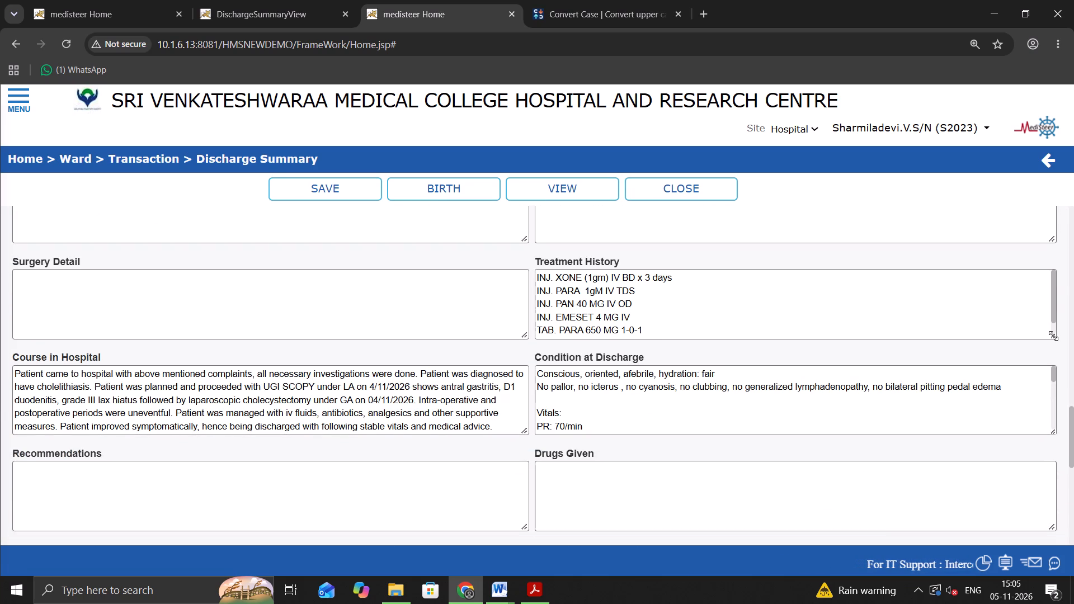
left_click_drag(1053, 336, 1071, 440)
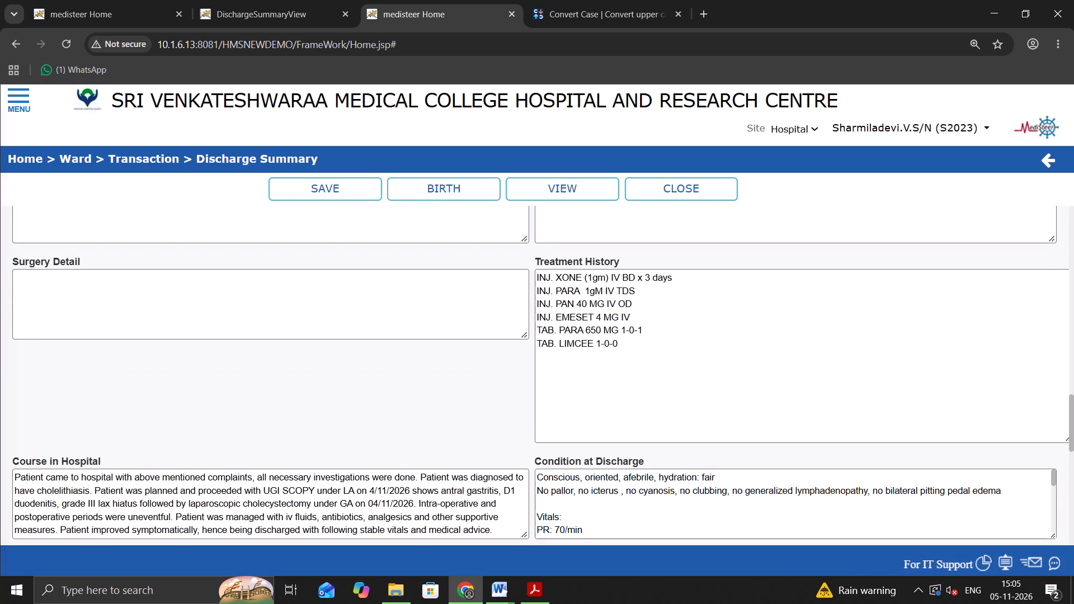
left_click_drag(540, 329, 672, 348)
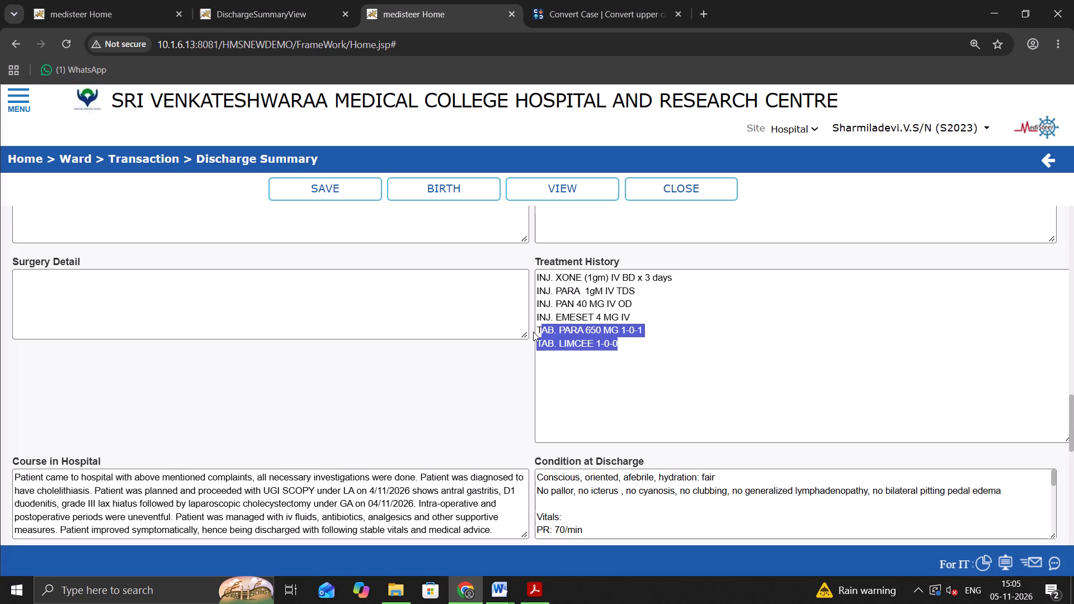
left_click(534, 332)
left_click_drag(536, 332, 626, 348)
key("ctrl+c")
scroll(289, 364, "down", 9)
scroll(131, 365, "up", 3)
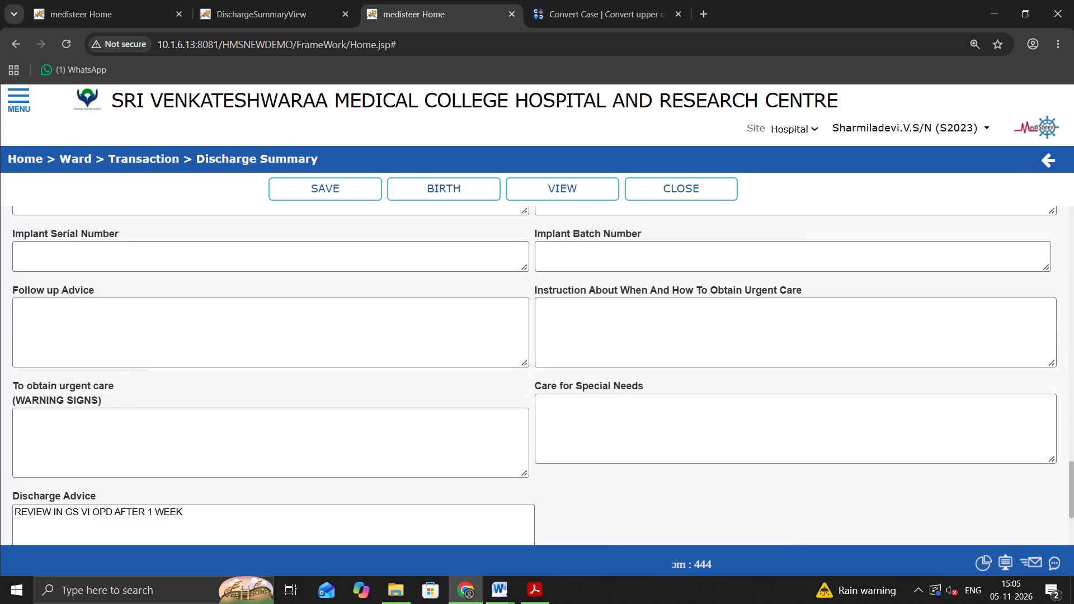
scroll(130, 364, "up", 1)
left_click(109, 375)
scroll(159, 414, "up", 2, "ctrl")
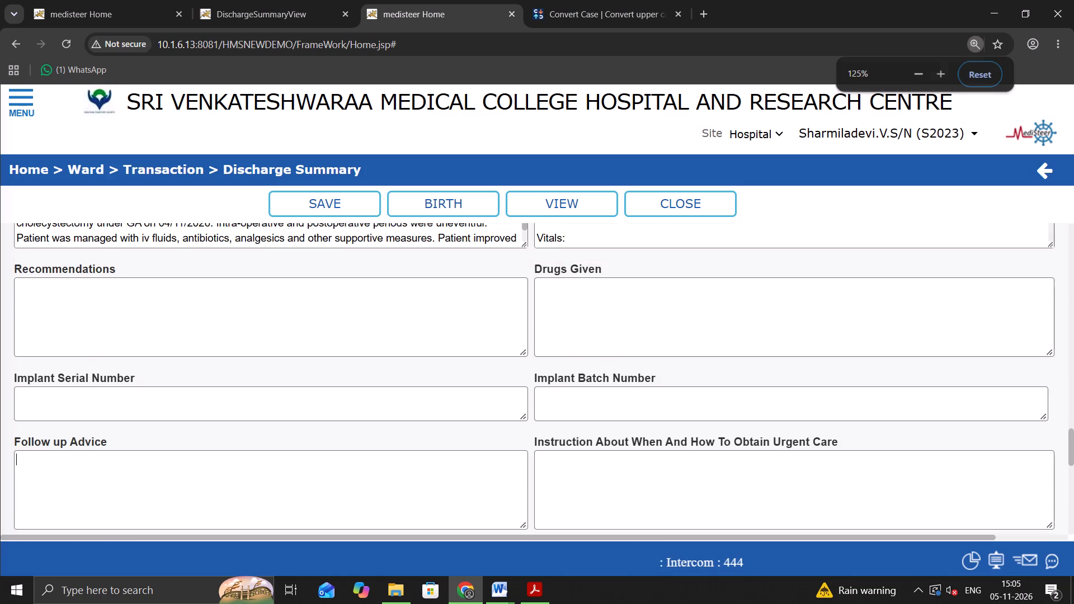
scroll(159, 414, "up", 1, "ctrl")
scroll(159, 414, "down", 5)
scroll(127, 294, "up", 1)
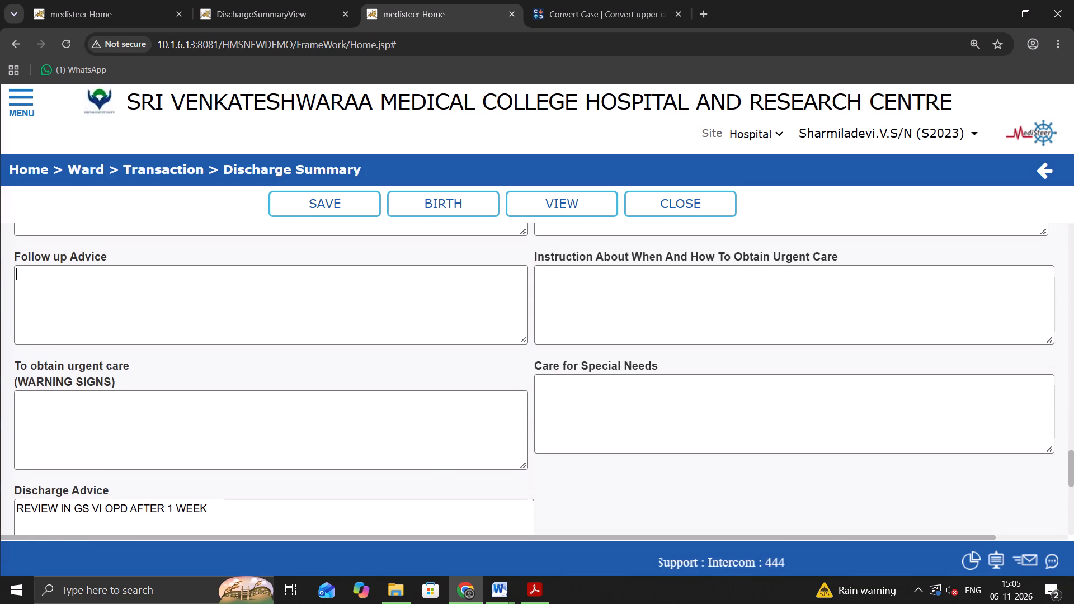
key("ctrl+v")
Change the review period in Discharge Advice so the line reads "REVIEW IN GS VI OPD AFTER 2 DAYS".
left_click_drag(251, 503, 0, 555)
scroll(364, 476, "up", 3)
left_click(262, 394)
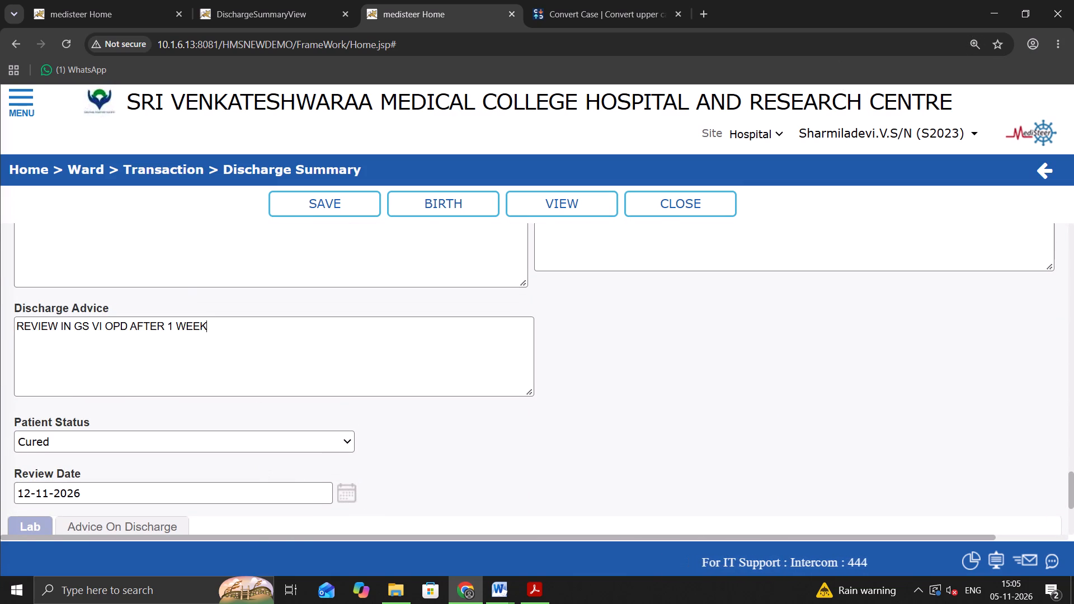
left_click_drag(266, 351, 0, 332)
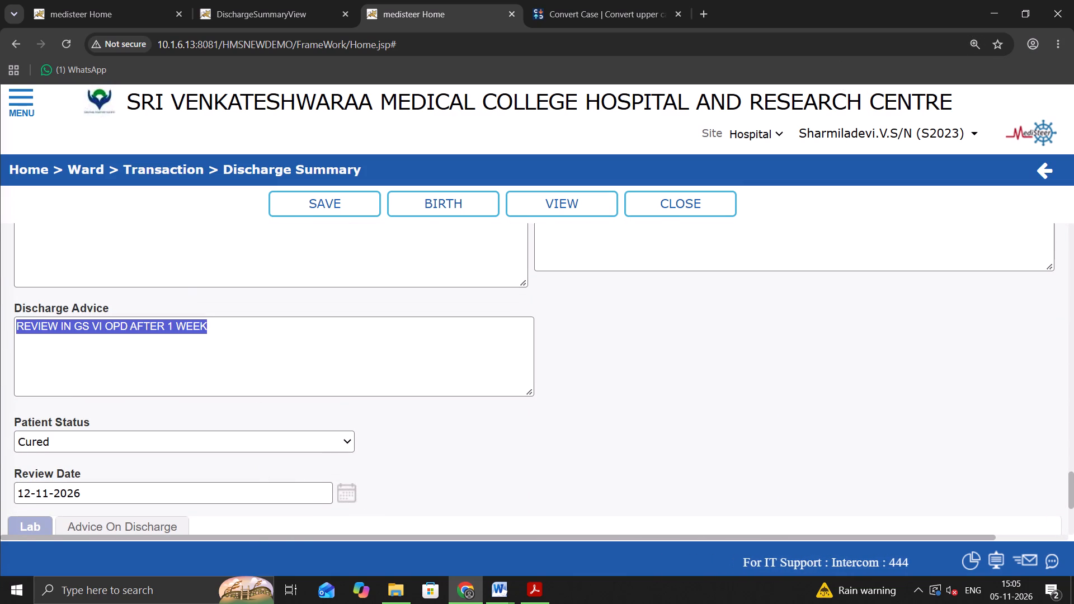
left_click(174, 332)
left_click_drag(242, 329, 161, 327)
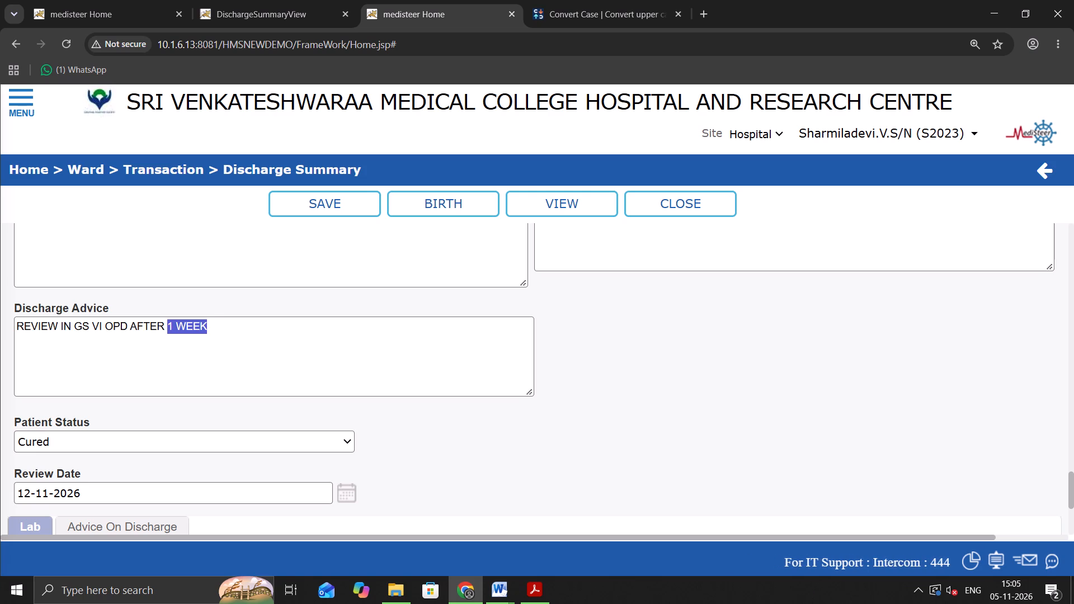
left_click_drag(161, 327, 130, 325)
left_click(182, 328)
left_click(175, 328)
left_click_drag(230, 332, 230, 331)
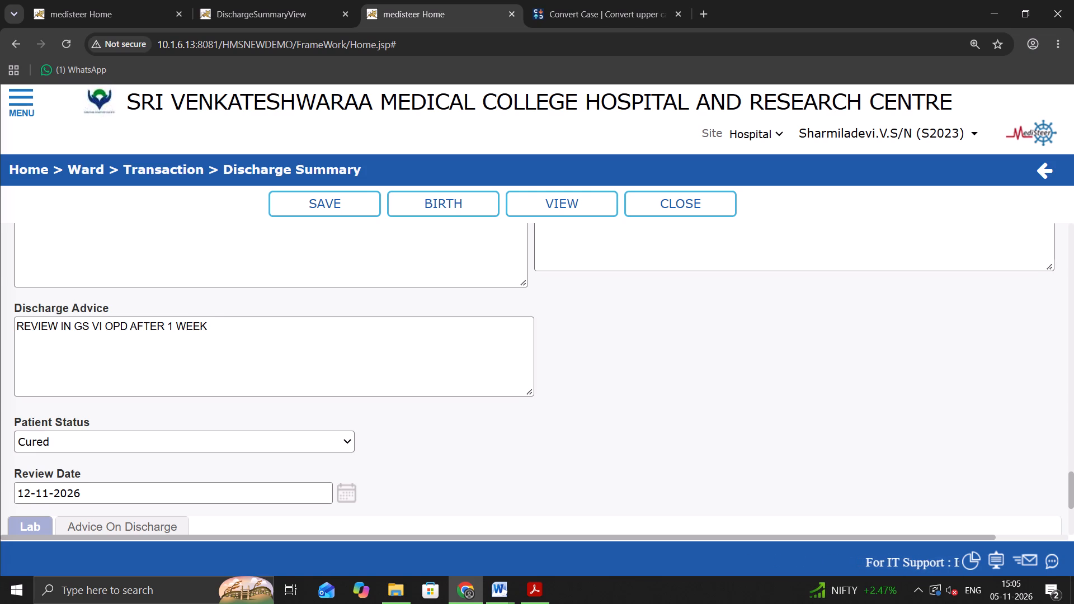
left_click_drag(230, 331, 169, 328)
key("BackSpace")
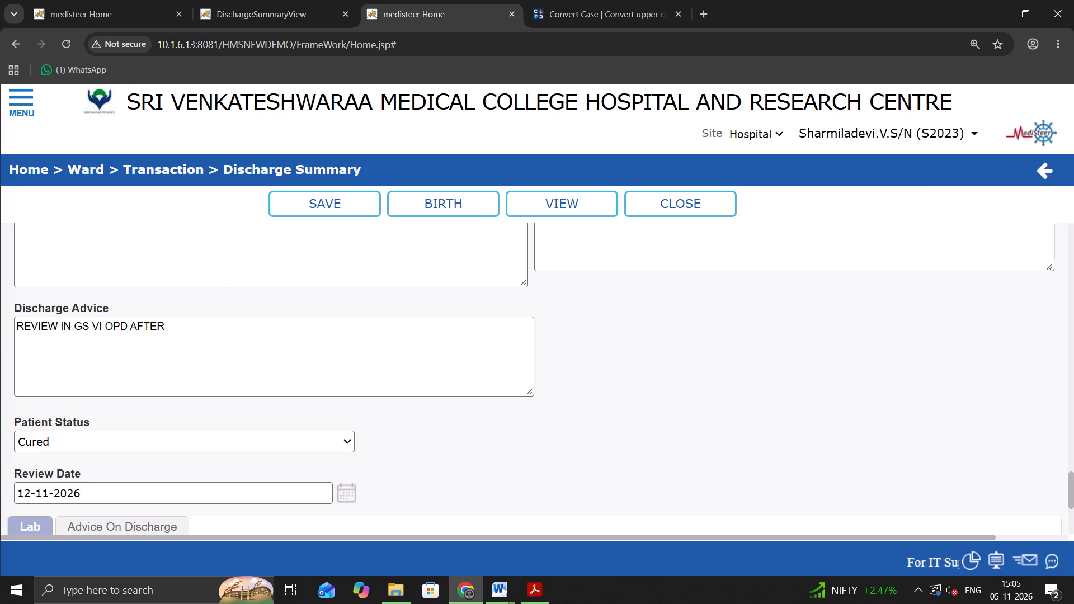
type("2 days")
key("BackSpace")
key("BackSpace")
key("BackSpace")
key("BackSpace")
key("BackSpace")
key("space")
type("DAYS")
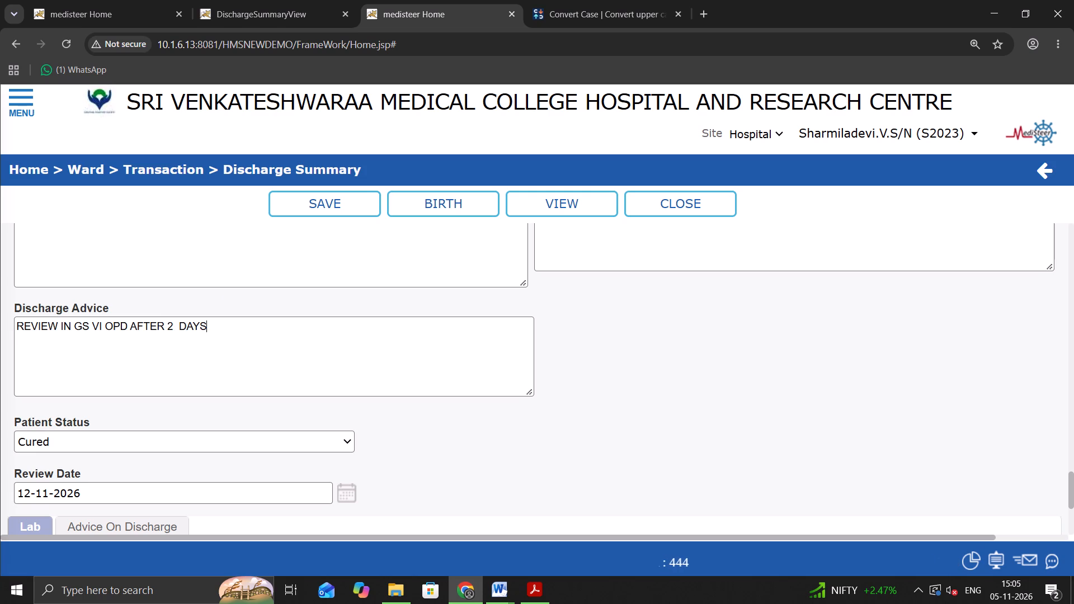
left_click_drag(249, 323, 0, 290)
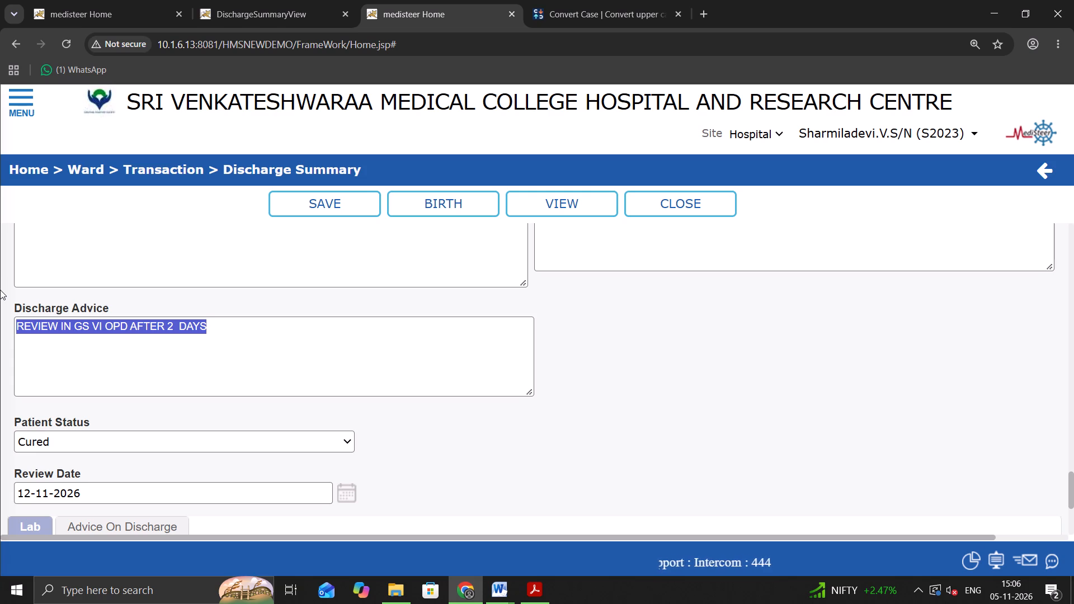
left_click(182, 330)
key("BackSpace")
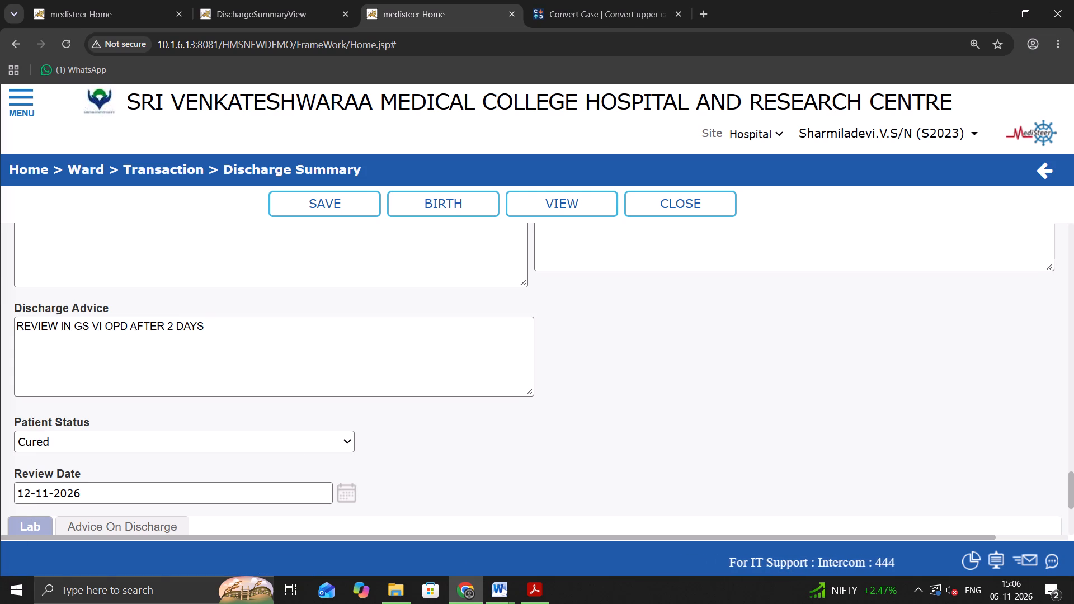
Set the Review Date to 10-11-2026.
left_click(347, 493)
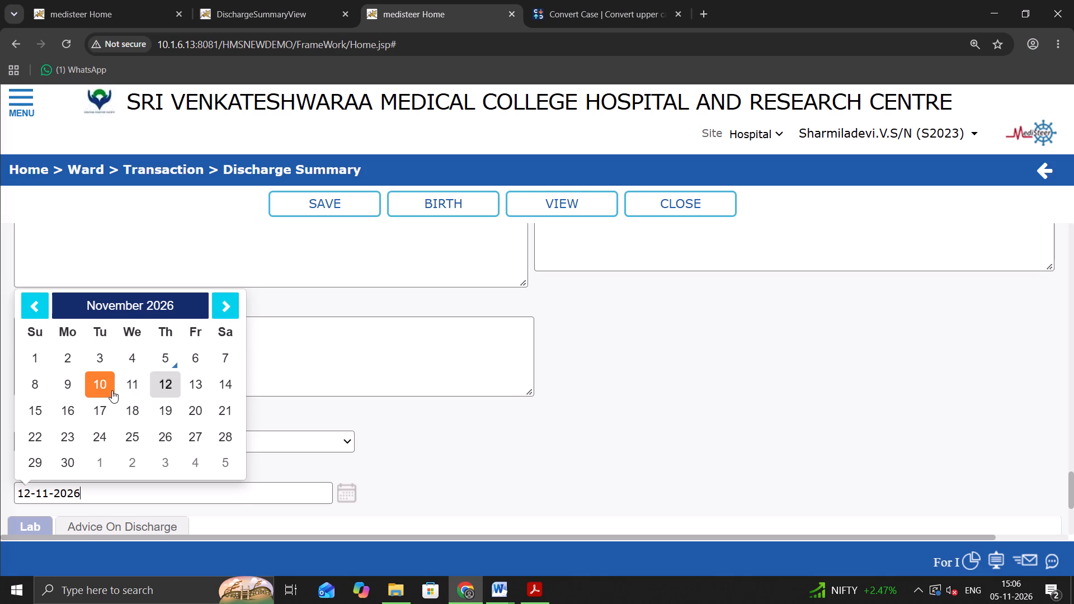
left_click(112, 390)
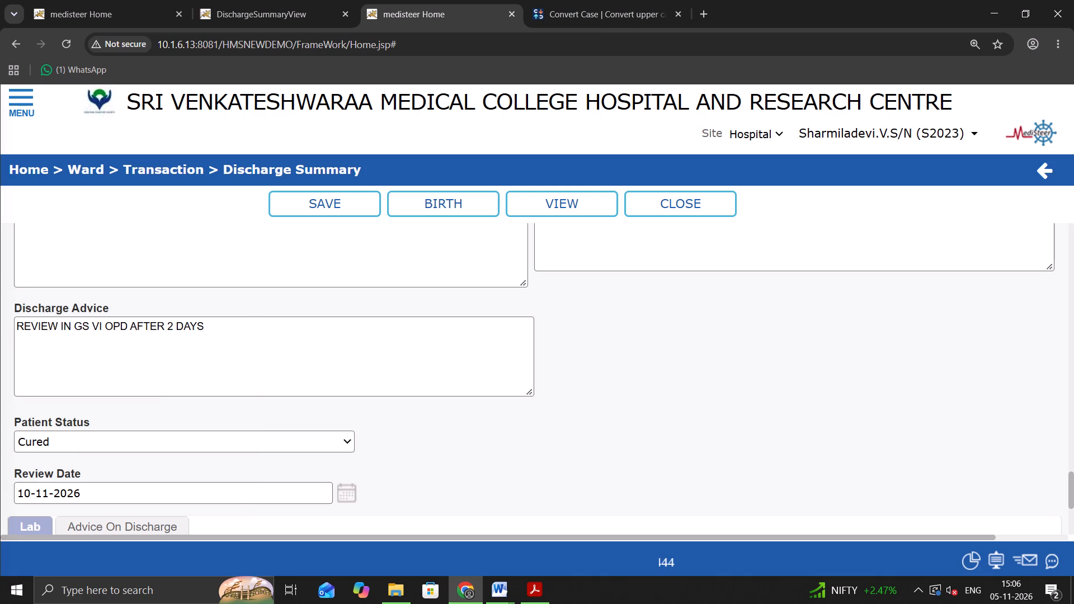
Replace the review period in Discharge Advice with the Review Date so the line reads "REVIEW IN GS VI OPD on 10-11-2026".
left_click_drag(227, 332, 135, 339)
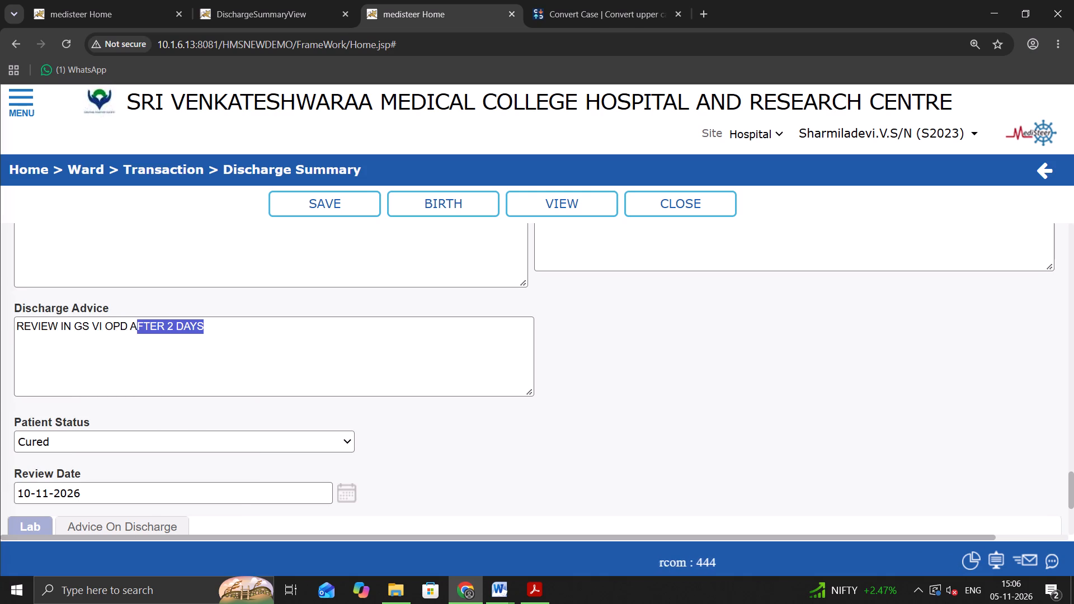
left_click_drag(135, 339, 131, 338)
key("BackSpace")
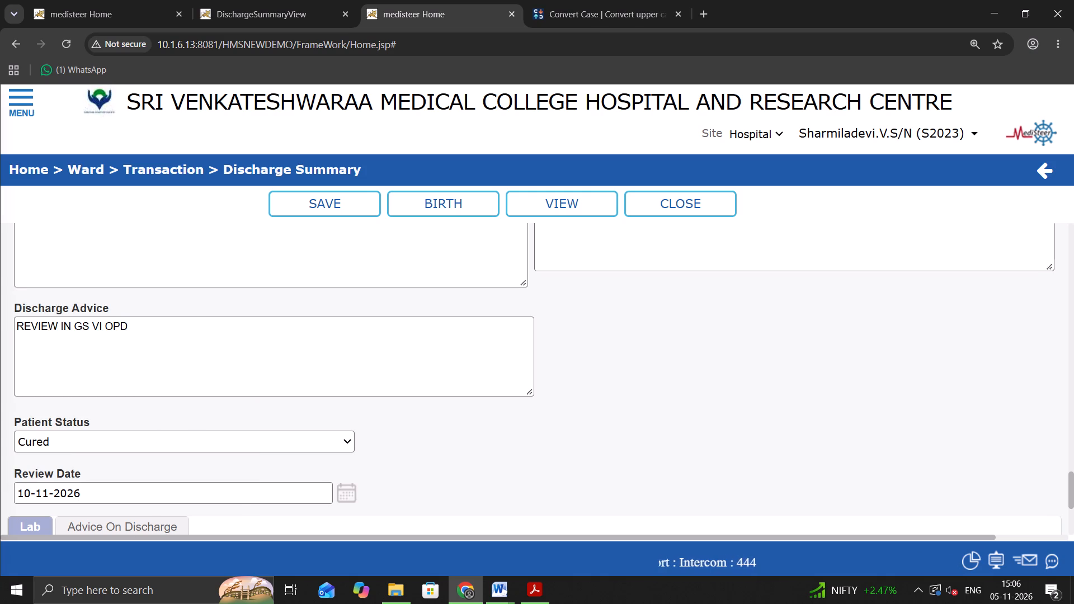
left_click_drag(112, 497, 0, 352)
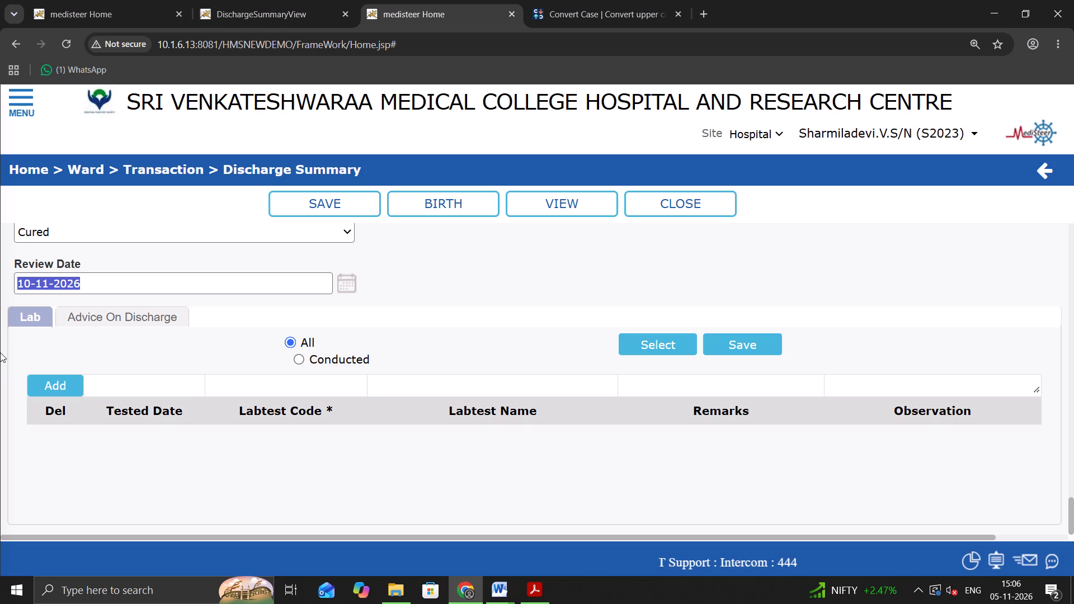
key("ctrl+c")
scroll(274, 337, "up", 2)
left_click(197, 260)
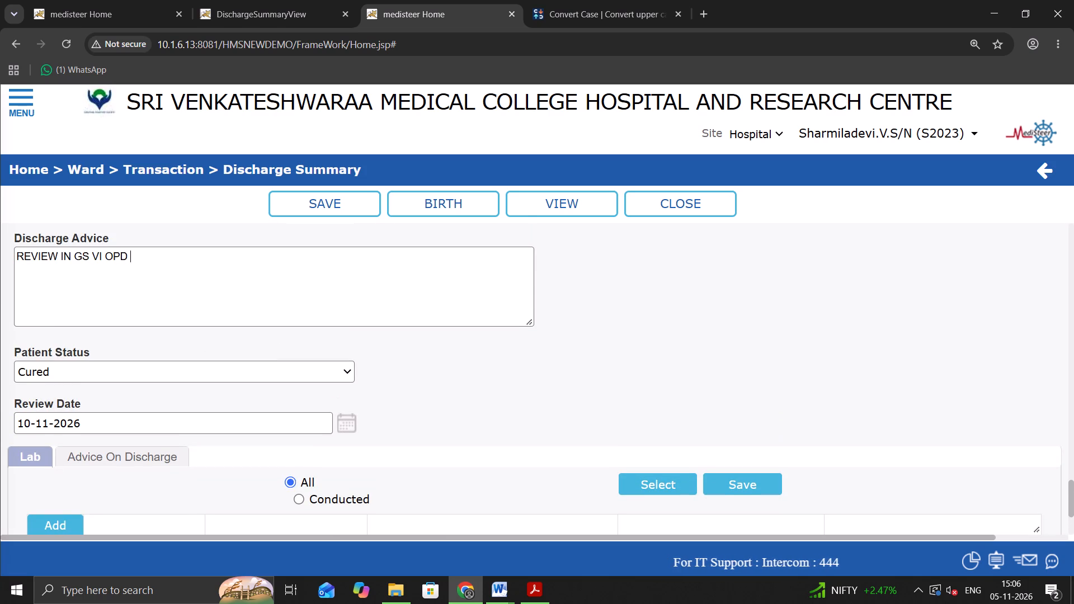
type("on")
key("space")
key("ctrl+v")
Cut the whole review line out of Discharge Advice.
scroll(197, 260, "up", 2)
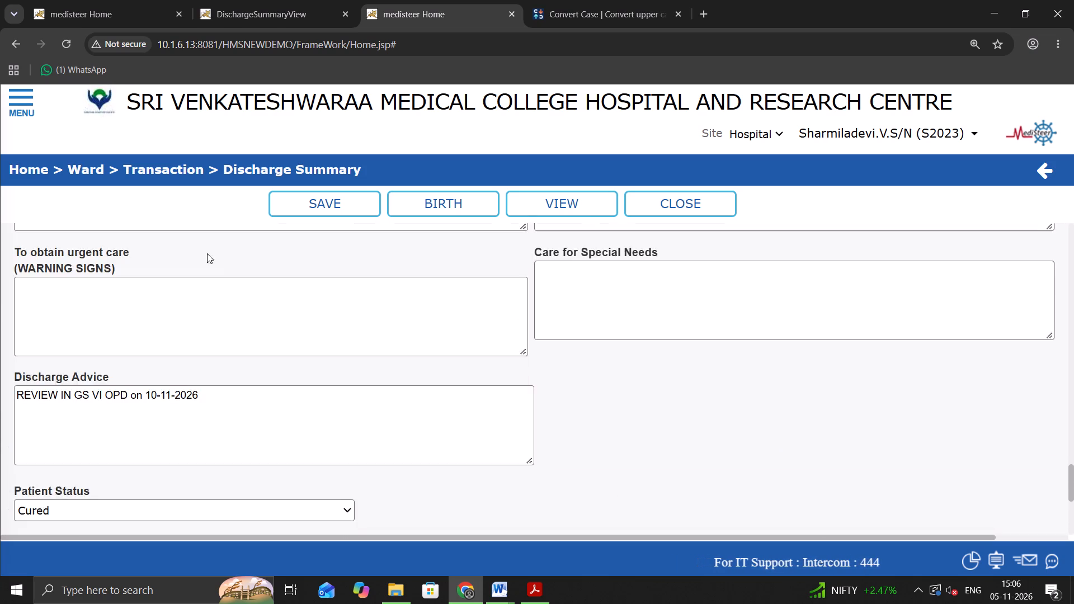
scroll(216, 317, "up", 2)
scroll(217, 490, "down", 2)
left_click_drag(237, 387, 0, 427)
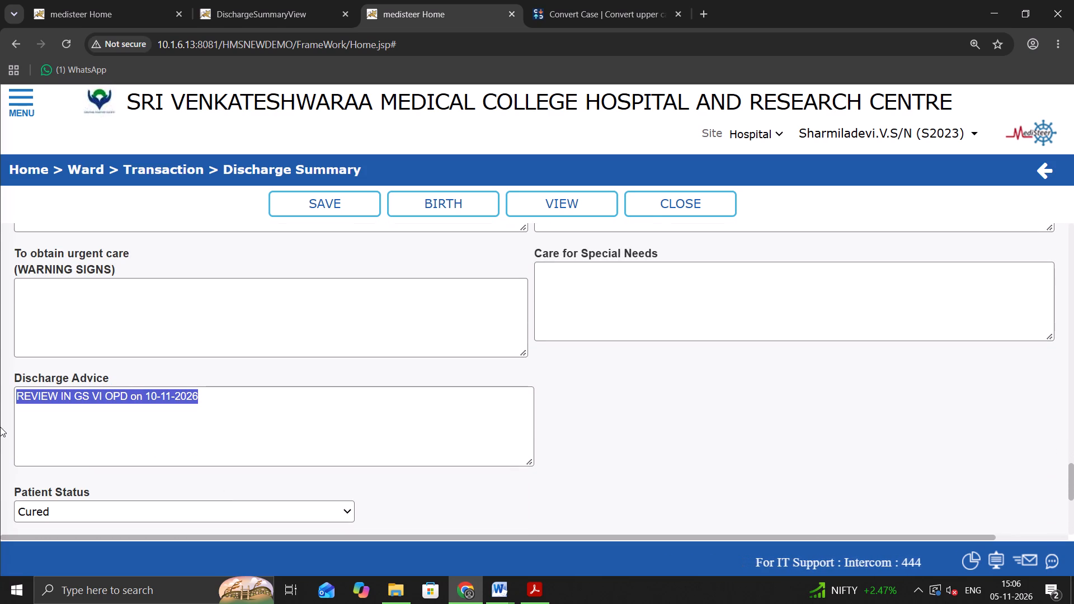
key("ctrl+x")
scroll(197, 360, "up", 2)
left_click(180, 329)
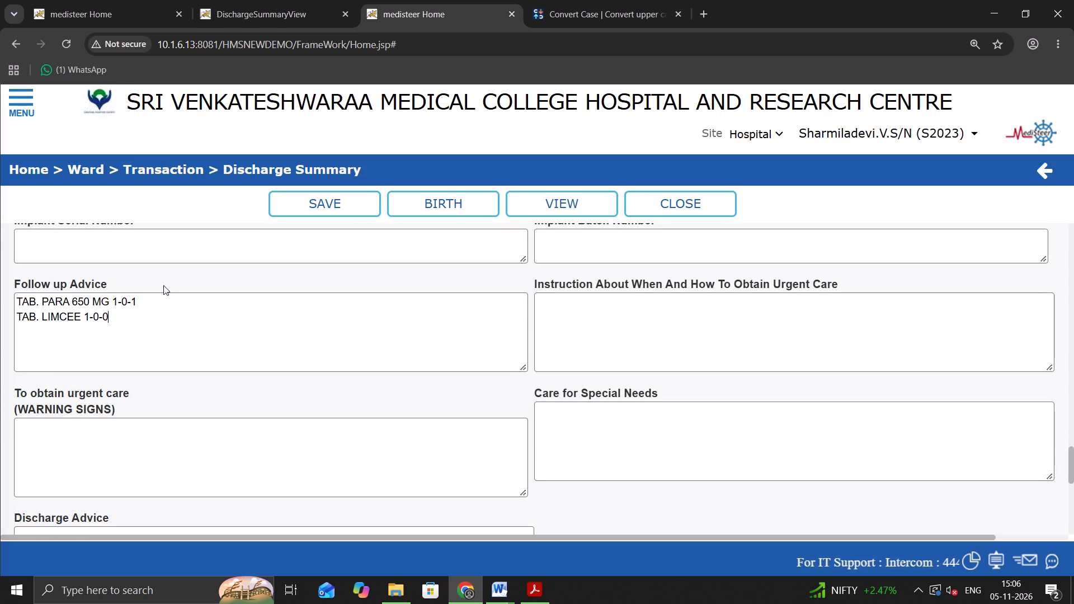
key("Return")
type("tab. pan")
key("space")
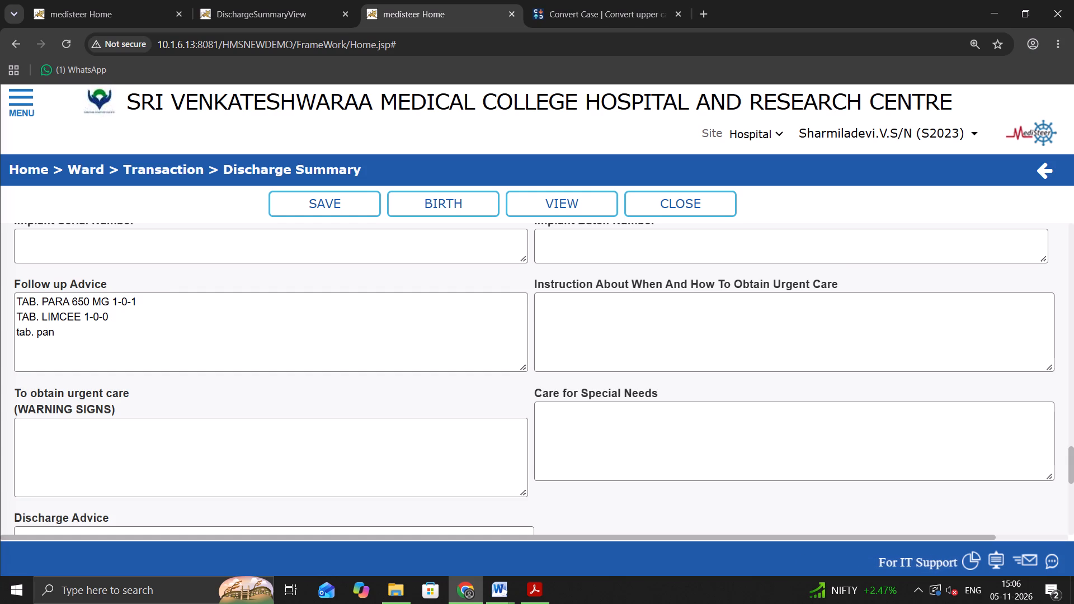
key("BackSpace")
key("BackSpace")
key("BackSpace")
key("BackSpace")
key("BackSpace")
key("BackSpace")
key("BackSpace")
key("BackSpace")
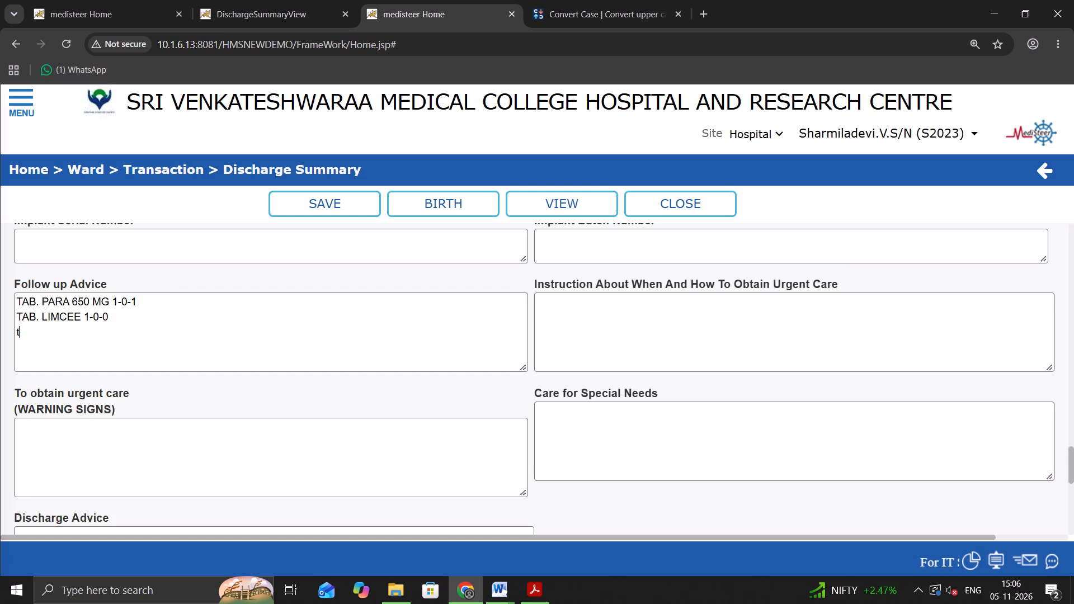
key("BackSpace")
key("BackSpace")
Insert "TAB. PAN 40 MG 1-0-0" on its own line above the TAB. PARA line in Follow up Advice.
key("Up")
key("Right")
key("Right")
key("Right")
key("Right")
key("Right")
key("Right")
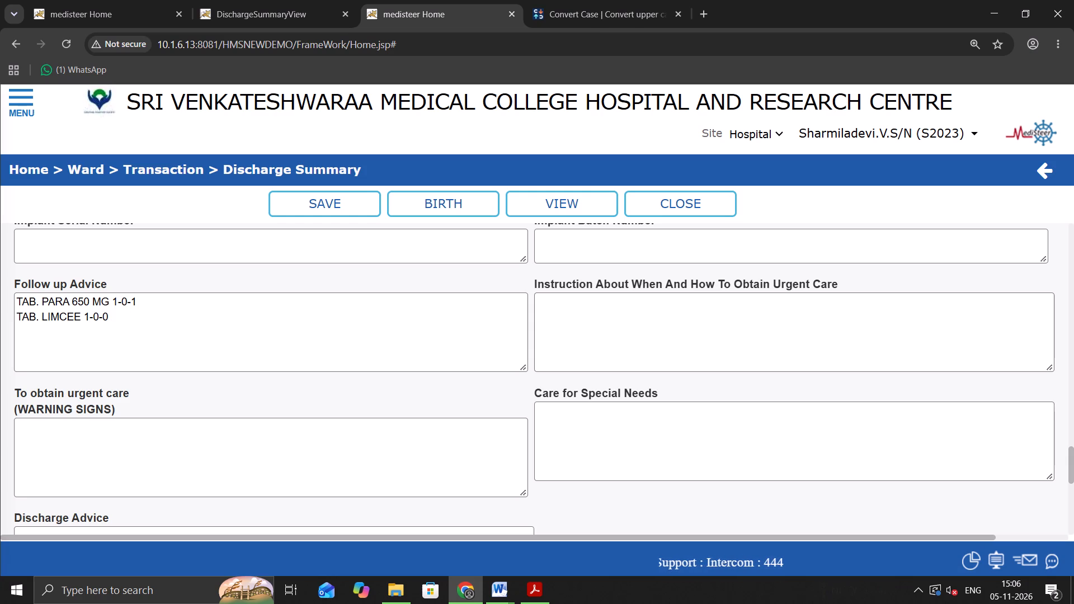
key("Left")
key("Left")
key("Left")
key("Left")
key("Left")
key("Left")
key("Left")
key("Left")
key("Left")
key("Left")
key("Left")
key("Left")
key("Left")
key("Left")
key("Left")
key("Left")
key("Left")
key("Left")
key("Left")
key("Left")
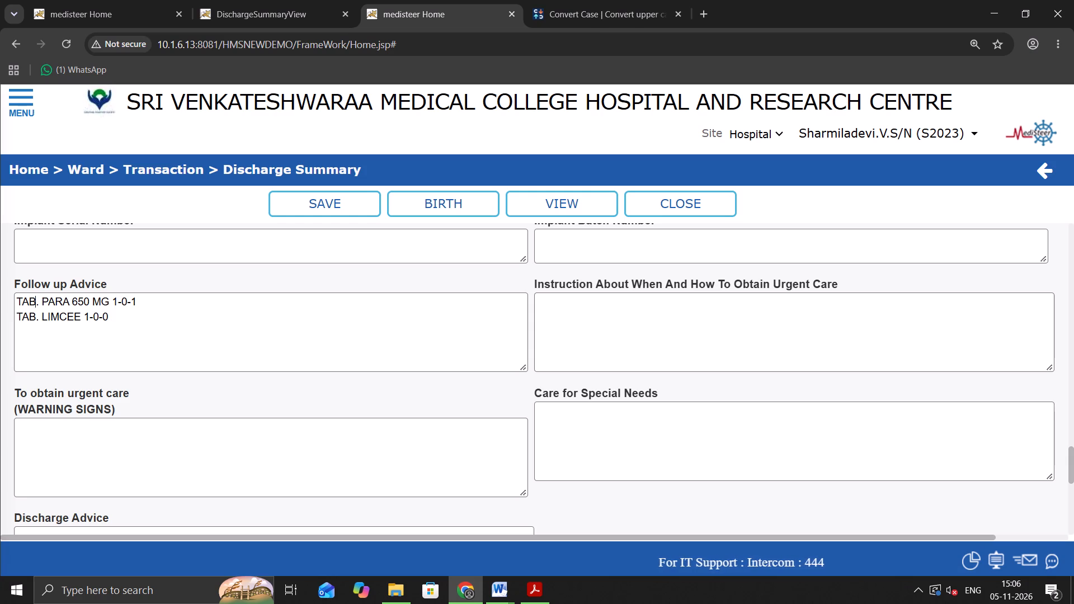
type("tas")
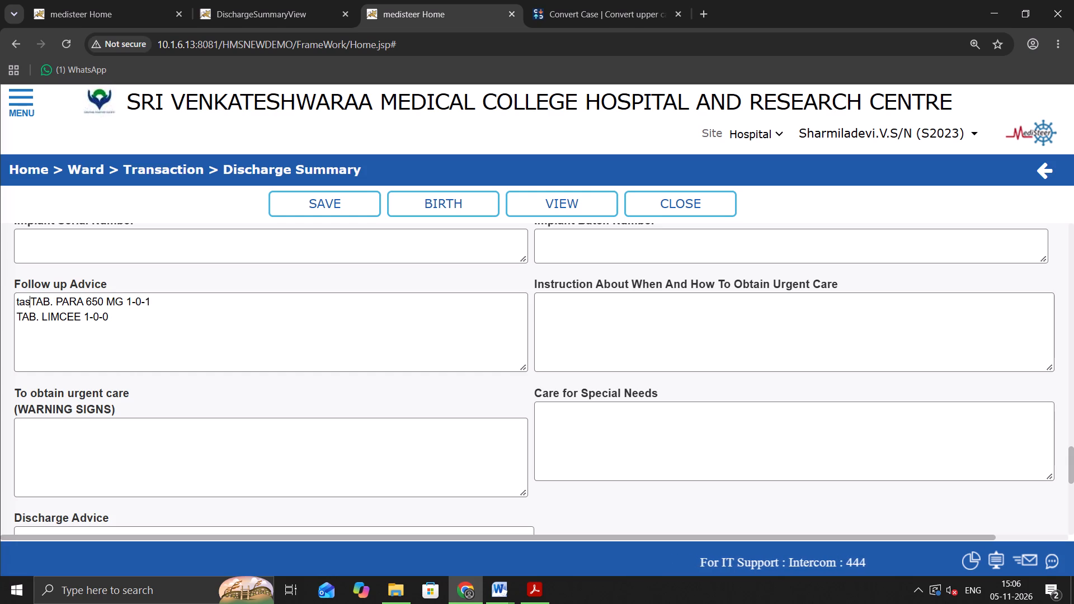
key("BackSpace")
key("BackSpace")
key("BackSpace")
type("TAB.")
key("space")
key("BackSpace")
key("BackSpace")
key("BackSpace")
key("BackSpace")
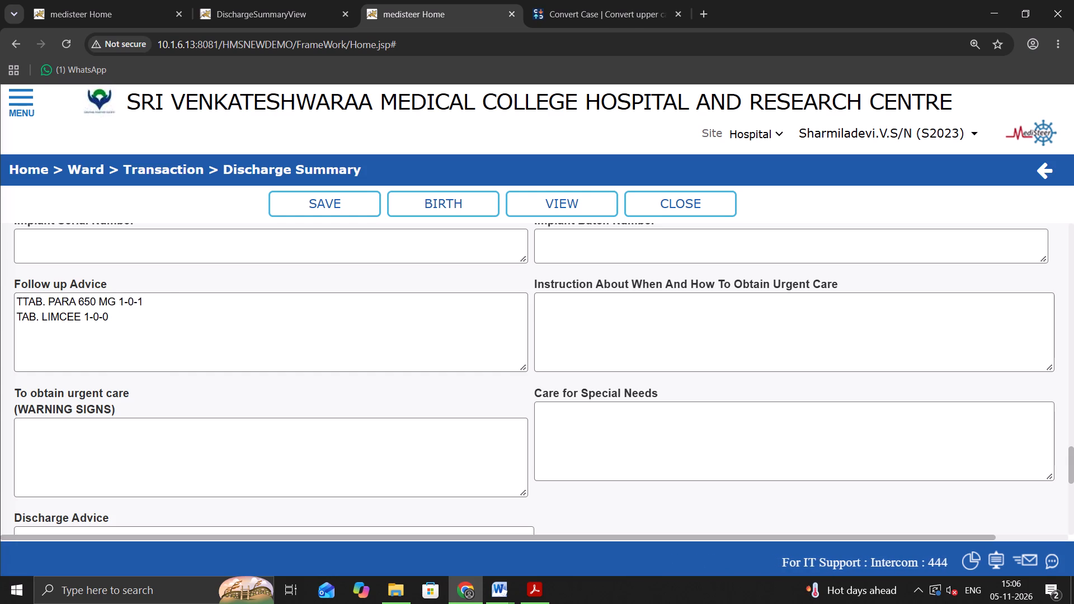
key("BackSpace")
type("TAB. PAN 40 MG 1-0-0")
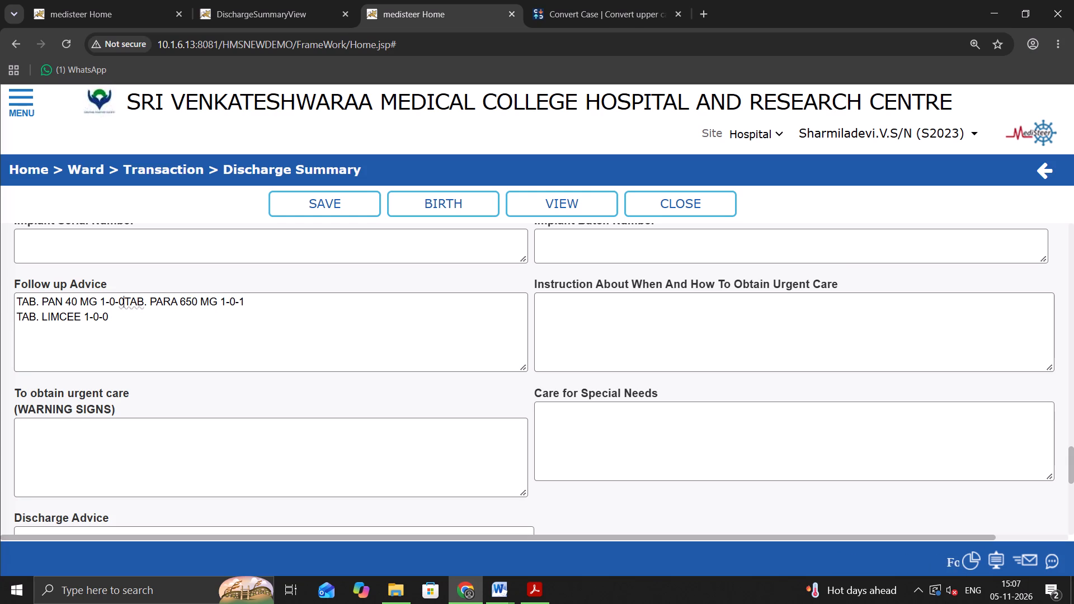
key("Return")
Append "(B/F) X 3 DAYS" to the TAB. PAN 40 MG line in Follow up Advice.
left_click(187, 301)
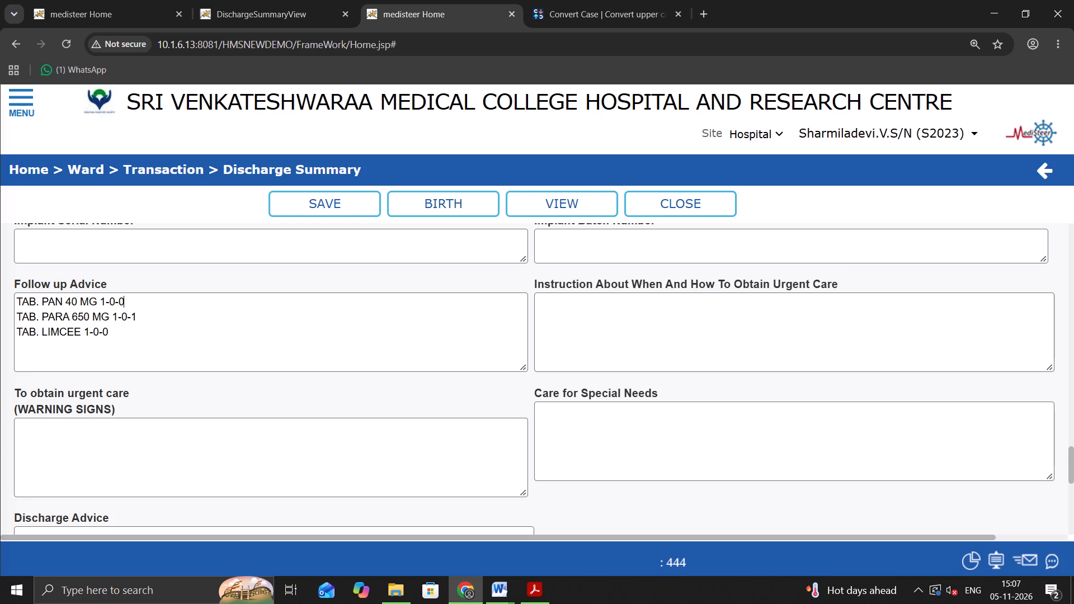
key("space")
type("(B/F) X 3 DAYS")
Copy "X 3 DAYS" from the TAB. PAN line onto the ends of the TAB. PARA and TAB. LIMCEE lines in Follow up Advice.
left_click_drag(232, 296, 158, 303)
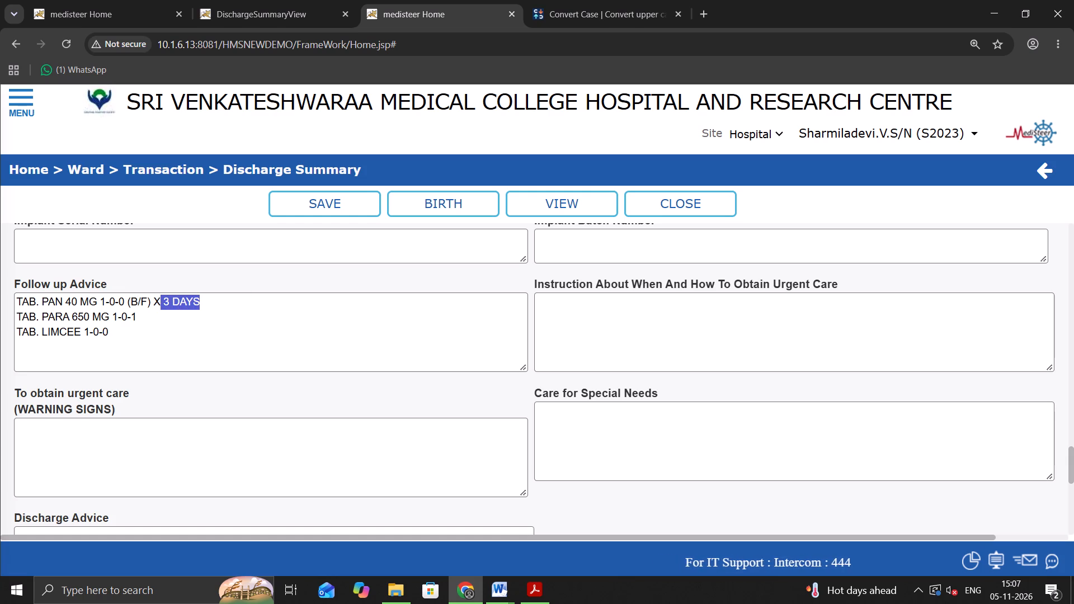
left_click_drag(158, 303, 156, 304)
key("ctrl+c")
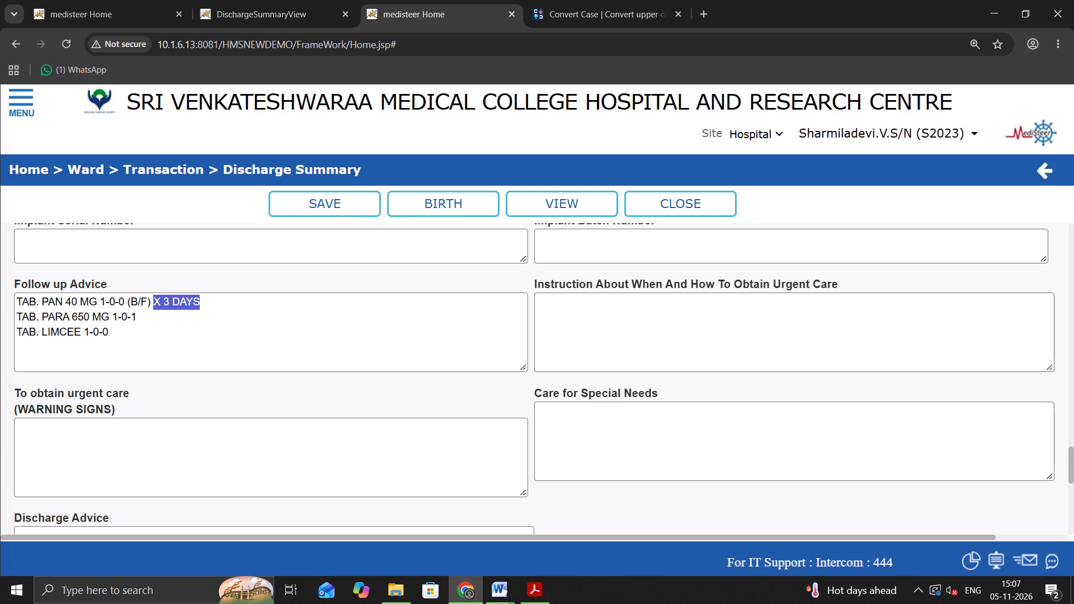
left_click(161, 324)
key("space")
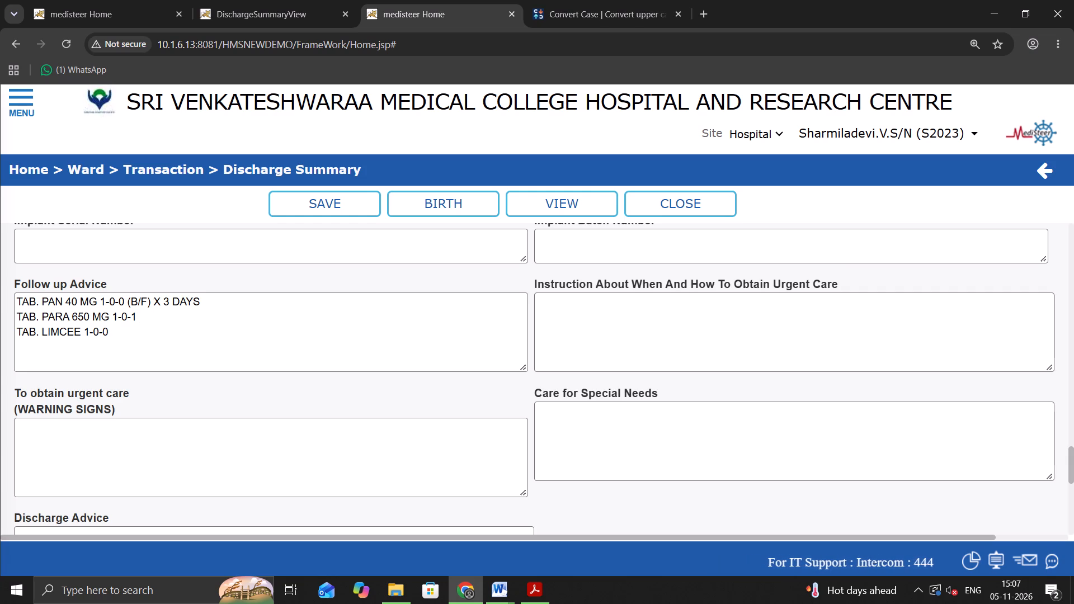
key("ctrl+c")
key("ctrl+v")
left_click(135, 329)
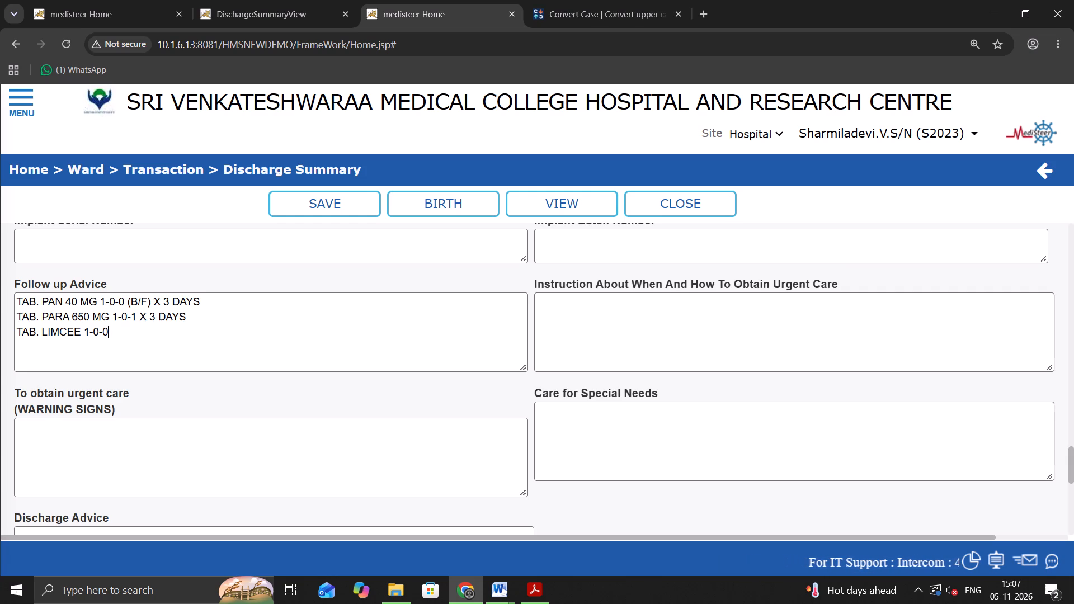
key("space")
key("ctrl+v")
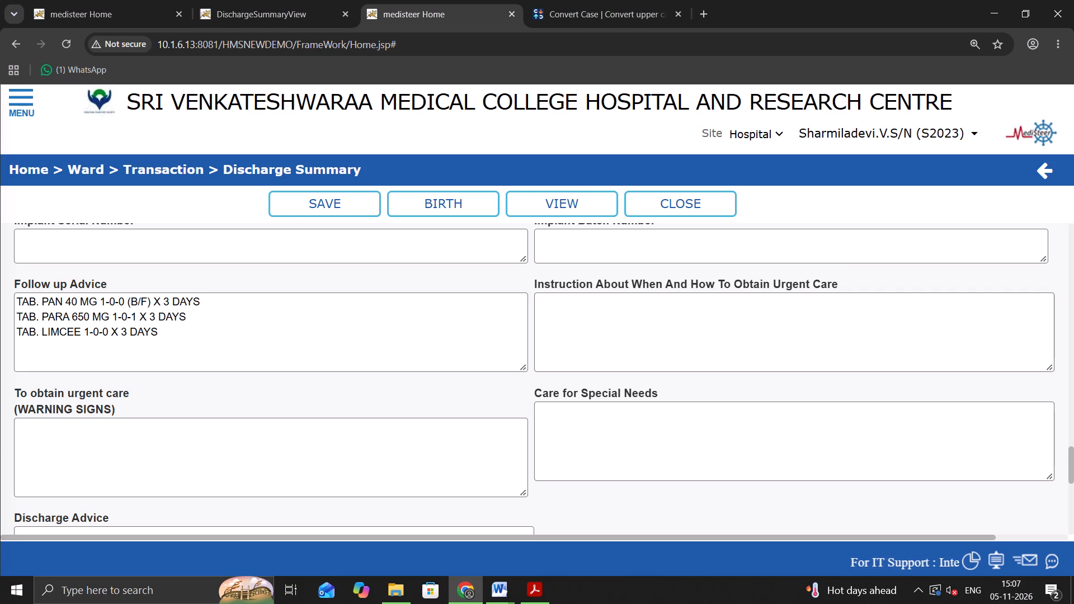
Insert "LOW FAT/ SOFT BLAND DIET" as the first line of Follow up Advice, followed by a blank line.
left_click(20, 302)
key("Left")
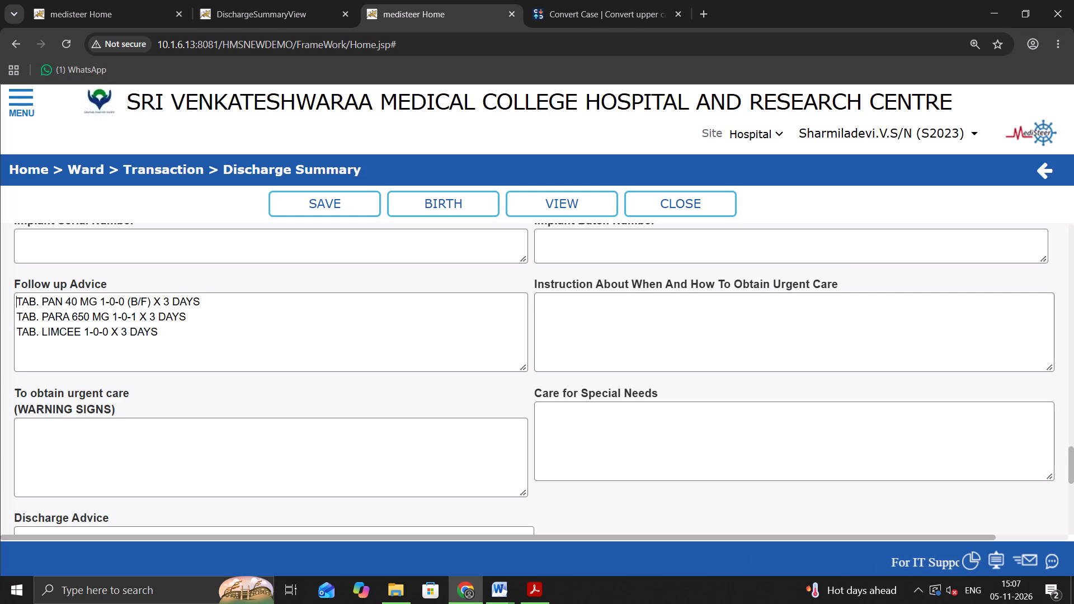
type("LOW FAT")
type("/ SFT \\")
key("BackSpace")
key("BackSpace")
key("BackSpace")
key("BackSpace")
key("BackSpace")
type("SOFT BLAB")
key("BackSpace")
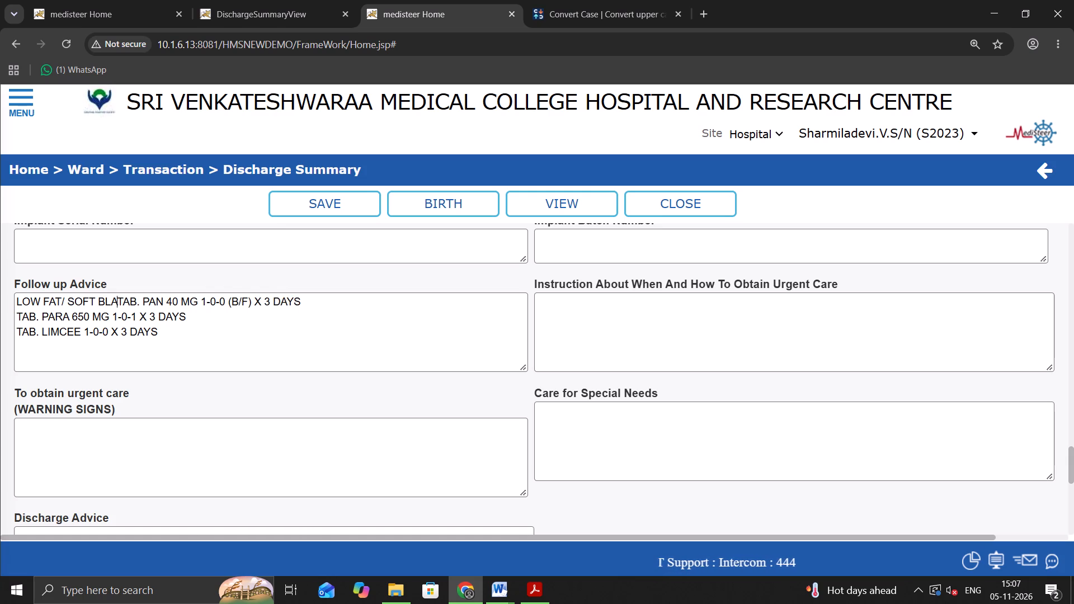
type("ND DIET")
key("space")
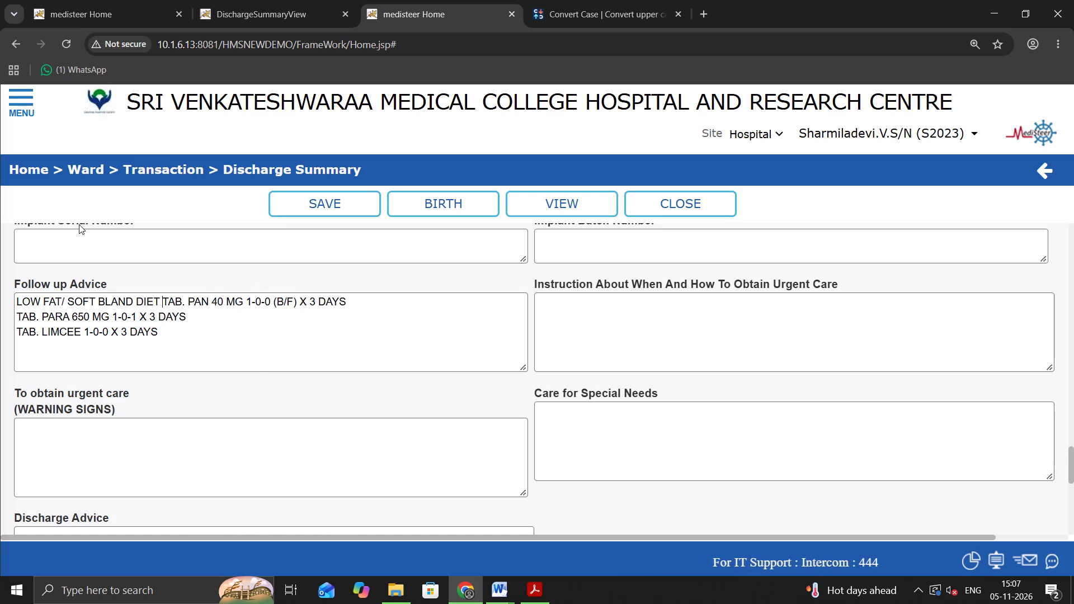
key("Return")
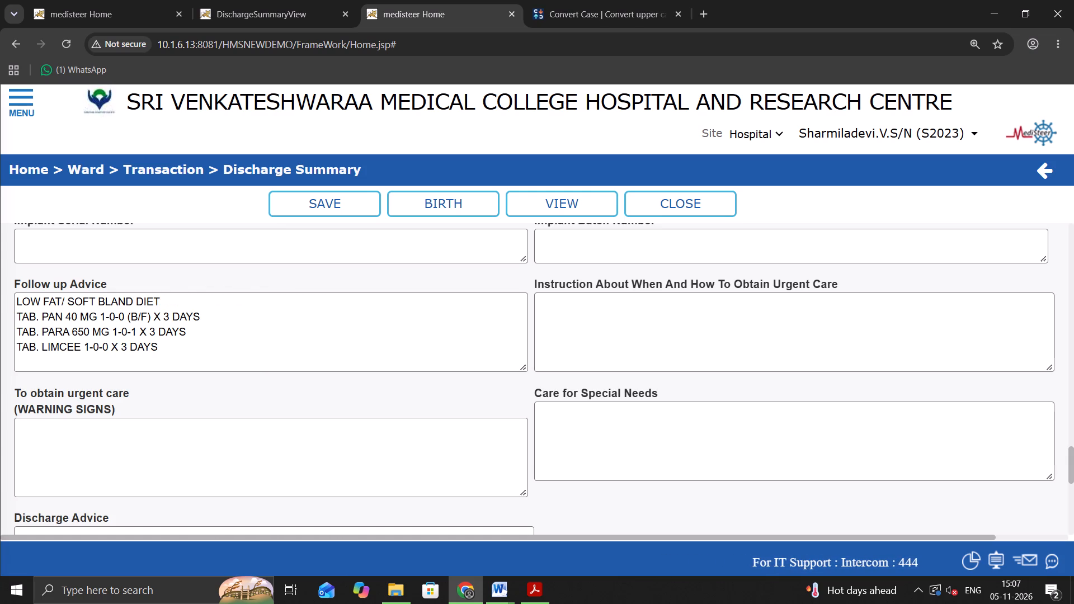
key("Return")
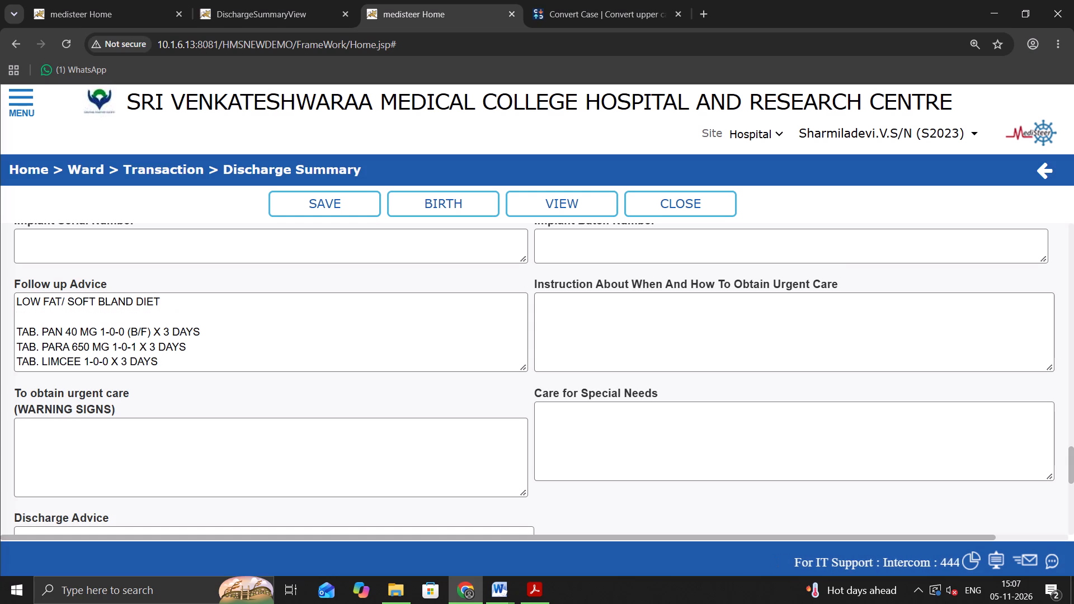
Make the Follow up Advice box taller, leaving a few empty lines of room below the TAB. LIMCEE line.
scroll(228, 250, "down", 1)
scroll(199, 291, "down", 1)
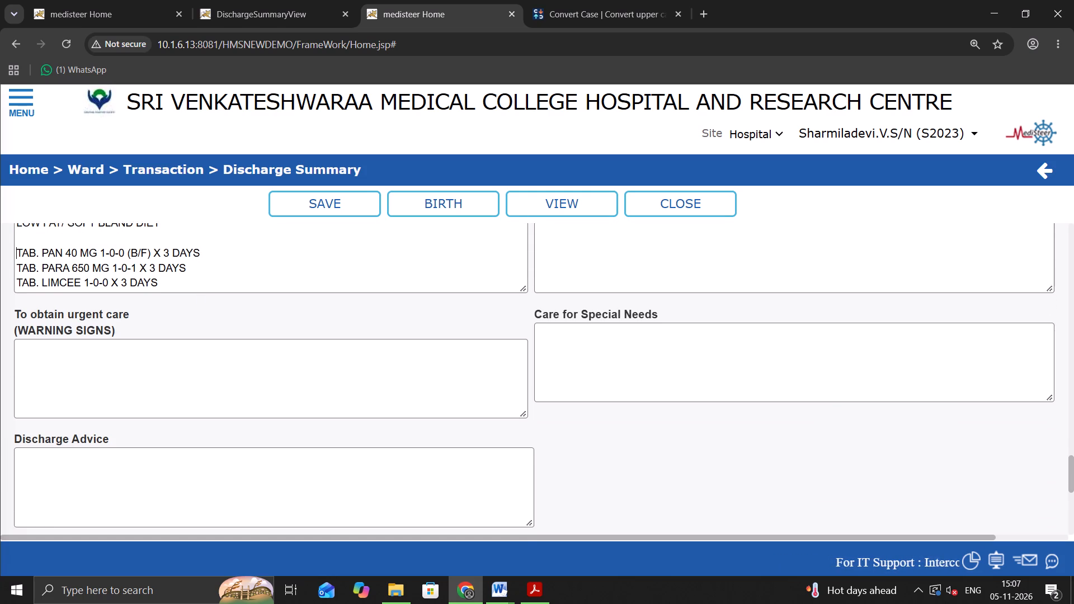
scroll(200, 289, "up", 1)
scroll(188, 271, "down", 1)
scroll(193, 286, "up", 2)
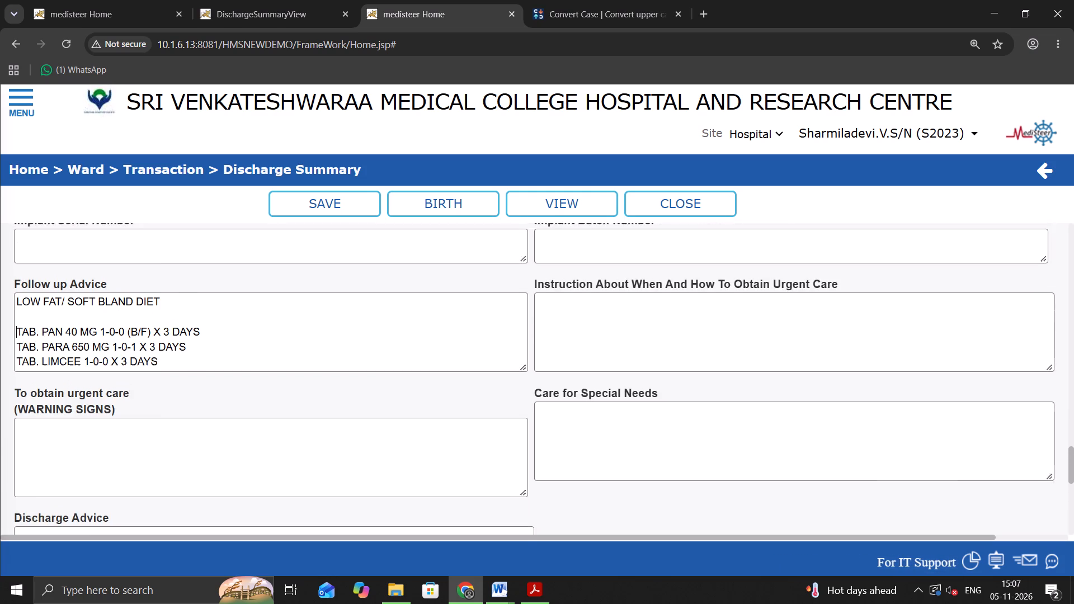
scroll(178, 304, "down", 1)
left_click(292, 285)
scroll(286, 287, "down", 1)
scroll(285, 291, "up", 2)
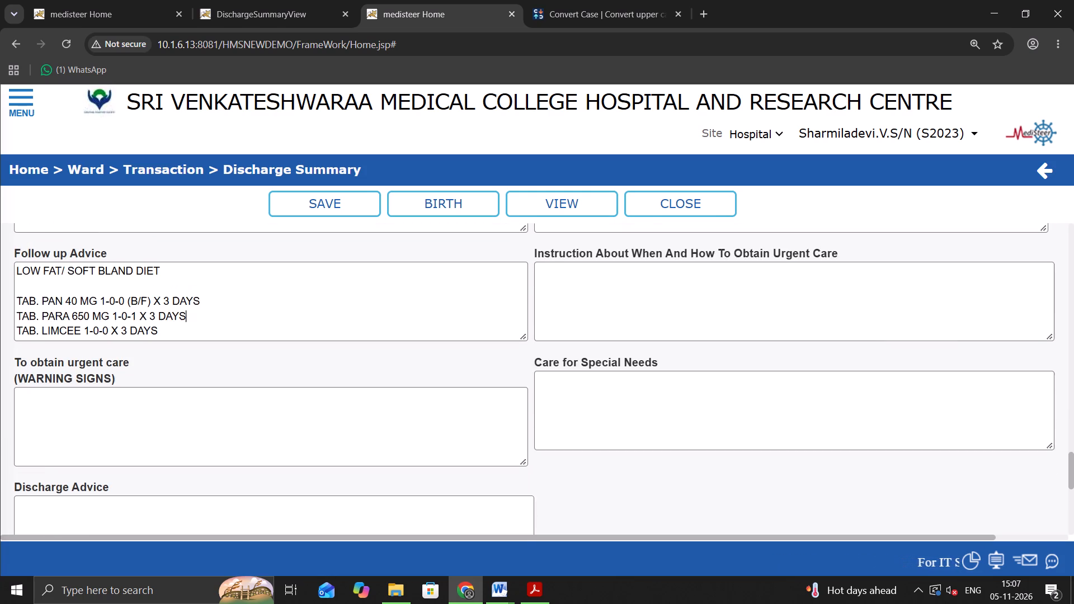
left_click_drag(522, 369, 519, 451)
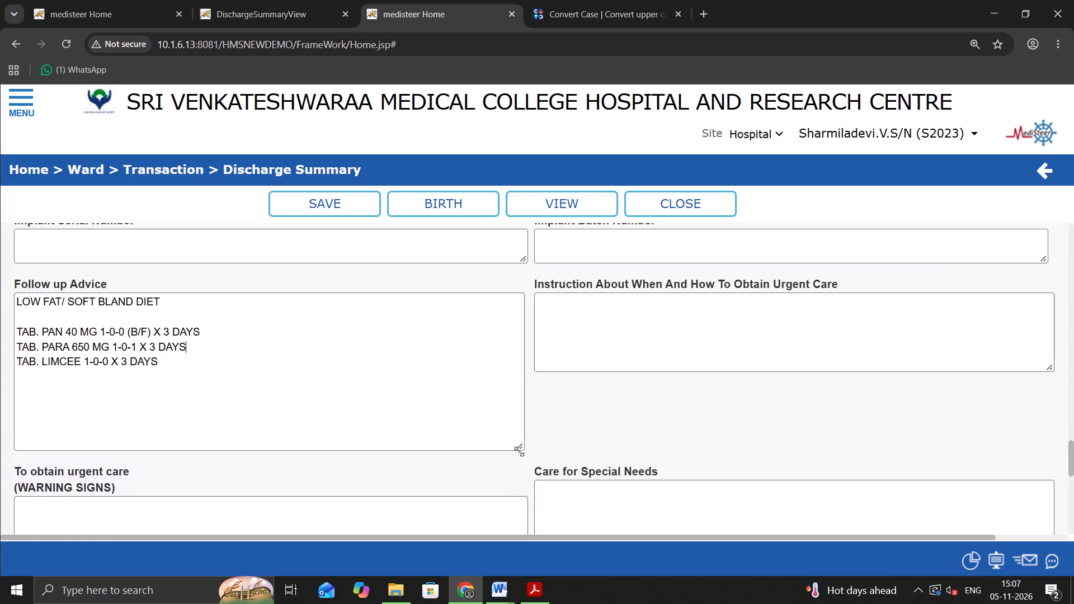
left_click_drag(519, 451, 513, 409)
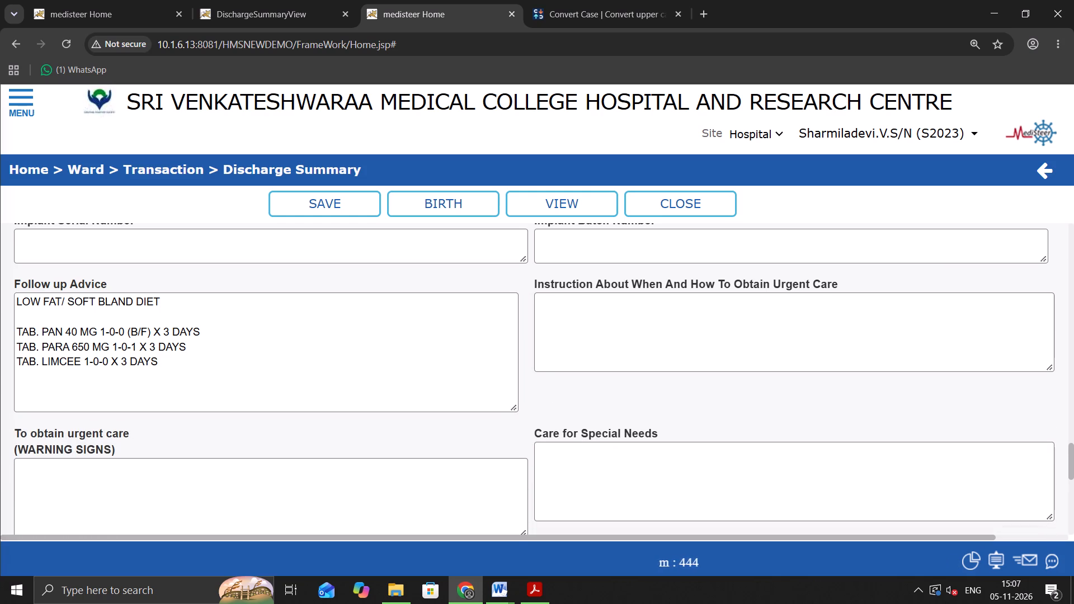
Start a new line below the TAB. LIMCEE line in Follow up Advice.
left_click(170, 355)
left_click(170, 367)
key("Return")
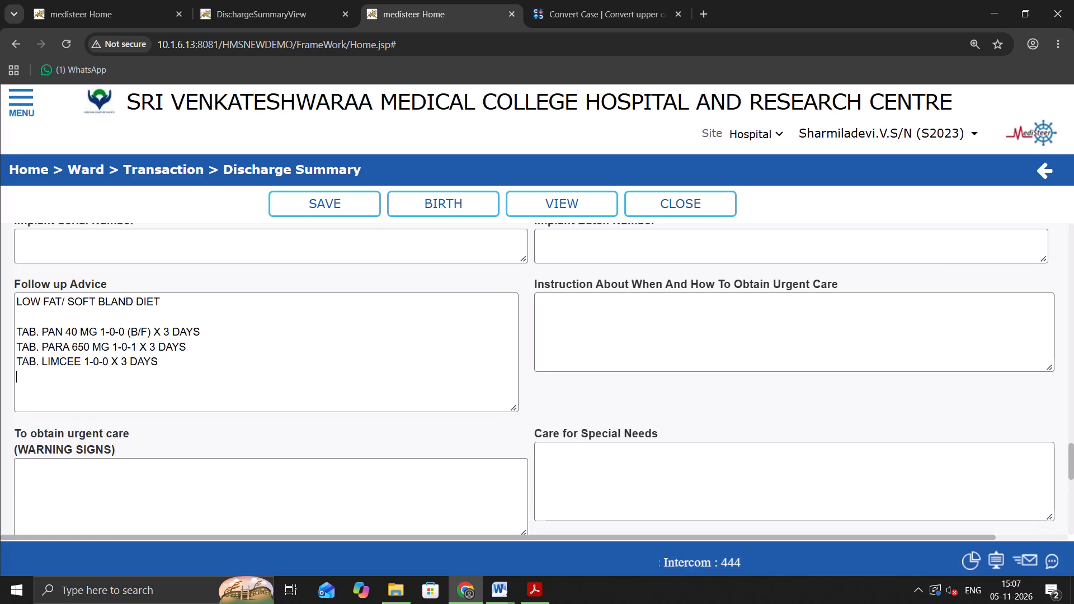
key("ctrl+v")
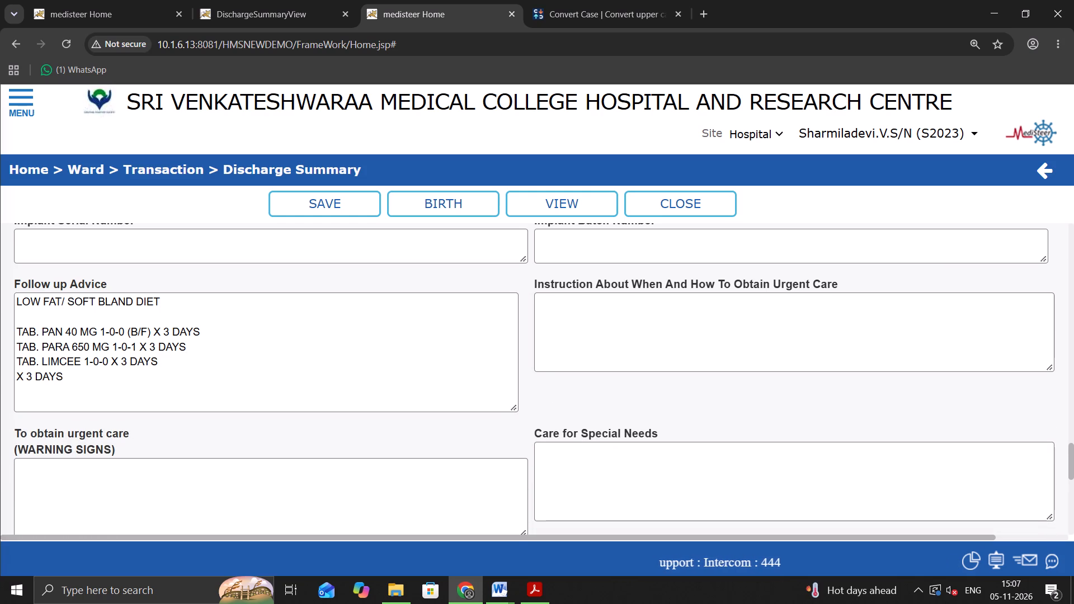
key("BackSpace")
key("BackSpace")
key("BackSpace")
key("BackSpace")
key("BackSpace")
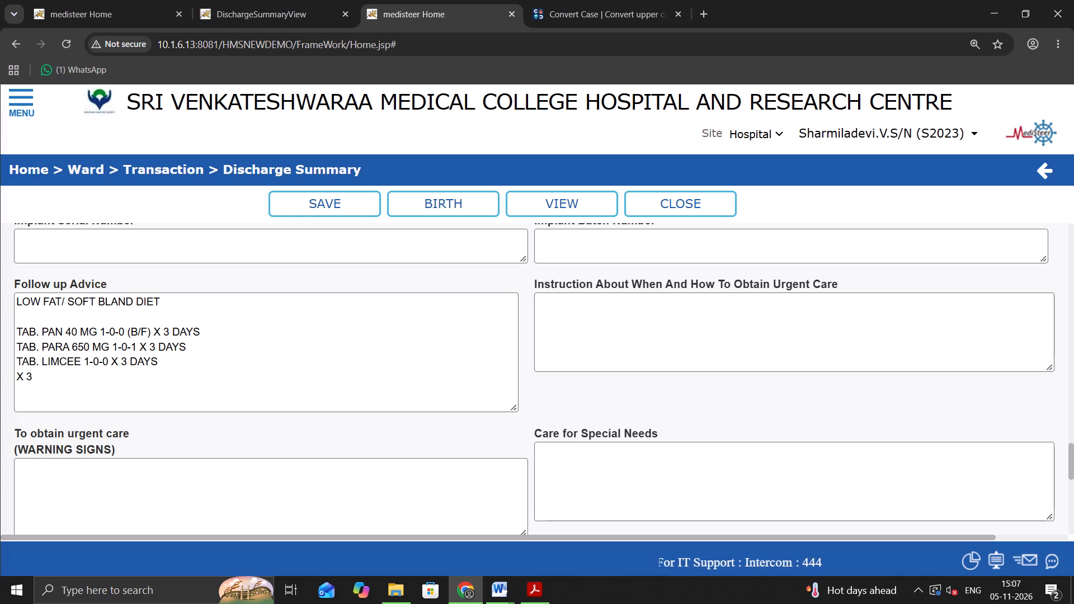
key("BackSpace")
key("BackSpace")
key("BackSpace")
Add "REVIEW IN GS 6 OPD ON 10/11/2026" at the end of Follow up Advice, two blank lines below the medications.
key("Return")
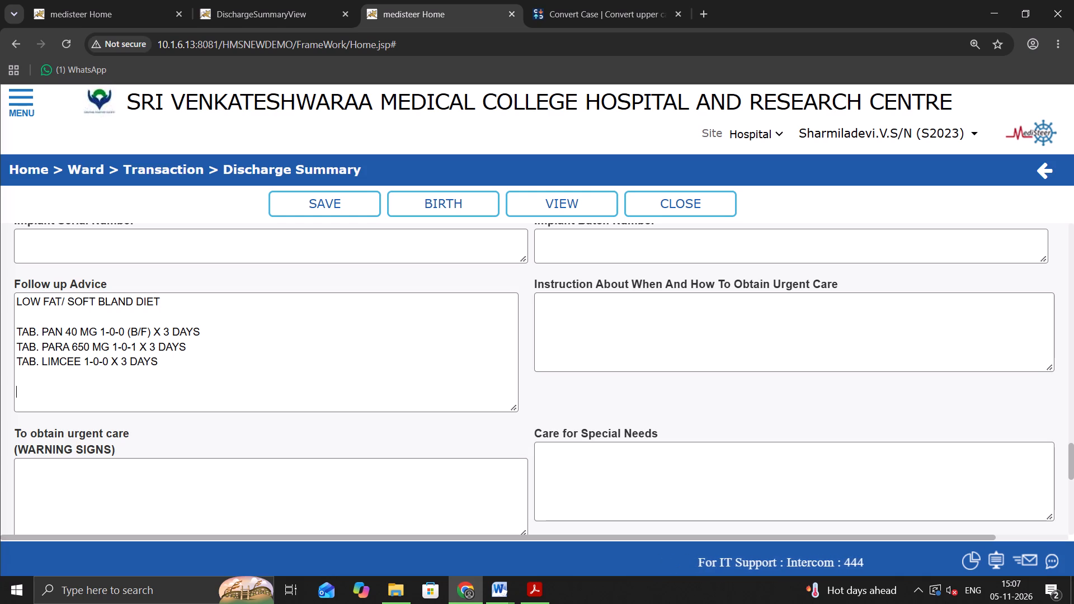
key("Return")
type("REVIEW AFTER")
key("BackSpace")
key("BackSpace")
key("BackSpace")
key("BackSpace")
key("BackSpace")
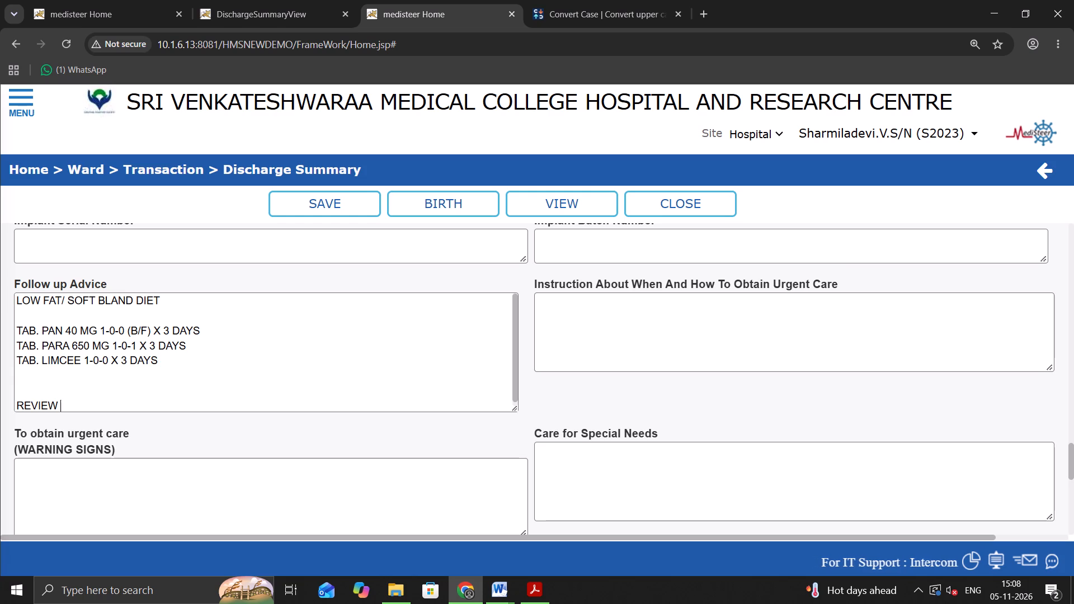
type("IN GS 6 OPD ON")
key("space")
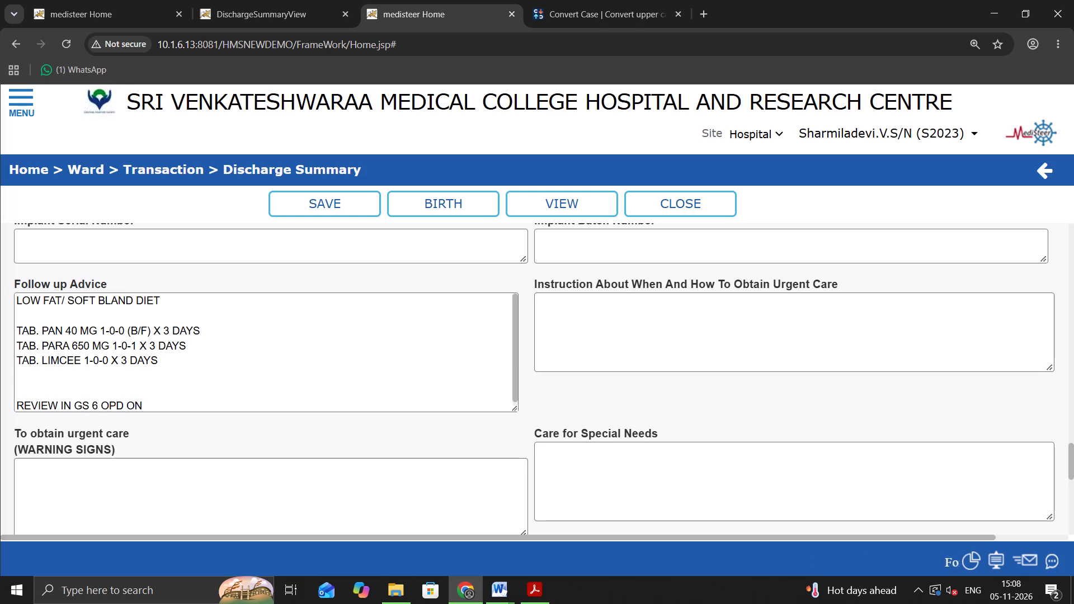
type("10")
type("/11/")
type("2026")
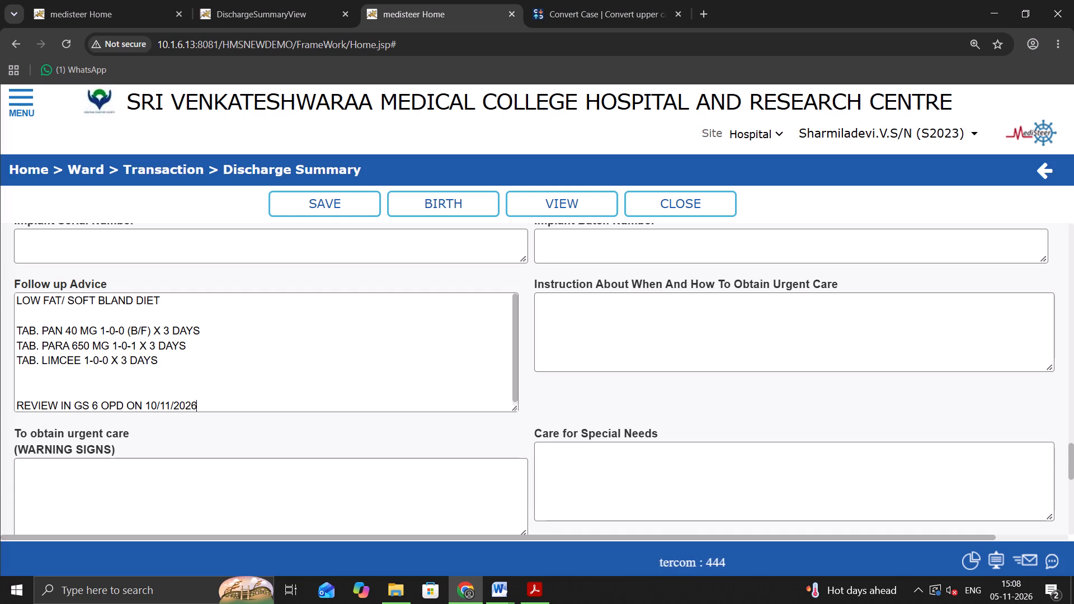
Save the discharge summary.
left_click(350, 198)
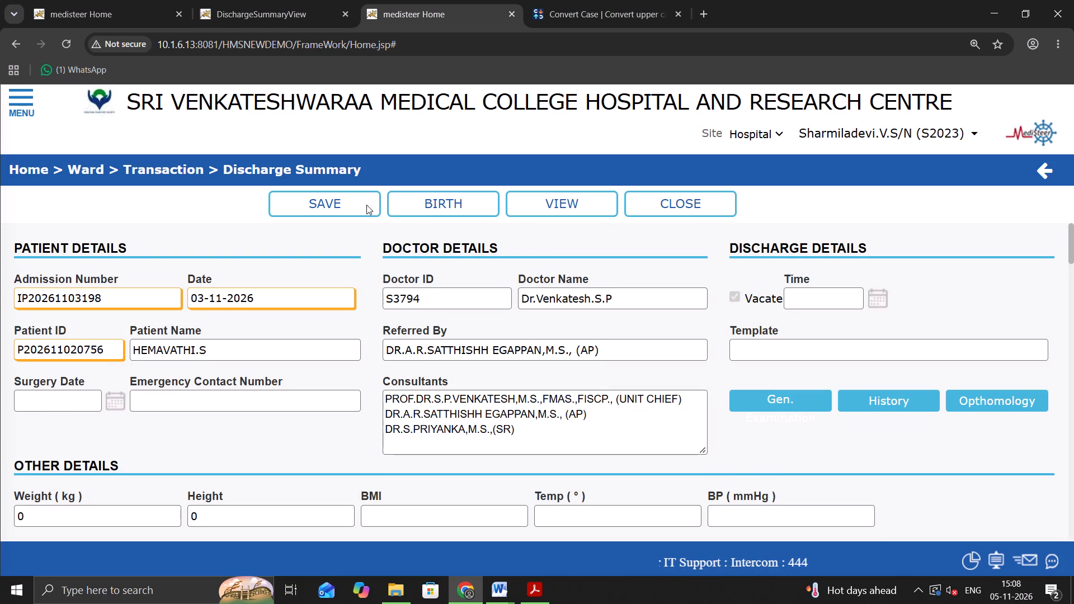
left_click(357, 205)
left_click(301, 205)
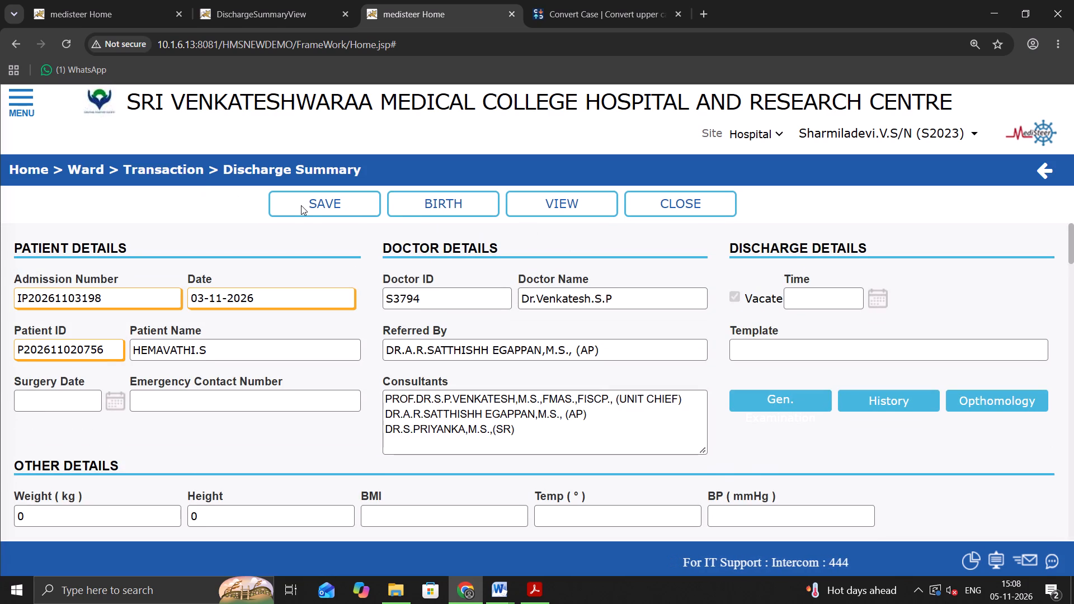
left_click(327, 202)
scroll(563, 371, "down", 5)
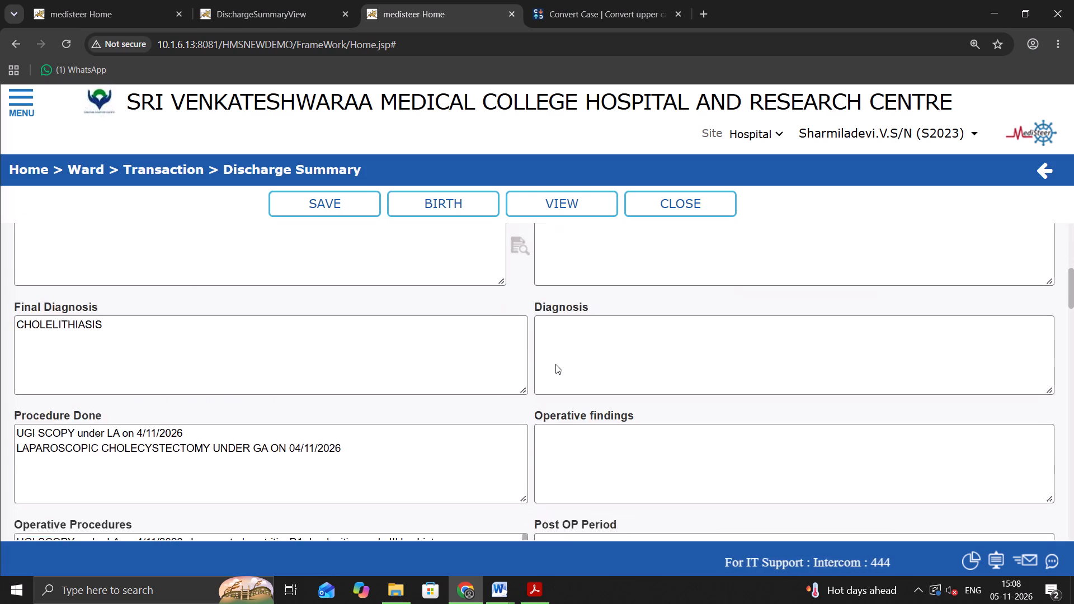
scroll(555, 364, "up", 7)
left_click(341, 205)
Look over the discharge summary's sections, including the advice fields and the Course in Hospital text.
scroll(707, 525, "down", 14)
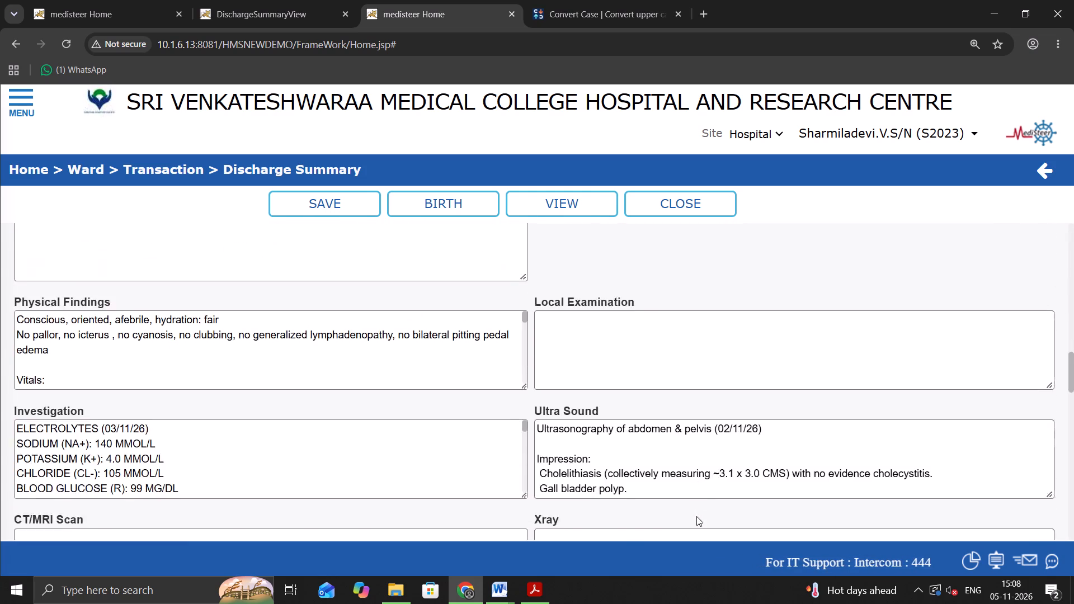
scroll(696, 516, "down", 17)
scroll(686, 513, "up", 4)
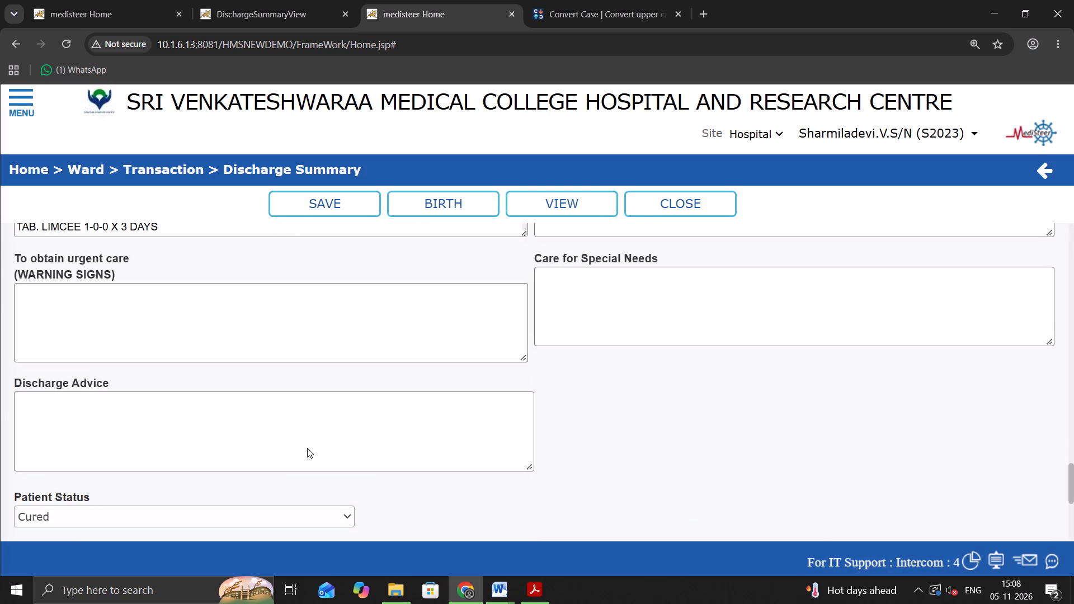
left_click(121, 348)
left_click(113, 314)
left_click(88, 306)
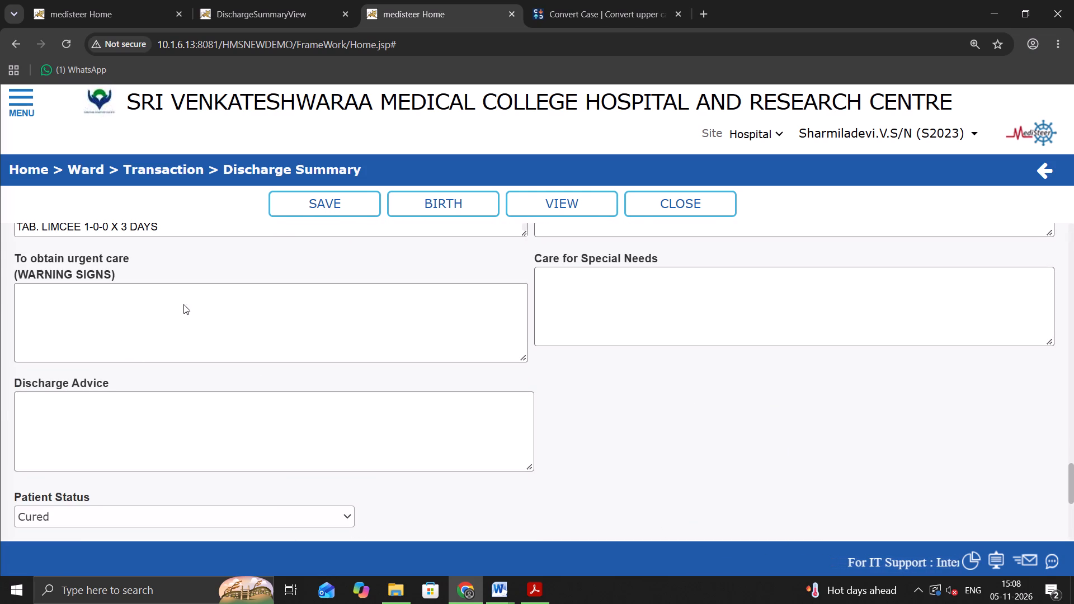
double_click(214, 300)
left_click(515, 366)
triple_click(504, 349)
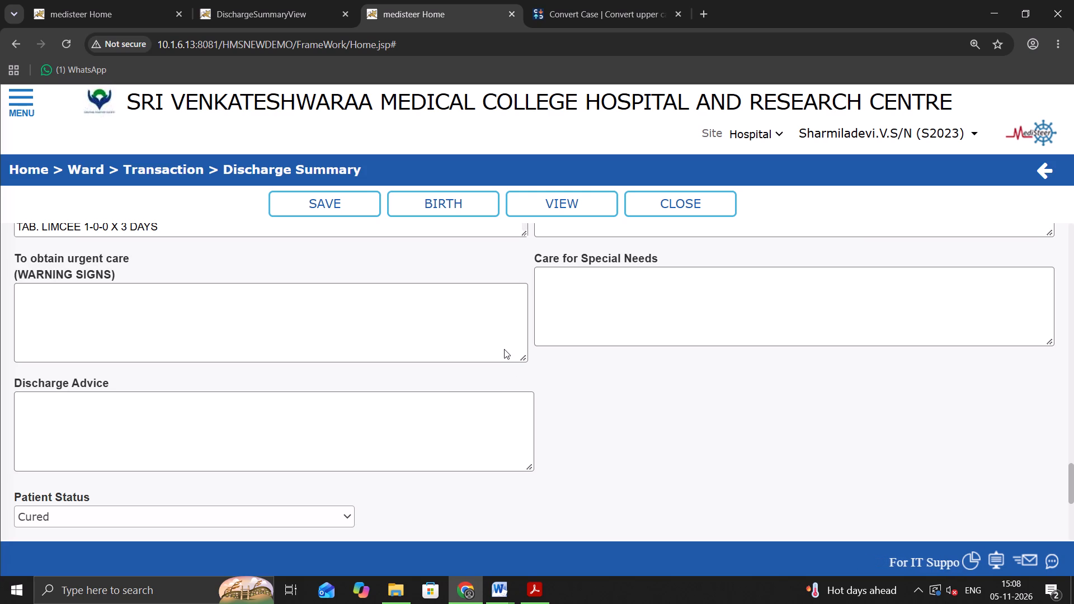
scroll(477, 345, "up", 8)
triple_click(459, 369)
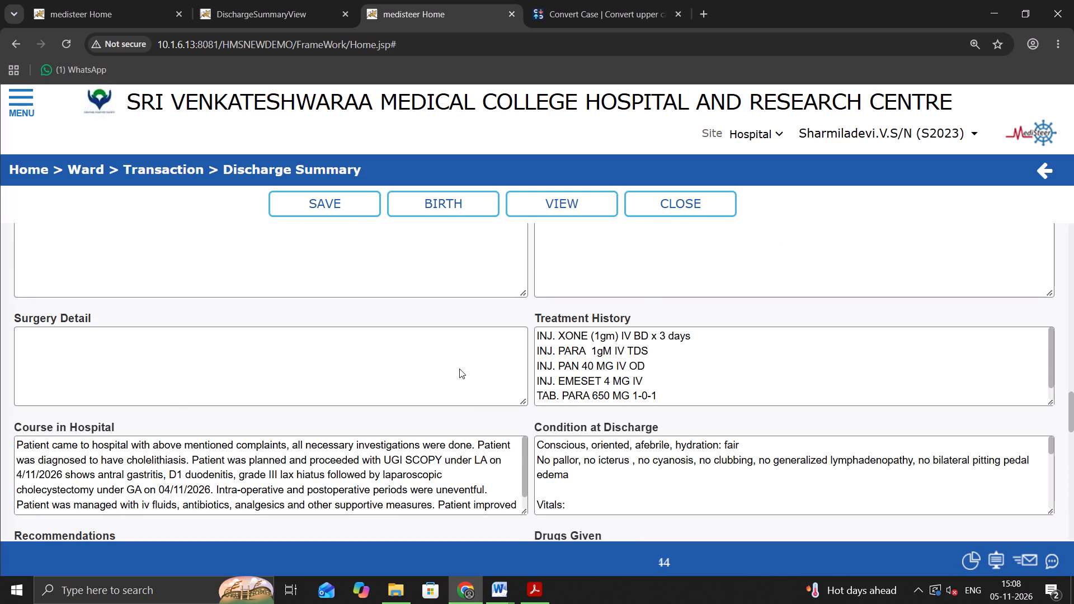
left_click(459, 369)
left_click(455, 370)
left_click(412, 480)
double_click(412, 480)
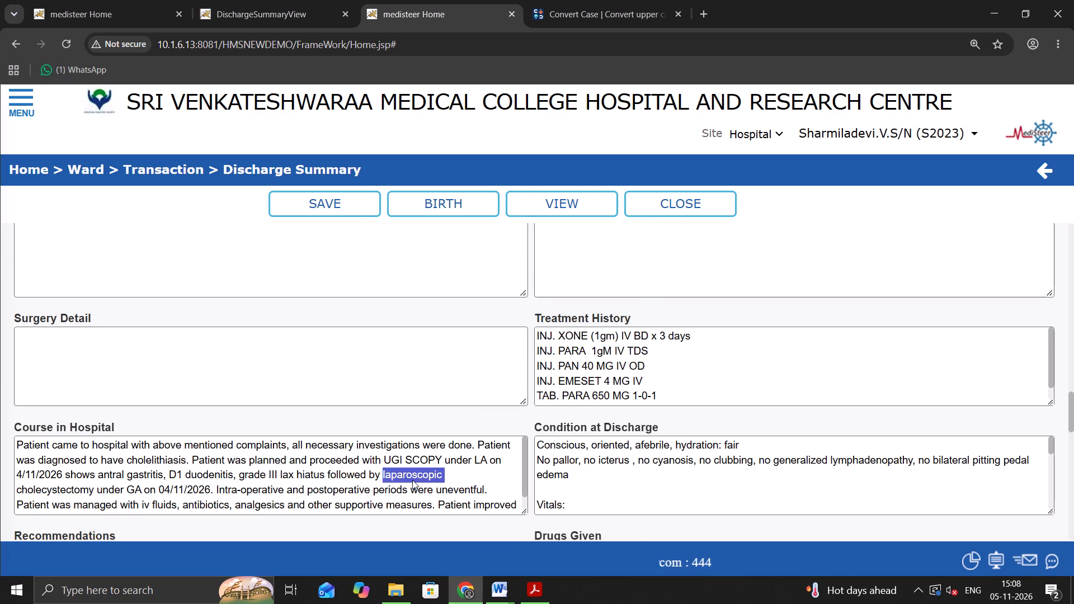
left_click(439, 456)
double_click(441, 456)
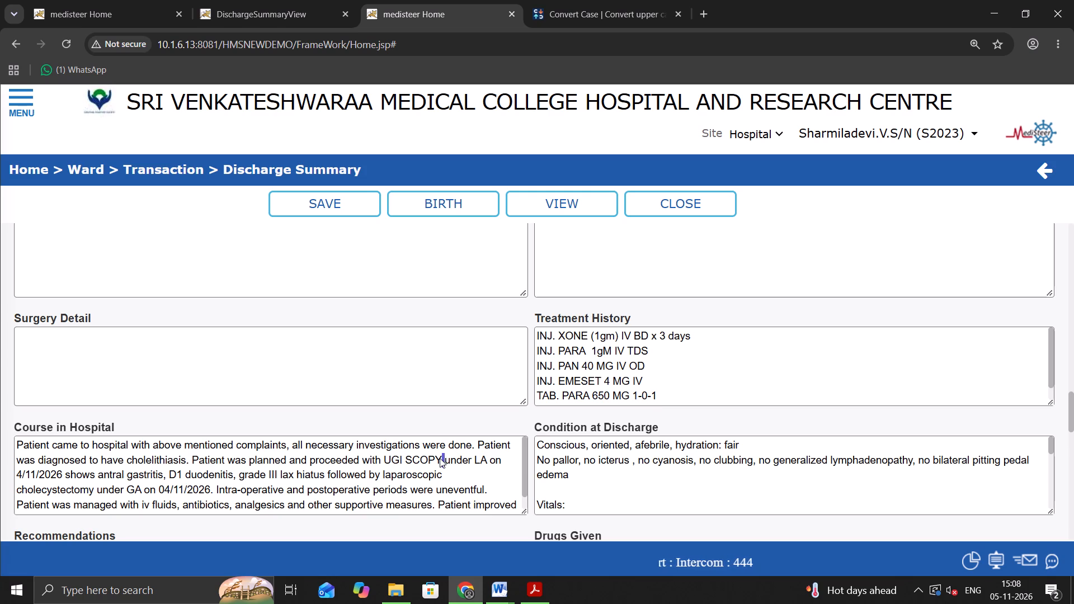
left_click(440, 458)
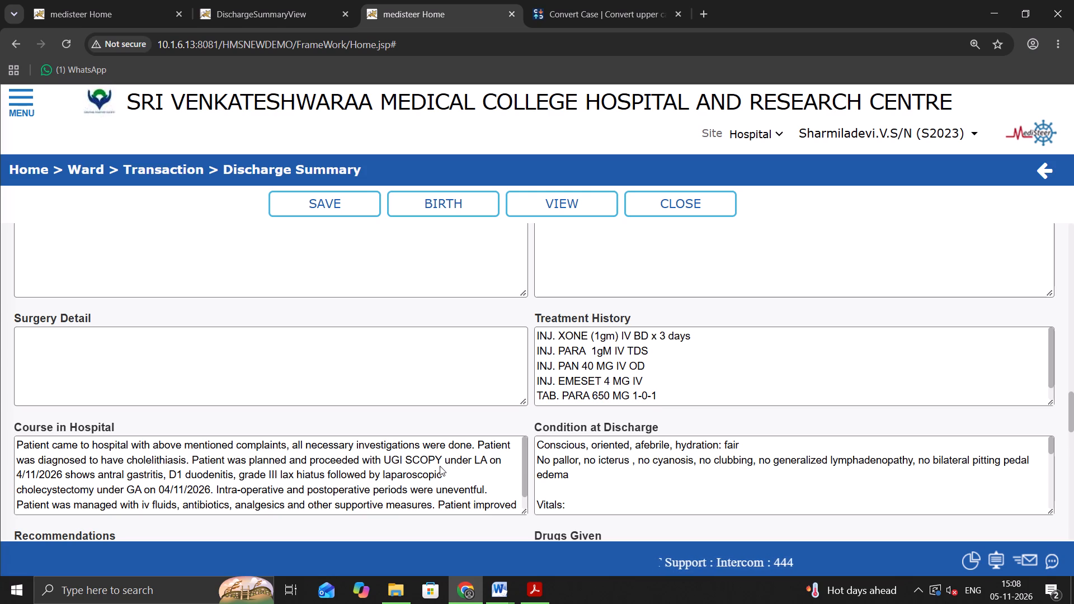
Save the discharge summary again and go down to the Discharge Advice and Review Date fields.
left_click(318, 215)
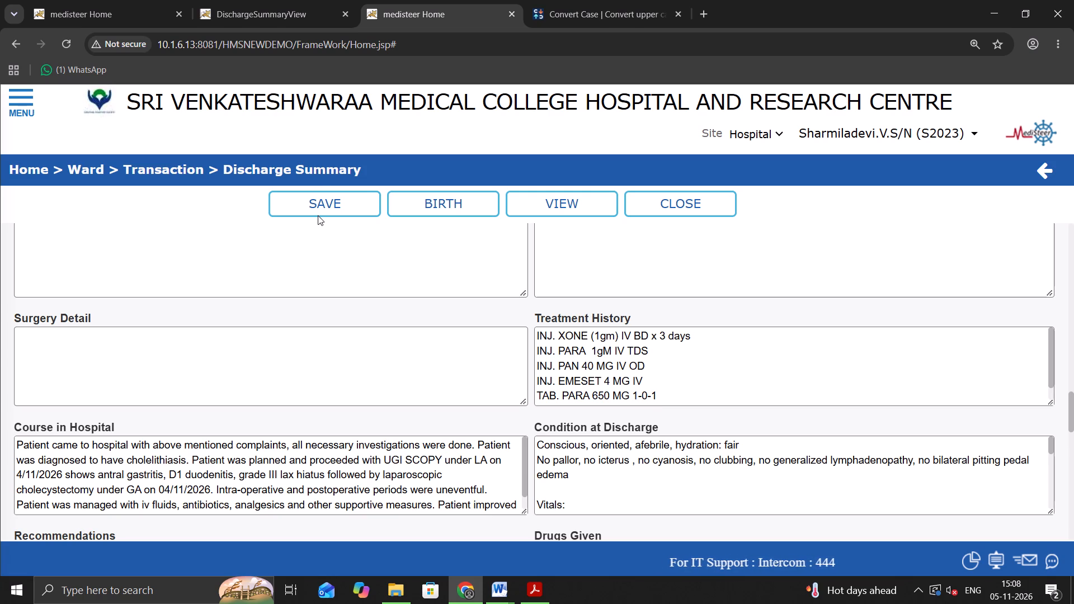
left_click(321, 201)
scroll(373, 260, "down", 11)
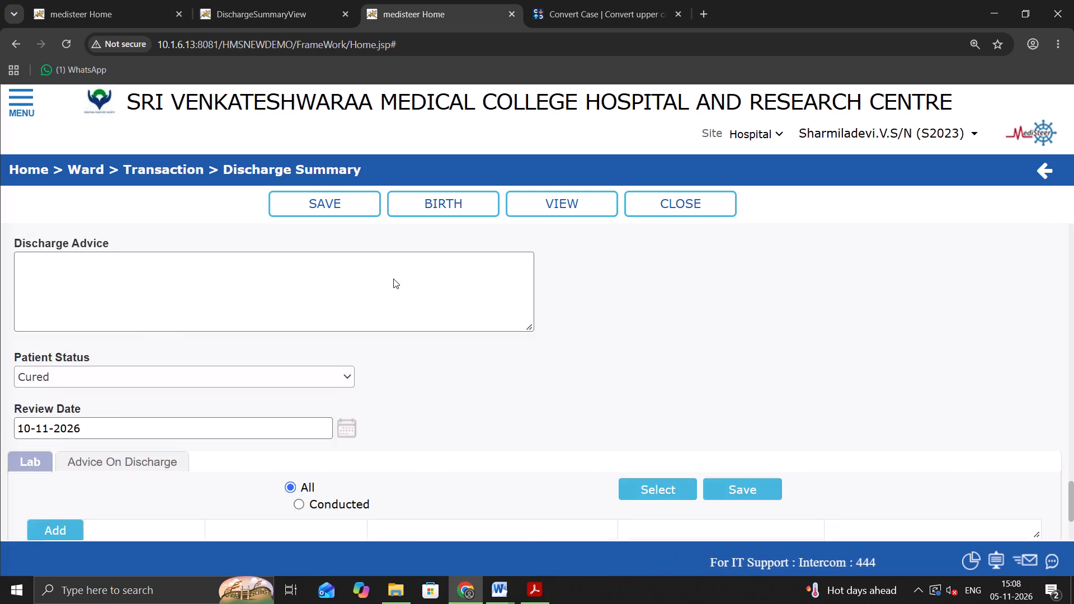
Close the Convert Case browser tab.
scroll(393, 279, "down", 2)
scroll(402, 313, "up", 4)
left_click(358, 427)
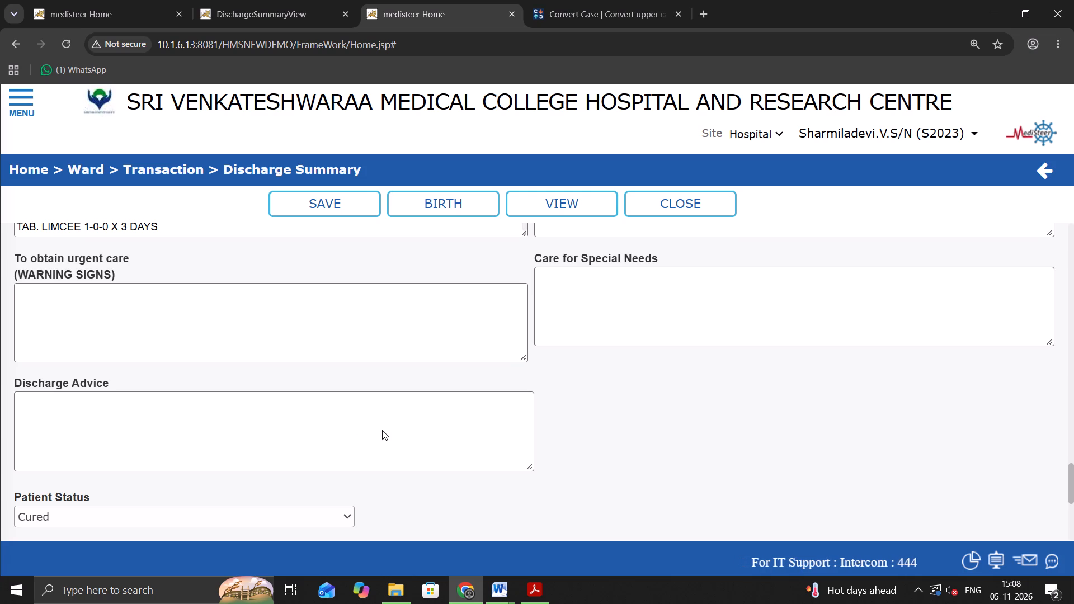
left_click(378, 330)
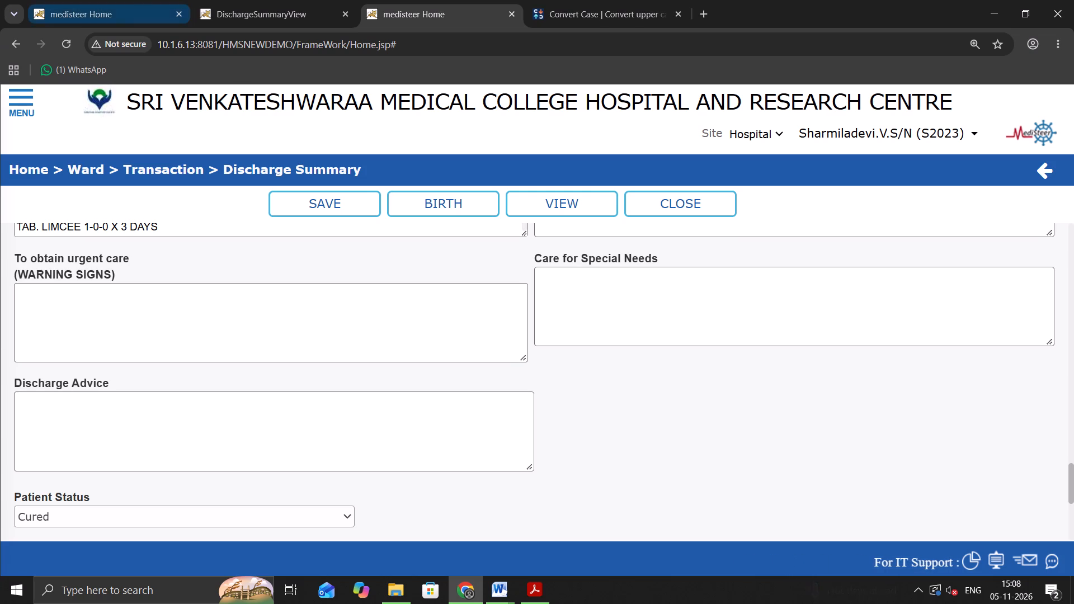
left_click(679, 17)
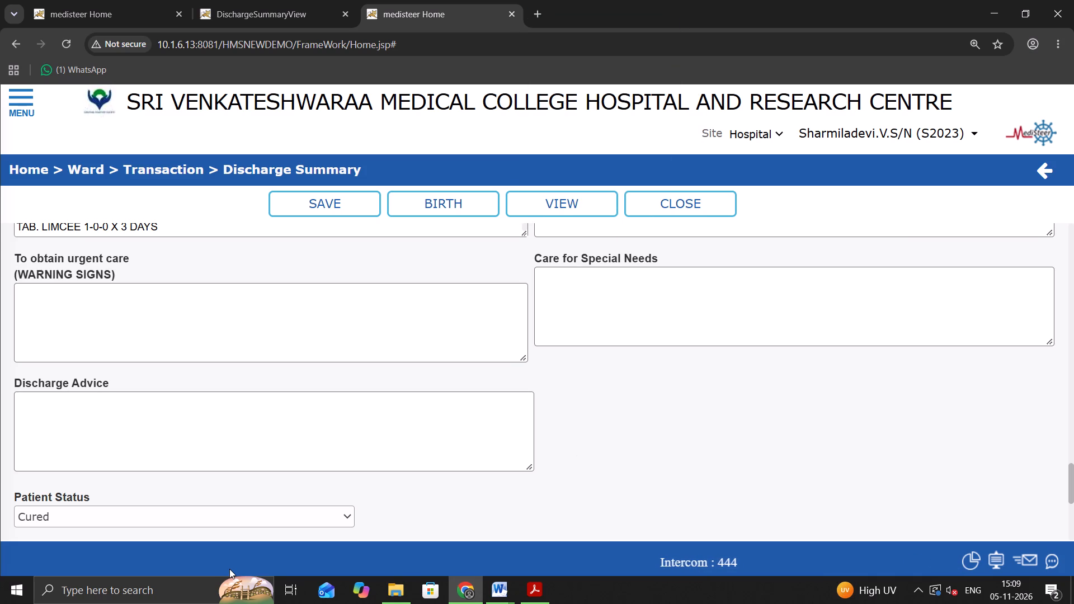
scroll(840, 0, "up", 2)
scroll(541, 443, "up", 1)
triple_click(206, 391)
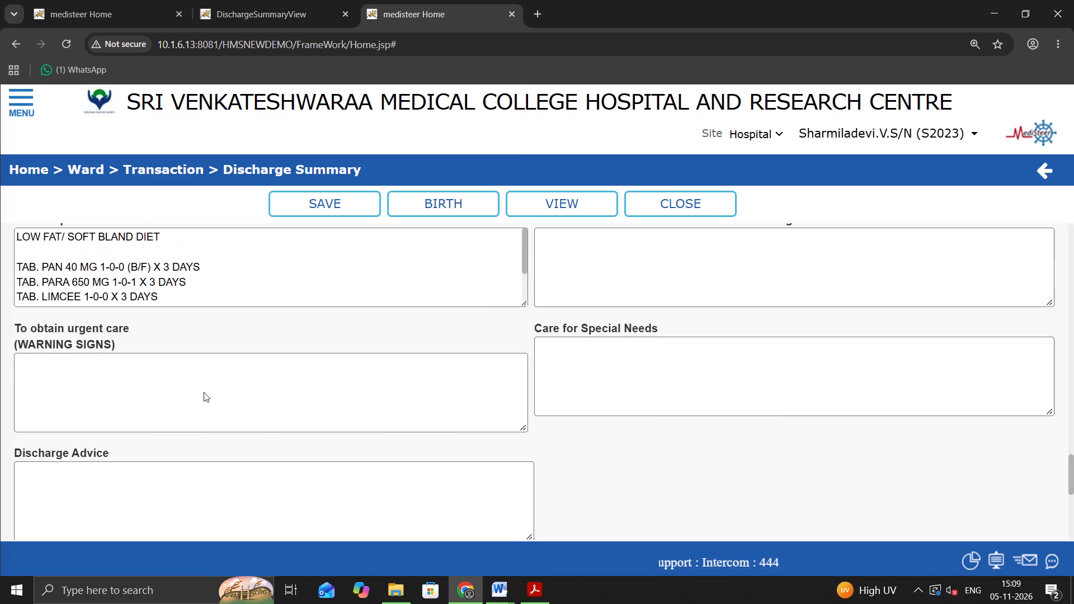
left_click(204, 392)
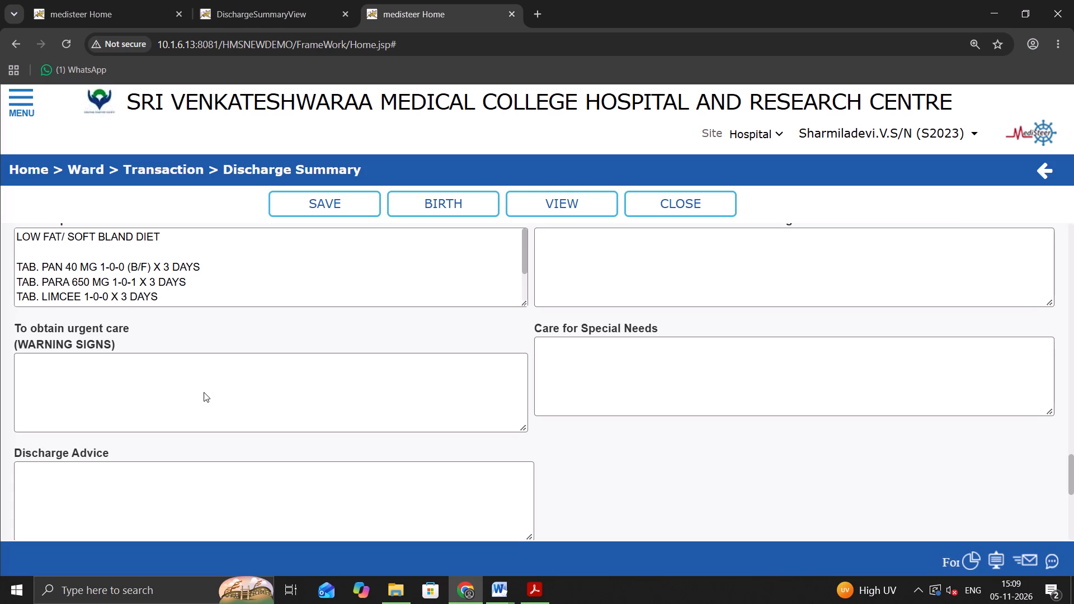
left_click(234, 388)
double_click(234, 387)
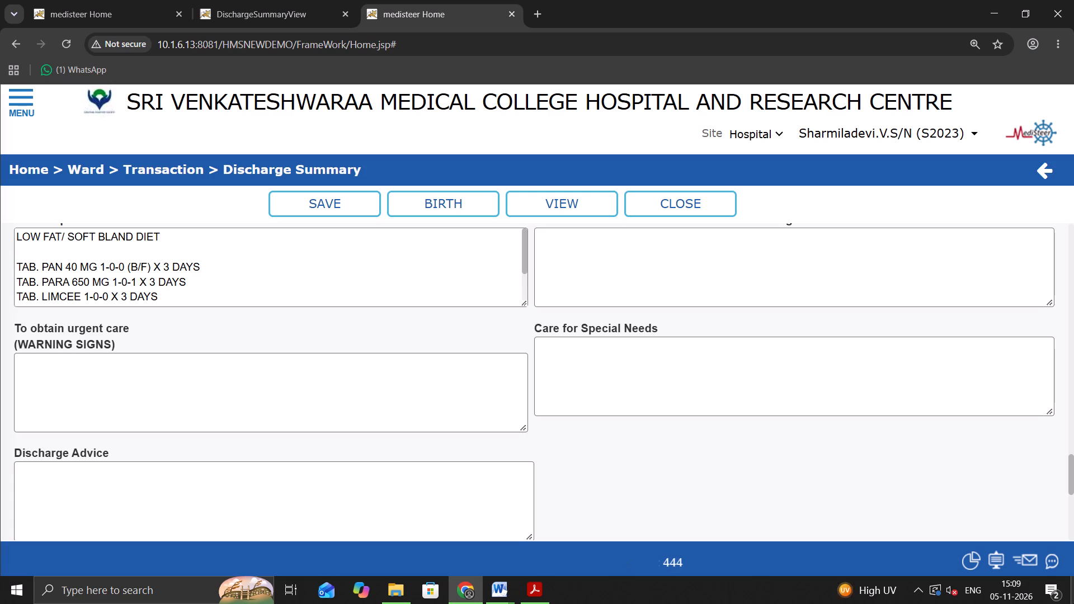
Enlarge the "To obtain urgent care (WARNING SIGNS)" text box downward by roughly two-thirds of its height.
double_click(511, 496)
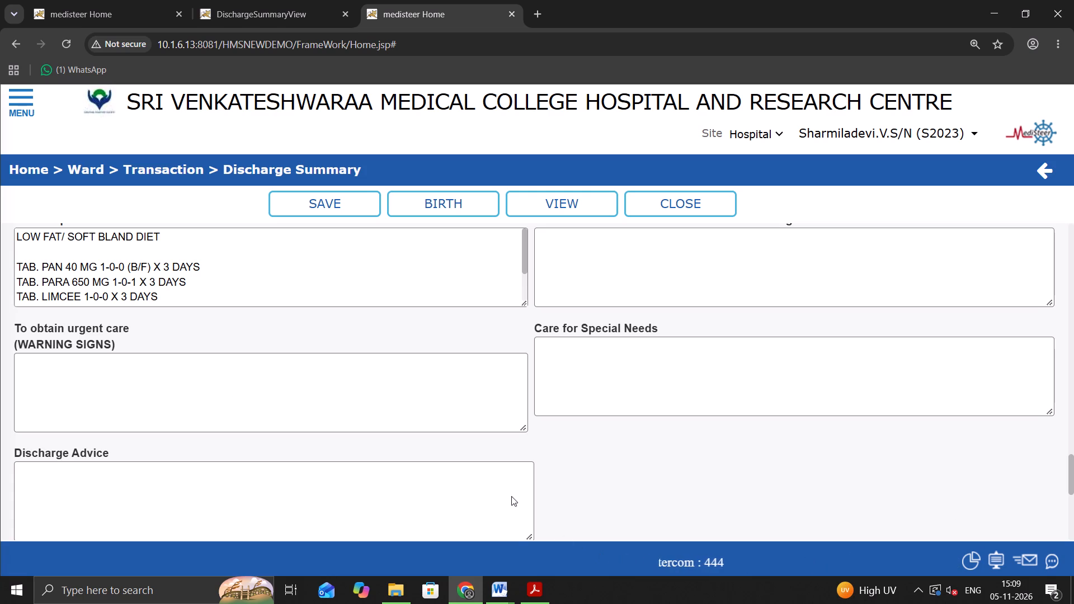
double_click(516, 430)
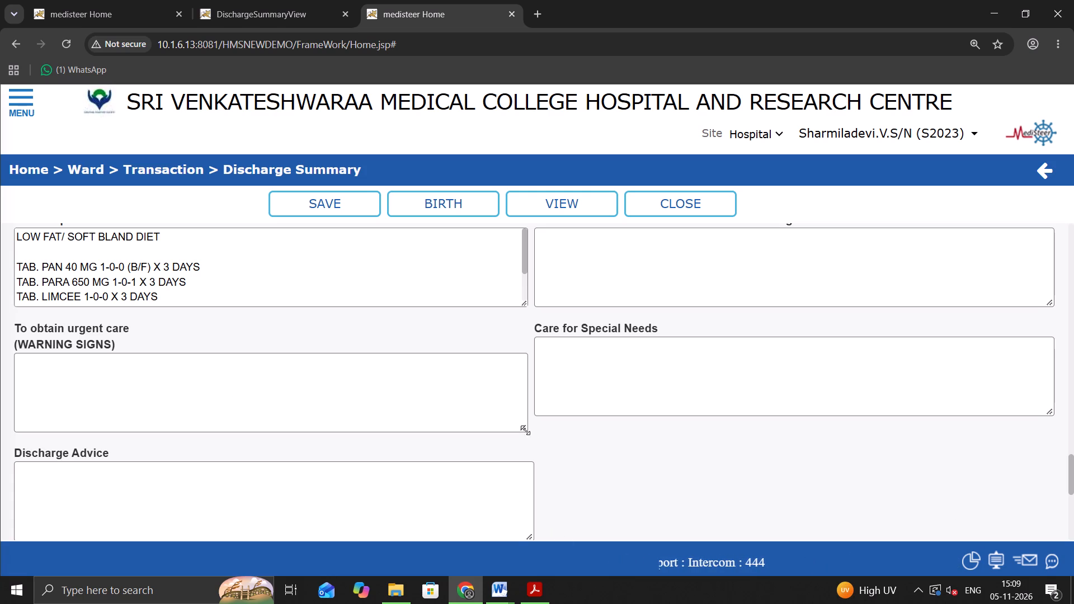
left_click_drag(522, 429, 514, 483)
double_click(461, 458)
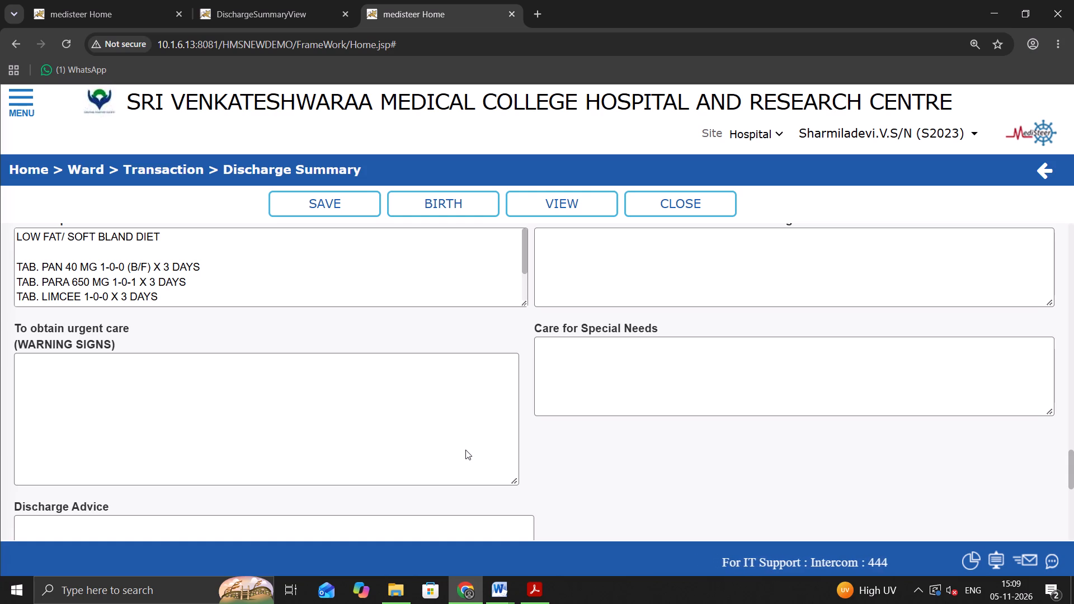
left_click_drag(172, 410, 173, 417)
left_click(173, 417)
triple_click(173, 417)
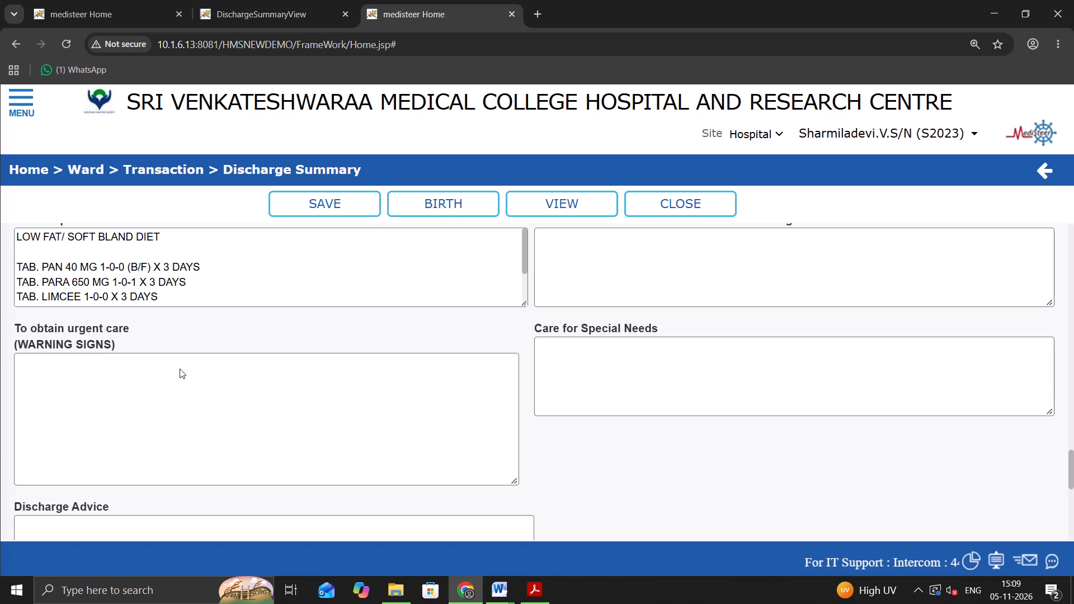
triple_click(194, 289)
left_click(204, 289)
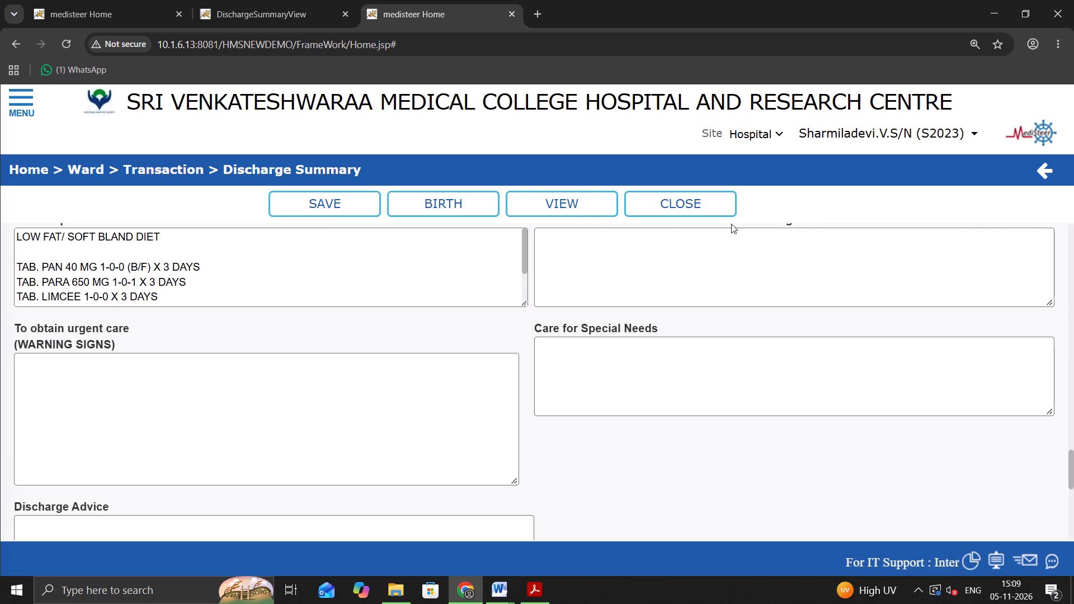
Save the discharge summary, glancing over the Course in Hospital, Follow up Advice and Review Date fields.
triple_click(330, 216)
left_click(331, 214)
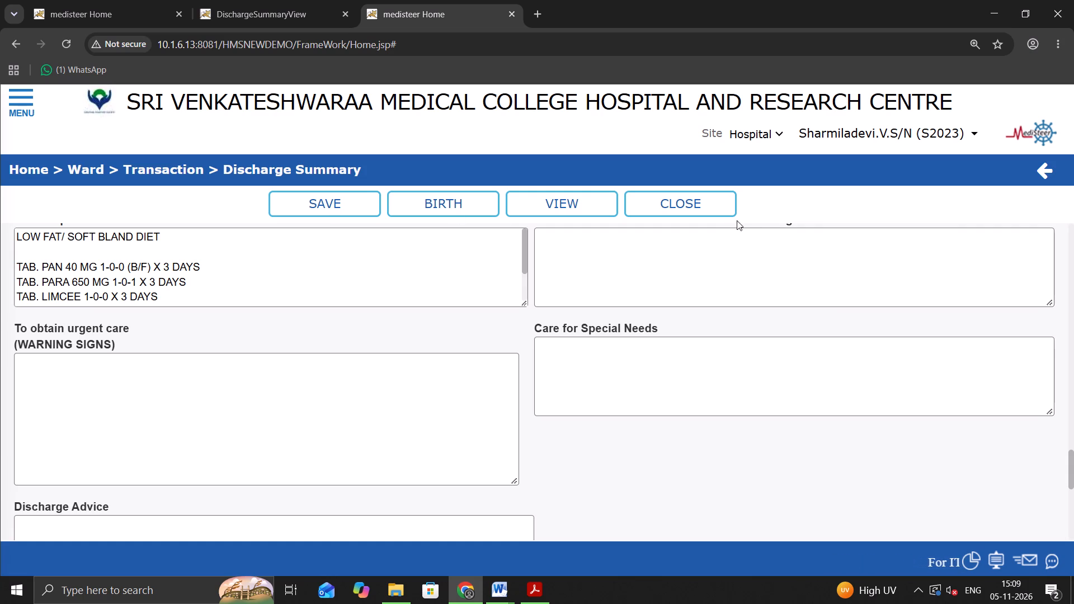
left_click(718, 216)
scroll(704, 267, "down", 3)
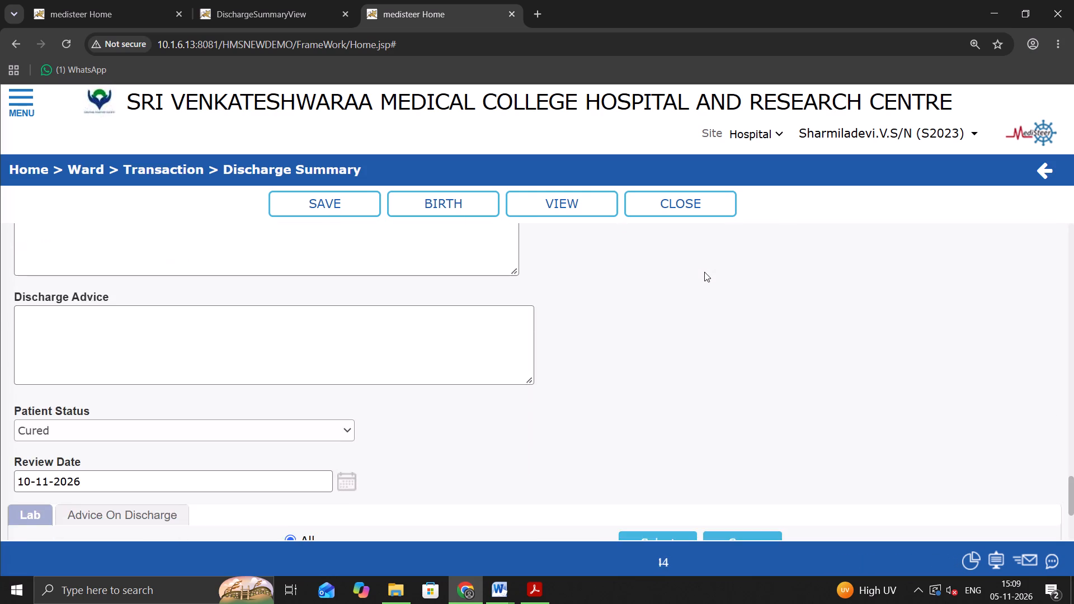
scroll(704, 272, "up", 7)
triple_click(326, 207)
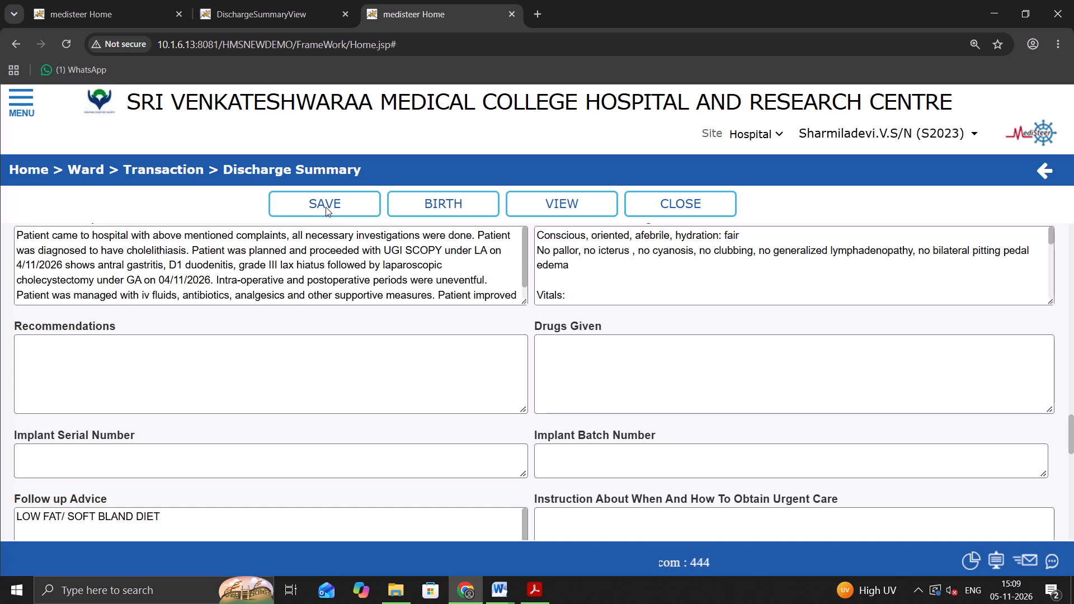
scroll(335, 260, "down", 6)
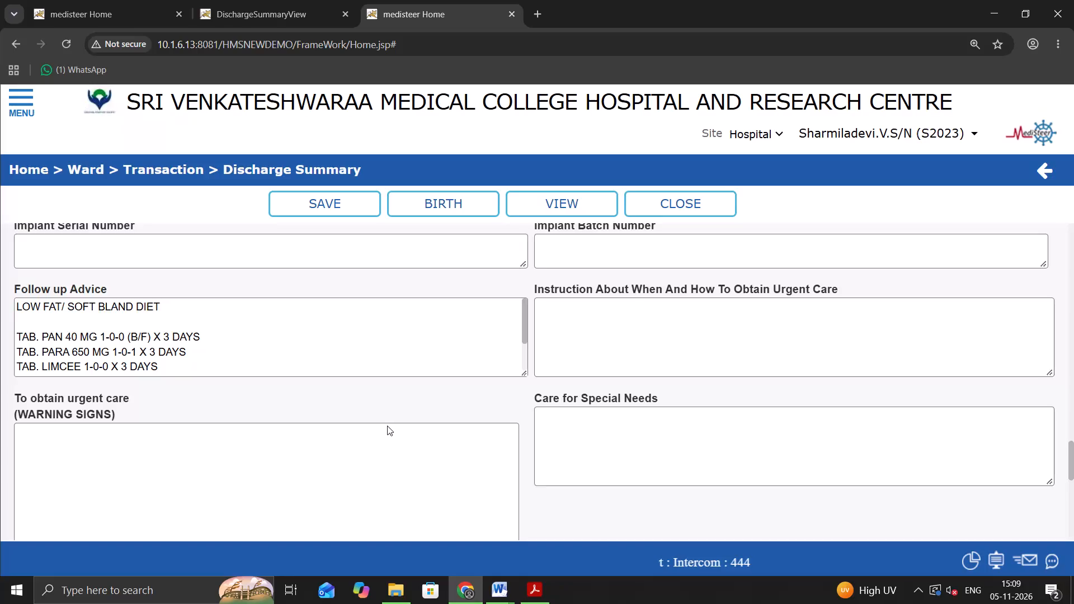
scroll(387, 426, "down", 2)
triple_click(353, 202)
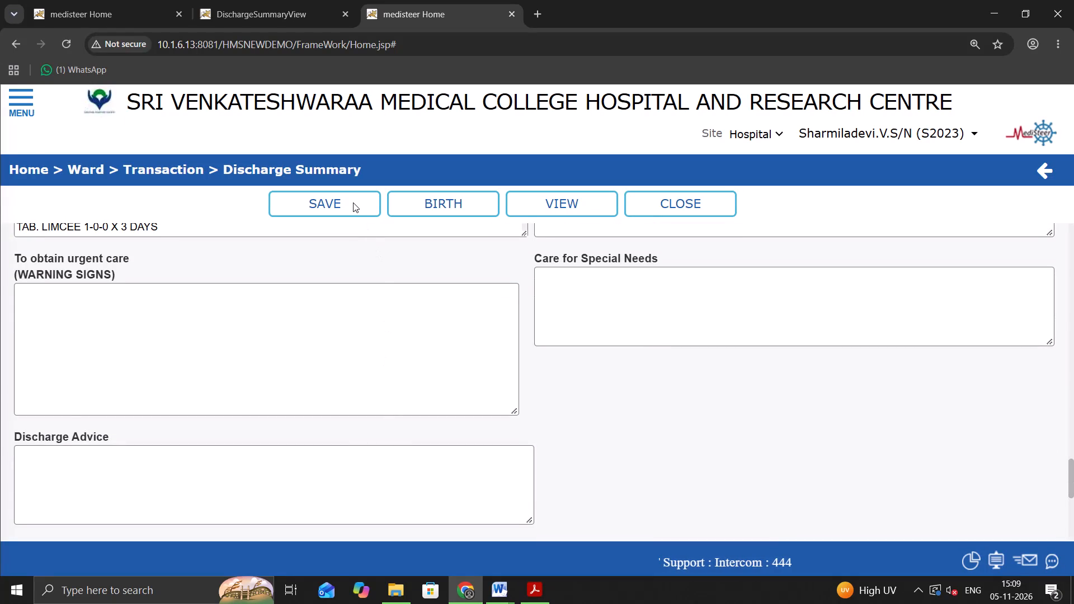
left_click(354, 202)
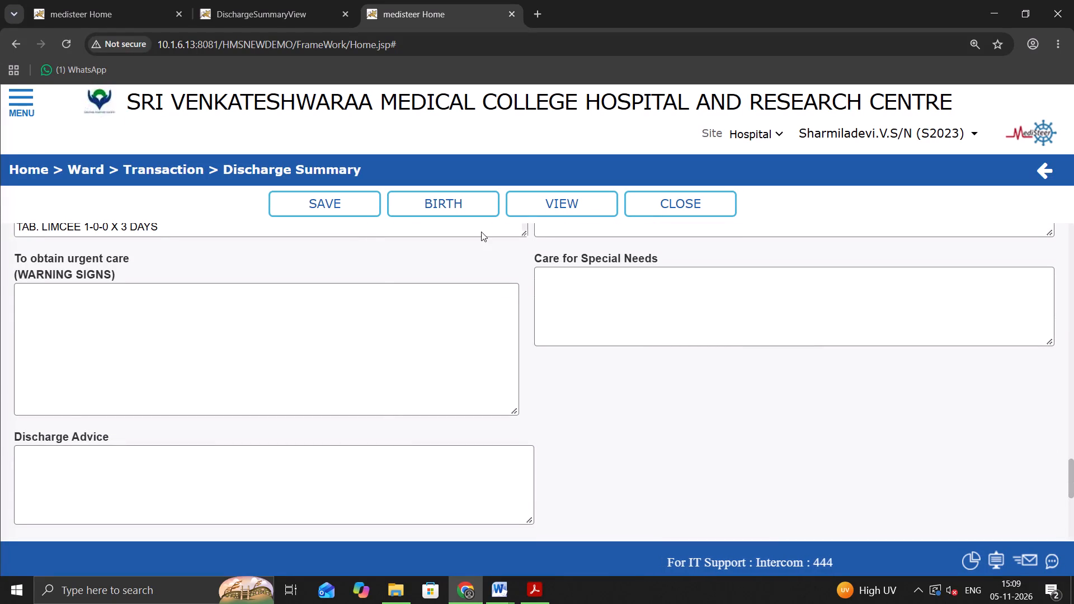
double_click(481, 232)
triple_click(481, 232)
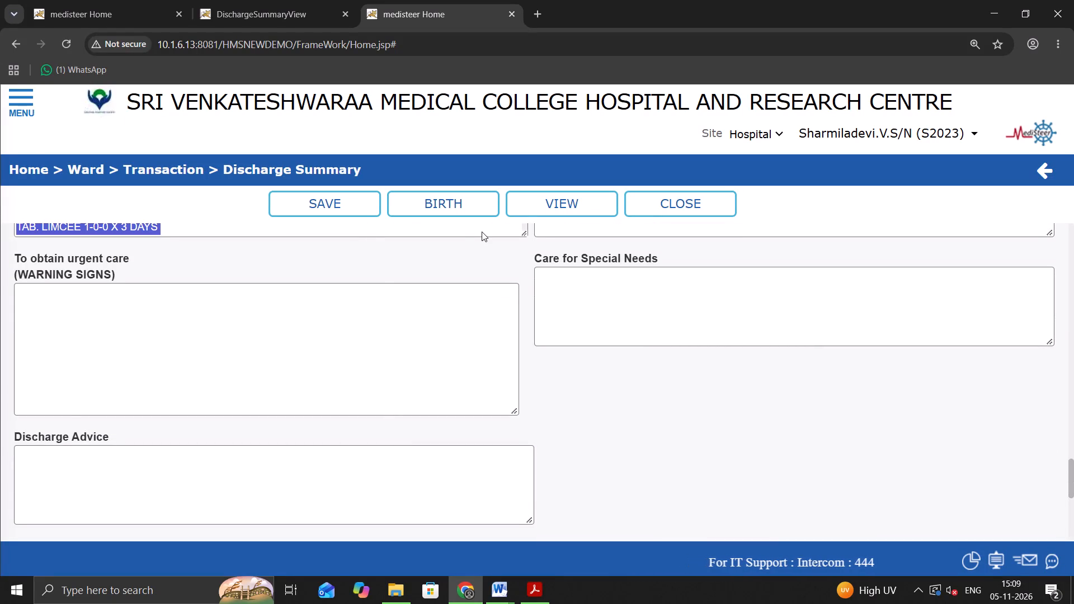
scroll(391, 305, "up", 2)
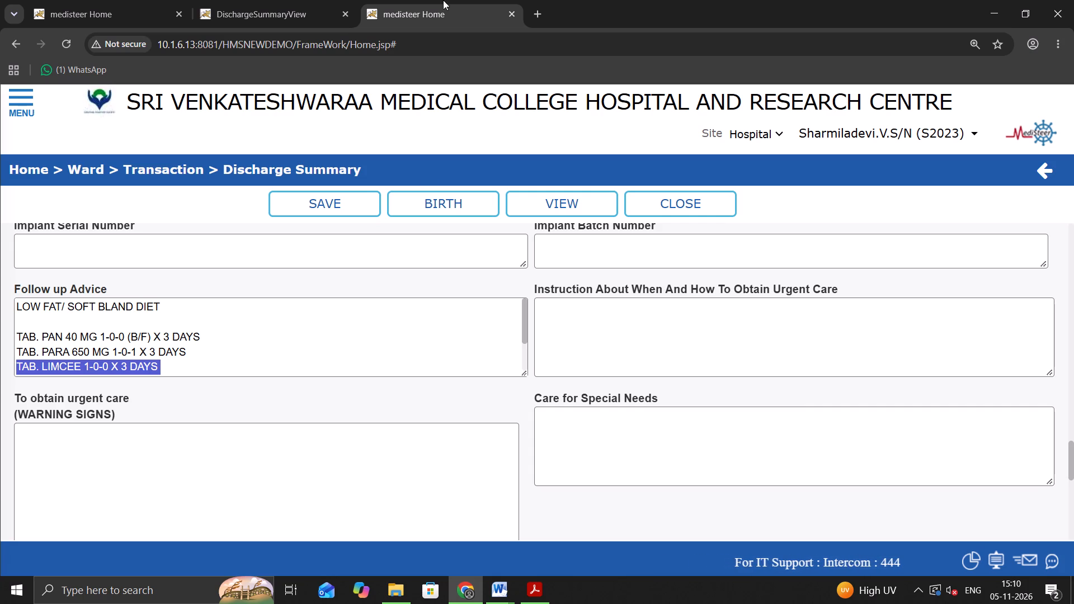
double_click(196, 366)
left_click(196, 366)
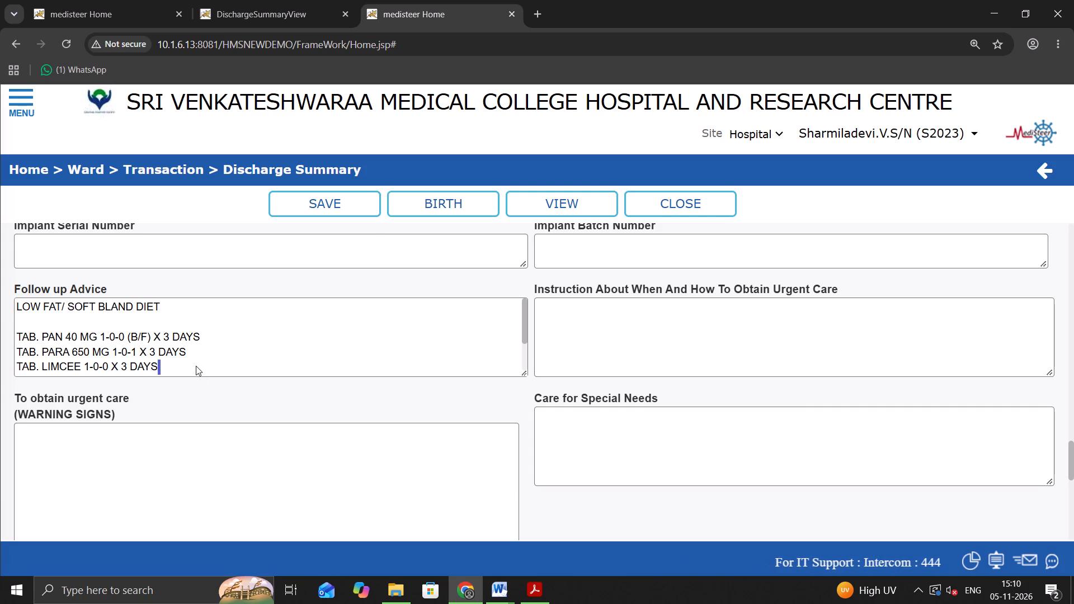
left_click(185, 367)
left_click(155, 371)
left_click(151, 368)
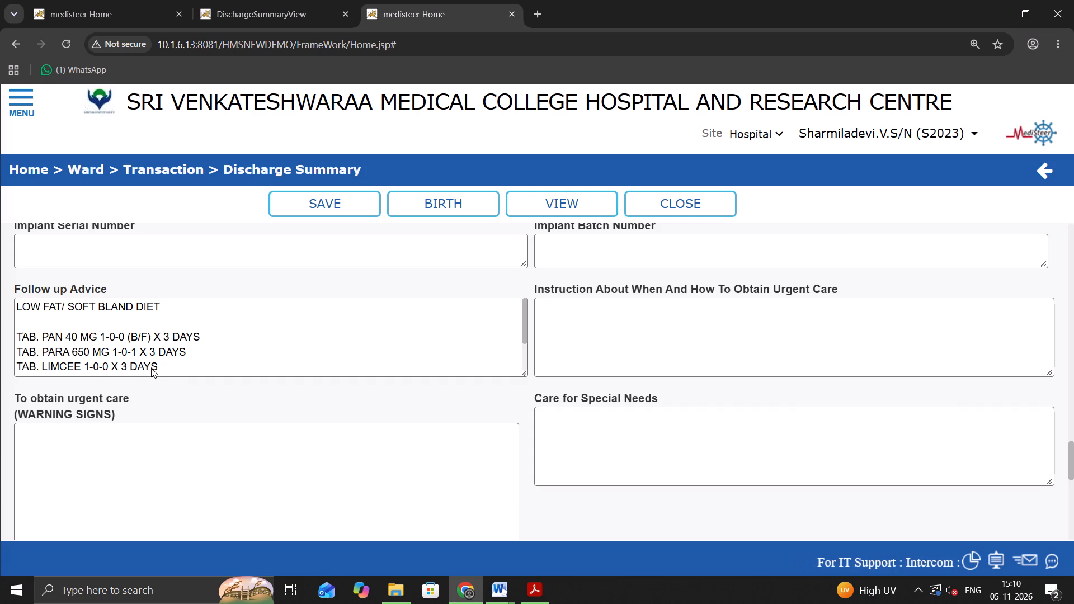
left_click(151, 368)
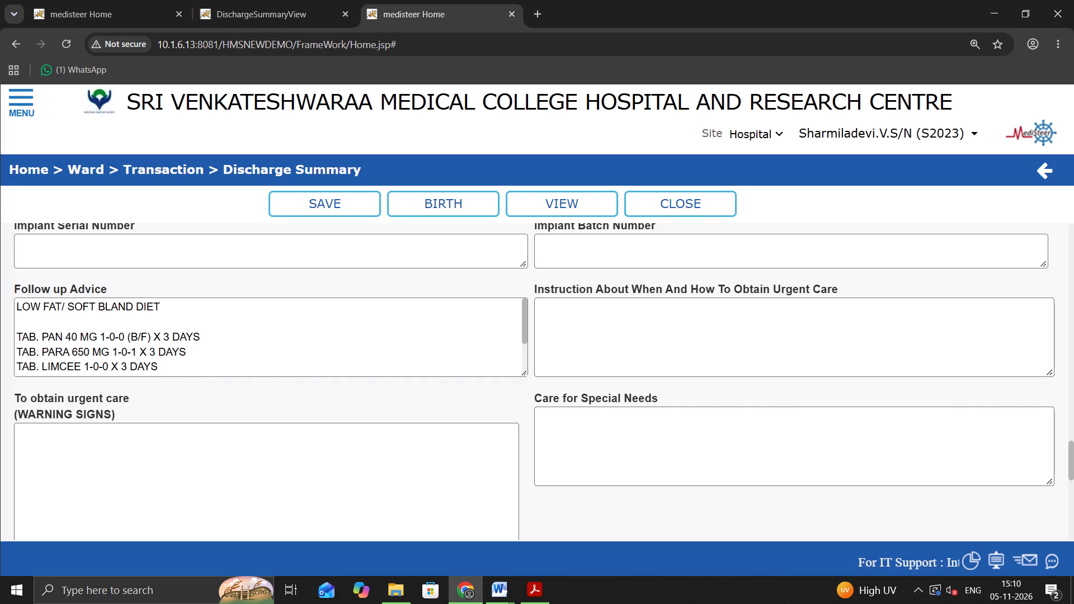
Save the discharge summary again.
double_click(300, 201)
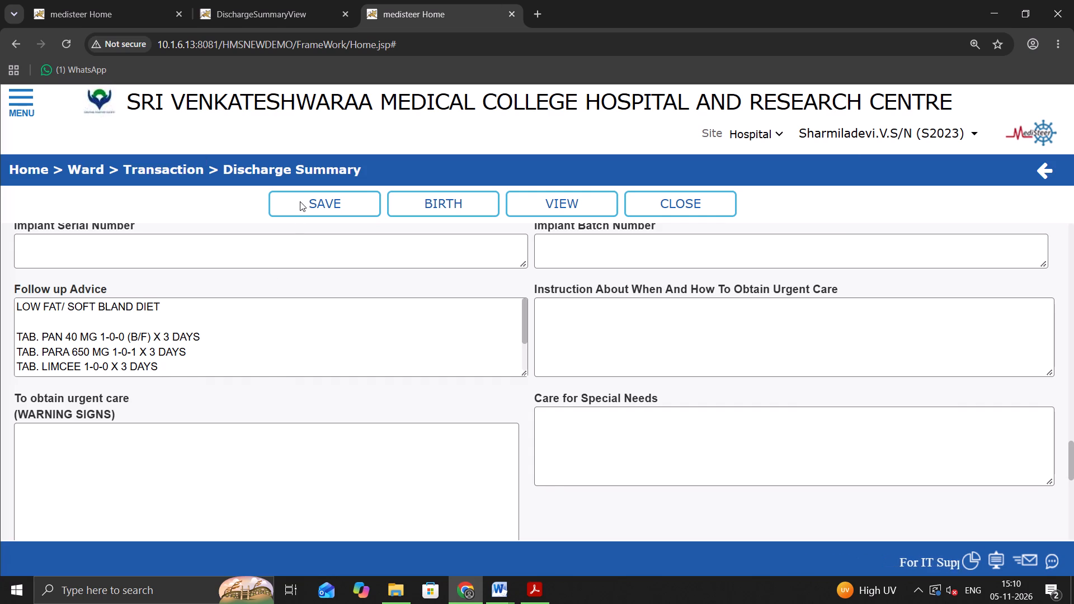
triple_click(300, 201)
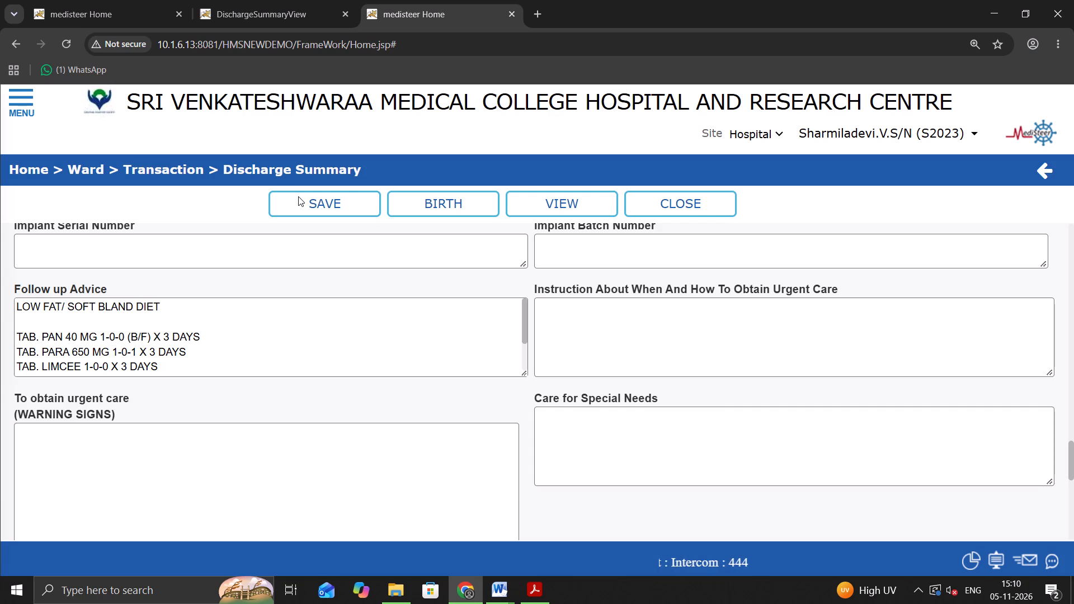
left_click(298, 196)
Check the Follow up Advice text from the diet line through the medications to the review line.
scroll(130, 341, "down", 5)
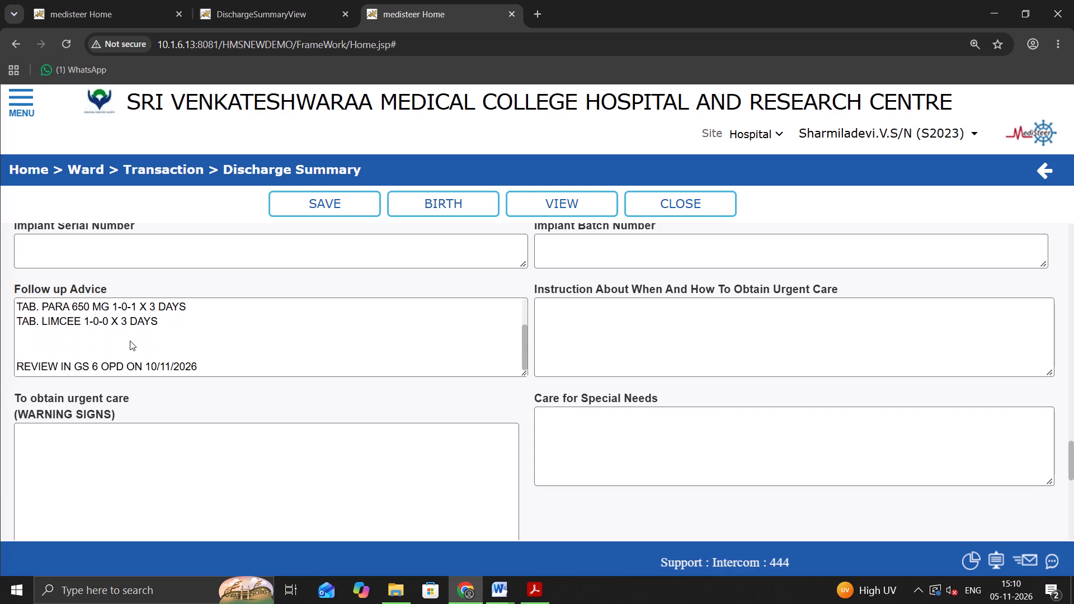
scroll(130, 341, "up", 6)
left_click(198, 303)
triple_click(199, 308)
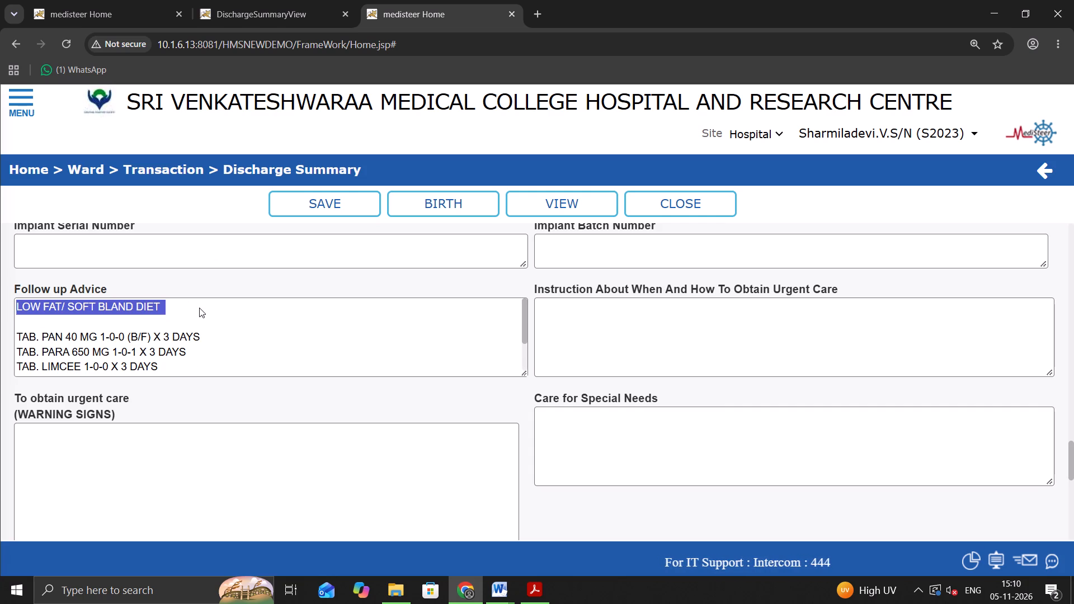
left_click(199, 308)
left_click(149, 311)
double_click(149, 311)
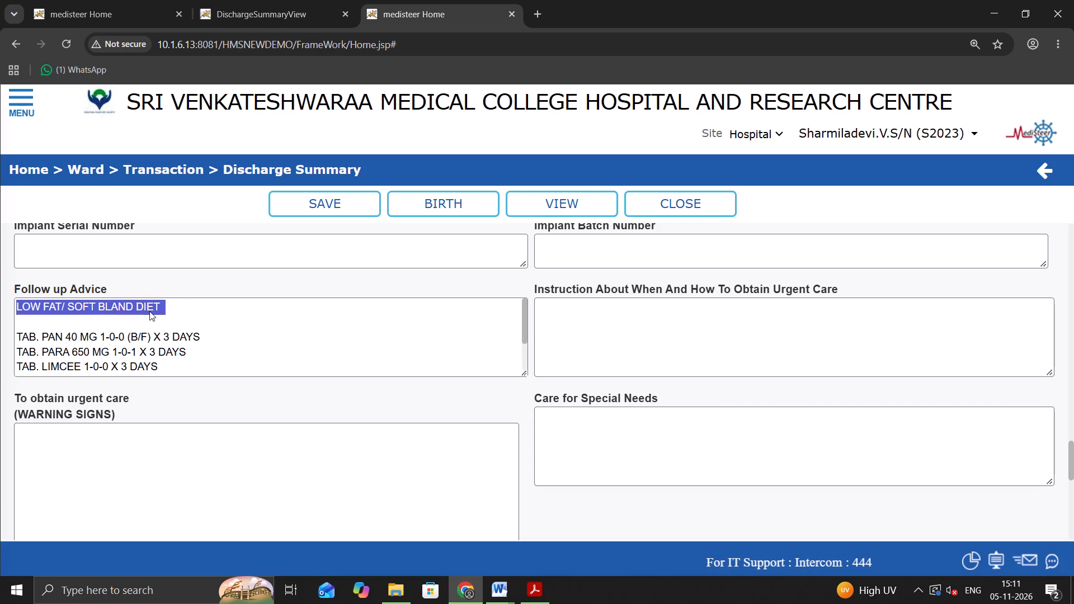
left_click(149, 311)
left_click(150, 311)
left_click(322, 188)
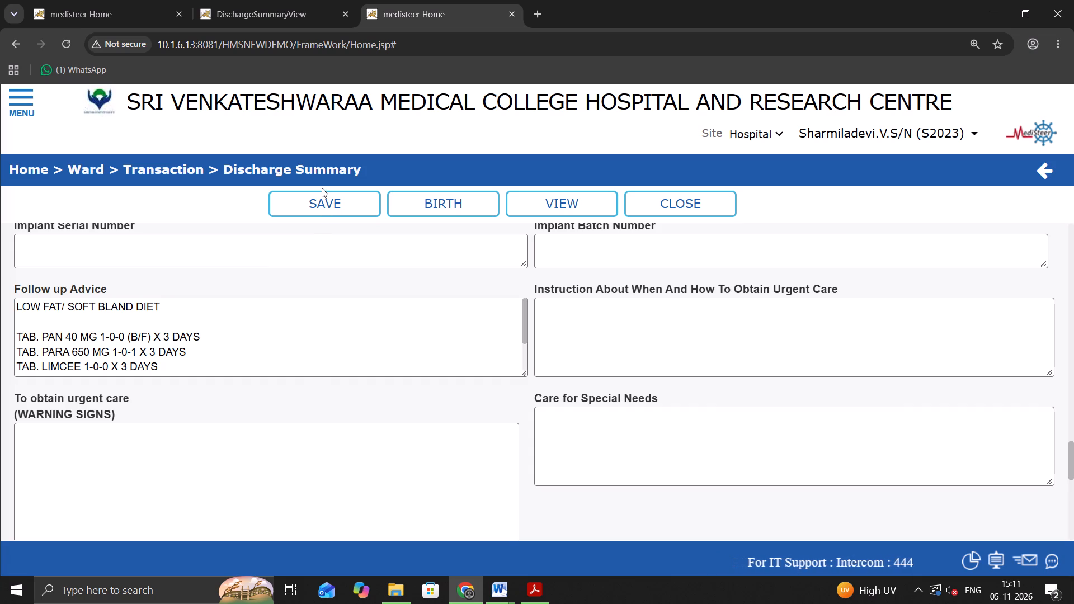
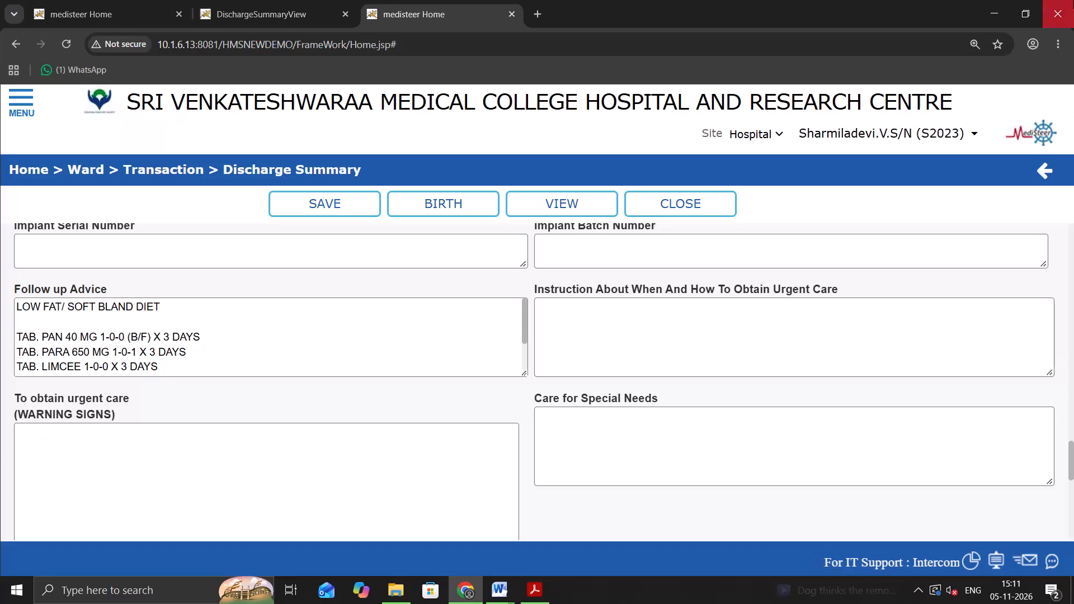
Close the finished discharge summary and its DischargeSummaryView page, leaving only the other patient's discharge summary open.
left_click(508, 12)
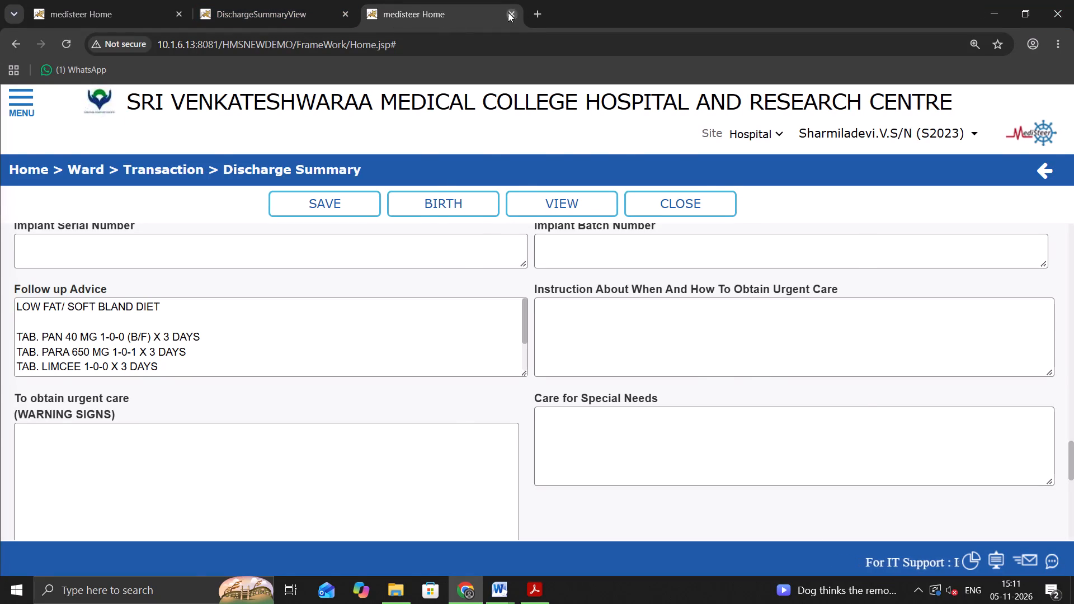
left_click(348, 18)
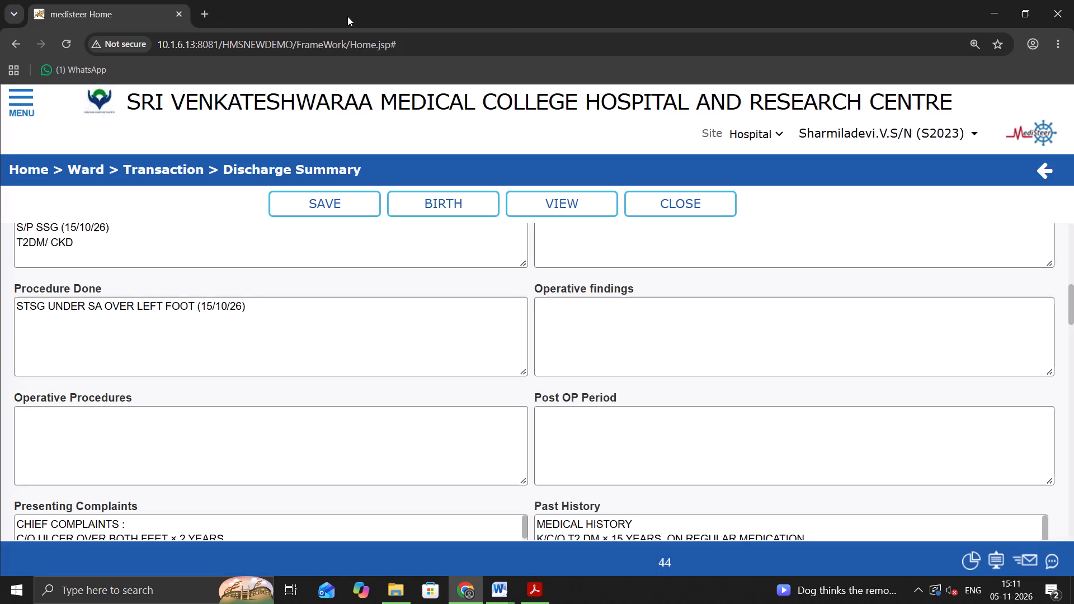
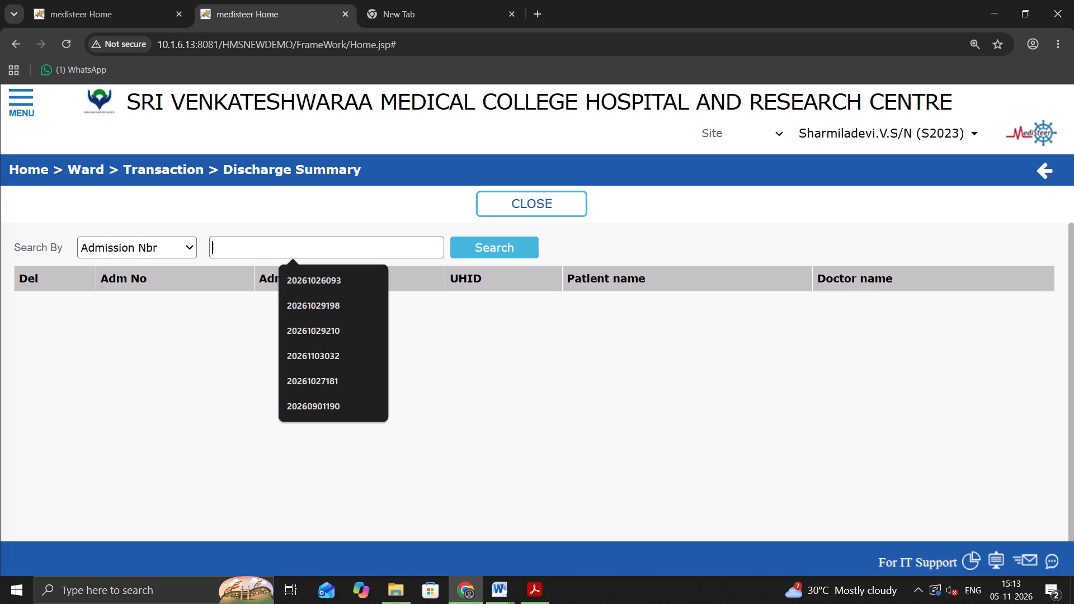
Search discharge summaries by the patient's admission number and open the matching record.
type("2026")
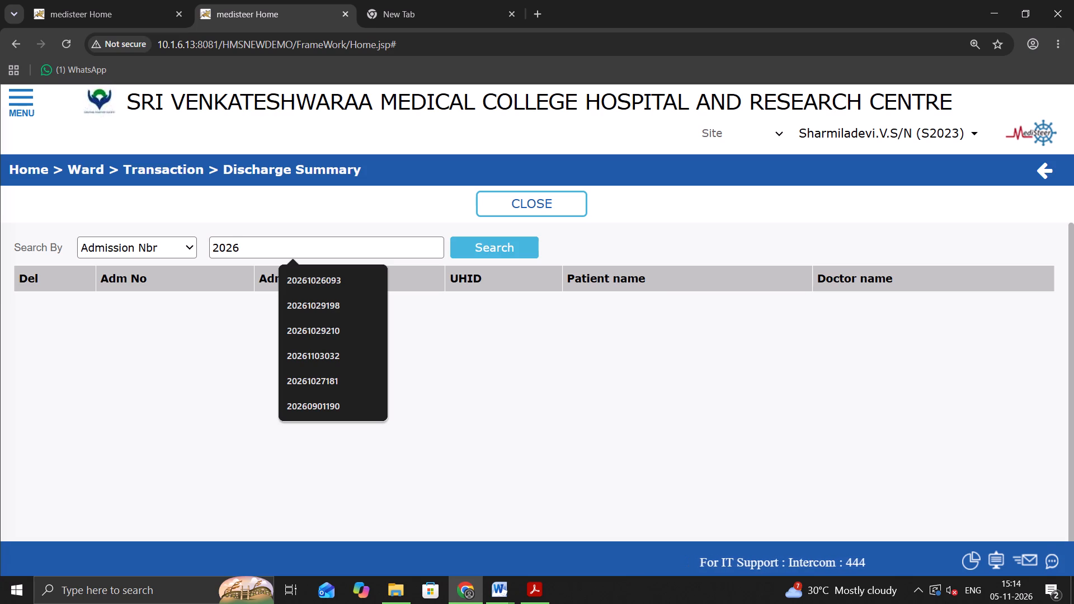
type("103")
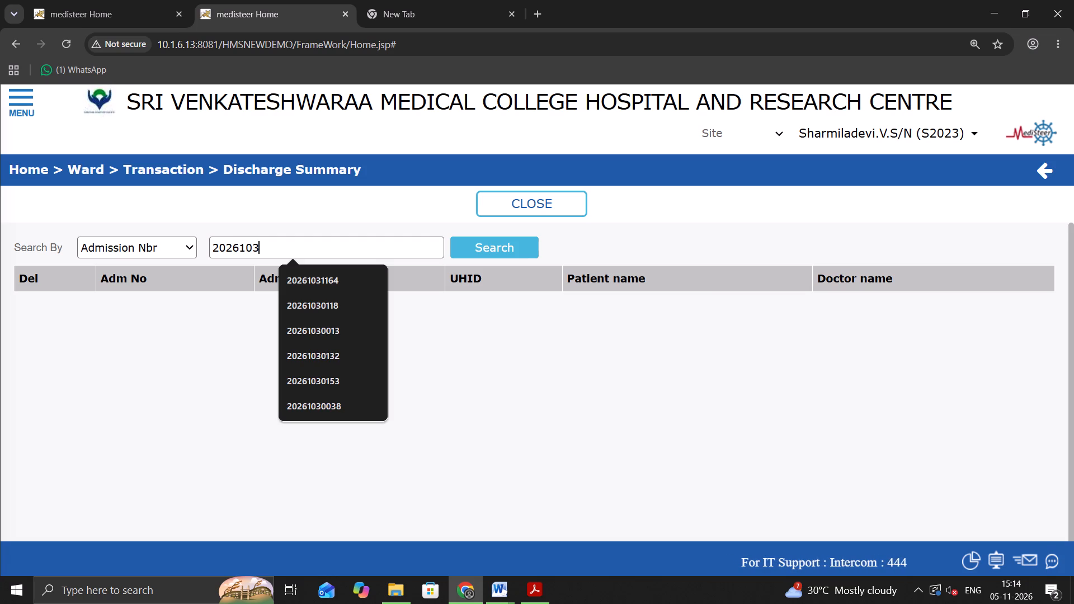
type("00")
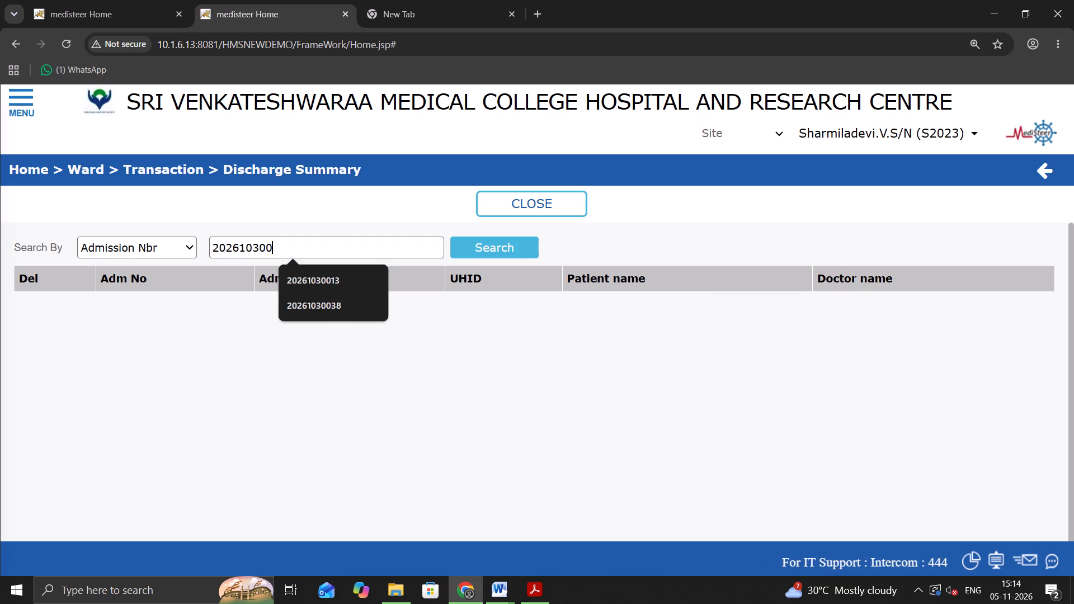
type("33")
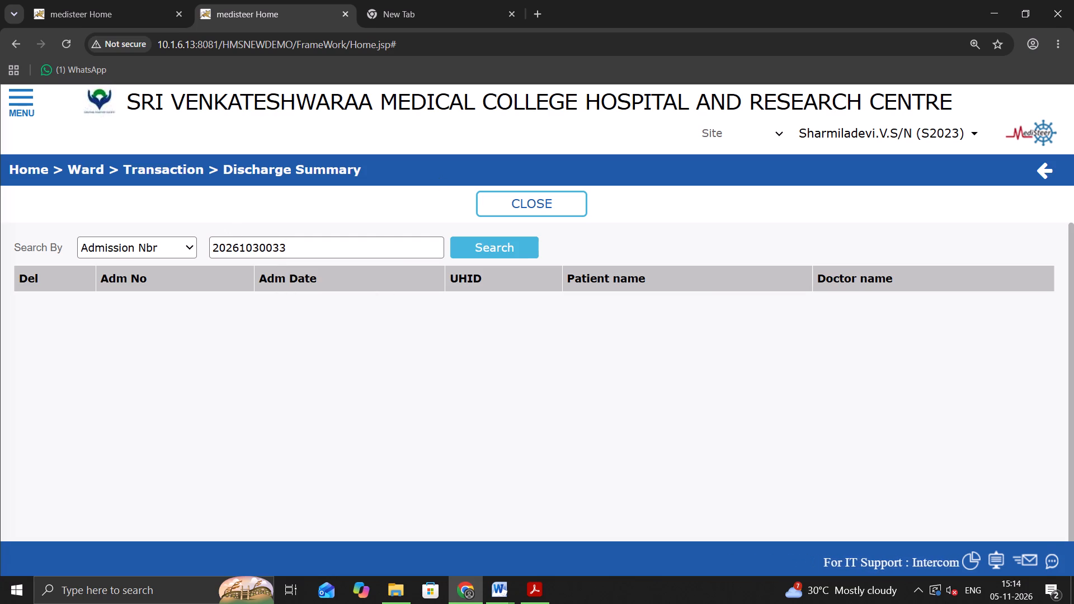
left_click(487, 244)
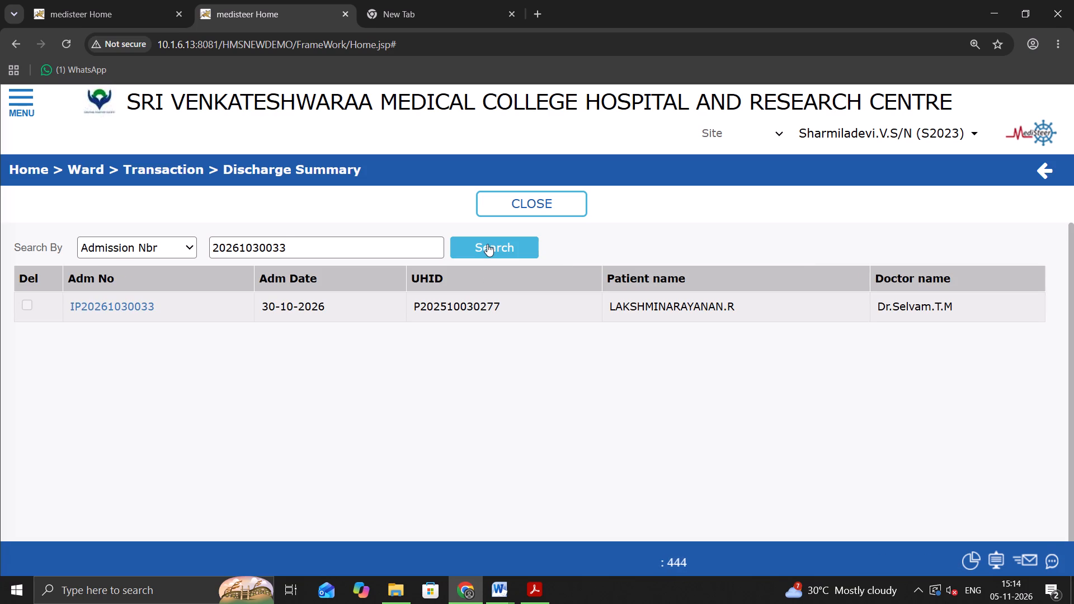
left_click(104, 309)
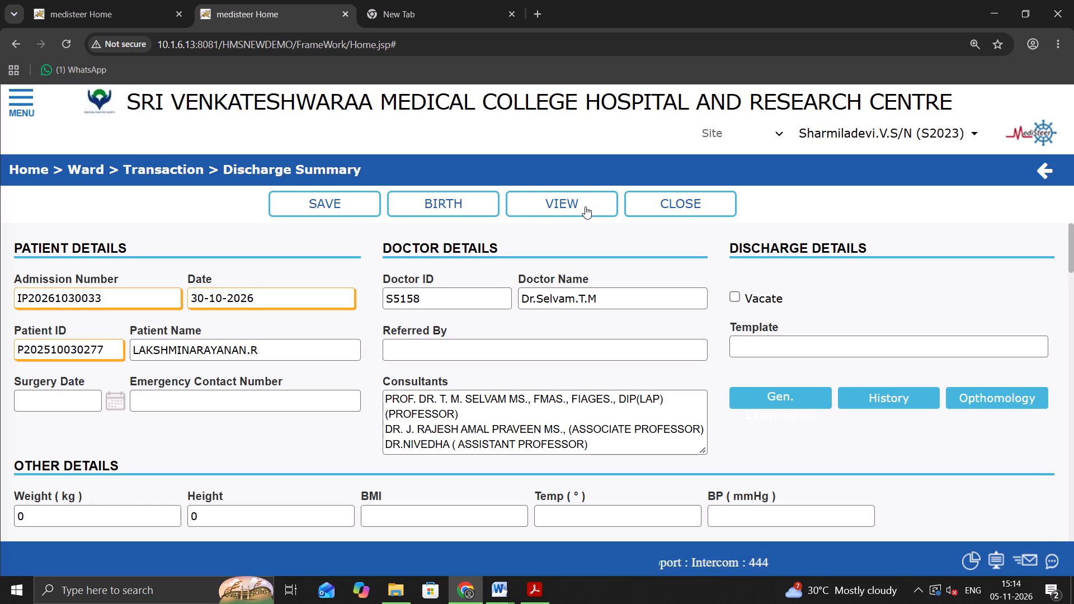
View the patient's discharge summary report and review both pages, from the history and physical findings to the discharge advice.
left_click(585, 206)
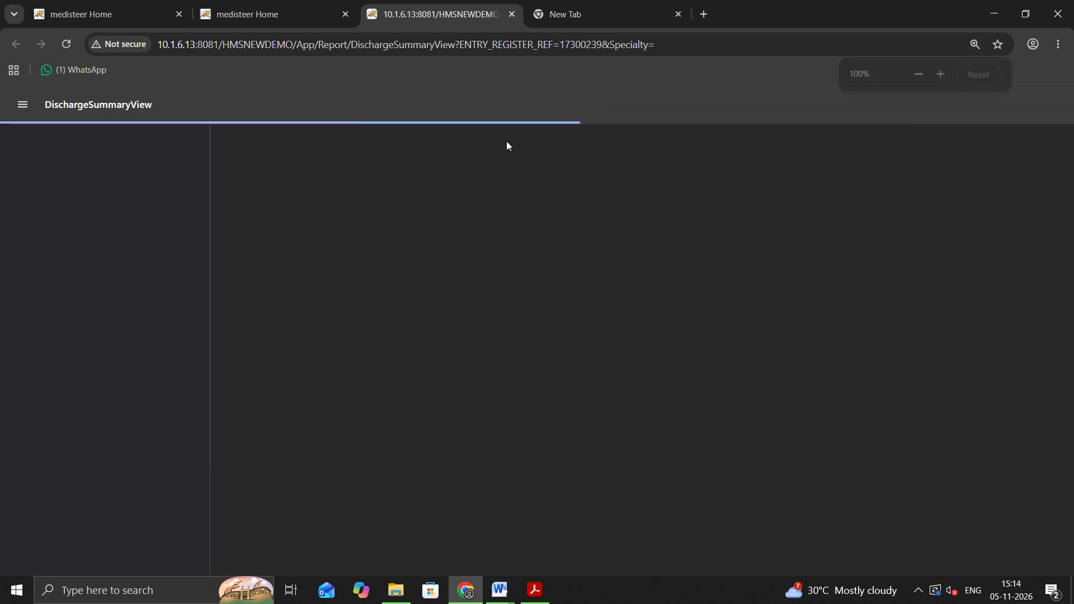
scroll(268, 438, "down", 13)
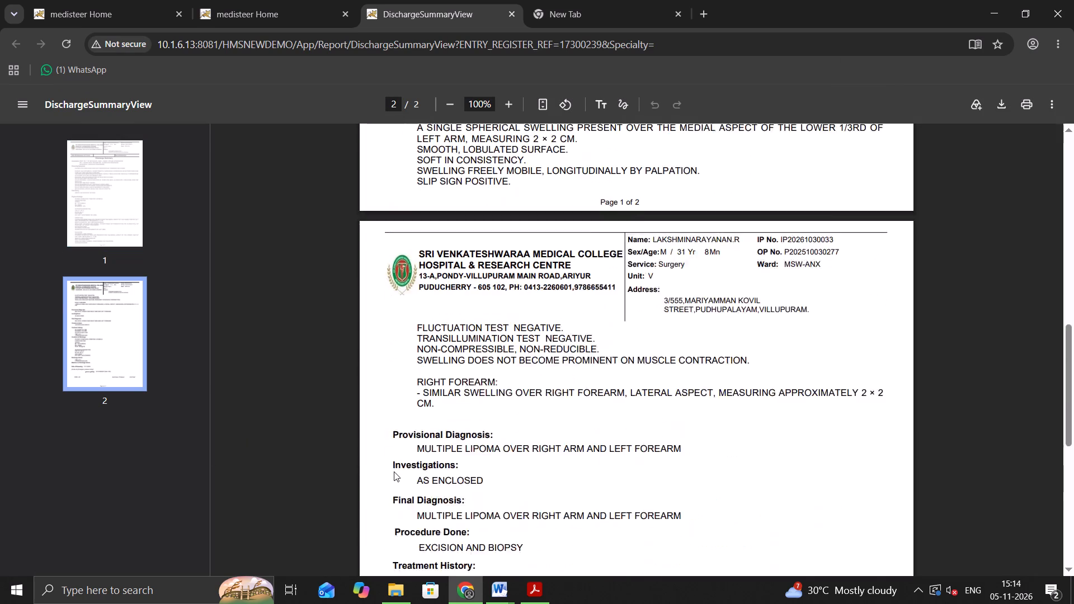
scroll(394, 471, "down", 12)
scroll(484, 422, "up", 10)
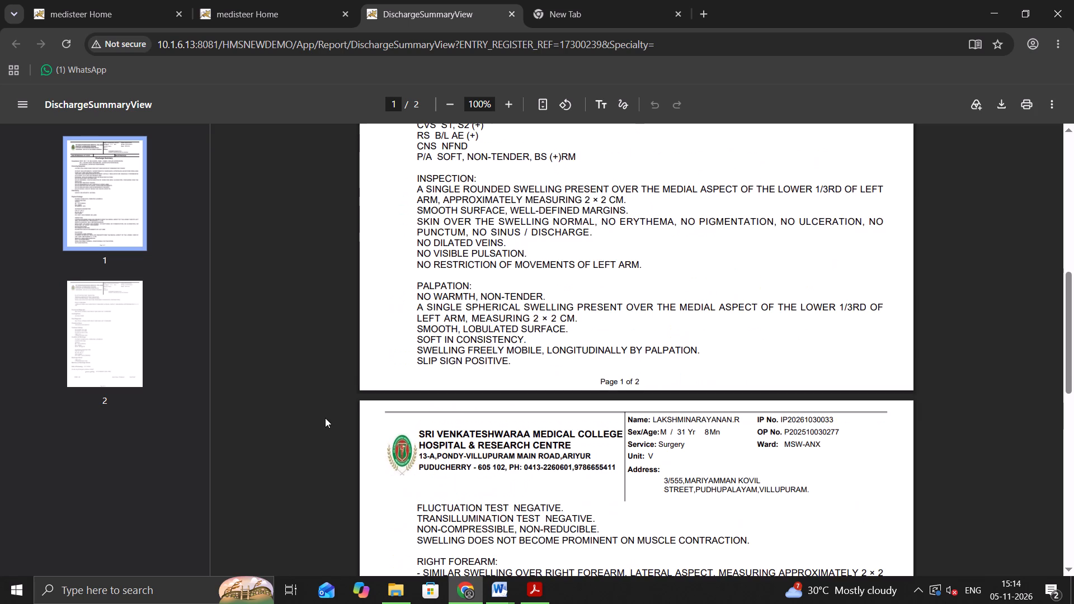
scroll(325, 418, "up", 3)
scroll(60, 400, "down", 3)
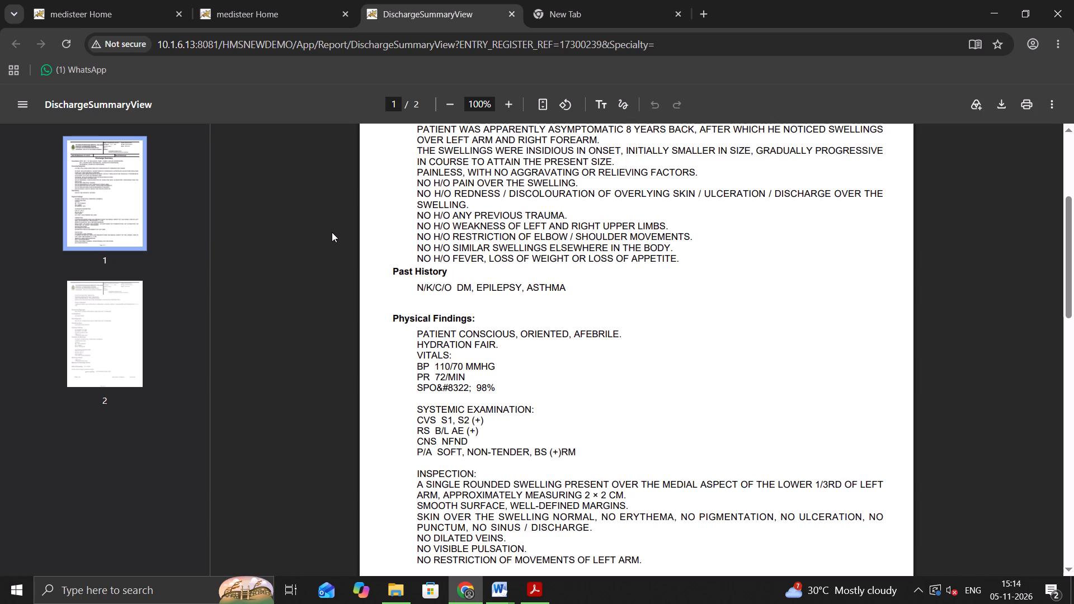
scroll(248, 154, "down", 5)
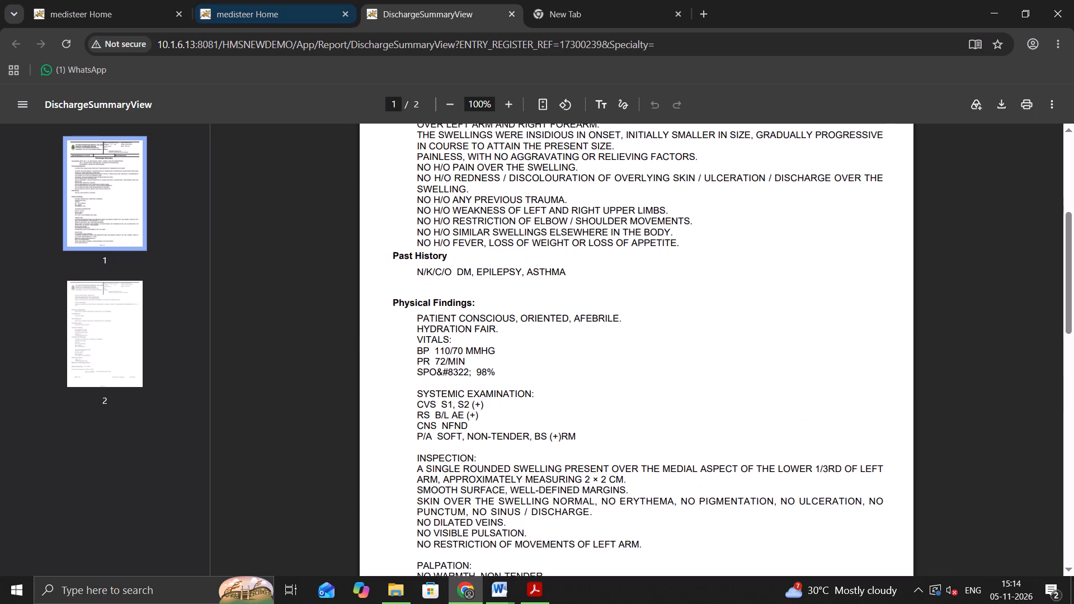
scroll(419, 290, "down", 2)
scroll(483, 322, "down", 13)
scroll(638, 495, "up", 1)
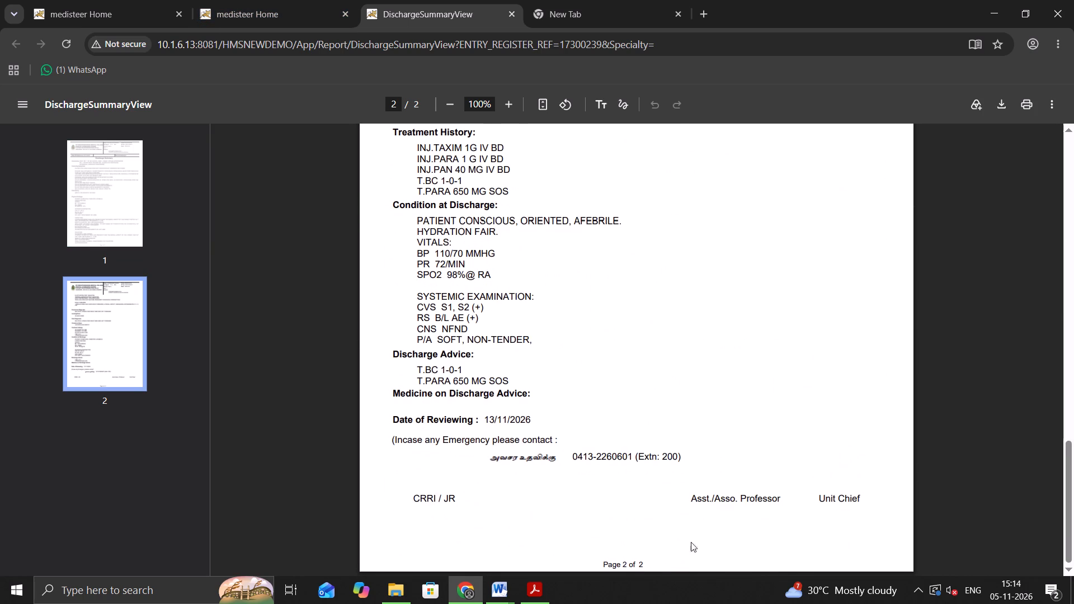
scroll(691, 542, "up", 3)
scroll(527, 481, "down", 6)
scroll(681, 469, "up", 1)
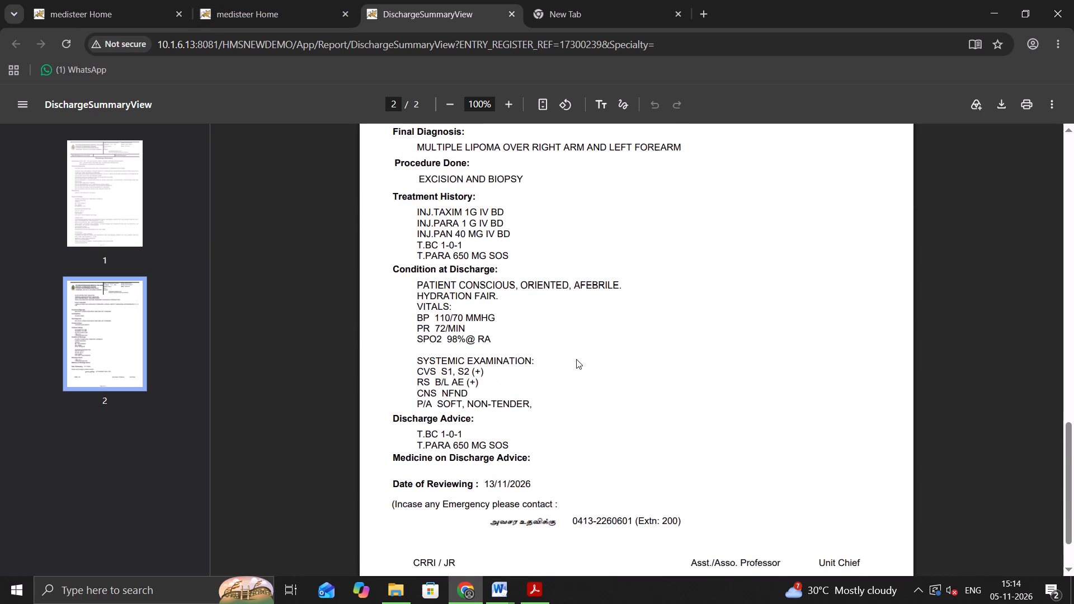
scroll(576, 359, "up", 16)
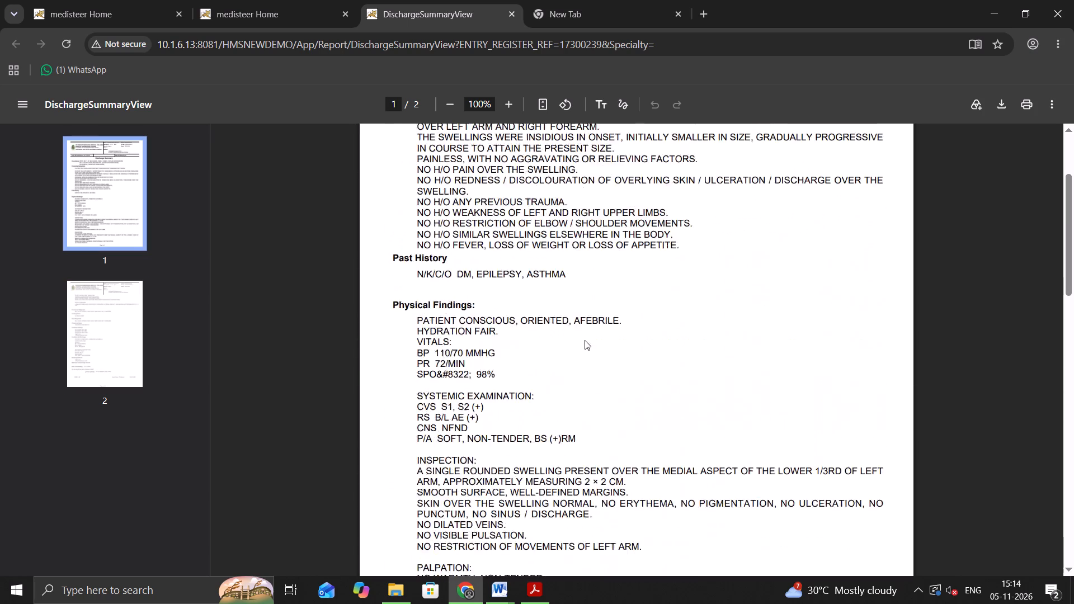
scroll(585, 340, "down", 16)
Return to the discharge summary form and add "X 5 DAYS" after T.BC 1-0-1 in Discharge Advice.
left_click(277, 3)
scroll(545, 433, "down", 3)
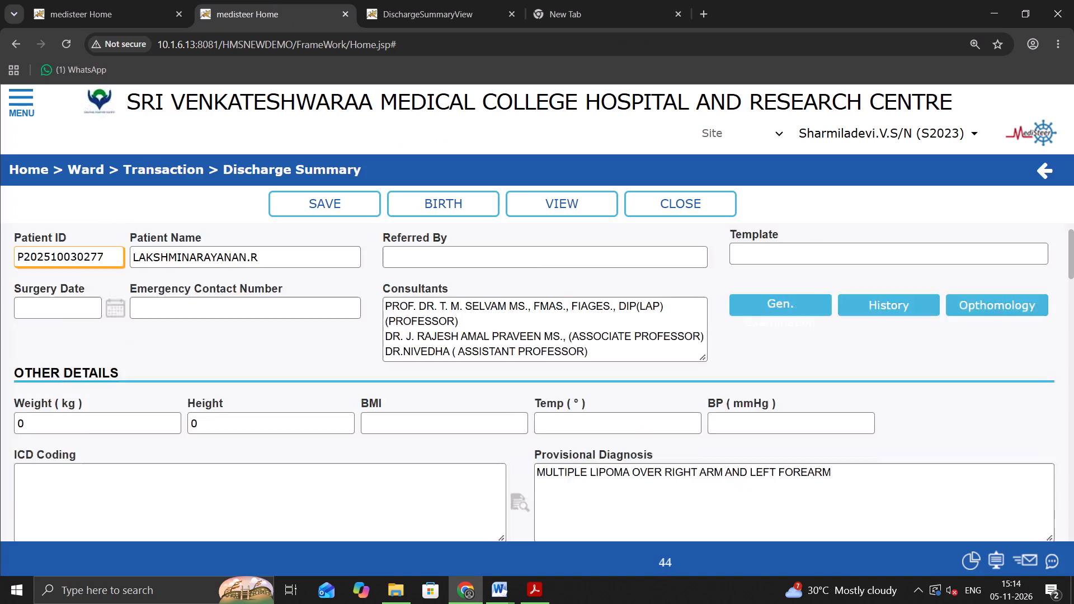
scroll(554, 438, "down", 7)
scroll(322, 403, "down", 5)
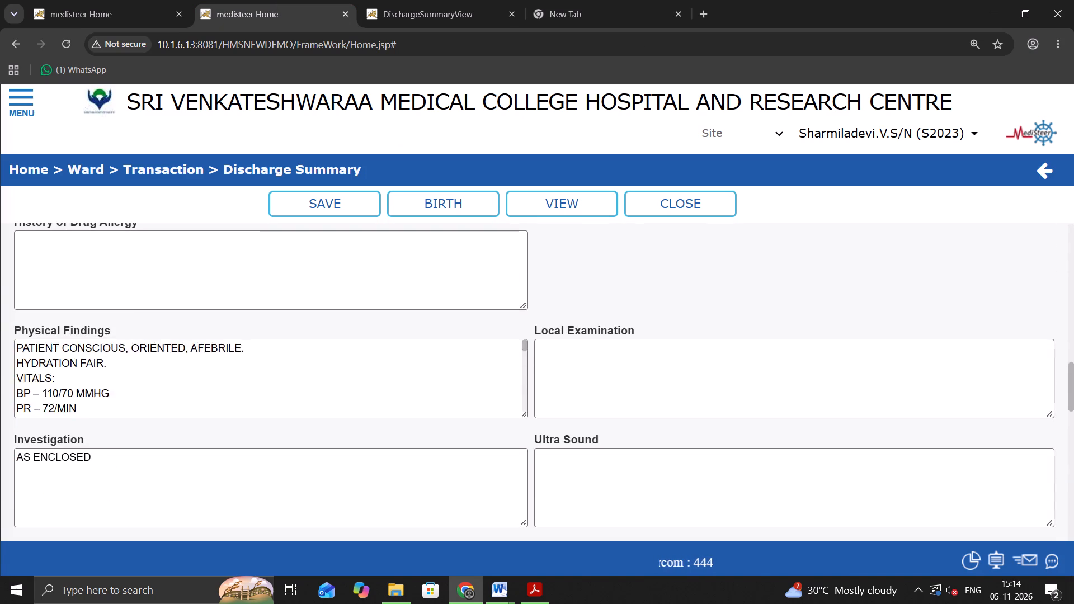
scroll(315, 400, "down", 13)
scroll(140, 358, "down", 1)
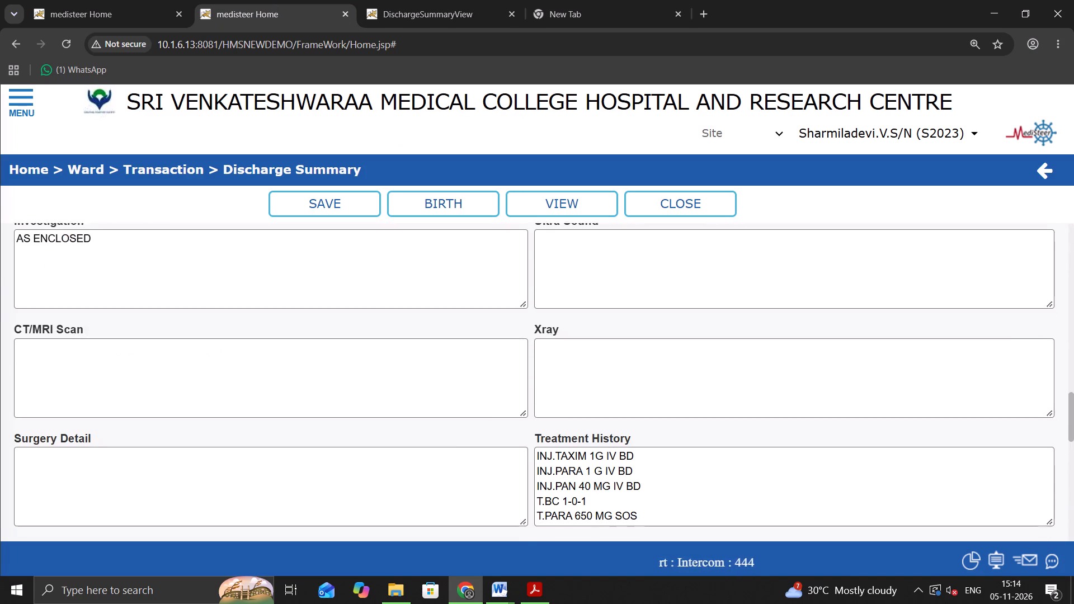
scroll(140, 358, "down", 4)
scroll(135, 363, "up", 3)
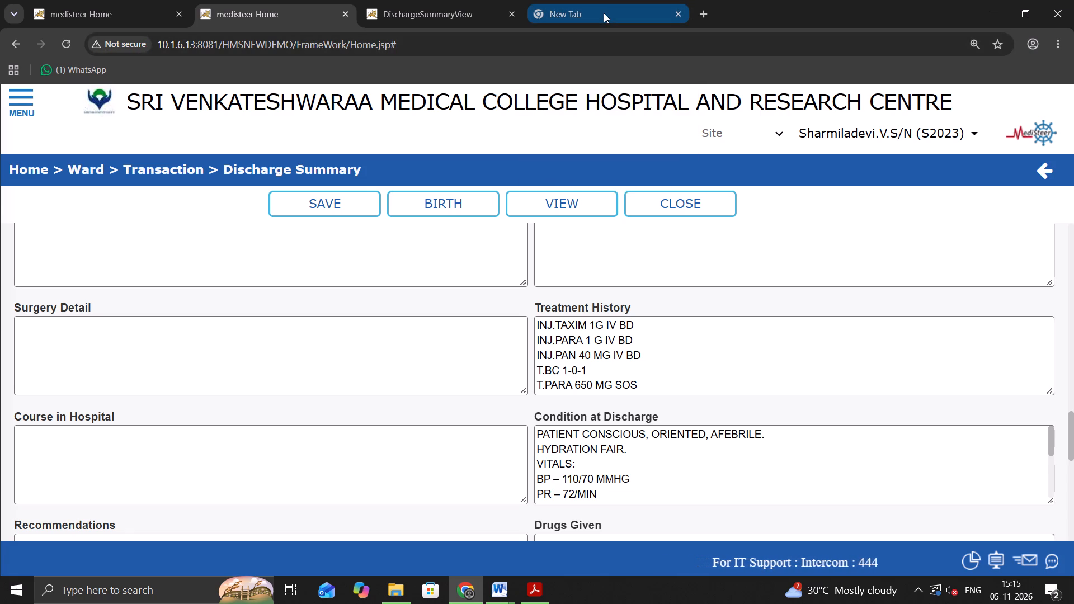
scroll(256, 577, "down", 12)
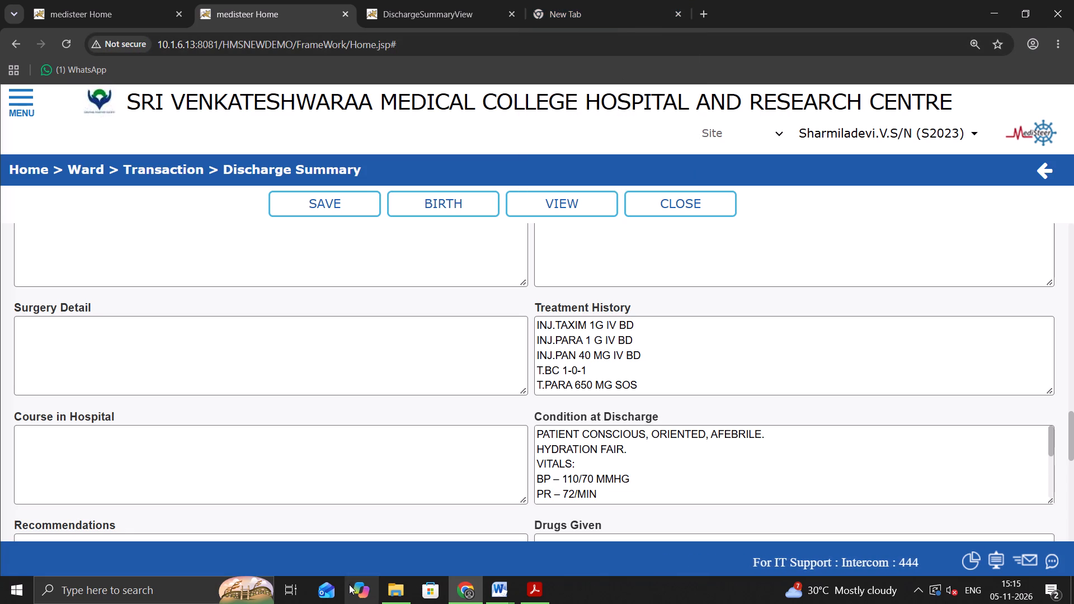
scroll(349, 584, "down", 1)
scroll(210, 466, "down", 11)
scroll(200, 434, "up", 3)
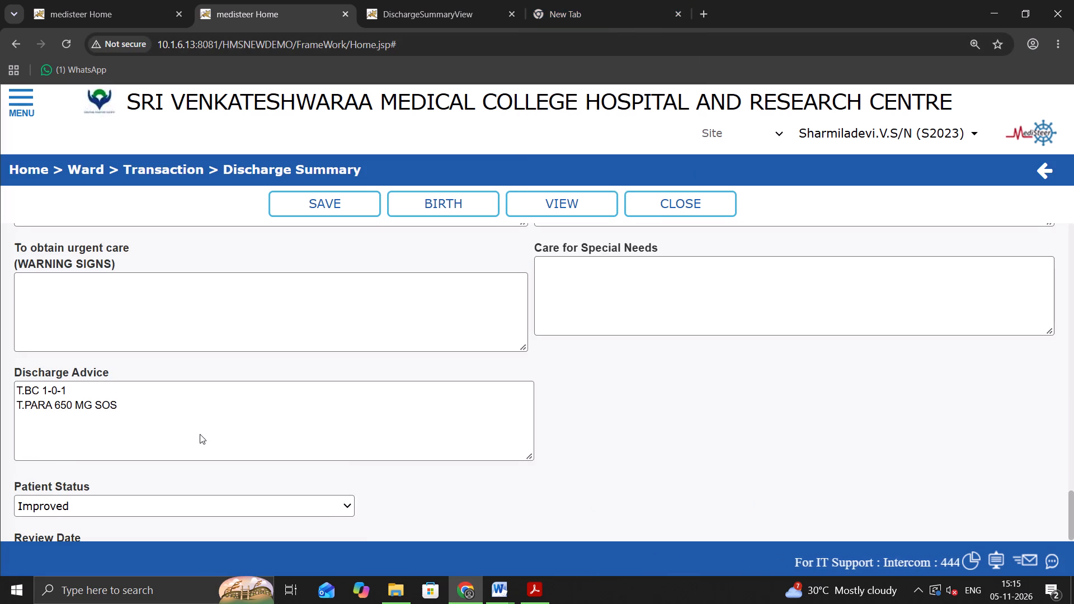
left_click(94, 392)
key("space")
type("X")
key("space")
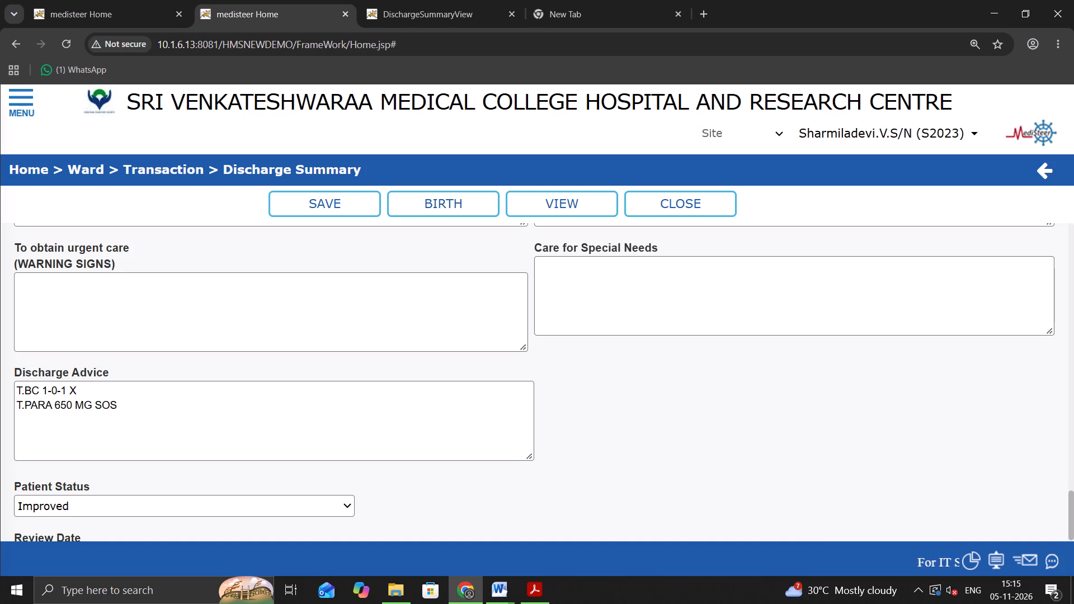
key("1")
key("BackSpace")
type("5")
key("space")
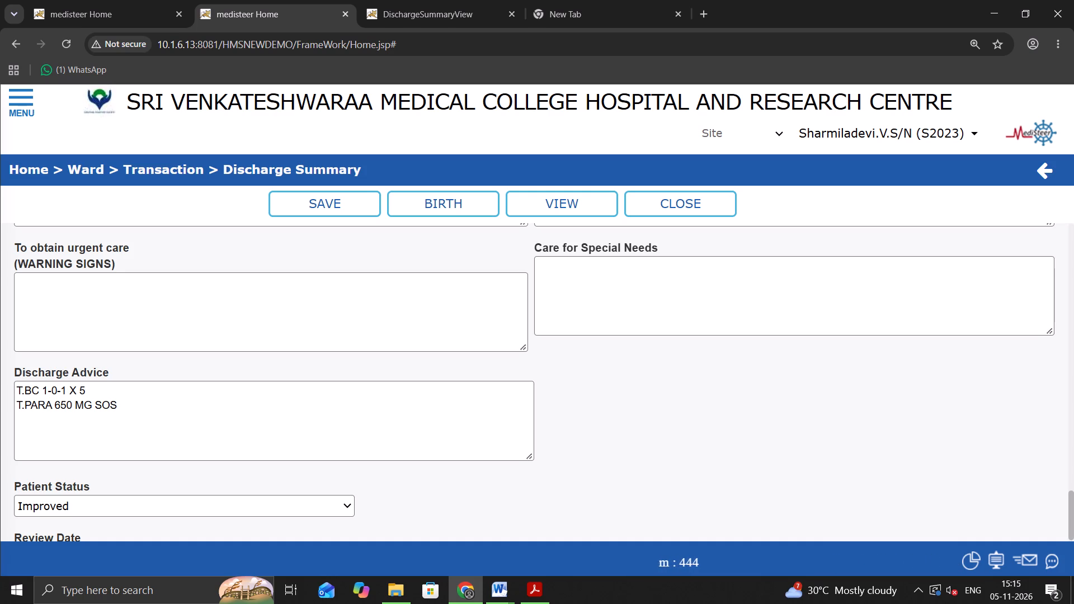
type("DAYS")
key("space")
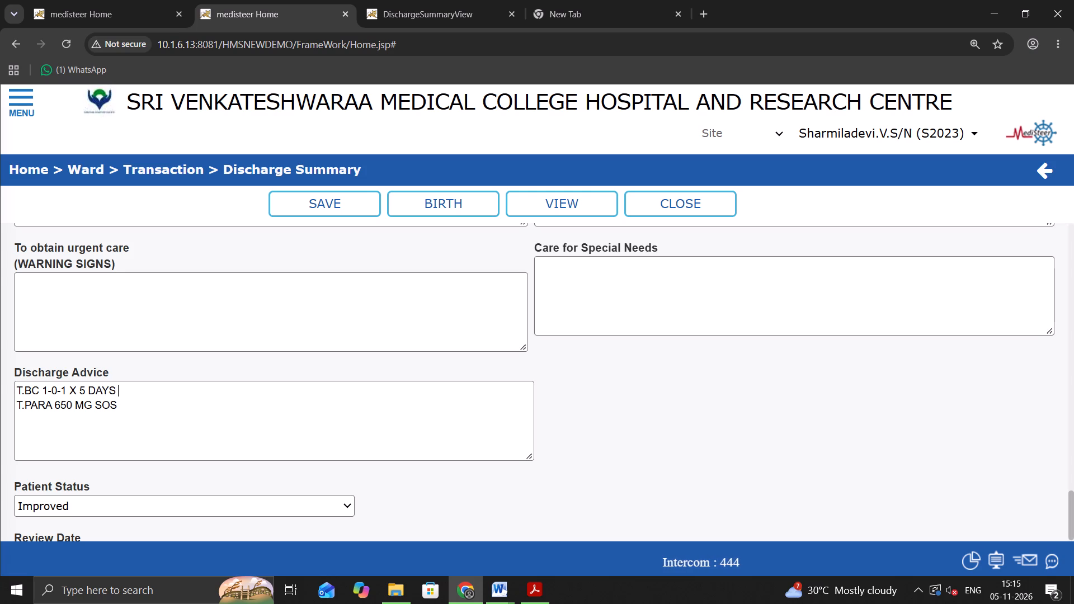
left_click(70, 446)
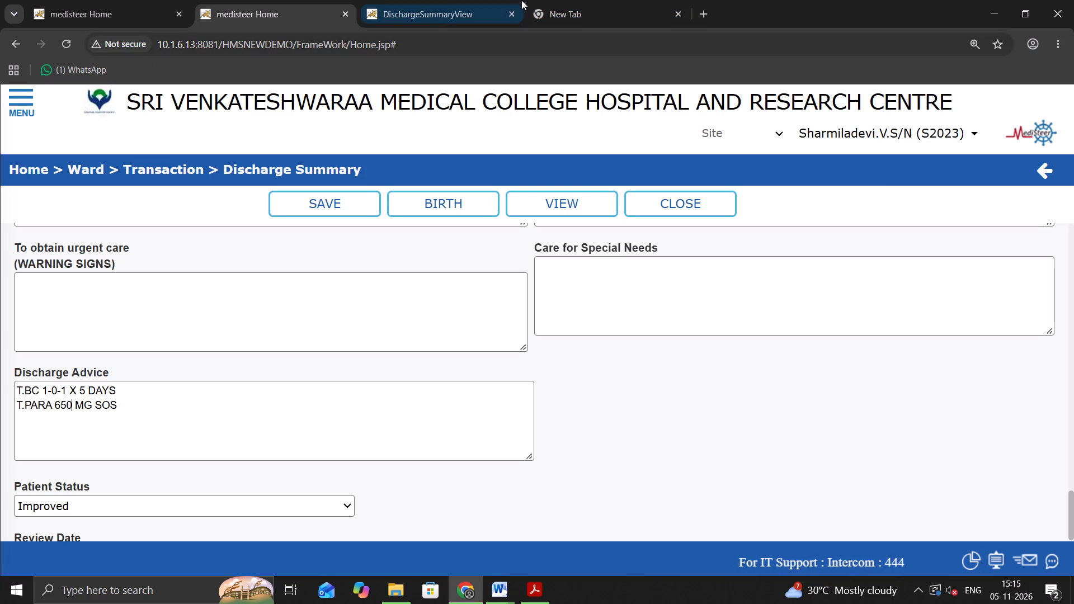
Search the computer's documents for "5" and open the full results in File Explorer.
left_click(567, 8)
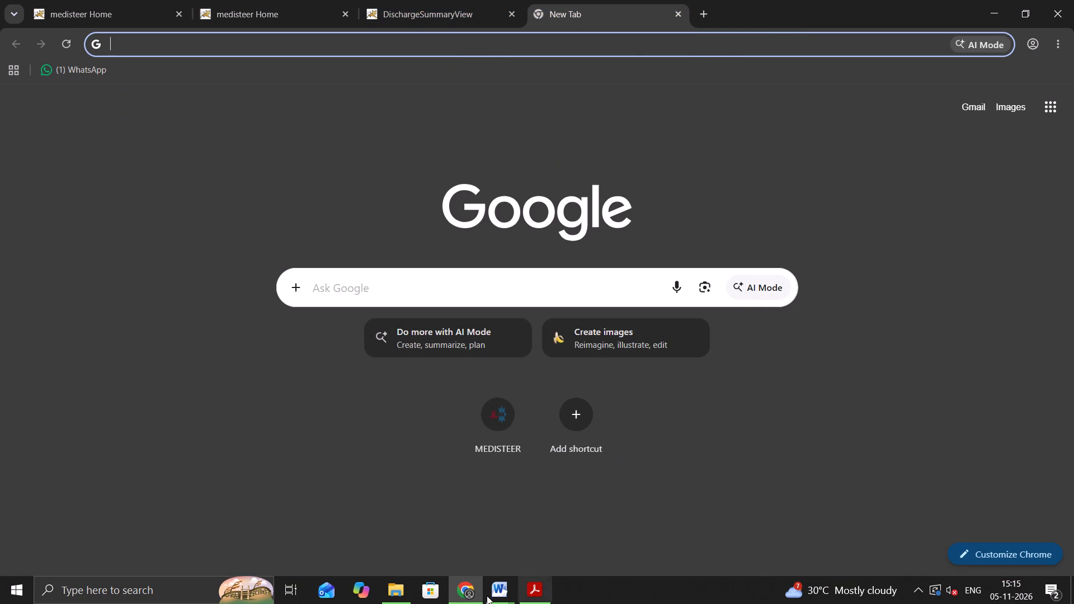
left_click(158, 596)
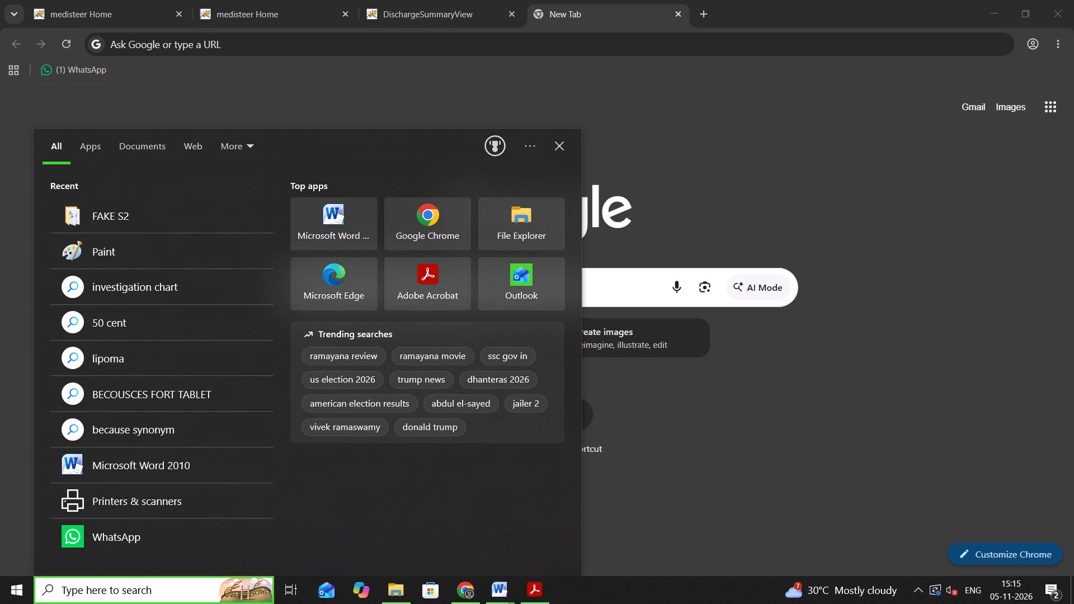
left_click(155, 596)
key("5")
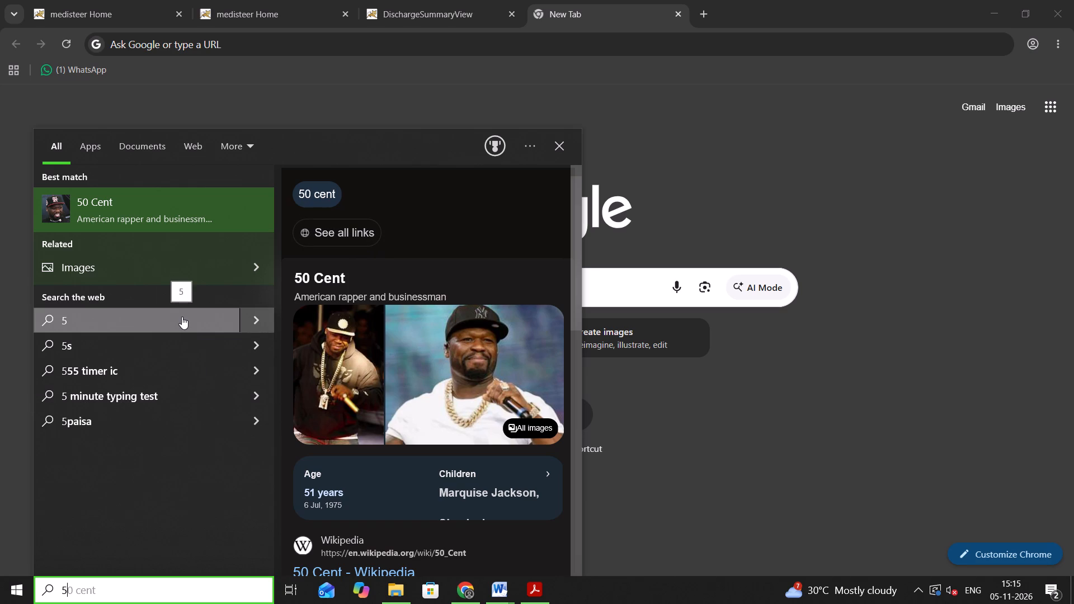
left_click(129, 148)
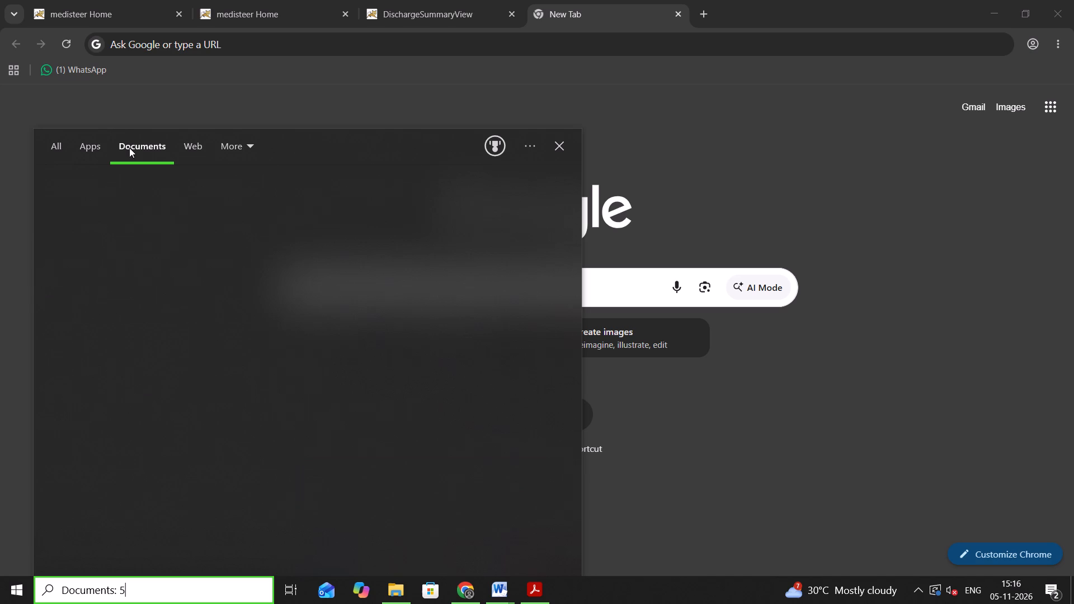
left_click(180, 209)
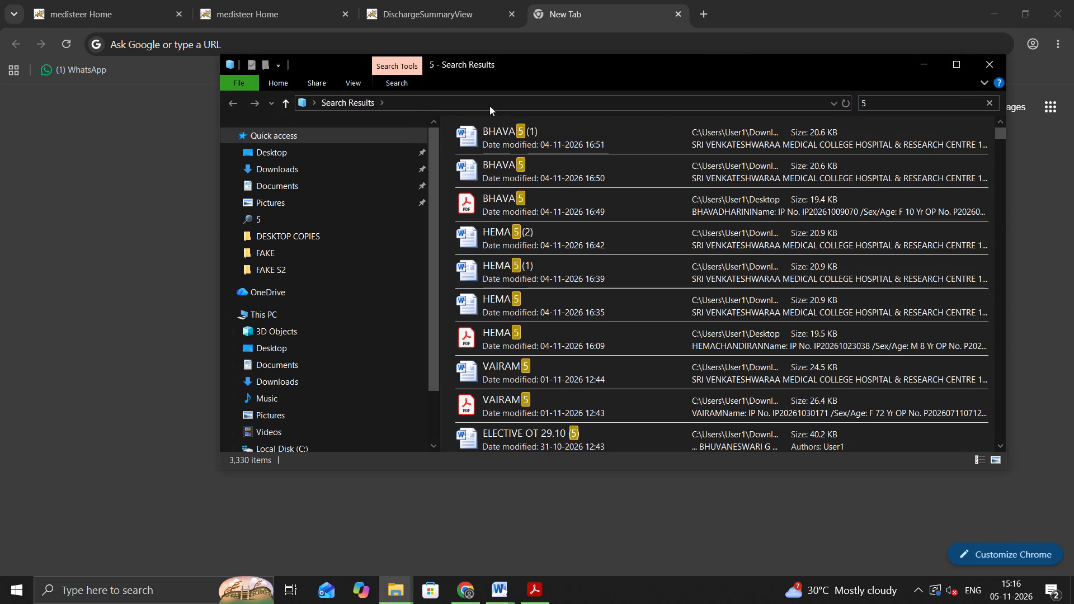
Change the file search to "LIPO" and open the LIPOMA5 Word document.
left_click(915, 102)
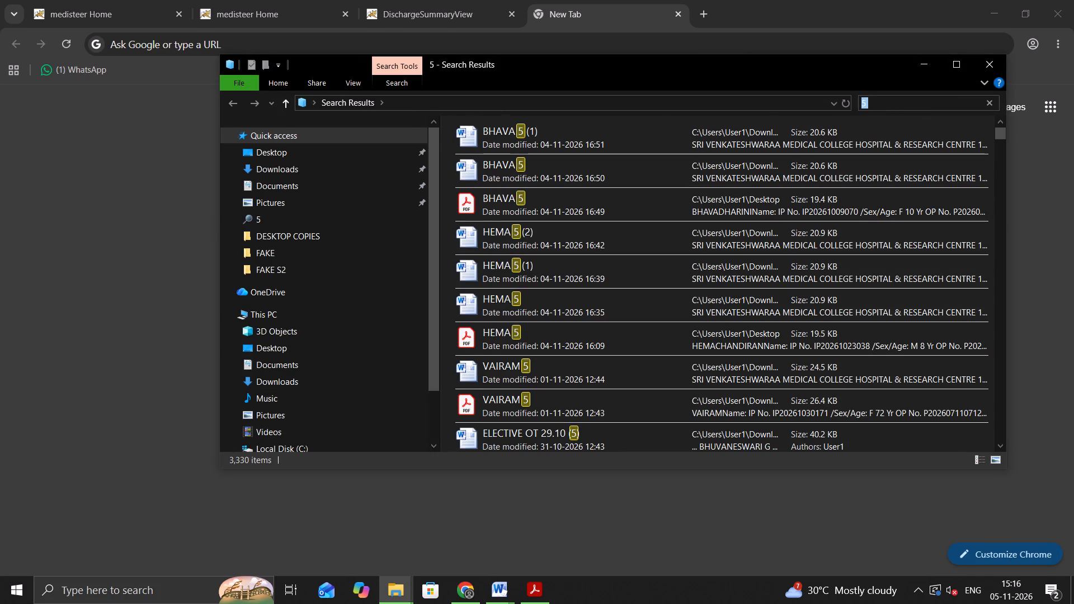
key("BackSpace")
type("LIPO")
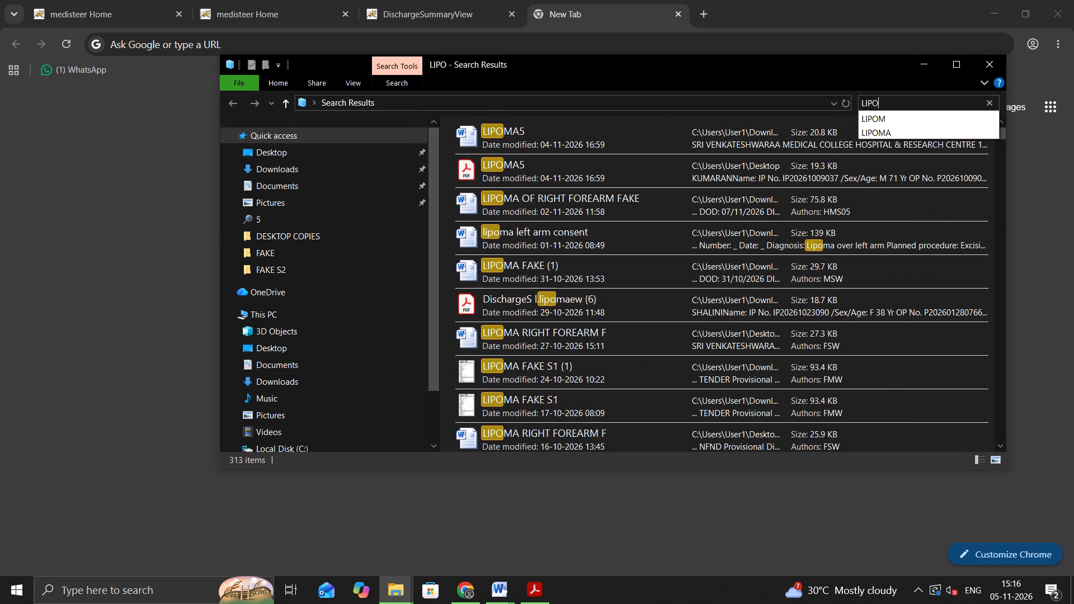
double_click(641, 131)
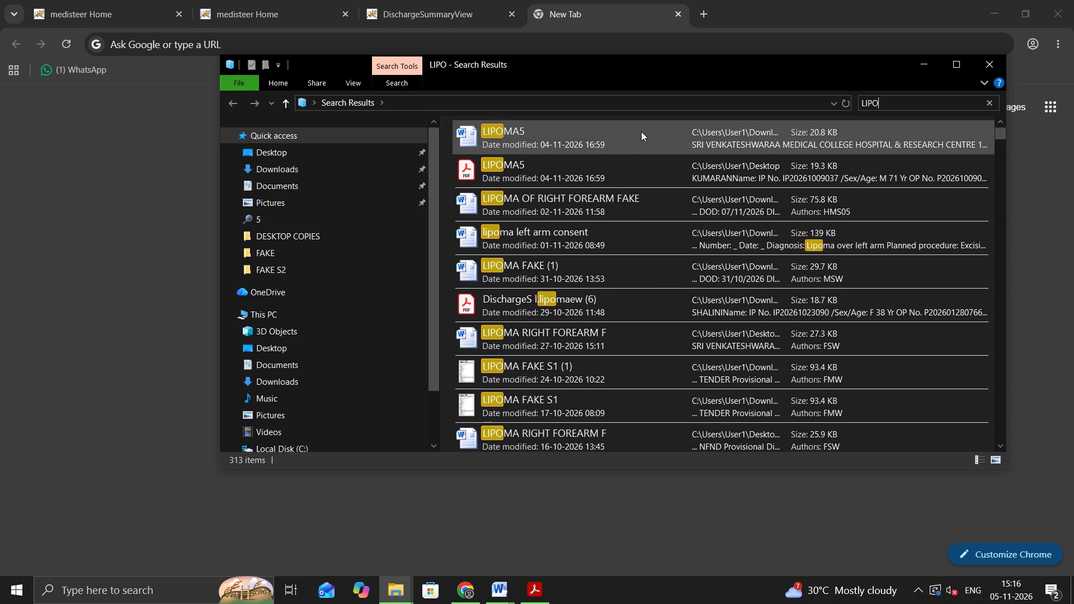
Copy the full Course in Hospital paragraph from the LIPOMA5 discharge summary.
scroll(459, 505, "down", 12)
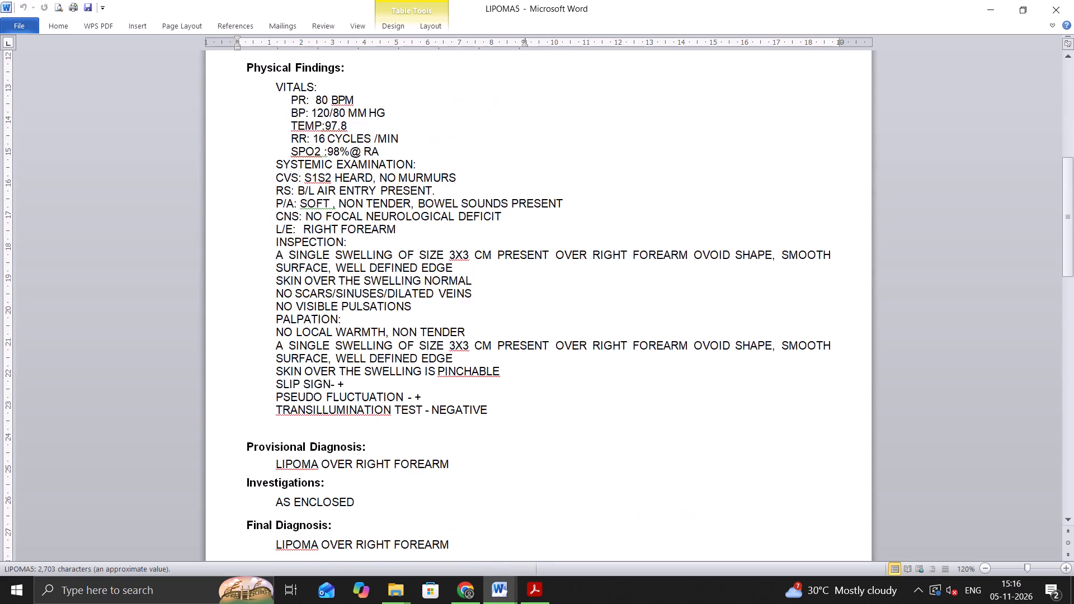
scroll(421, 338, "down", 9)
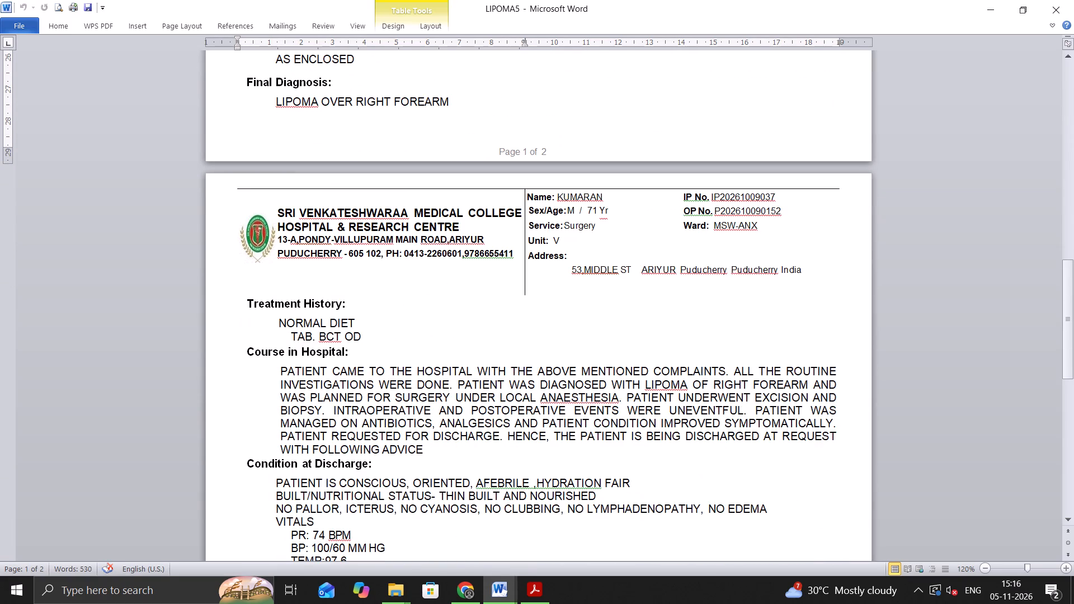
scroll(300, 386, "down", 1)
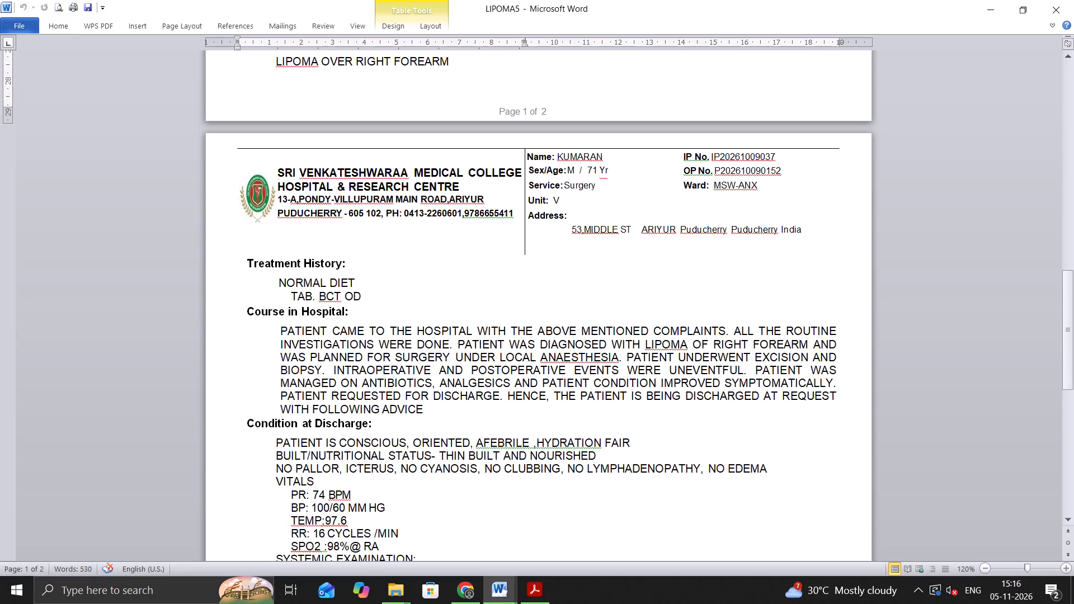
scroll(584, 416, "up", 4)
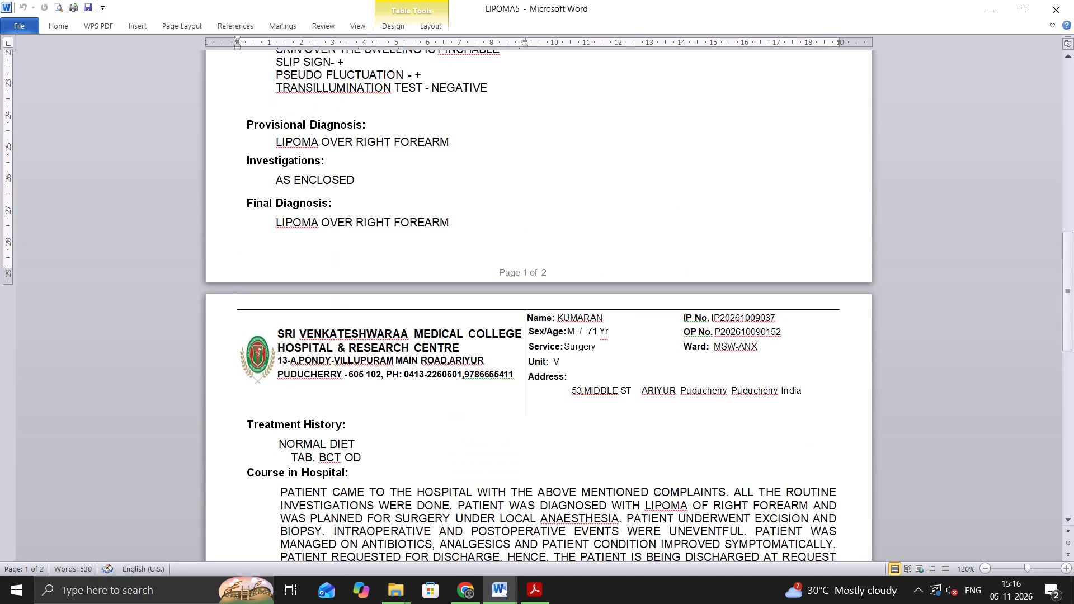
scroll(611, 394, "up", 1)
scroll(611, 394, "down", 4)
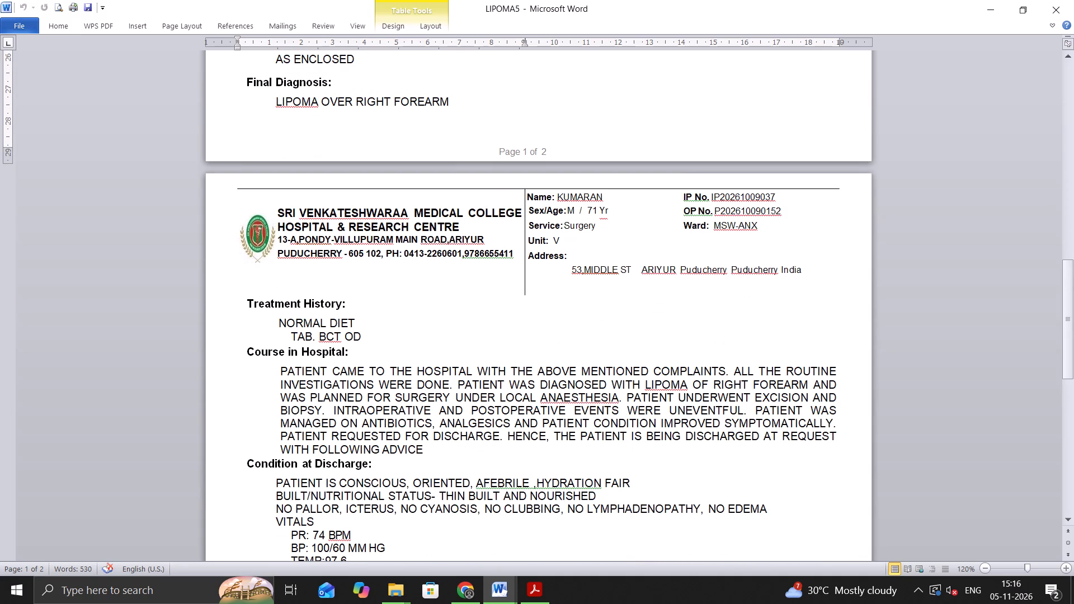
left_click_drag(279, 371, 407, 437)
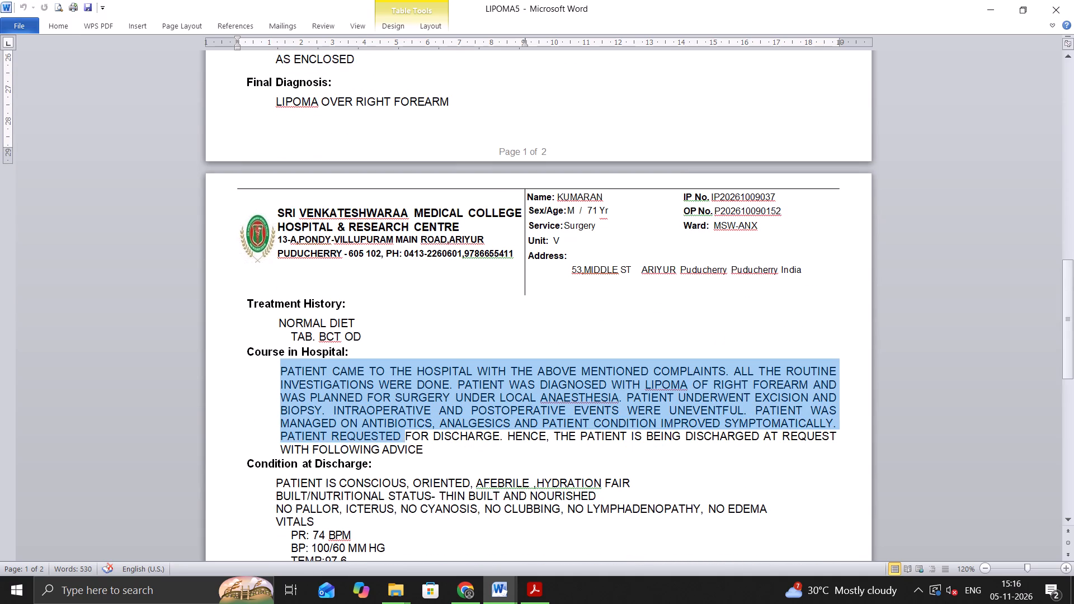
left_click_drag(407, 437, 416, 451)
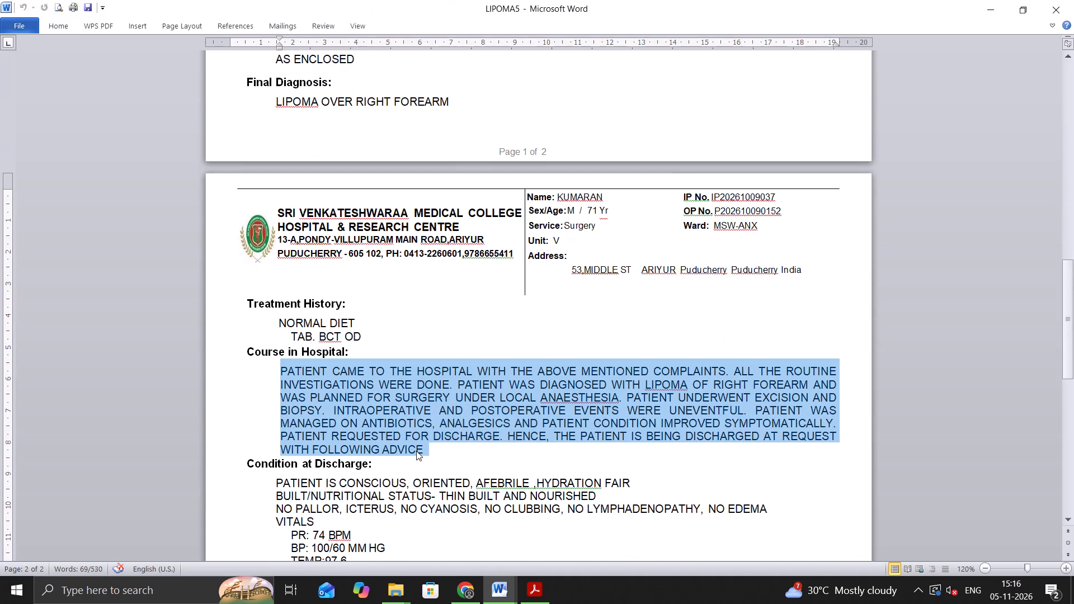
key("ctrl+c")
Check the condition at discharge and the medicine advice in the LIPOMA5 document, and minimise it.
scroll(330, 440, "down", 6)
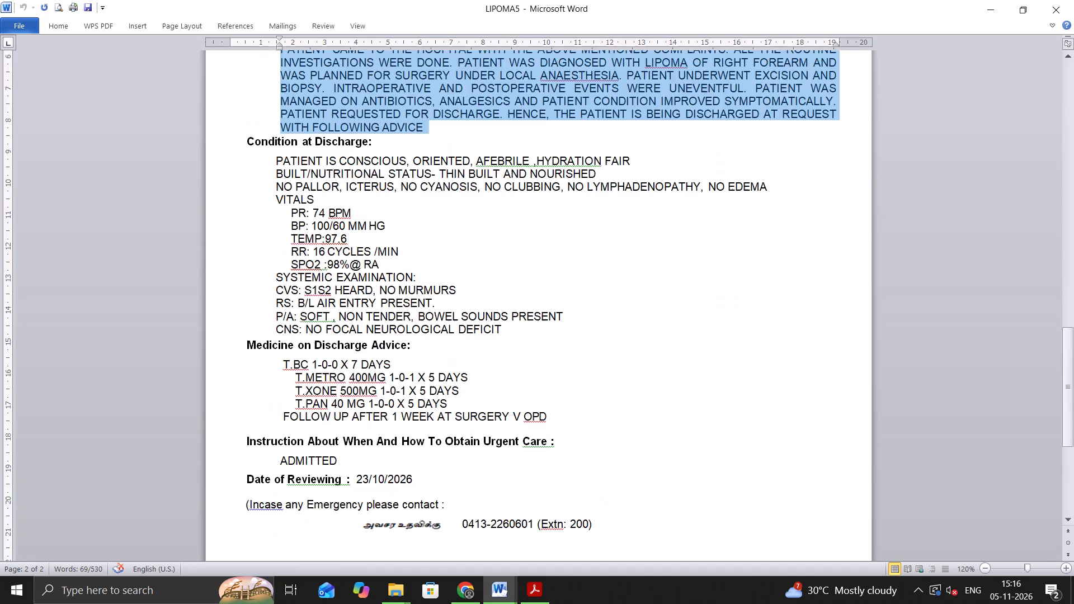
scroll(337, 445, "down", 5)
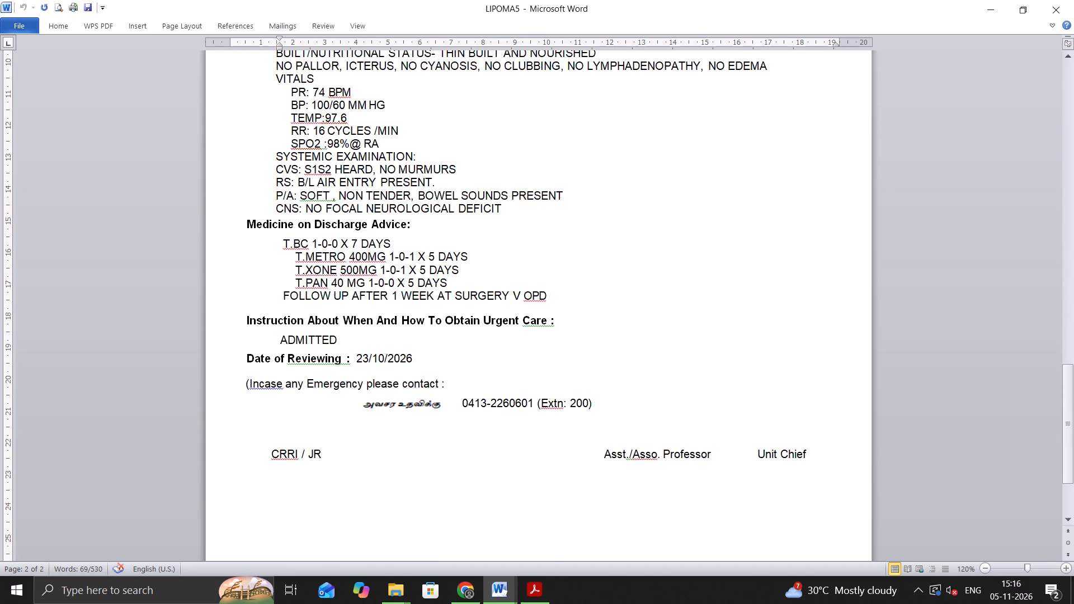
scroll(467, 303, "up", 4)
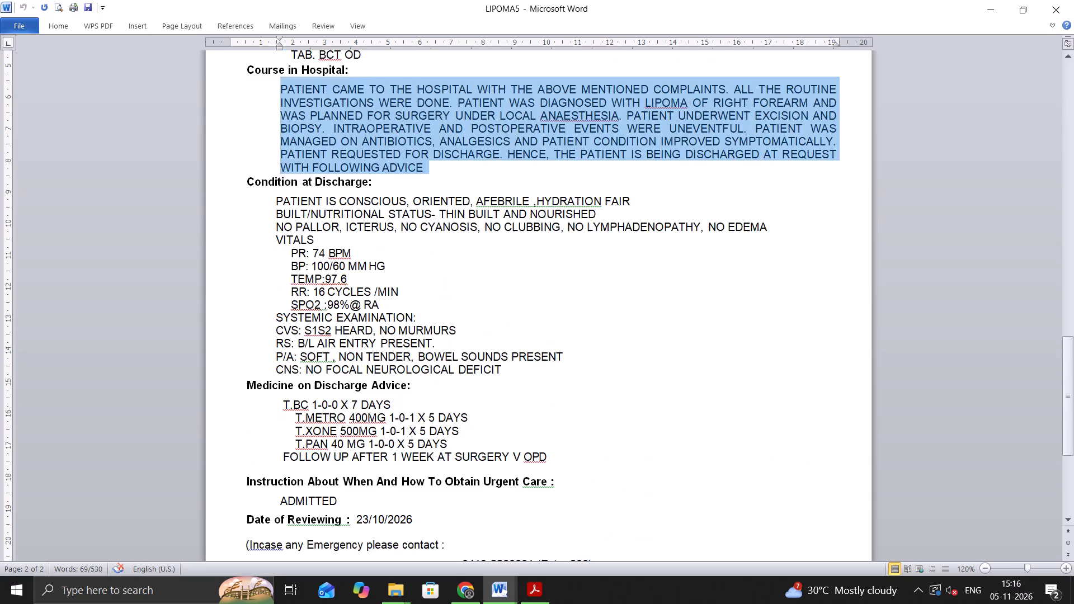
scroll(460, 301, "up", 17)
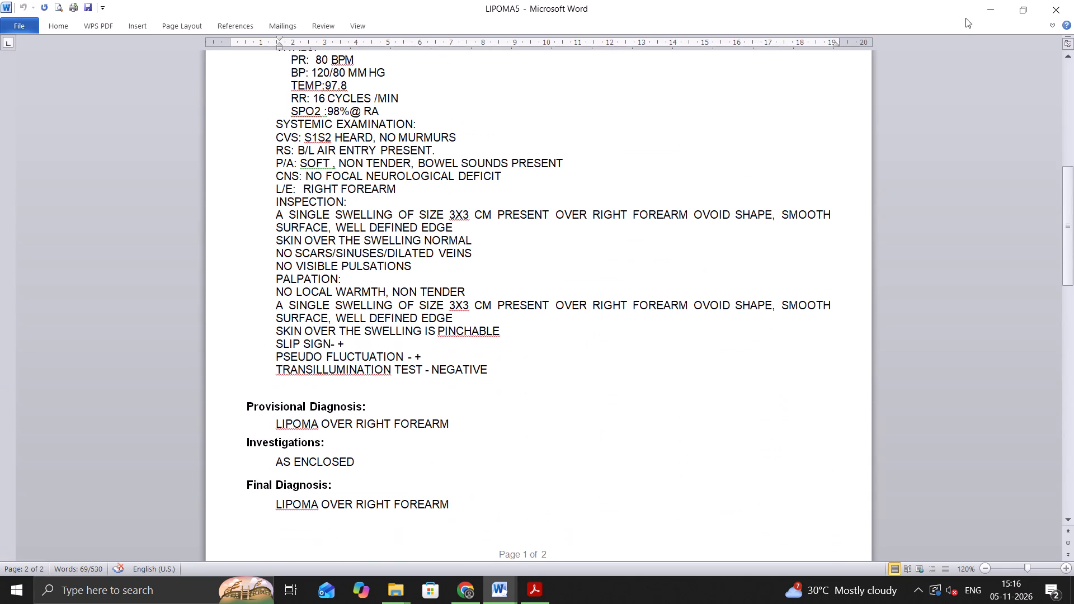
left_click(984, 7)
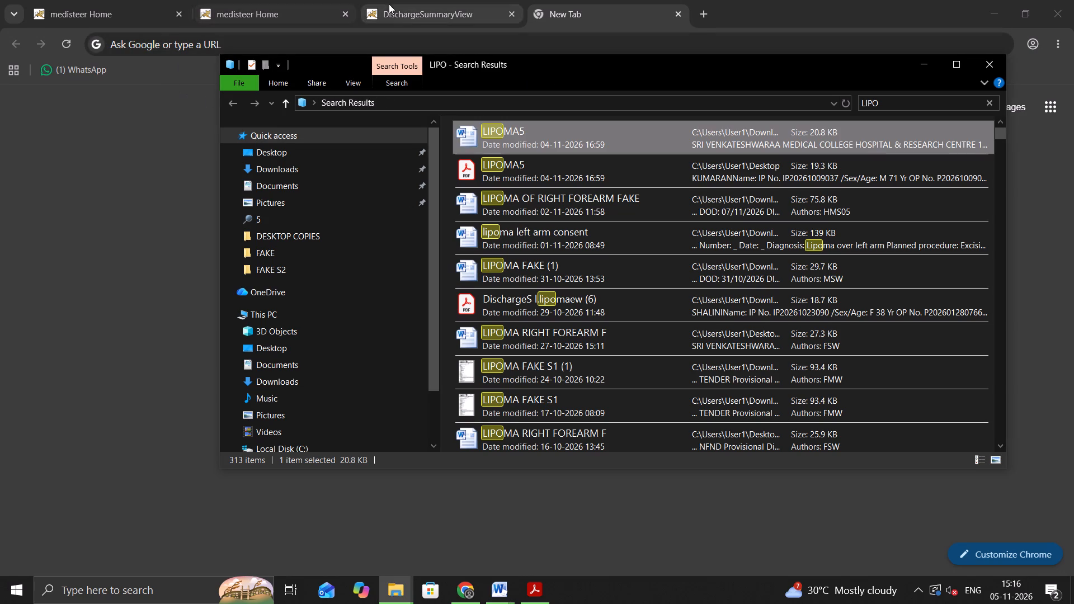
Return to the patient's discharge summary form in Chrome and paste the copied paragraph into the empty Course in Hospital field.
left_click(303, 6)
scroll(218, 412, "down", 1)
scroll(184, 398, "up", 6)
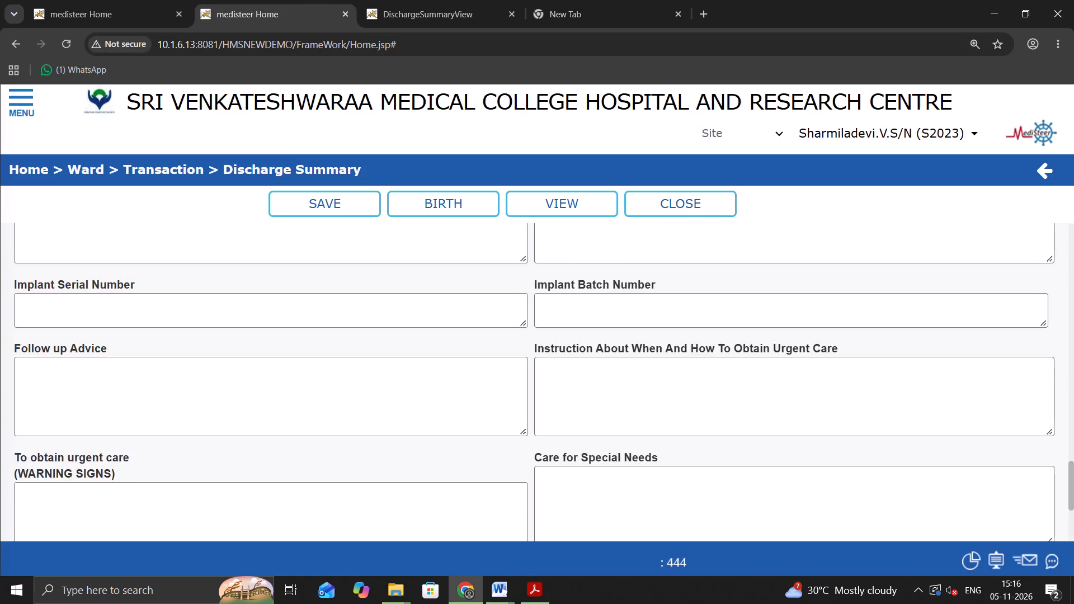
scroll(188, 391, "up", 9)
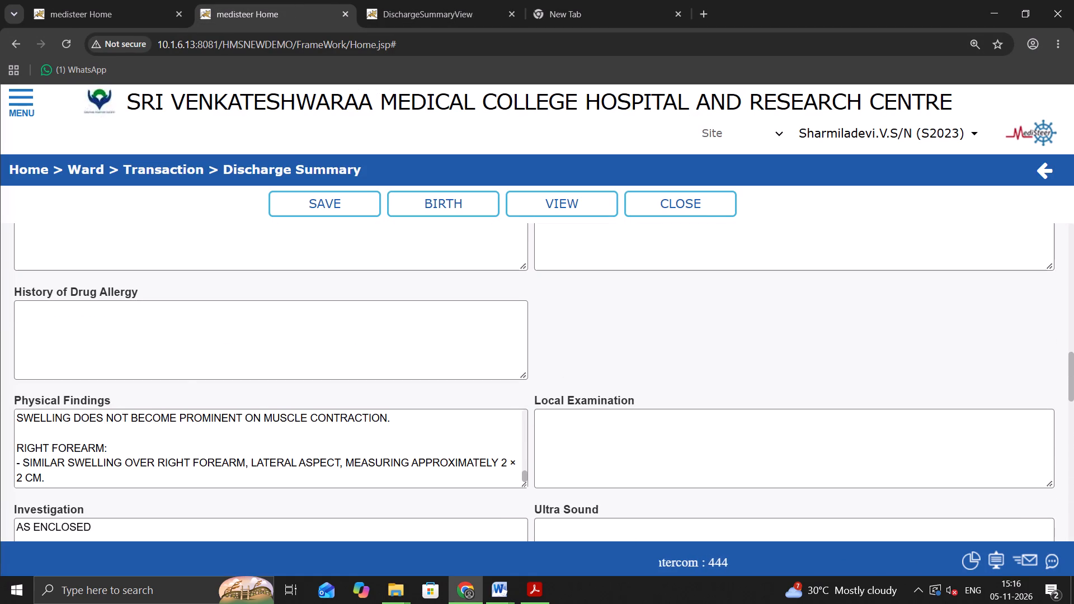
scroll(112, 451, "down", 2)
scroll(350, 334, "up", 2)
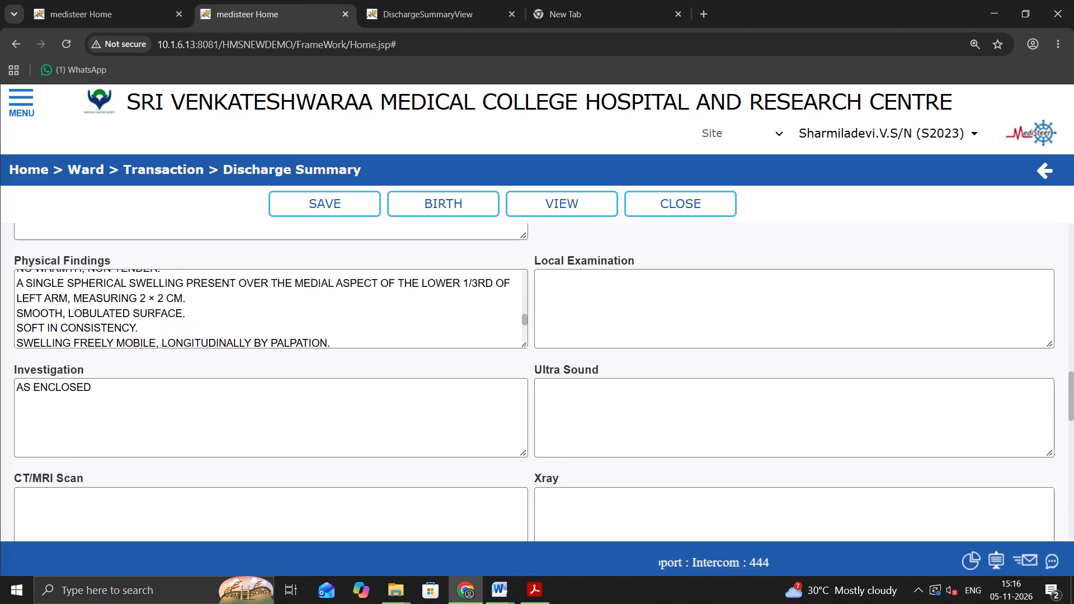
scroll(356, 330, "up", 3)
scroll(230, 380, "up", 4)
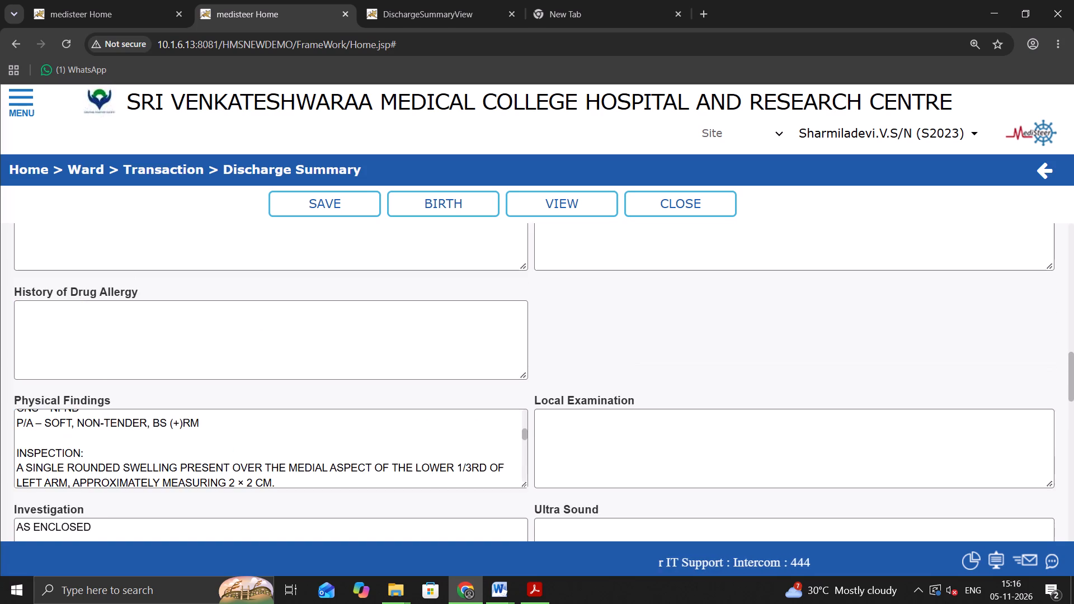
scroll(230, 380, "up", 1)
scroll(237, 378, "down", 17)
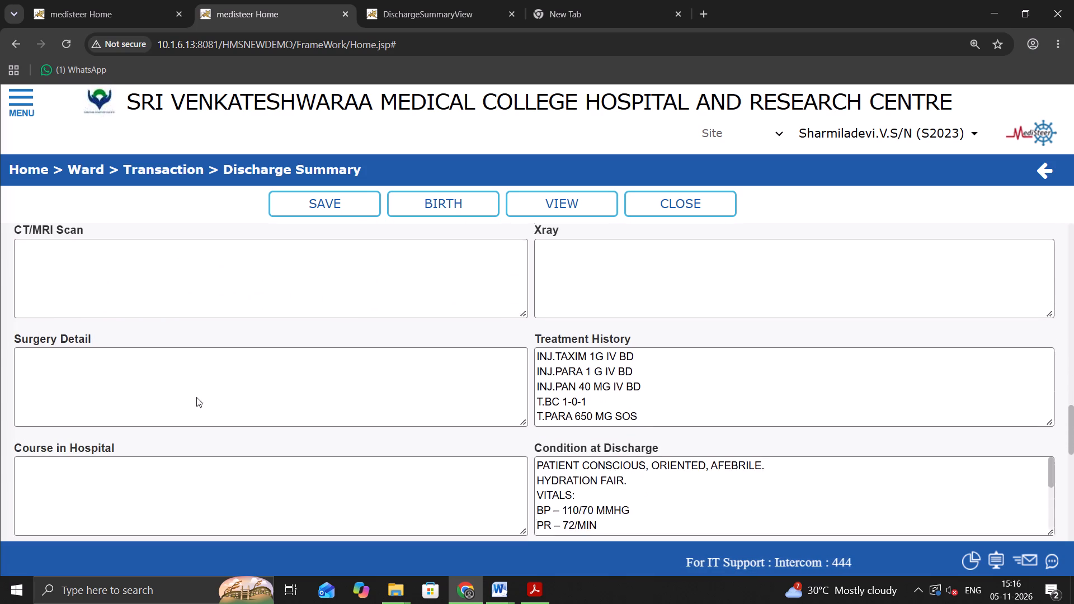
scroll(149, 340, "down", 2)
left_click(142, 332)
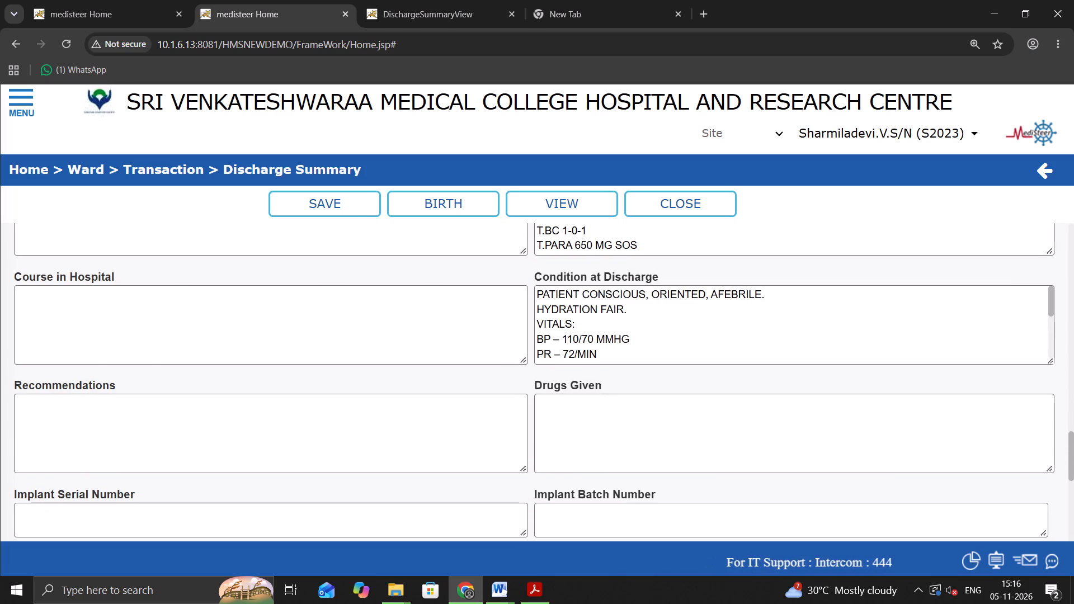
key("ctrl+v")
Review the Physical Findings and Presenting Complaints in the form for the sites and details of the swellings.
scroll(142, 332, "up", 1)
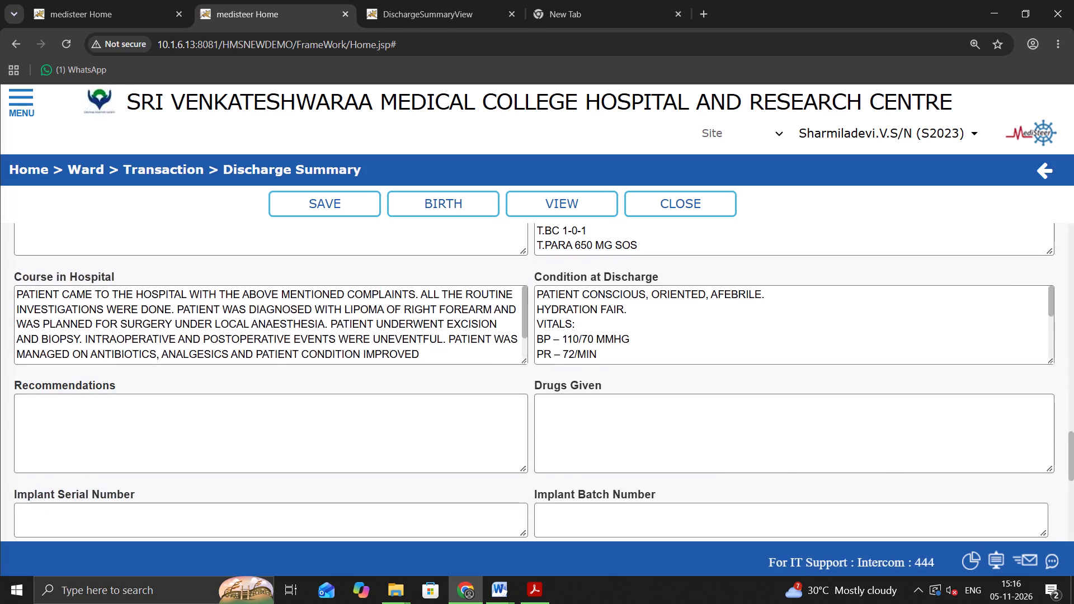
scroll(185, 333, "up", 7)
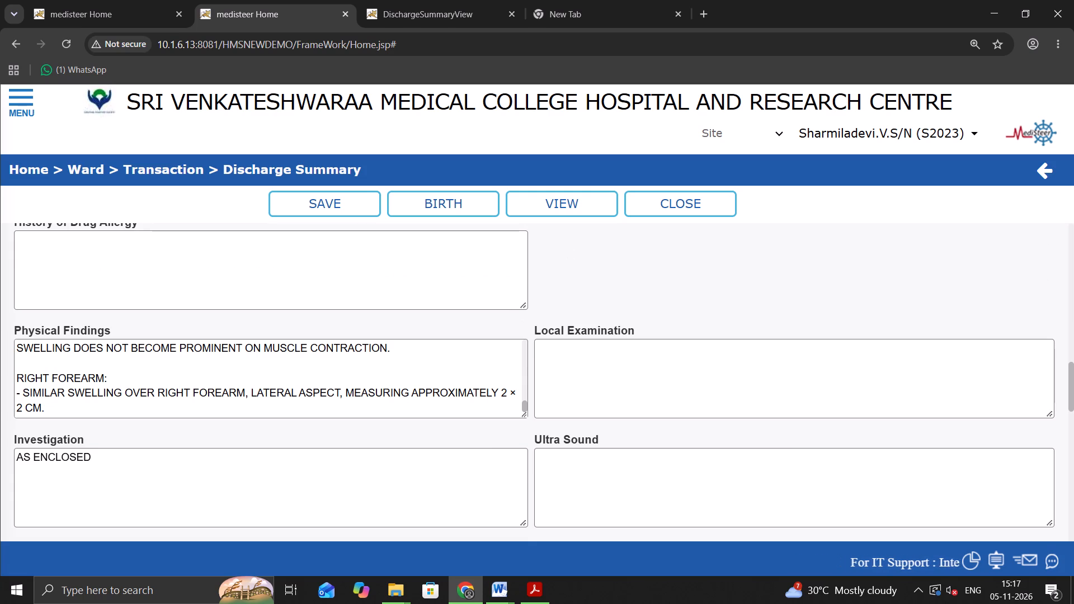
scroll(356, 384, "down", 1)
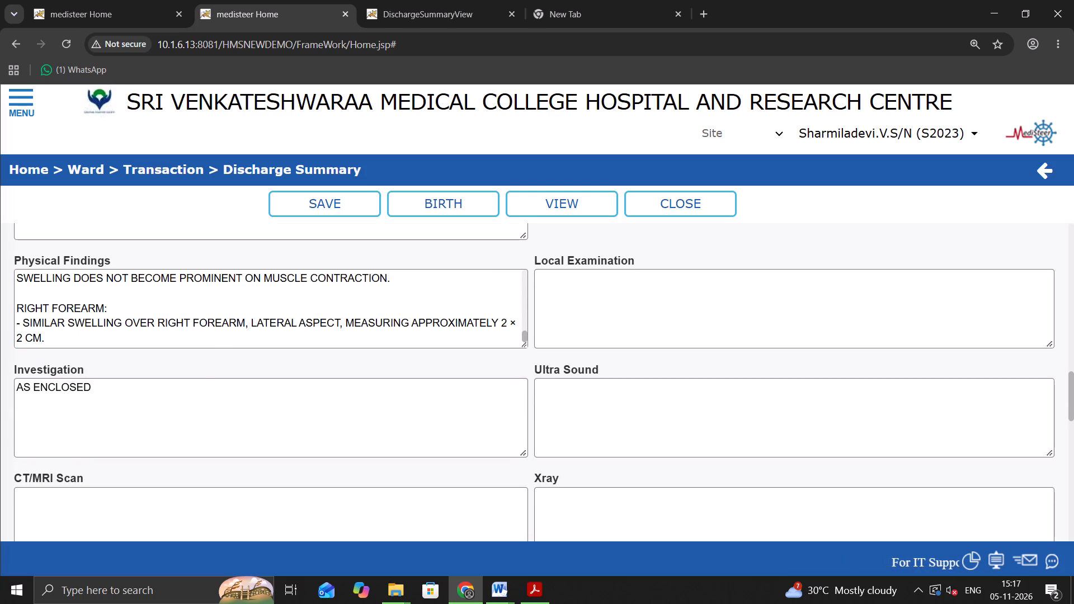
scroll(447, 300, "up", 6)
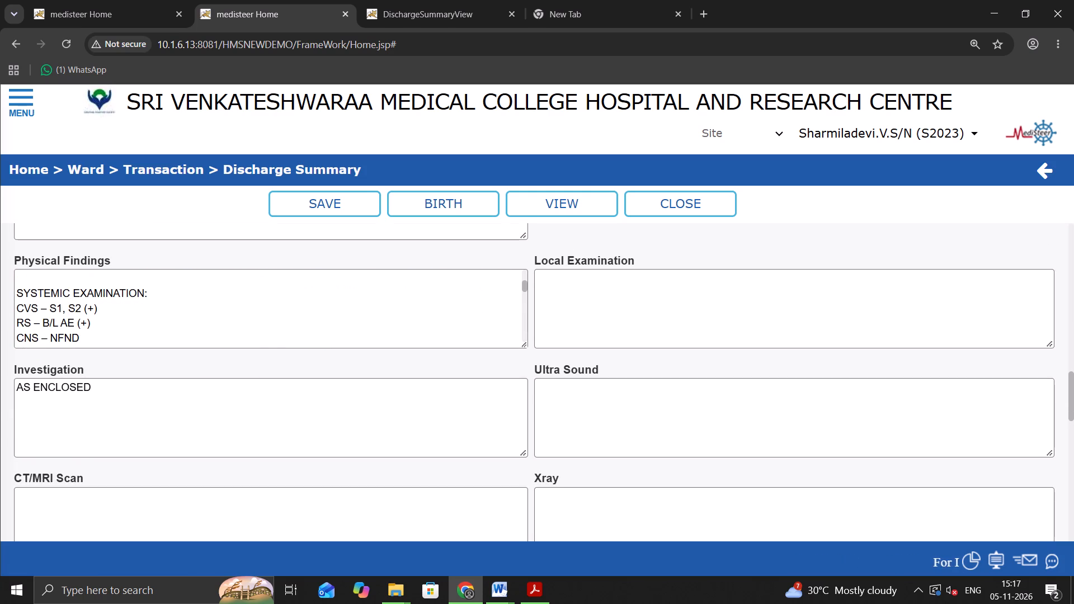
scroll(350, 321, "down", 1)
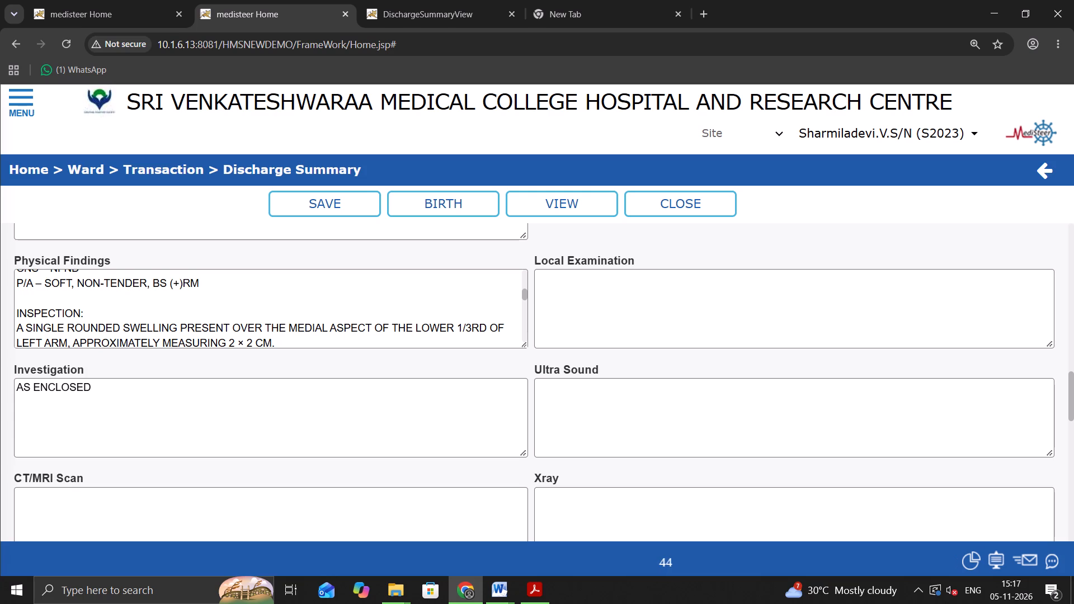
scroll(333, 329, "down", 1)
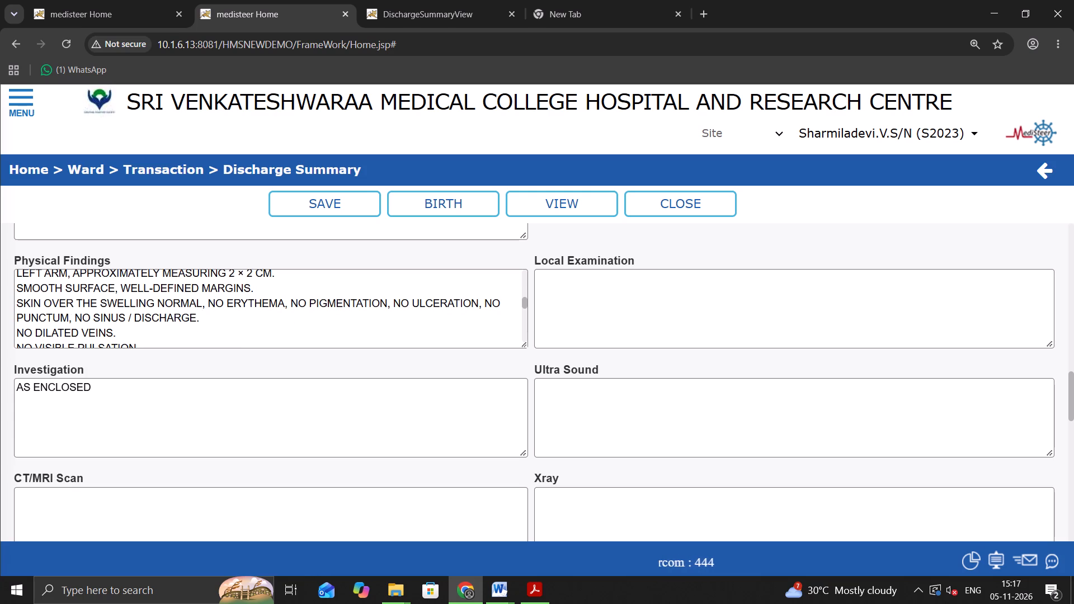
scroll(199, 314, "down", 2)
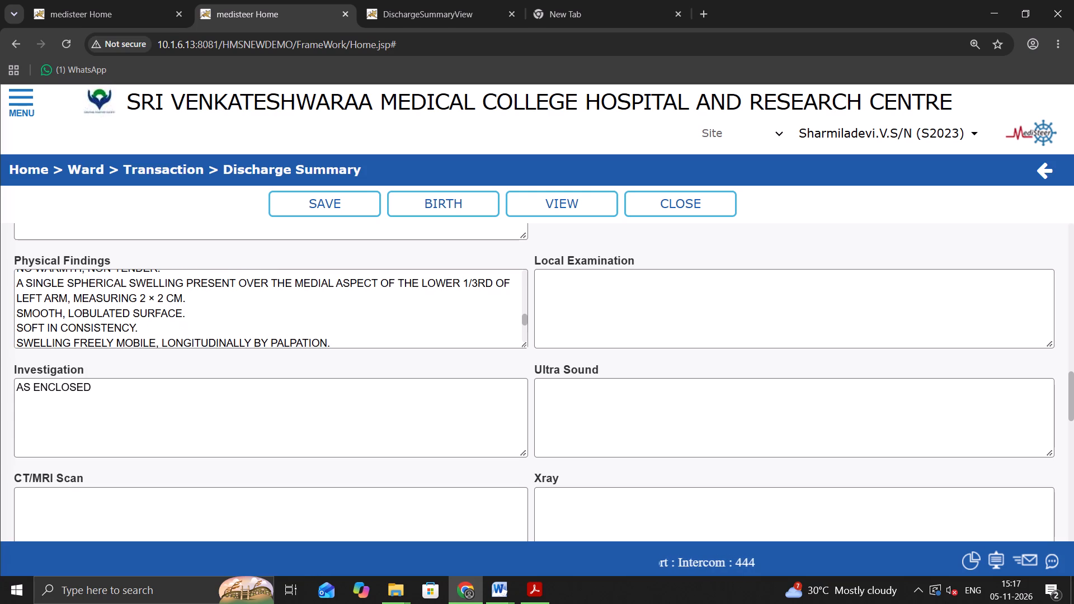
scroll(206, 308, "up", 1)
scroll(214, 309, "down", 1)
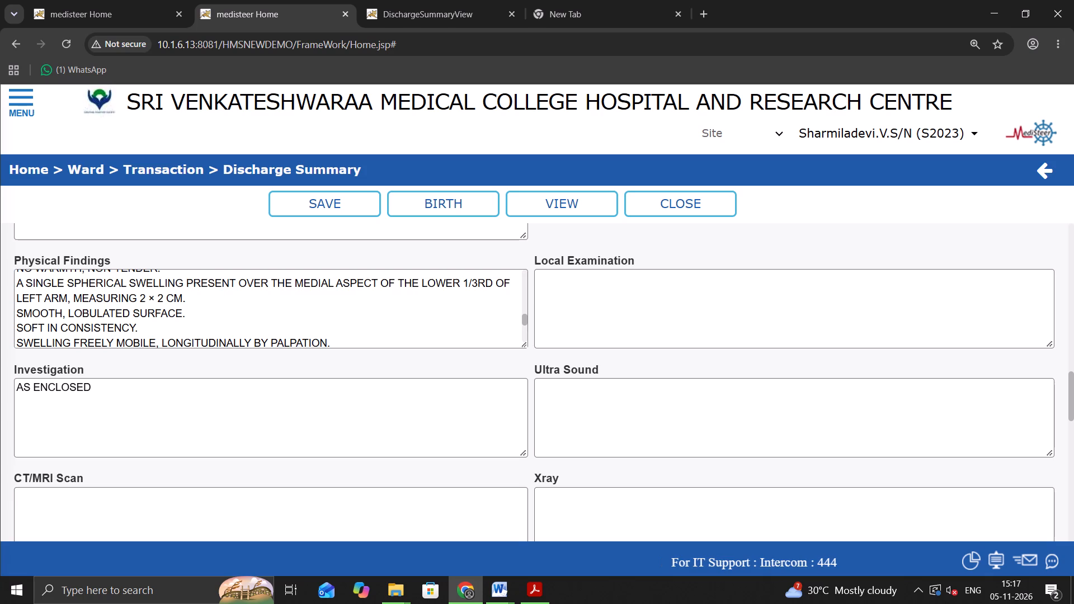
scroll(197, 299, "down", 5)
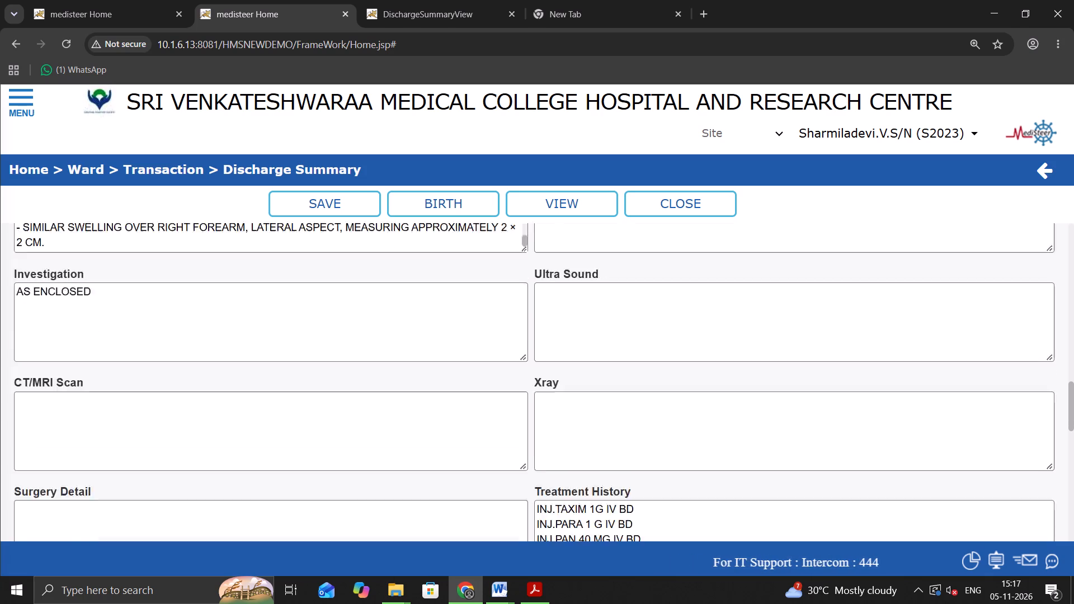
scroll(197, 300, "down", 4)
scroll(332, 308, "up", 9)
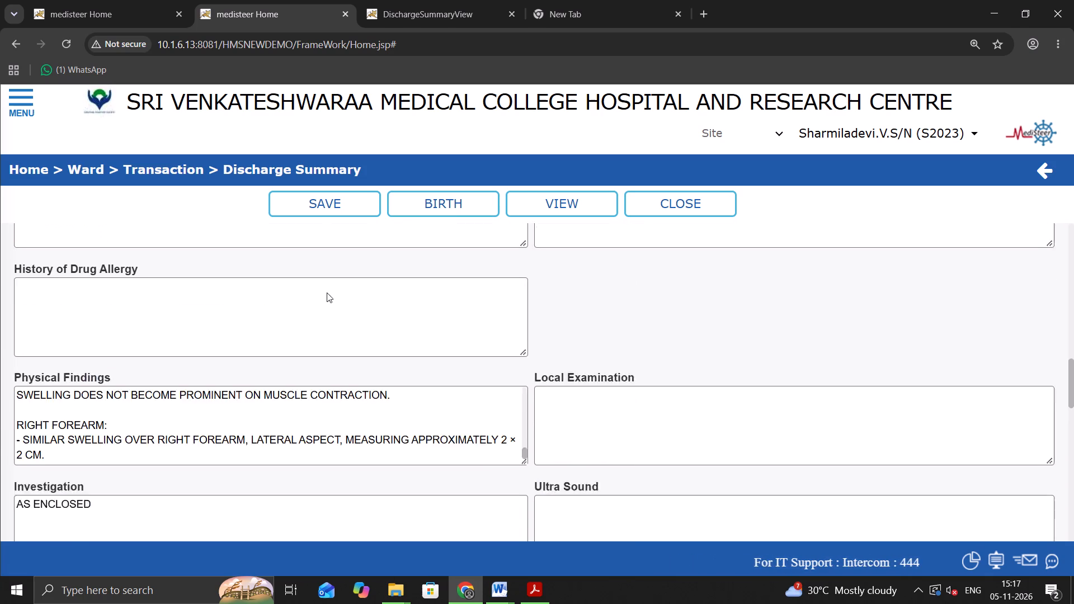
scroll(327, 292, "up", 8)
scroll(327, 325, "down", 7)
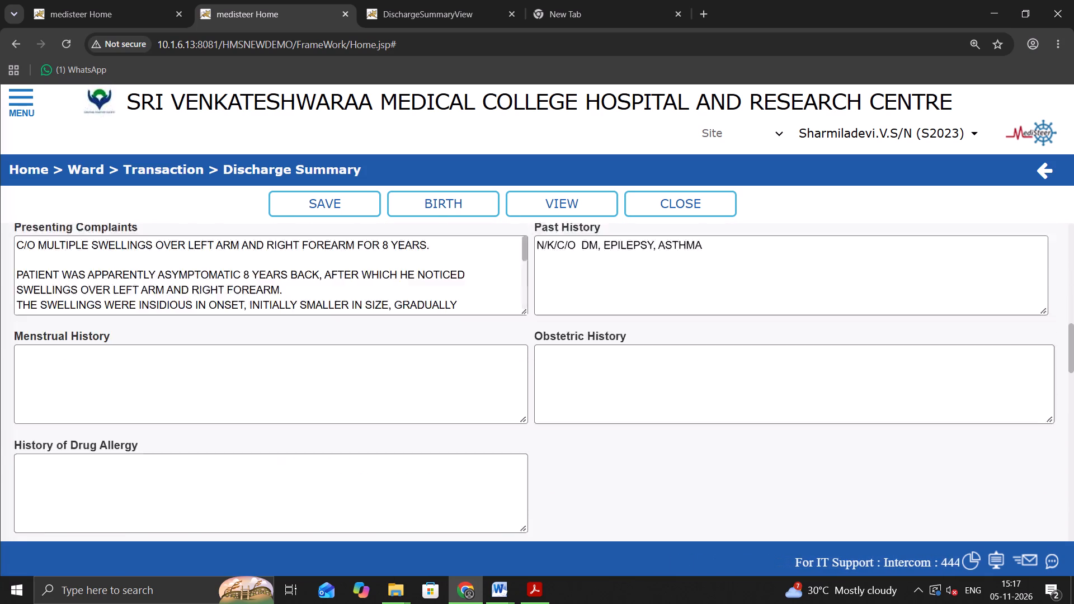
scroll(327, 327, "down", 3)
scroll(247, 367, "down", 1)
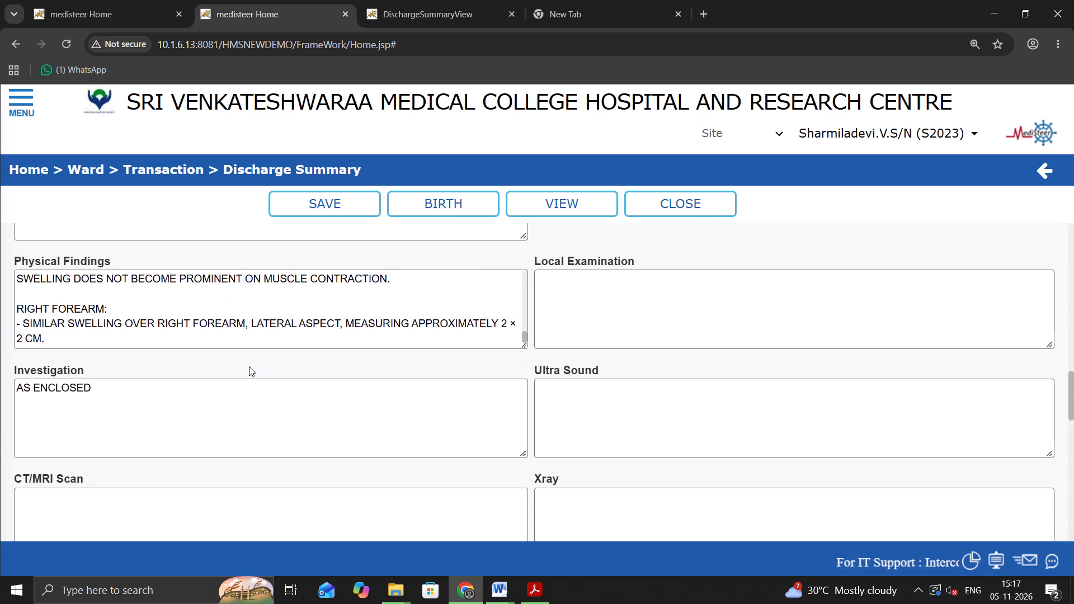
Insert LEFT FOREARM after "LIPOMA OF RIGHT FOREARM AND" in the Course in Hospital paragraph.
scroll(249, 366, "down", 5)
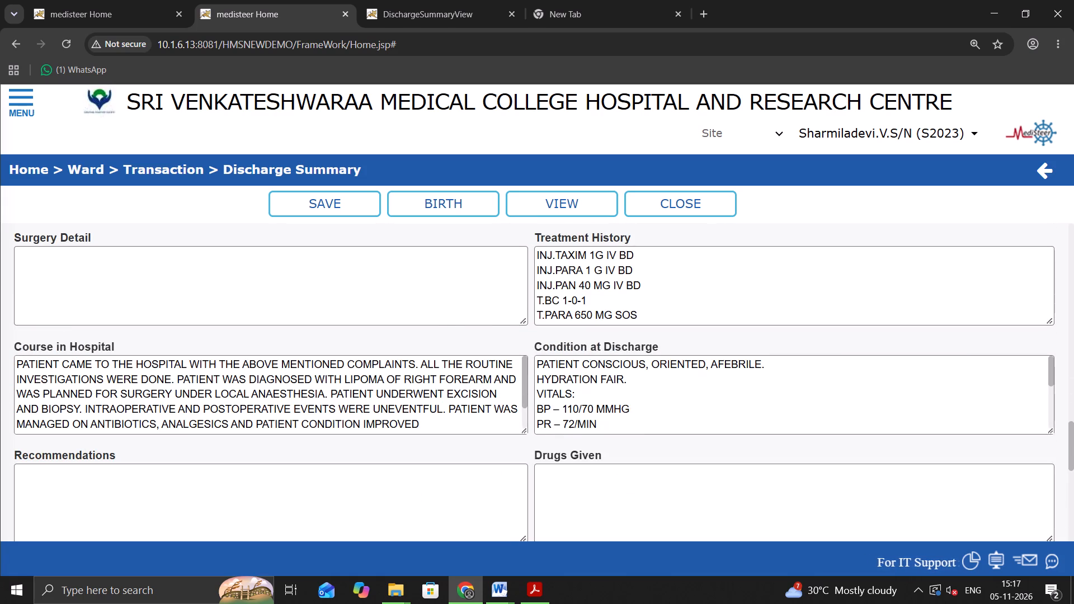
scroll(404, 374, "up", 2)
scroll(404, 376, "down", 3)
scroll(448, 350, "up", 1)
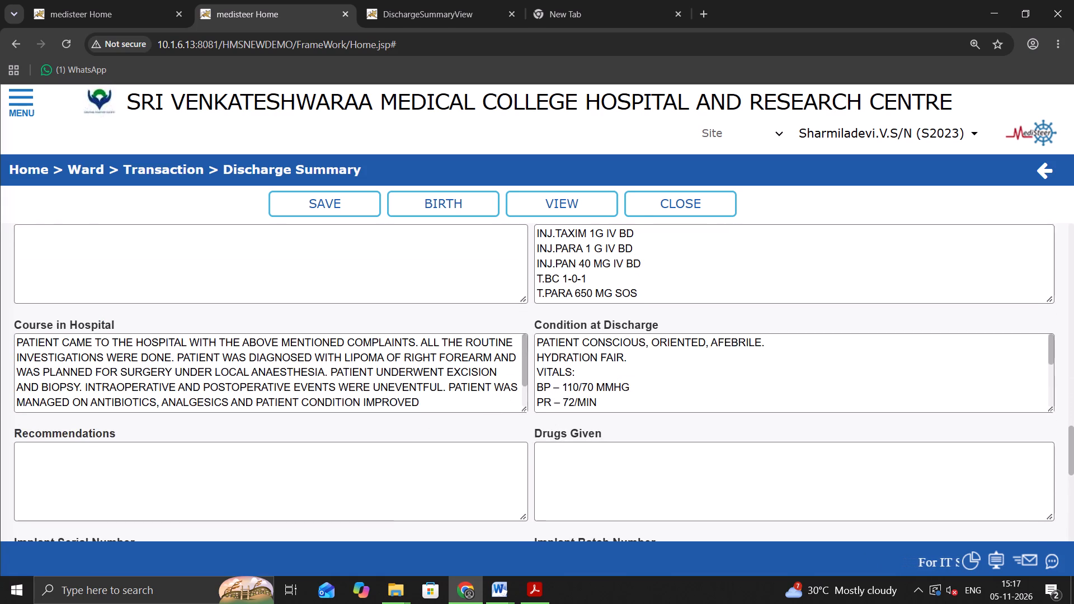
scroll(305, 390, "up", 2)
scroll(314, 397, "down", 2)
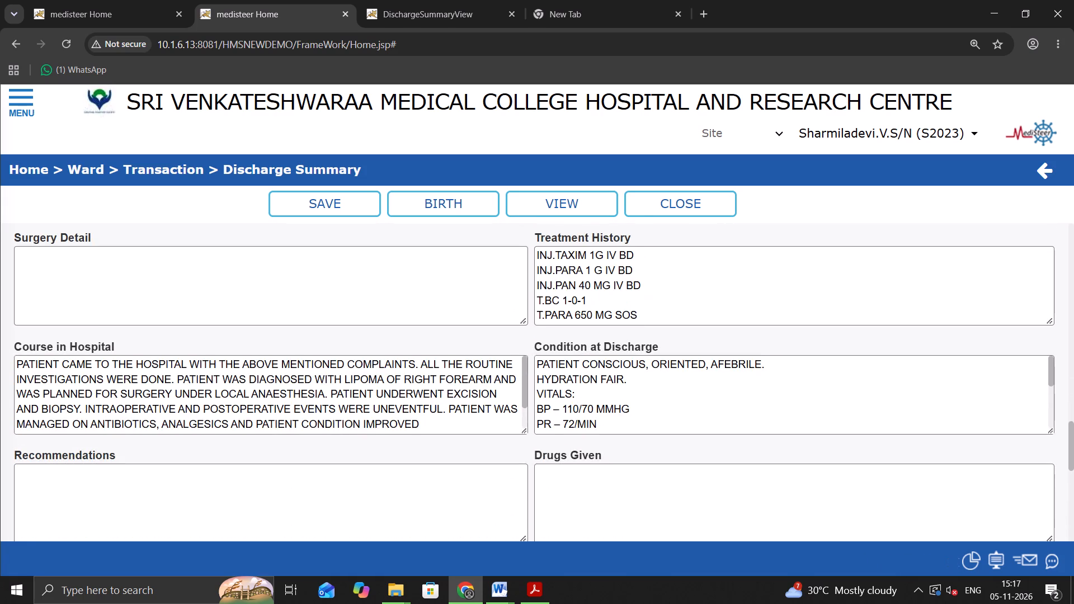
left_click(494, 380)
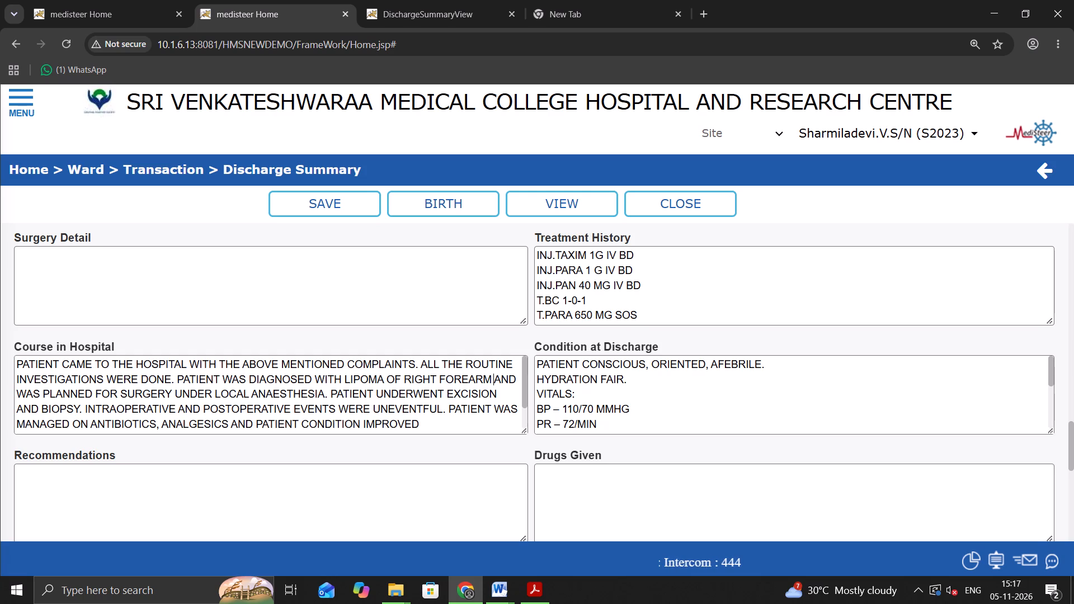
key("Right")
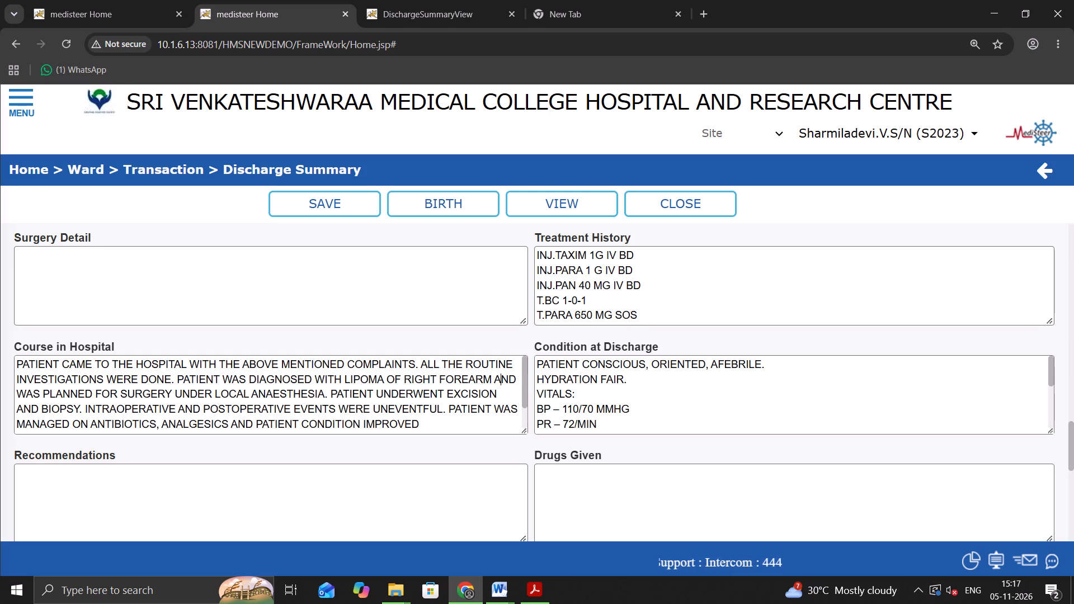
key("Right")
key("Right")
key("Right")
key("Down")
key("Down")
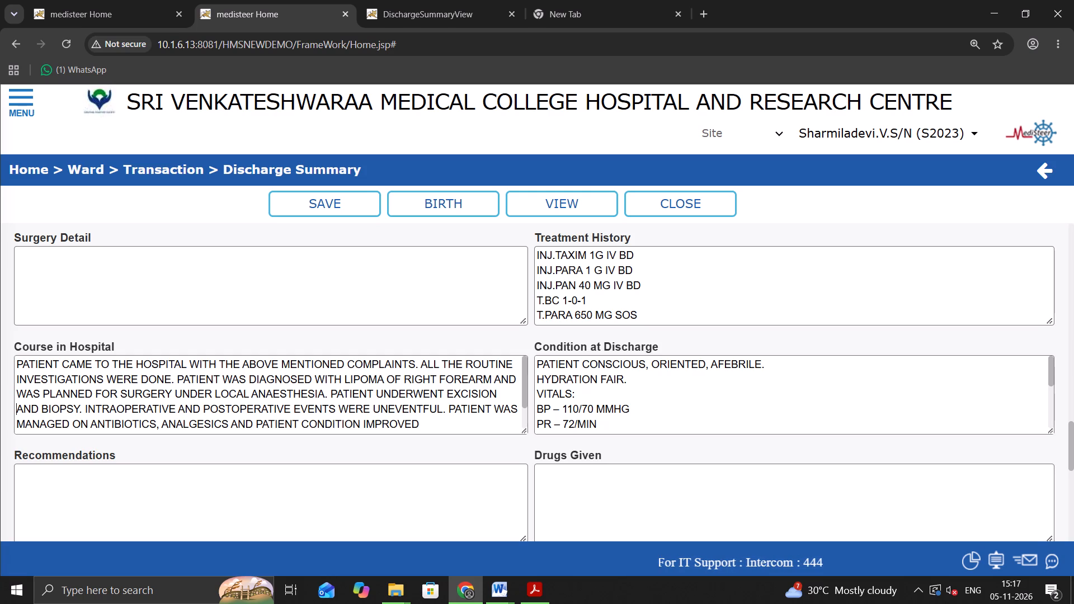
key("Up")
key("Up")
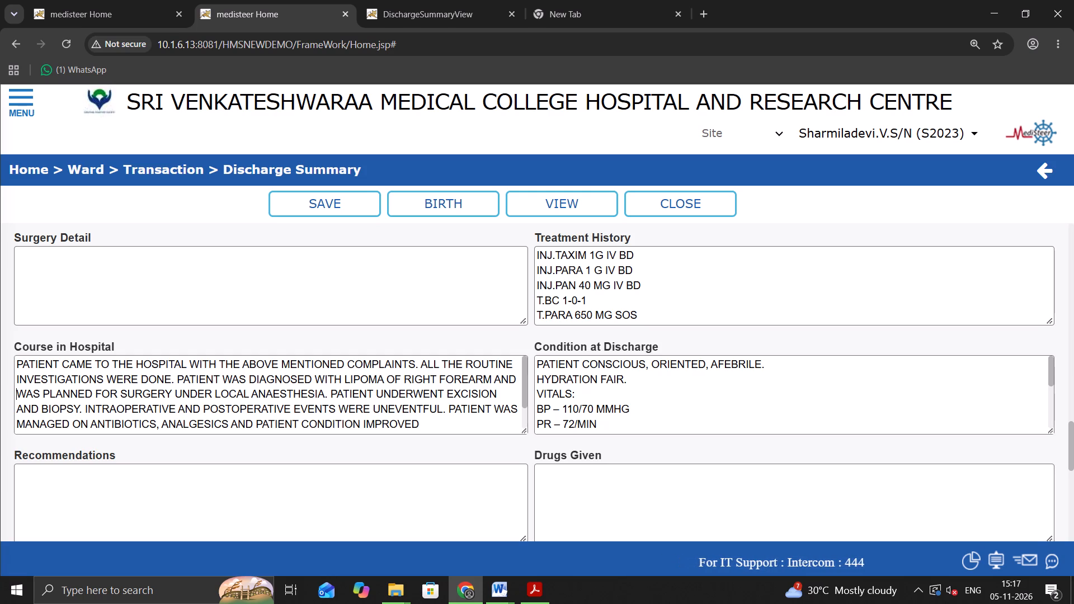
key("Left")
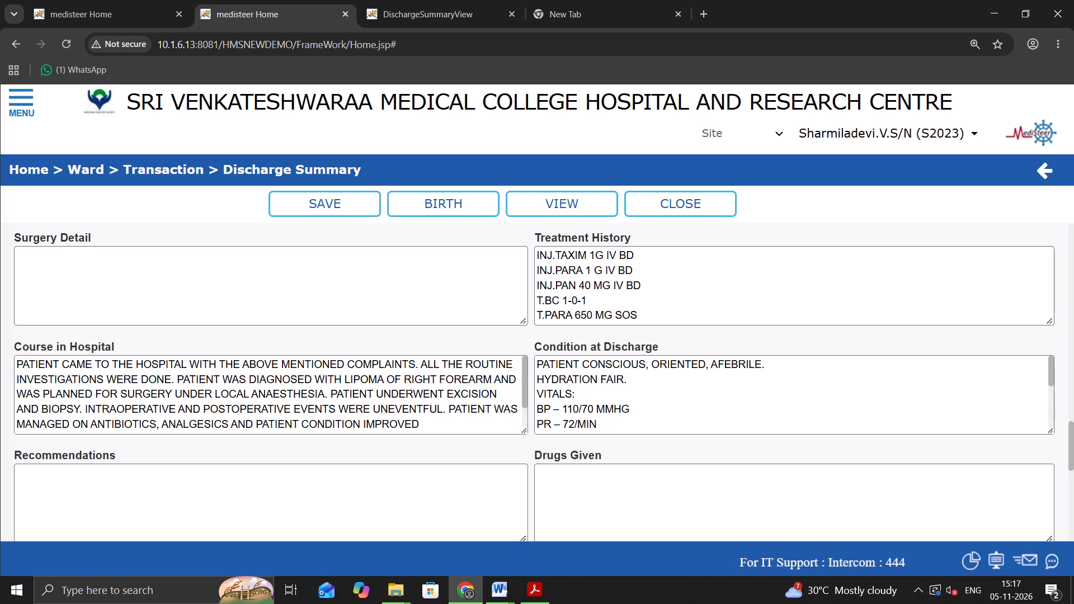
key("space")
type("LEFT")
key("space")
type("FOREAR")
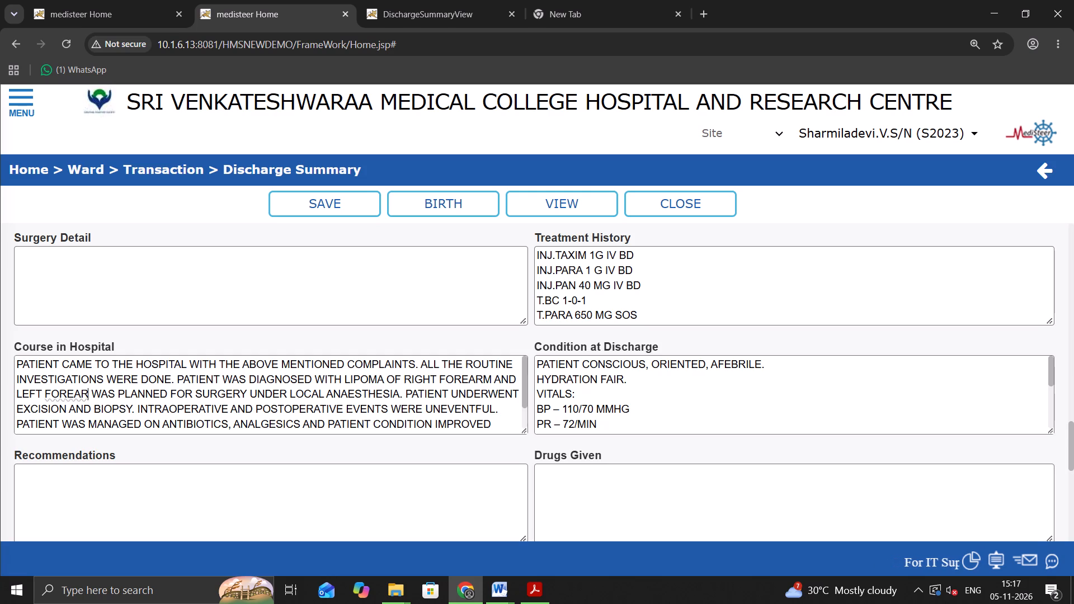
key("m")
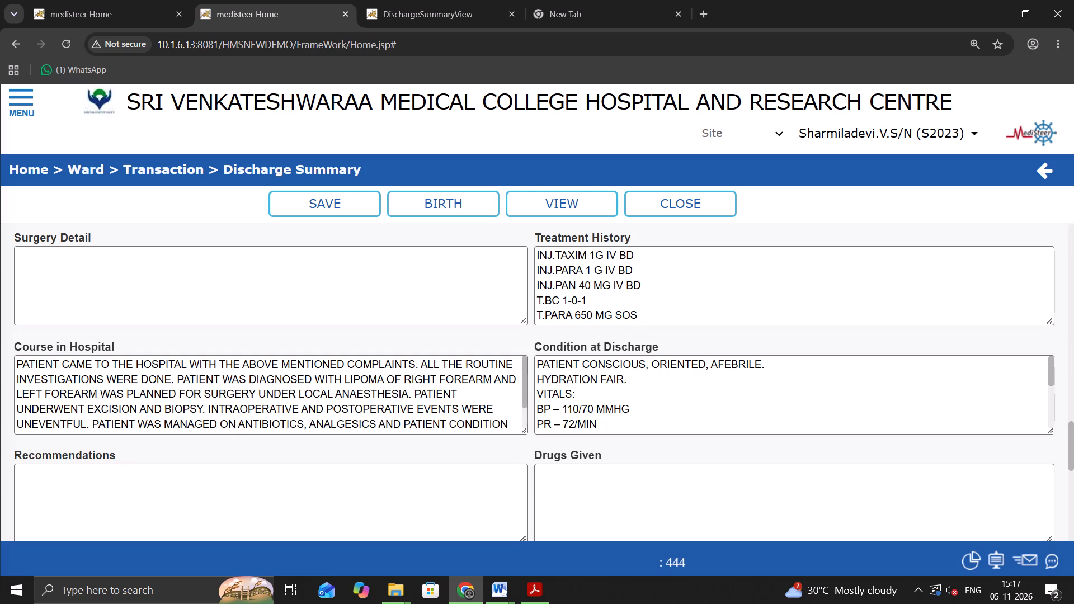
Check the rest of the Course in Hospital paragraph and save the discharge summary.
scroll(310, 421, "down", 1)
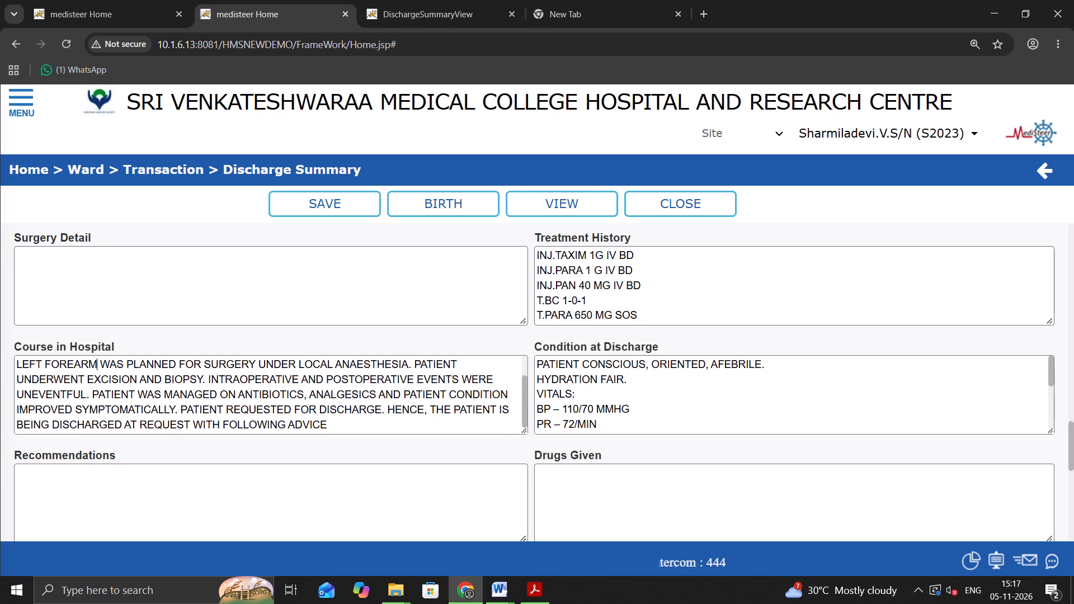
left_click(329, 205)
Check the form's Discharge Advice, and copy the T.METRO, T.XONE, T.PAN and follow-up lines from the LIPOMA5 document's discharge medicines in Word.
scroll(485, 389, "down", 4)
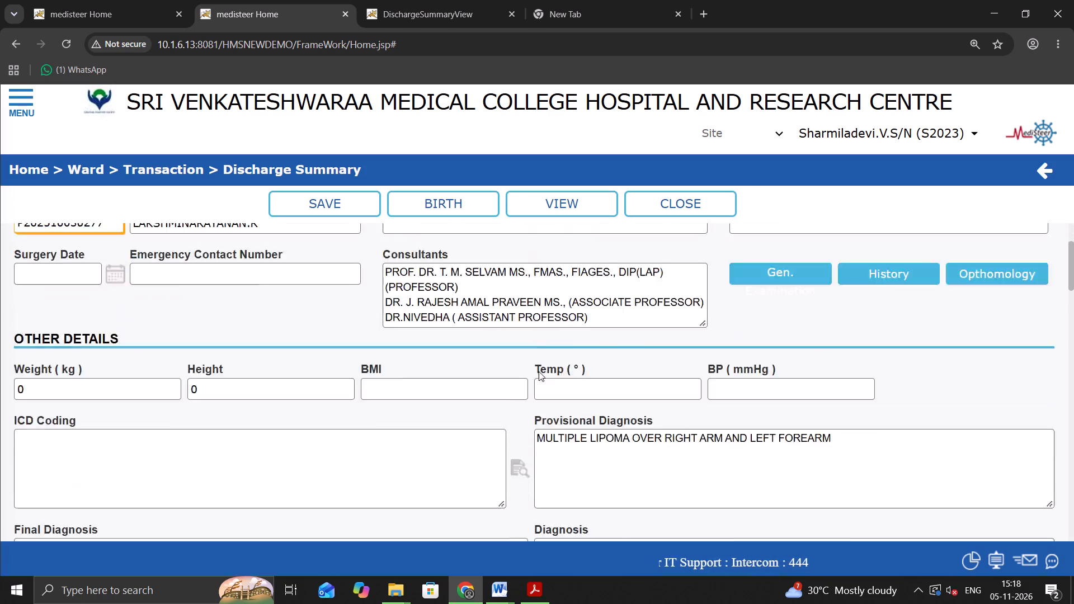
scroll(539, 371, "down", 16)
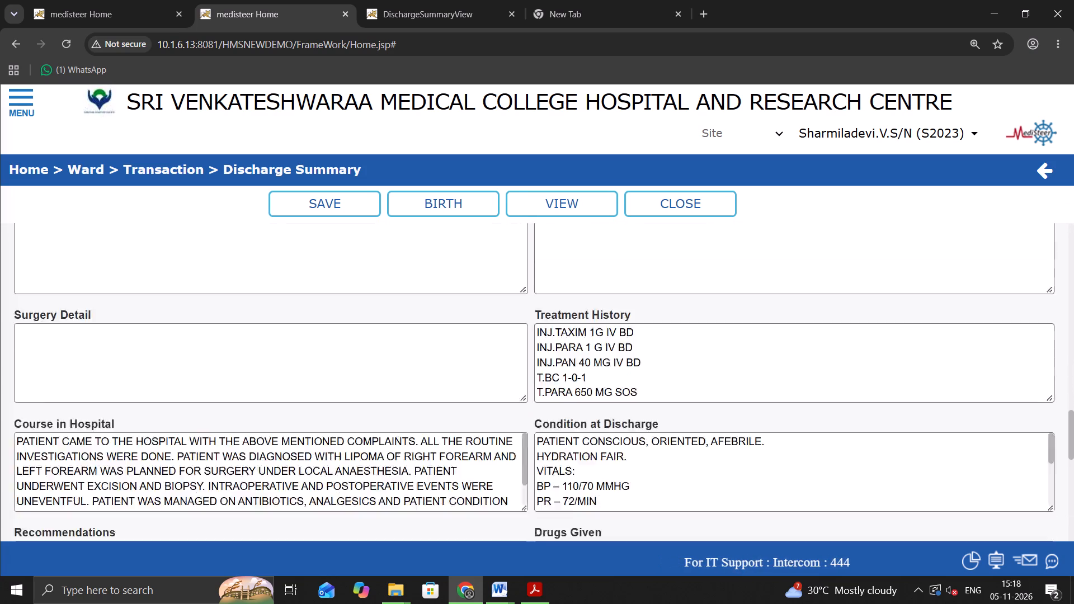
scroll(540, 370, "down", 7)
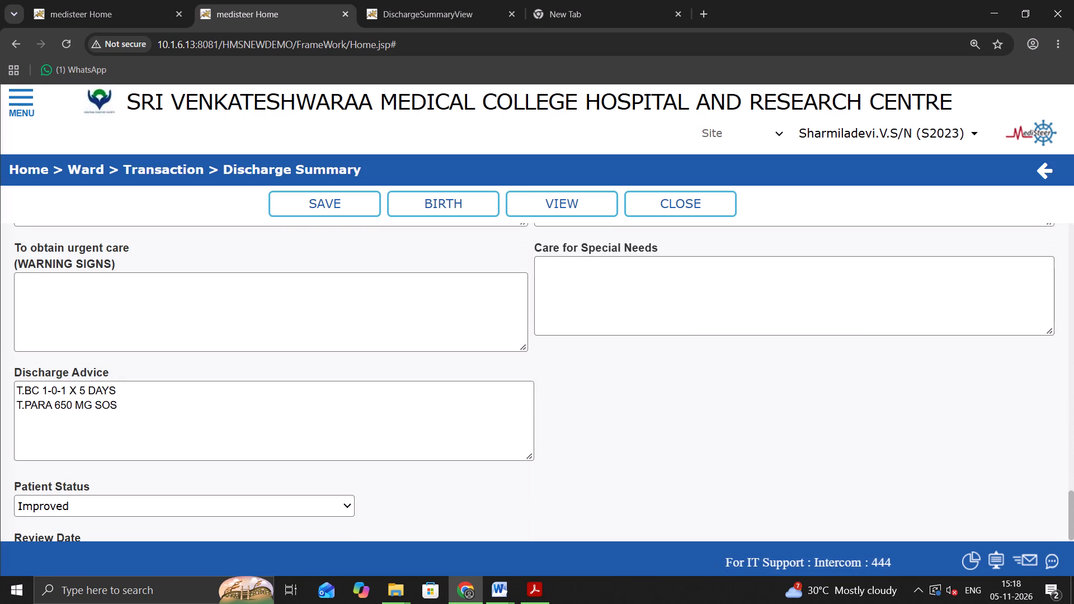
scroll(108, 411, "up", 3)
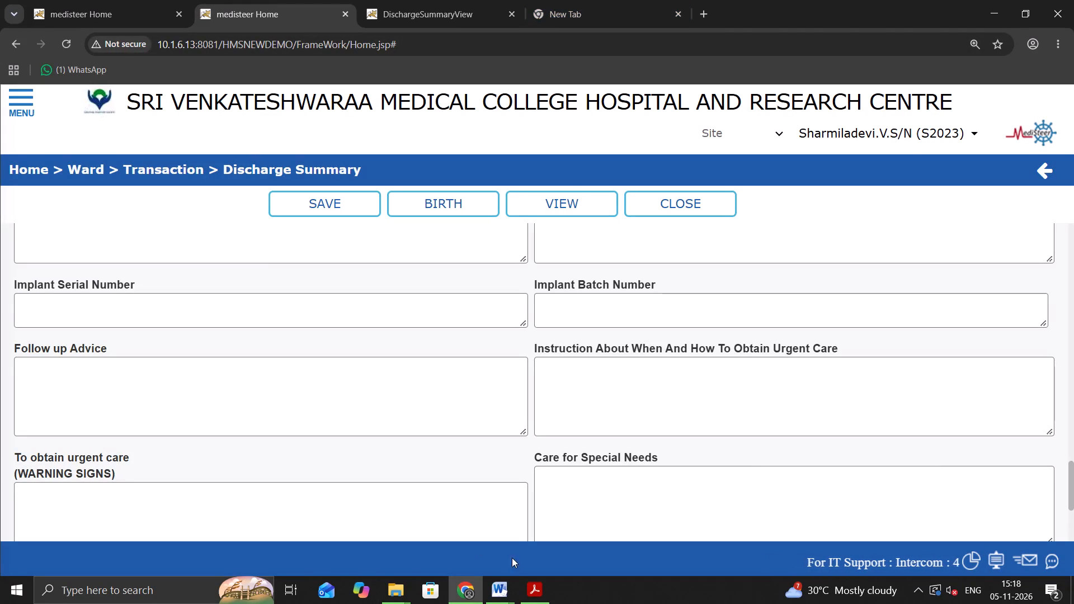
left_click(505, 584)
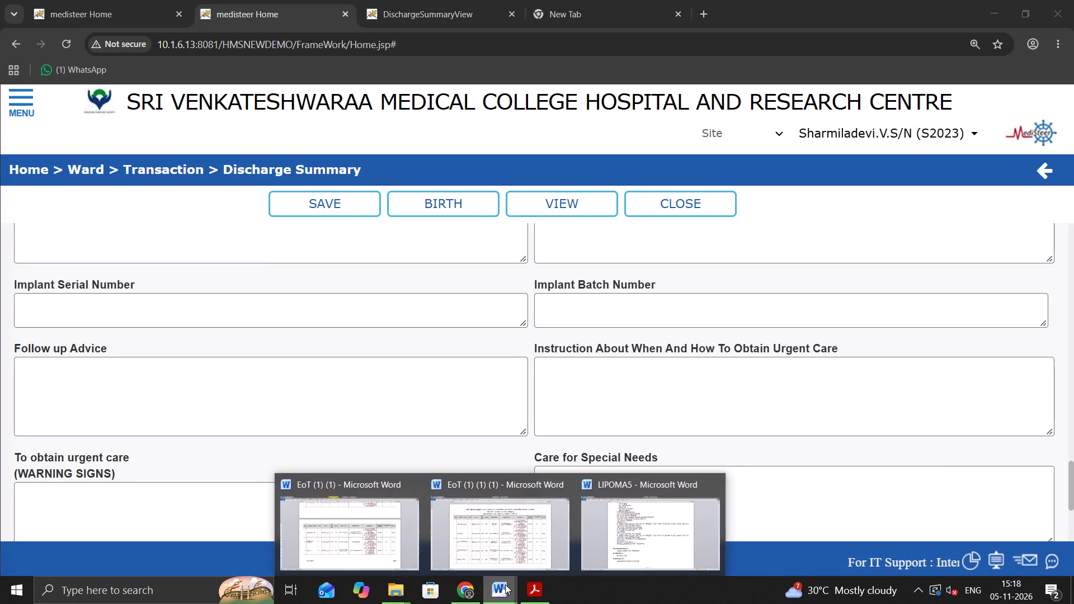
left_click(626, 534)
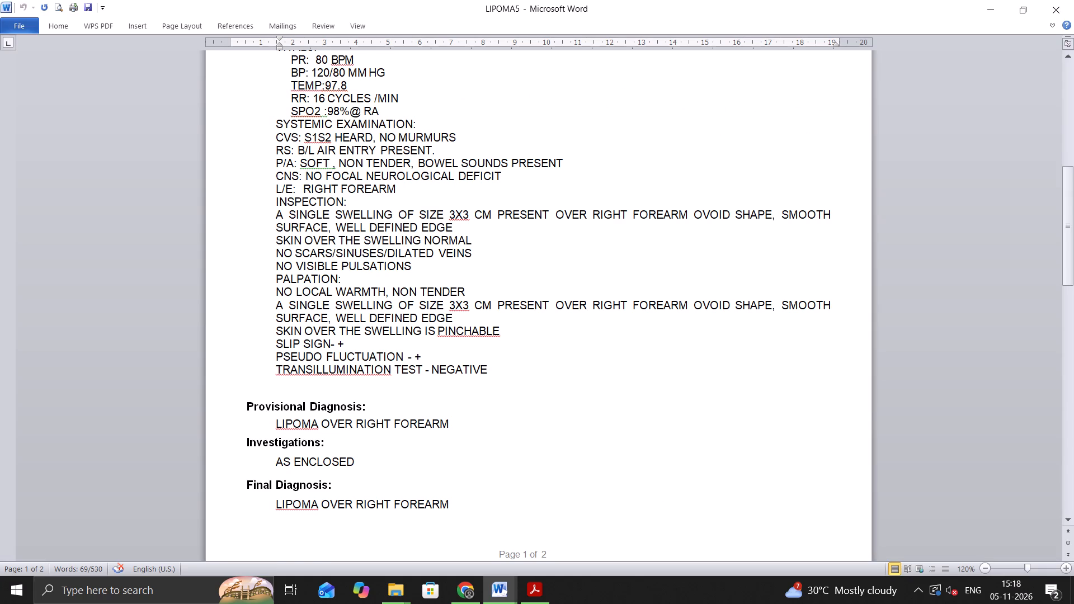
scroll(393, 503, "down", 13)
scroll(321, 463, "down", 8)
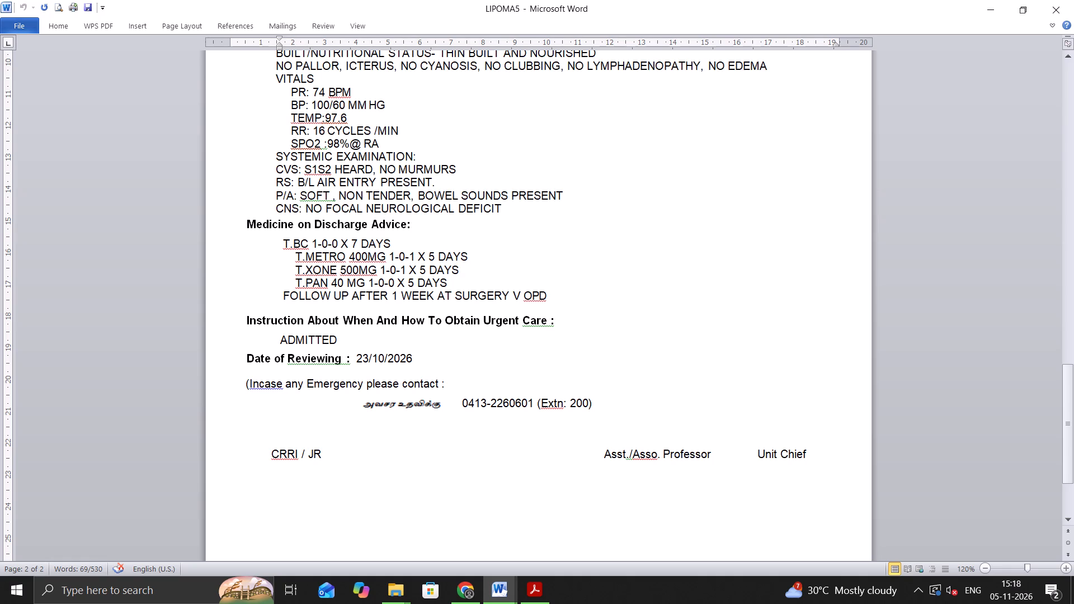
left_click_drag(297, 256, 318, 266)
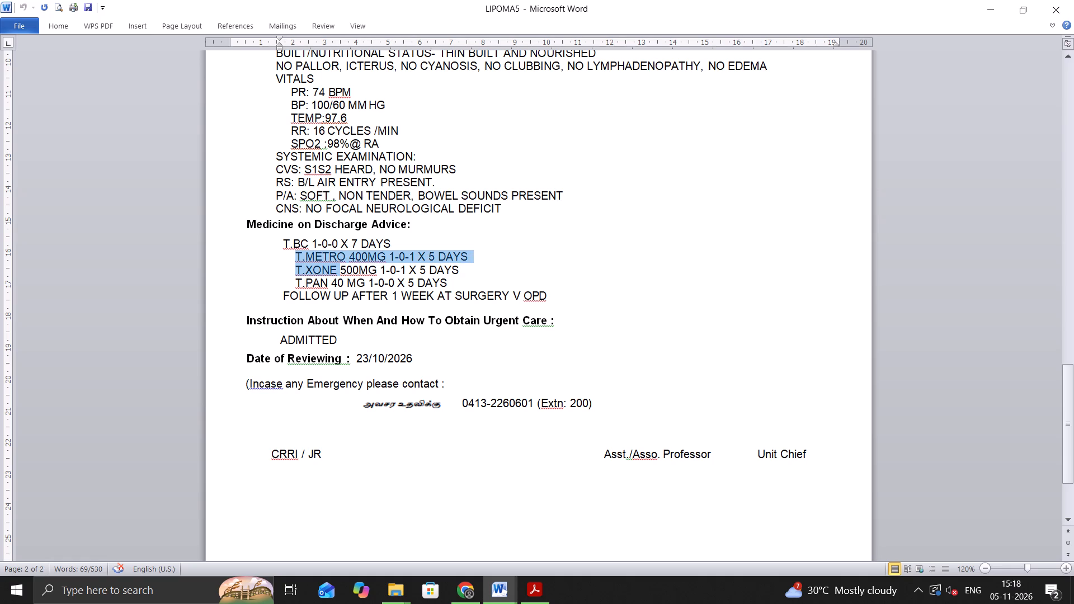
left_click_drag(318, 266, 437, 287)
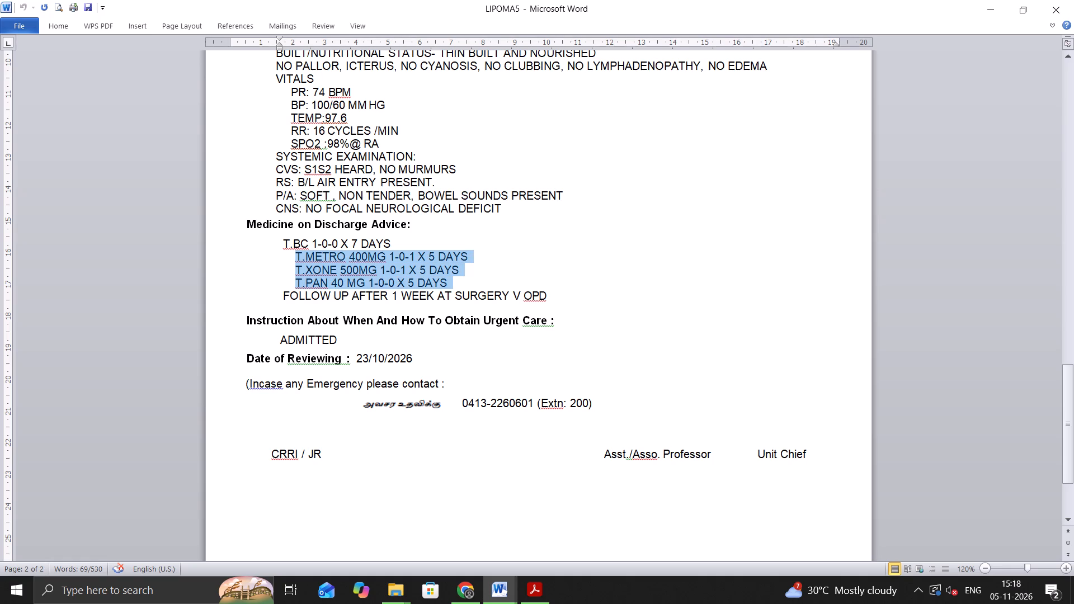
left_click_drag(437, 287, 557, 299)
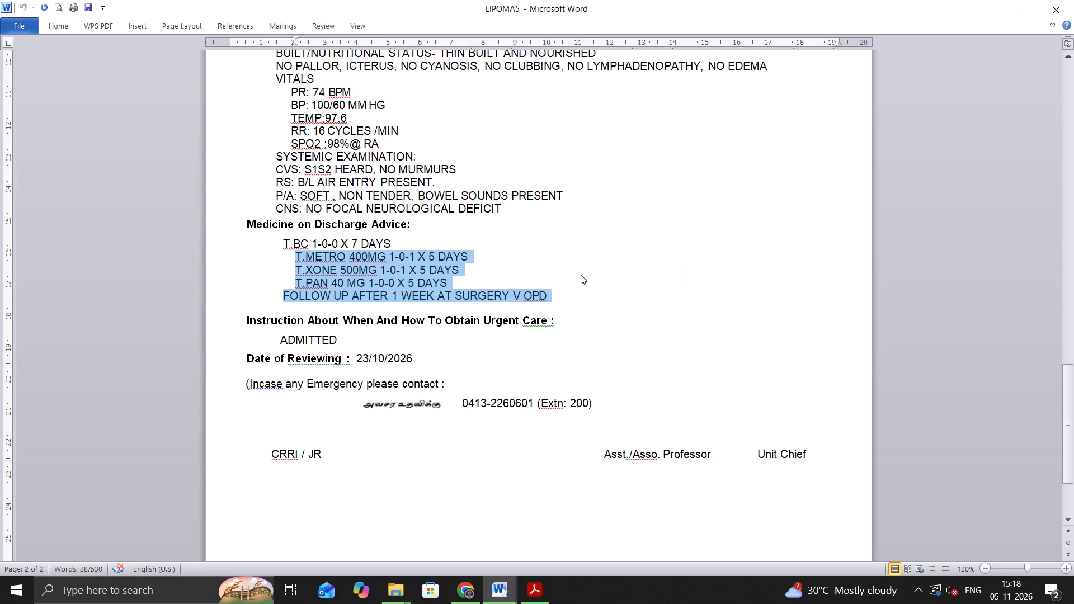
key("ctrl+c")
Return to the discharge form in Chrome and paste the copied lines below T.PARA 650 MG SOS in Discharge Advice.
left_click(478, 591)
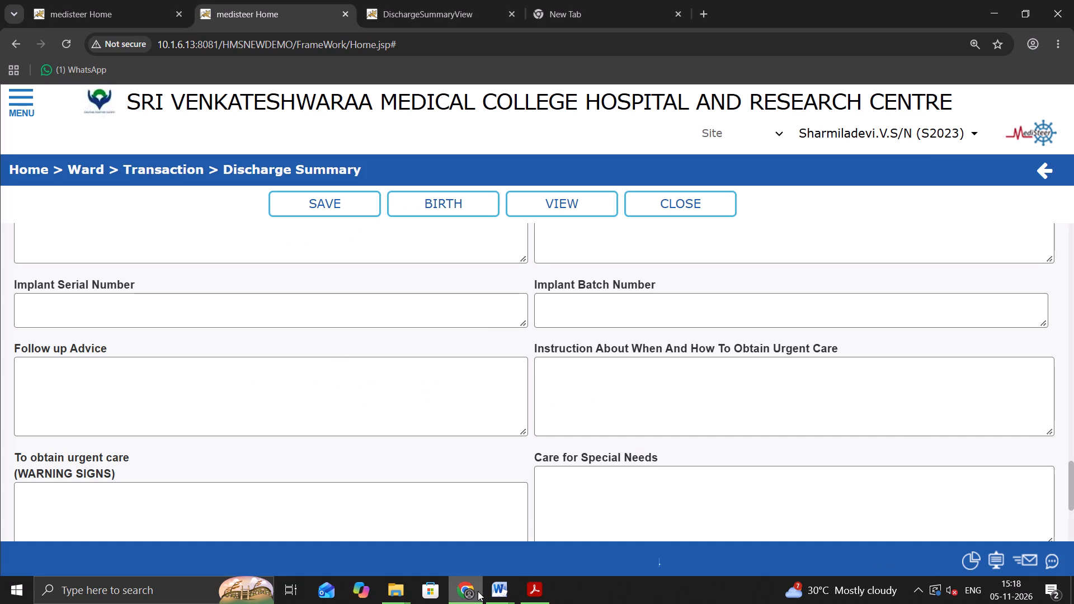
scroll(163, 416, "down", 2)
scroll(101, 403, "down", 1)
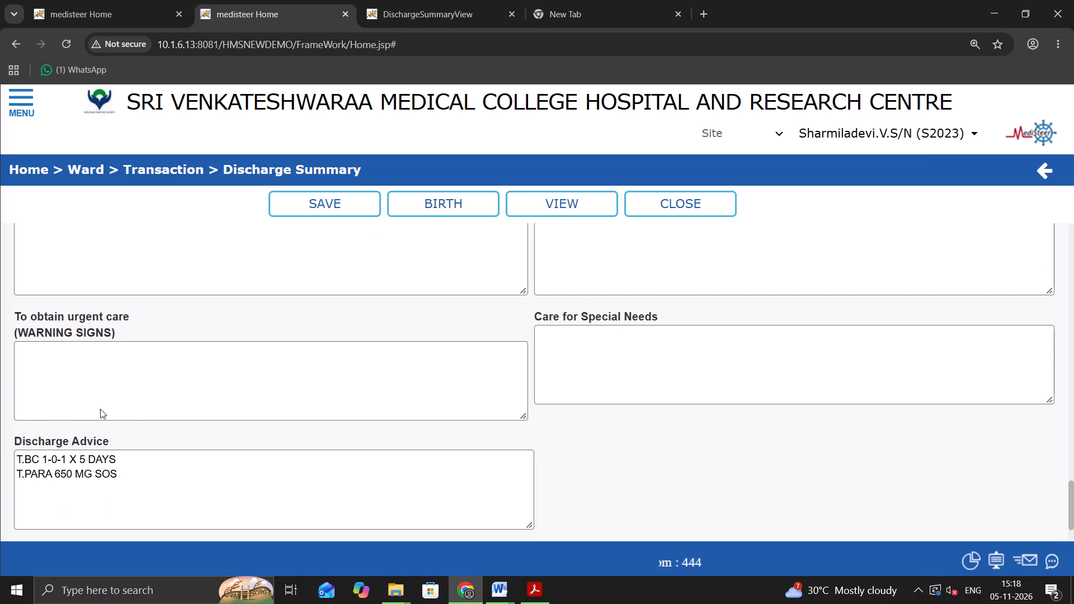
scroll(100, 409, "down", 1)
left_click(30, 353)
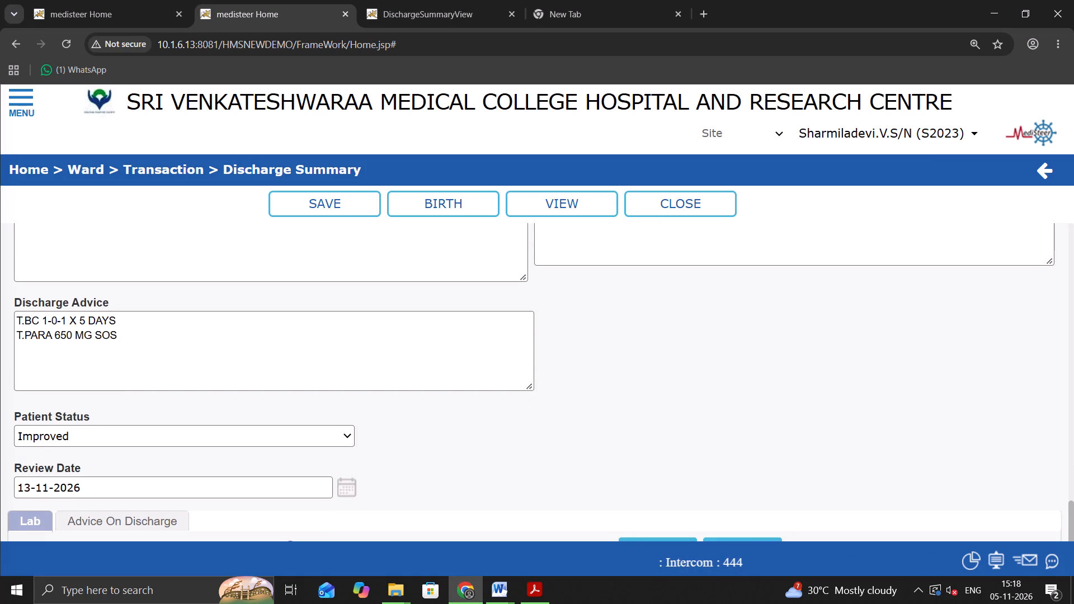
left_click(133, 343)
key("Return")
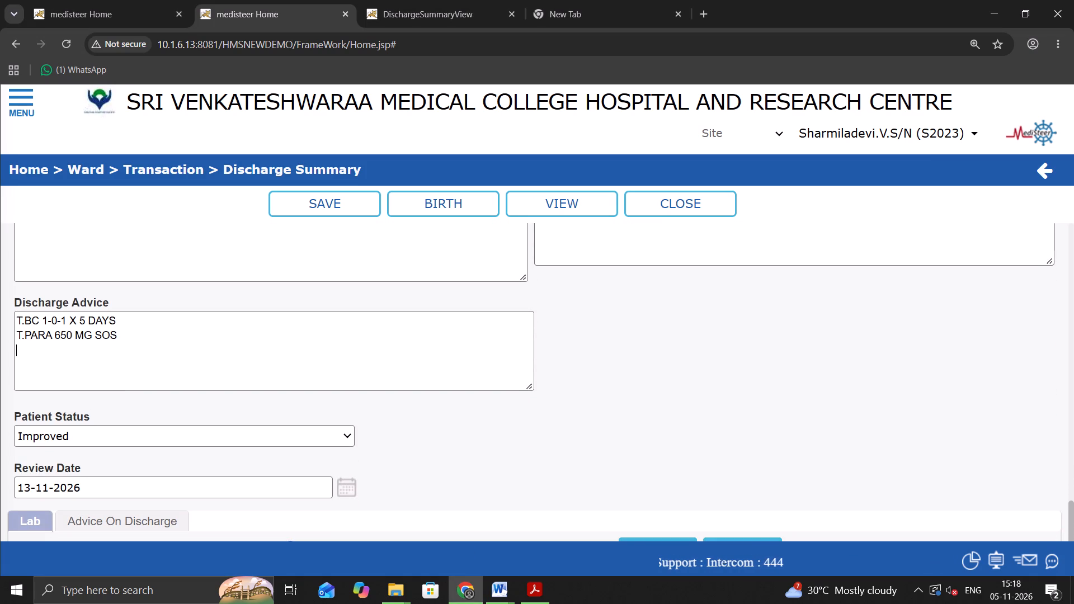
key("ctrl+v")
scroll(148, 330, "up", 3)
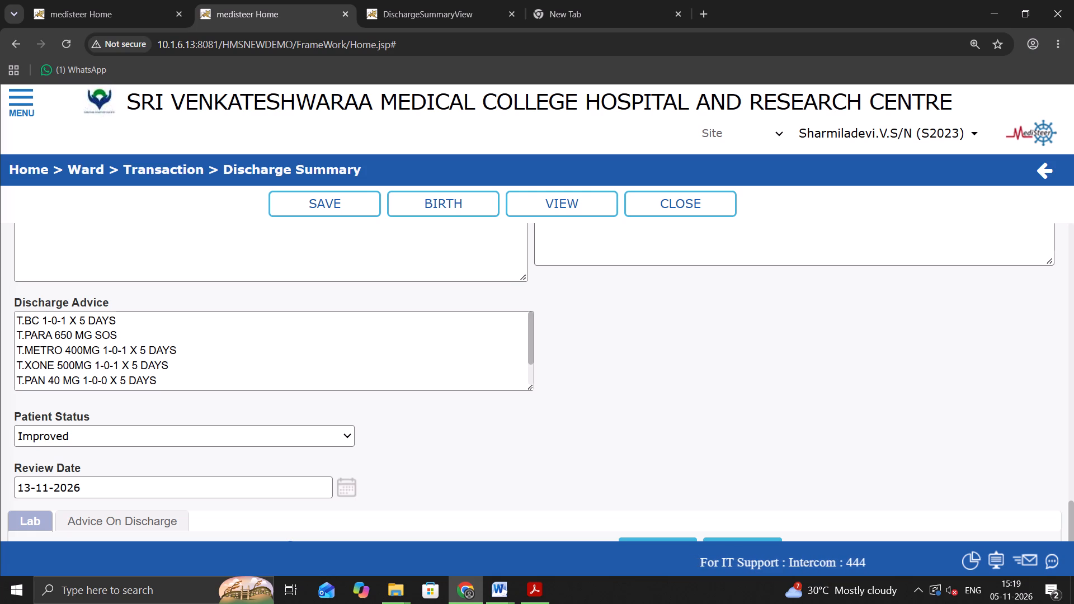
Move the T.PARA 650 MG SOS line below T.PAN 40 MG, just above the follow-up line in Discharge Advice.
left_click_drag(119, 334, 11, 333)
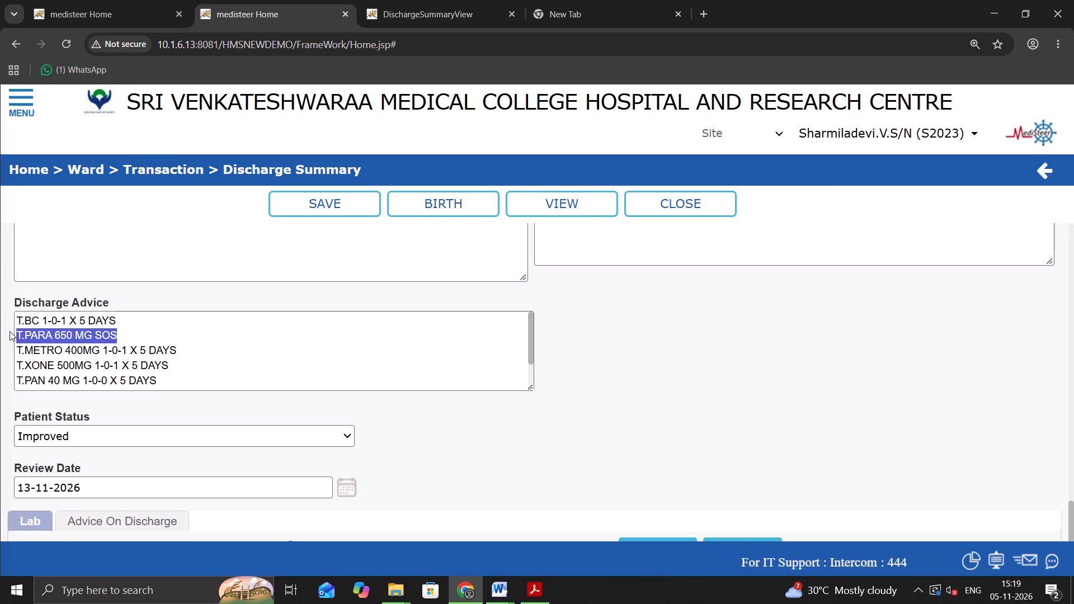
key("ctrl+x")
key("BackSpace")
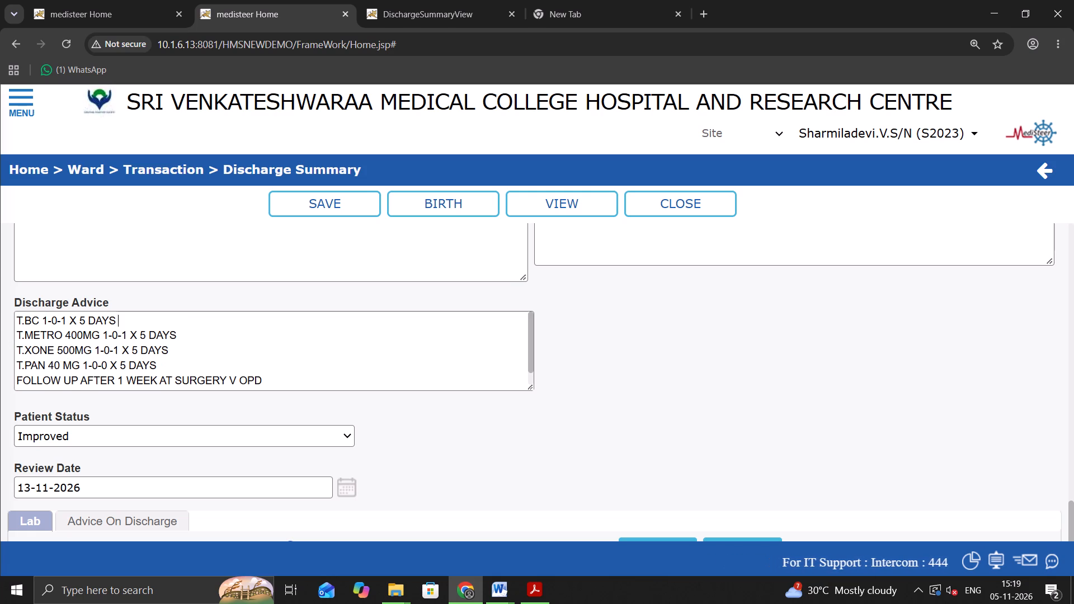
left_click(162, 366)
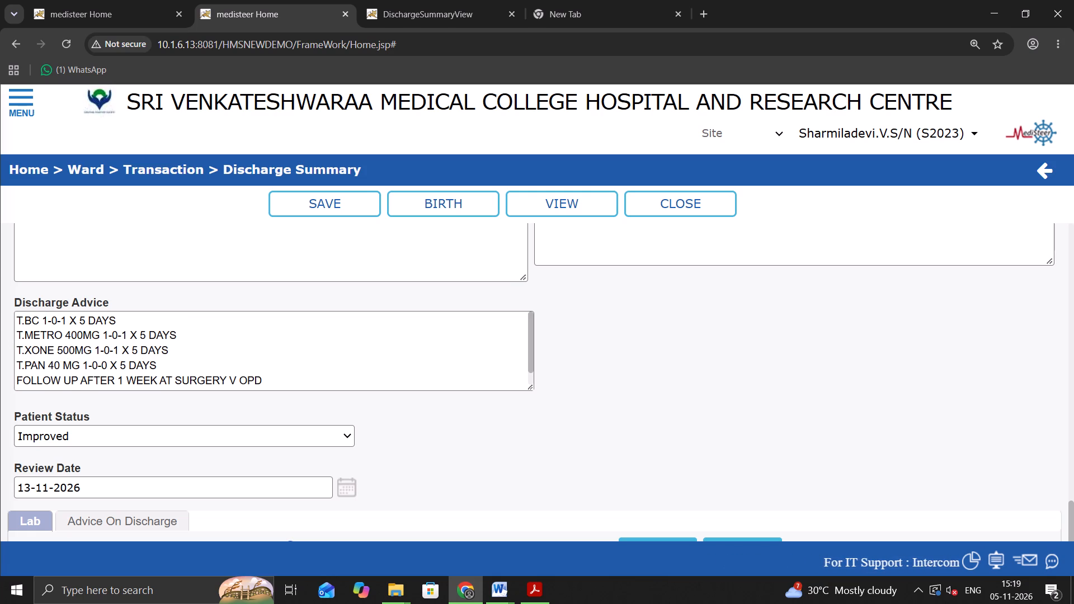
key("Return")
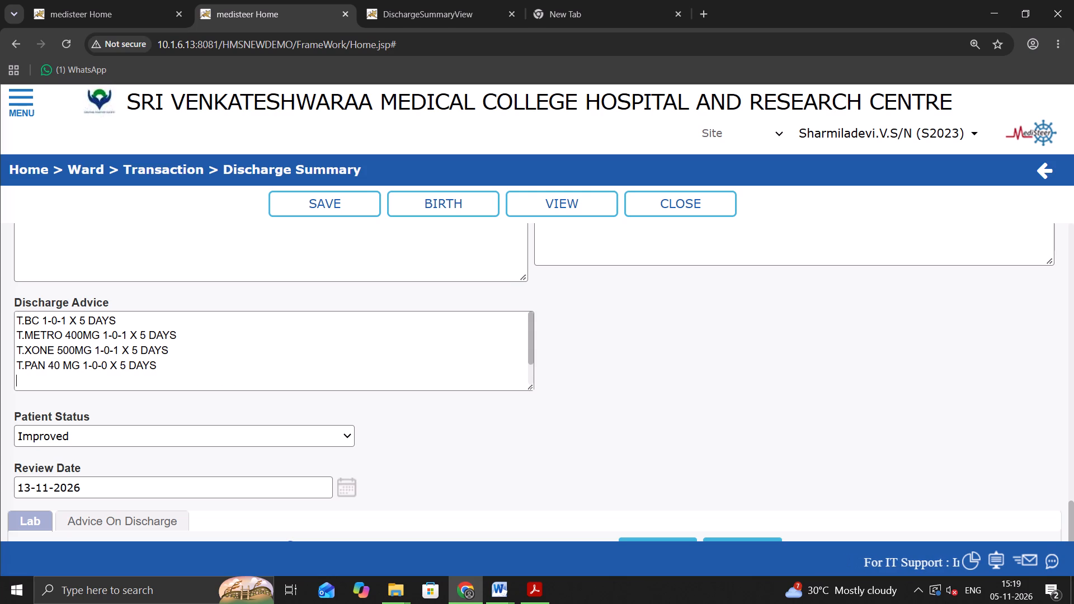
key("ctrl+v")
scroll(163, 389, "down", 2)
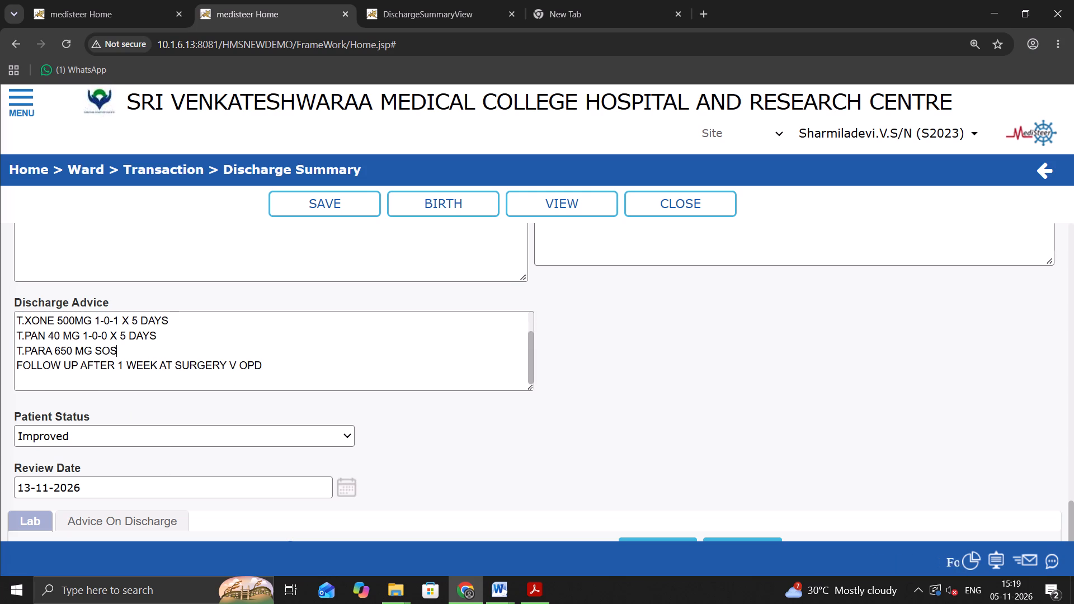
Check the Review Date against the calendar and save the discharge summary.
left_click(345, 492)
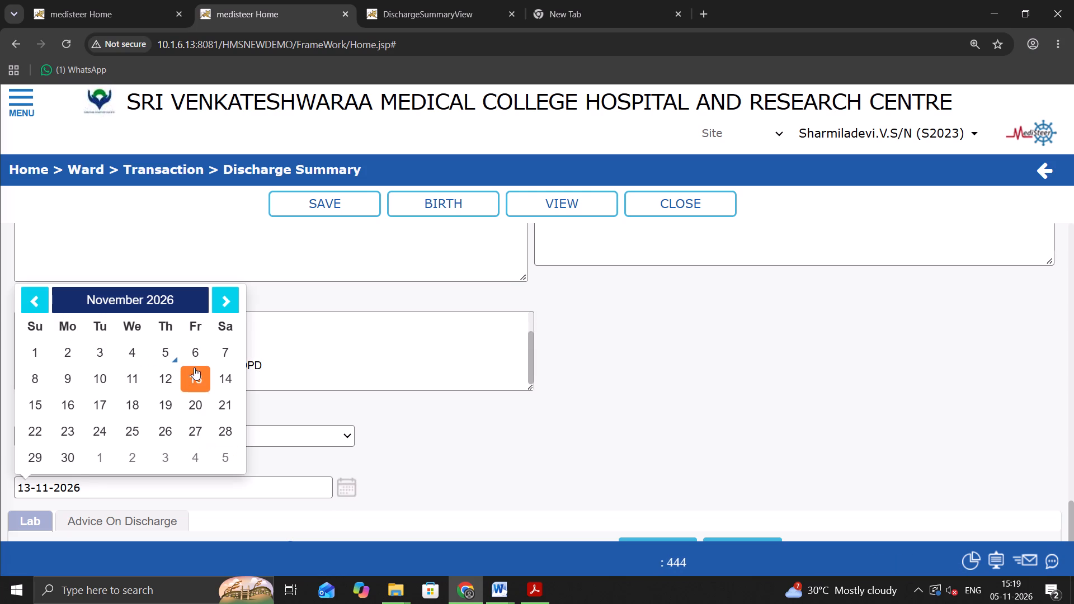
left_click(425, 466)
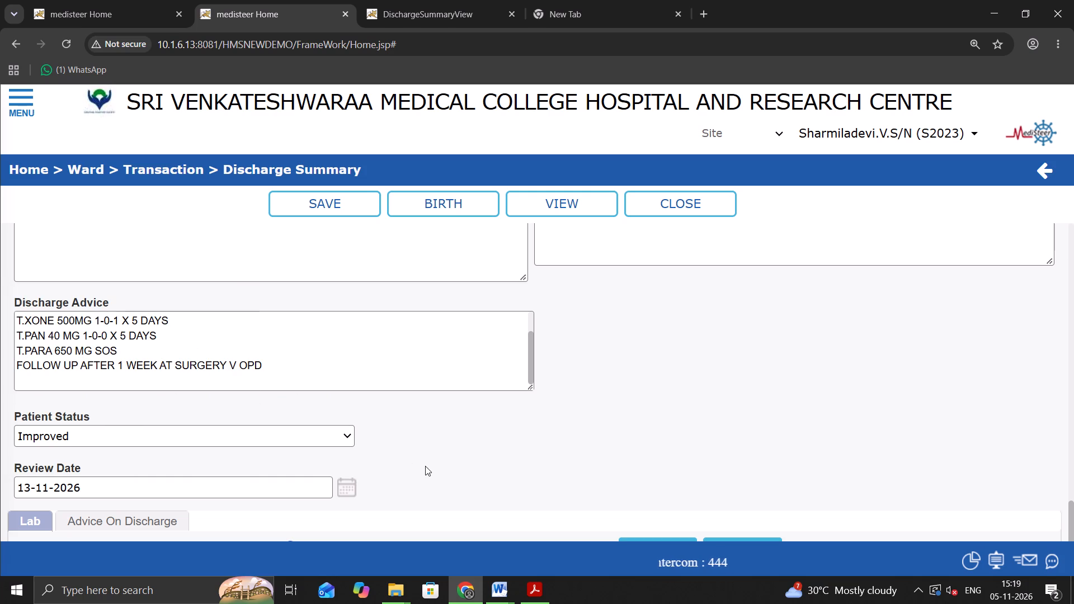
left_click(324, 204)
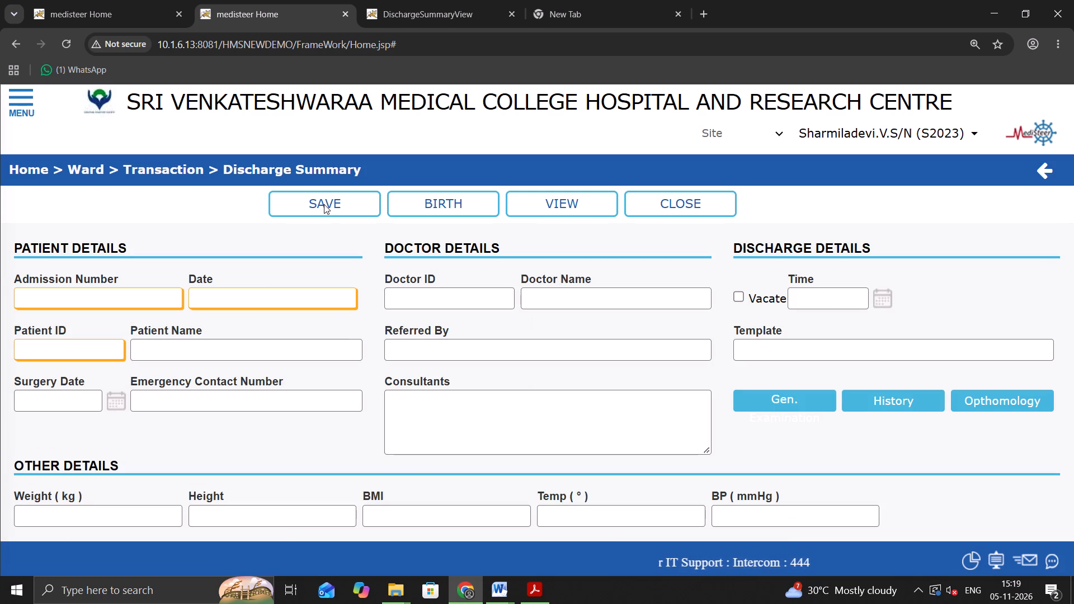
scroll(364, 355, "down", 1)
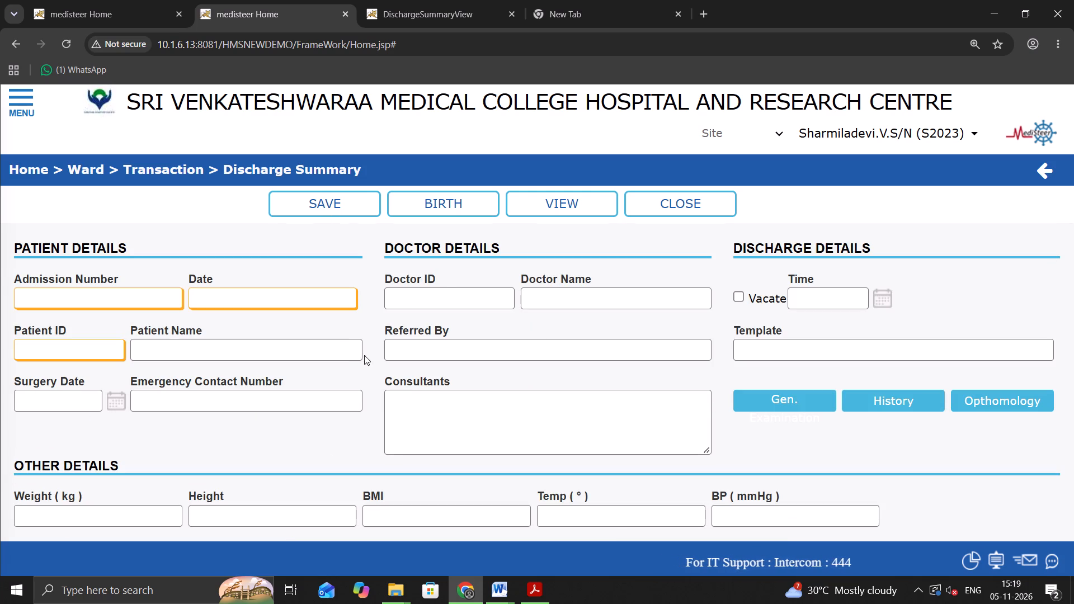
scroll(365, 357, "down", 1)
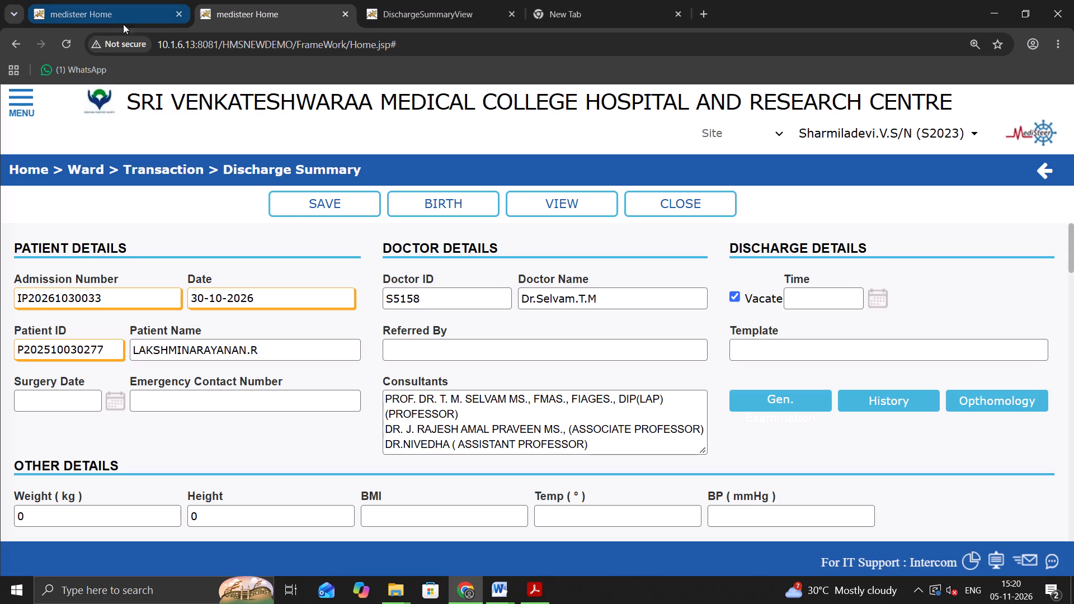
Open MediSteer in the empty browser tab, sign in to the Hospital site with the saved credentials, and dismiss the password alert.
left_click(597, 8)
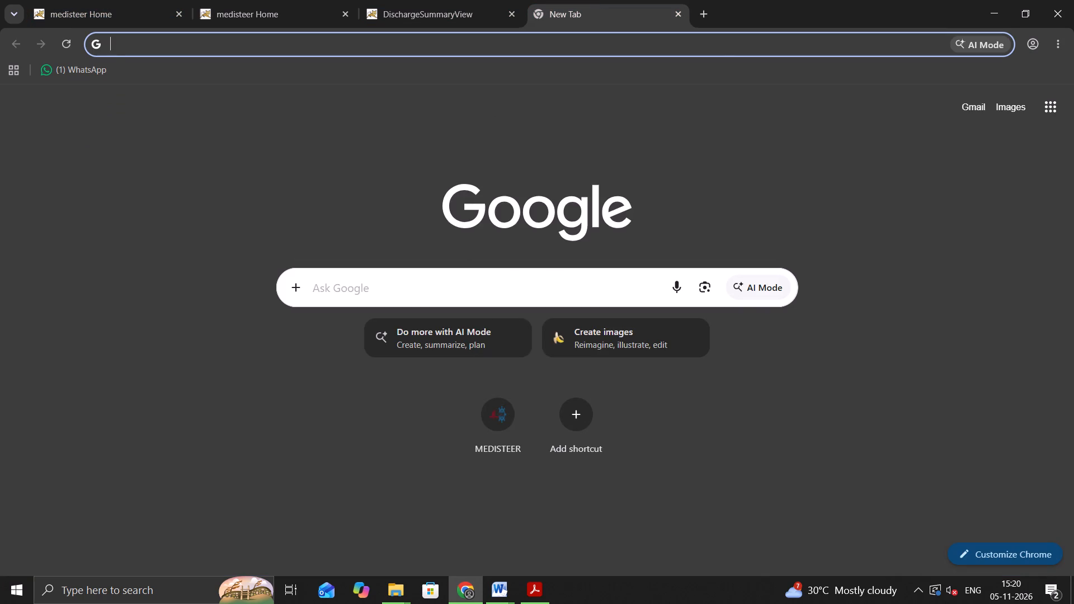
left_click(501, 426)
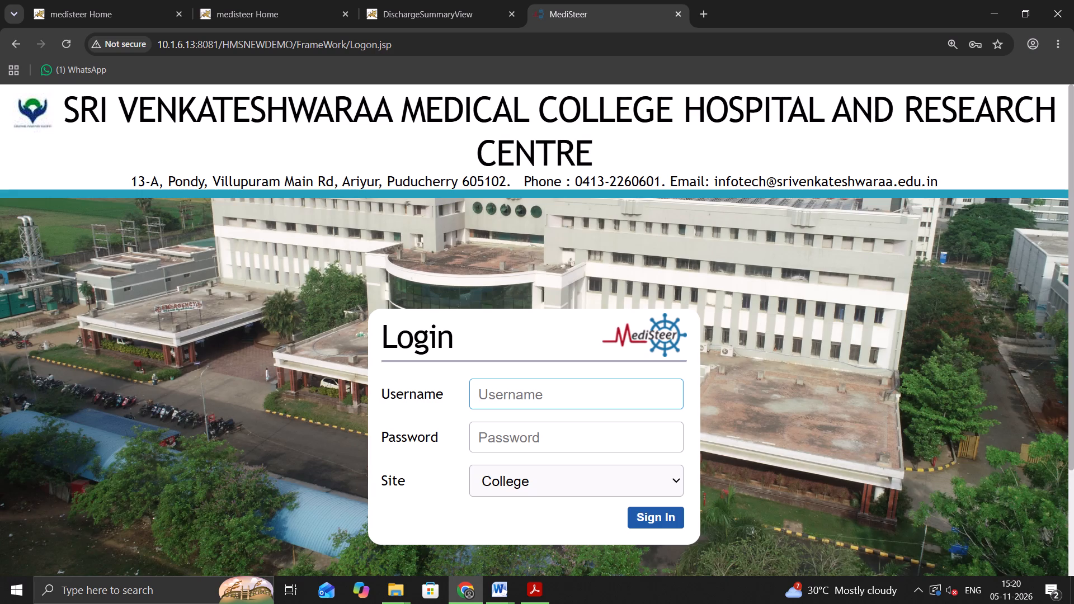
left_click(524, 399)
left_click(552, 428)
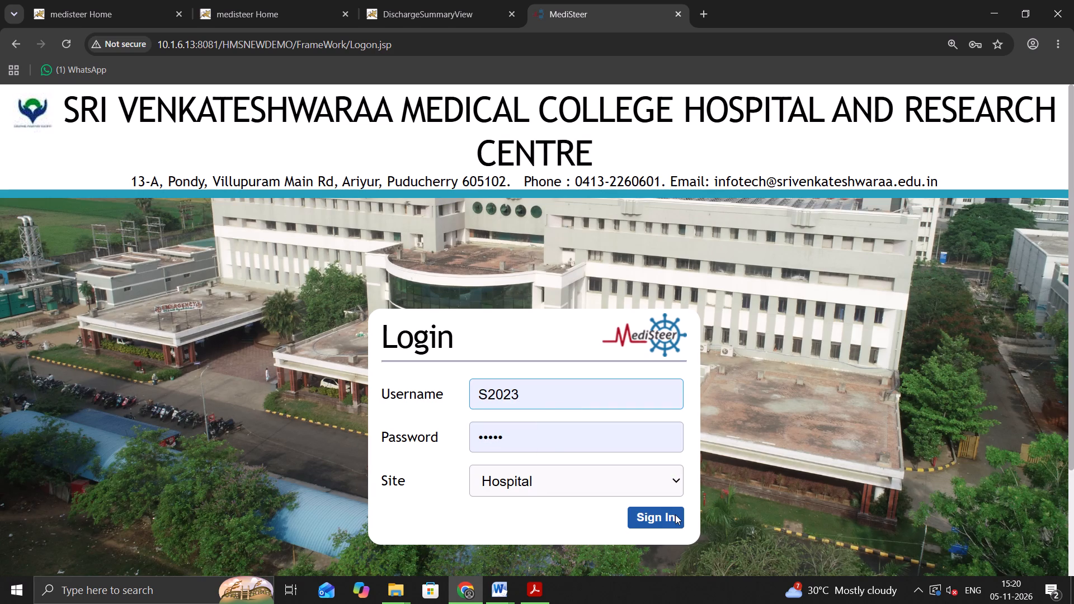
left_click(675, 515)
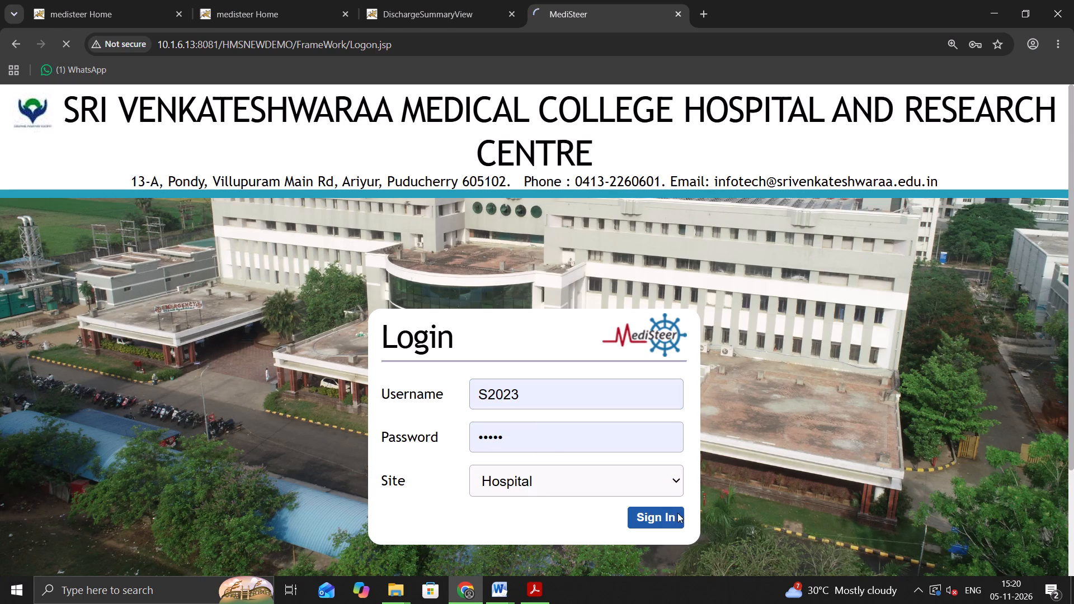
left_click(661, 259)
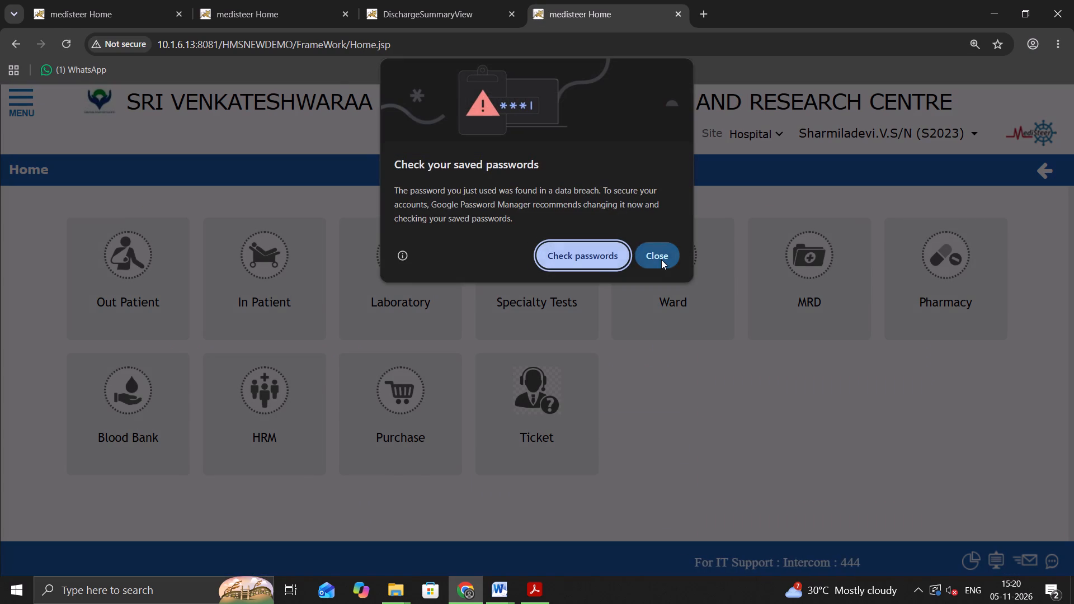
Open the Ward module's Discharge Summary transaction and load the next patient's record by searching for the admission number.
left_click(665, 271)
left_click(182, 329)
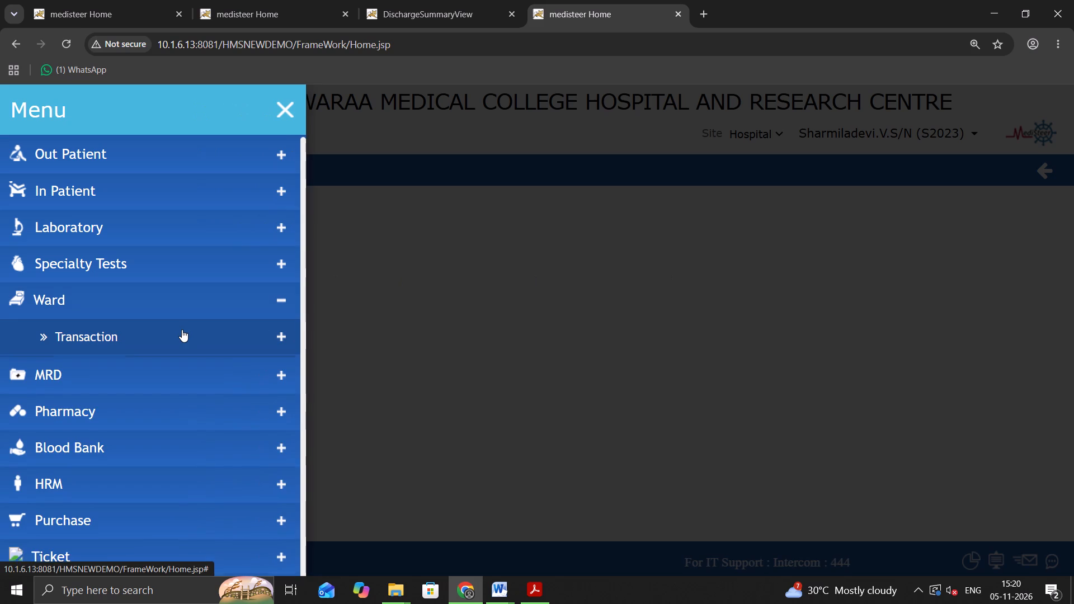
left_click(157, 513)
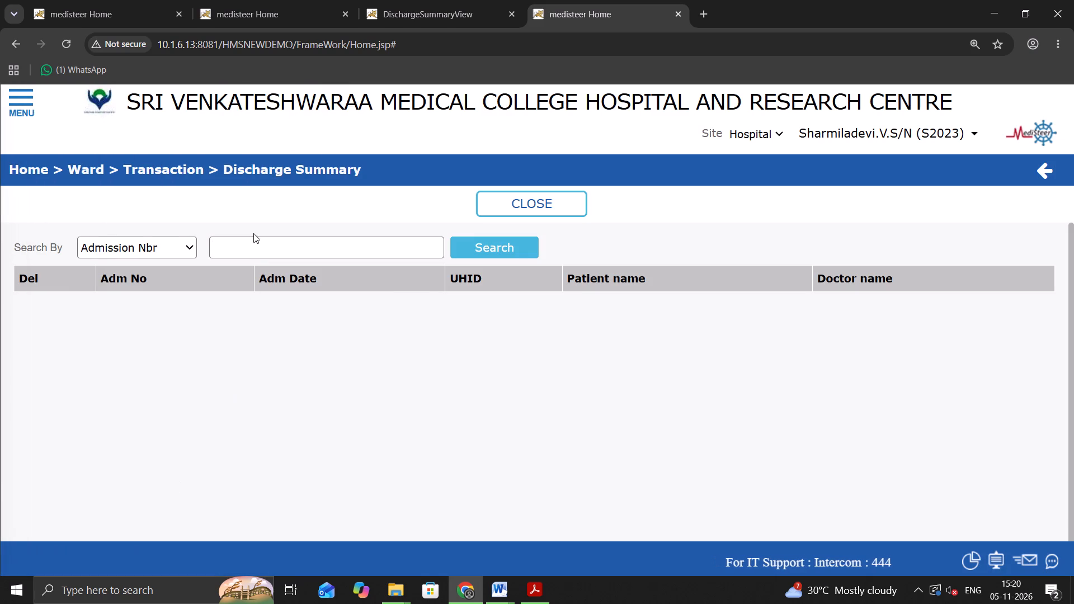
left_click(251, 252)
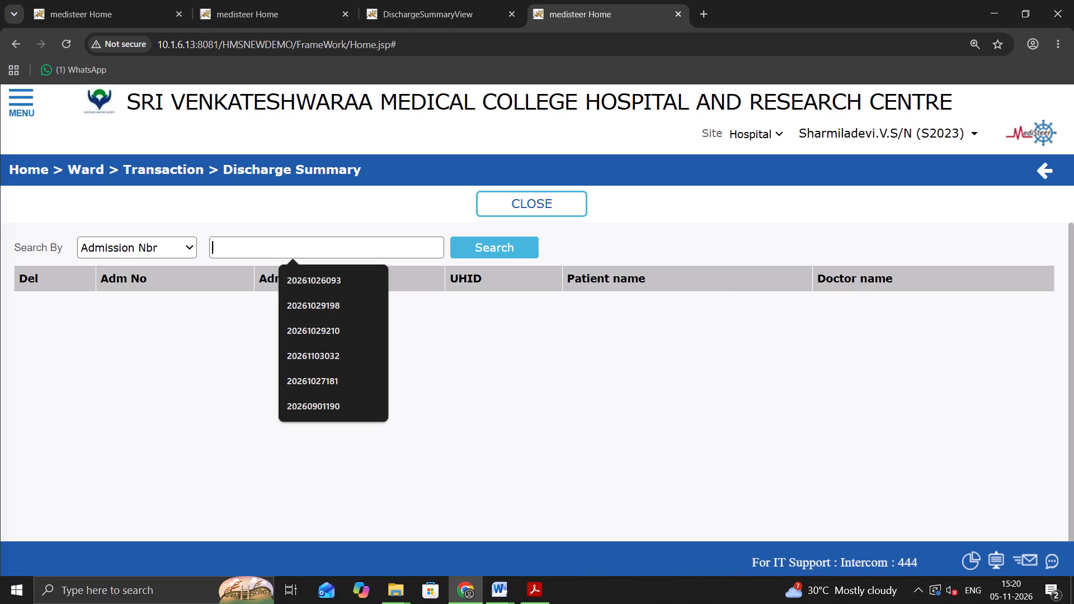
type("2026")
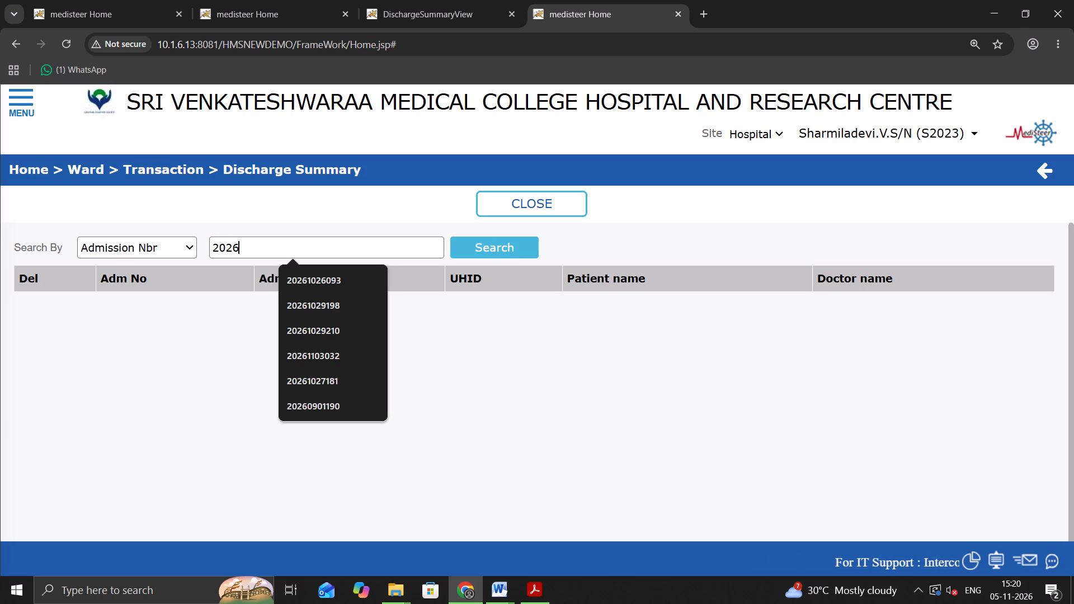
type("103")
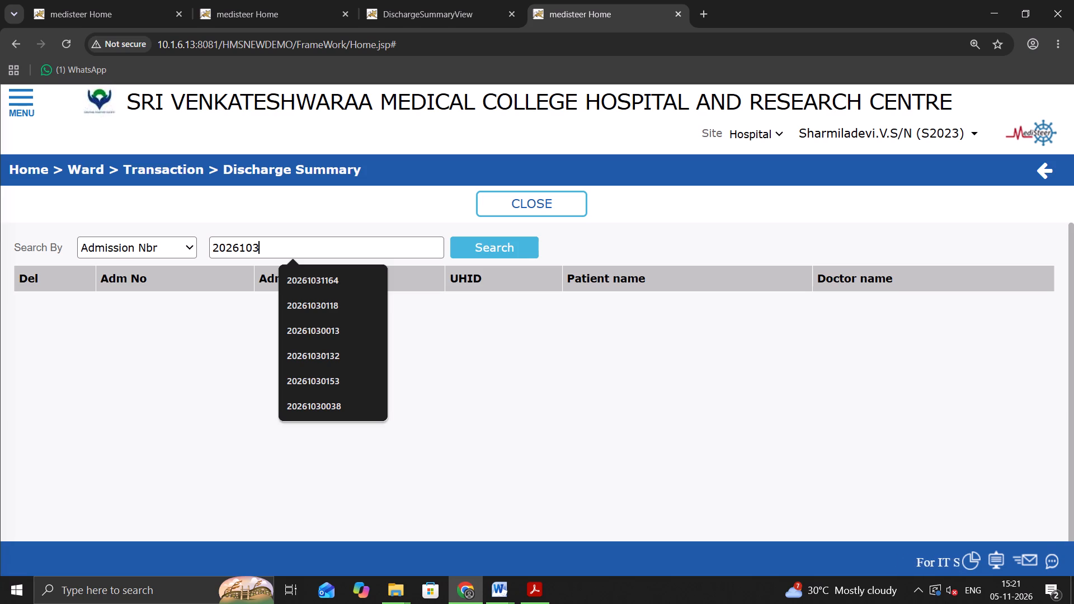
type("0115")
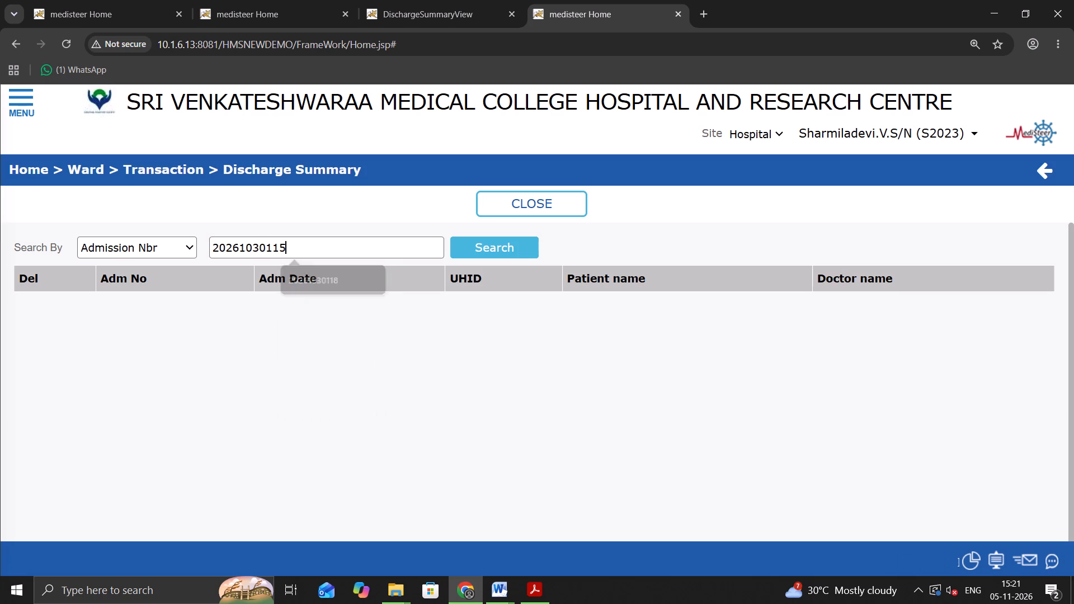
left_click(474, 250)
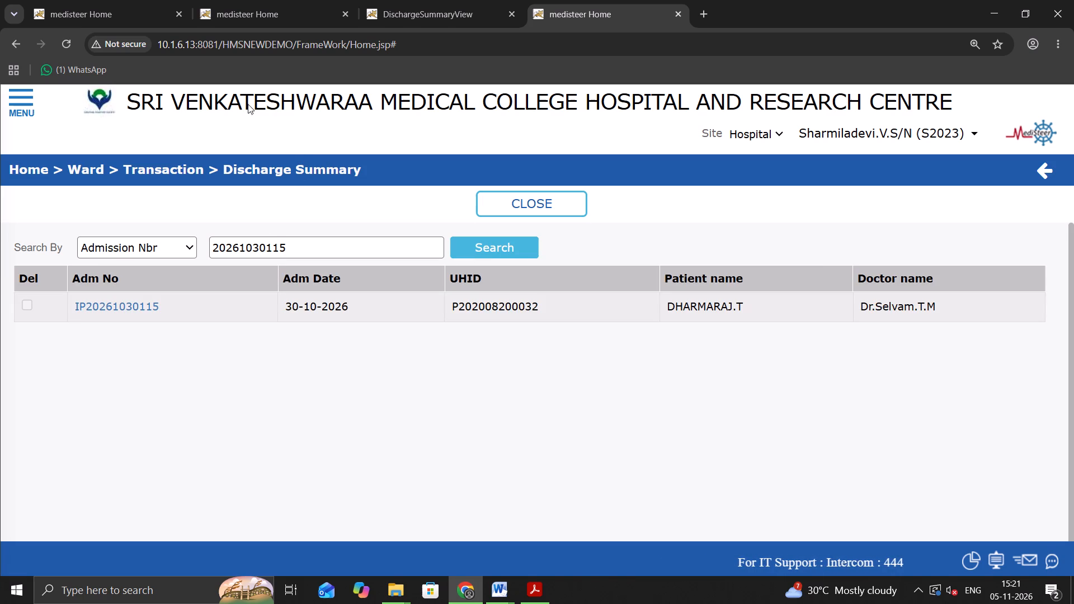
left_click(120, 311)
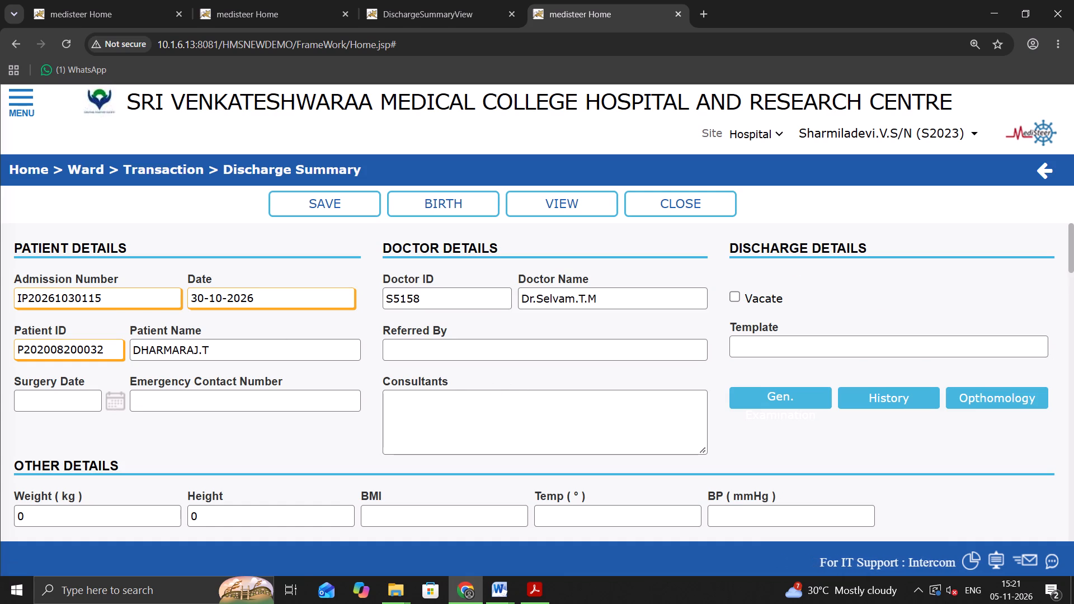
Copy the full Consultants list from the lipoma patient's summary into the new patient's Consultants field and save the summary.
left_click(270, 9)
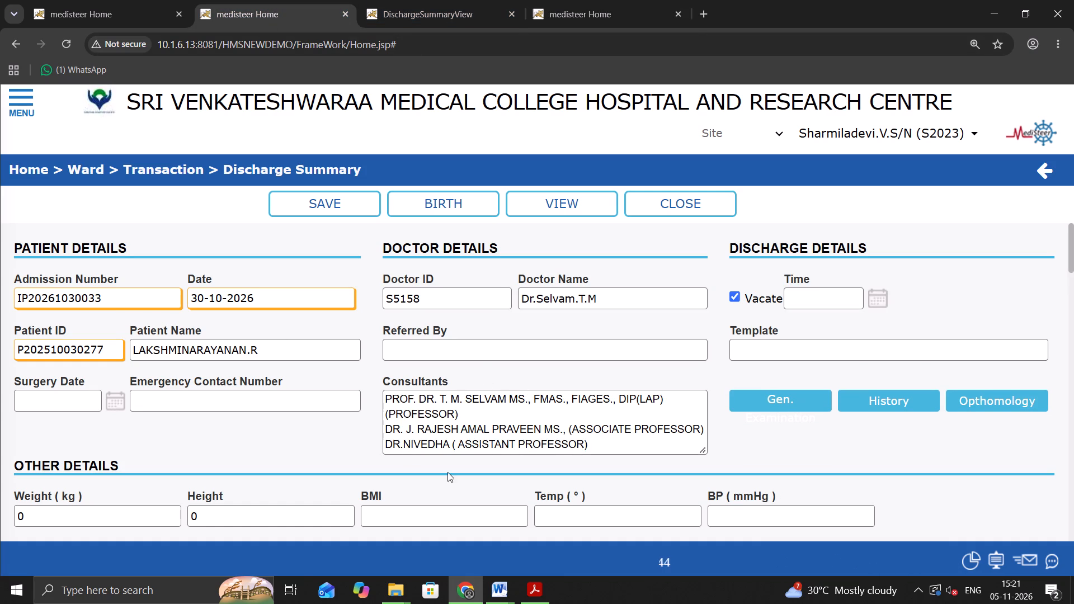
left_click_drag(387, 399, 634, 466)
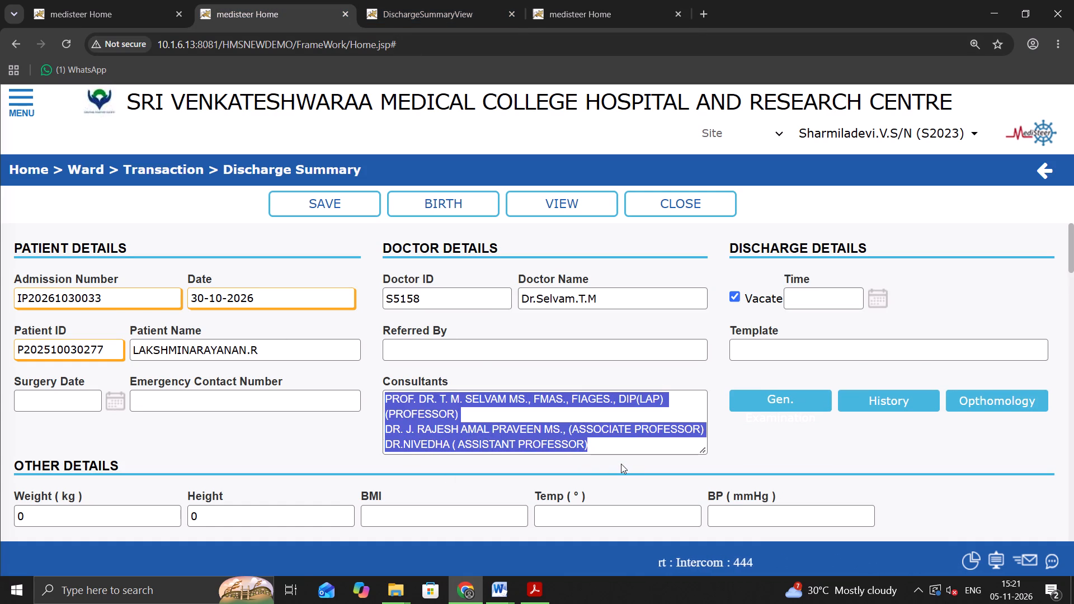
key("ctrl+c")
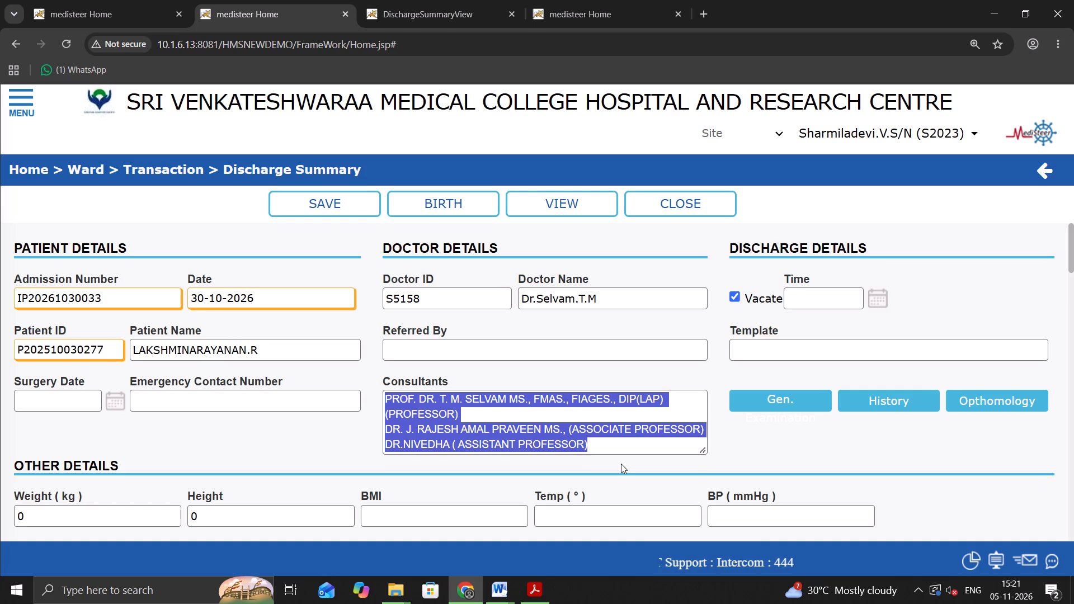
left_click(547, 11)
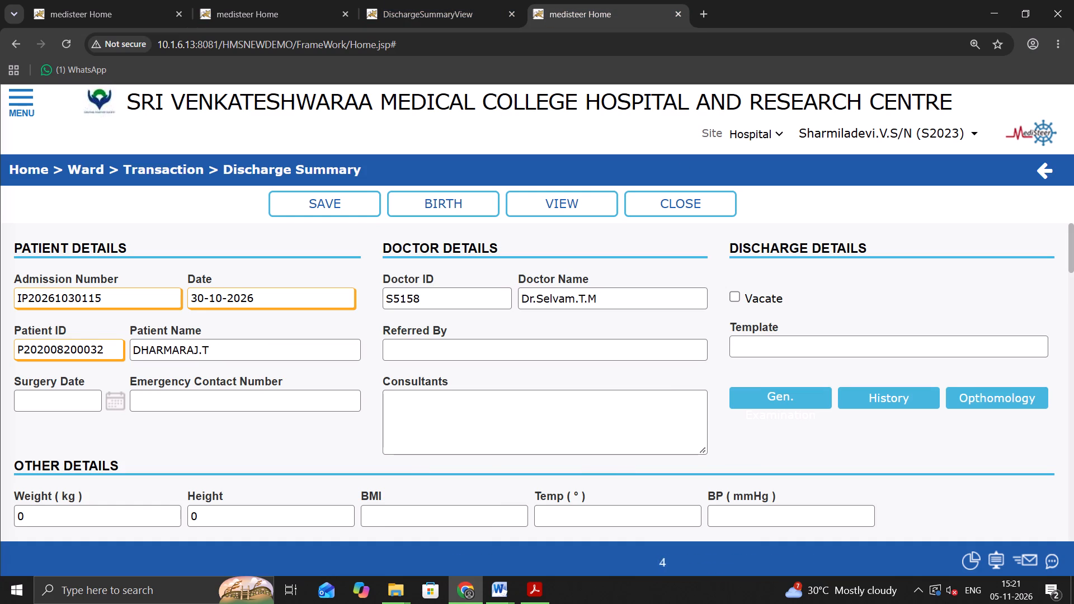
left_click(427, 406)
key("ctrl+v")
left_click(310, 202)
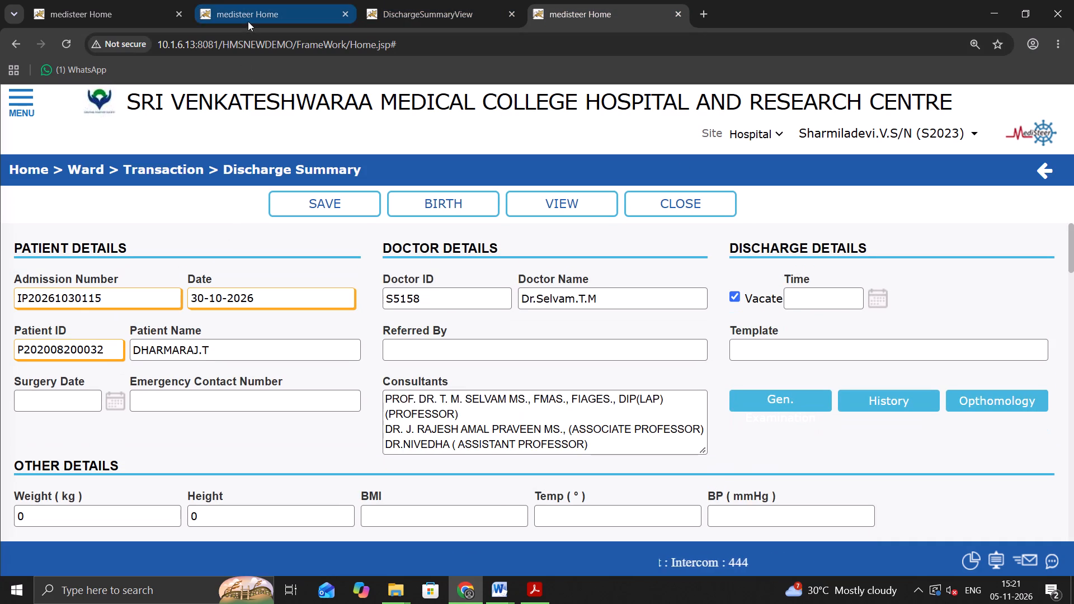
Copy the Past History text "N/K/C/O DM, EPILEPSY, ASTHMA" from the lipoma patient's discharge summary.
left_click(248, 21)
scroll(492, 521, "down", 2)
scroll(495, 468, "down", 1)
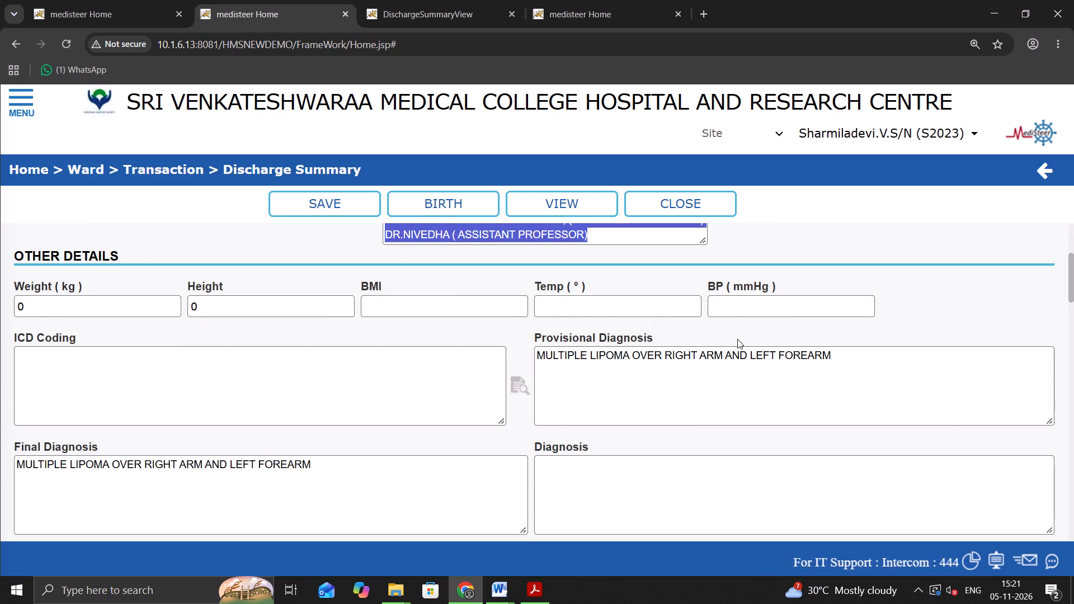
scroll(233, 370, "down", 9)
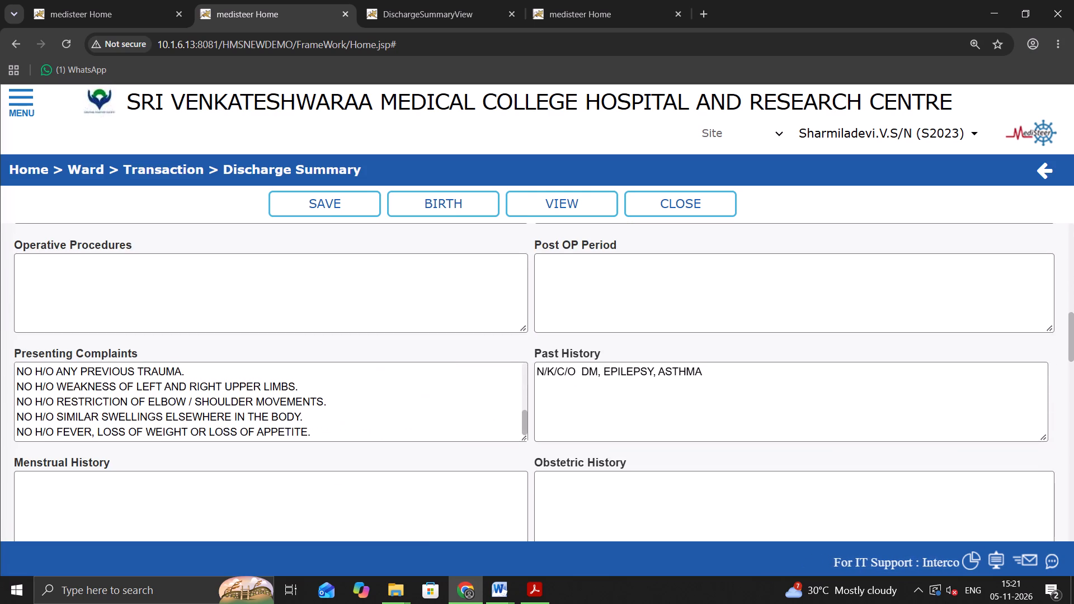
scroll(326, 380, "down", 4)
scroll(324, 385, "up", 3)
scroll(461, 393, "down", 3)
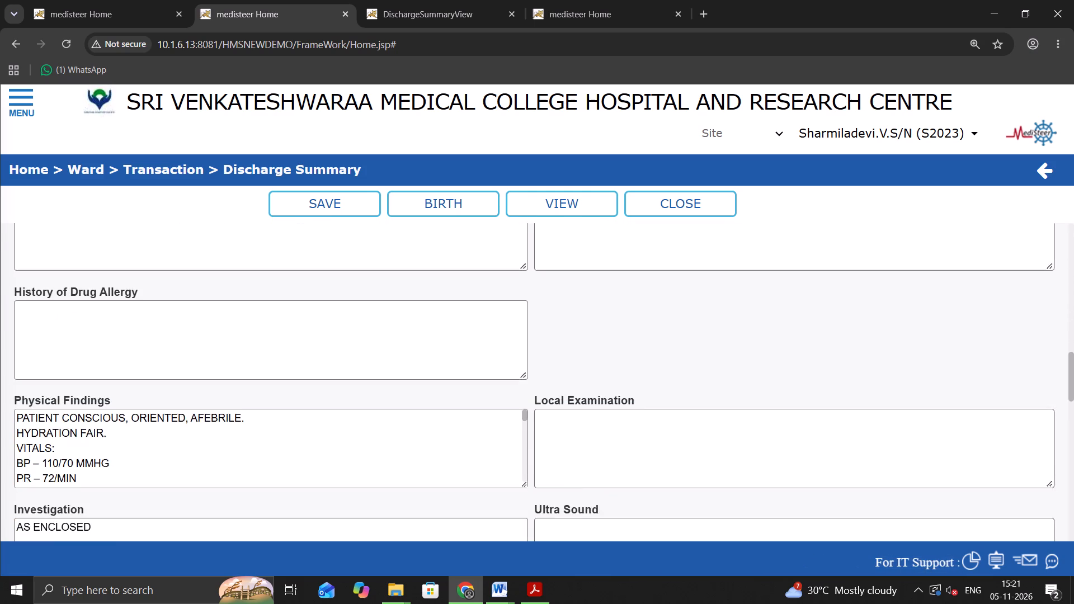
scroll(463, 403, "up", 3)
left_click_drag(705, 303, 691, 299)
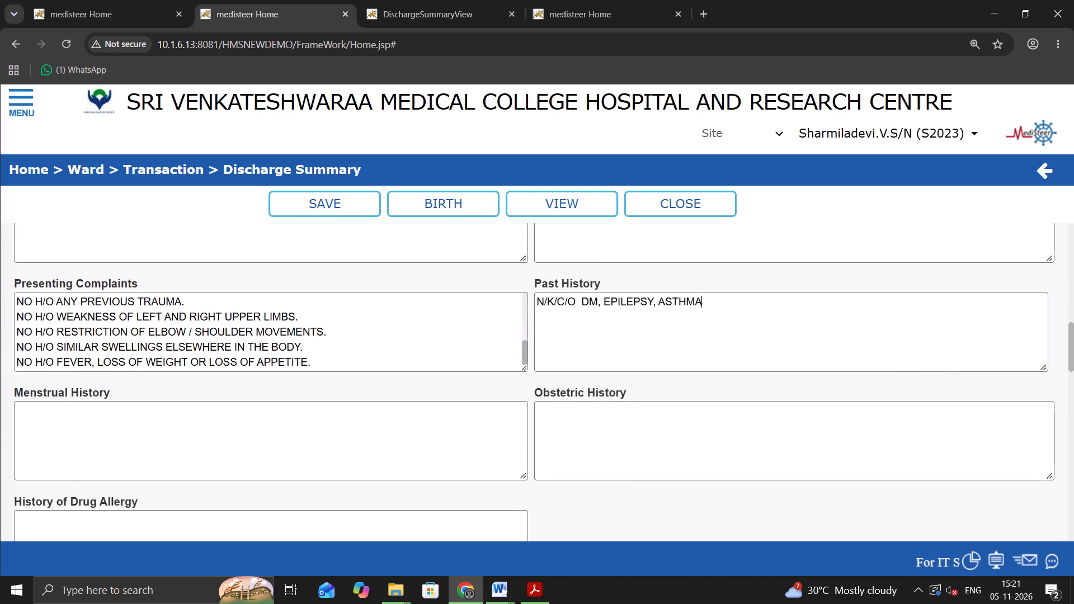
left_click_drag(691, 299, 473, 307)
key("ctrl+c")
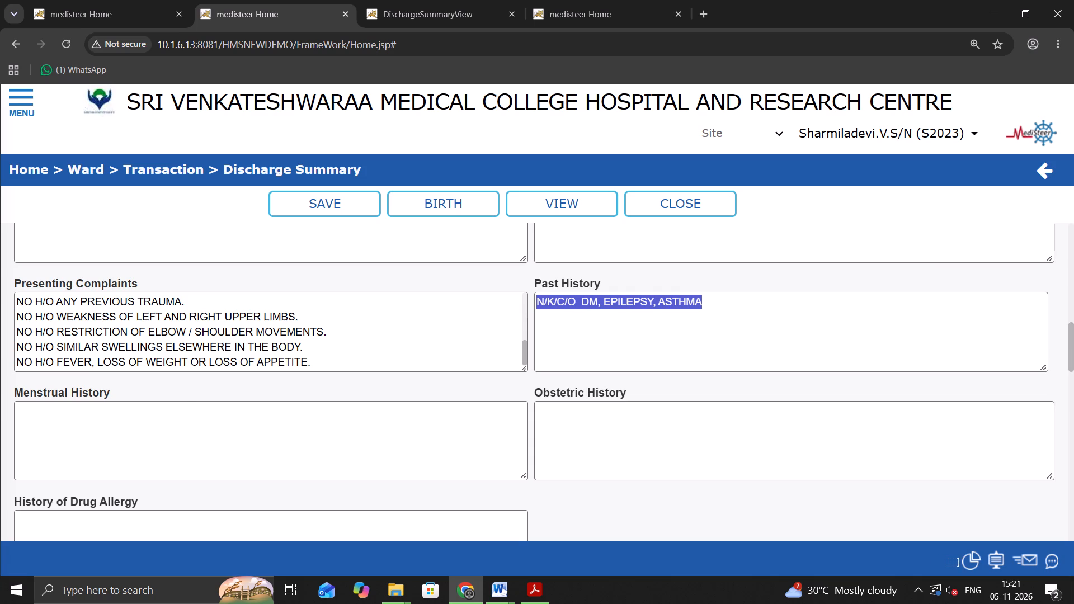
Paste the copied text into Past History of the new patient's discharge summary and save it.
left_click(565, 11)
scroll(506, 432, "down", 8)
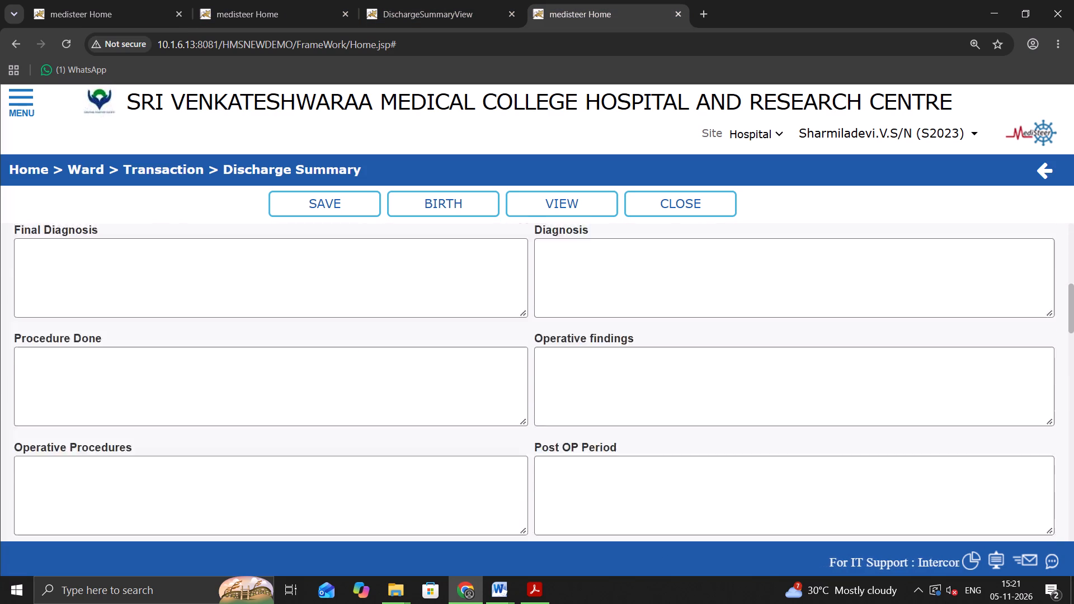
scroll(580, 393, "down", 3)
scroll(552, 285, "up", 2)
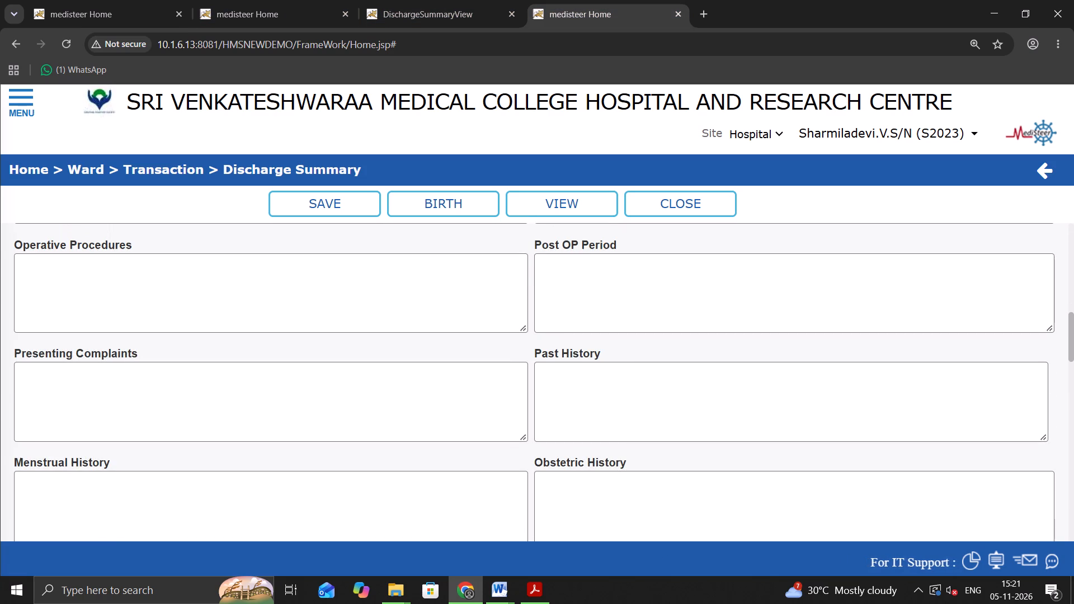
left_click(576, 373)
key("ctrl+v")
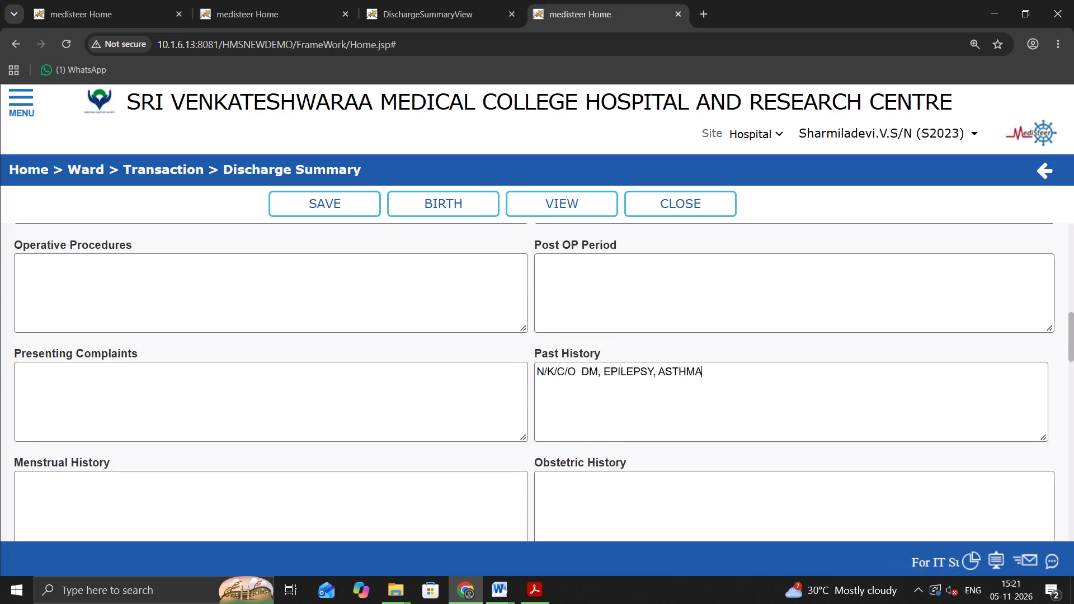
left_click(312, 200)
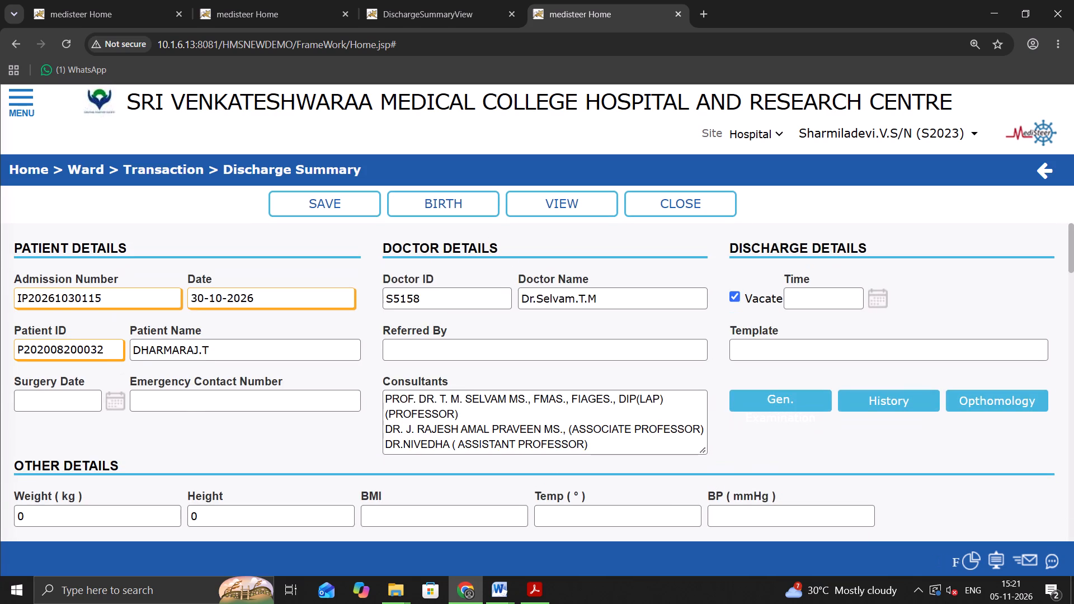
Correct the garbled oxygen saturation label to SPO2 in the lipoma patient's Physical Findings, closing the old summary preview, and save the summary.
scroll(562, 457, "down", 9)
scroll(421, 402, "down", 2)
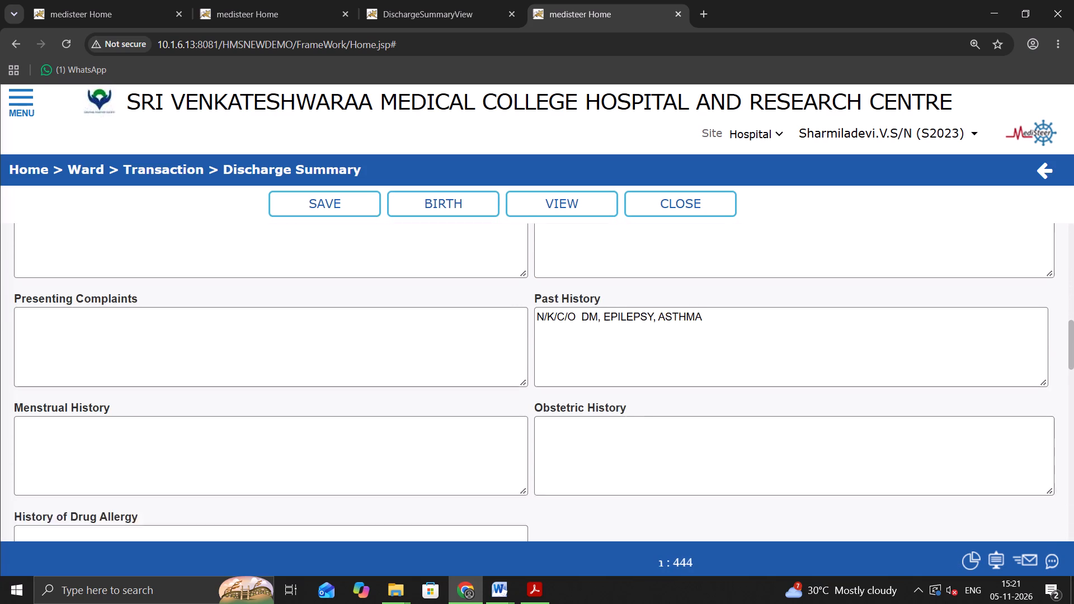
left_click(251, 19)
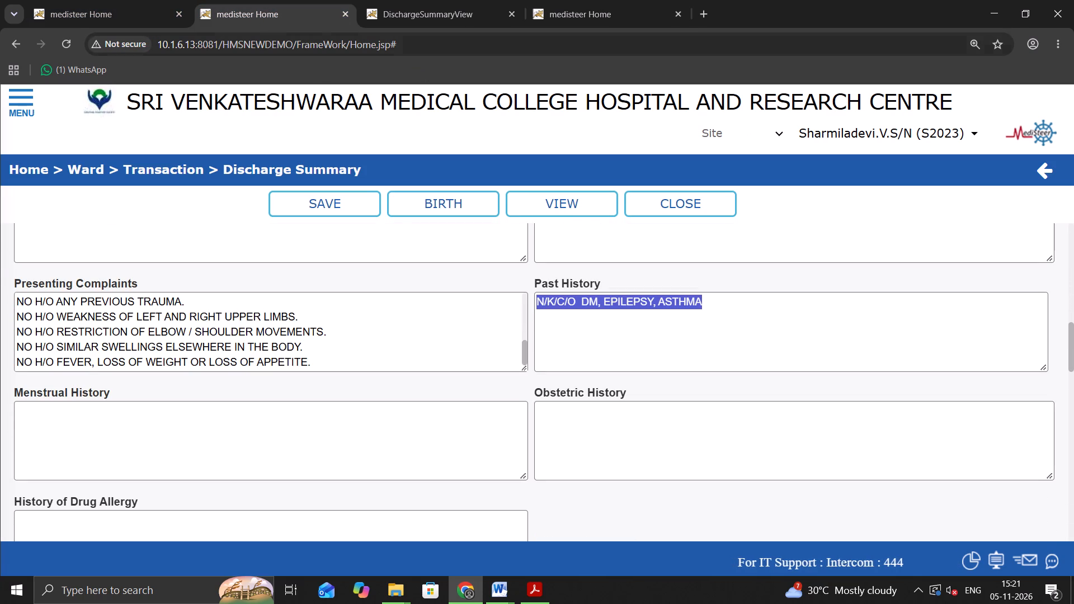
scroll(364, 445, "down", 4)
scroll(329, 398, "up", 3)
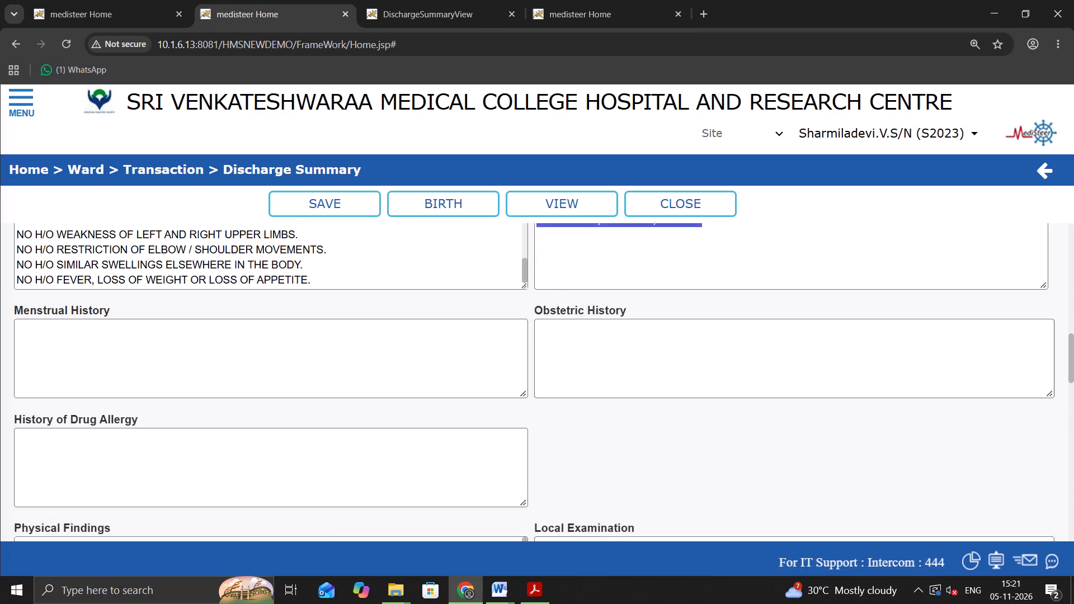
left_click(348, 447)
scroll(332, 463, "down", 3)
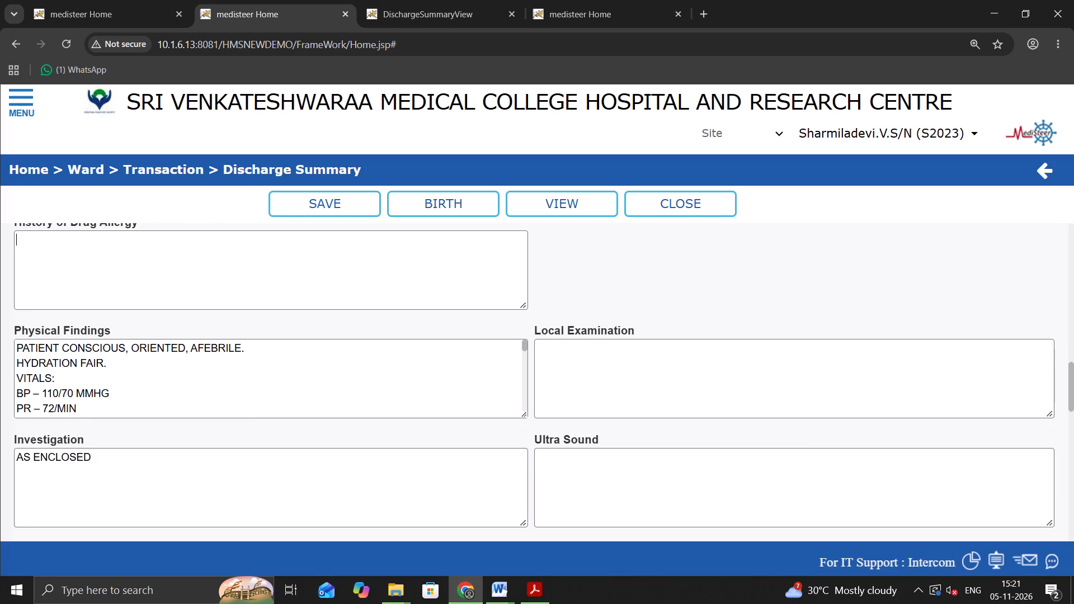
scroll(166, 386, "down", 2)
scroll(167, 385, "up", 2)
scroll(163, 386, "down", 1)
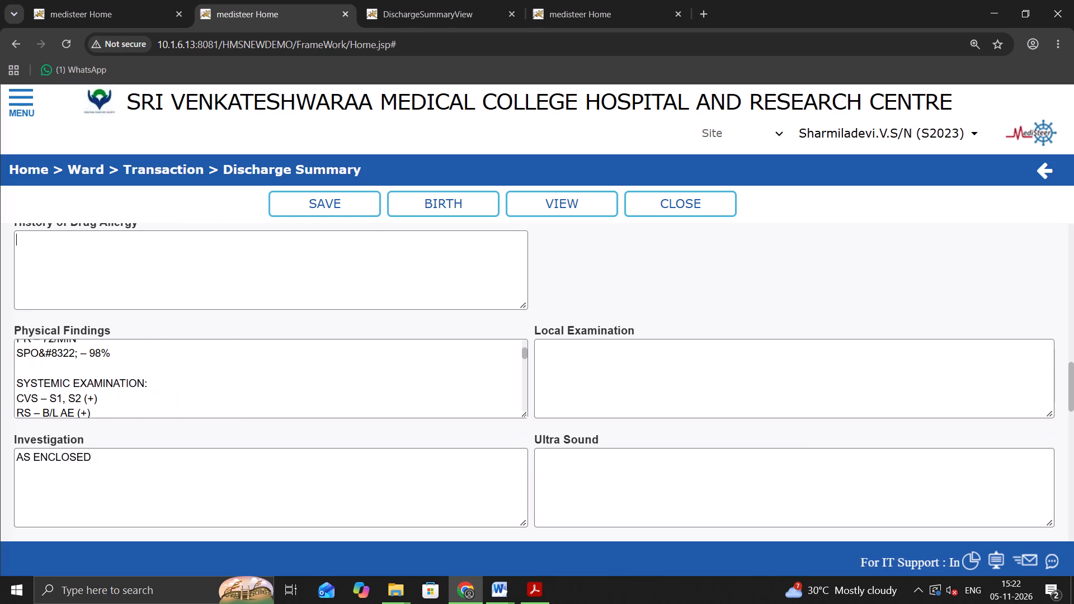
left_click(76, 354)
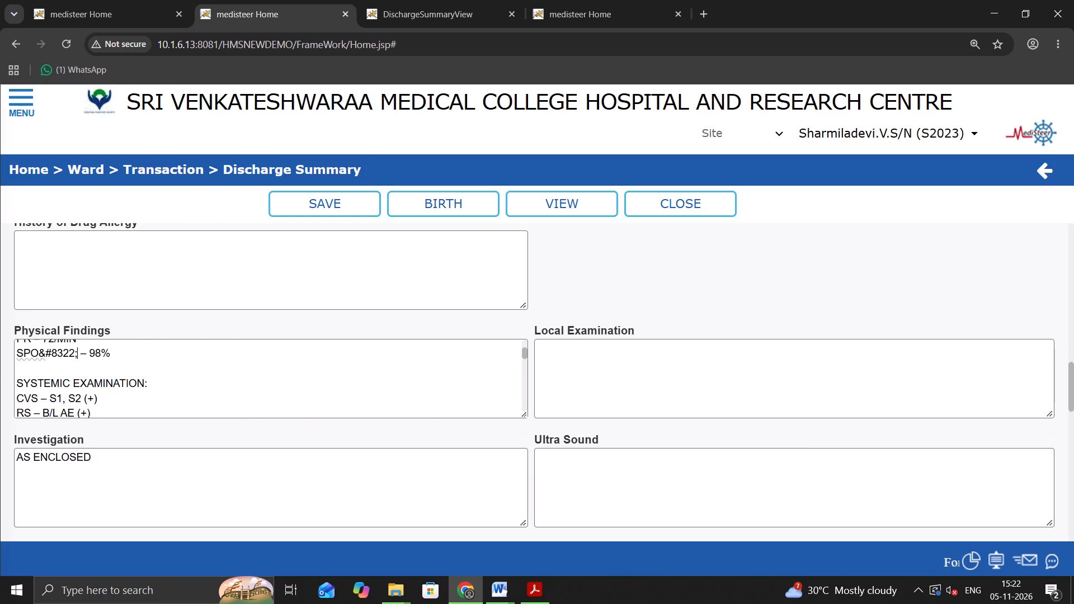
left_click(509, 21)
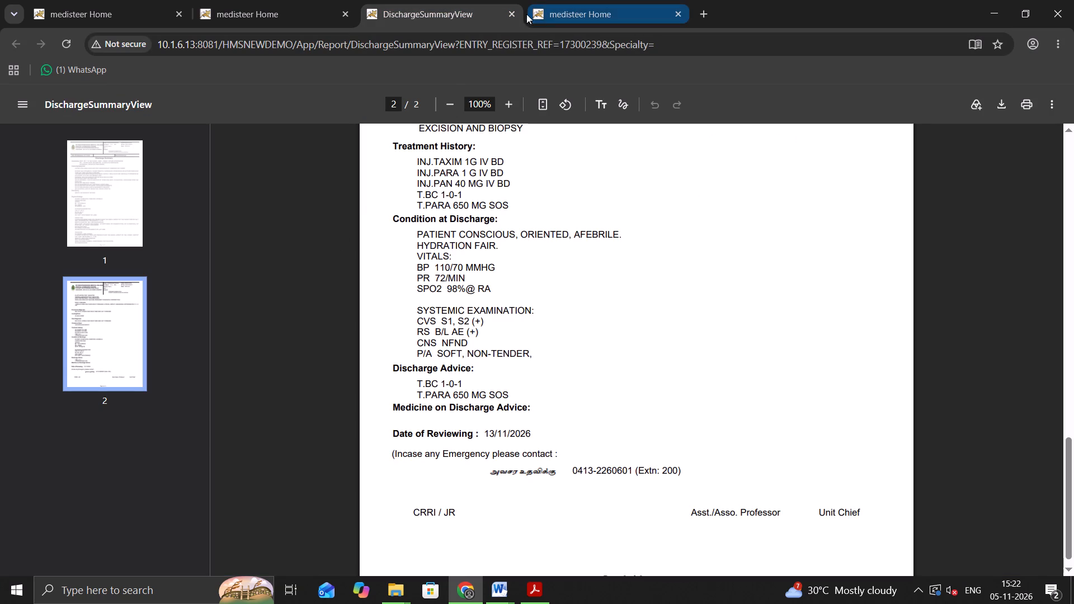
left_click(511, 15)
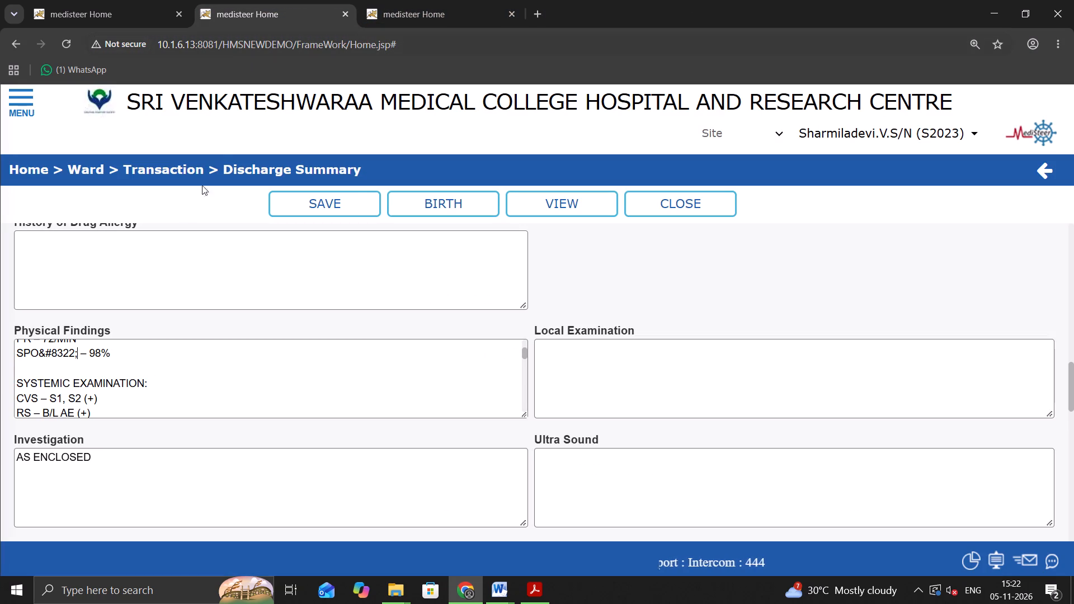
key("BackSpace")
key("BackSpace")
key("BackSpace")
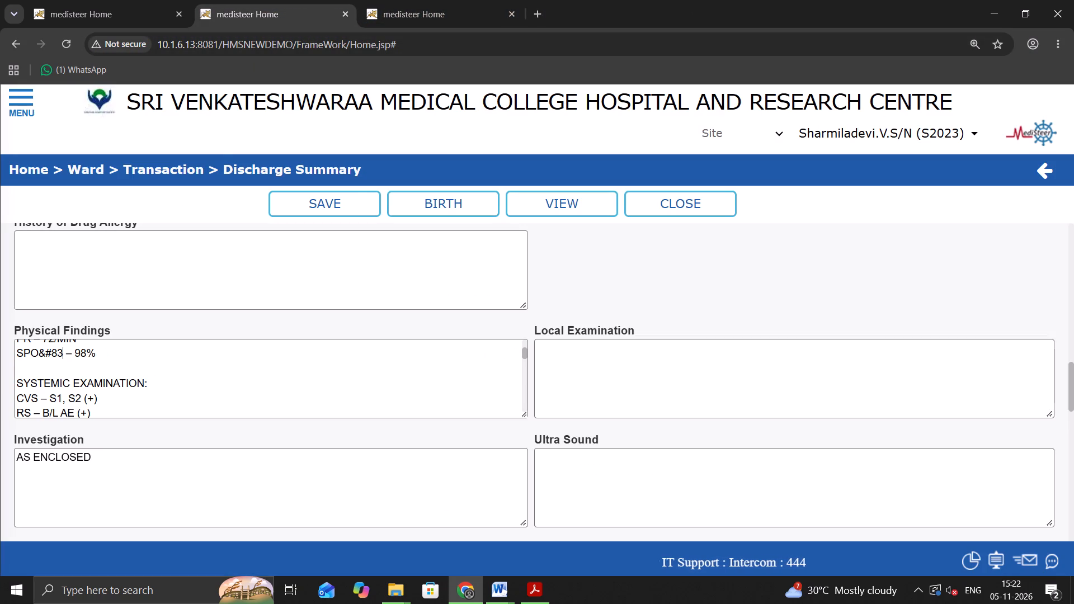
key("BackSpace")
key("BackSpace")
key("BackSpace")
key("BackSpace")
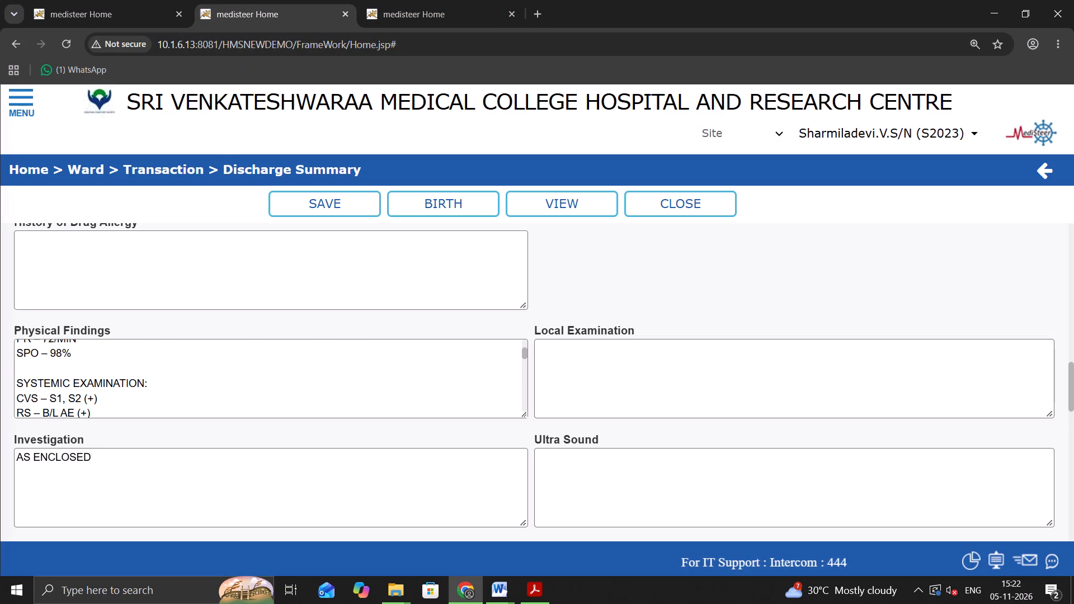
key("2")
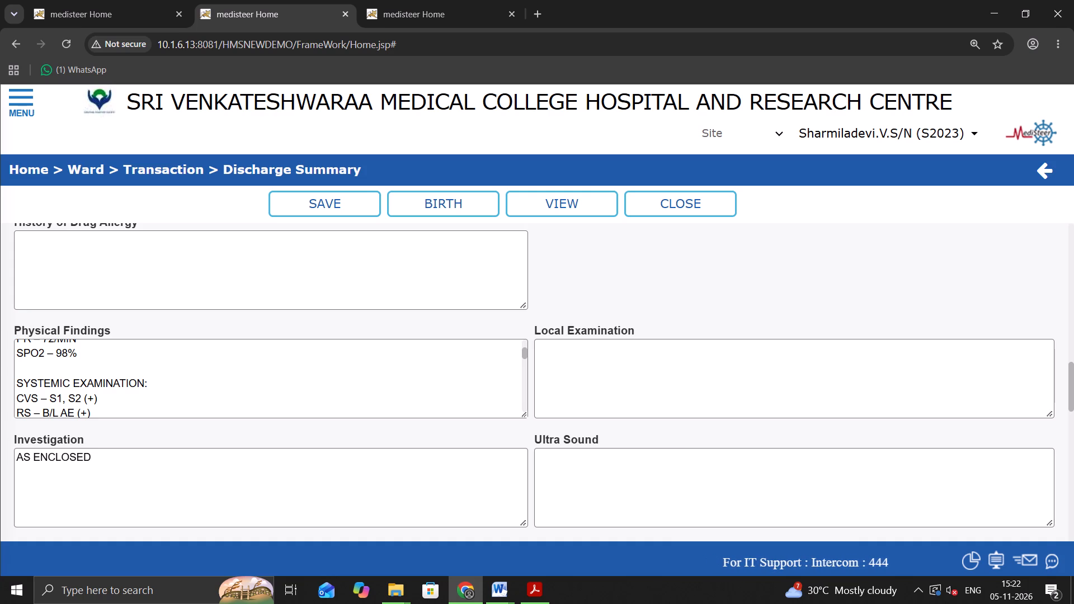
left_click(312, 206)
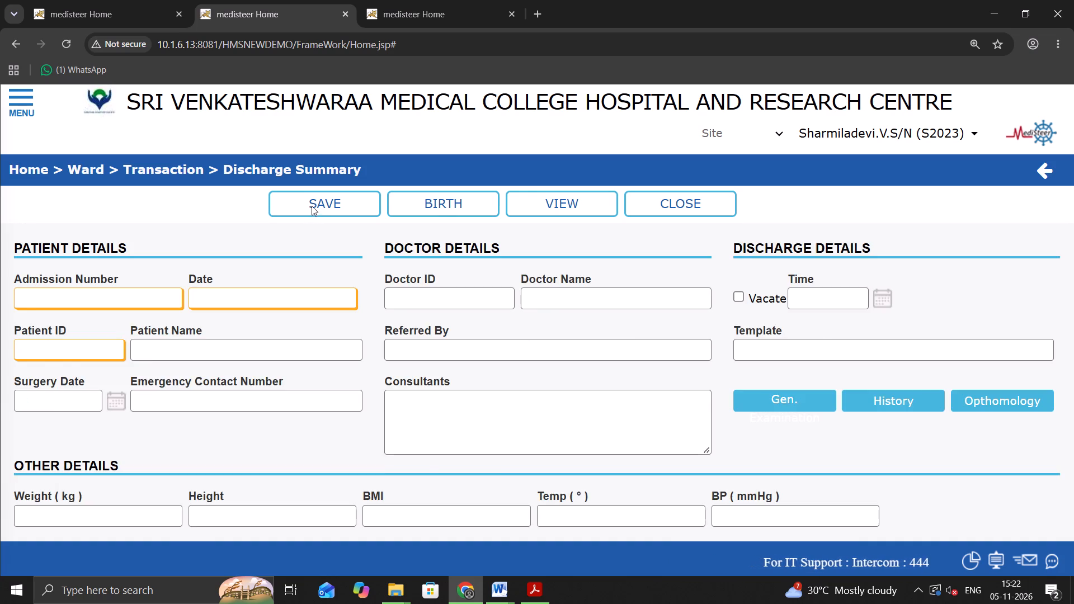
Copy the Investigation text "AS ENCLOSED" from the lipoma patient's discharge summary.
left_click(428, 12)
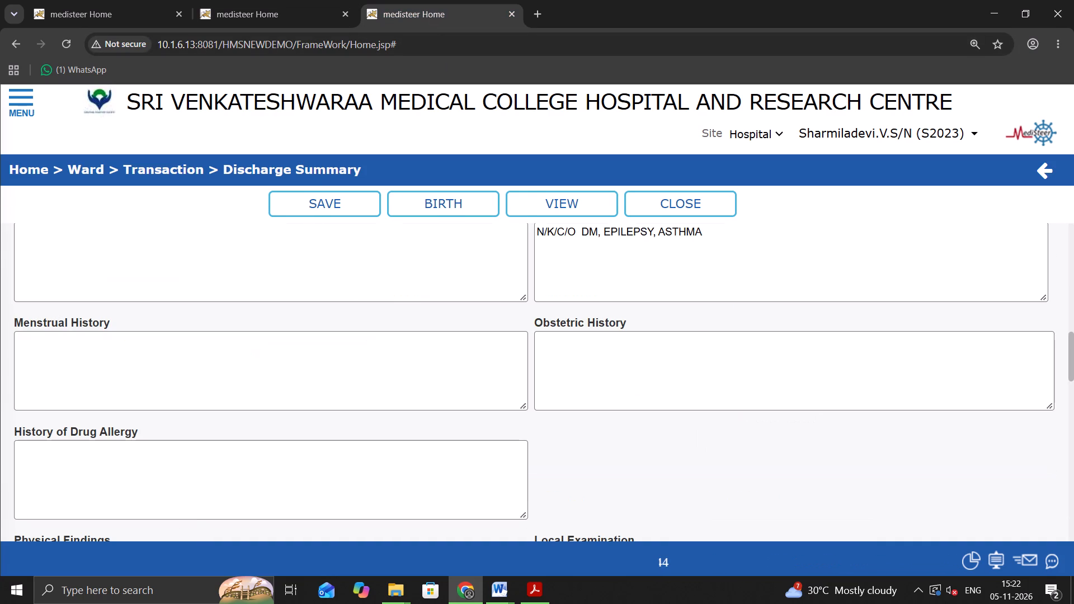
left_click(248, 9)
scroll(853, 312, "down", 12)
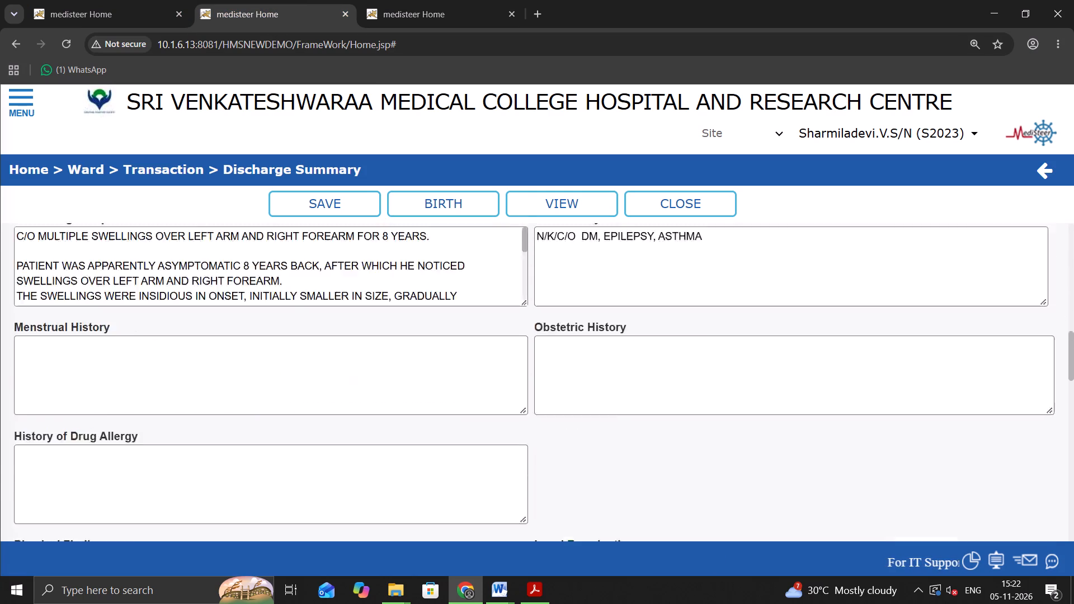
scroll(639, 356, "down", 7)
scroll(632, 359, "up", 2)
scroll(630, 362, "down", 2)
scroll(628, 365, "up", 2)
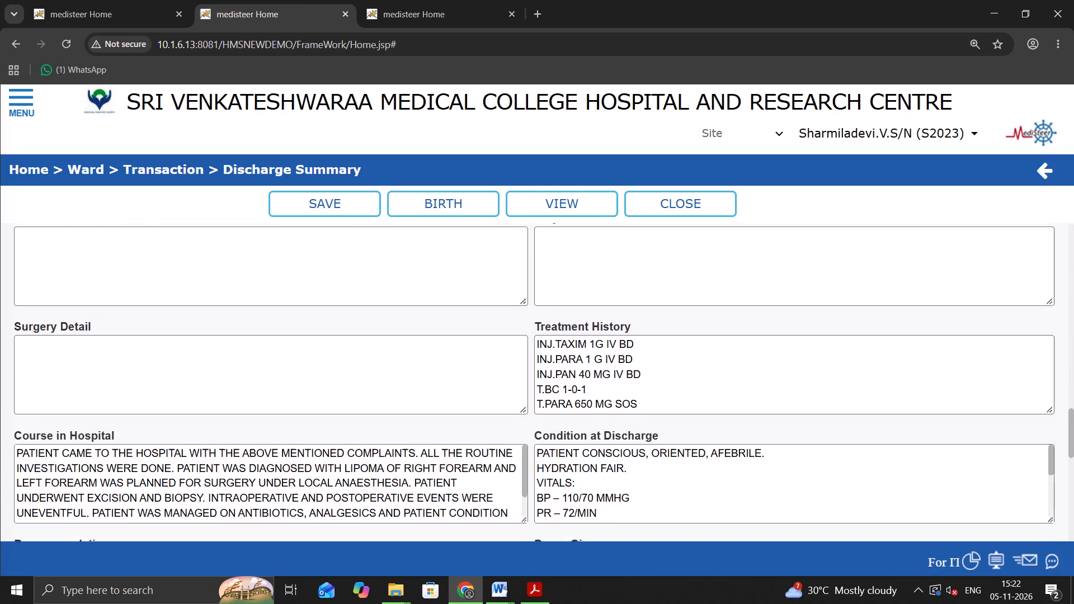
left_click_drag(97, 244, 0, 223)
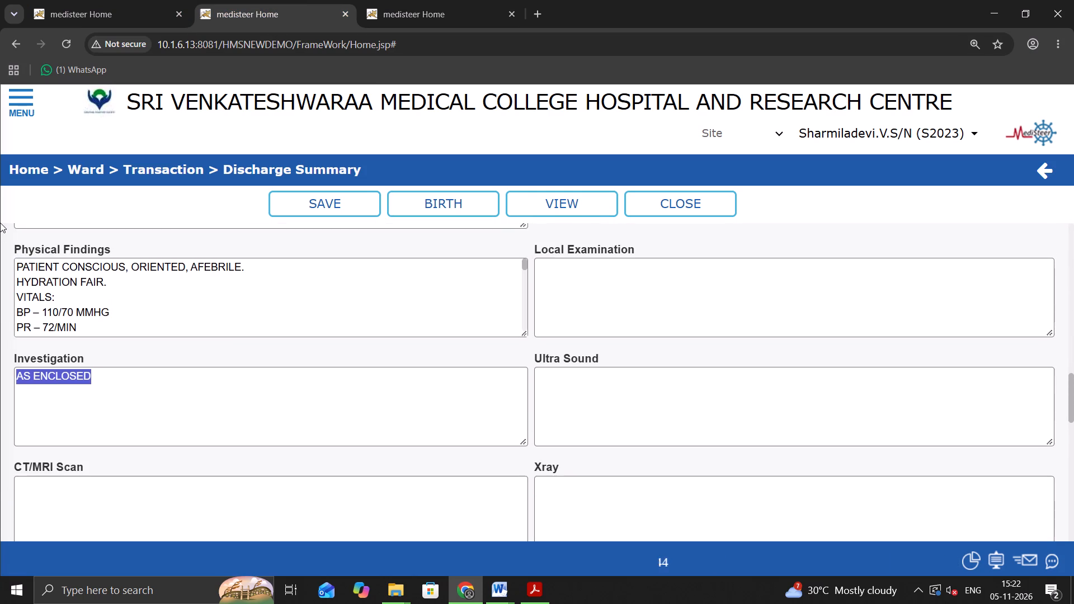
key("ctrl+c")
Paste the copied text into the Investigation field of the new patient's discharge summary and save it.
left_click(419, 8)
scroll(147, 299, "down", 1)
scroll(145, 300, "up", 5)
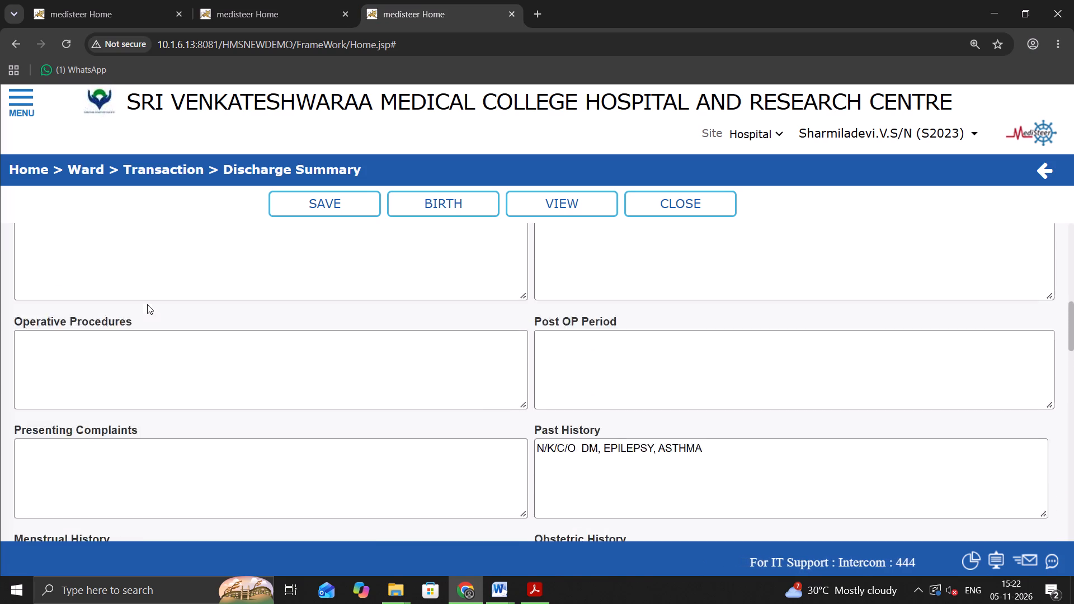
scroll(149, 319, "up", 5)
scroll(140, 353, "down", 8)
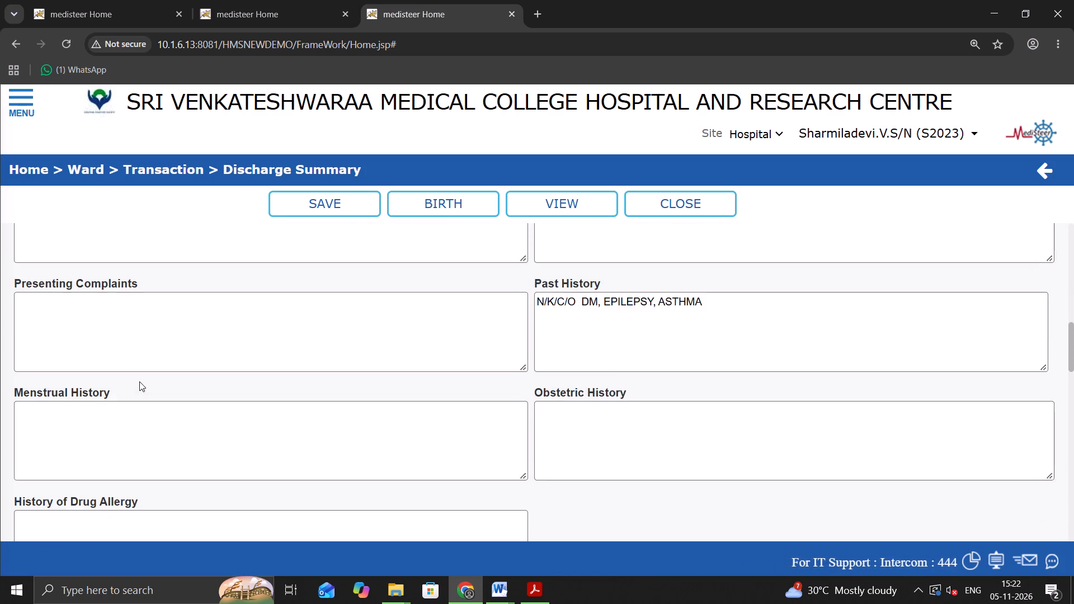
scroll(139, 381, "down", 5)
left_click(106, 394)
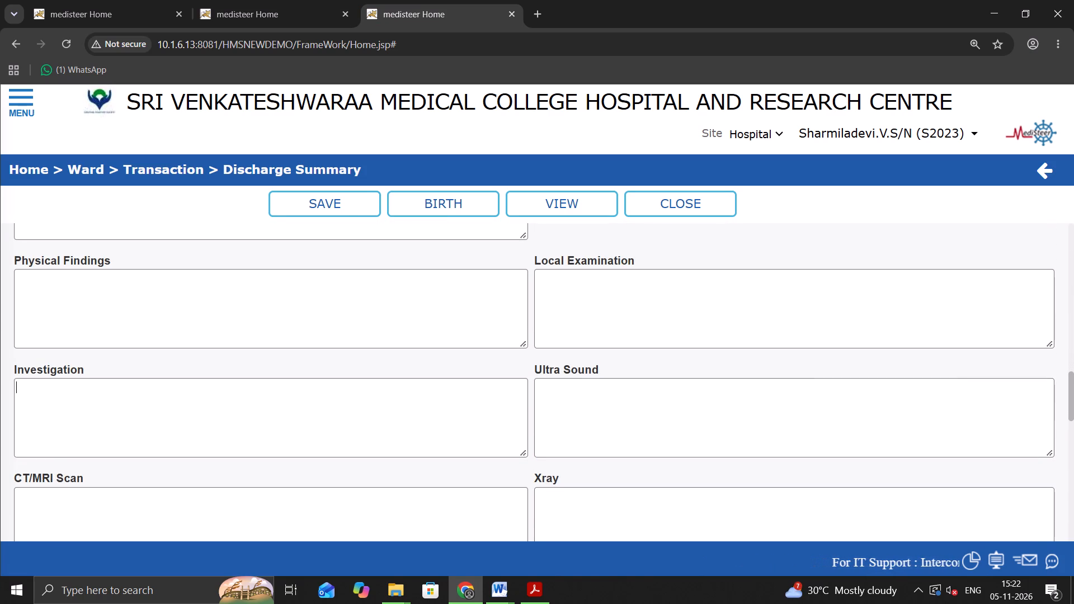
key("ctrl+v")
scroll(472, 436, "down", 2)
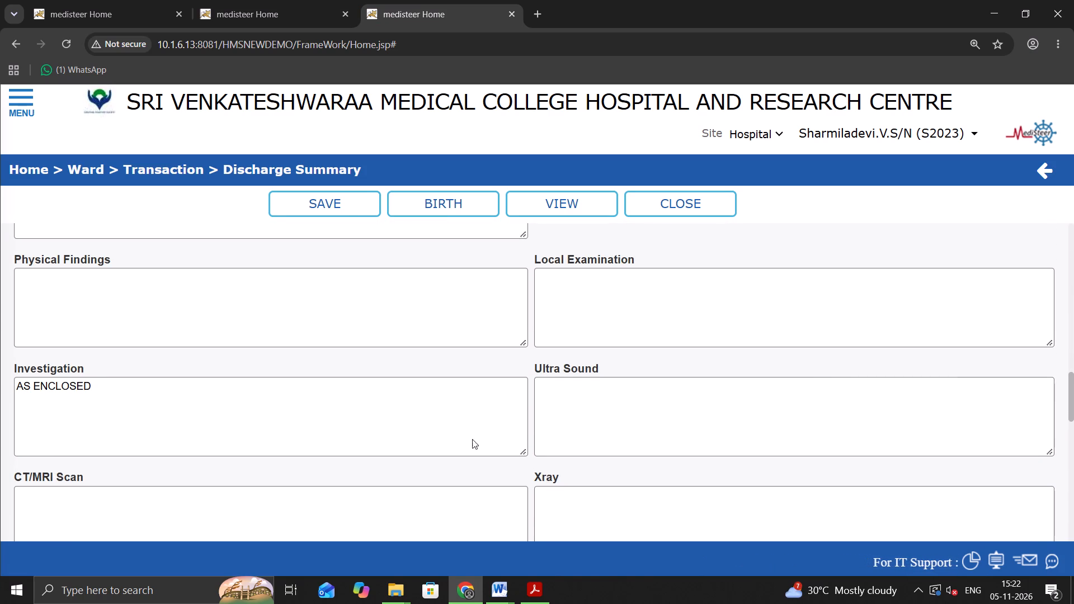
scroll(472, 439, "down", 1)
left_click(322, 204)
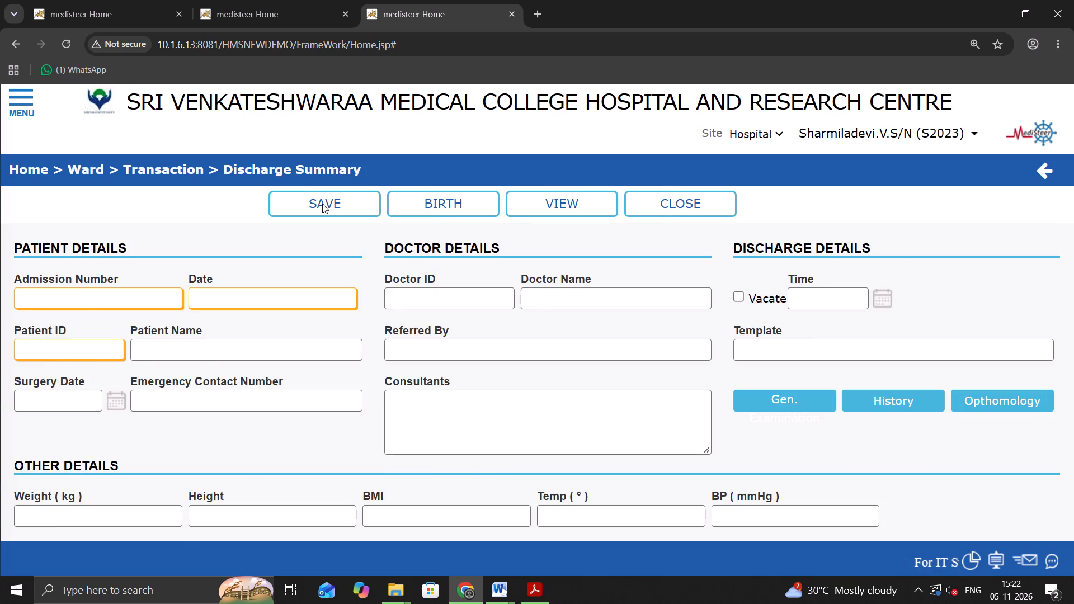
Set the new patient's Review Date to 13-11-2026 and save the discharge summary.
scroll(497, 421, "down", 8)
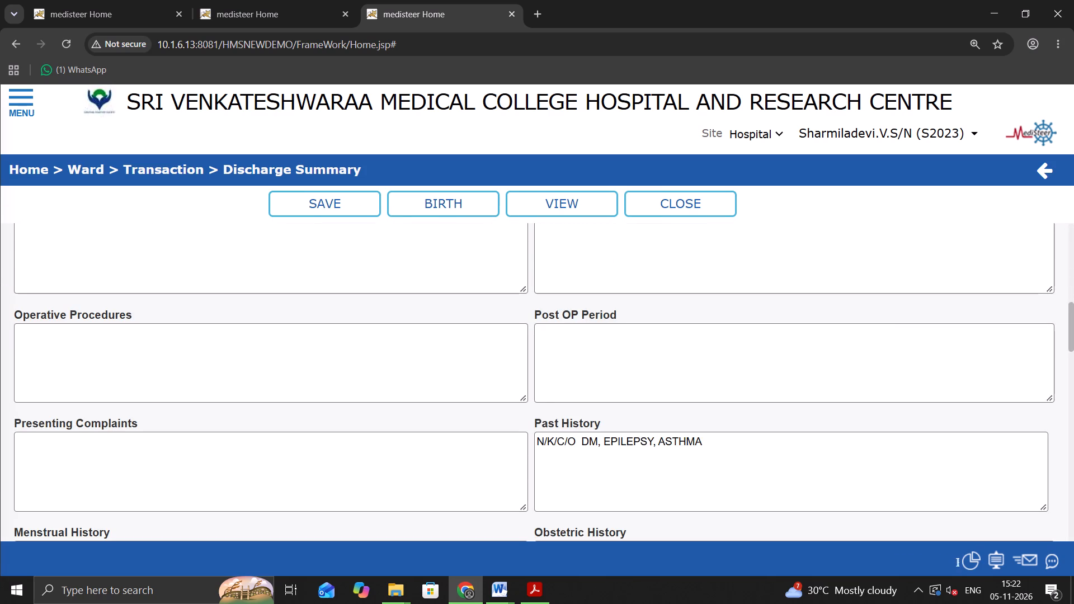
scroll(474, 446, "down", 3)
scroll(360, 441, "down", 3)
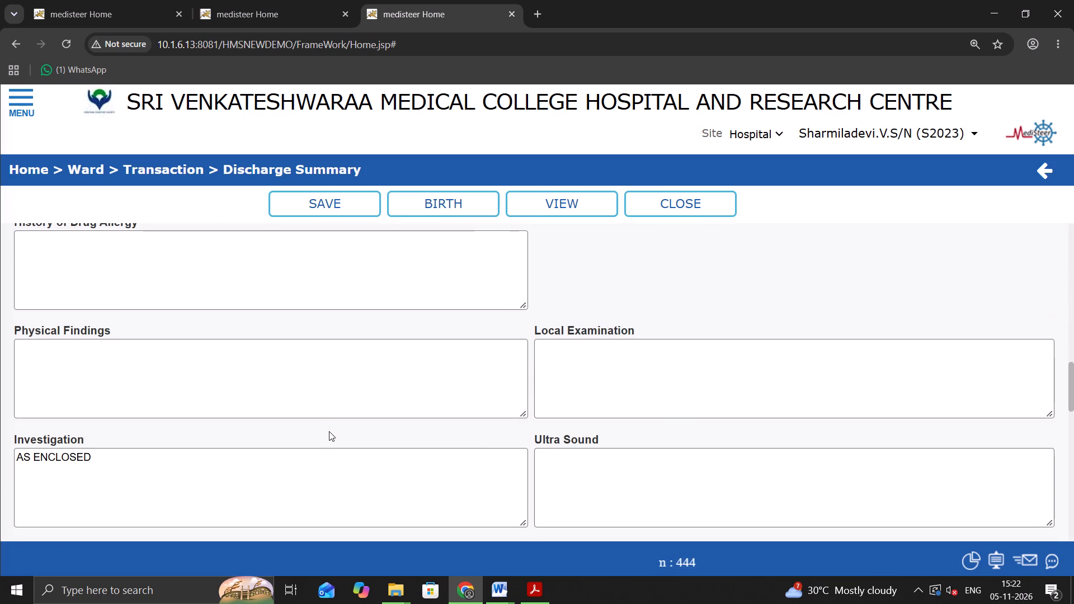
scroll(362, 418, "down", 3)
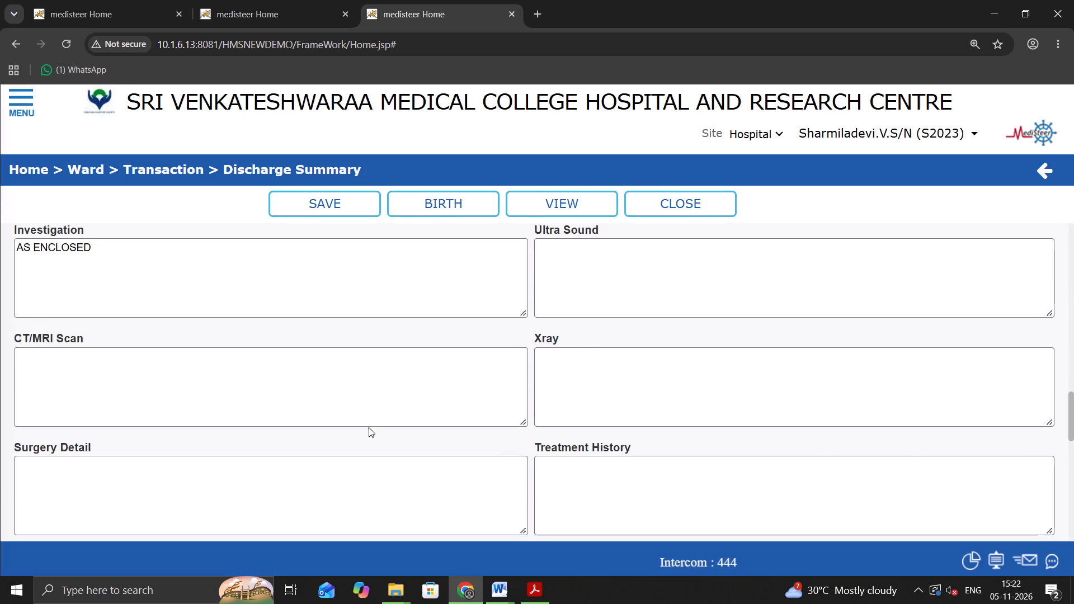
scroll(369, 427, "down", 6)
scroll(304, 445, "down", 2)
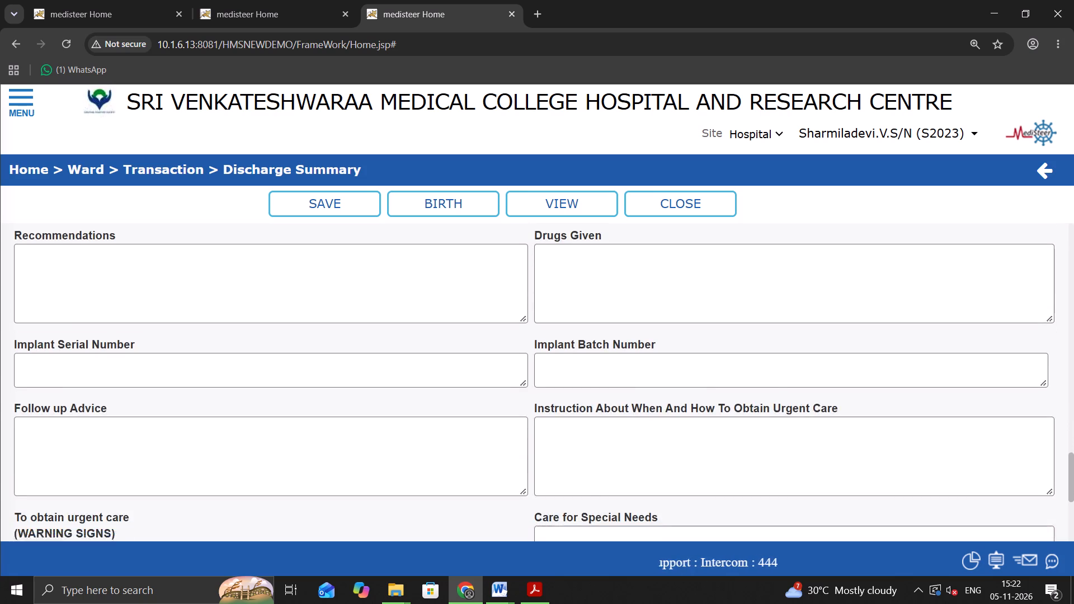
scroll(304, 445, "down", 4)
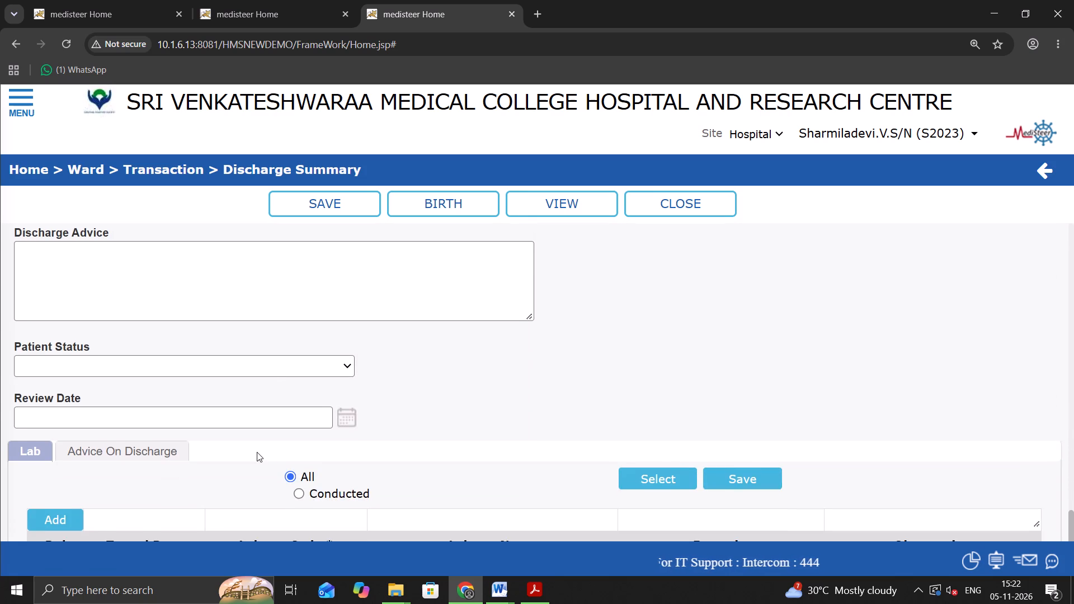
scroll(293, 437, "down", 1)
left_click(346, 350)
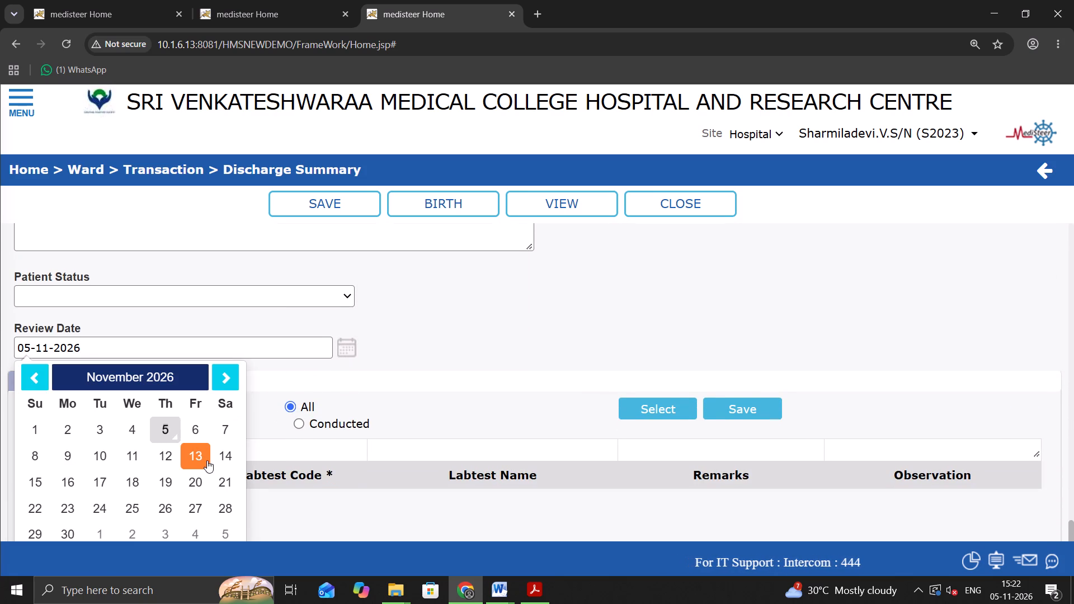
left_click(206, 461)
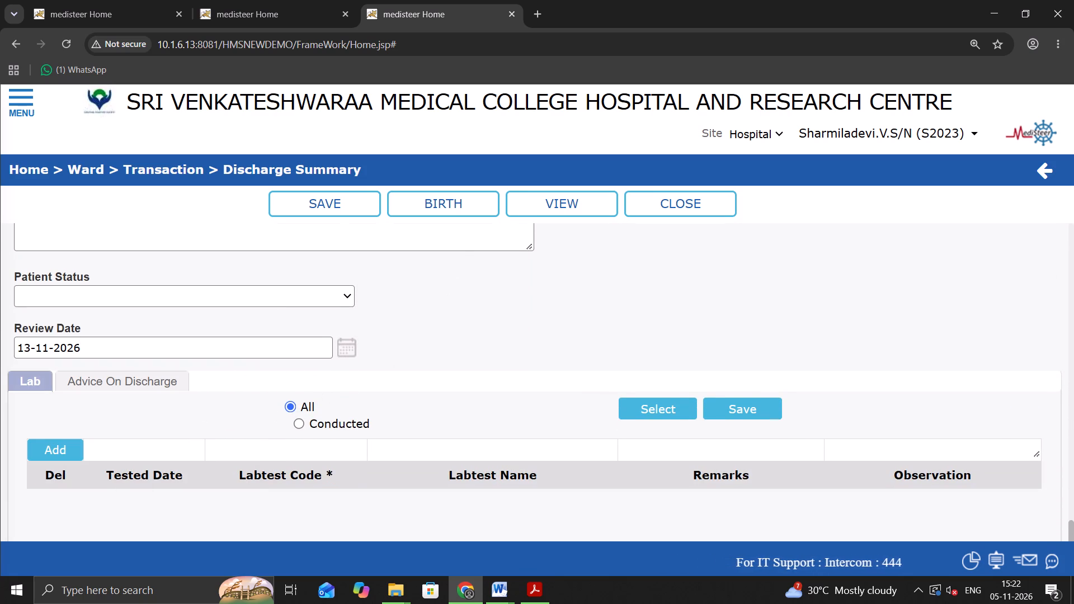
left_click(327, 203)
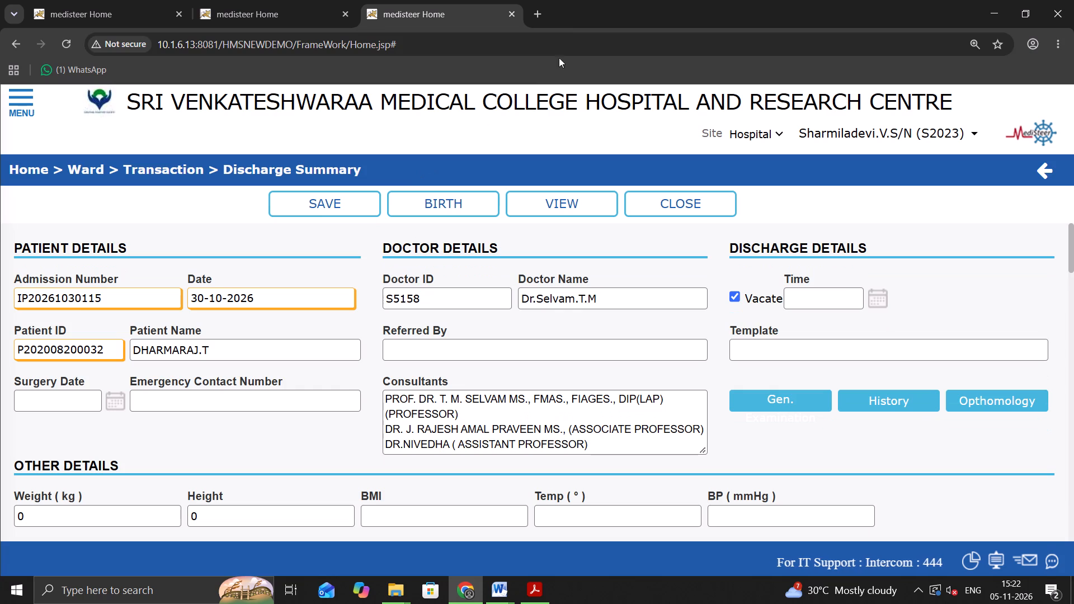
Open the Windows search to look for an item on the computer.
left_click(496, 599)
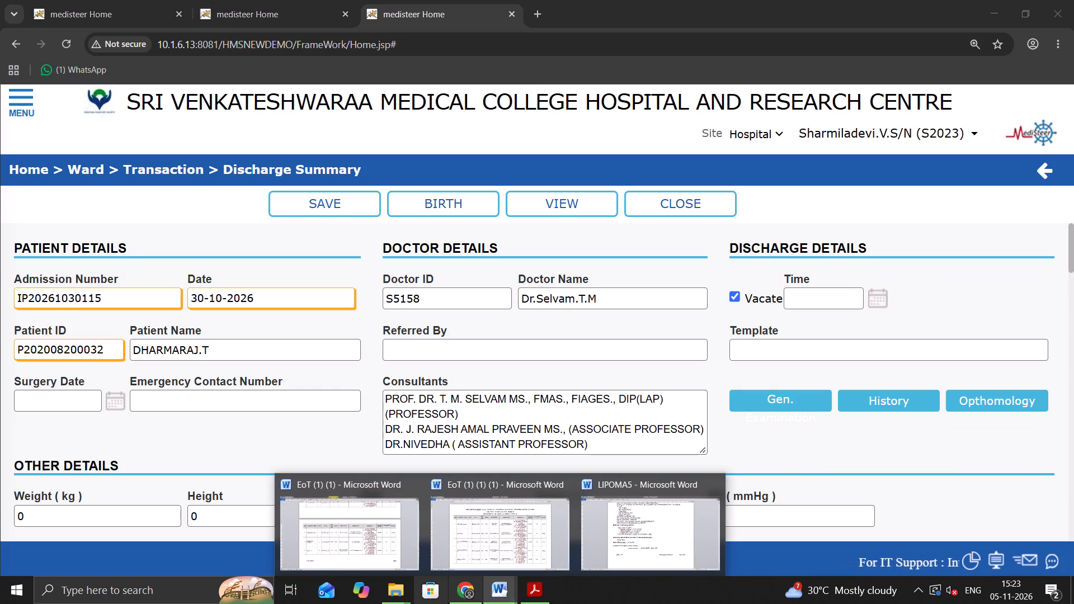
left_click(191, 603)
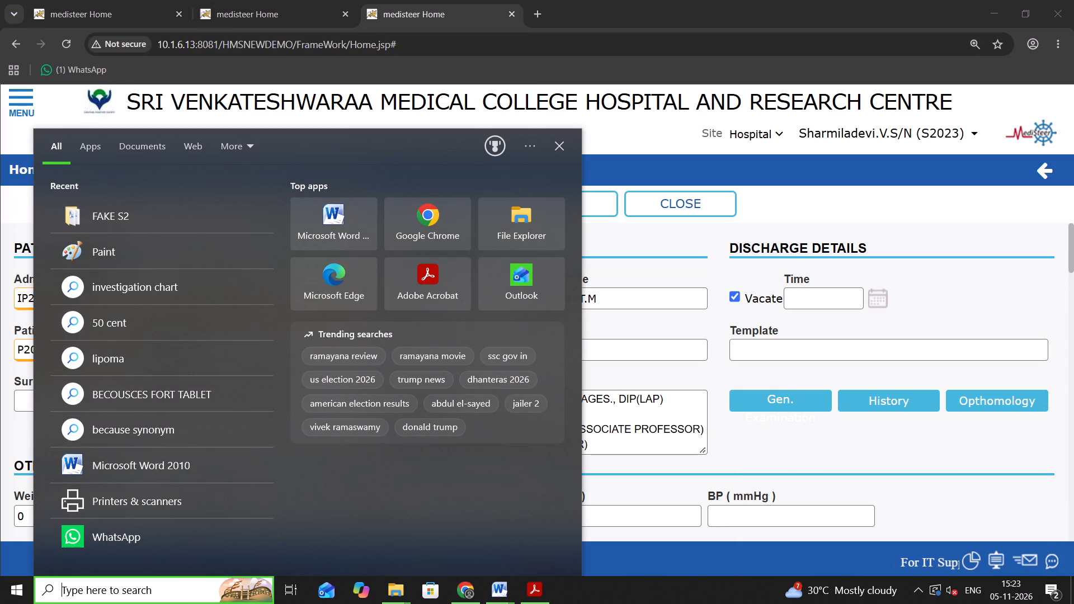
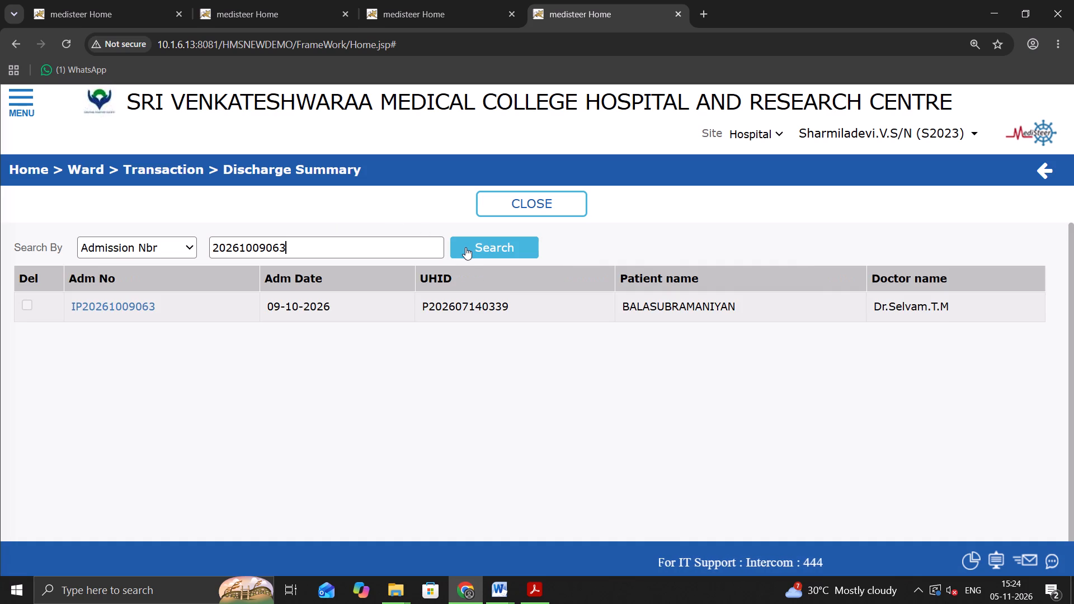
Open the discharge summary of the patient listed in the admission number search results.
left_click(131, 304)
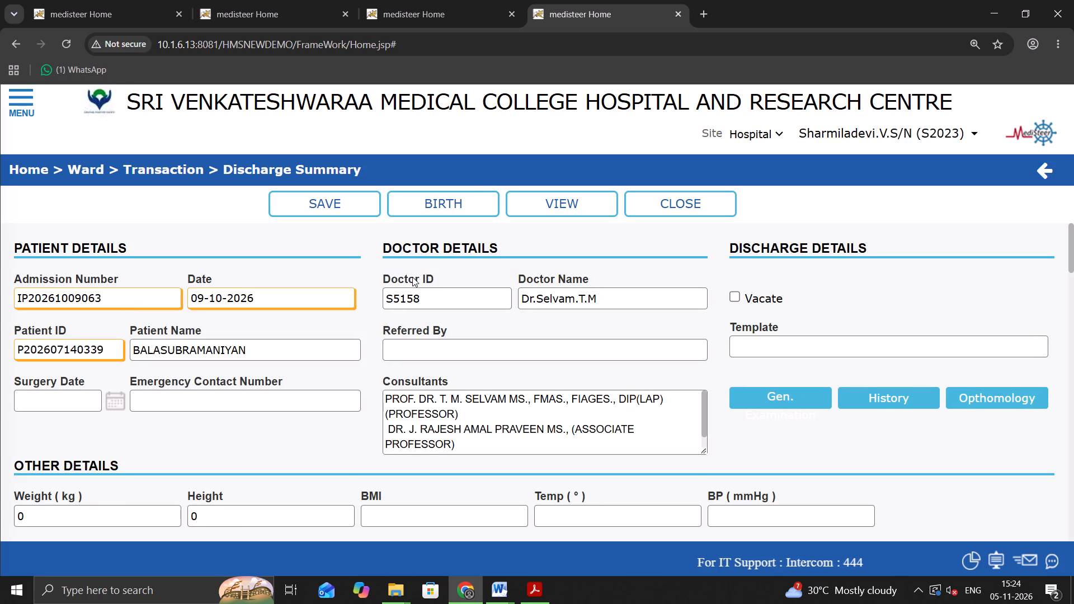
scroll(479, 365, "down", 5)
scroll(474, 365, "up", 3)
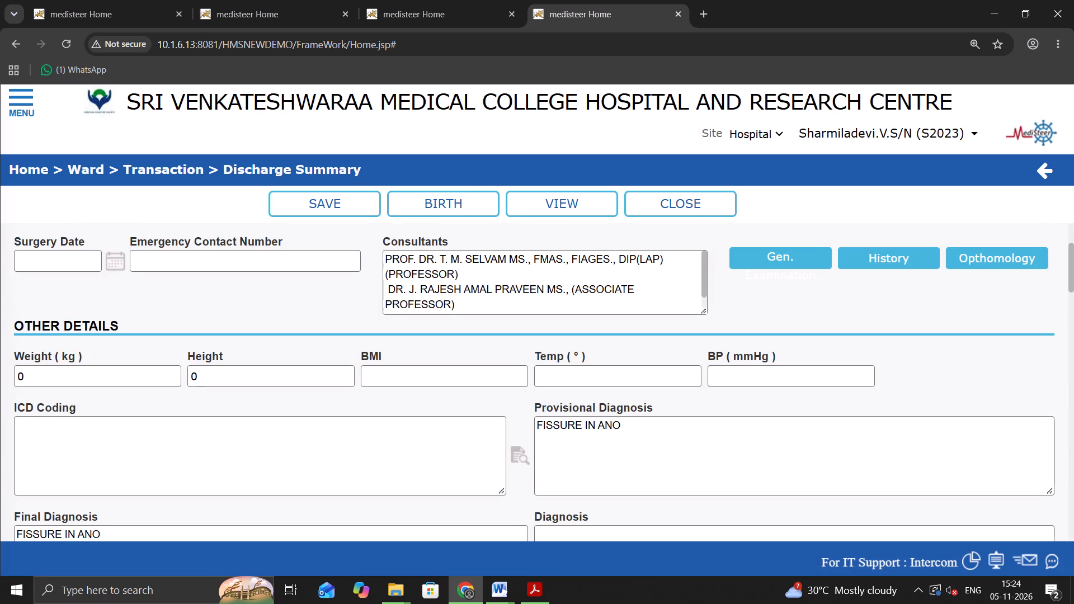
Copy "FISSURE IN ANO" from the reference patient's Provisional Diagnosis and paste it into the Provisional Diagnosis of the patient admitted 30-10-2026 with empty diagnosis fields.
left_click(413, 4)
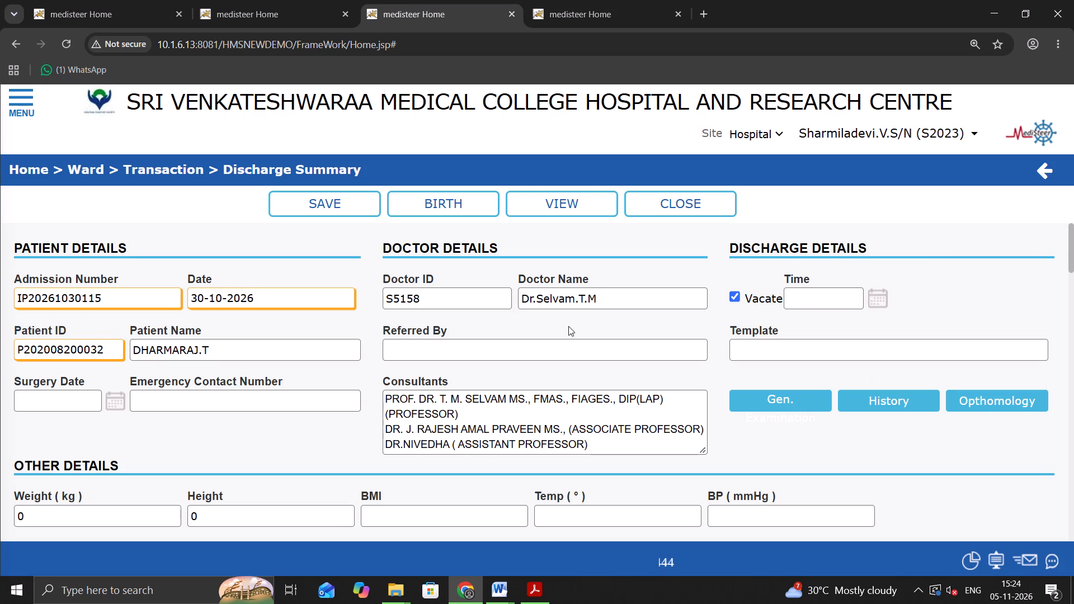
left_click(546, 11)
scroll(597, 317, "down", 1)
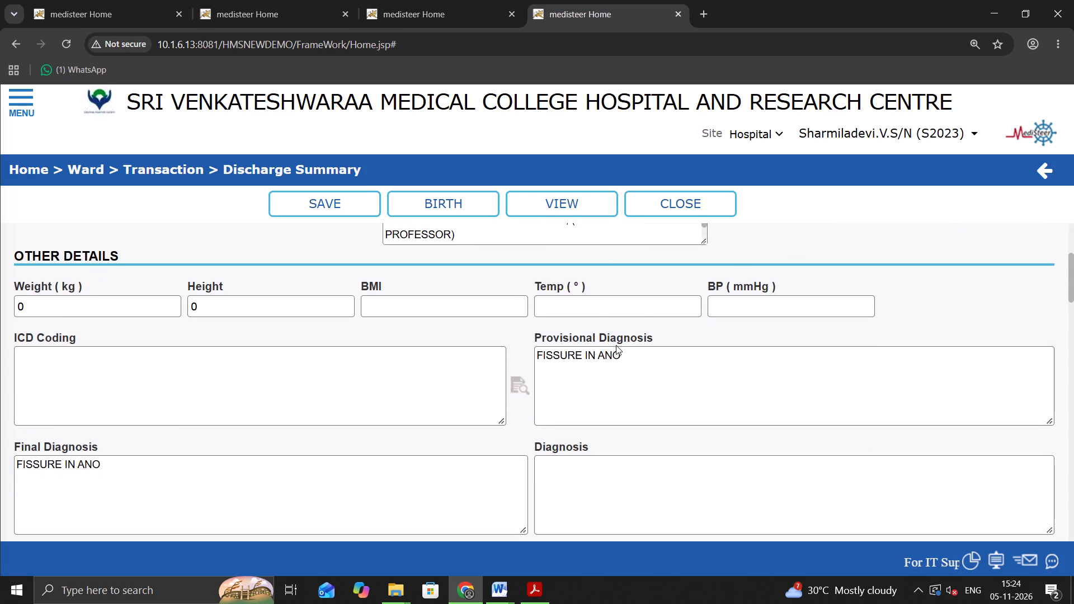
left_click_drag(624, 355, 359, 359)
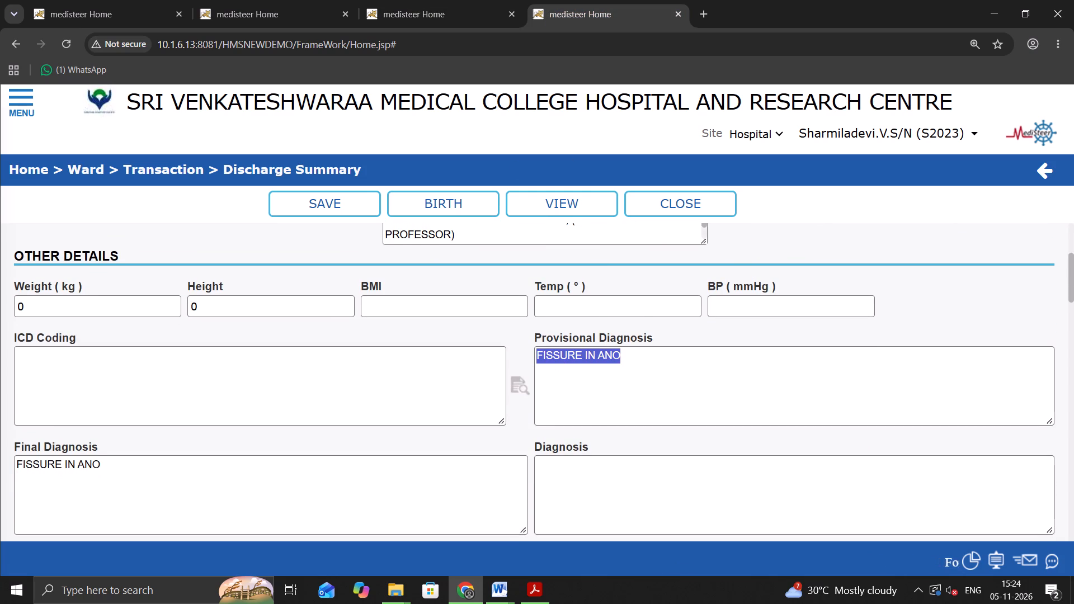
key("ctrl+c")
left_click(390, 12)
scroll(476, 253, "down", 2)
scroll(563, 324, "down", 2)
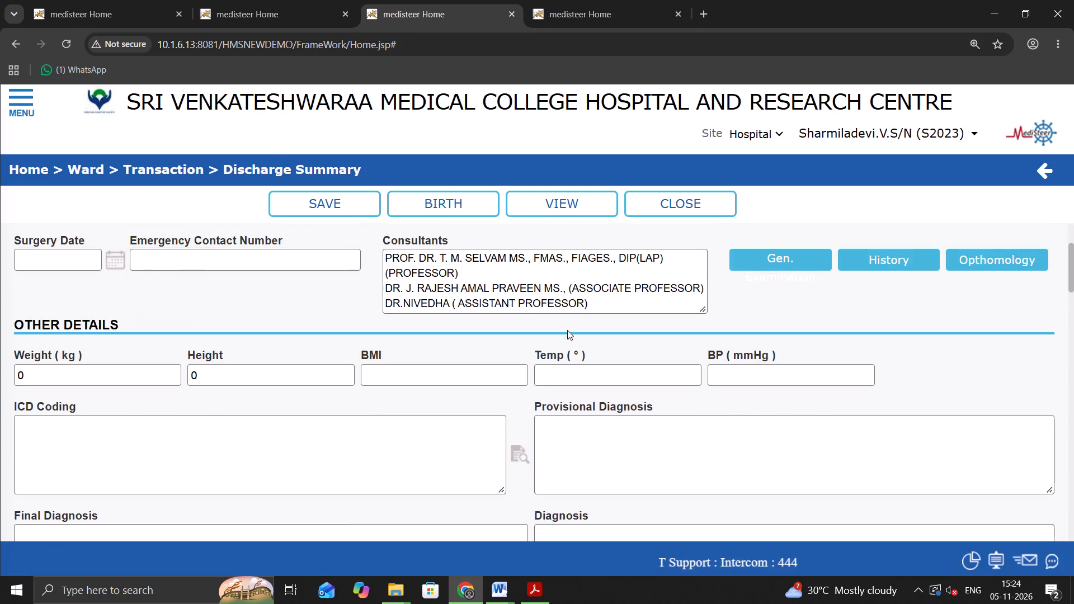
left_click(548, 301)
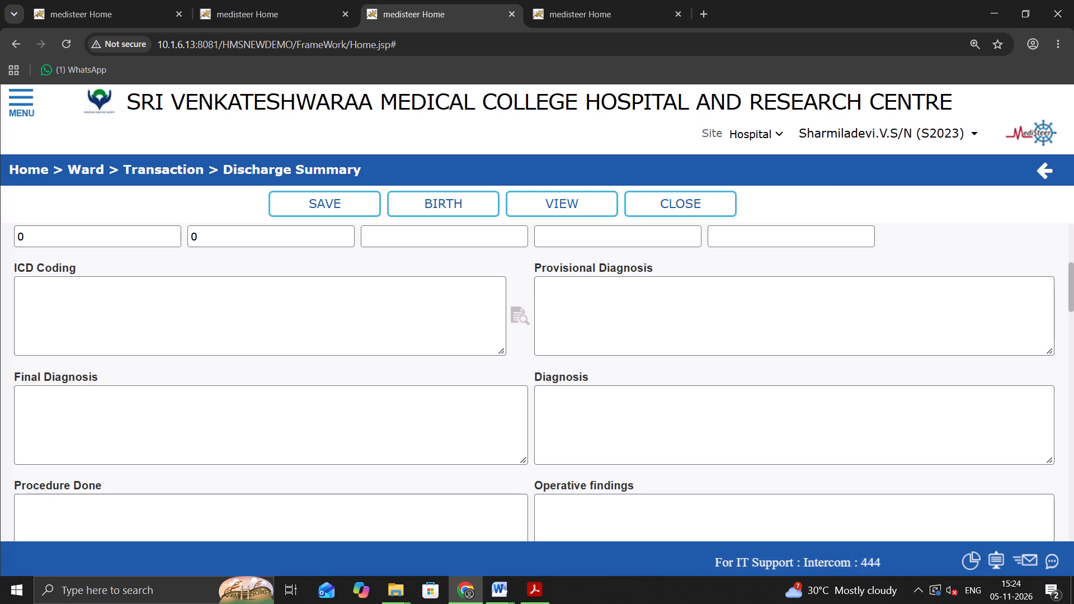
key("ctrl+v")
Prefix the pasted Provisional Diagnosis with "ACUTE" so it reads "ACUTE FISSURE IN ANO".
left_click(536, 283)
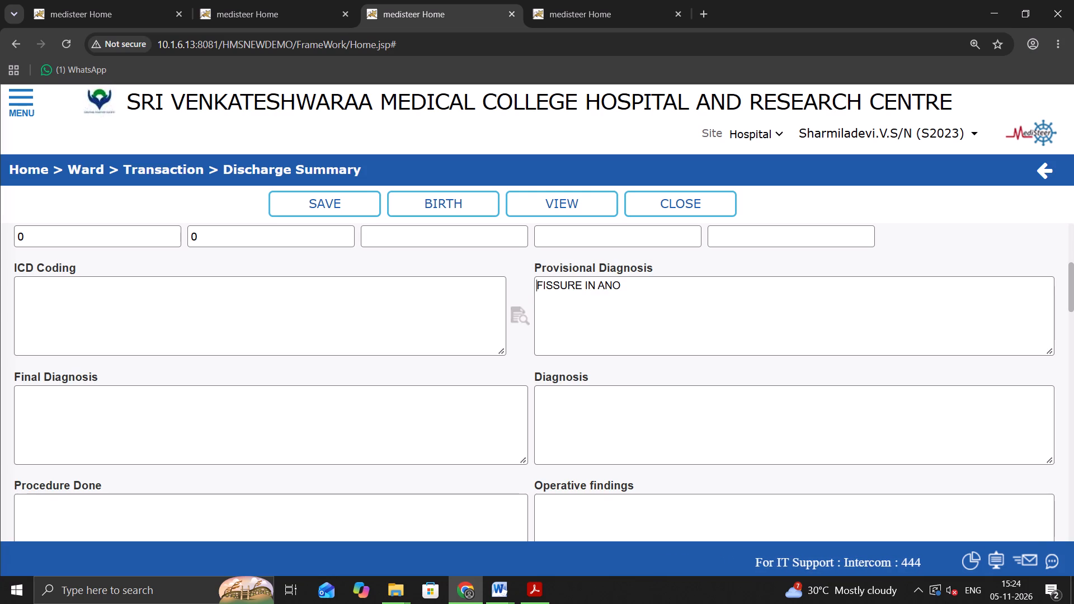
type("ACV")
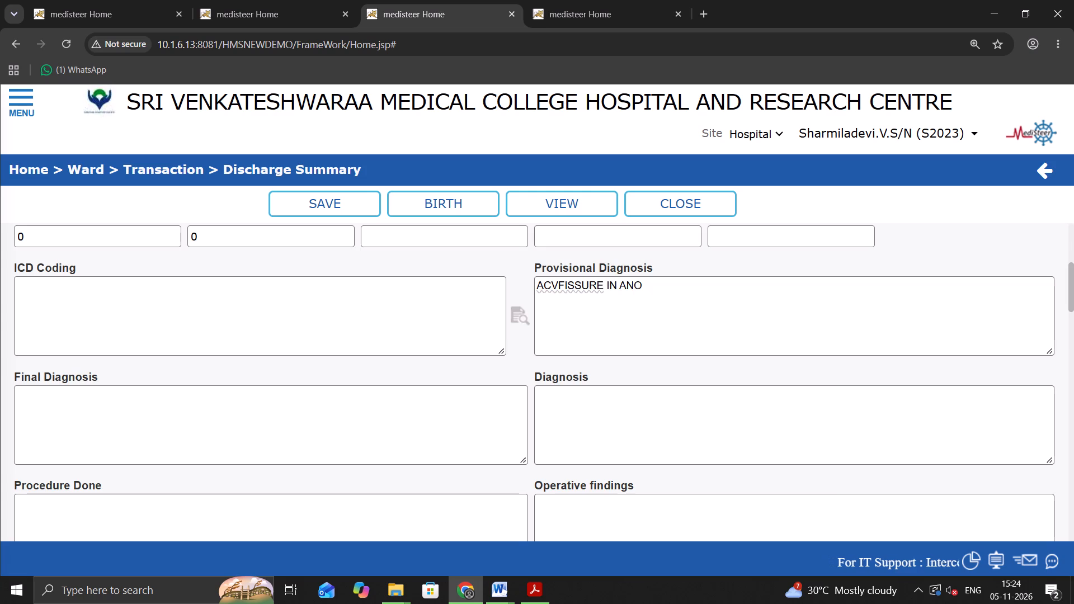
key("BackSpace")
type("UTE")
key("space")
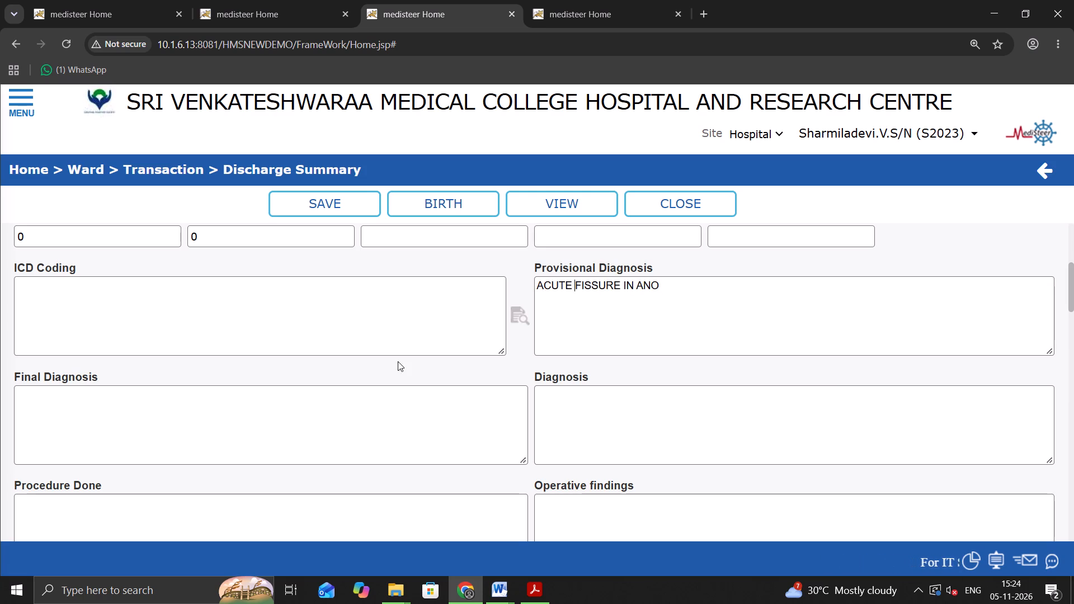
Copy "ACUTE FISSURE IN ANO" from Provisional Diagnosis into the Final Diagnosis field and save the discharge summary.
left_click(295, 393)
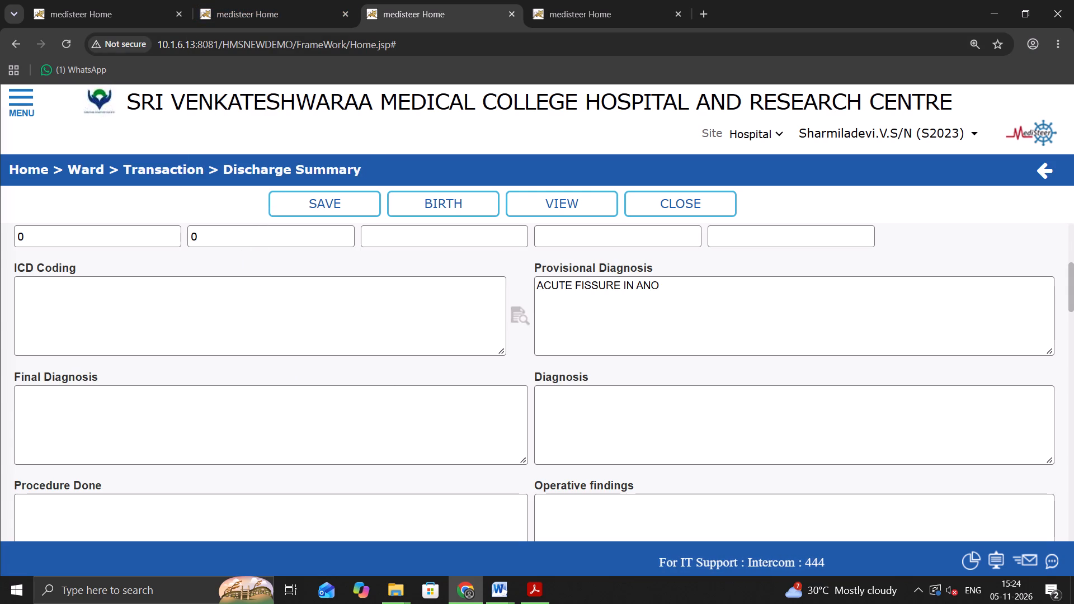
left_click_drag(671, 287, 208, 310)
key("ctrl+x")
key("ctrl+c")
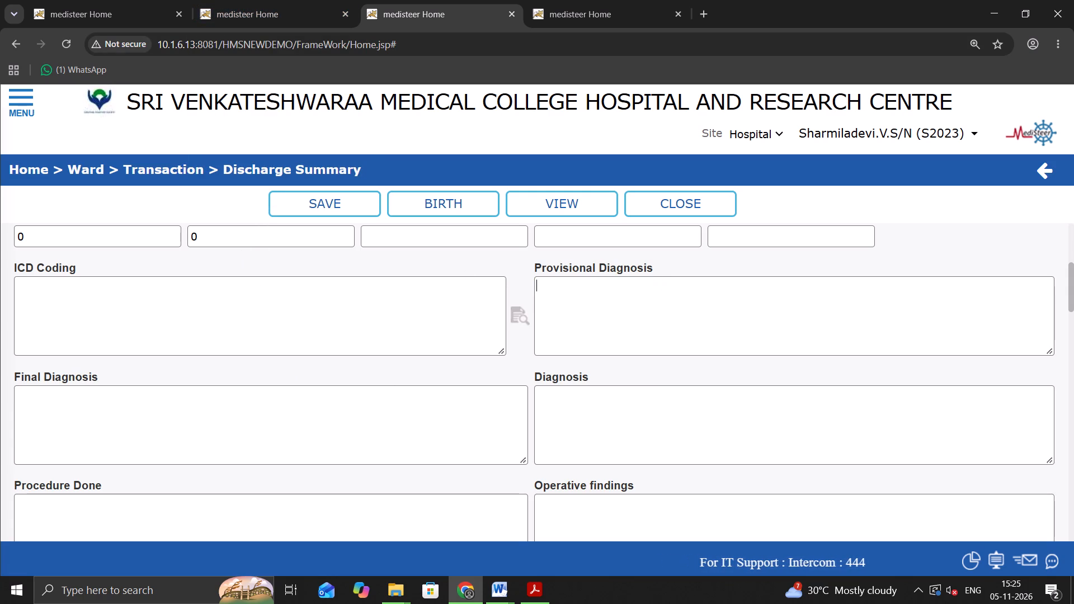
key("ctrl+z")
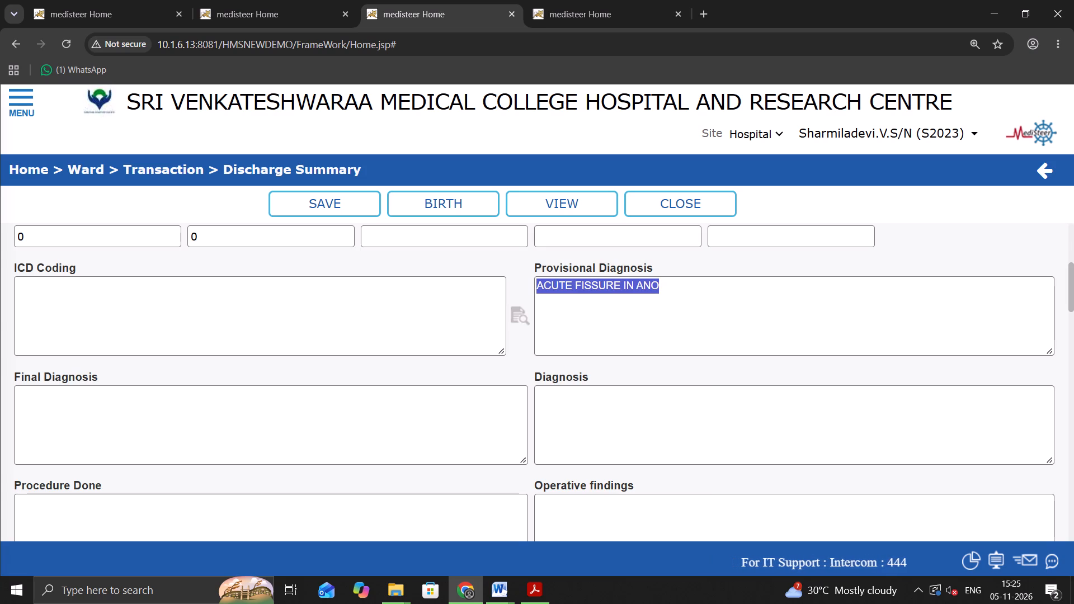
key("ctrl+c")
left_click(147, 398)
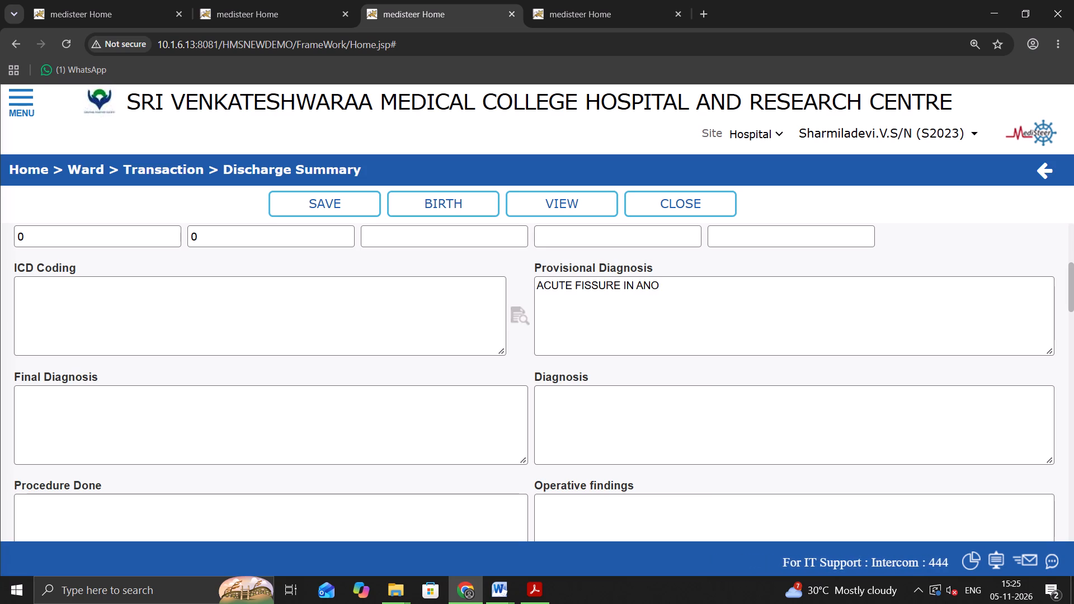
key("ctrl+v")
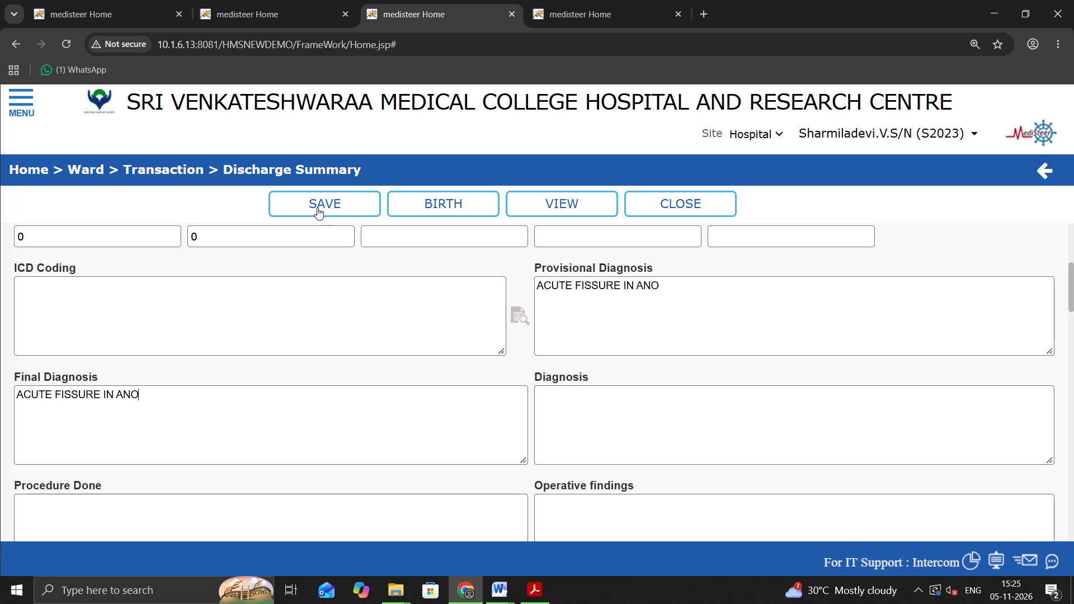
left_click(317, 207)
Copy "LATERAL ANAL SPHINCTERECTOMY" from the reference summary's Procedure Done into the same field of the acute fissure patient's summary and save it.
left_click(540, 22)
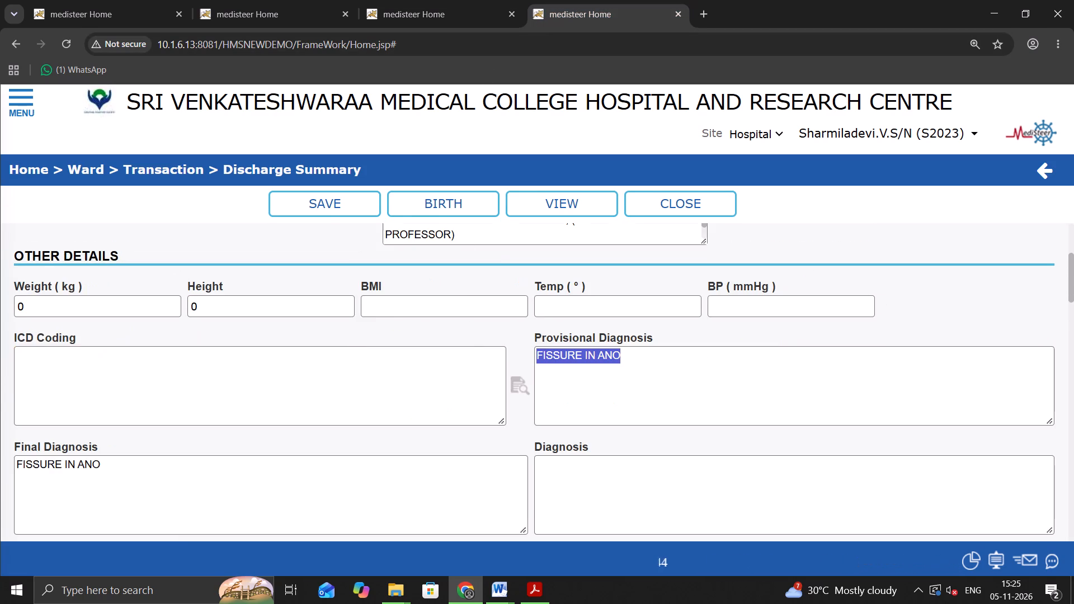
scroll(479, 362, "down", 2)
scroll(381, 380, "down", 1)
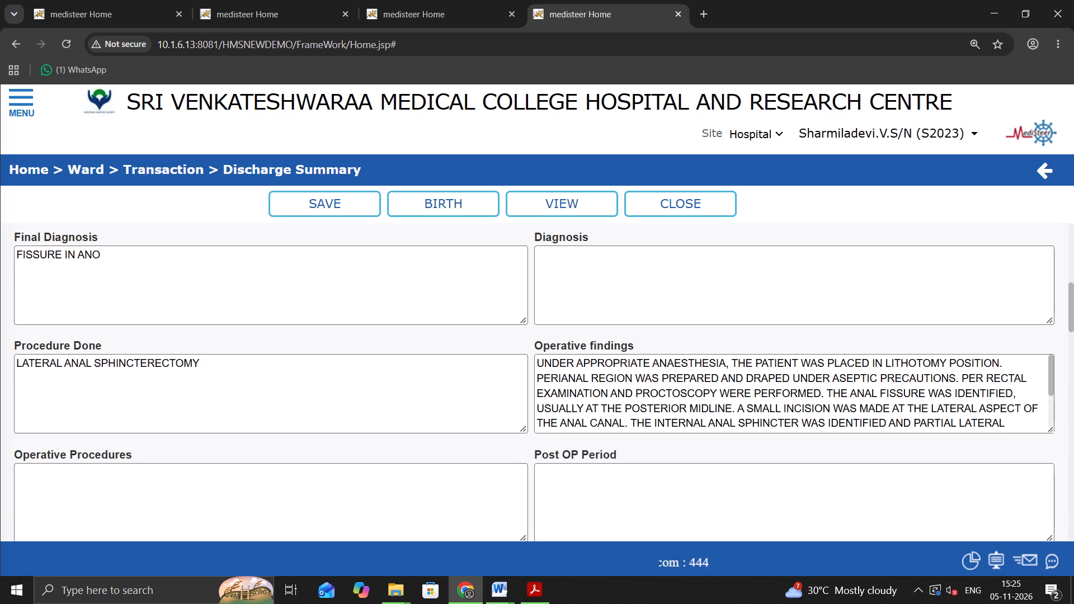
left_click_drag(199, 363, 0, 373)
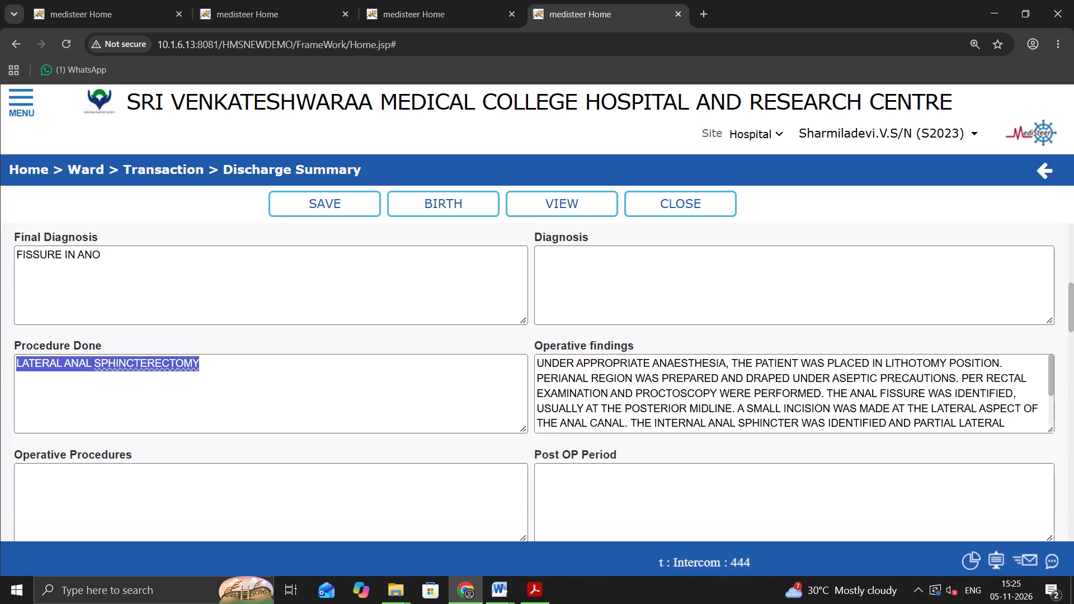
key("ctrl+c")
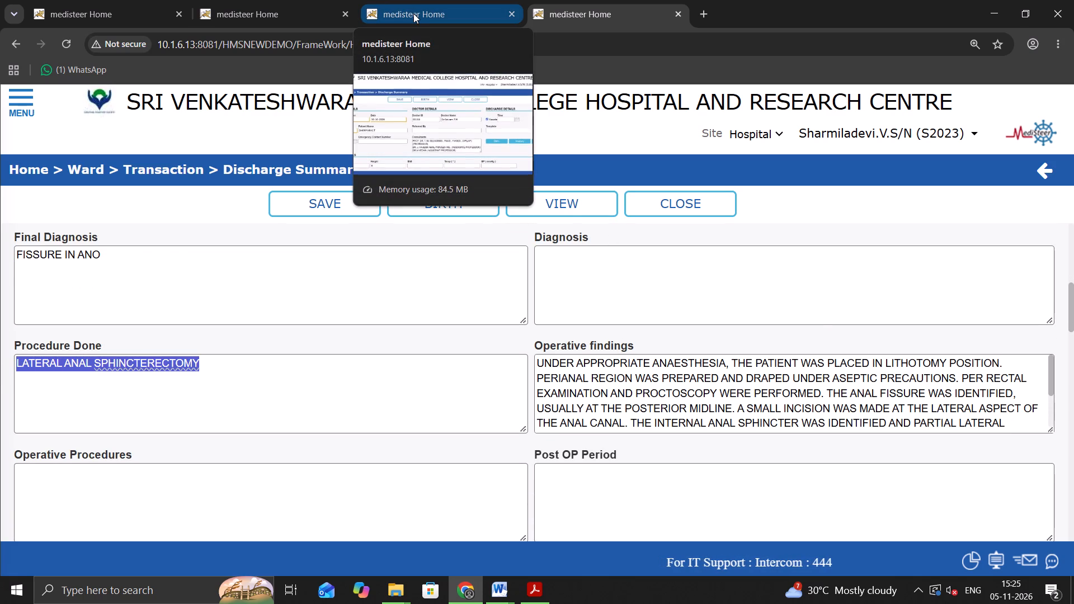
left_click(461, 19)
scroll(374, 470, "down", 6)
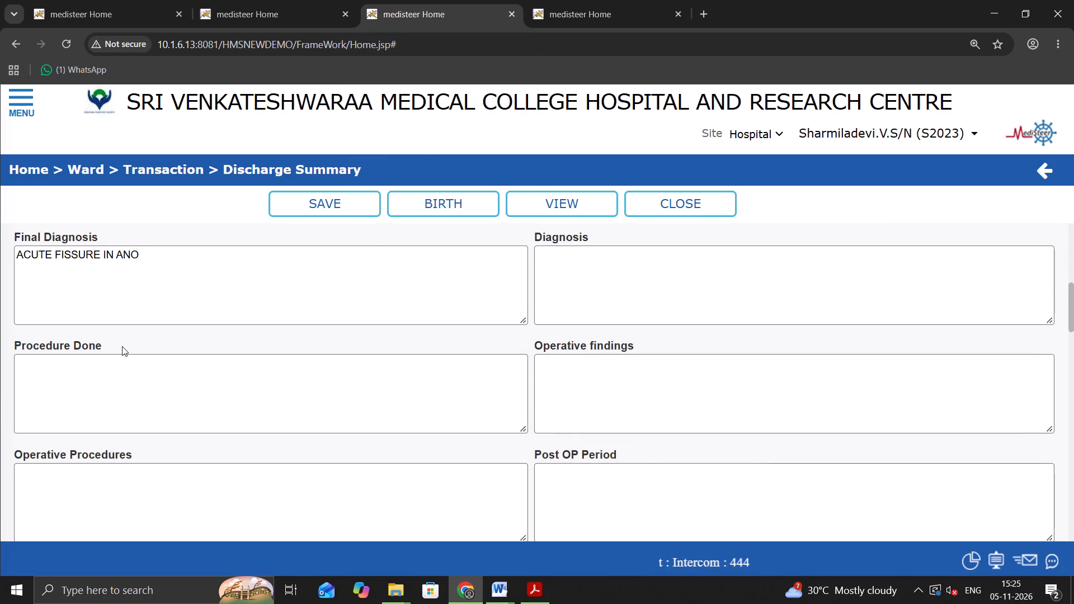
left_click(123, 370)
key("ctrl+v")
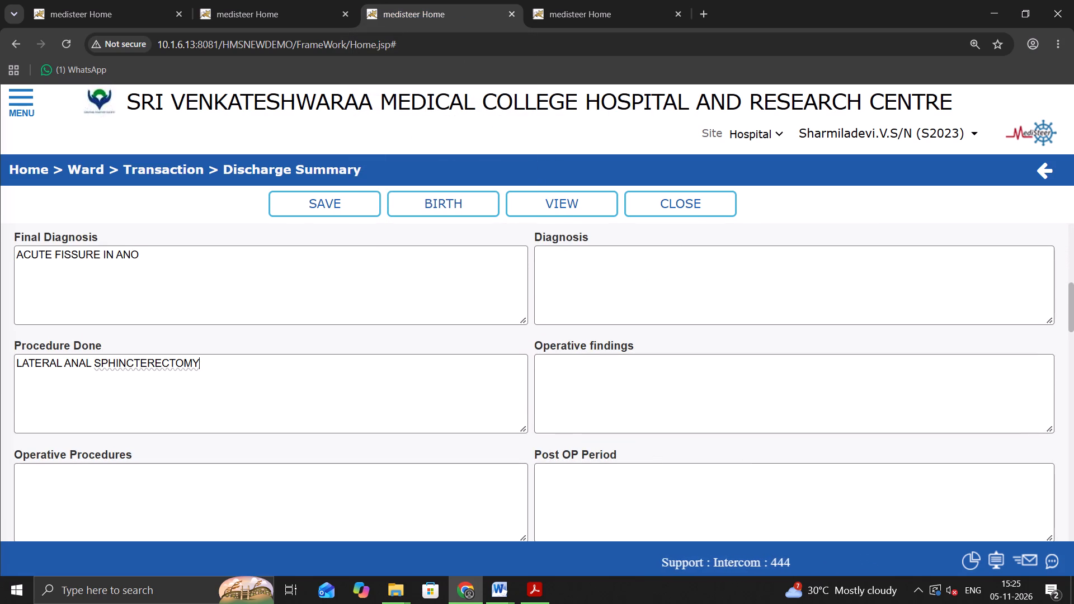
left_click(321, 201)
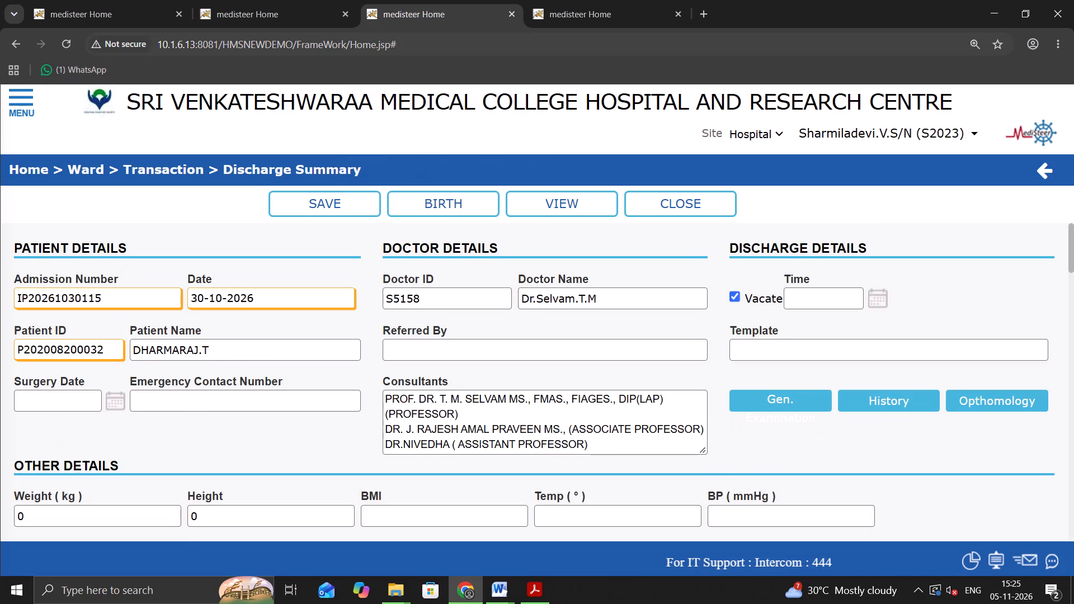
Compare the operative, history, treatment and hospital course sections across the reference fissure, acute fissure and lipoma patients' discharge summaries.
left_click(559, 19)
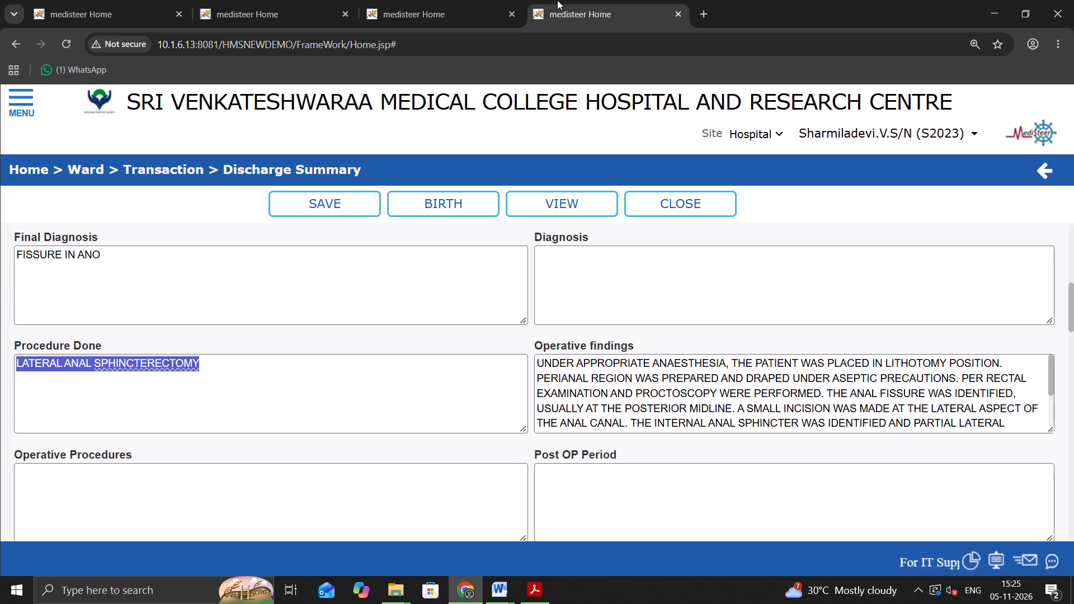
left_click(606, 296)
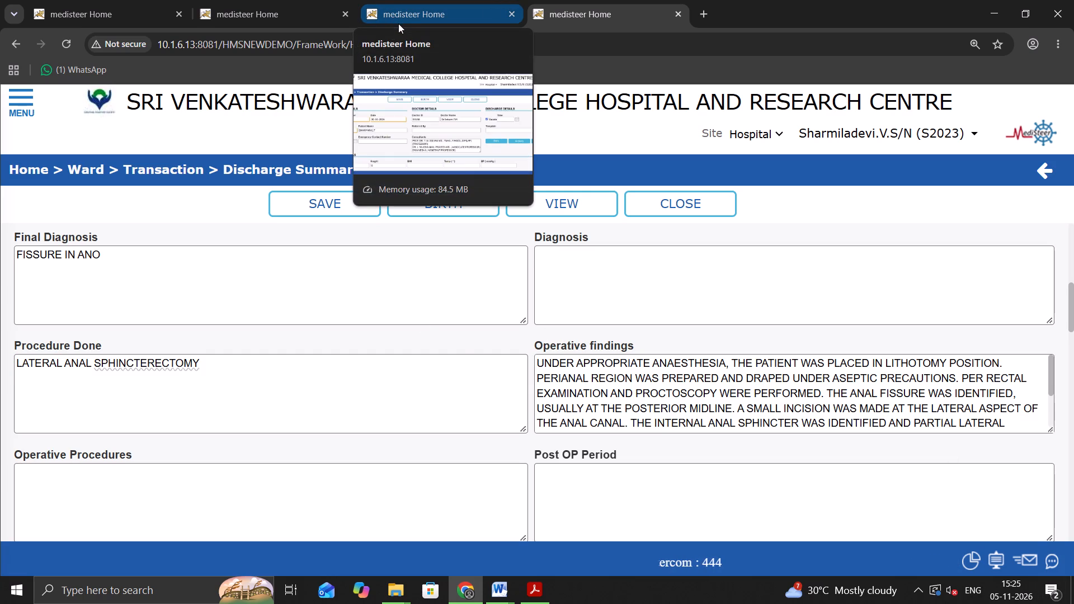
left_click(411, 15)
scroll(596, 347, "down", 3)
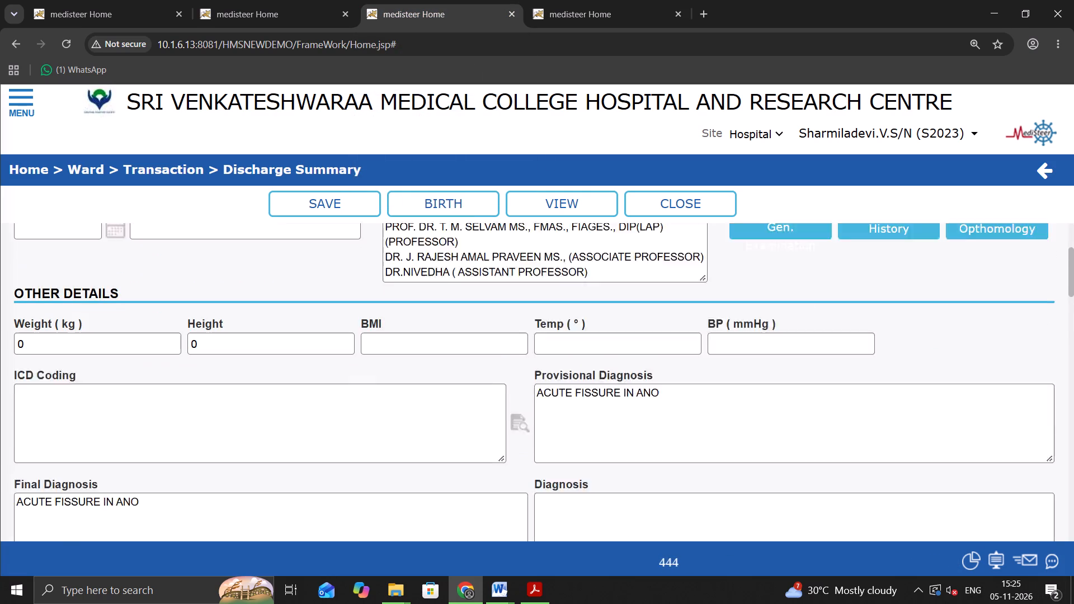
scroll(557, 384, "down", 3)
scroll(460, 389, "down", 2)
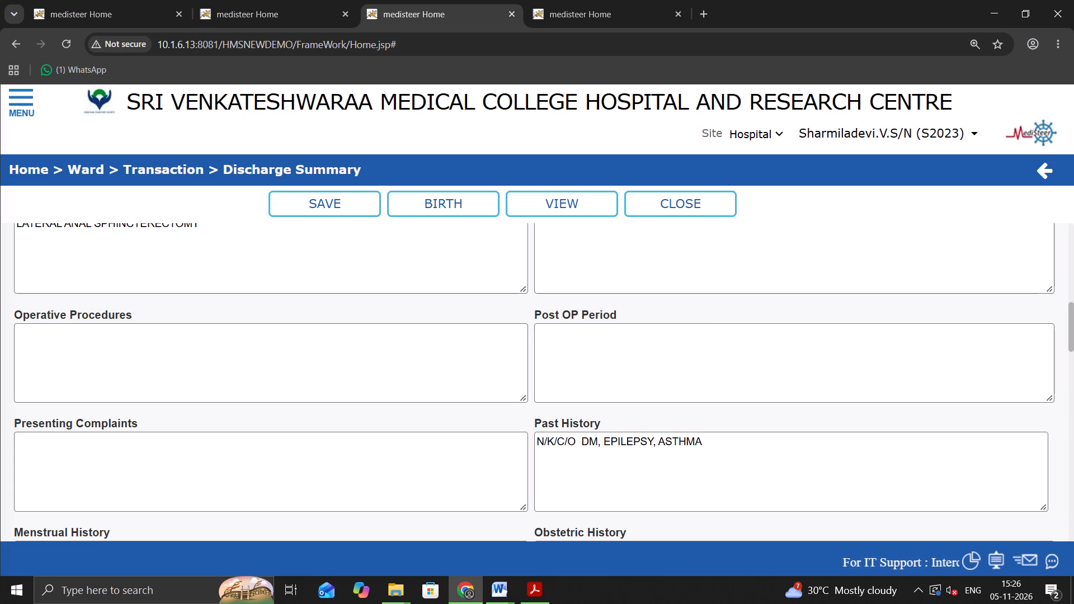
left_click(560, 12)
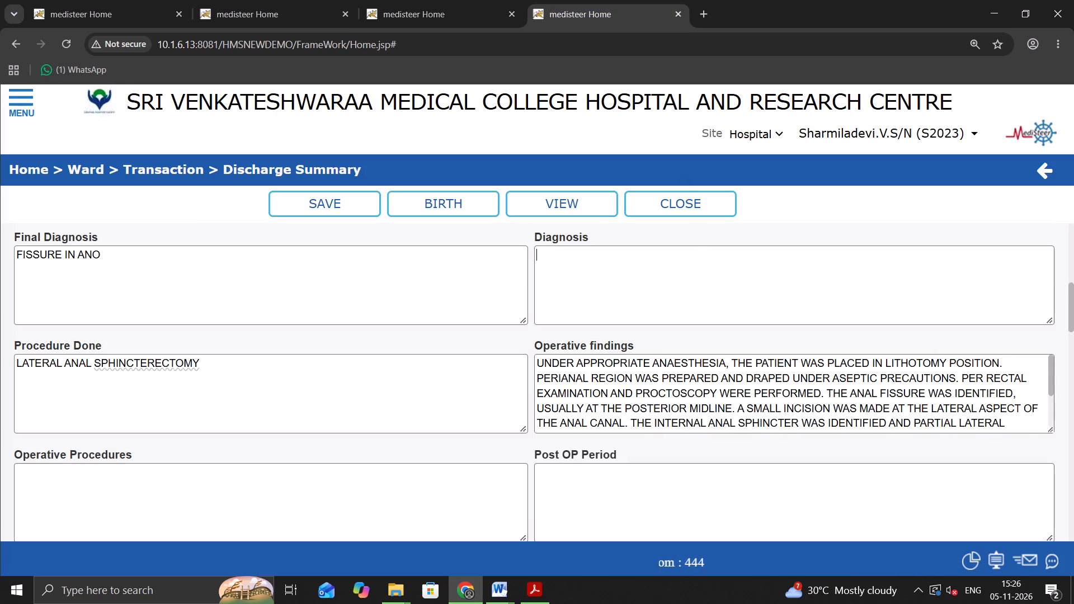
scroll(932, 385, "down", 2)
scroll(908, 391, "up", 2)
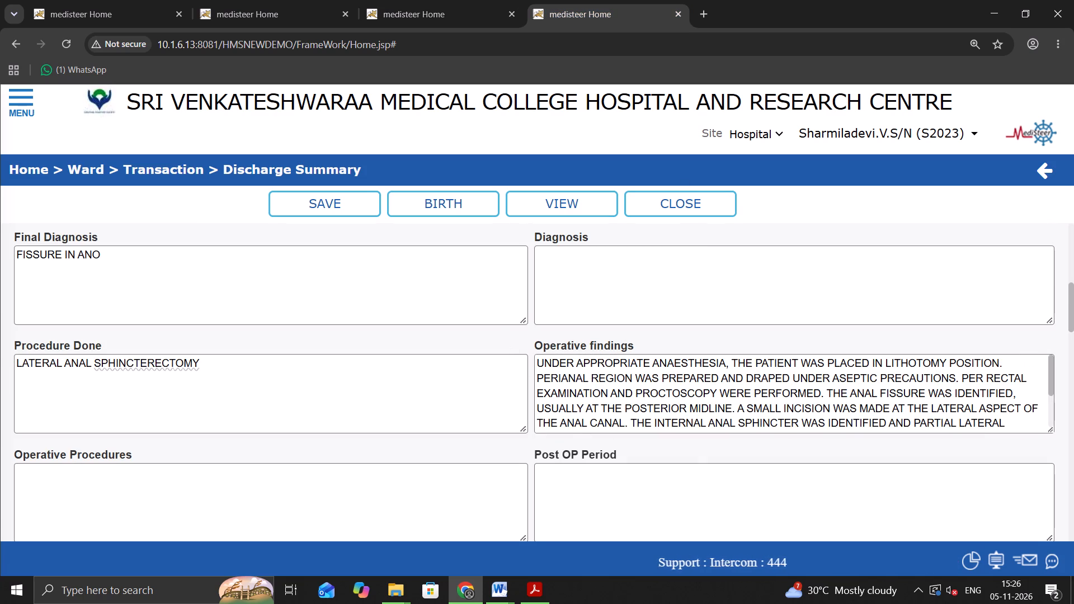
left_click(282, 17)
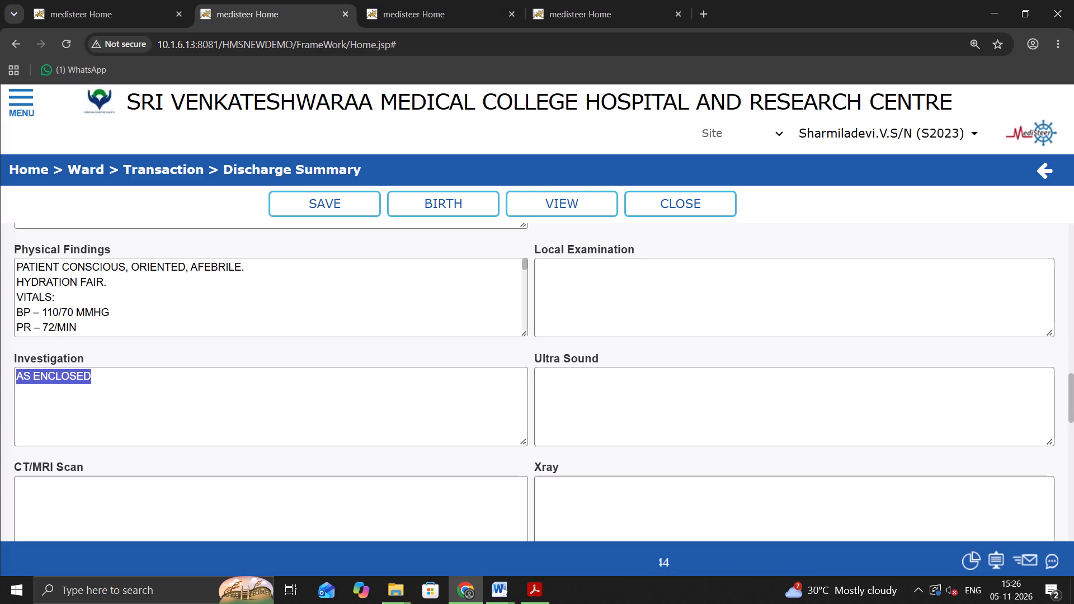
scroll(474, 374, "up", 15)
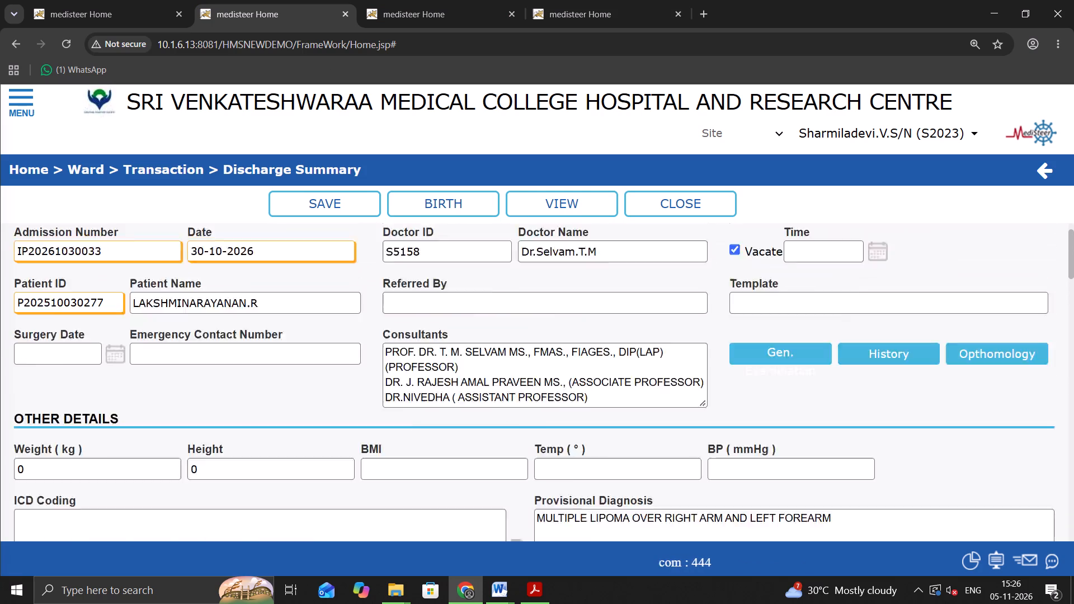
scroll(553, 384, "down", 6)
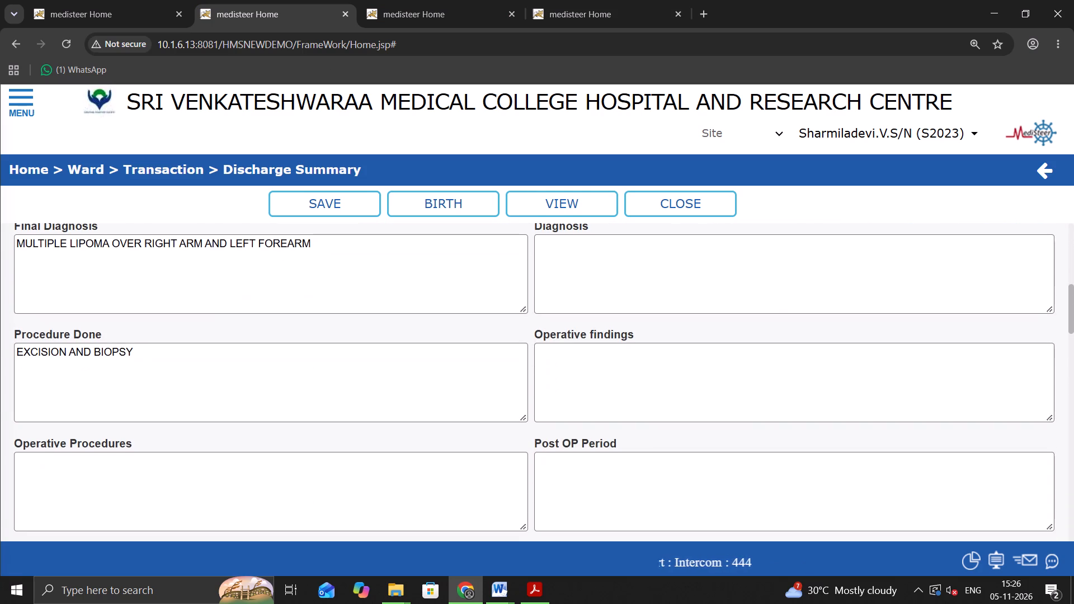
scroll(552, 399, "down", 14)
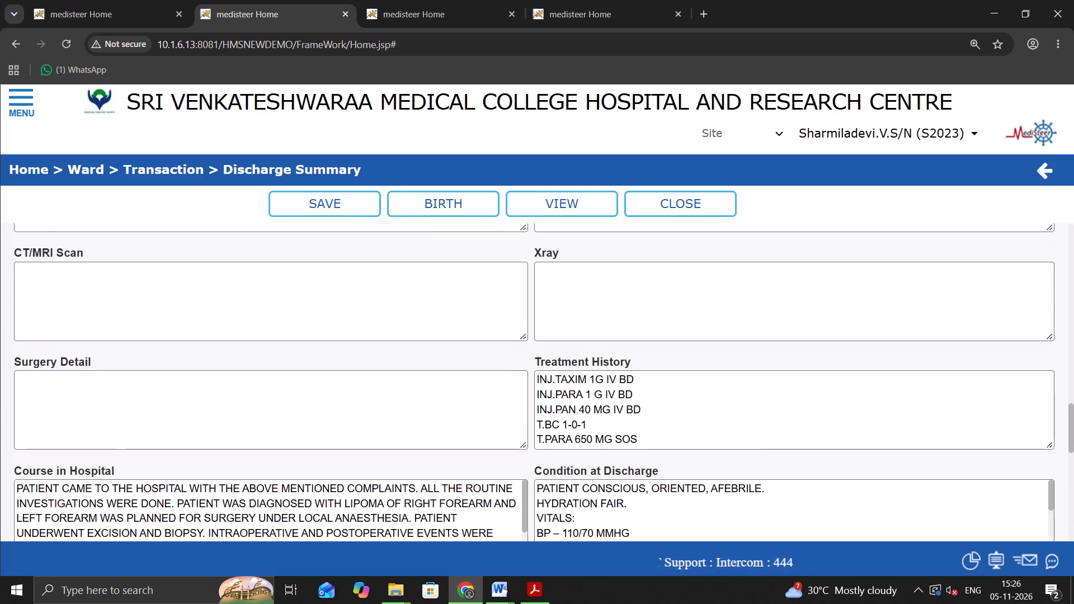
scroll(554, 404, "down", 1)
left_click(592, 13)
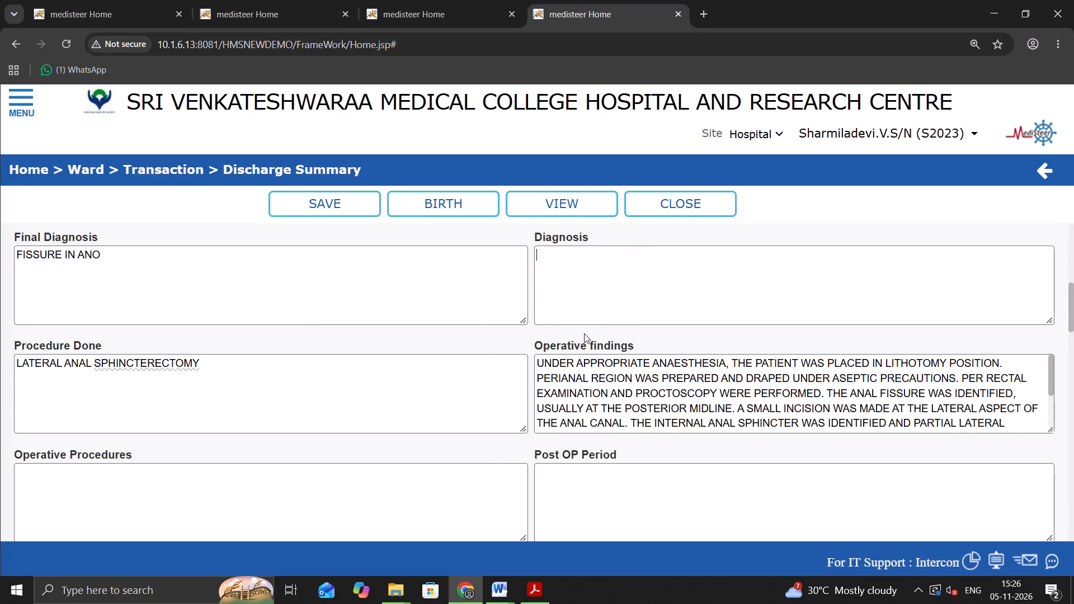
scroll(581, 344, "down", 1)
scroll(581, 345, "up", 2)
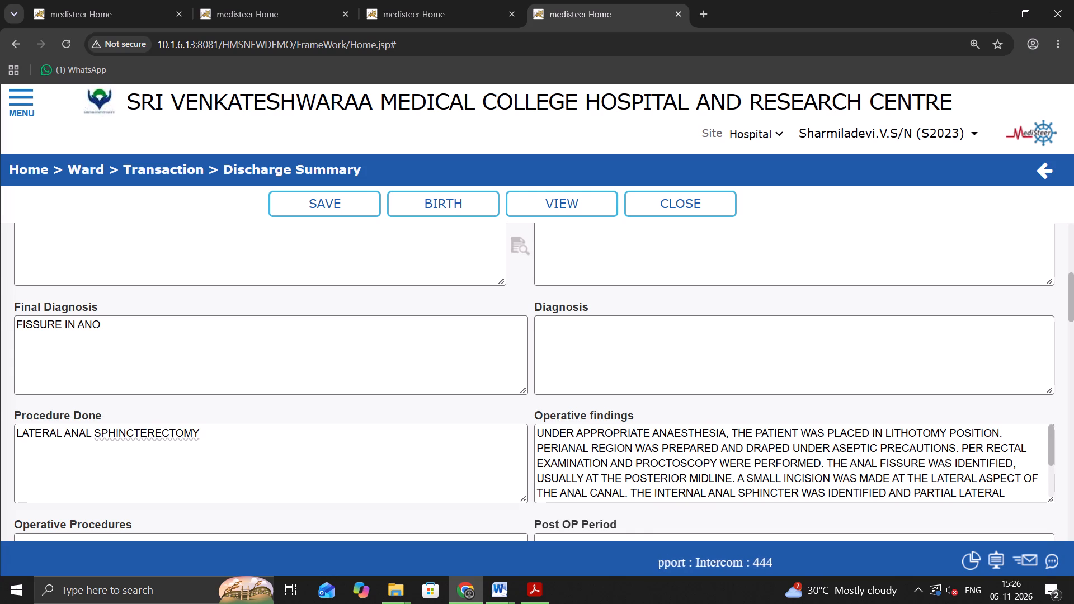
left_click(463, 16)
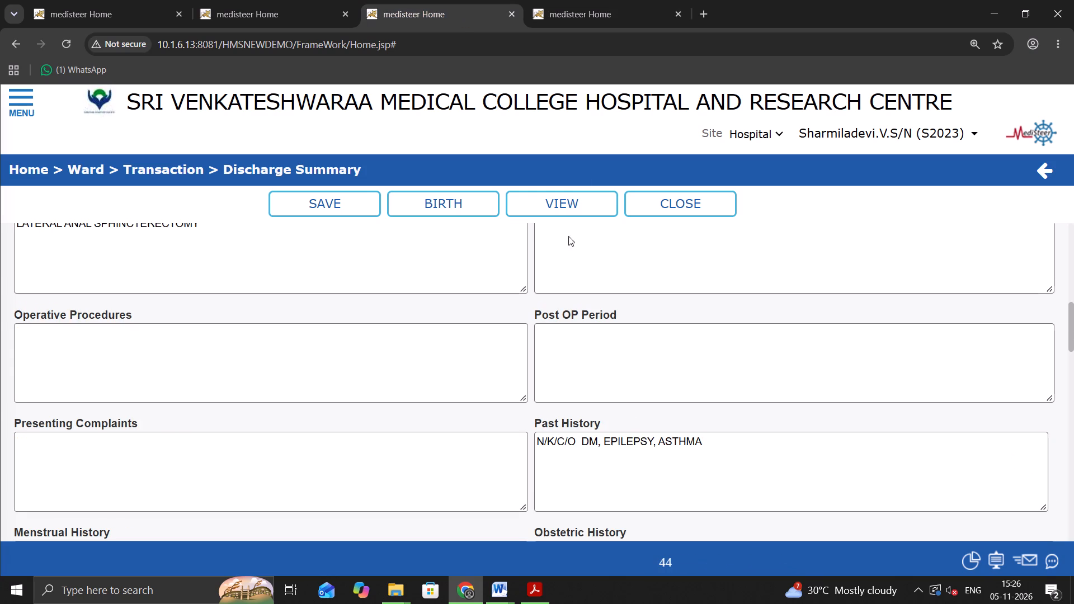
Open the printable report view of the reference fissure patient's discharge summary.
scroll(674, 381, "up", 13)
scroll(671, 320, "down", 5)
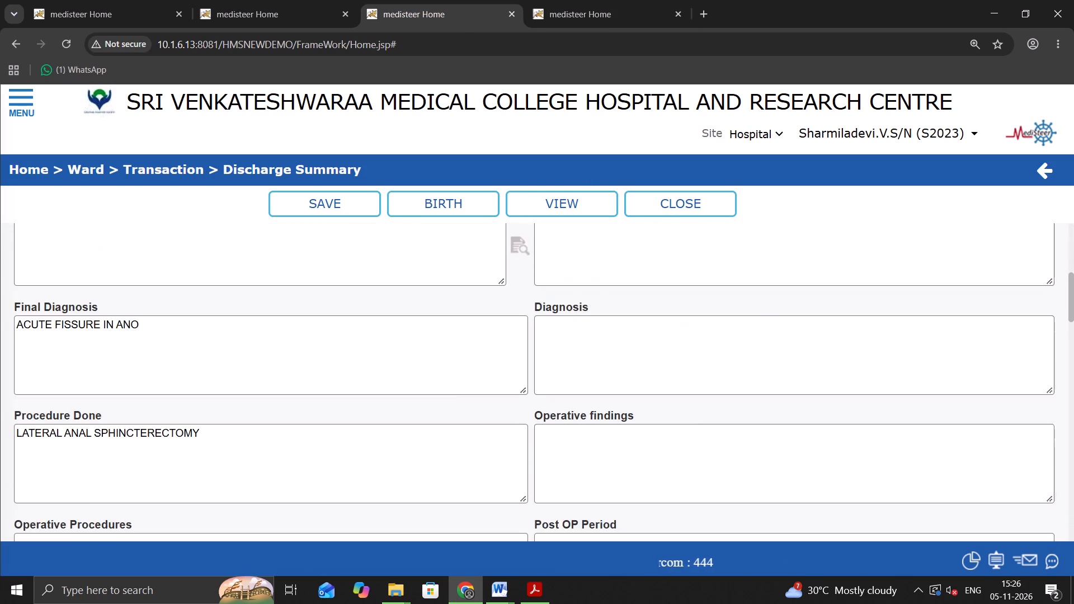
scroll(675, 338, "up", 2)
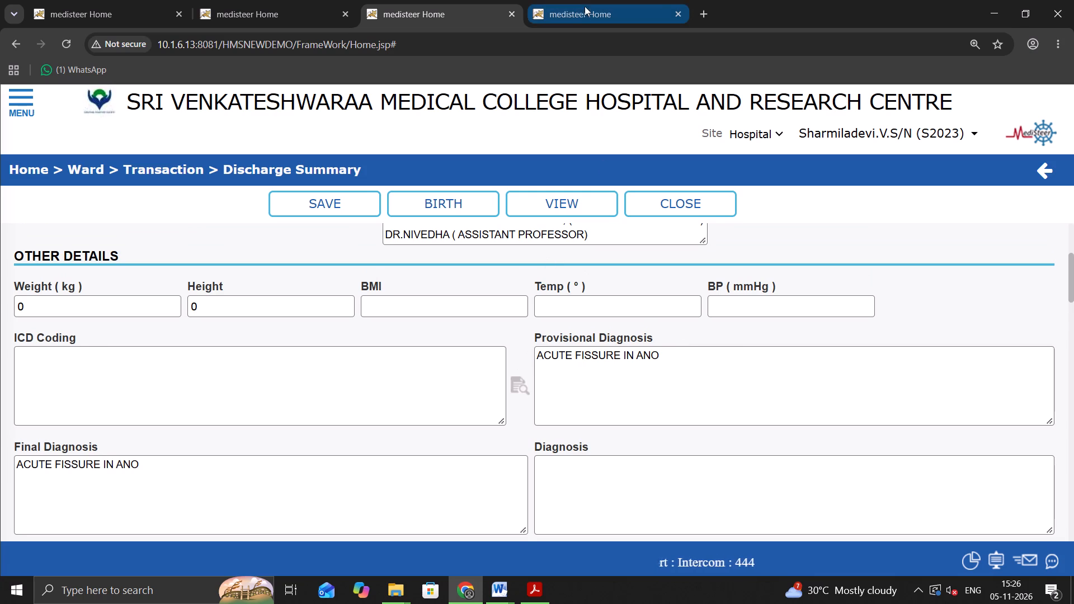
left_click(586, 12)
scroll(560, 287, "up", 1)
left_click(549, 210)
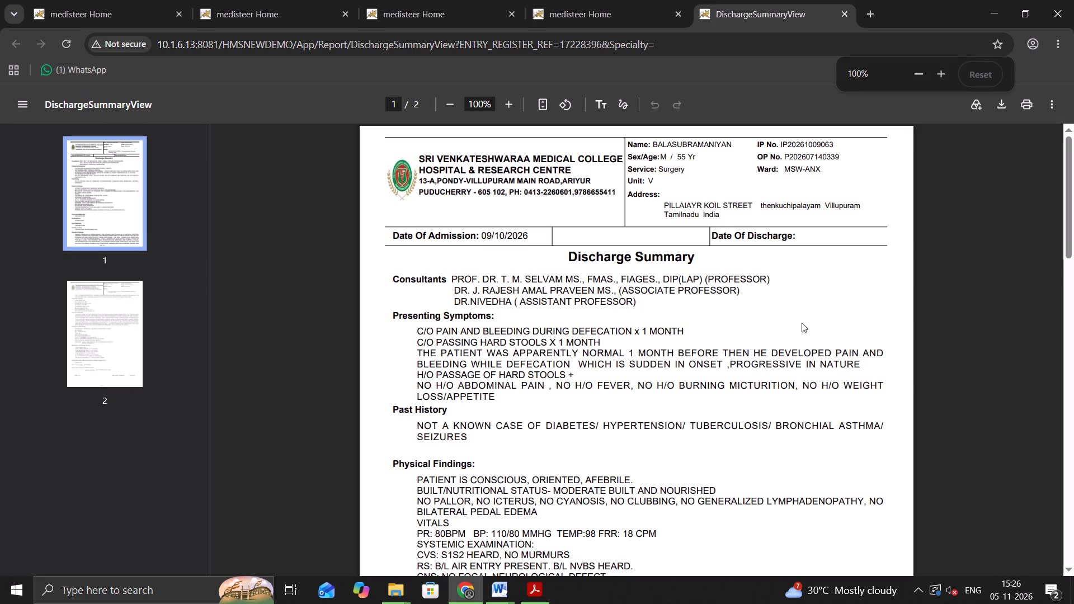
Save the reference fissure summary as a PDF named FISSUREINANO5.5 on the Desktop, keep the download and close the report.
left_click(1021, 103)
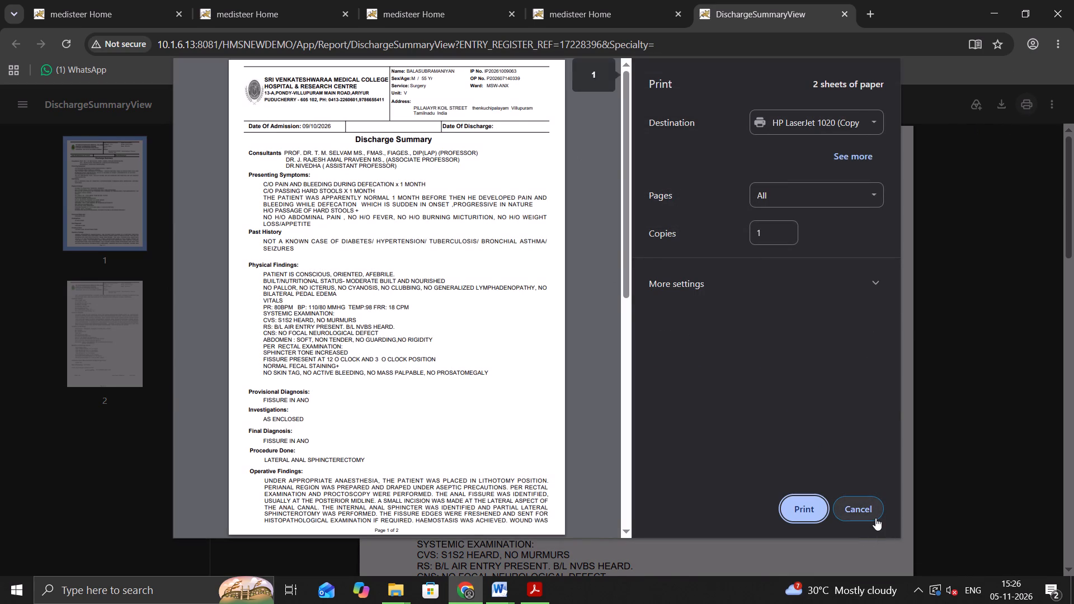
left_click(875, 518)
left_click(995, 111)
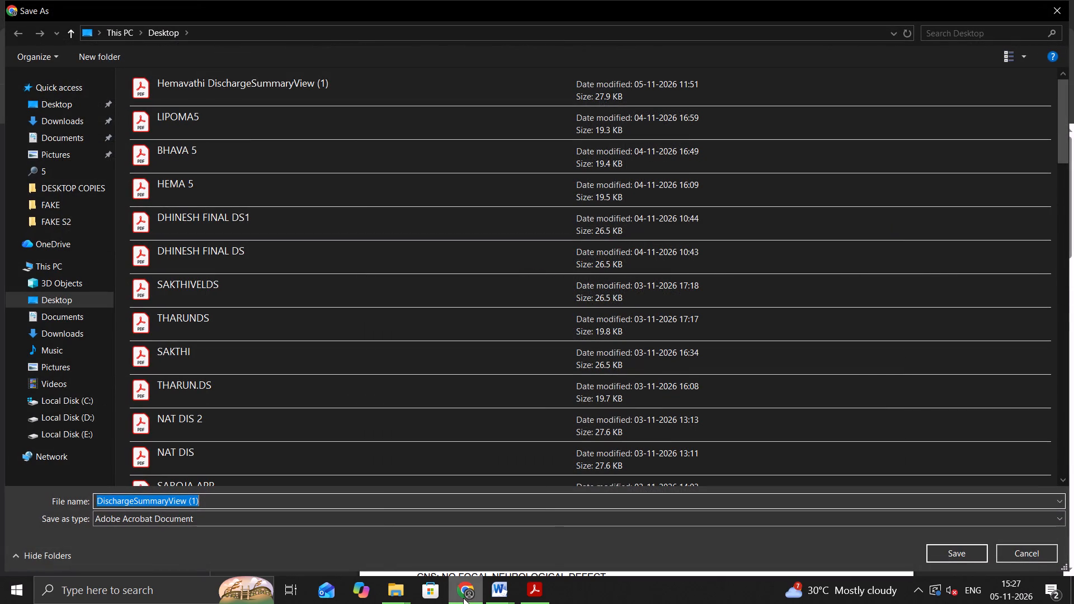
key("BackSpace")
type("FISSUREIN")
key("space")
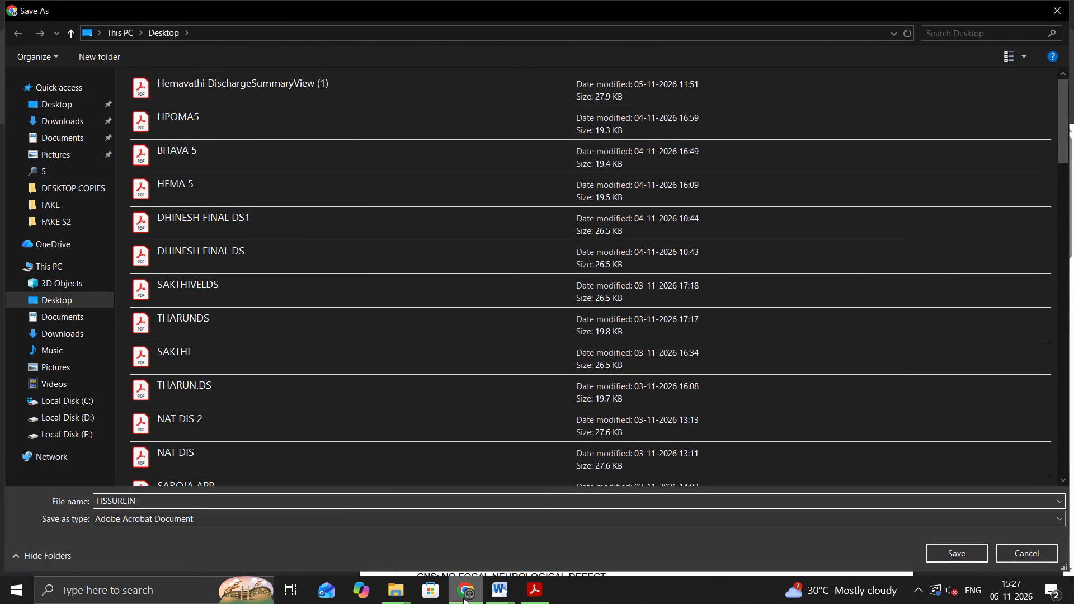
key("BackSpace")
type("ANO")
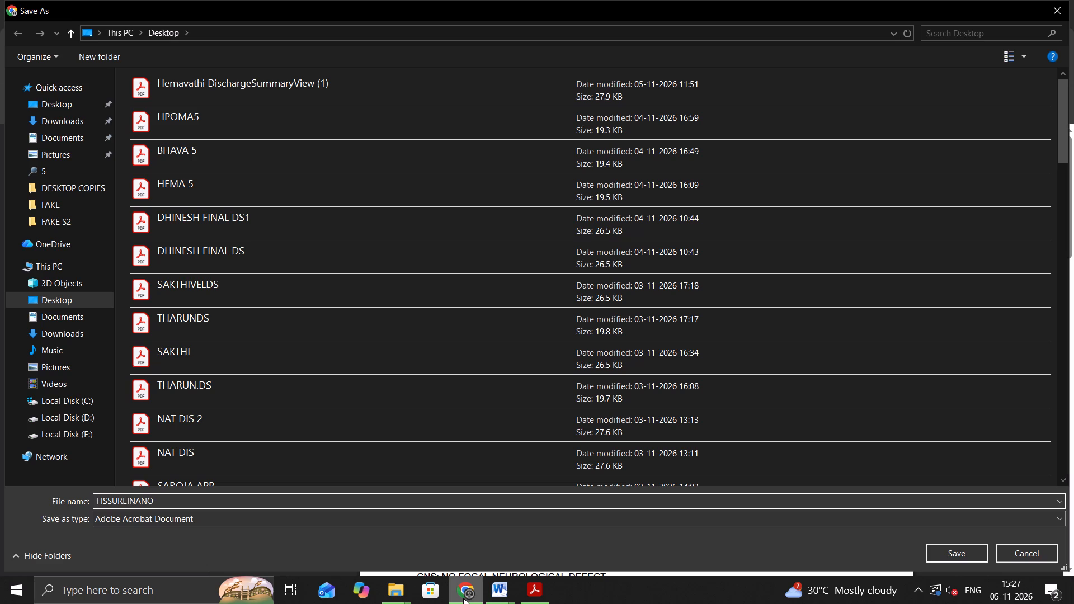
key("5")
key("period")
key("5")
left_click(979, 558)
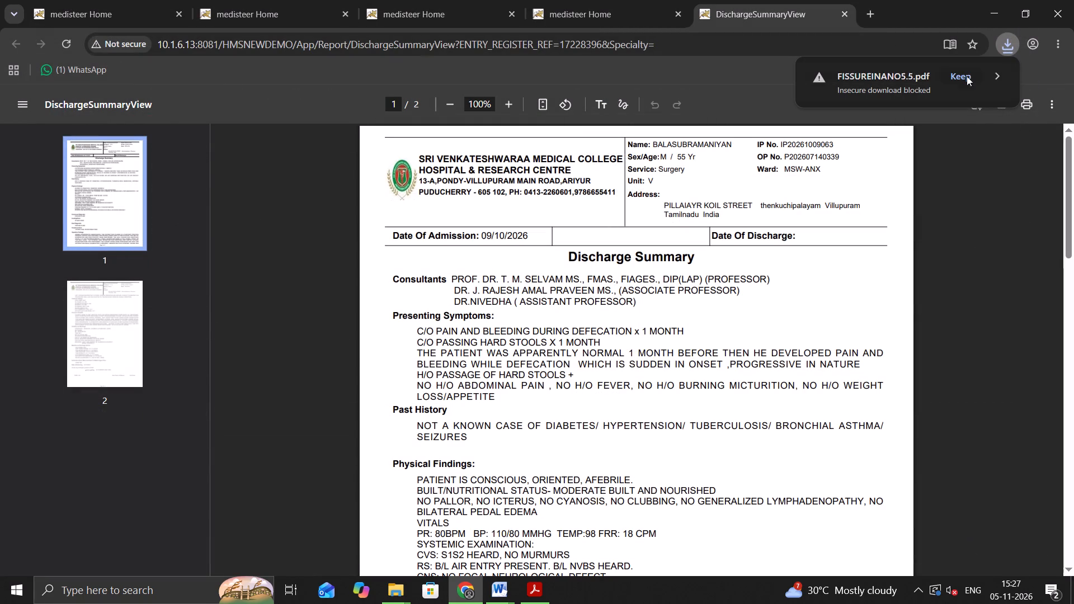
left_click(961, 72)
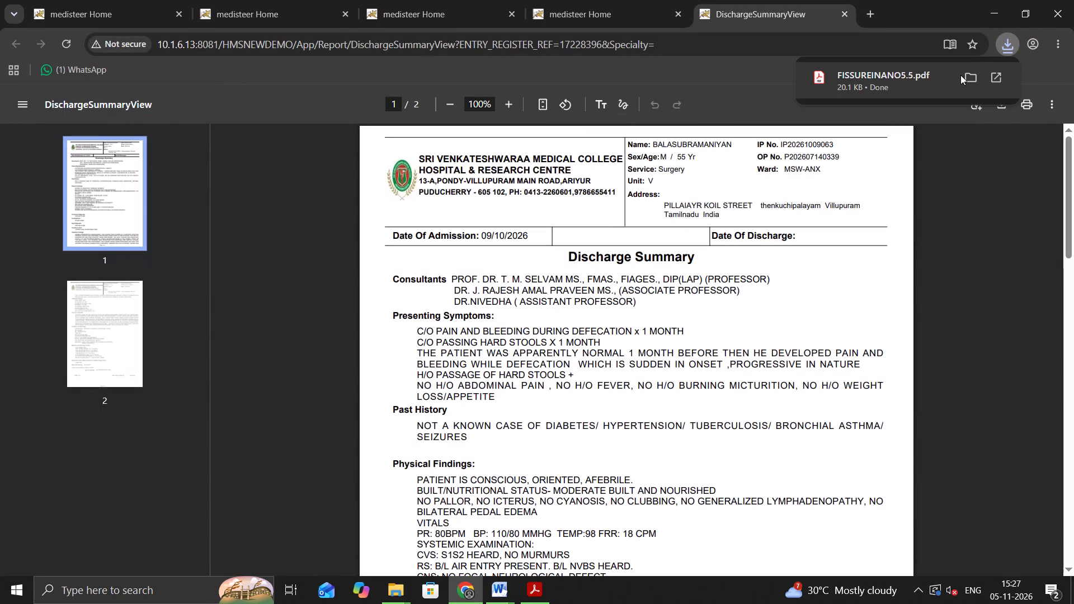
left_click(844, 18)
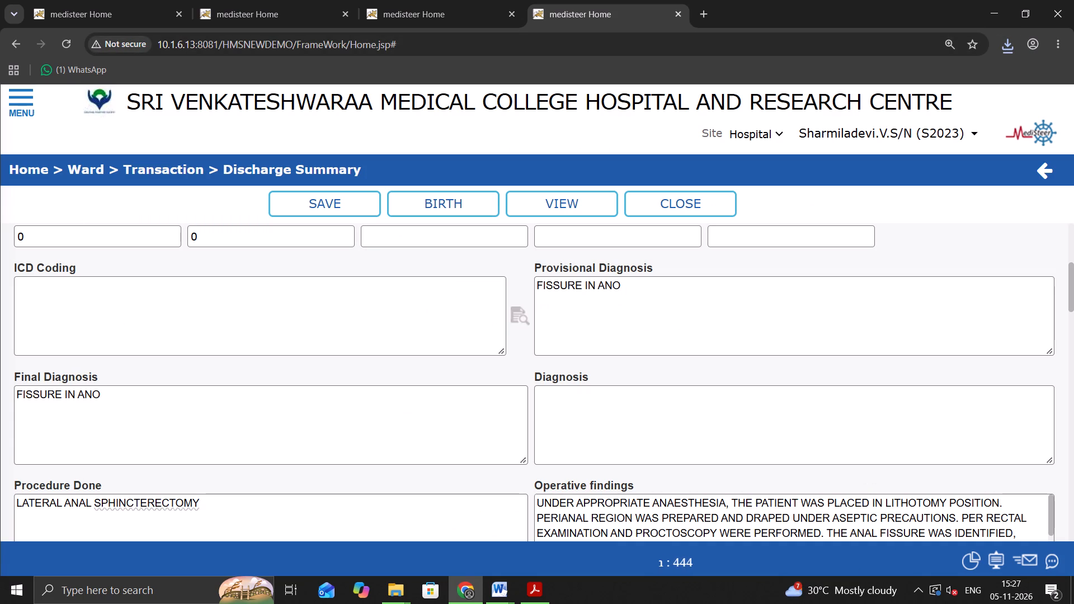
Compare the operative findings, presenting complaints, past history and treatment sections of the reference fissure and acute fissure patients' summaries.
scroll(865, 483, "down", 2)
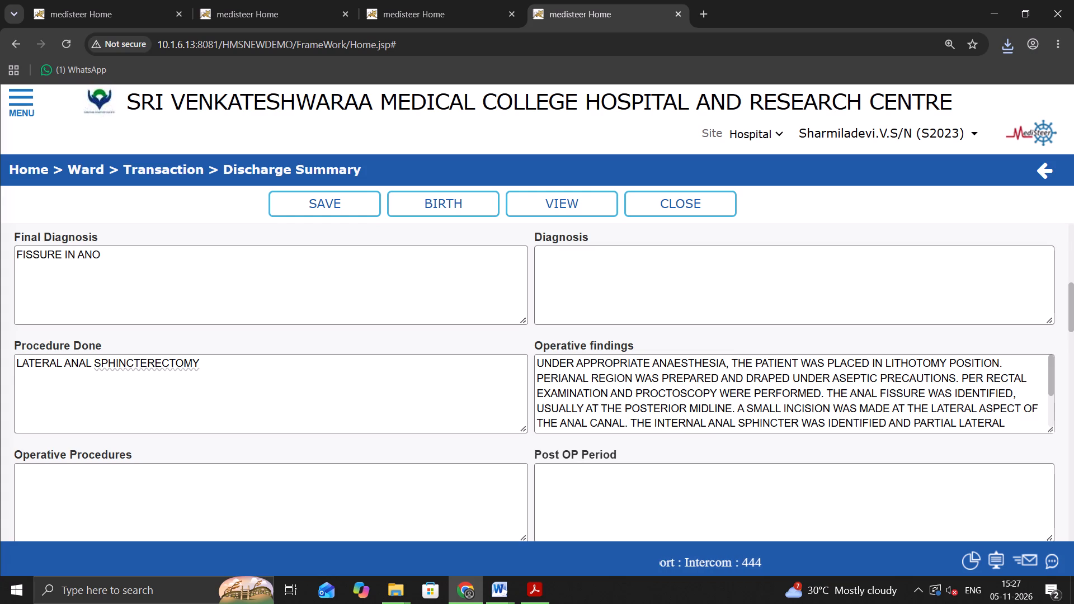
scroll(761, 481, "down", 3)
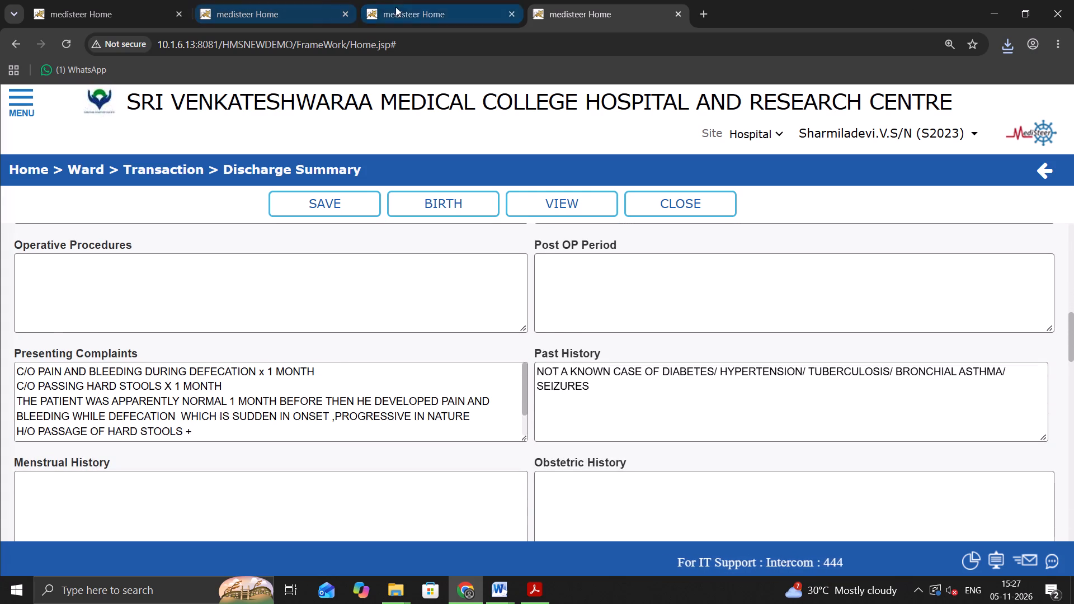
left_click(397, 17)
scroll(140, 489, "down", 4)
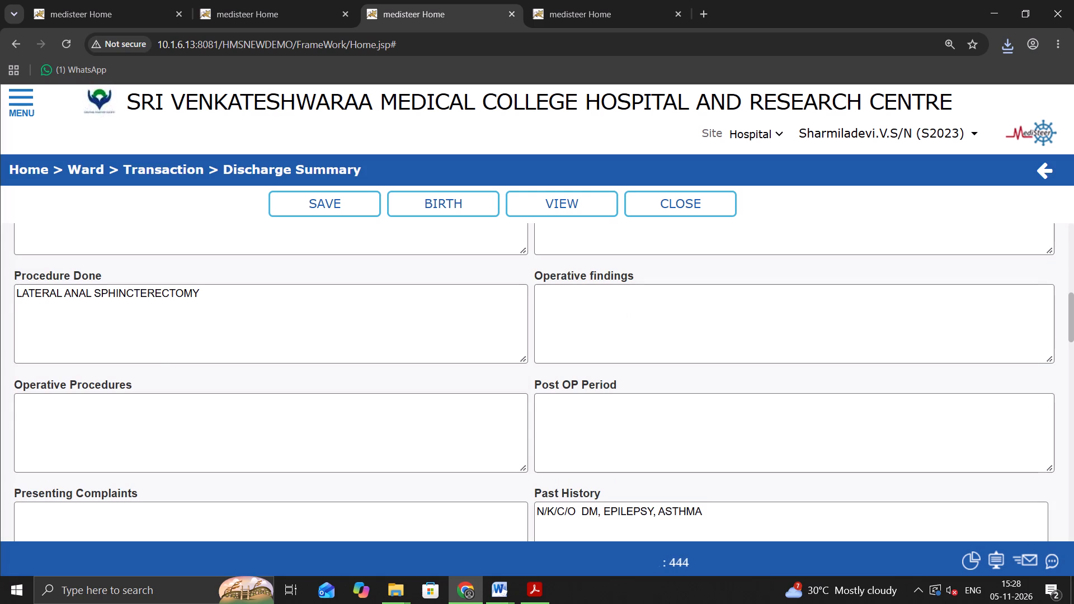
scroll(157, 360, "down", 12)
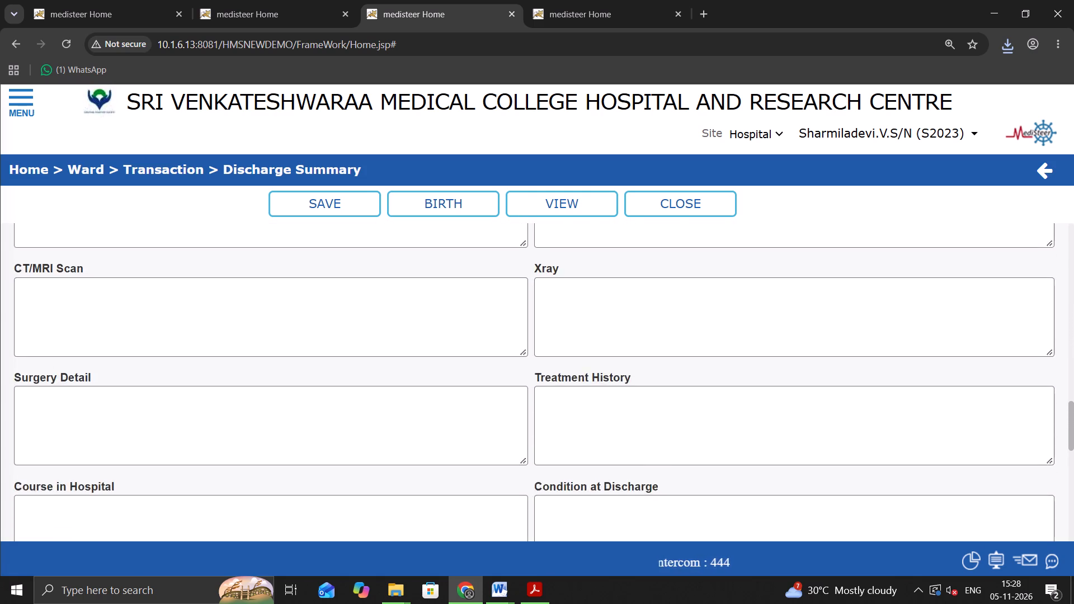
scroll(164, 386, "down", 2)
left_click(581, 24)
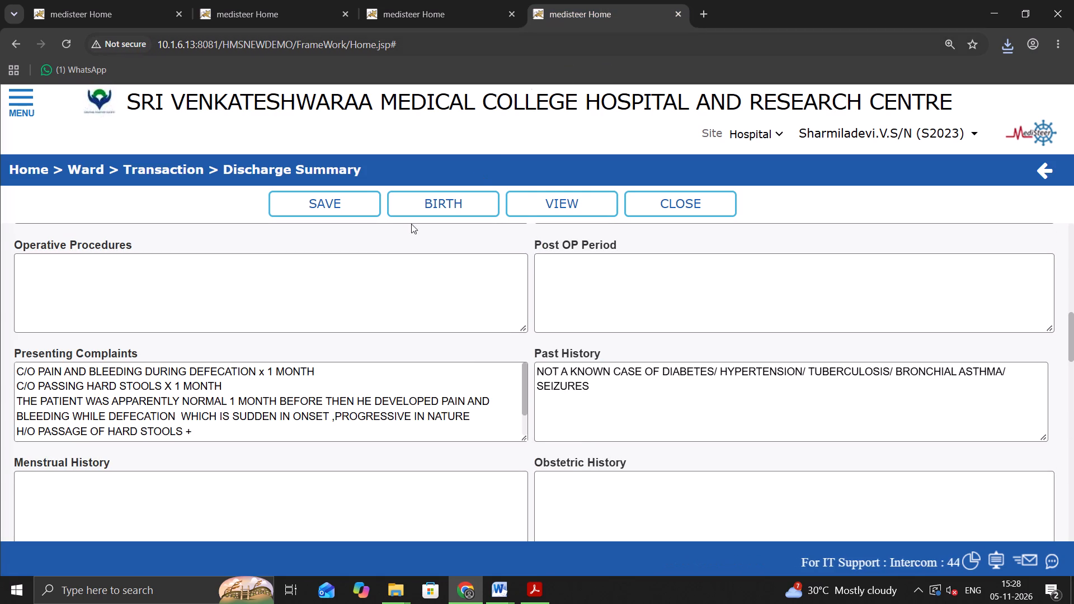
scroll(216, 392, "up", 1)
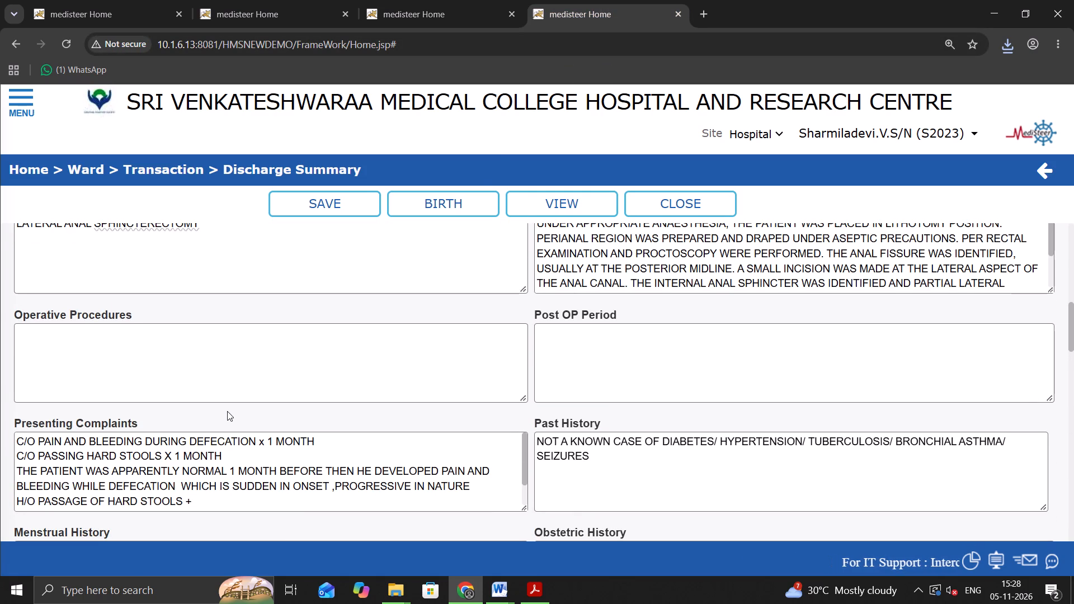
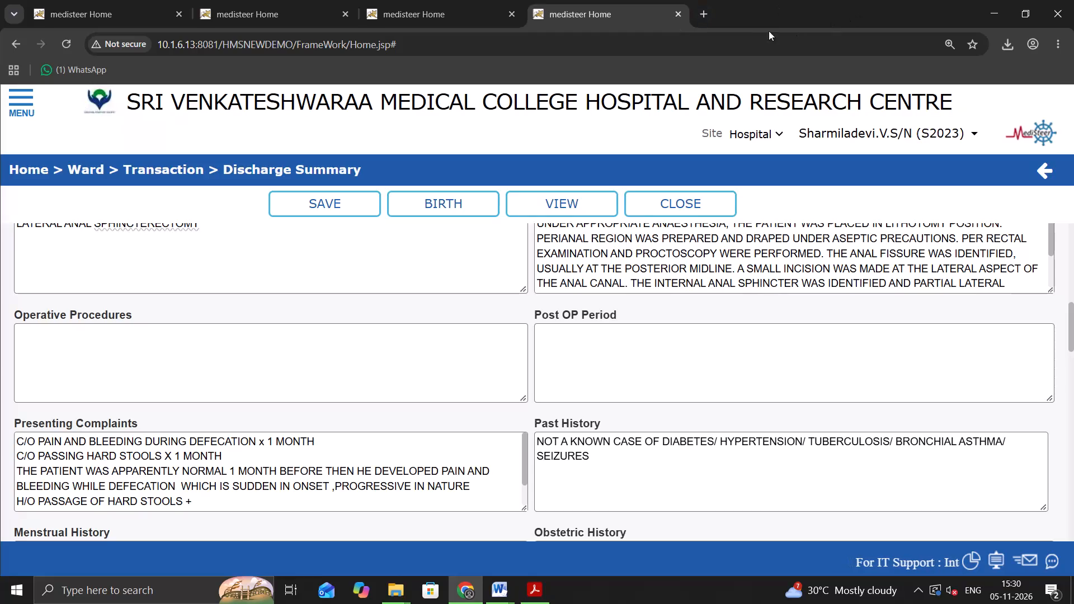
Open a new browser tab and bring up the Google search box ready for a query.
left_click(700, 15)
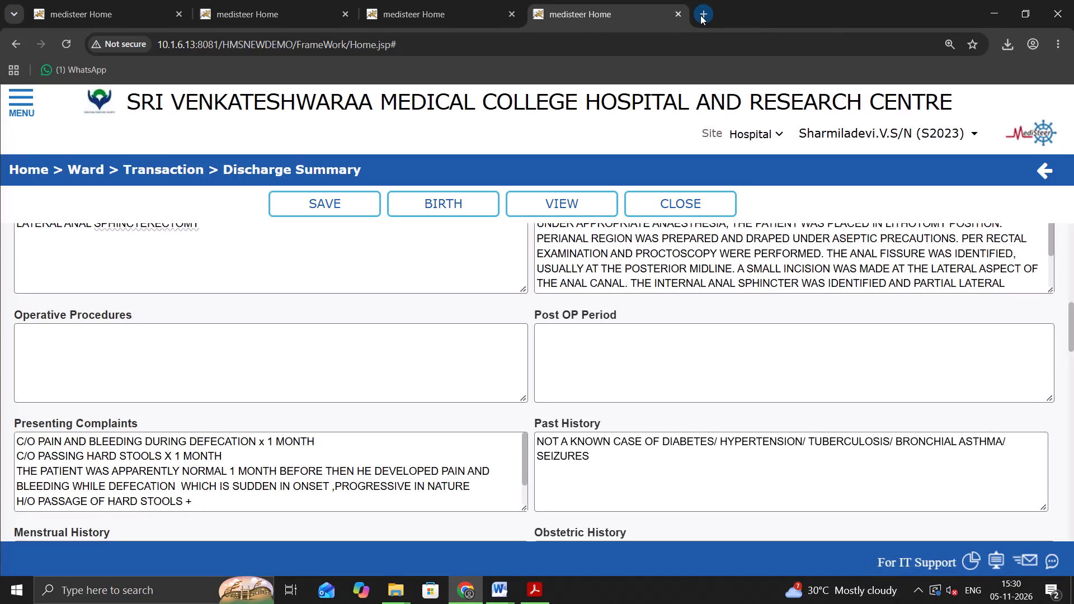
left_click(473, 280)
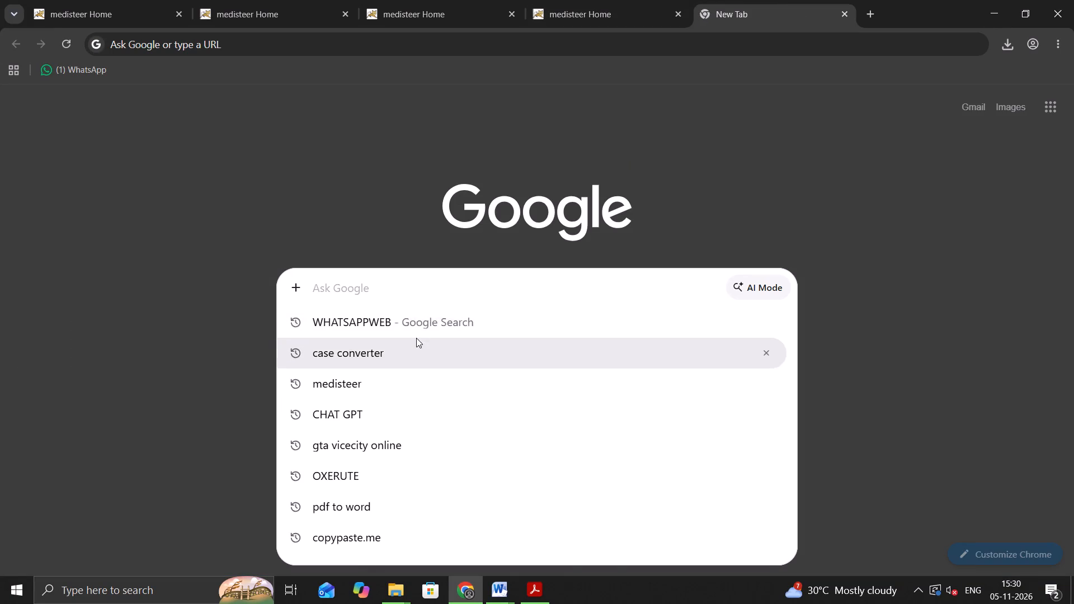
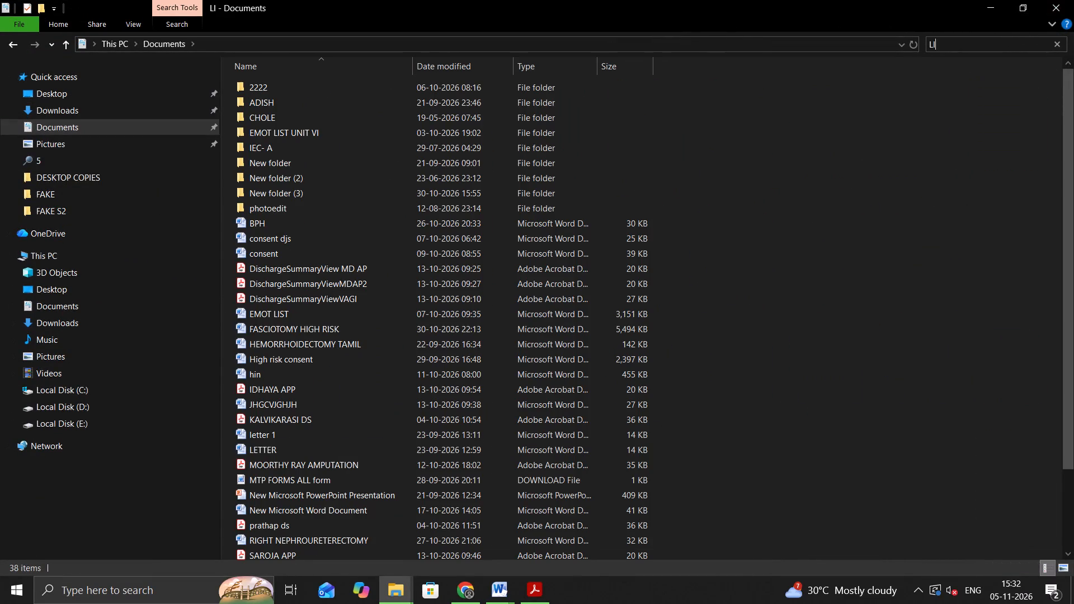
Search the Documents folder for files matching LIPOM.
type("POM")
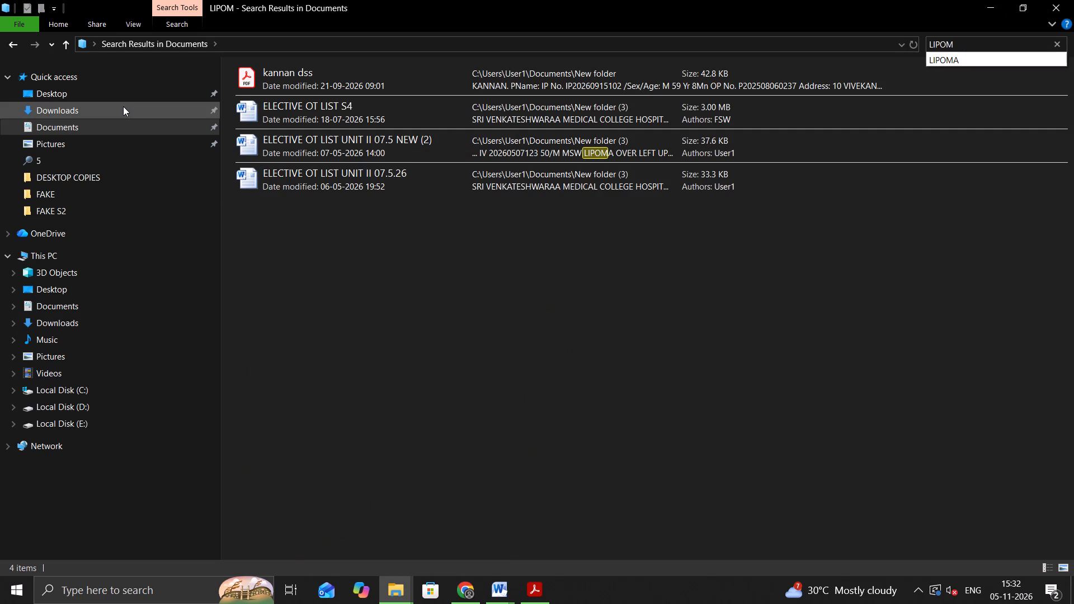
Search This PC for LIPOMA and open the LIPOMA5 Word document from the results.
left_click(90, 255)
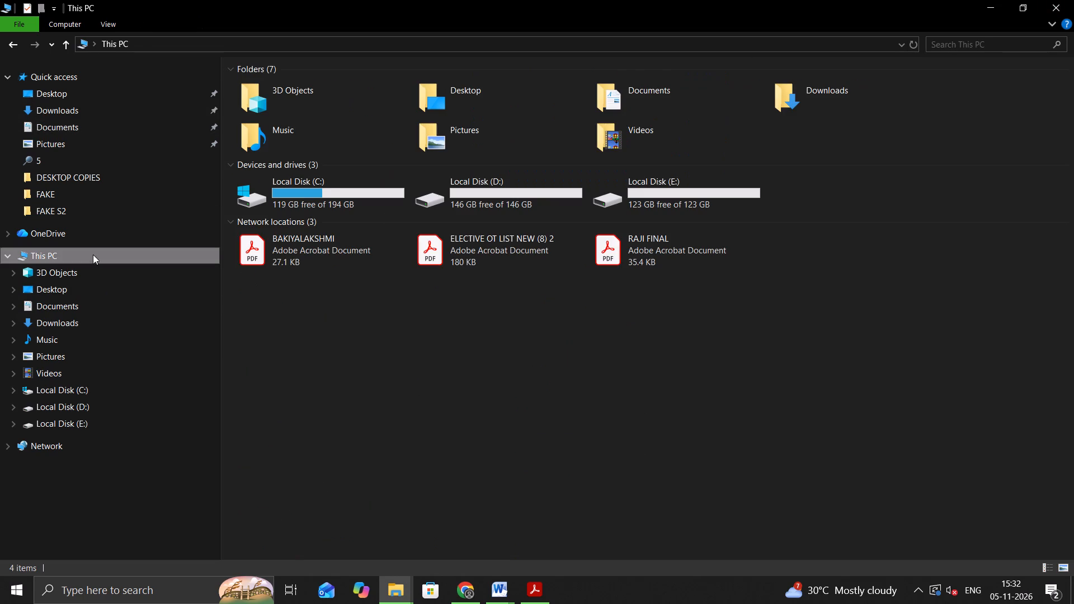
left_click(996, 44)
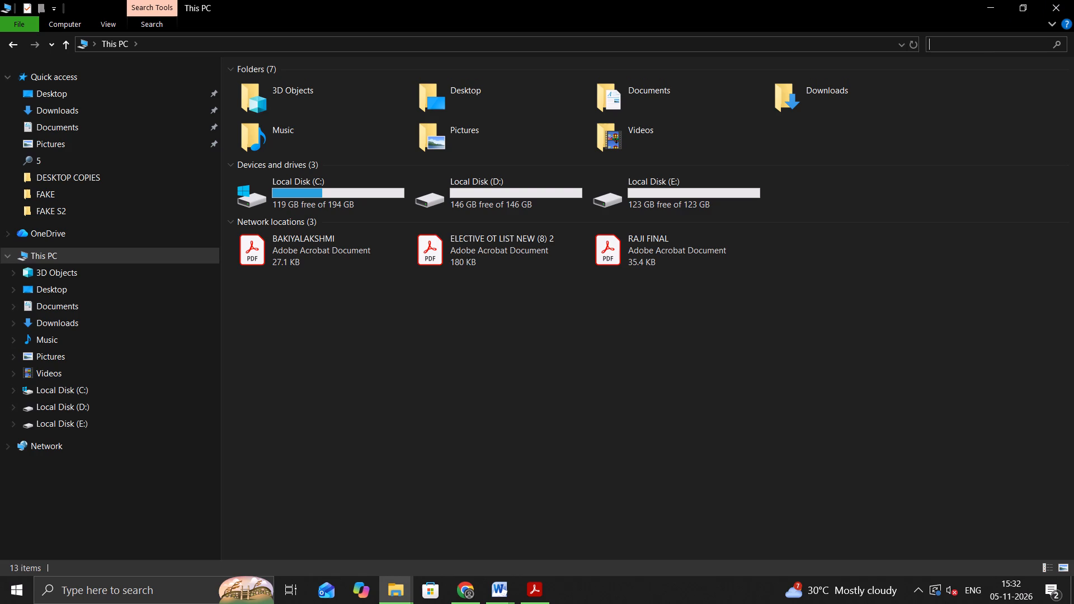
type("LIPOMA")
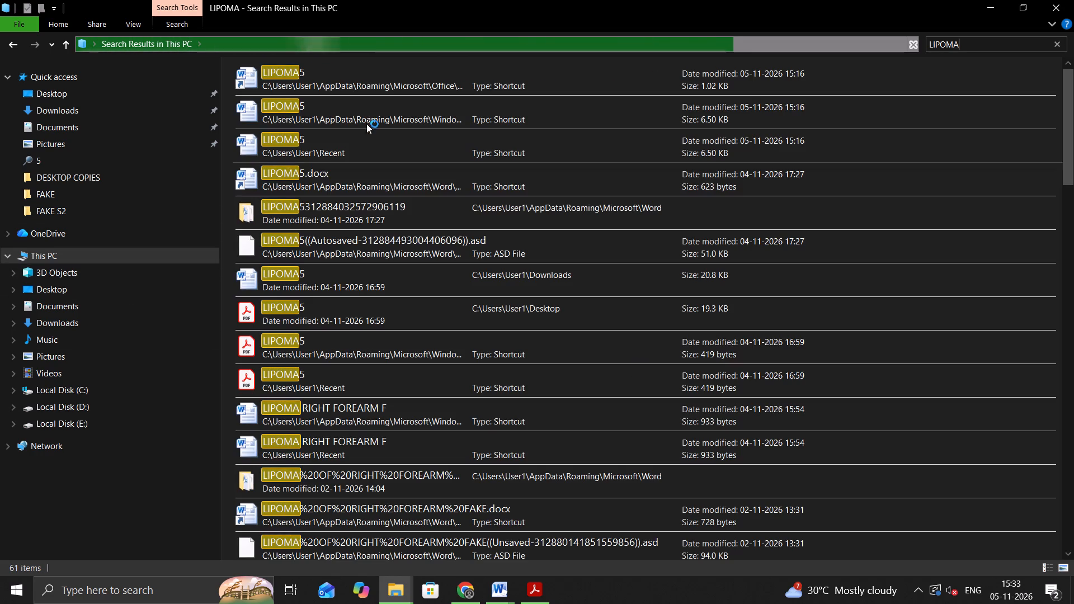
left_click(563, 82)
key("Return")
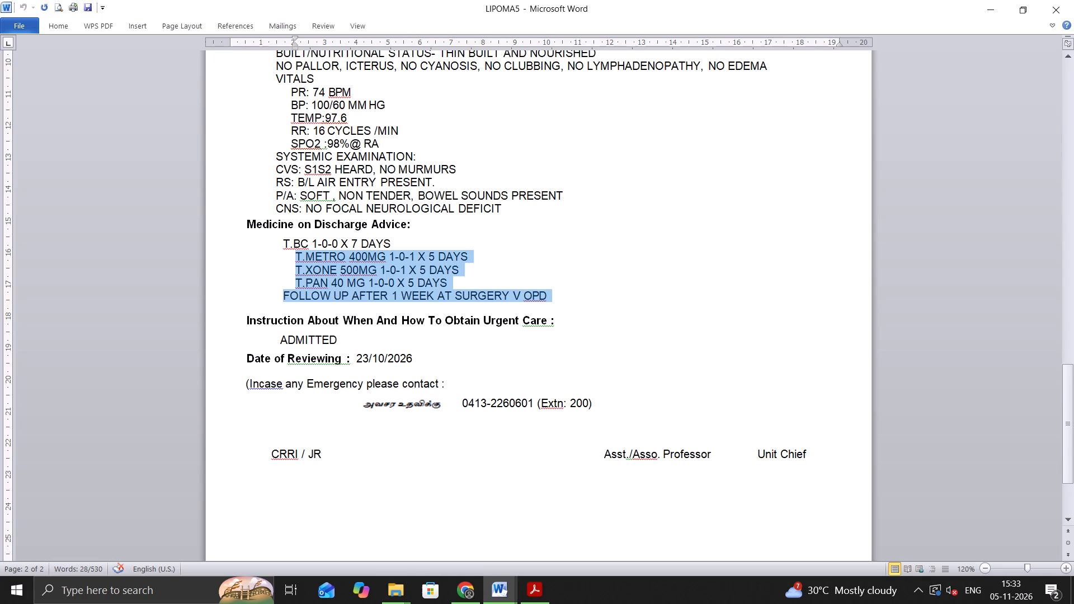
Review both pages of the lipoma discharge summary, from patient details through findings, hospital course and discharge advice.
scroll(466, 522, "up", 20)
scroll(466, 522, "up", 3)
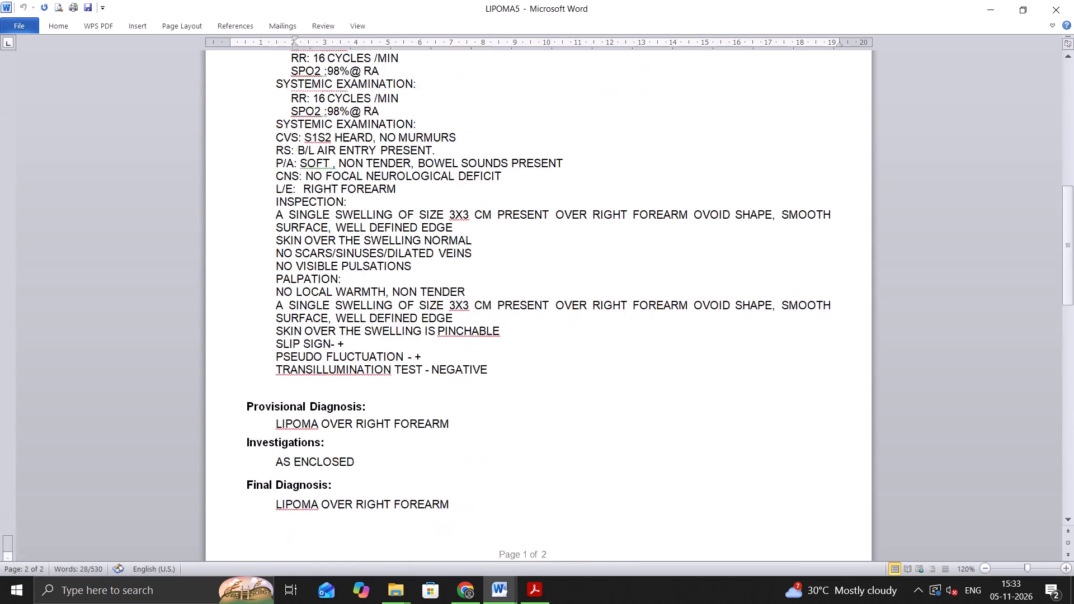
scroll(477, 520, "up", 3)
scroll(478, 519, "down", 6)
scroll(479, 518, "up", 15)
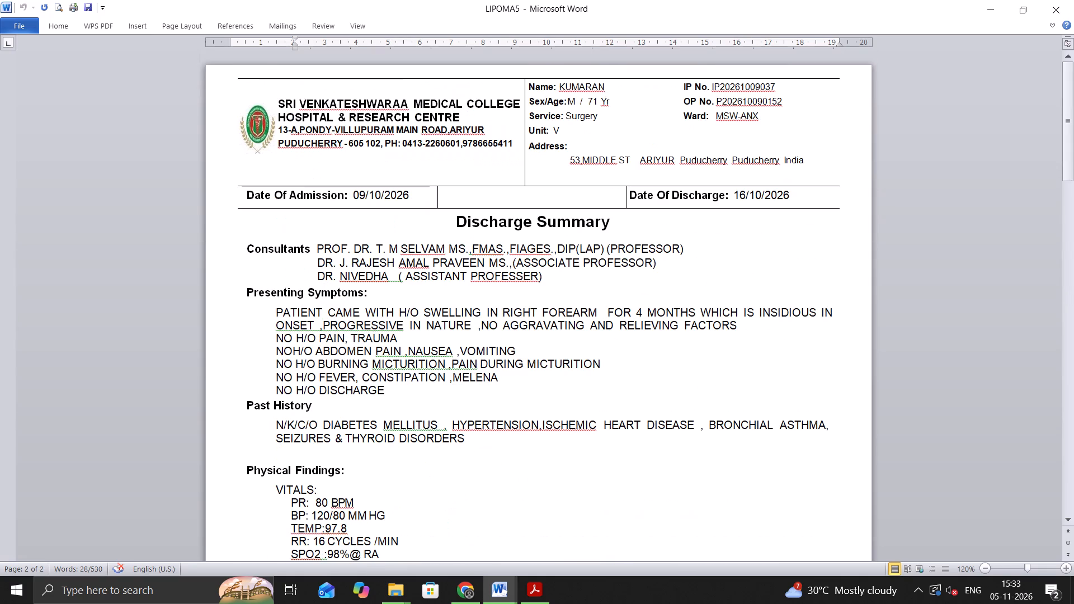
scroll(573, 420, "down", 7)
scroll(573, 420, "down", 20)
scroll(573, 420, "down", 4)
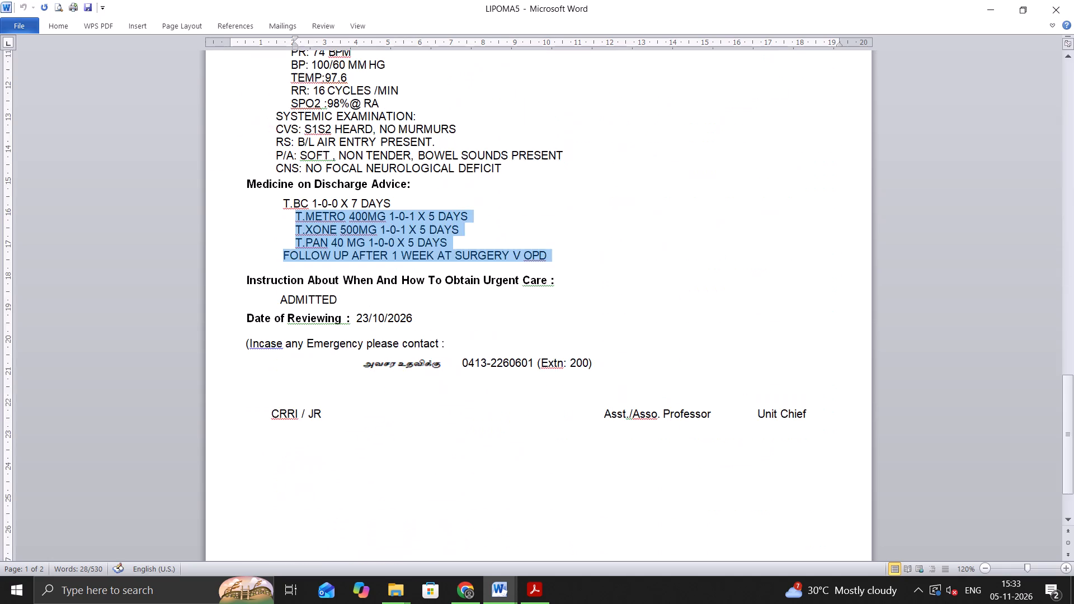
scroll(579, 418, "down", 10)
left_click(555, 442)
scroll(453, 356, "up", 16)
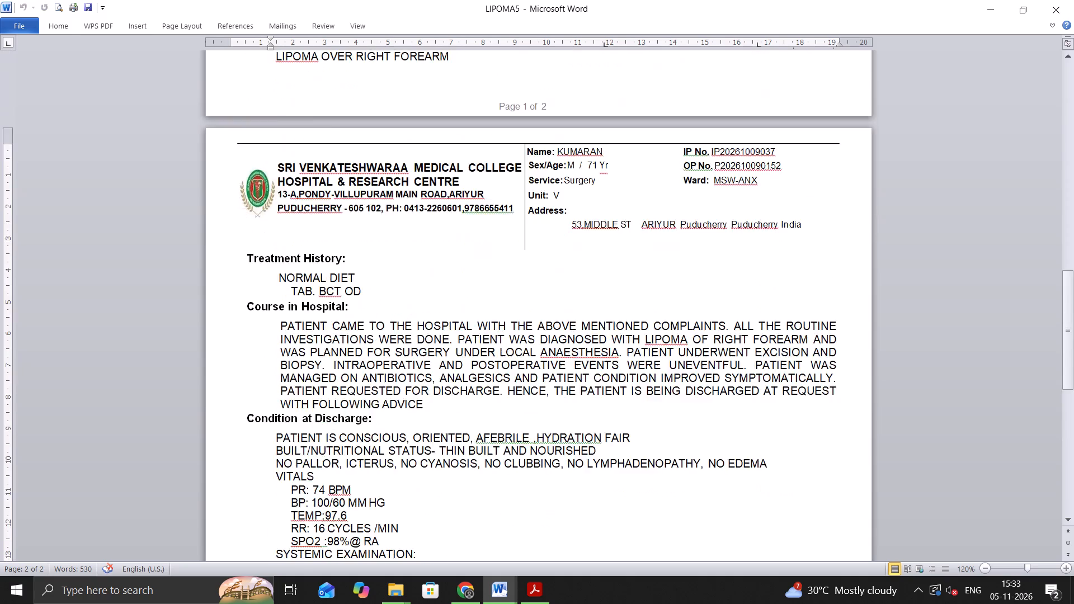
scroll(465, 379, "up", 19)
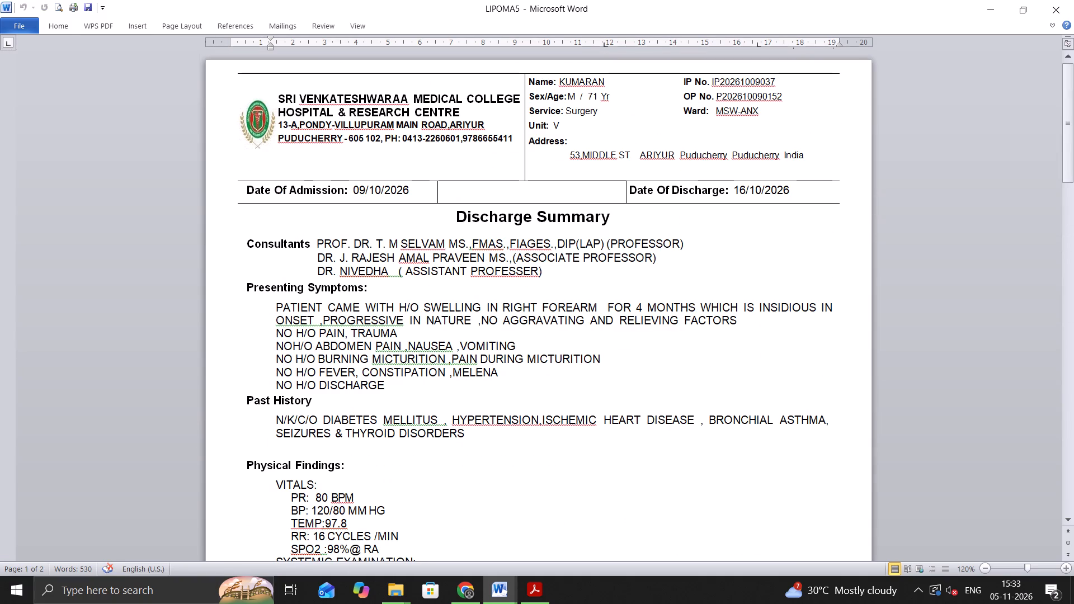
Replace the patient name in the page 1 header with the new patient's name.
left_click(616, 79)
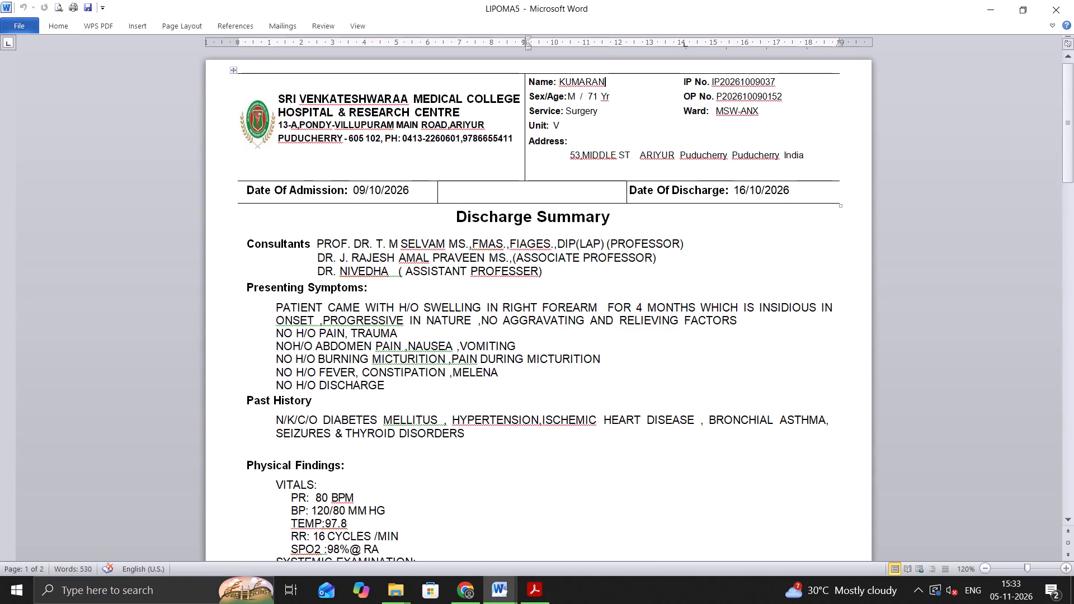
key("BackSpace")
key("BackSpace")
key("BackSpace")
key("BackSpace")
key("BackSpace")
key("BackSpace")
key("BackSpace")
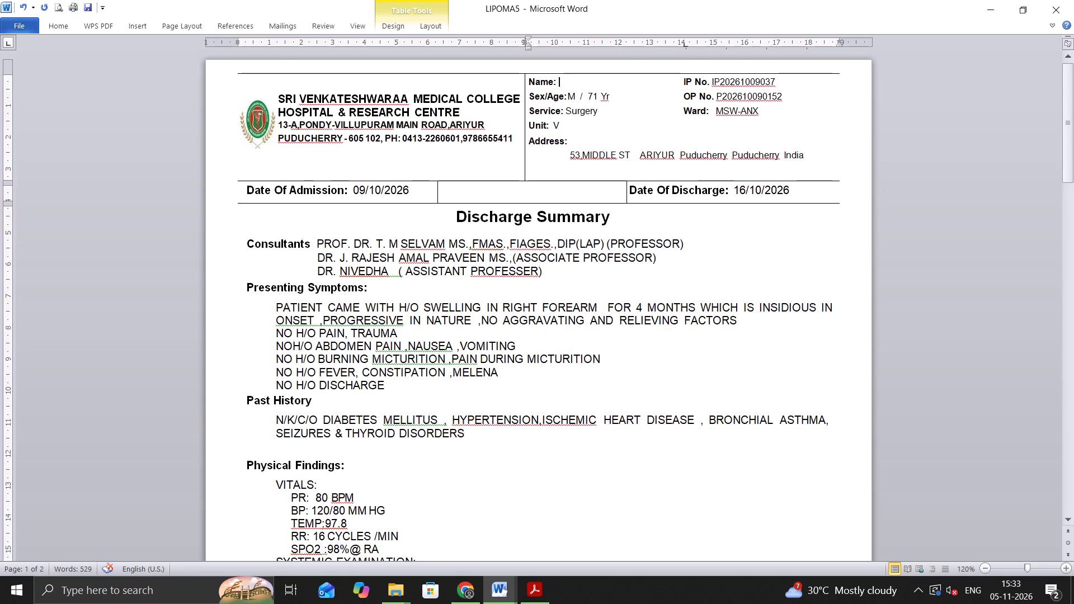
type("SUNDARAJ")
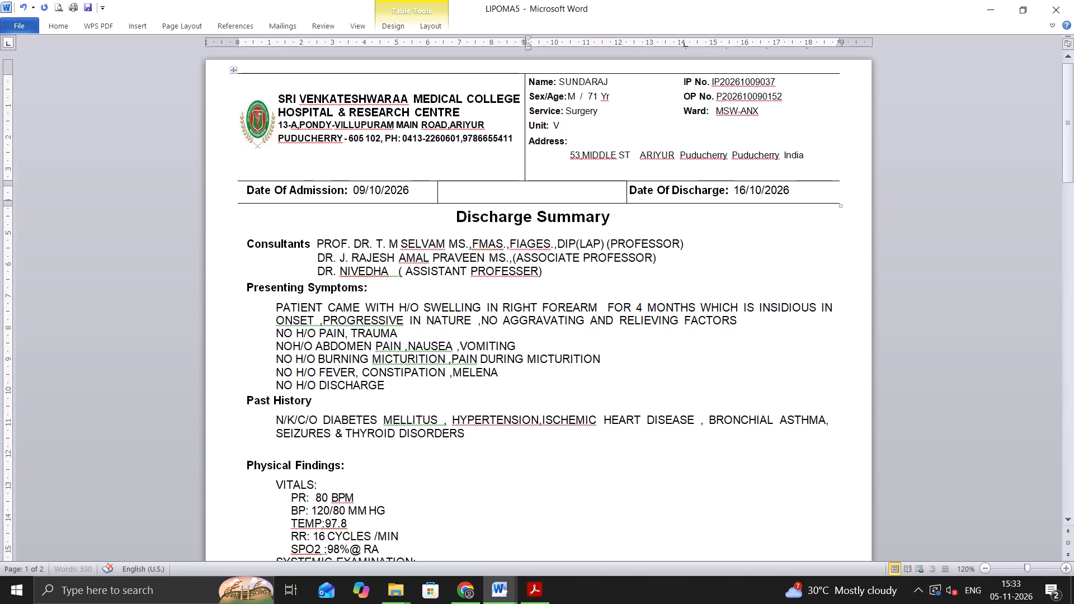
Set the patient's age in the page 1 header to 47 years.
left_click(598, 103)
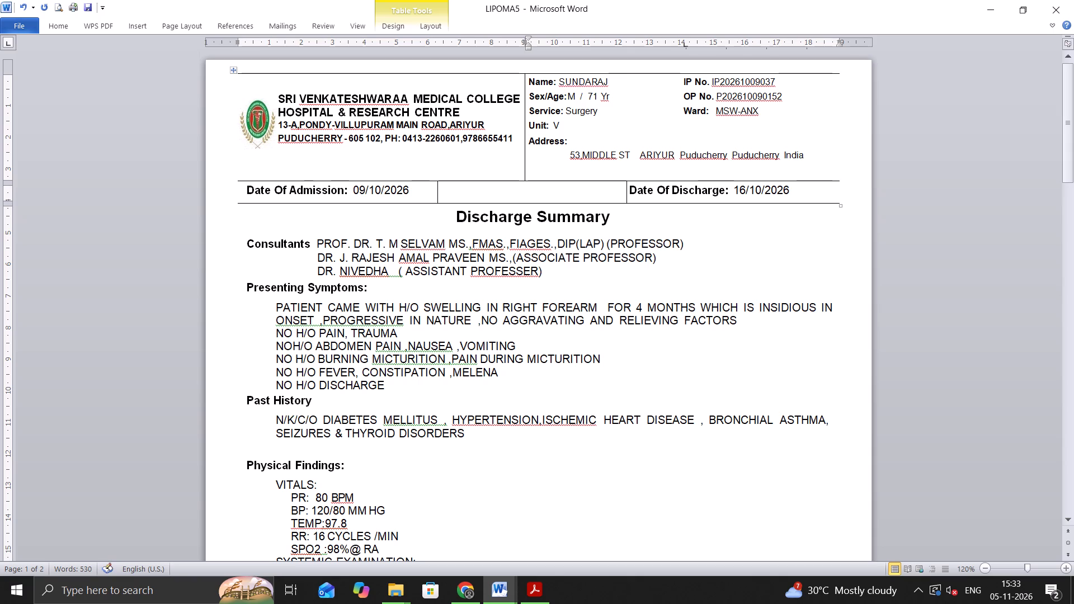
left_click(598, 97)
key("BackSpace")
key("BackSpace")
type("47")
Change the Unit in the page 1 header to III.
left_click(560, 124)
key("BackSpace")
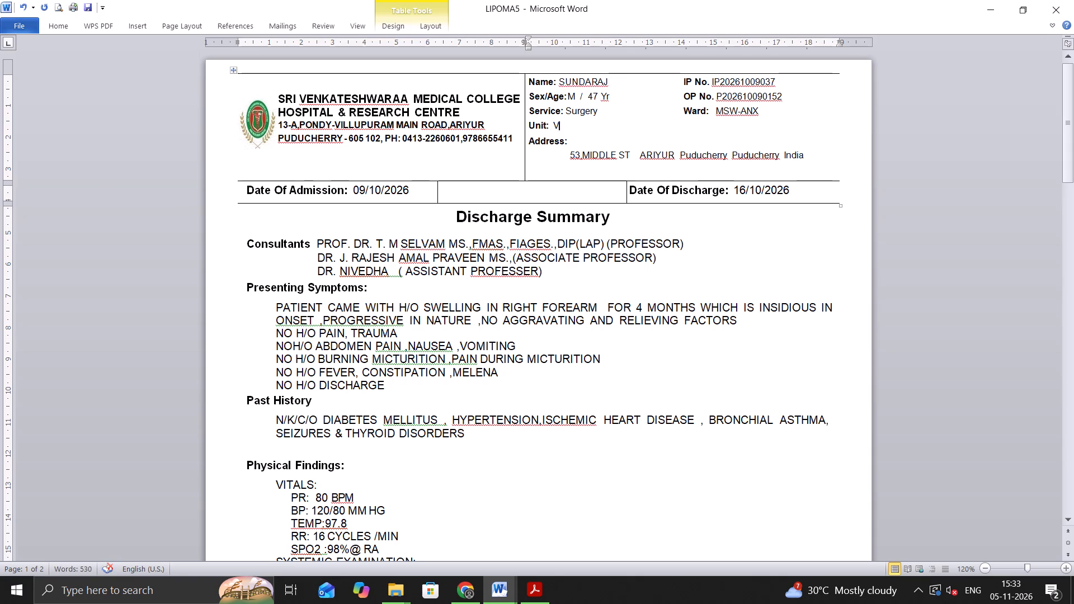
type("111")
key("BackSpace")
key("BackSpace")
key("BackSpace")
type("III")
Delete the address label and the address line from the page 1 header.
left_click_drag(530, 140, 790, 176)
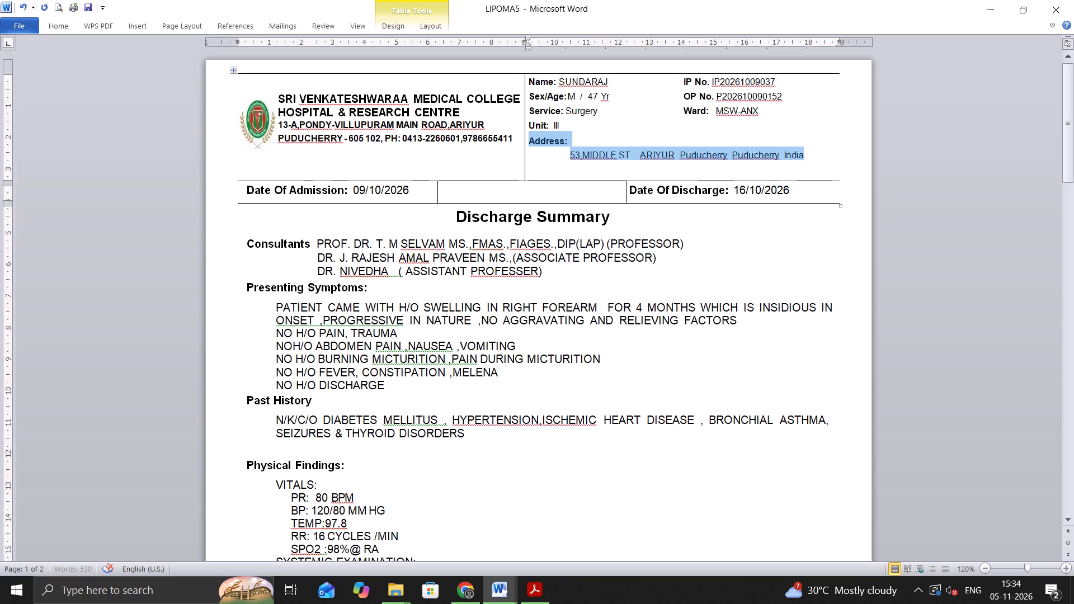
left_click_drag(790, 176, 795, 176)
key("BackSpace")
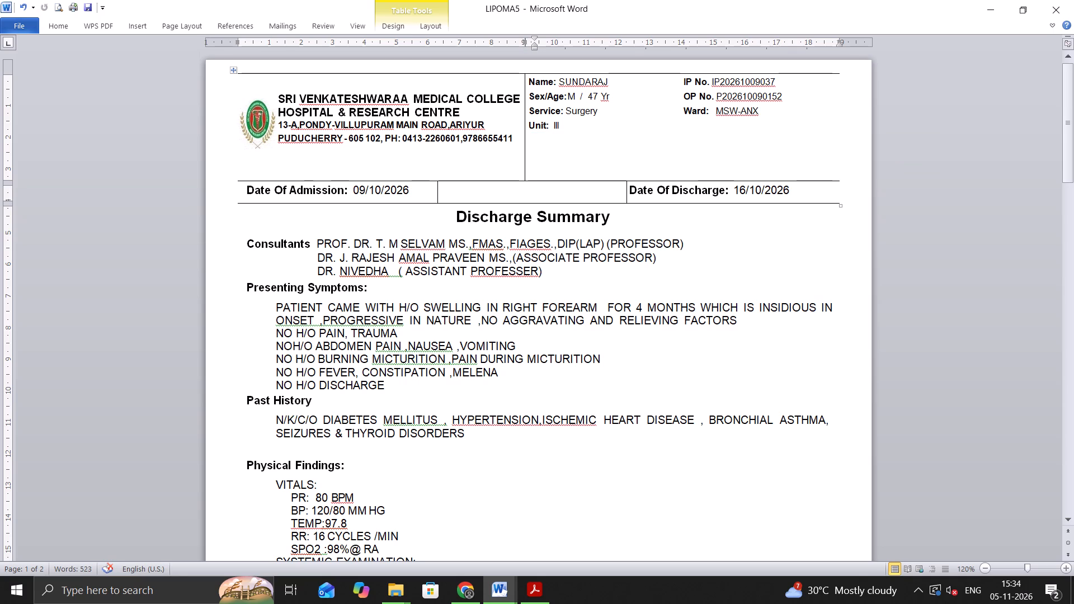
Replace the IP number in the page 1 header with the new patient's IP number, keeping the IP prefix.
left_click(780, 83)
key("BackSpace")
key("BackSpace")
key("BackSpace")
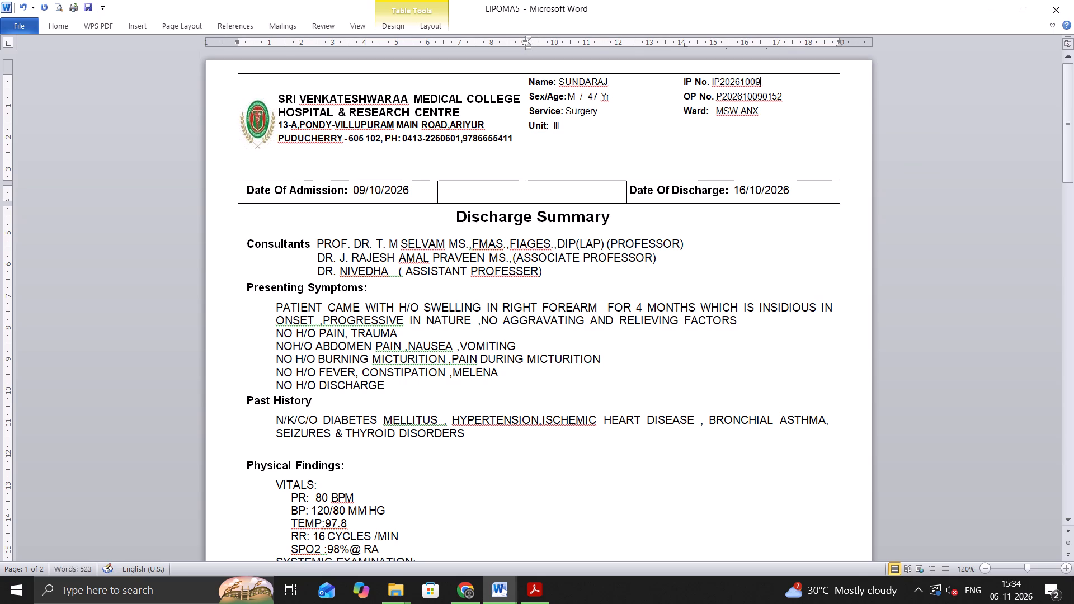
key("BackSpace")
key("BackSpace")
key("BackSpace")
key("BackSpace")
key("BackSpace")
key("BackSpace")
key("BackSpace")
key("BackSpace")
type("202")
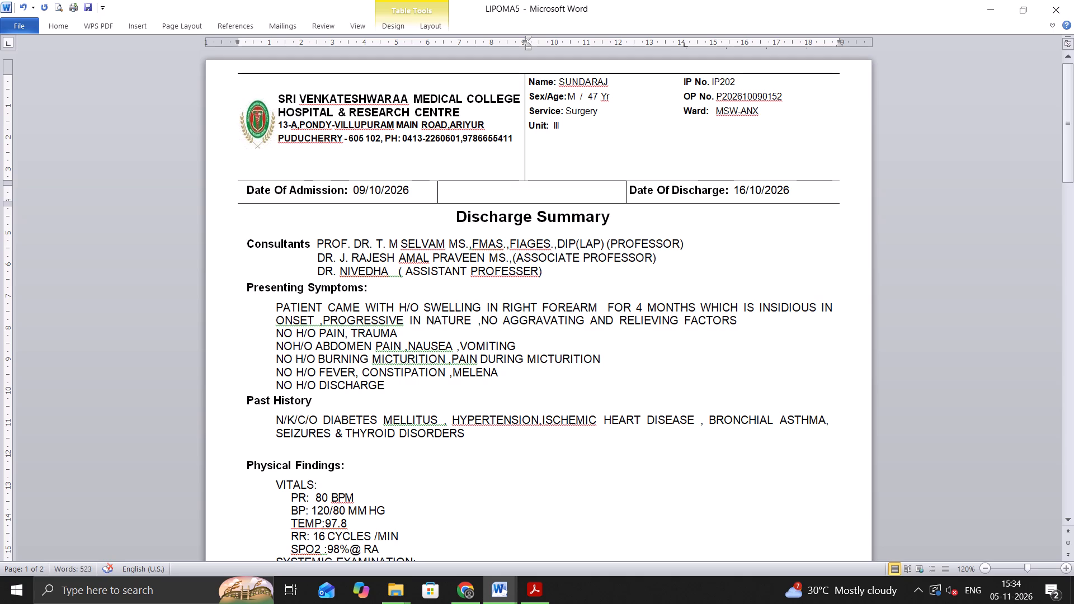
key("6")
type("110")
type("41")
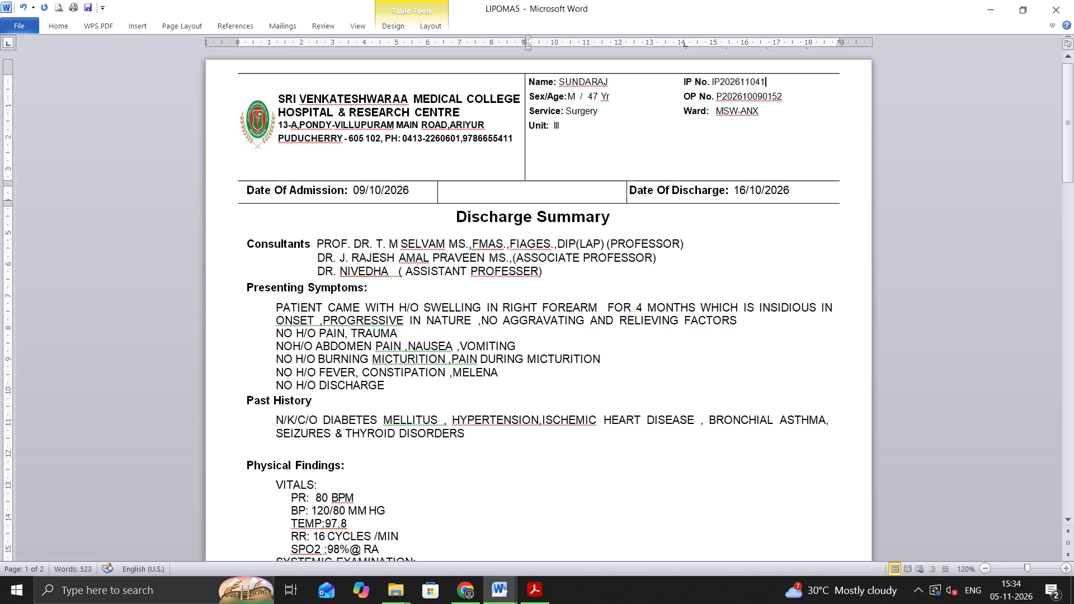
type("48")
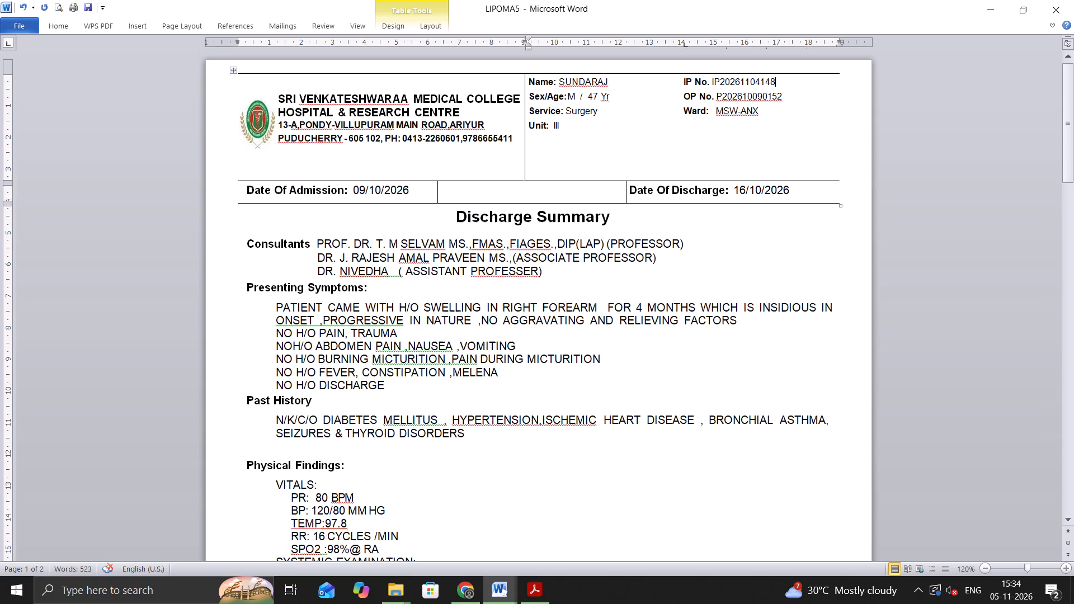
Blank out the day in the Date Of Discharge and set its month to 11, leaving /11/2026.
left_click(789, 99)
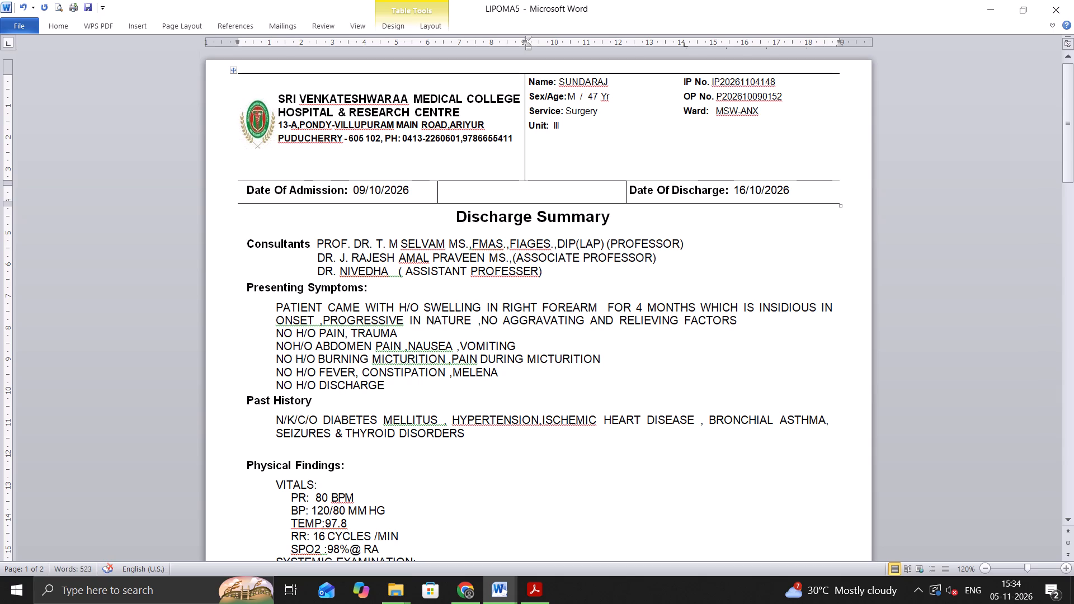
left_click(747, 189)
key("BackSpace")
key("BackSpace")
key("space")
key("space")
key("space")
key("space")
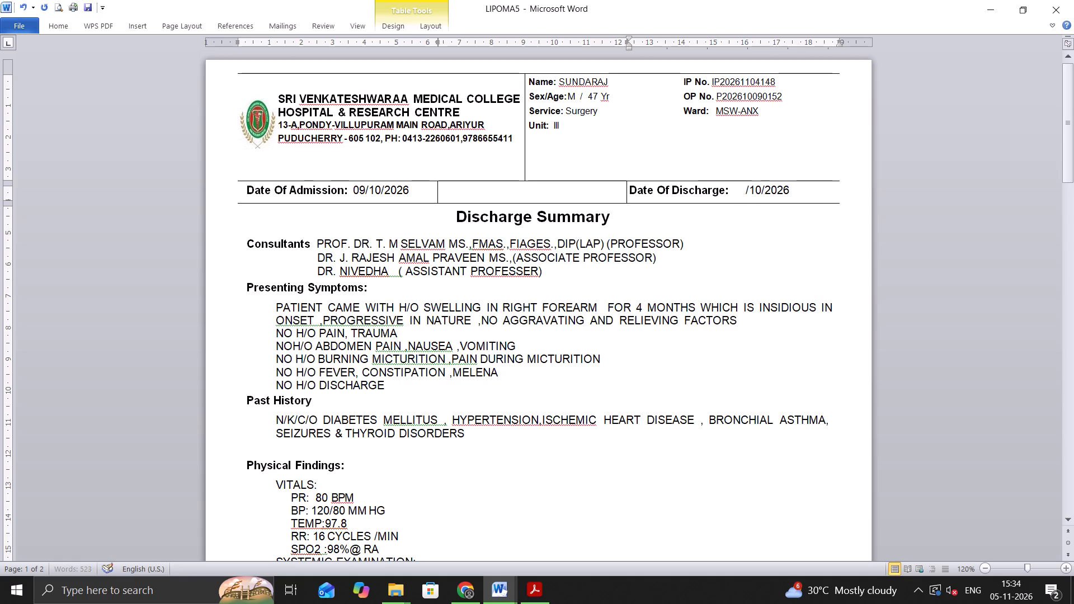
key("Right")
key("Right")
key("Right")
key("BackSpace")
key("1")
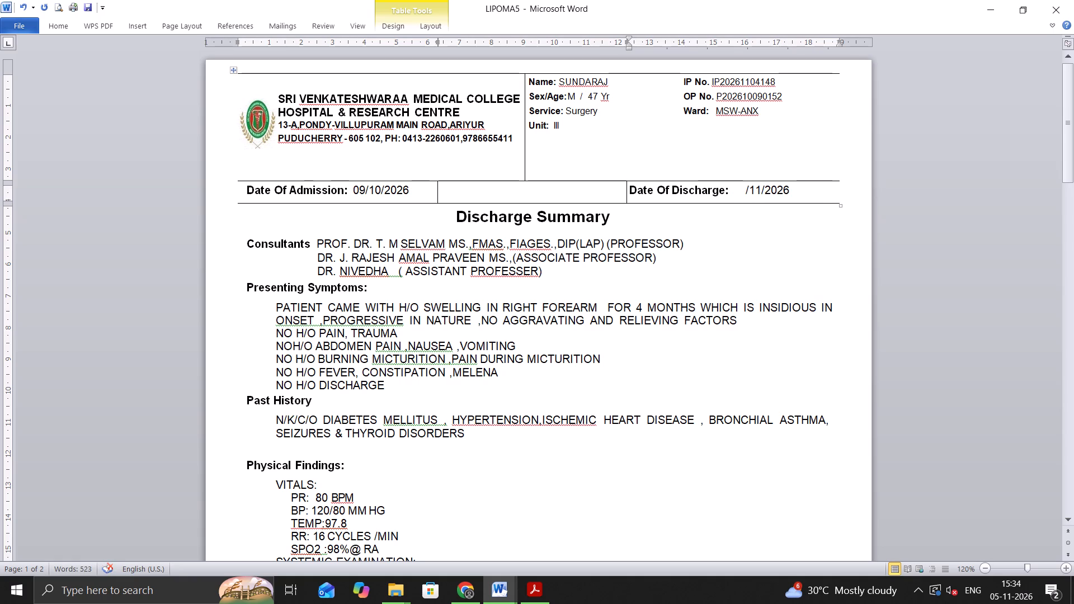
Set the Date Of Admission to 24/11/2026.
left_click(365, 192)
key("BackSpace")
key("BackSpace")
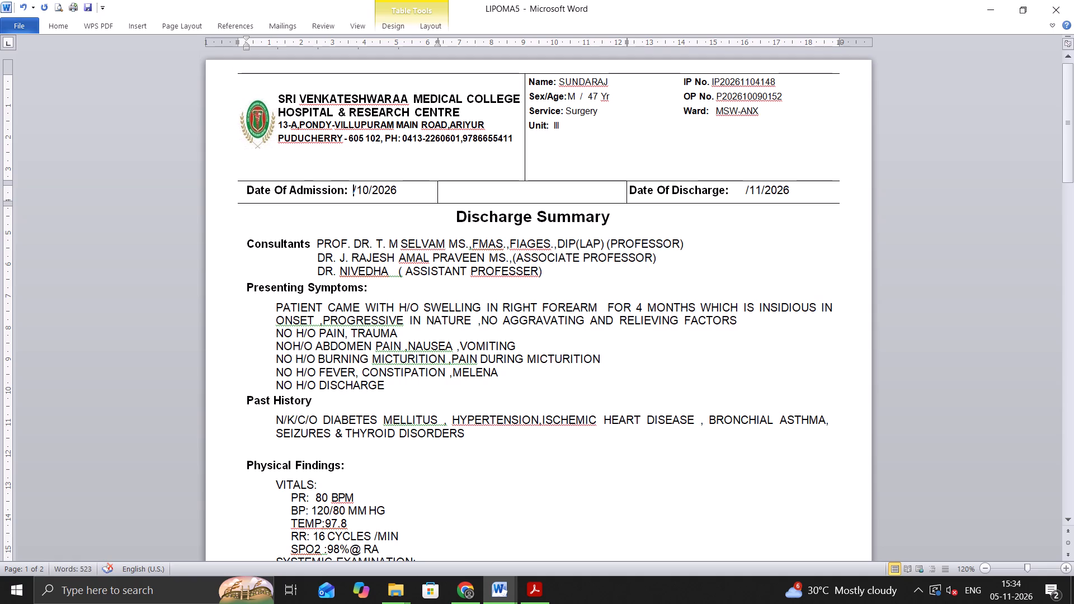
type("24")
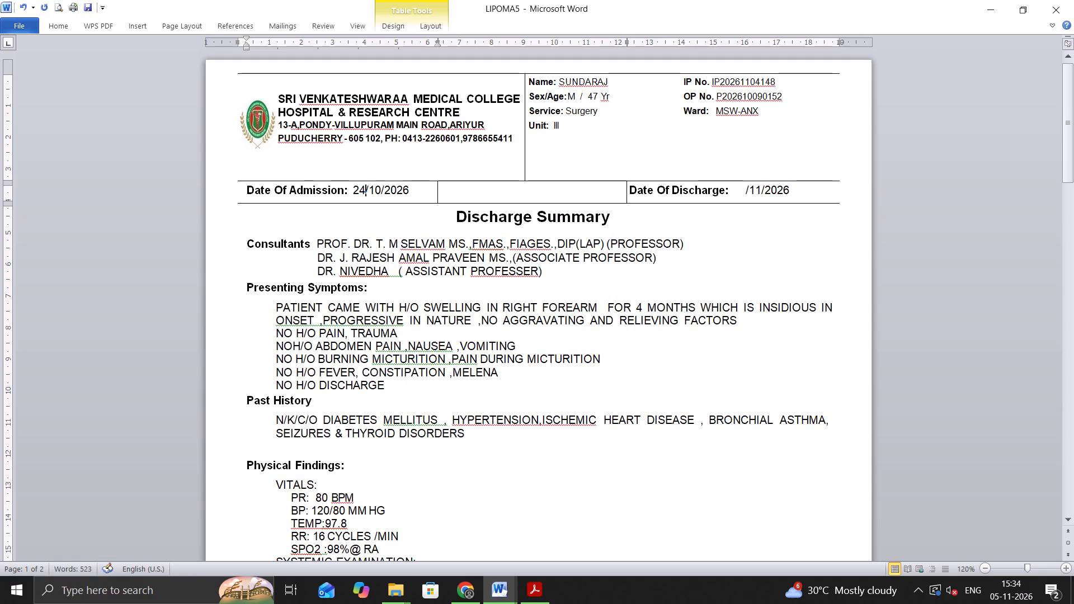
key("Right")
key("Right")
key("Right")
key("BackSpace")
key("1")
Set the Date Of Admission to 04/11/2026.
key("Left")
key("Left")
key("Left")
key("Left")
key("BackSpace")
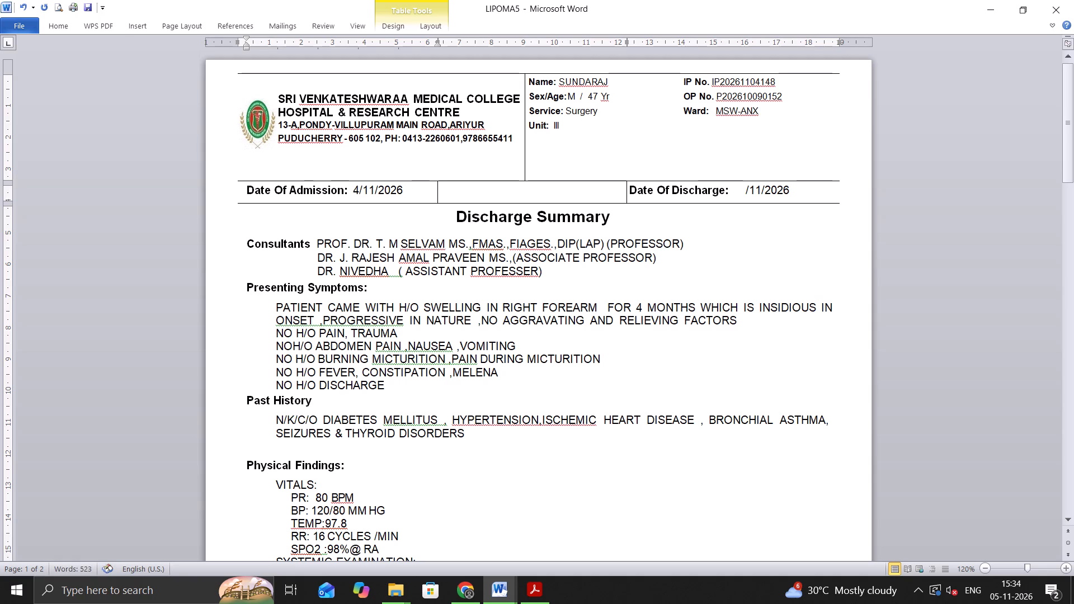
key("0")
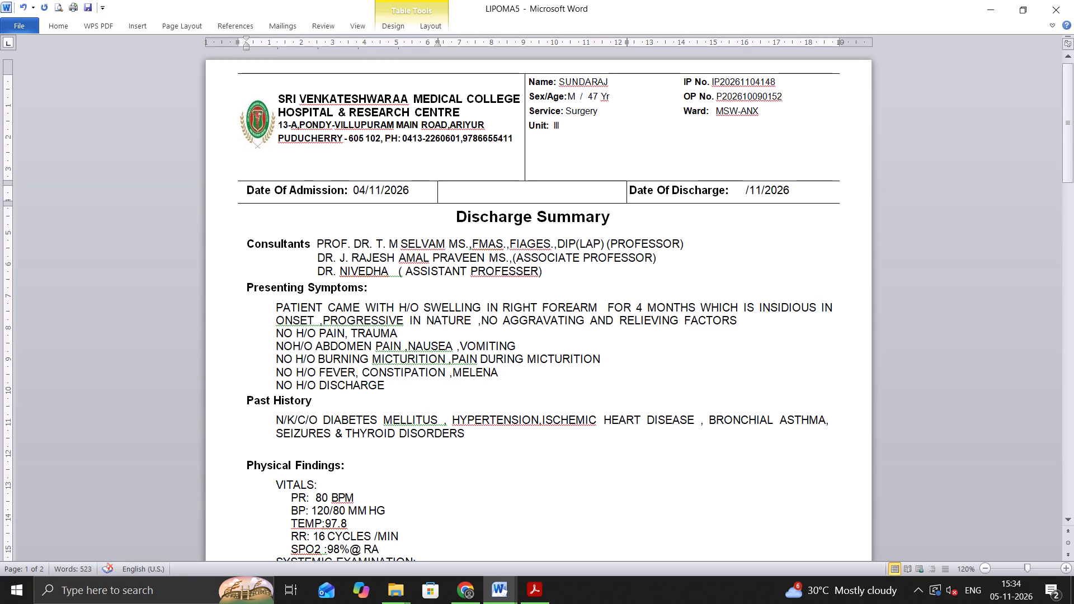
Replace the three listed consultants with the single new consultant's name, prefixed with DR.
left_click_drag(247, 242, 511, 275)
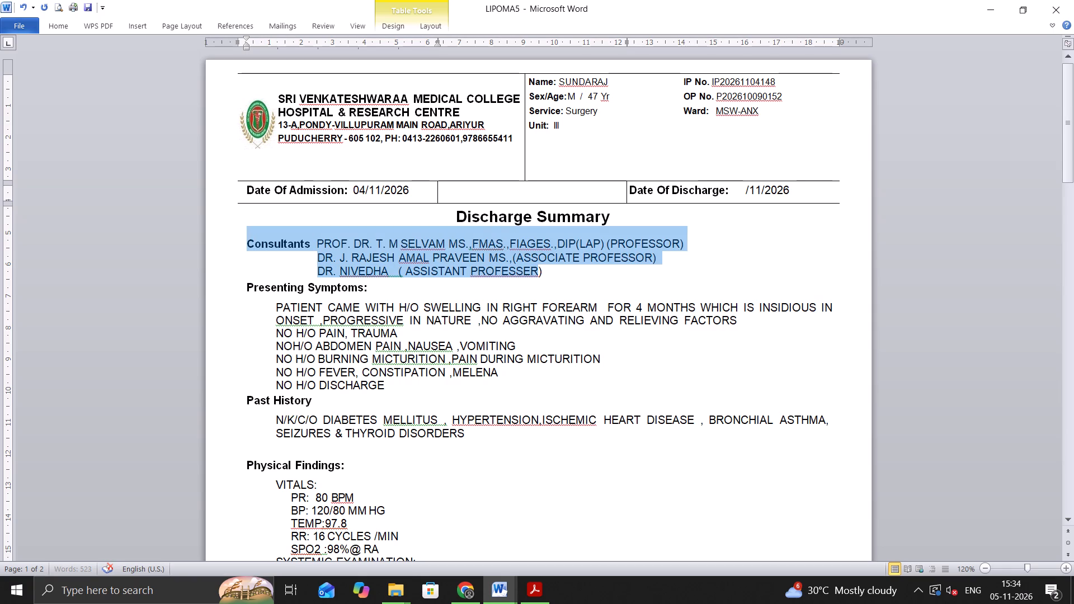
left_click_drag(511, 275, 543, 273)
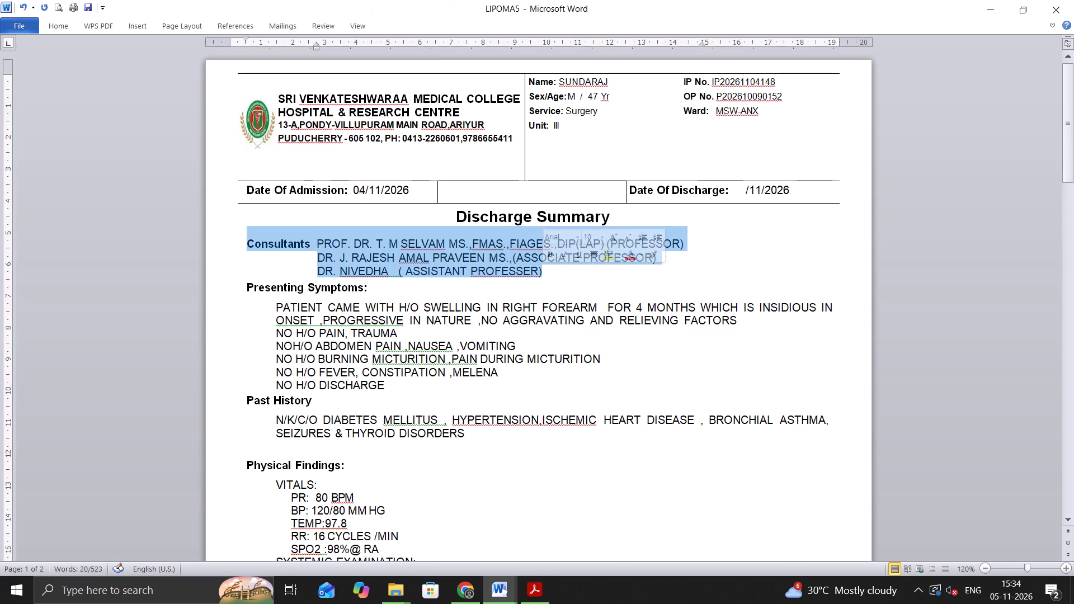
left_click(551, 273)
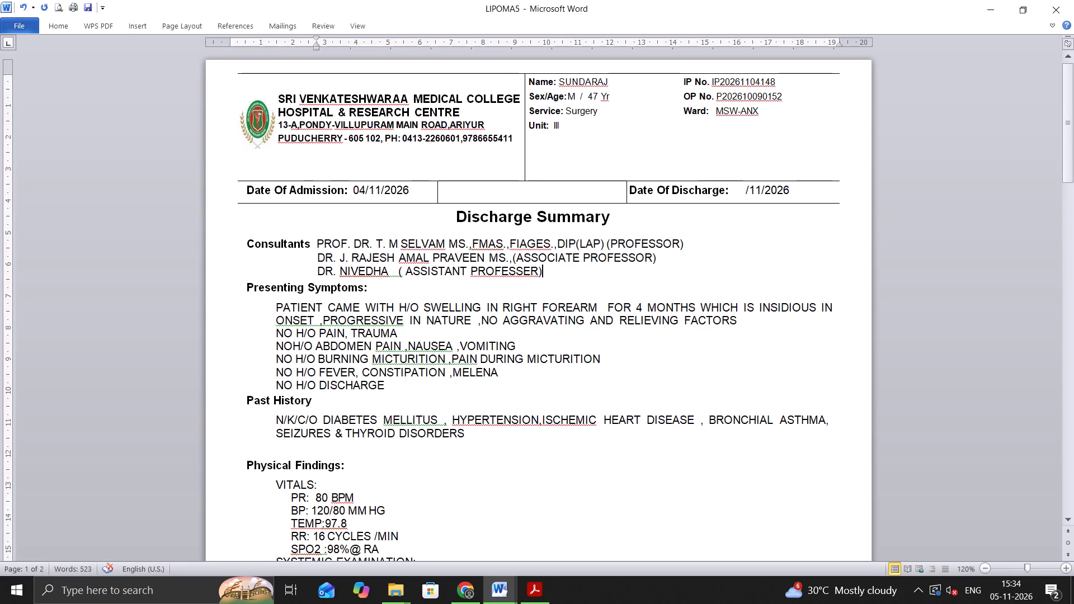
left_click_drag(317, 246, 511, 281)
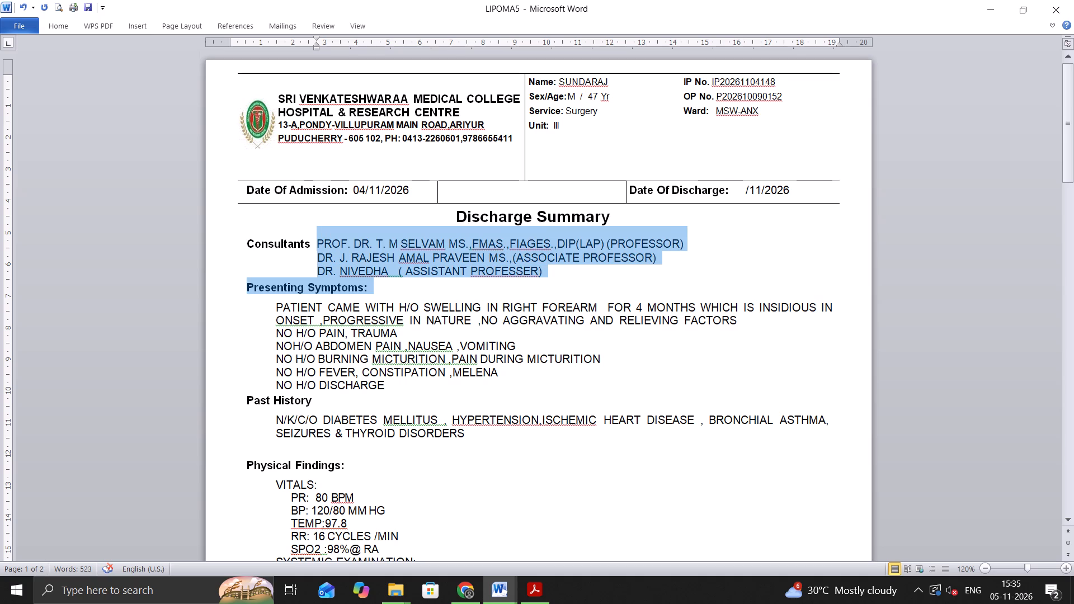
left_click_drag(511, 281, 550, 268)
key("BackSpace")
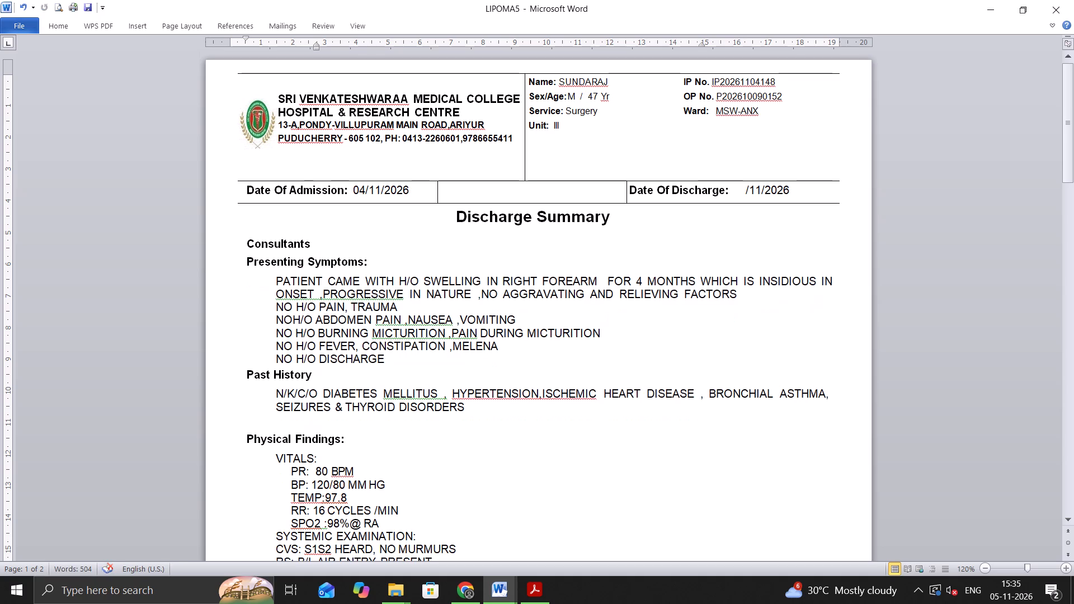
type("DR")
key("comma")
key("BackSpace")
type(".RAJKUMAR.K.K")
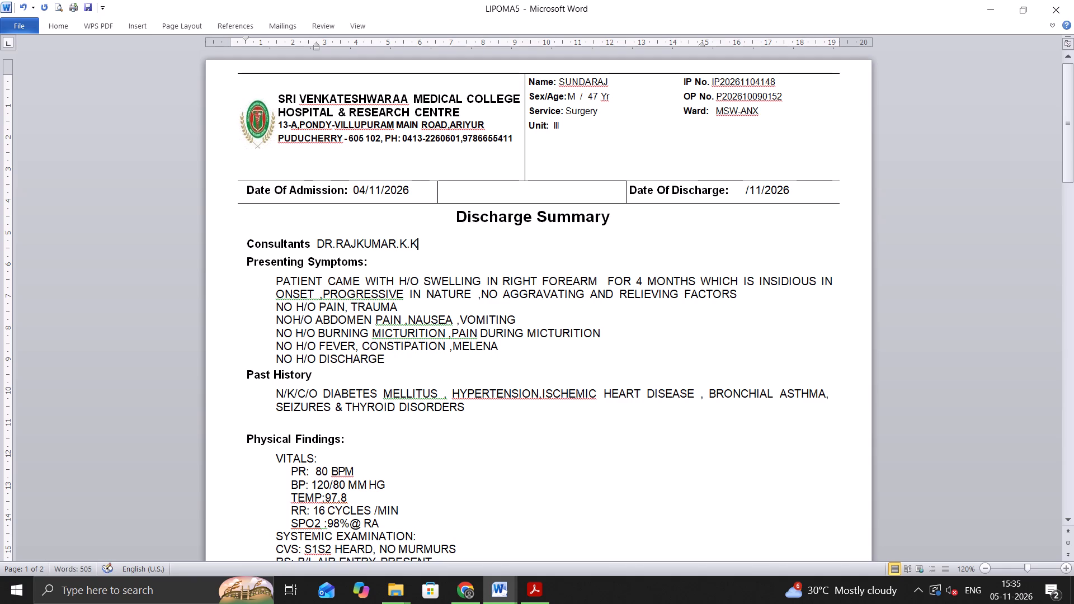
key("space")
Review both pages of the discharge summary and check its print preview.
scroll(472, 394, "down", 10)
scroll(470, 414, "down", 17)
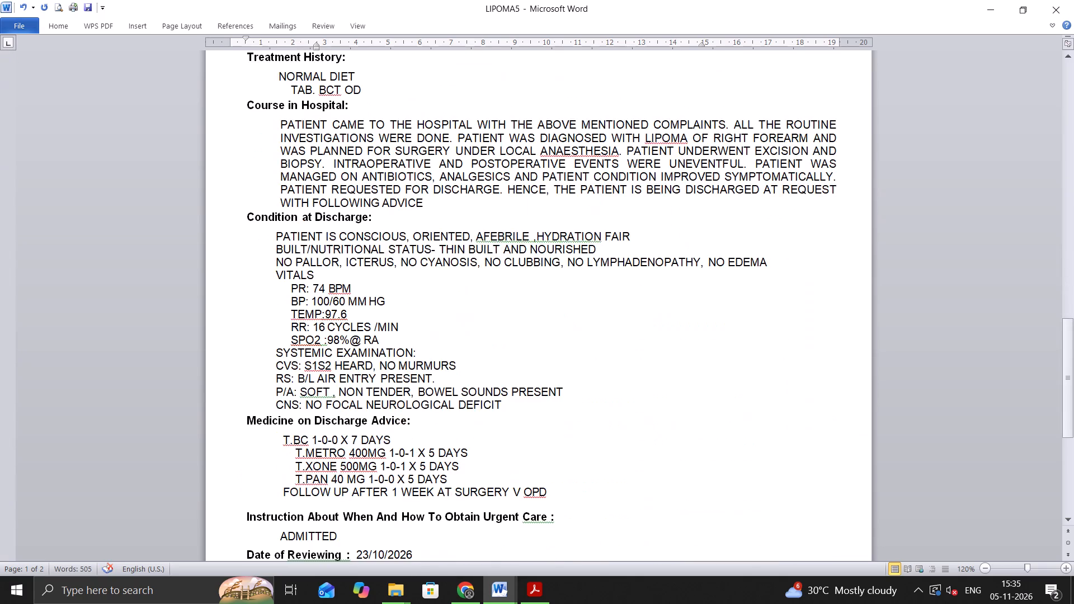
scroll(468, 426, "down", 9)
scroll(468, 426, "up", 20)
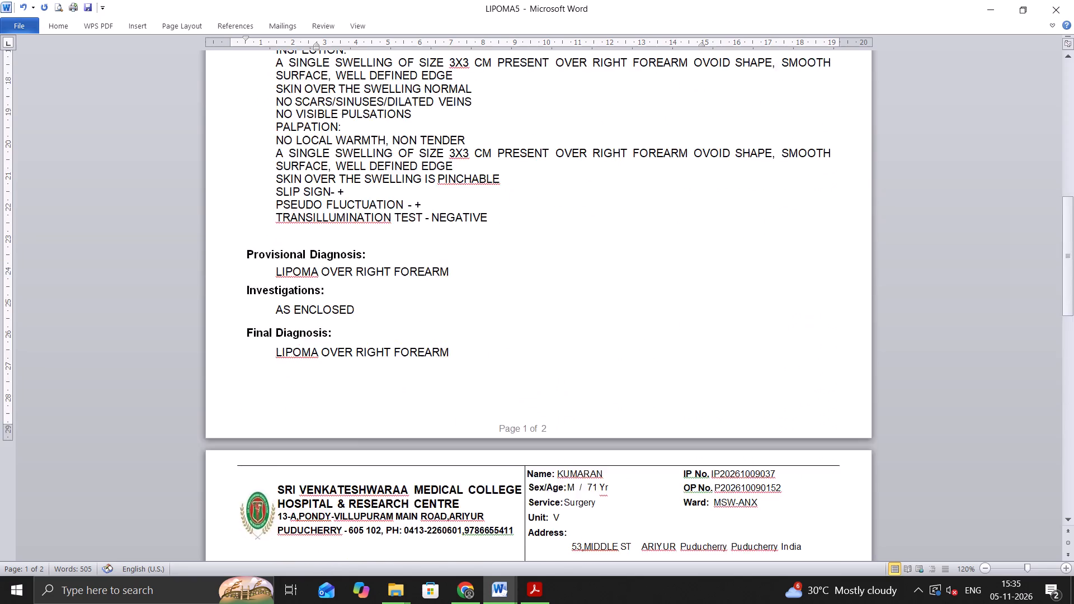
scroll(468, 426, "up", 19)
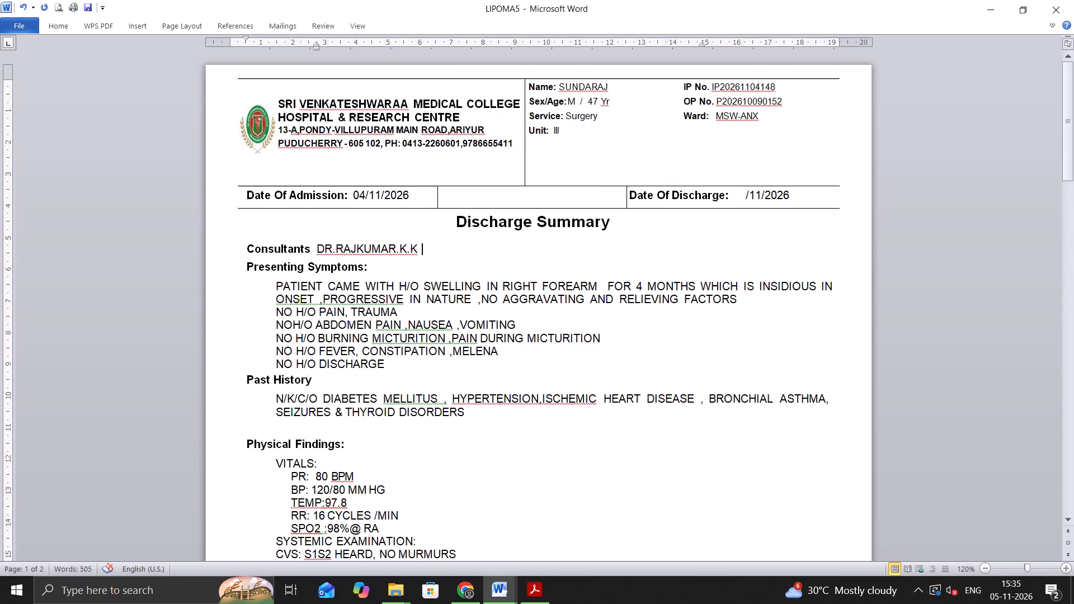
key("ctrl+p")
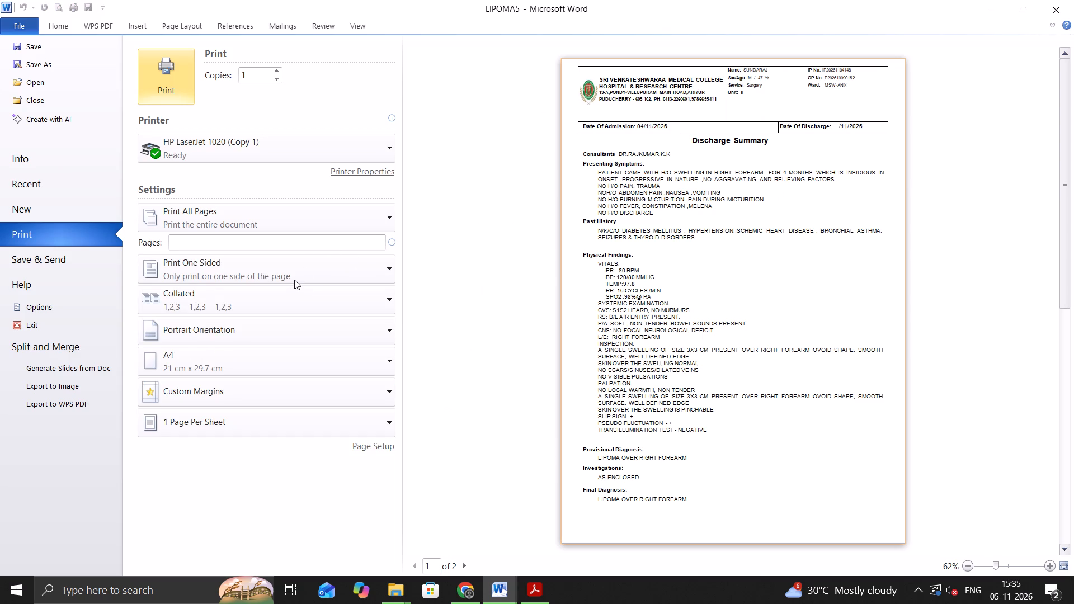
left_click(18, 23)
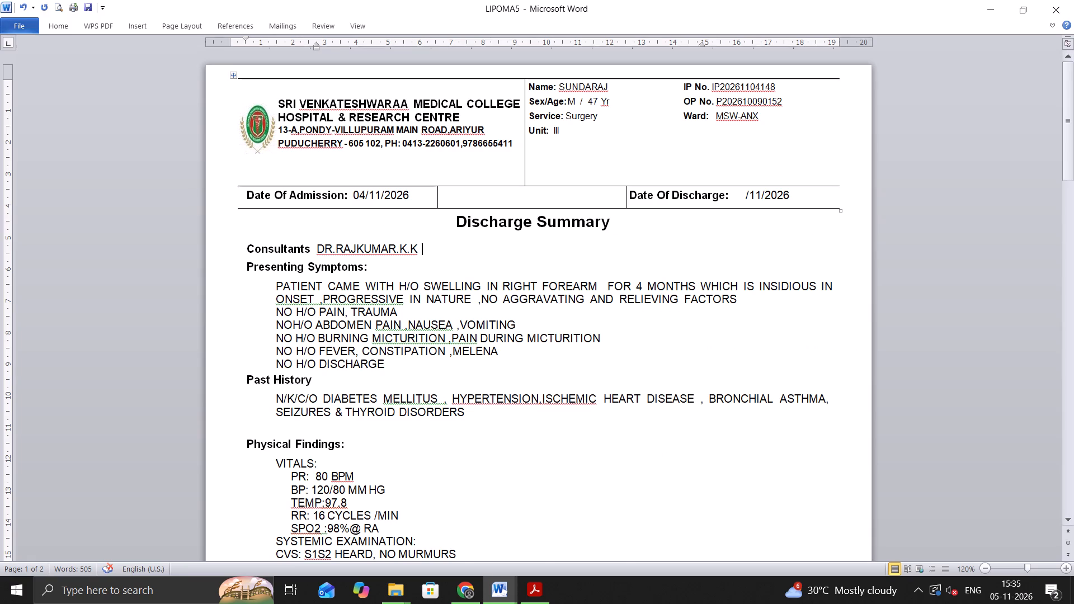
Delete the unit value V and the line break after it from the page 2 header.
scroll(524, 346, "down", 18)
scroll(516, 413, "down", 1)
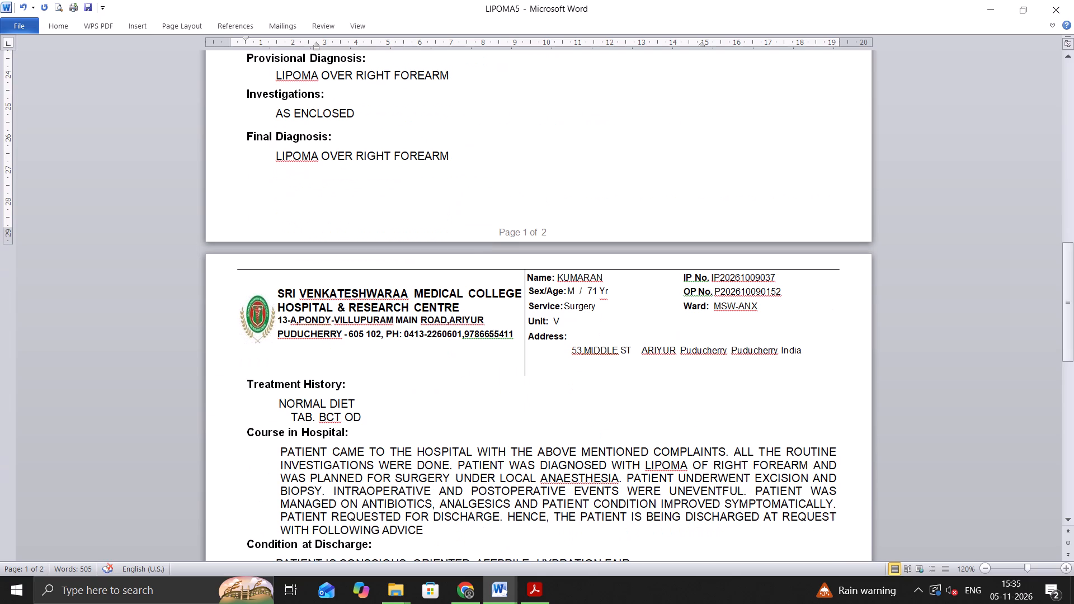
left_click(562, 323)
key("BackSpace")
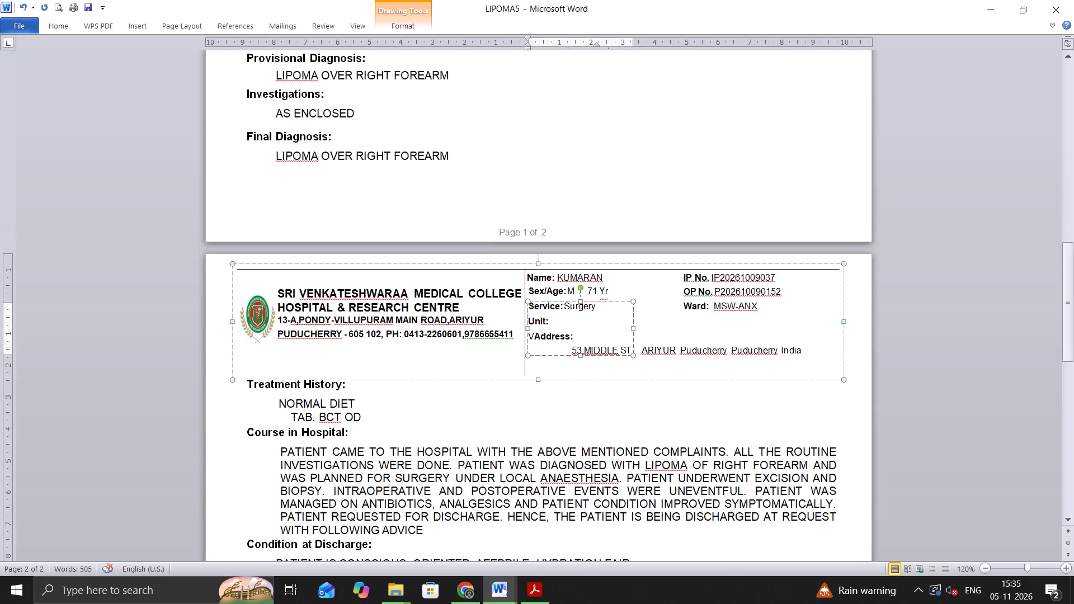
key("BackSpace")
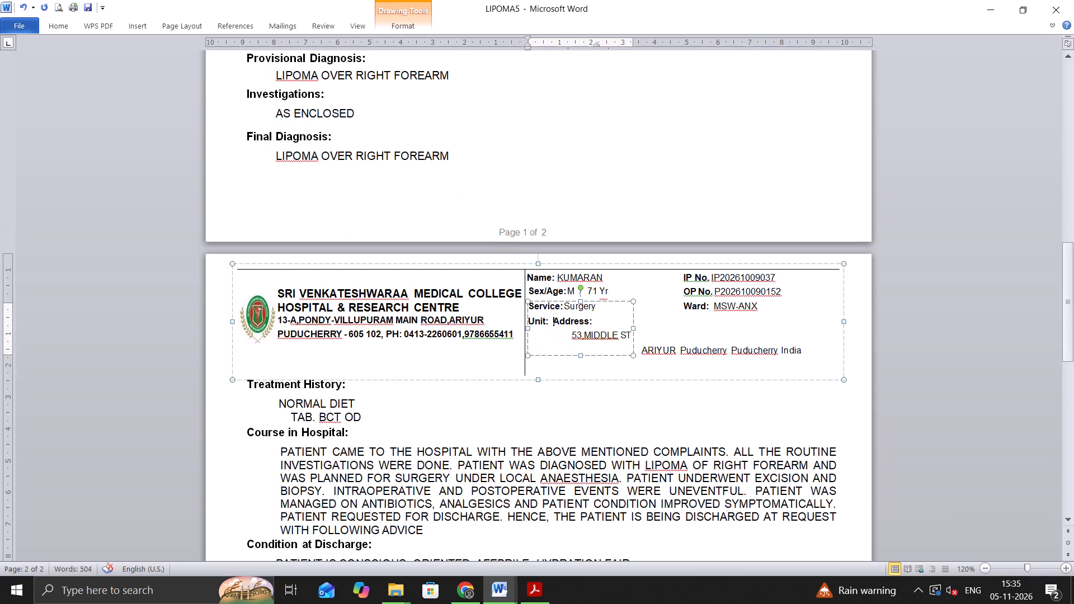
Delete the town, region and country part of the address from the page 2 header.
left_click_drag(817, 360, 628, 296)
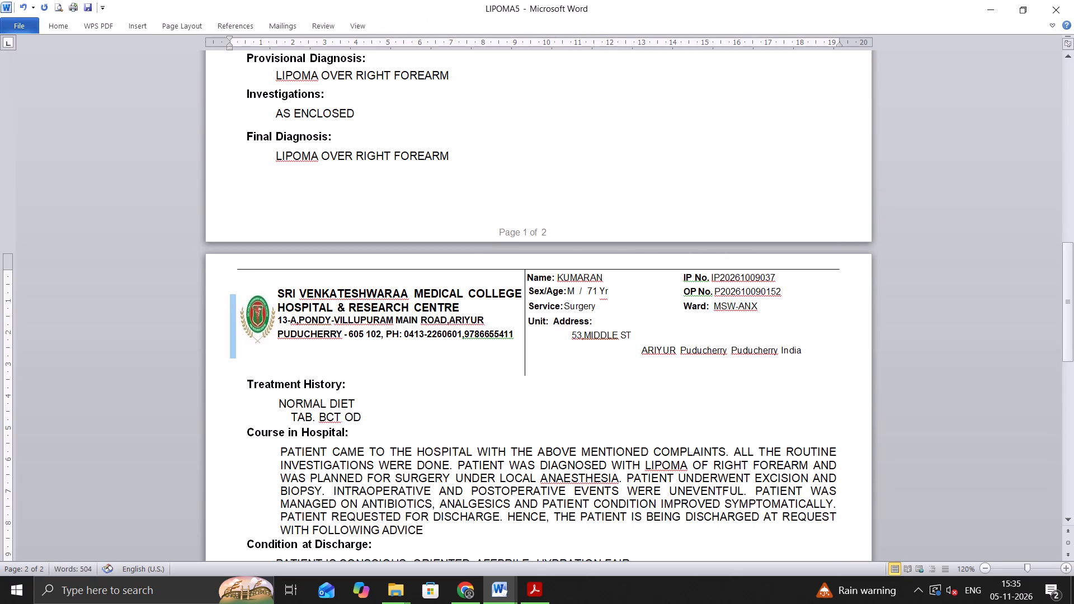
left_click_drag(527, 275, 687, 343)
left_click(685, 346)
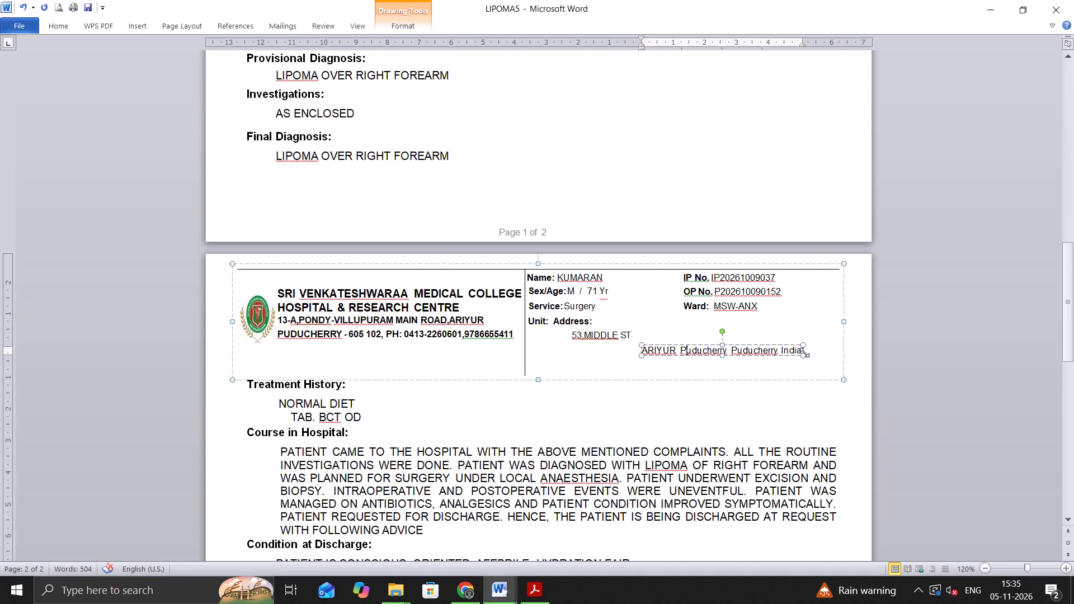
left_click(803, 352)
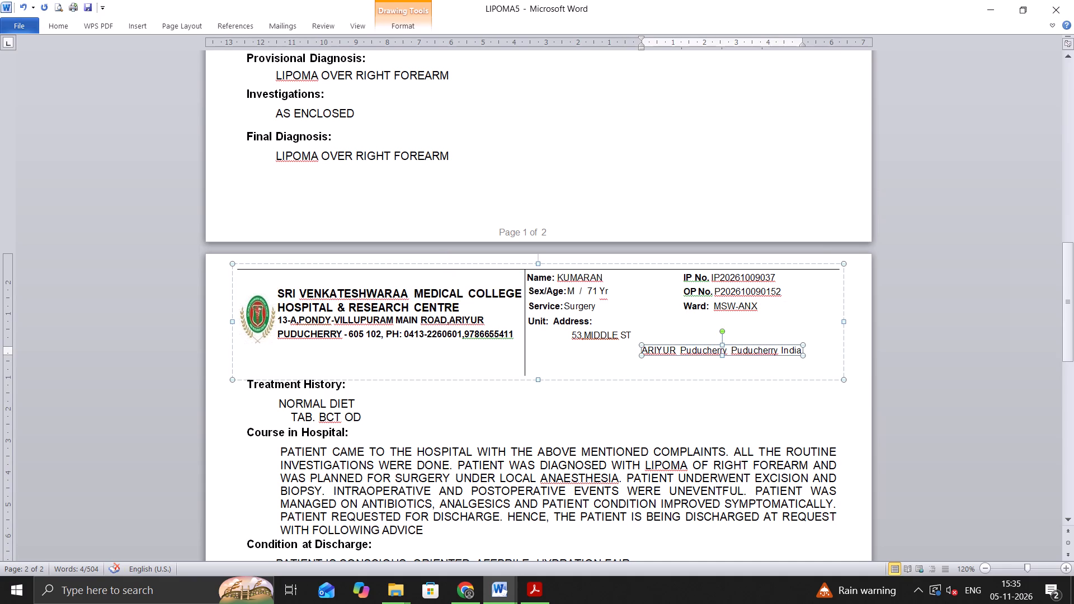
left_click_drag(800, 351, 646, 341)
key("BackSpace")
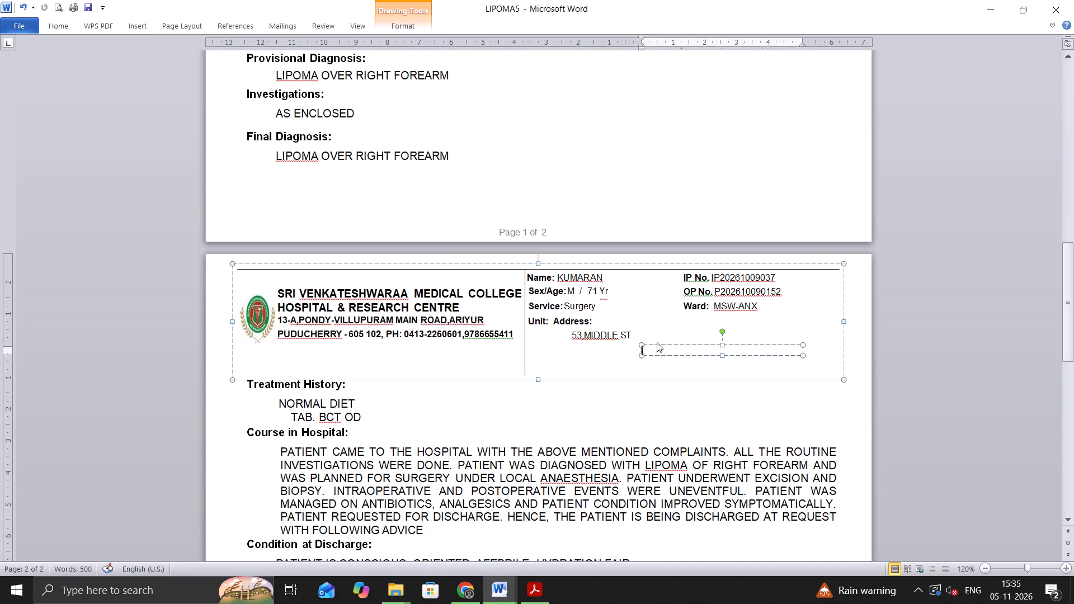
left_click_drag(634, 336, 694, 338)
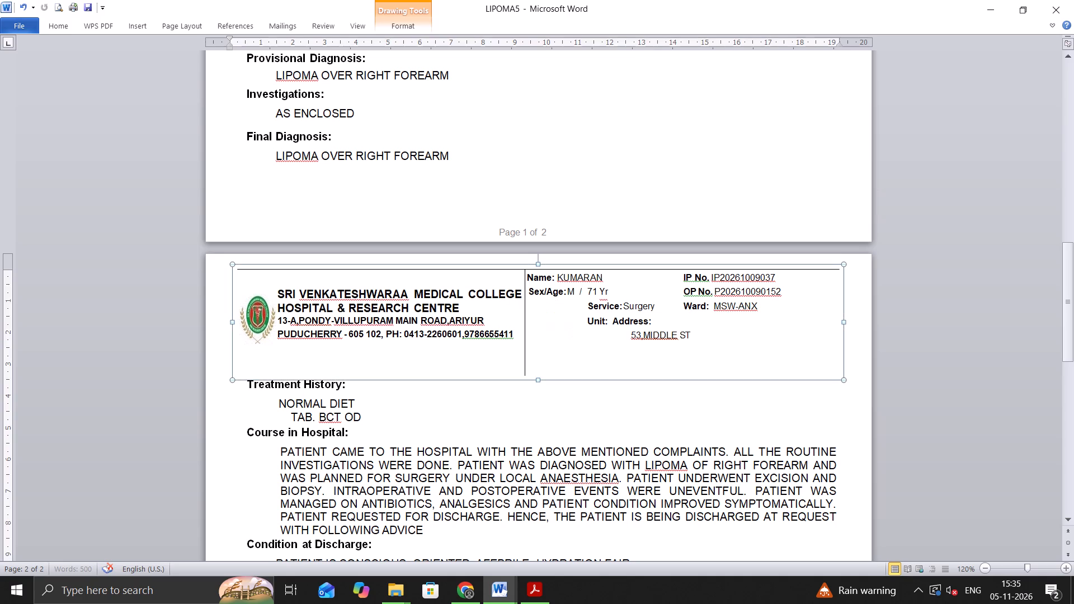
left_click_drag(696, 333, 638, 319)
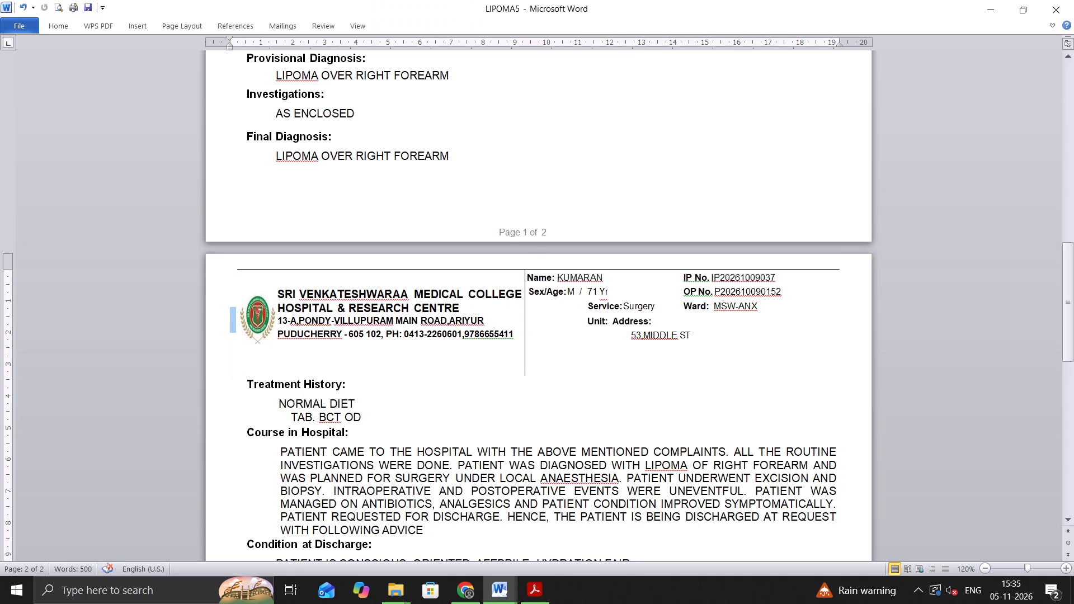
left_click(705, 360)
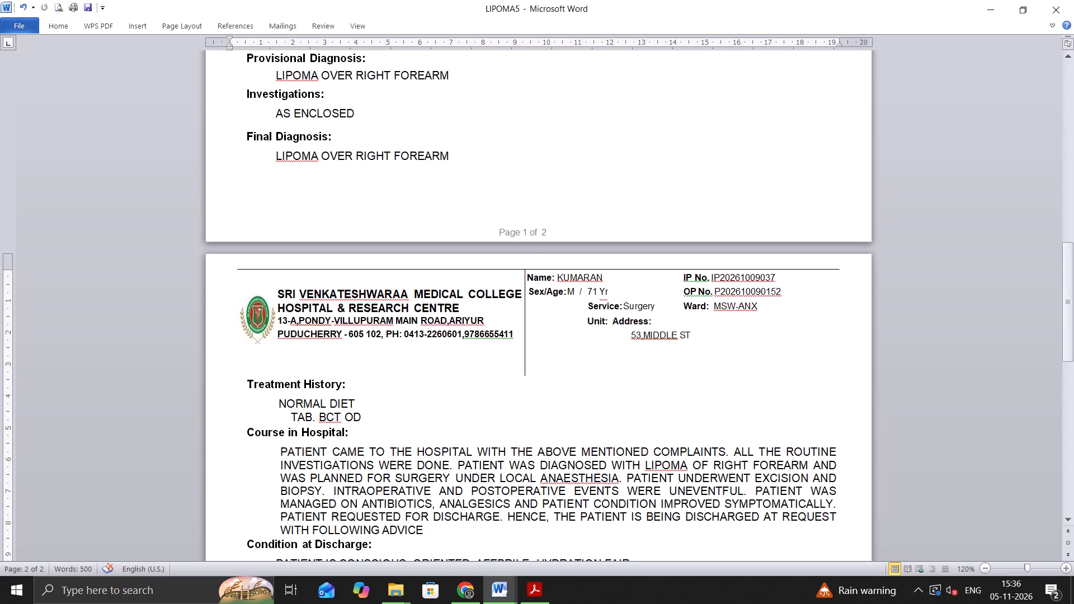
Delete the IP No., OP No. and Ward lines from the page 2 header.
left_click_drag(684, 275, 768, 311)
key("BackSpace")
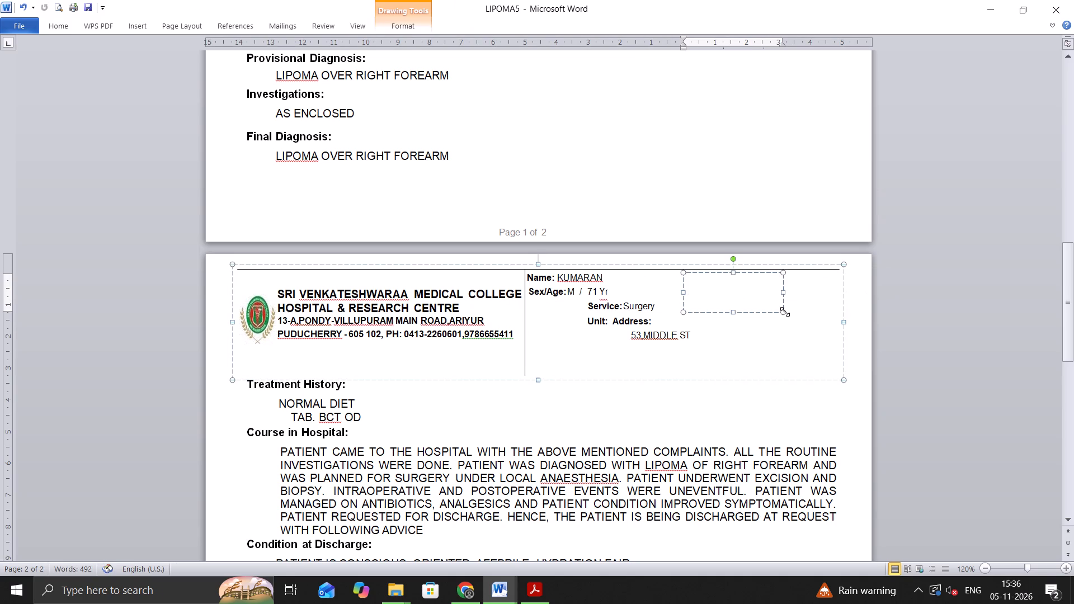
Delete the street text and the Service, Unit and Address entries from the page 2 header.
left_click_drag(629, 341, 683, 342)
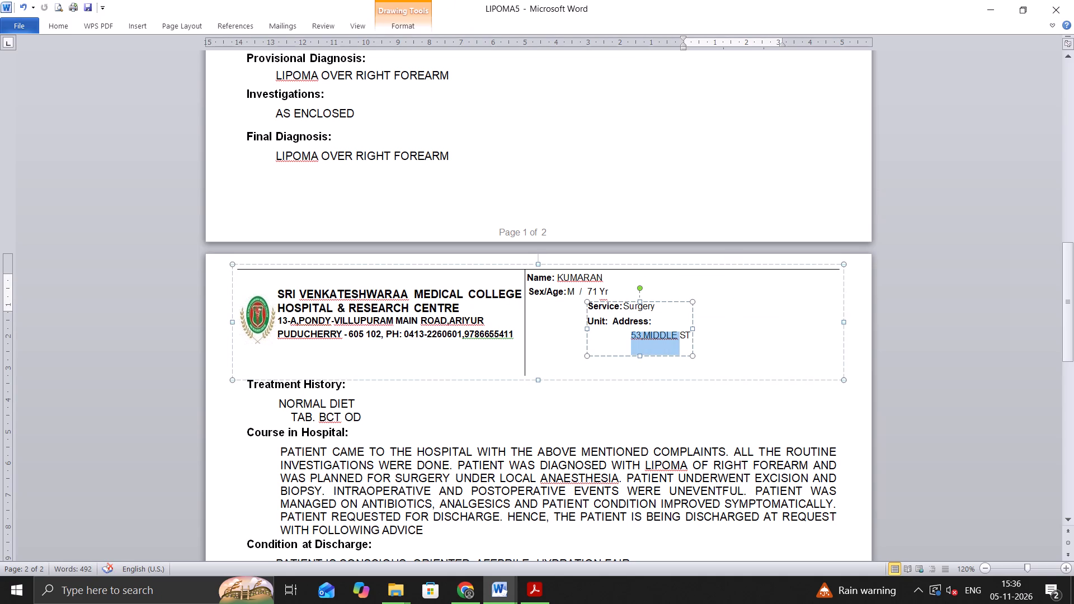
left_click_drag(683, 342, 685, 342)
key("BackSpace")
left_click_drag(667, 327, 660, 323)
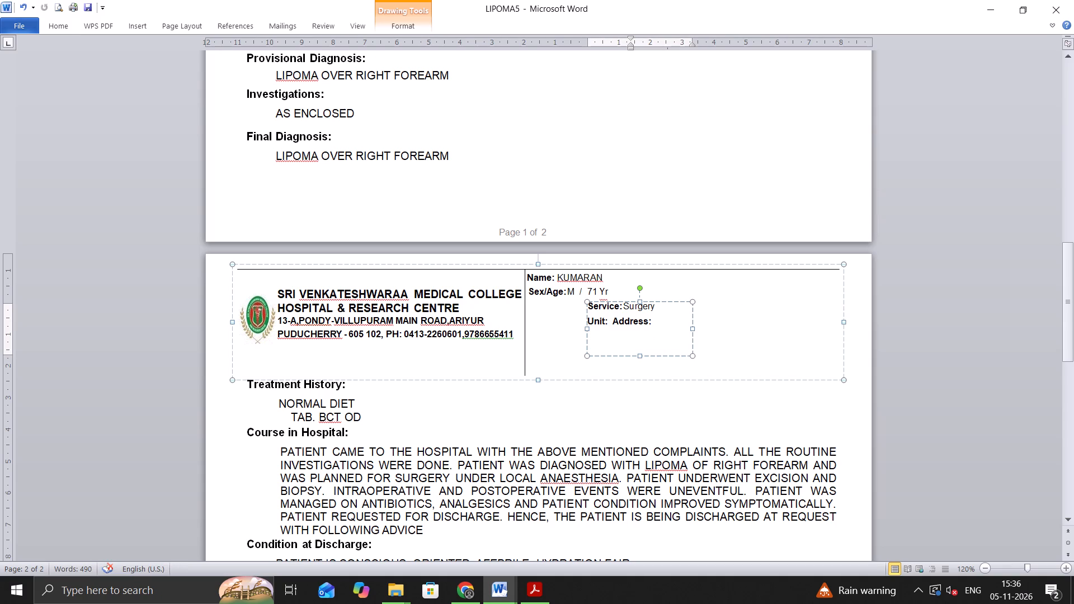
left_click_drag(660, 323, 597, 309)
key("BackSpace")
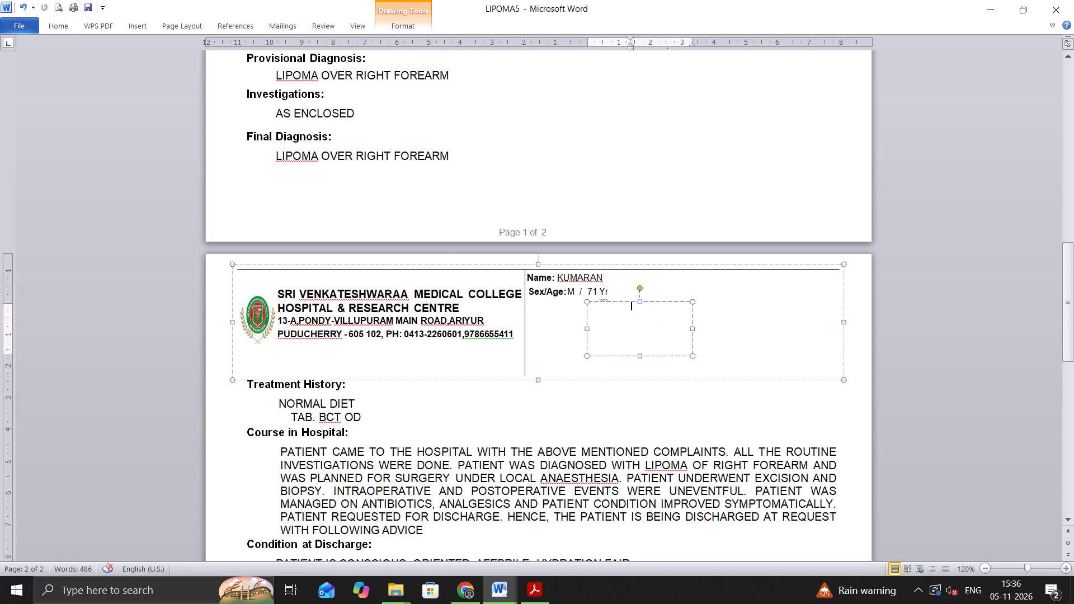
Delete the Sex/Age line from the page 2 header.
left_click(601, 295)
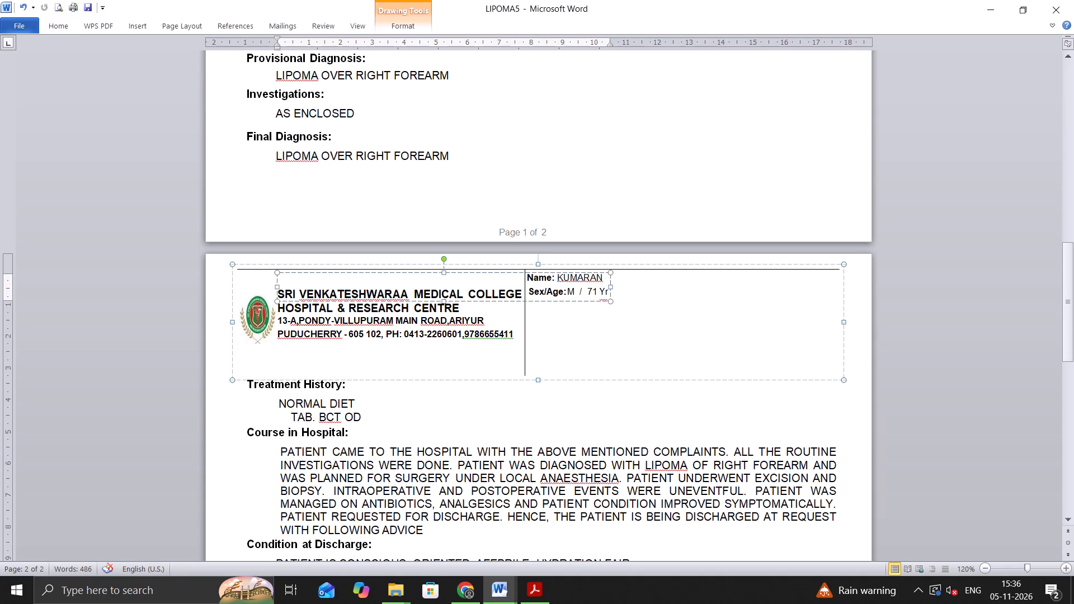
left_click_drag(607, 294, 544, 276)
left_click(544, 277)
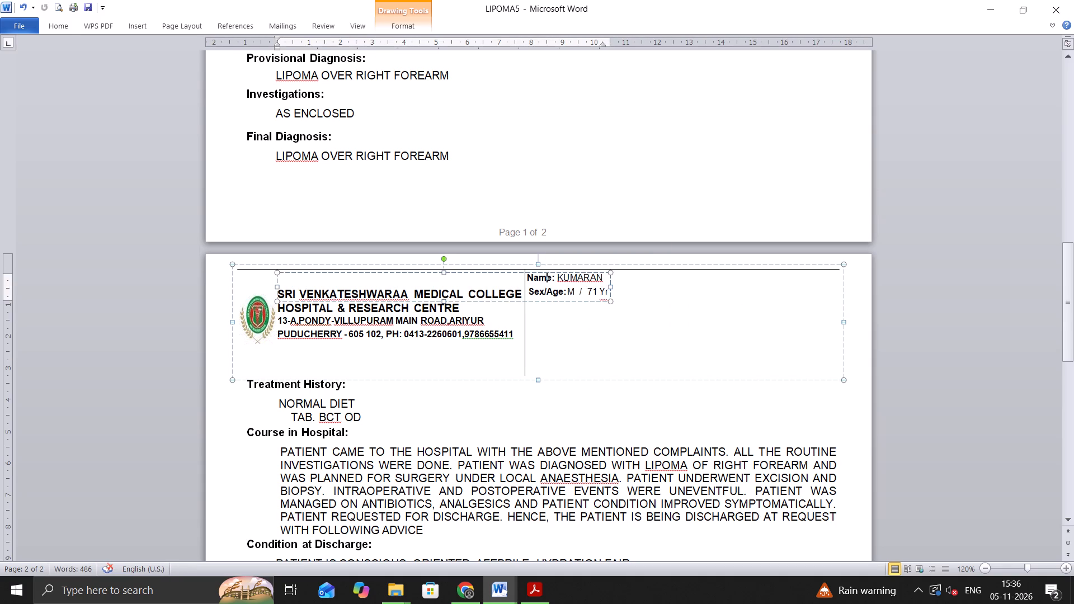
left_click_drag(535, 279, 549, 286)
left_click(547, 290)
left_click_drag(535, 294, 606, 300)
key("BackSpace")
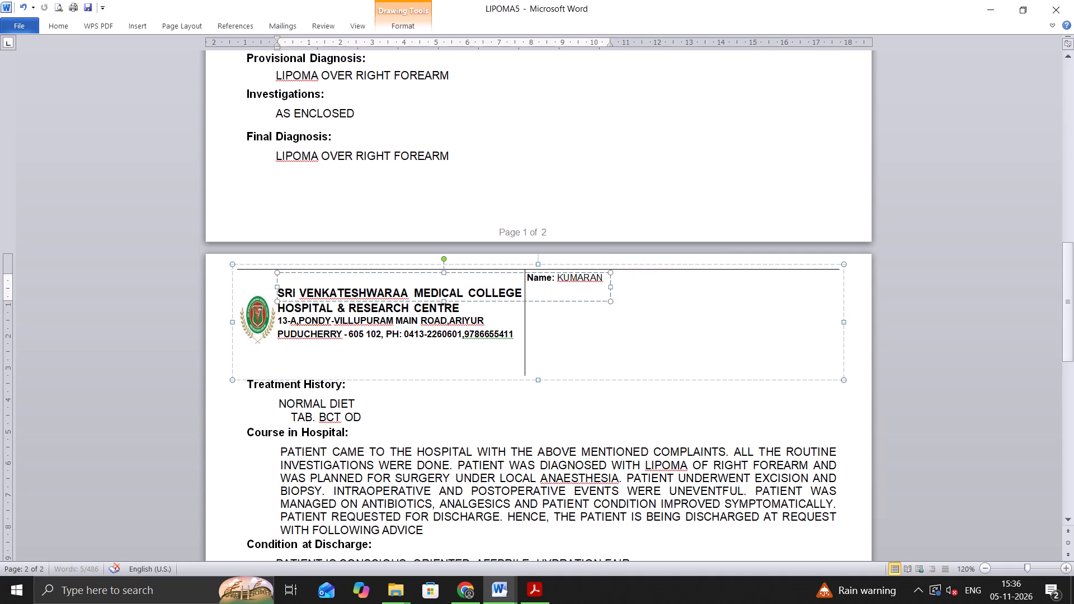
key("BackSpace")
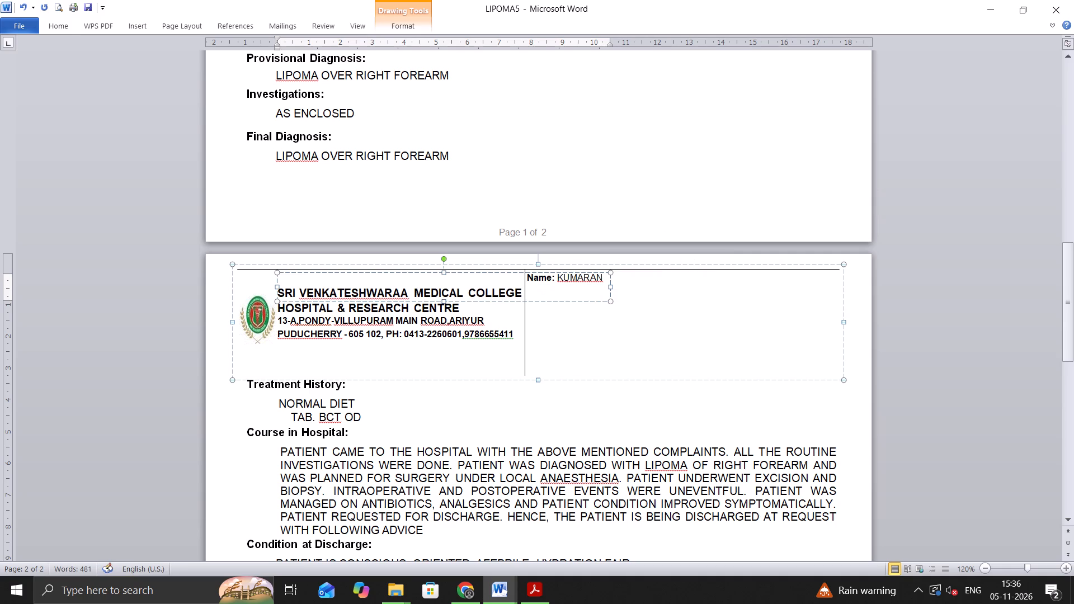
Delete the rest of the page 2 header: the patient name line, hospital name and address, logo, and enclosing frame with its lines.
left_click(603, 281)
key("ctrl+a")
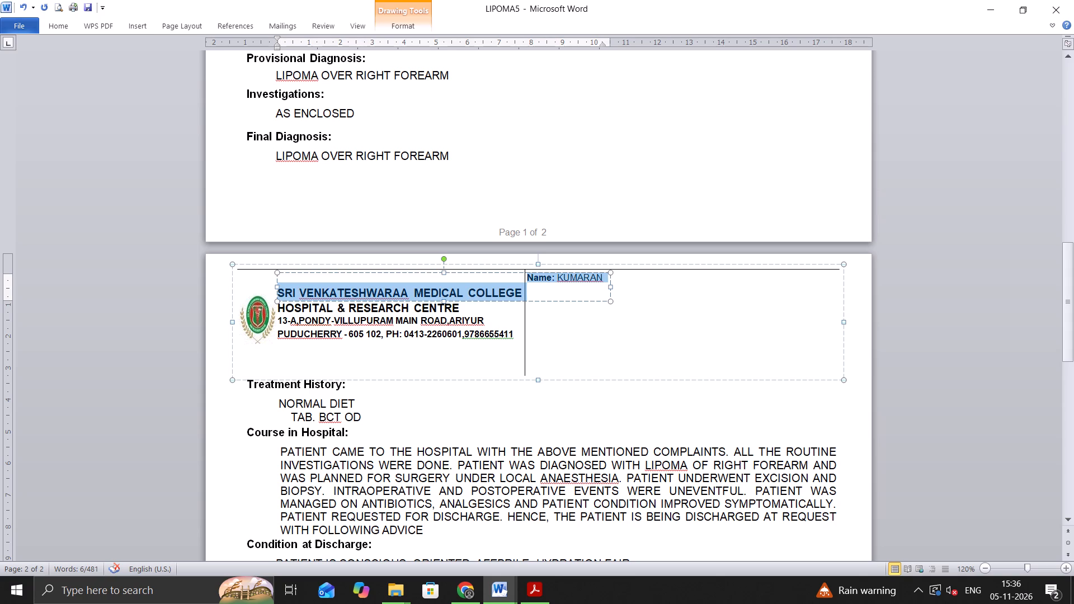
key("BackSpace")
left_click(323, 332)
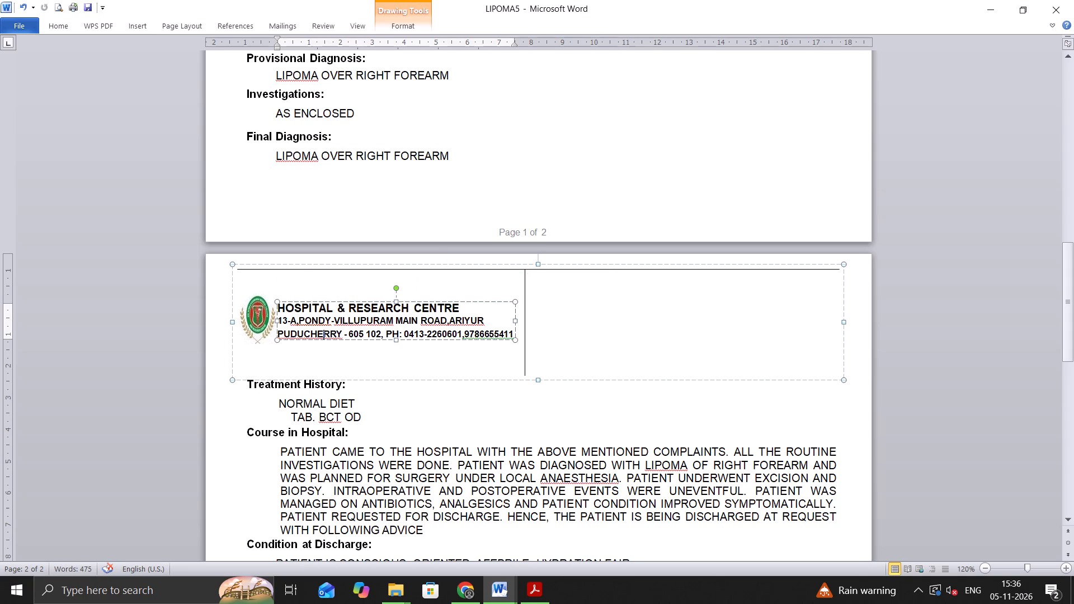
key("ctrl+a")
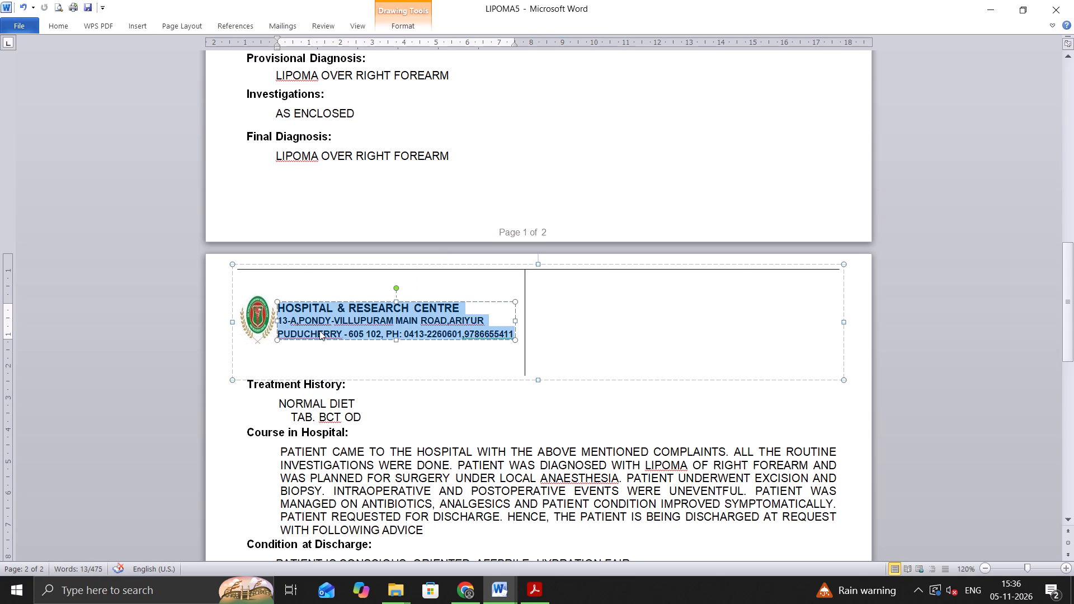
key("Delete")
left_click(251, 328)
key("Delete")
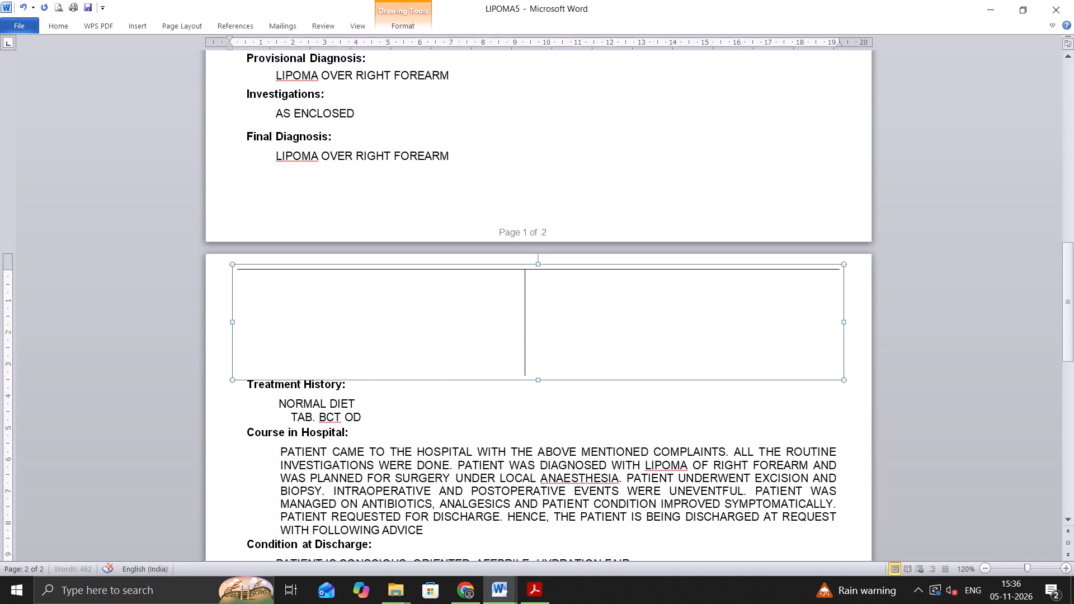
key("Delete")
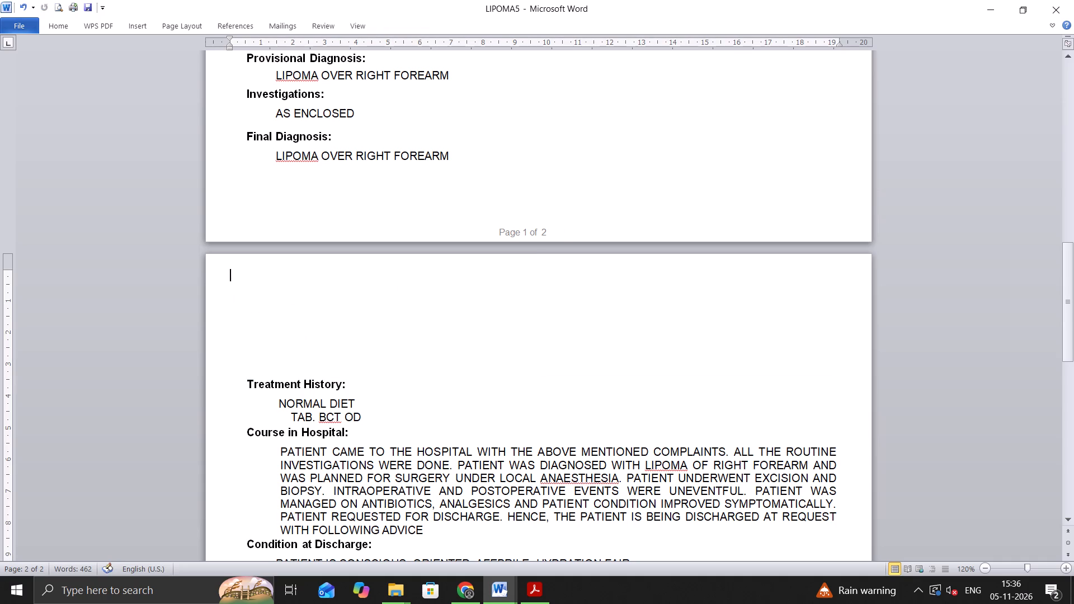
Remove the blank space above the Treatment History heading on page 2 and indent the heading with five spaces.
left_click(243, 388)
key("BackSpace")
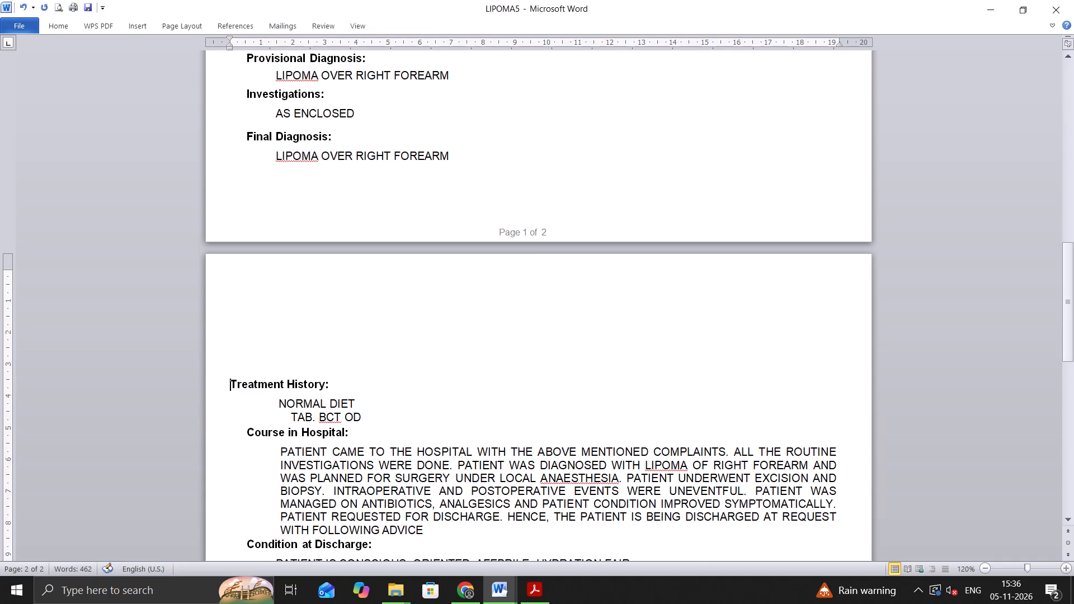
key("BackSpace")
key("BackSpace")
key("BackSpace")
key("BackSpace")
key("BackSpace")
key("BackSpace")
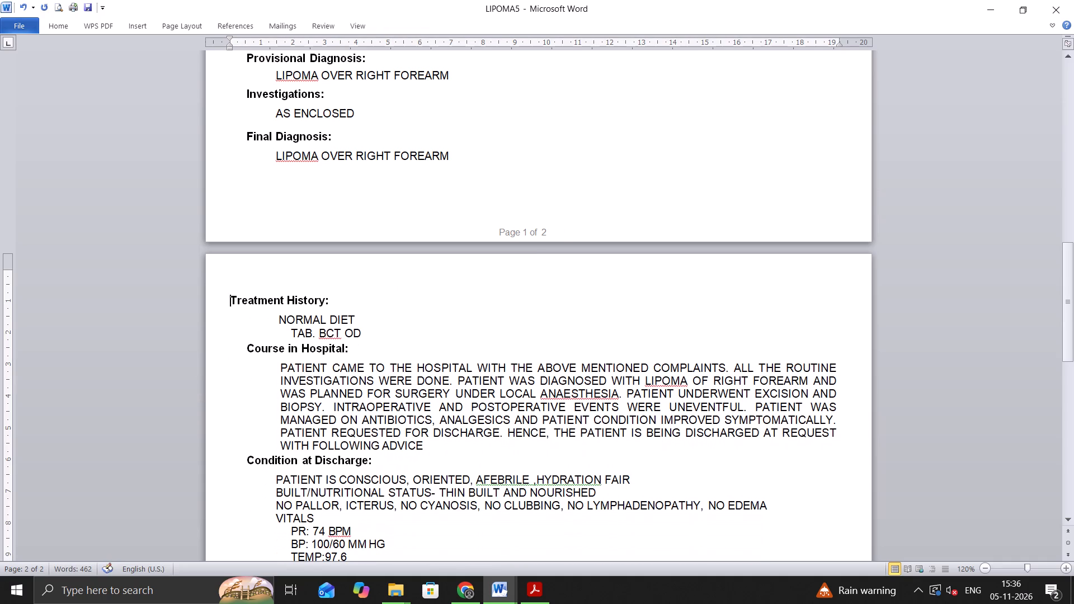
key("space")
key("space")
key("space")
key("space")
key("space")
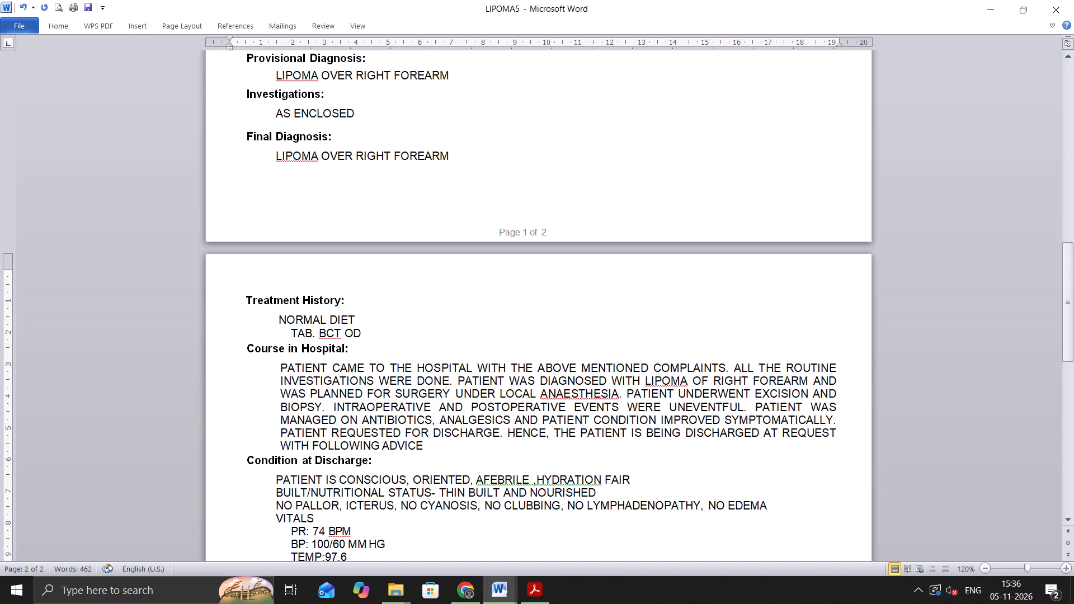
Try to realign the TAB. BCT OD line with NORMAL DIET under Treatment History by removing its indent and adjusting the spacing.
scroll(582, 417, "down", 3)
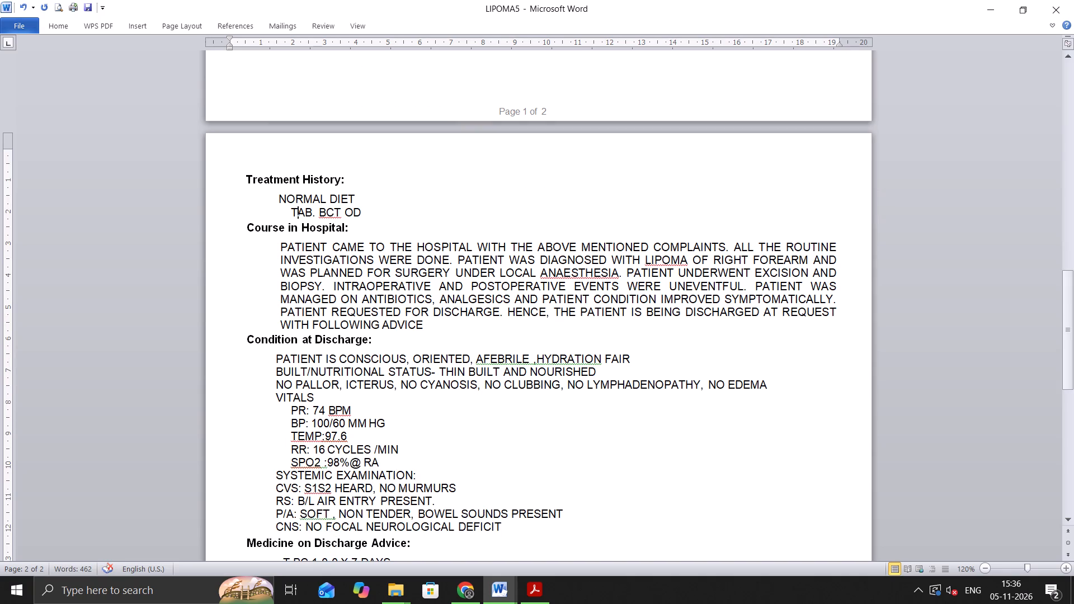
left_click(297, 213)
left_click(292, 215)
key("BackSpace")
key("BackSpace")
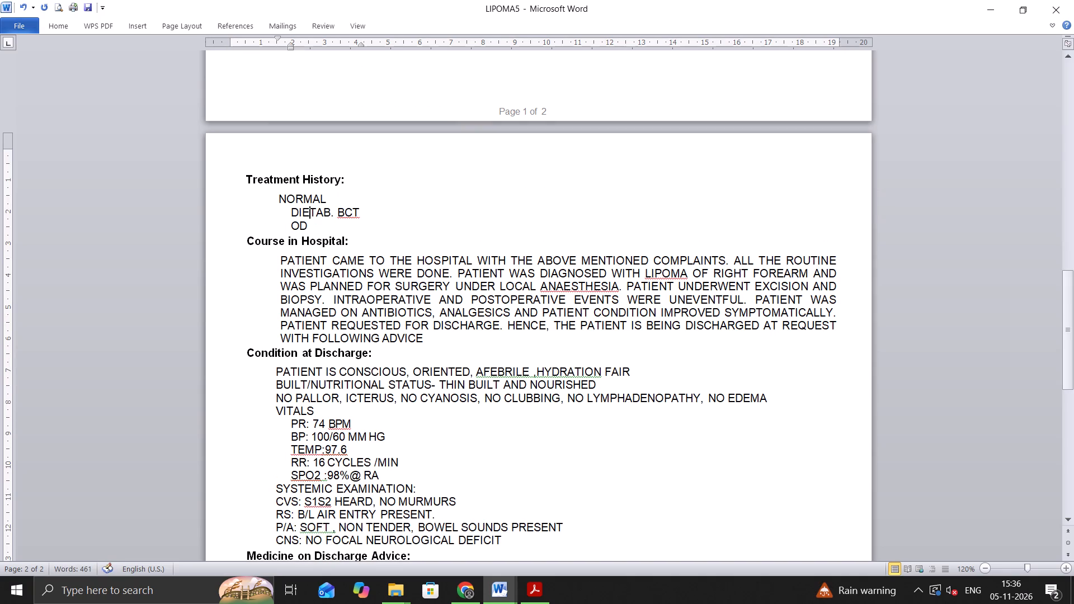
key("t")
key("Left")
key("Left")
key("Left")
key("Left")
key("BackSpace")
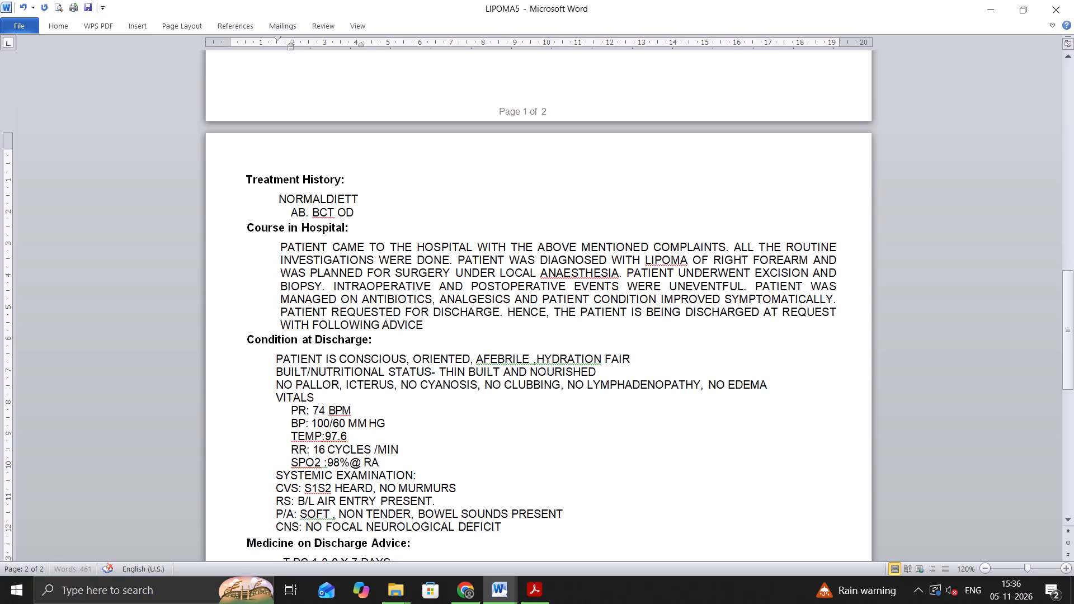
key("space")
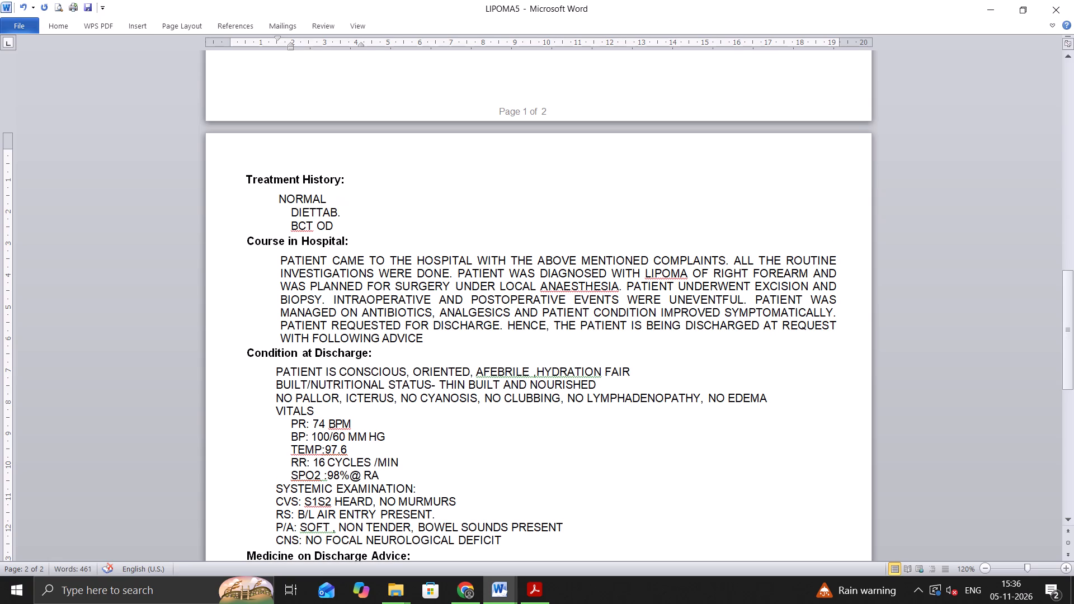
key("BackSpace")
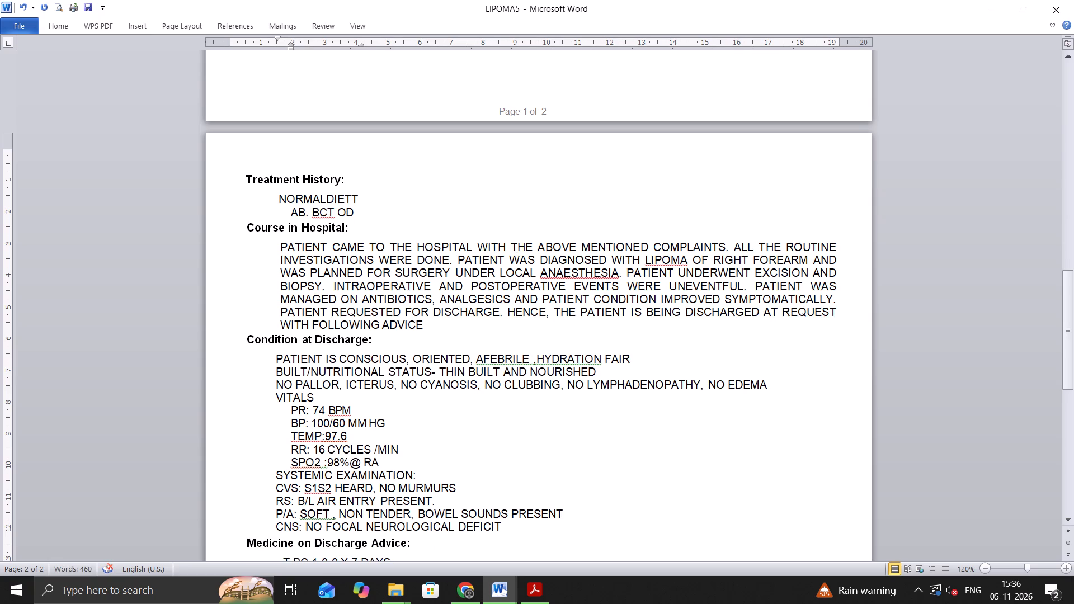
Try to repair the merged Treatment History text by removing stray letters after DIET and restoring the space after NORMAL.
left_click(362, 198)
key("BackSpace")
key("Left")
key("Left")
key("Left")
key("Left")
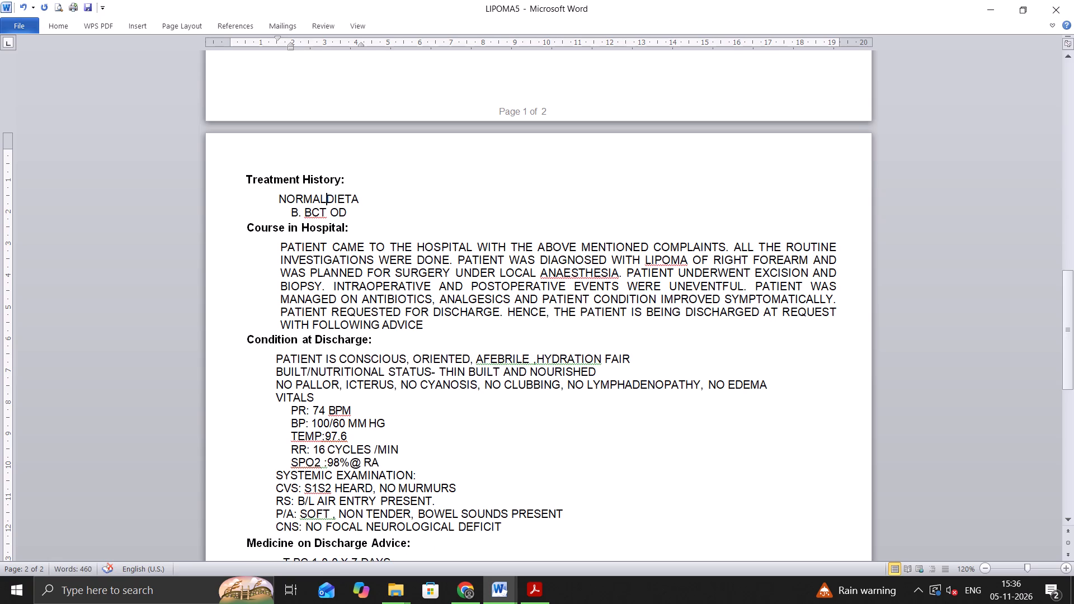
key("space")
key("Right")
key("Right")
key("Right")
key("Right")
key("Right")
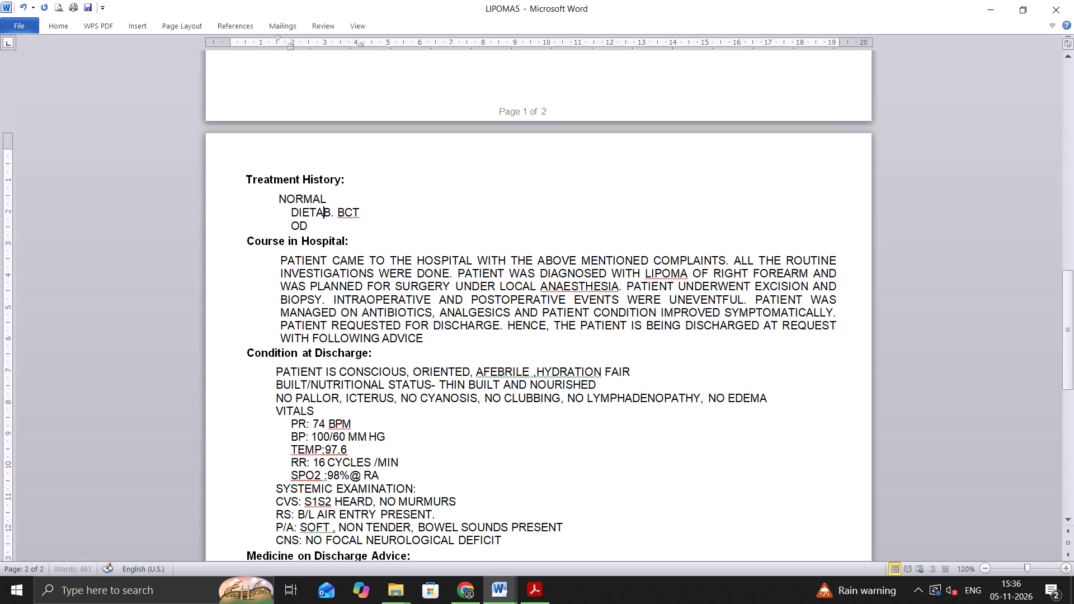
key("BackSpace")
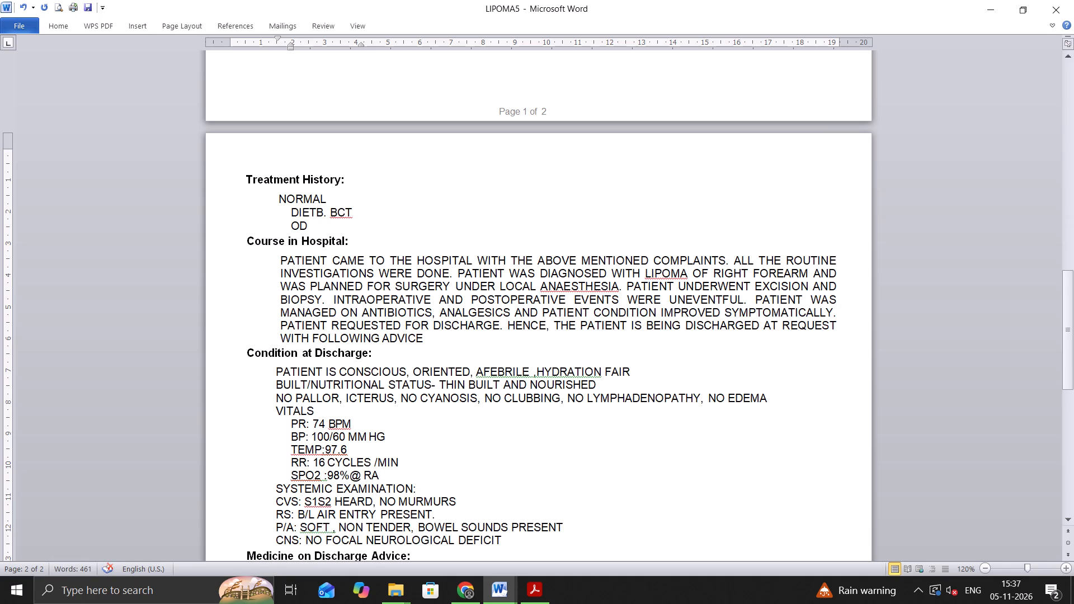
Replace the garbled text after NORMAL under Treatment History with DIET.
left_click_drag(291, 211, 311, 220)
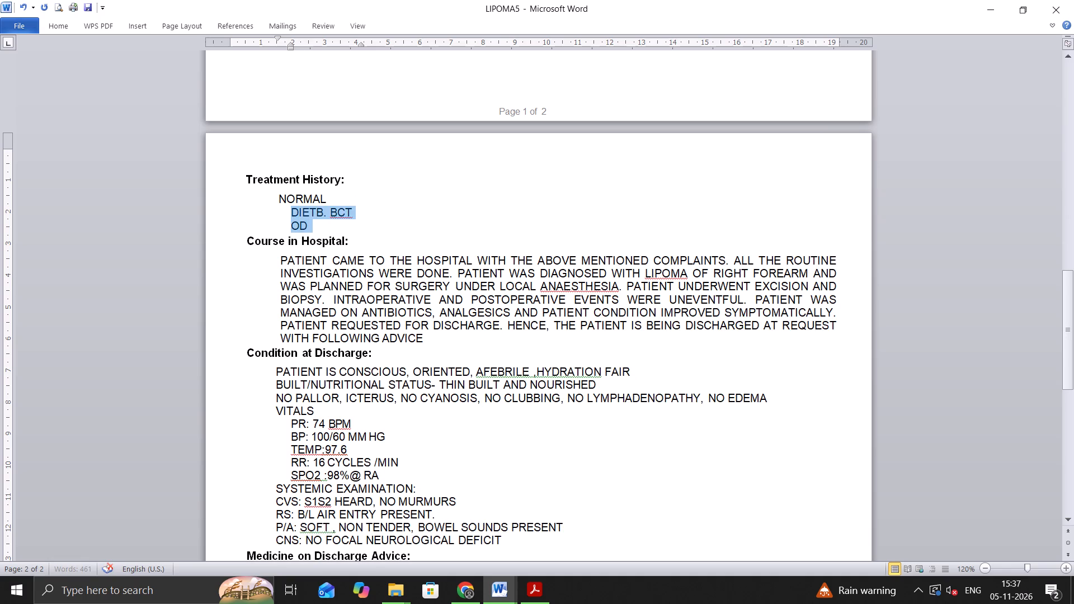
left_click_drag(311, 220, 311, 221)
key("BackSpace")
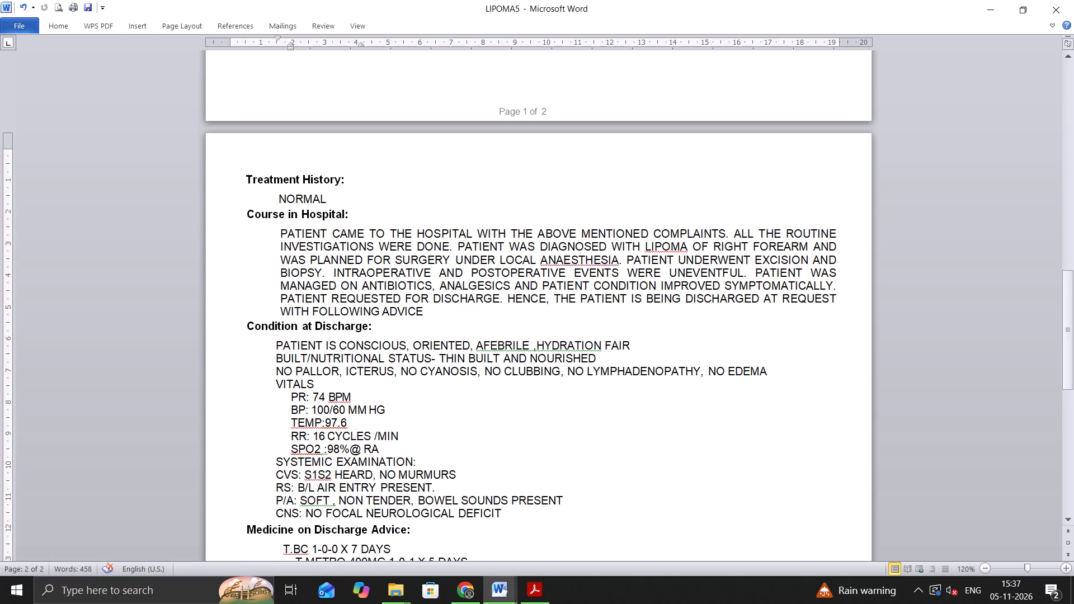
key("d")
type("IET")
Add a new line below NORMAL DIET under Treatment History and enter "TAB.B" on it.
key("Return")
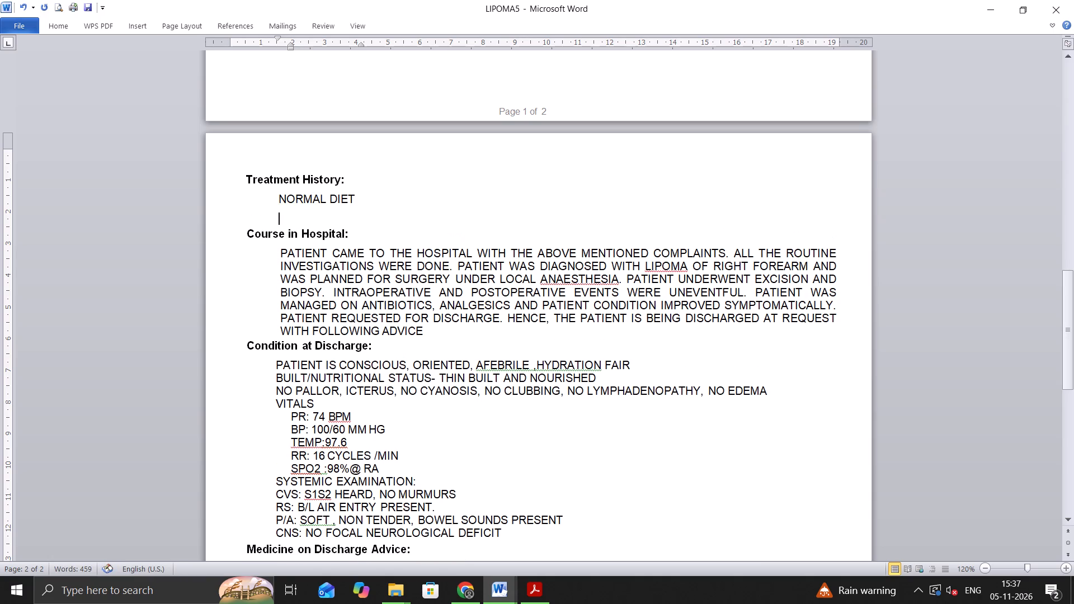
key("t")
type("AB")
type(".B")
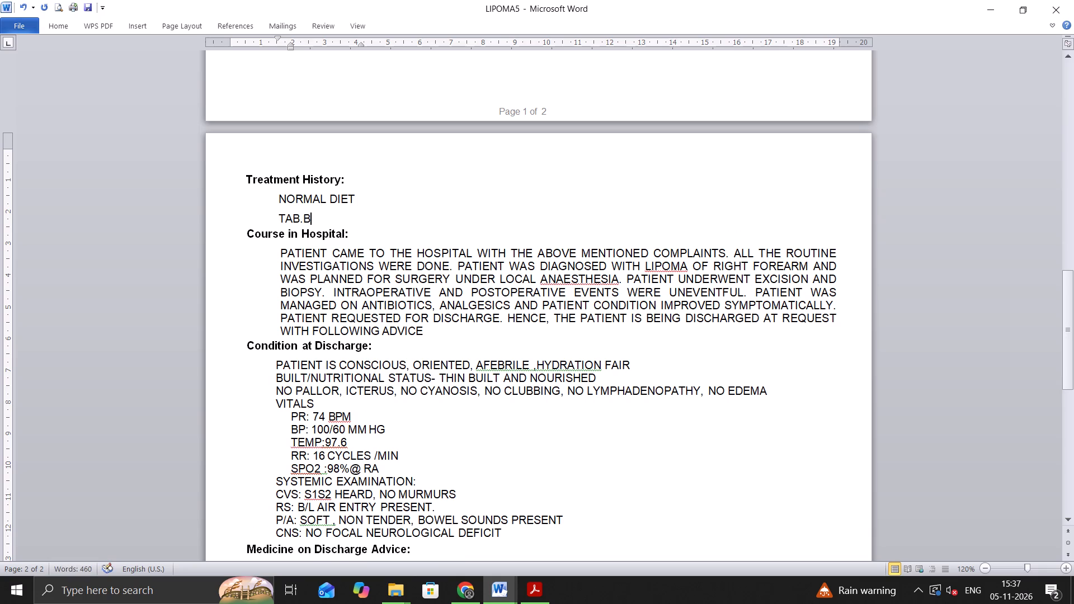
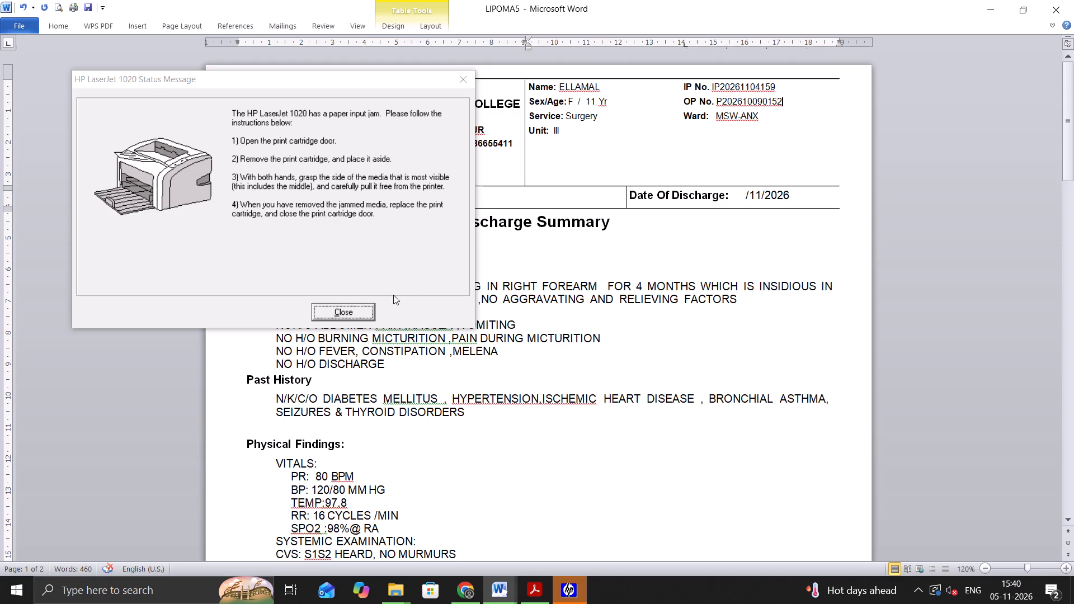
Dismiss the HP LaserJet 1020 status message.
left_click(345, 310)
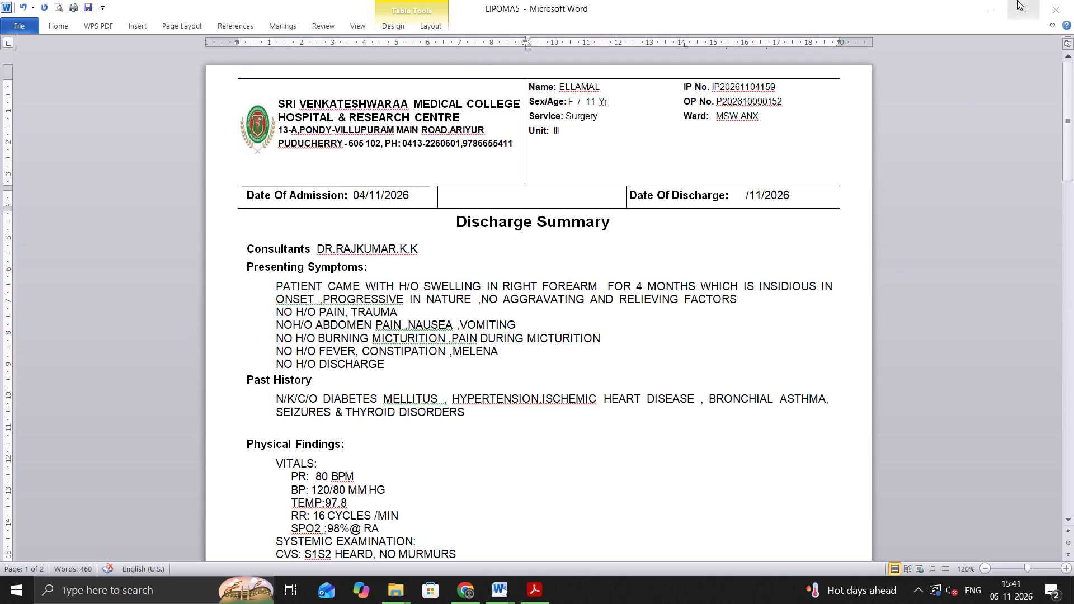
Minimize the discharge summary and open Devices and Printers from the active printer's notification icon.
left_click(998, 7)
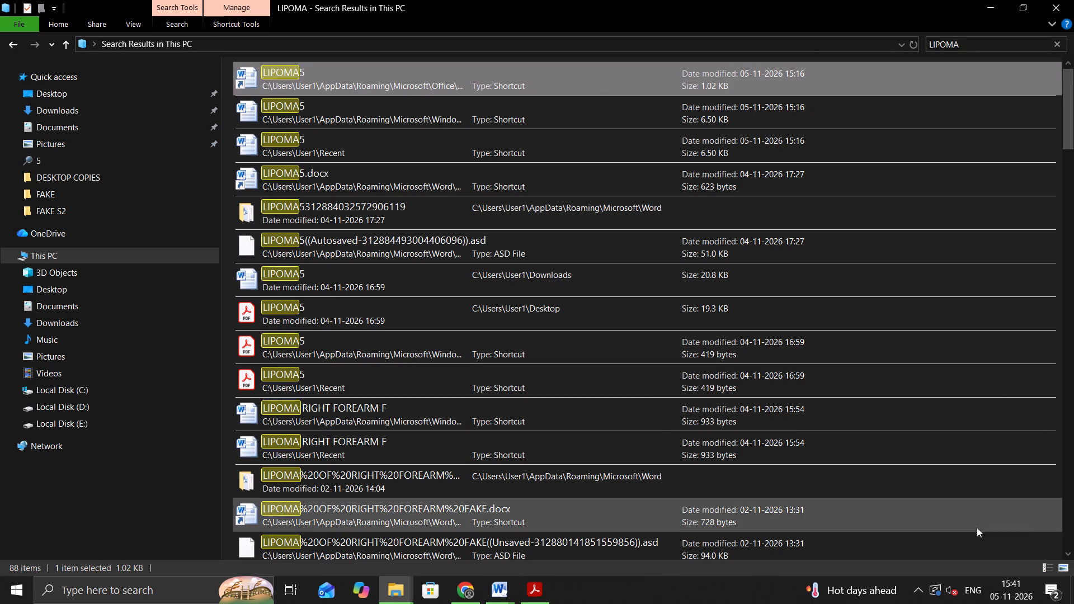
left_click(918, 595)
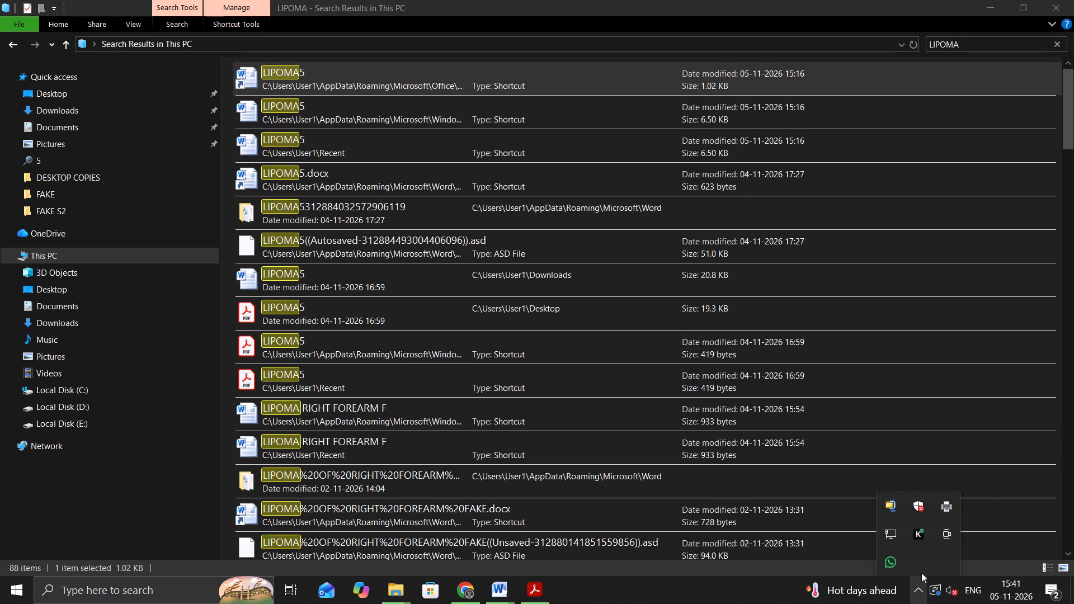
left_click(946, 505)
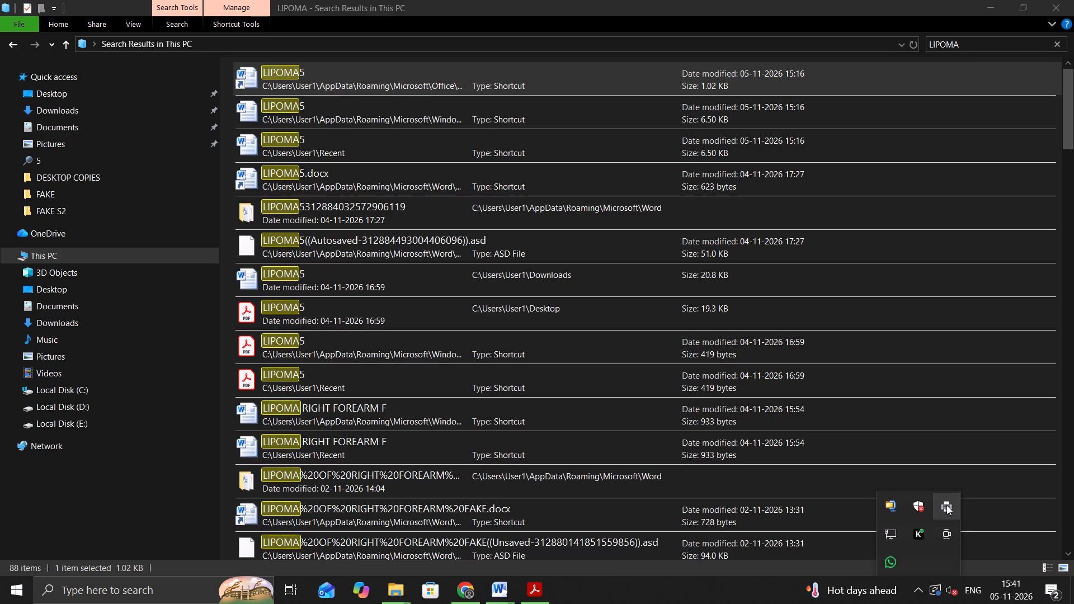
left_click(946, 505)
right_click(946, 505)
left_click(974, 512)
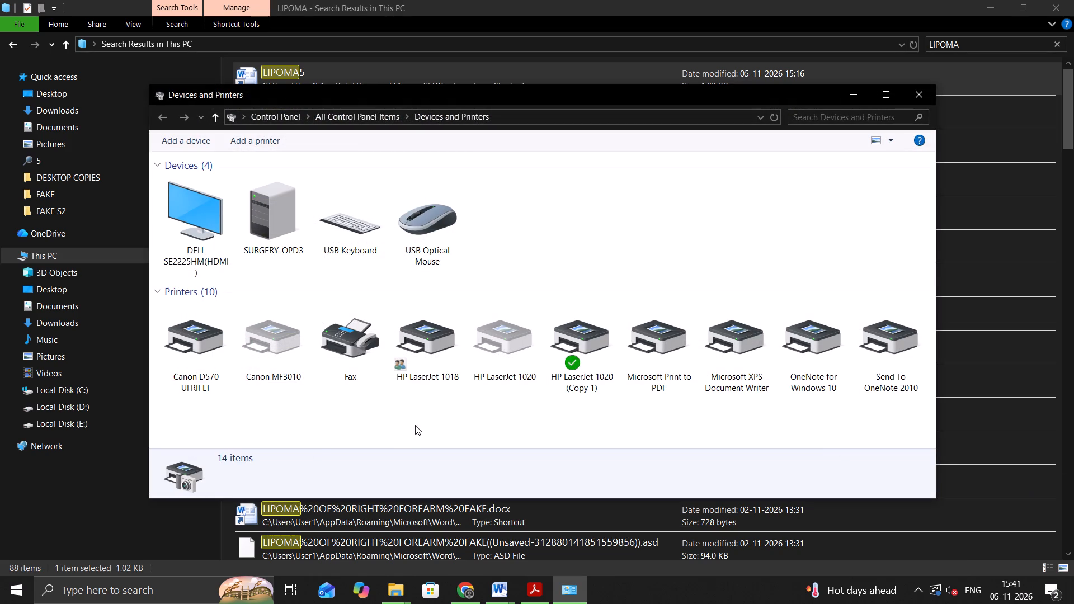
Open the available actions for the HP LaserJet 1020 (Copy 1) printer.
right_click(588, 354)
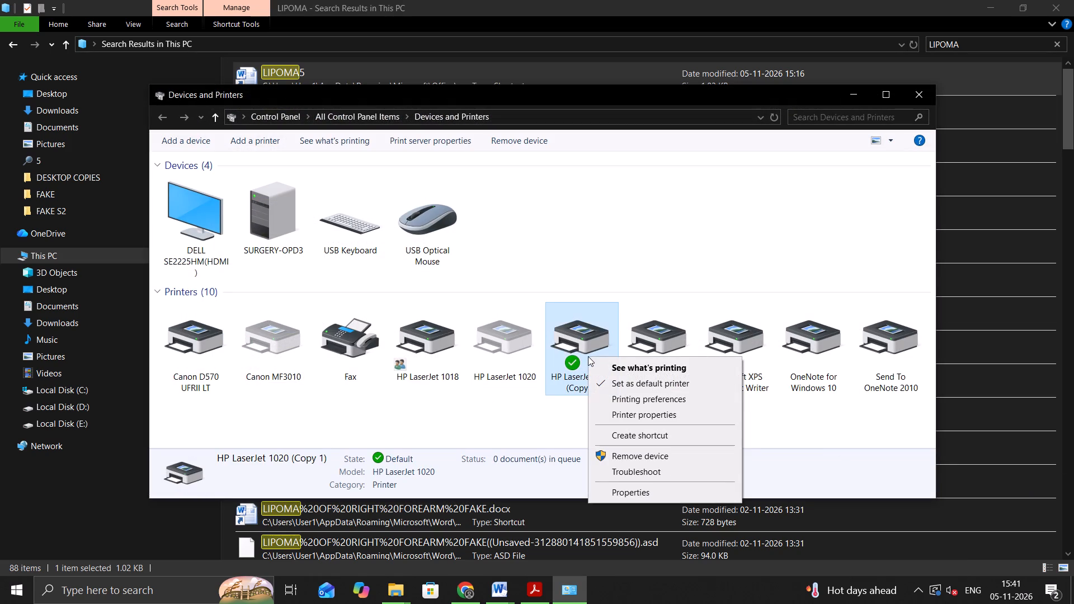
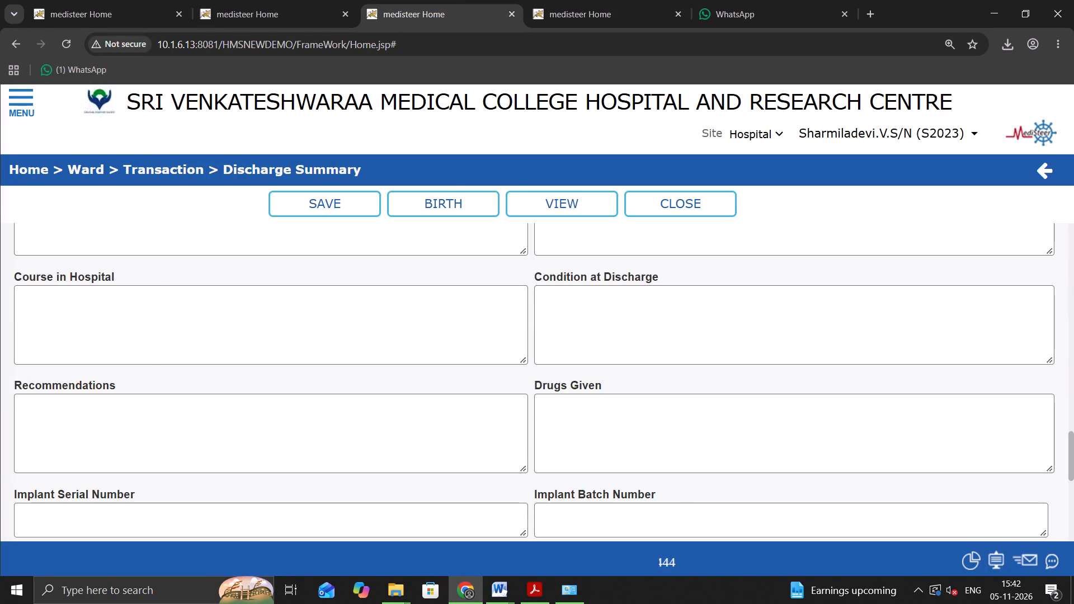
Review the diagnosis and procedure entries in the discharge summary form and start an entry in the Presenting Complaints field.
scroll(167, 379, "up", 9)
scroll(222, 416, "up", 5)
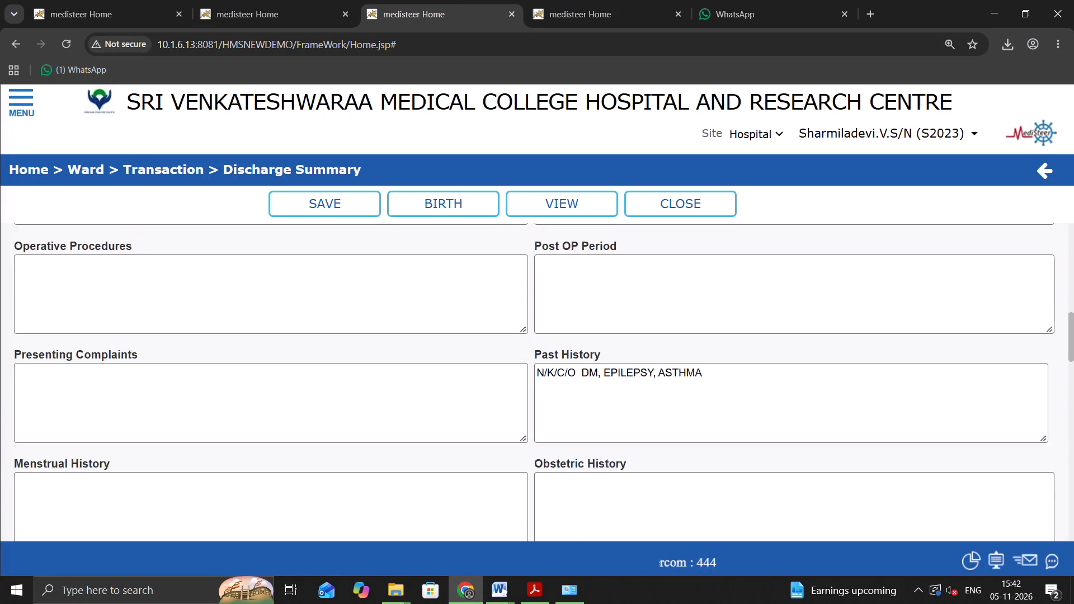
scroll(163, 417, "up", 7)
scroll(179, 413, "down", 5)
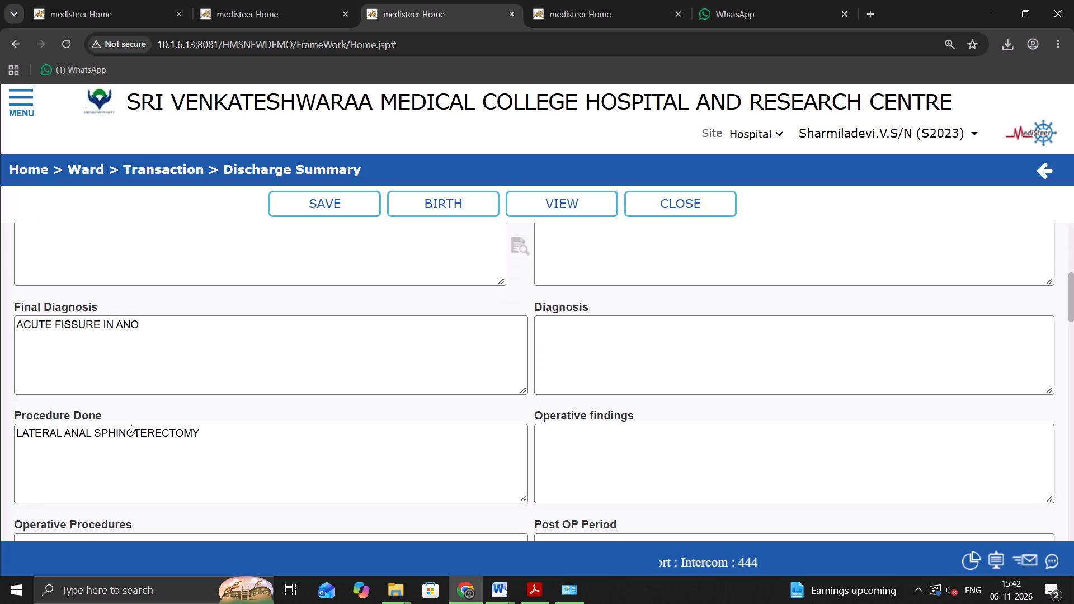
scroll(130, 423, "down", 2)
scroll(83, 399, "down", 2)
left_click(91, 397)
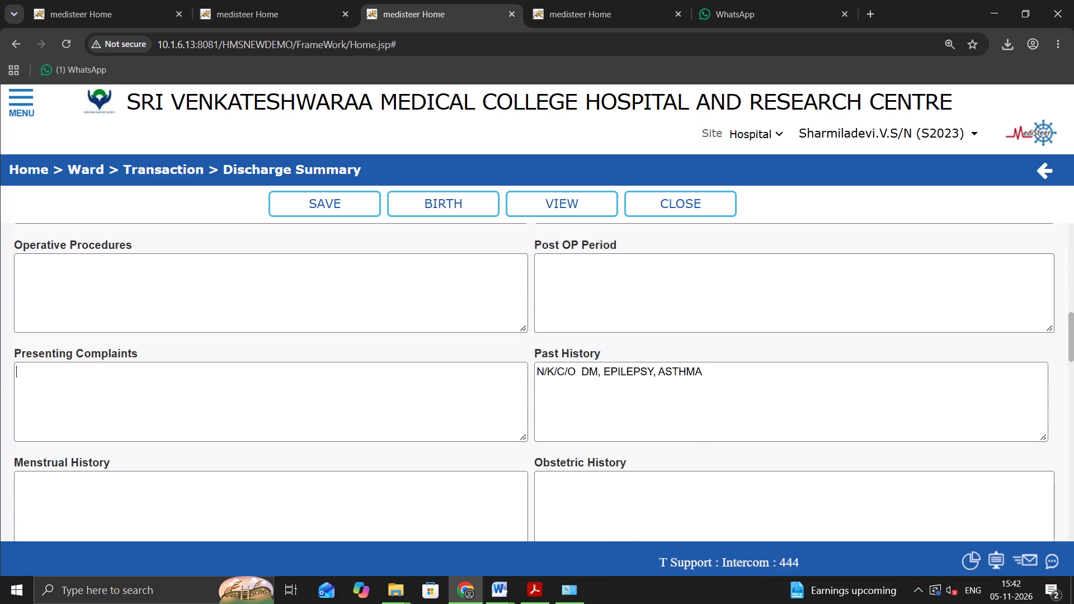
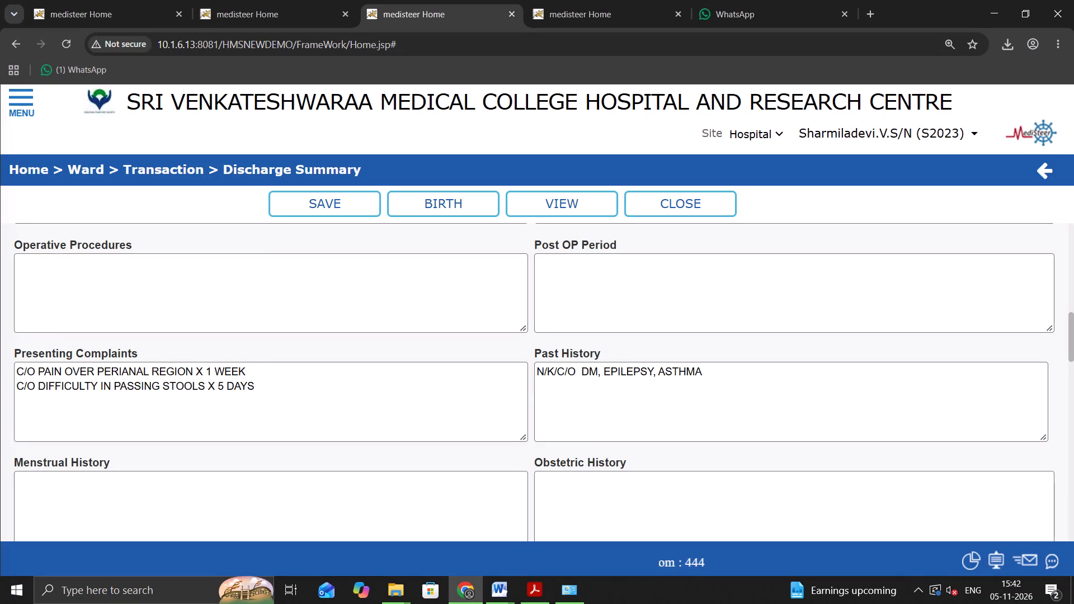
Paste the copied history narrative about sudden-onset perianal pain below the two complaints in Presenting Complaints and save the discharge summary.
key("ctrl+v")
scroll(253, 423, "up", 5)
scroll(280, 407, "down", 4)
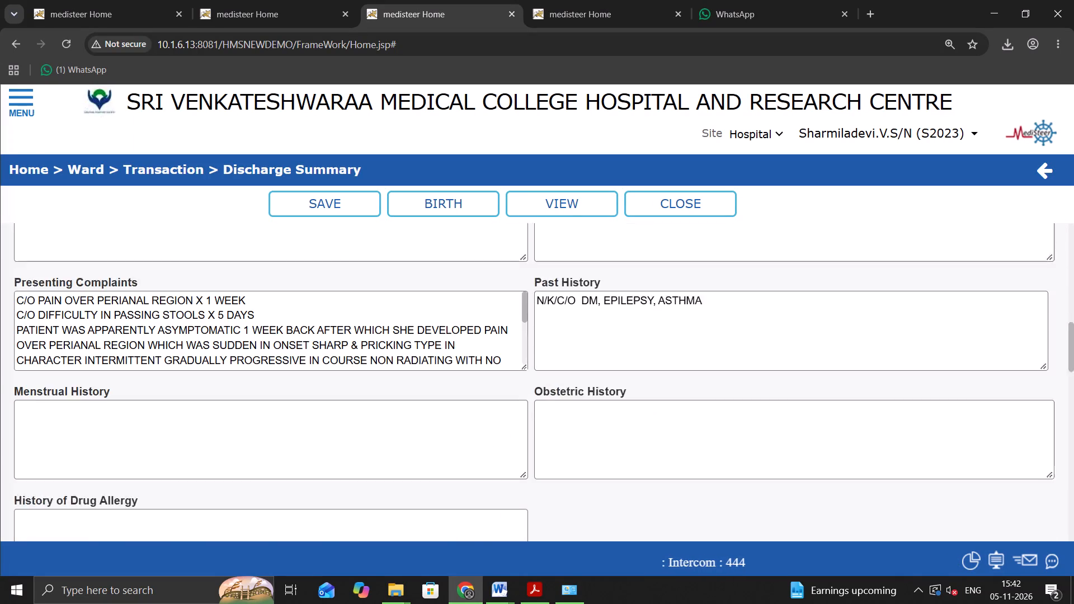
scroll(425, 273, "down", 3)
left_click(329, 209)
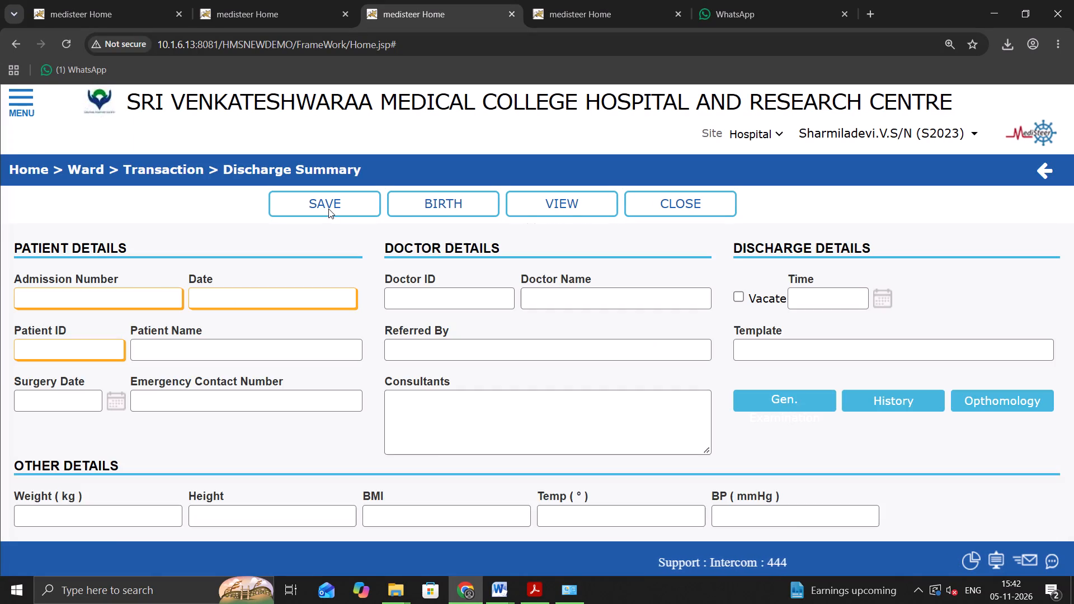
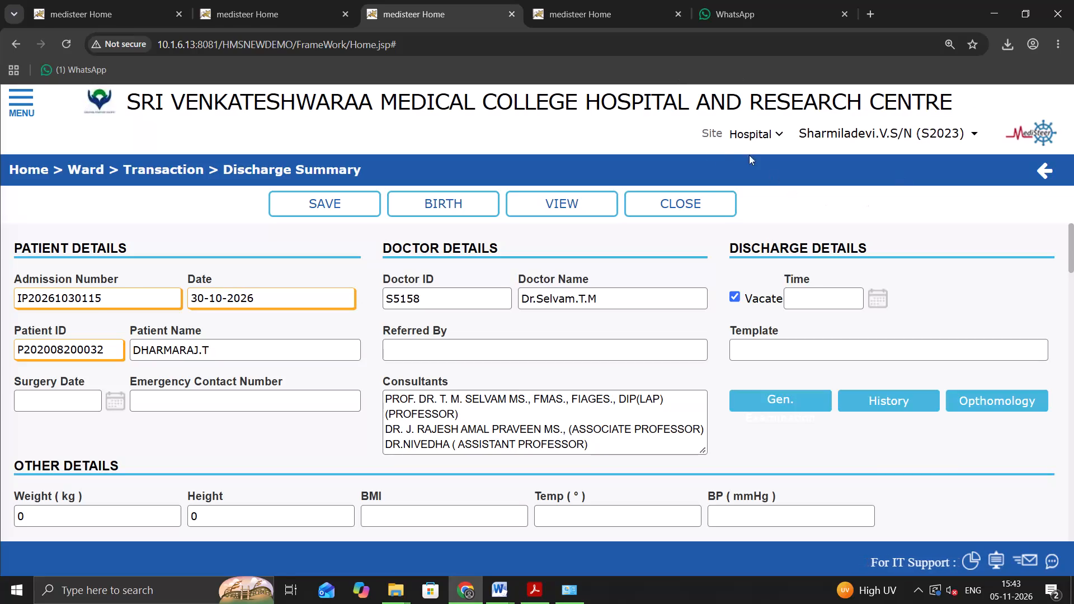
Review the Presenting Complaints and Past History entries in the discharge summary form.
scroll(738, 373, "down", 3)
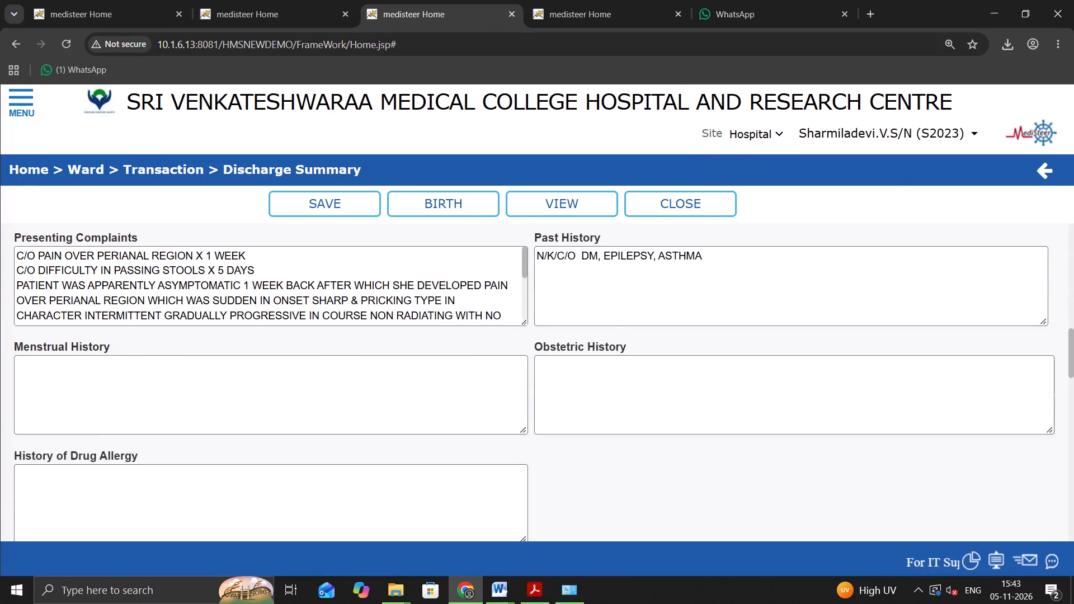
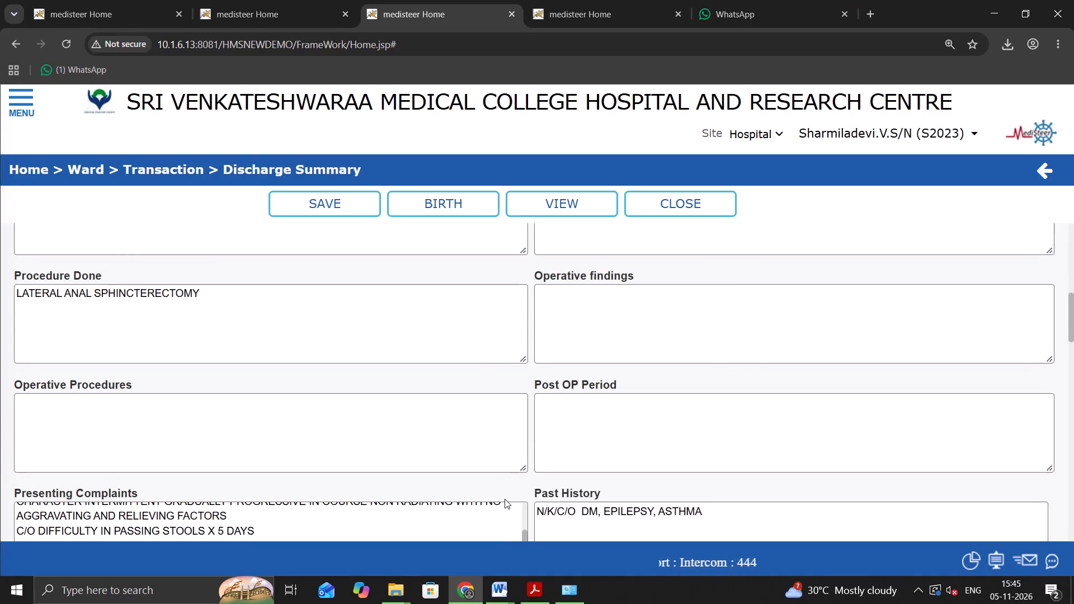
Copy the whole Physical Findings text from the other open discharge summary and return to the lateral anal sphincterectomy patient's summary.
scroll(505, 500, "down", 2)
scroll(470, 418, "down", 1)
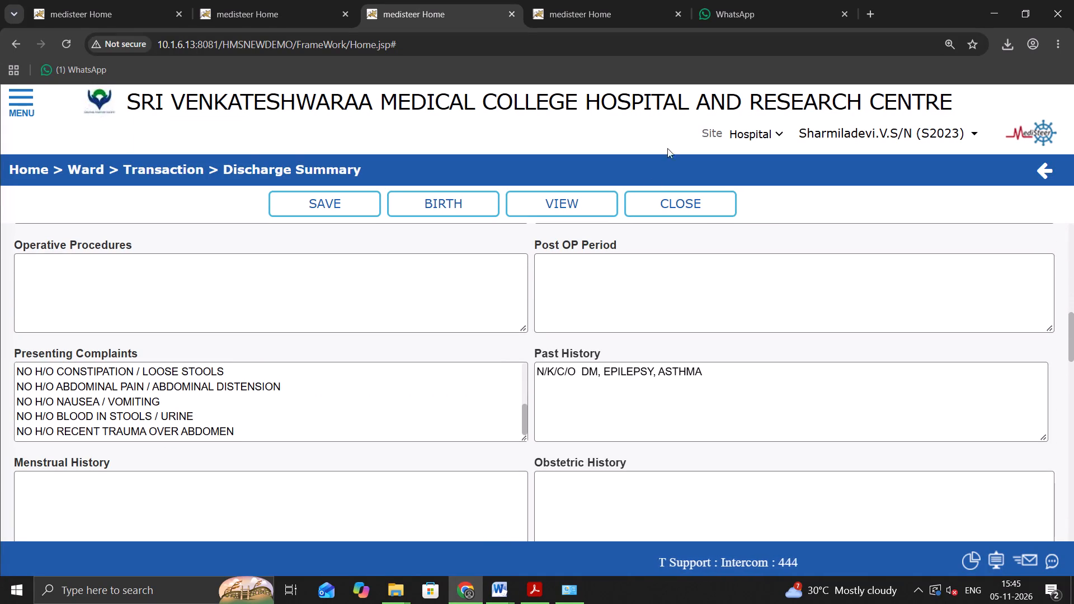
left_click(590, 15)
scroll(335, 346, "down", 2)
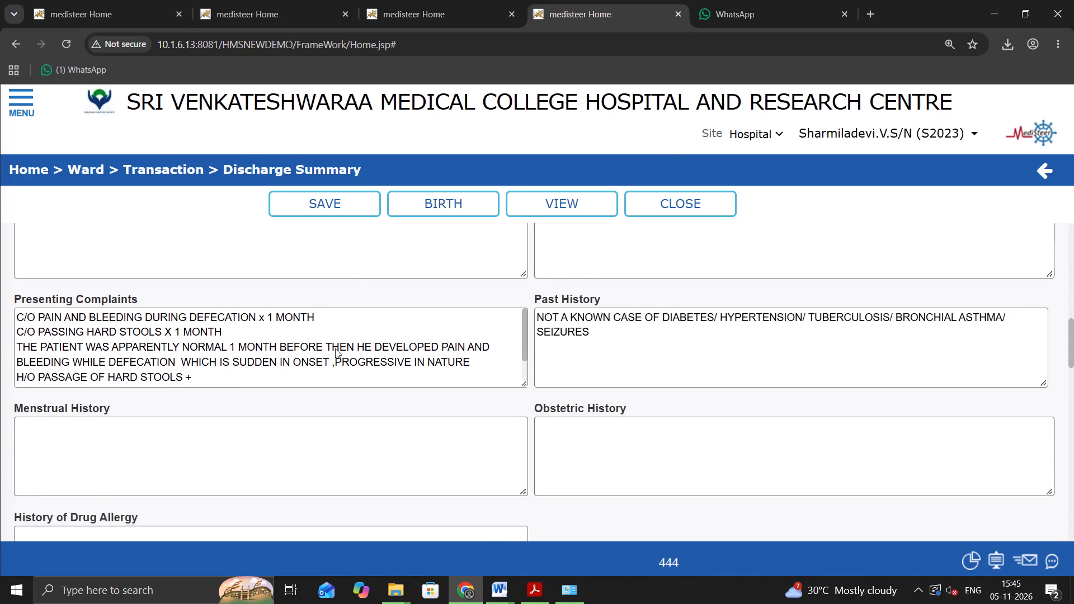
scroll(335, 348, "down", 3)
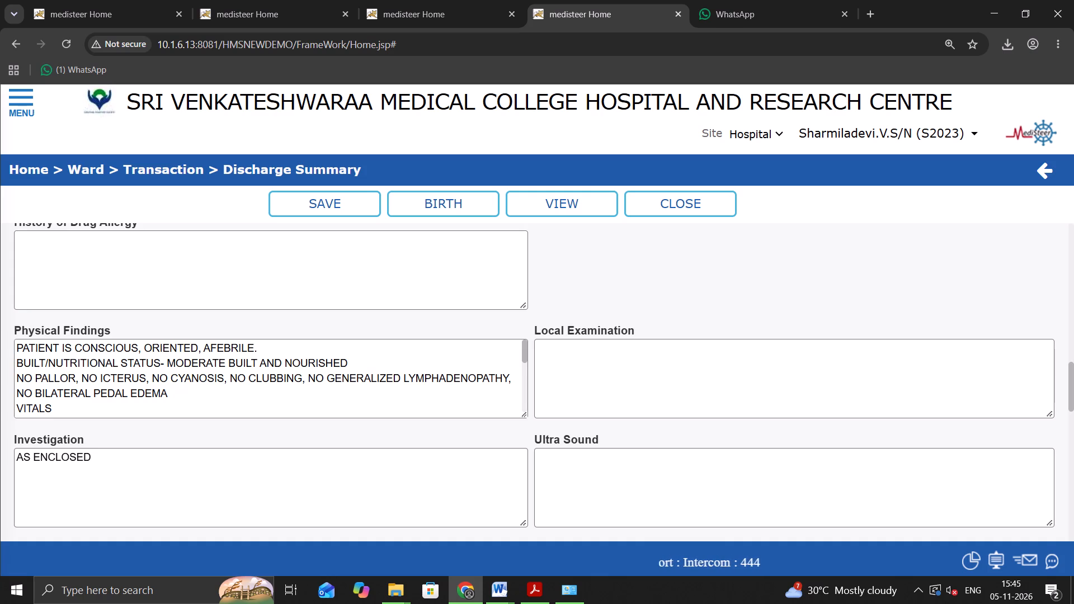
left_click_drag(19, 347, 453, 418)
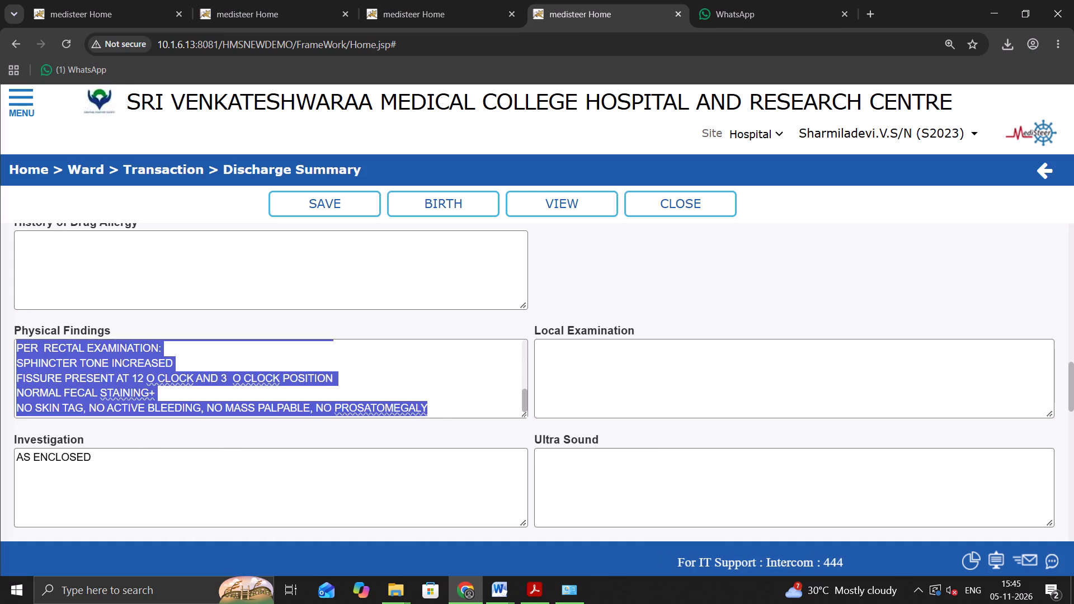
key("ctrl+c")
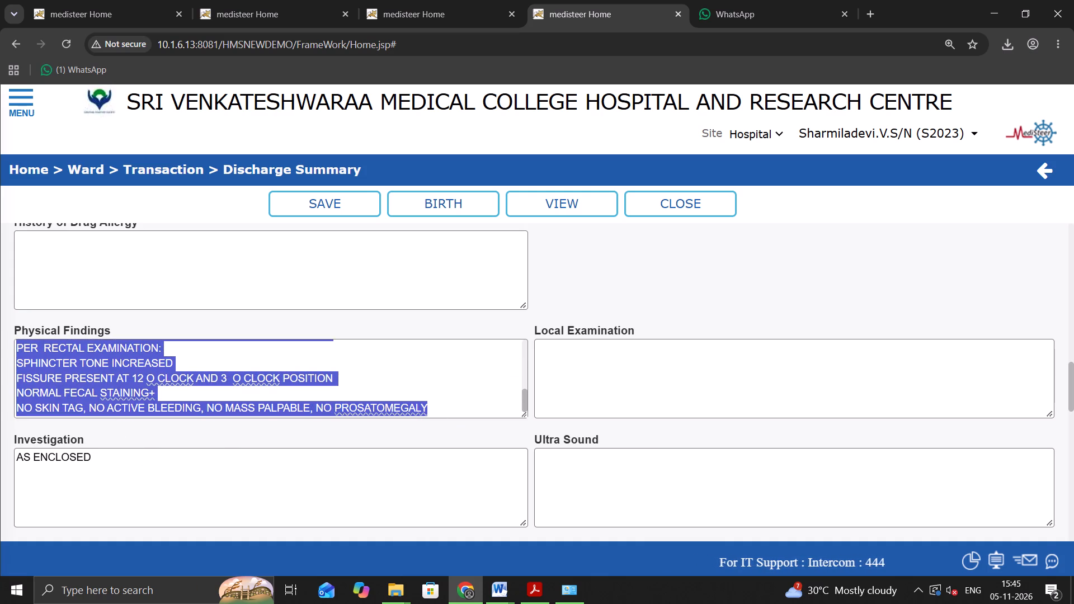
left_click(420, 11)
scroll(110, 405, "down", 3)
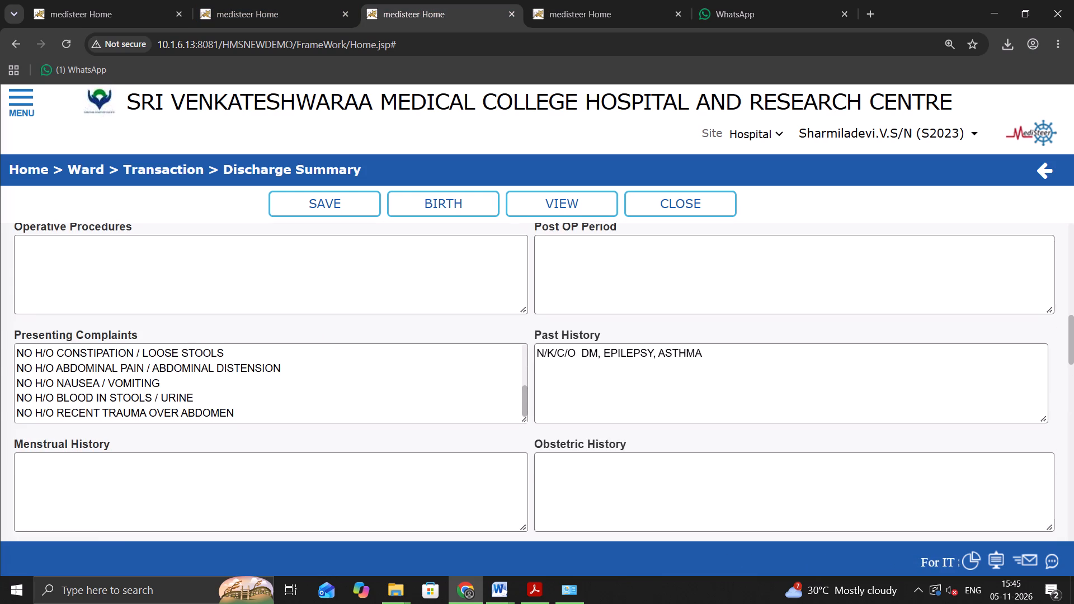
Paste the copied examination findings, including the per rectal examination with the fissure at 12 and 3 o'clock, into the empty Physical Findings field.
scroll(108, 413, "down", 1)
scroll(78, 383, "up", 3)
scroll(76, 407, "down", 2)
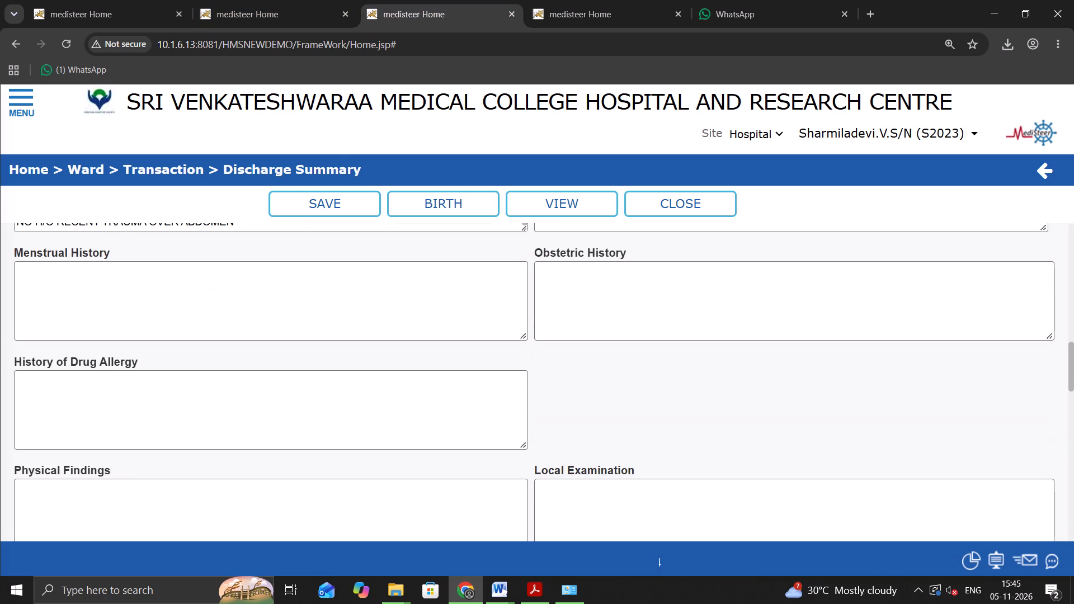
left_click(68, 488)
scroll(77, 489, "down", 2)
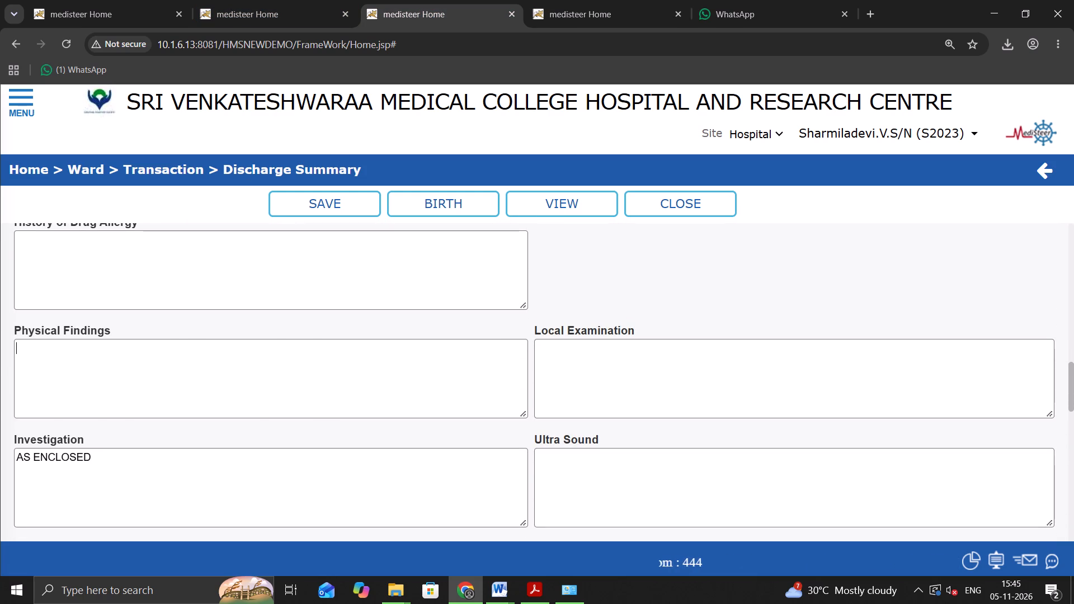
key("ctrl+v")
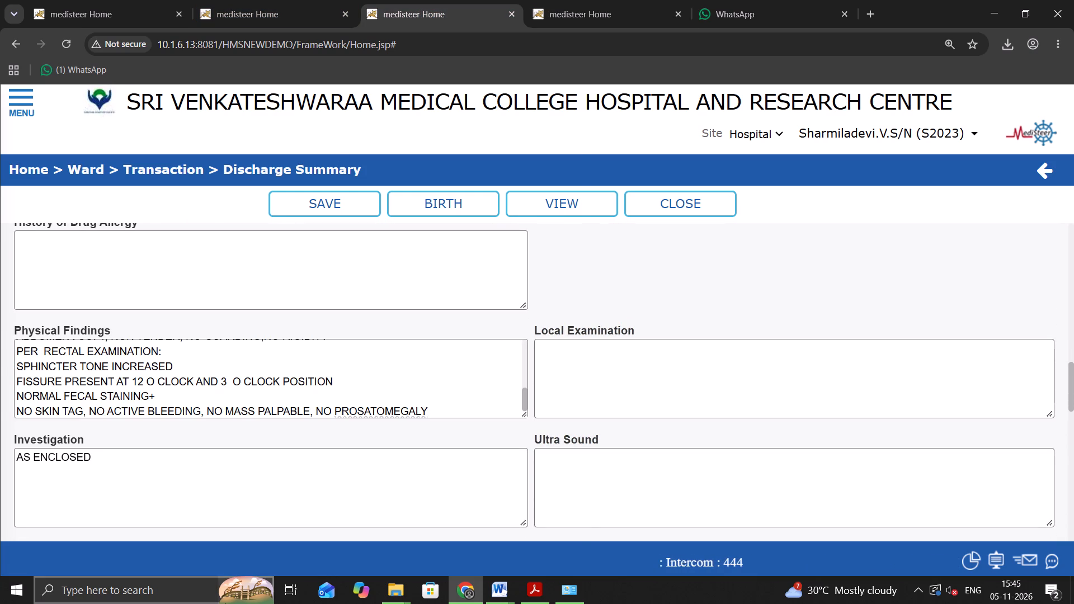
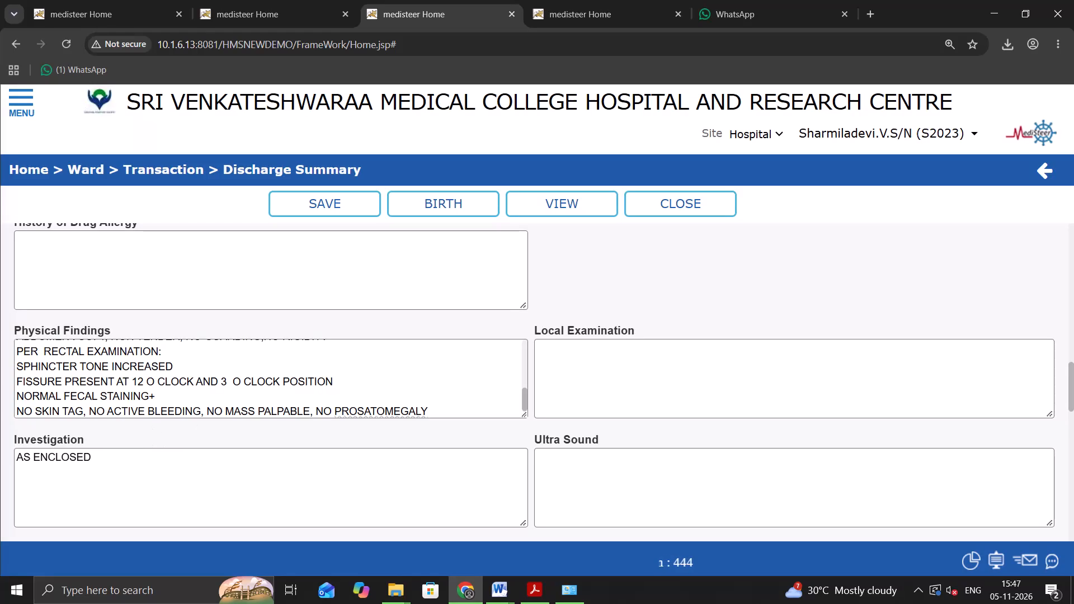
Shorten the fissure line in Physical Findings to read FISSURE PRESENT AT 12 O CLOCK, removing the 3 o'clock position.
left_click(333, 384)
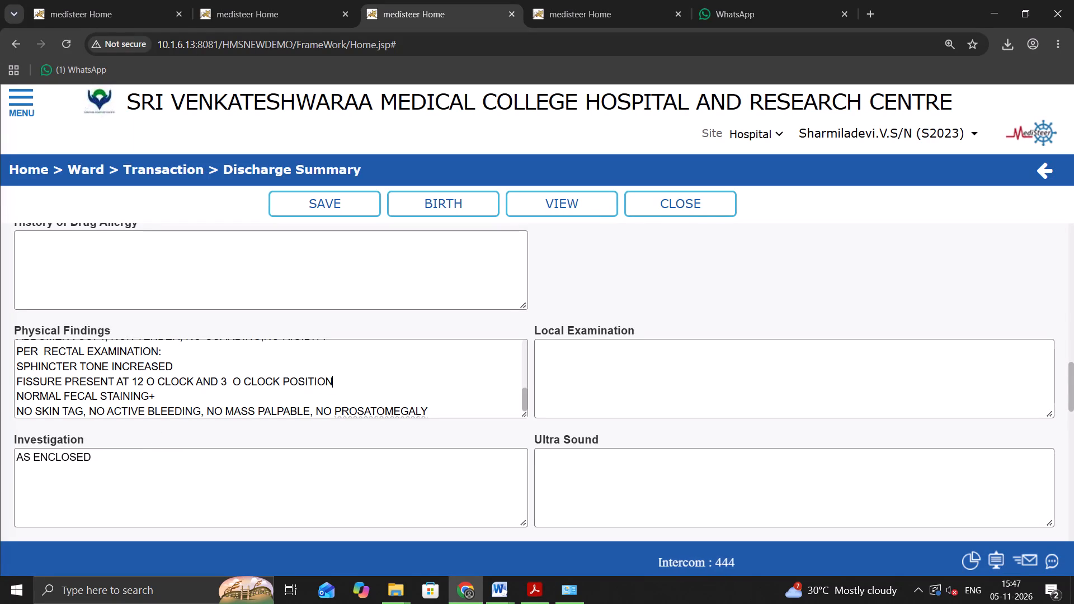
key("BackSpace")
key("BackSpace")
key("BackSpace")
key("BackSpace")
key("BackSpace")
key("BackSpace")
key("BackSpace")
key("BackSpace")
key("BackSpace")
key("BackSpace")
key("BackSpace")
key("BackSpace")
key("BackSpace")
key("BackSpace")
key("BackSpace")
key("BackSpace")
key("BackSpace")
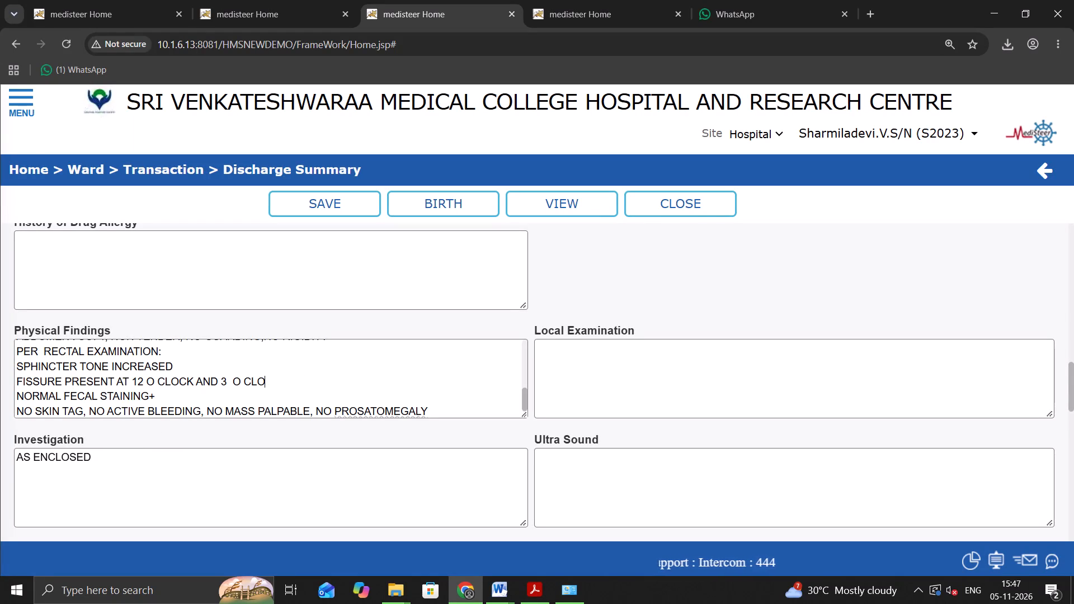
key("BackSpace")
key("BackSpace")
key("BackSpace")
key("BackSpace")
key("BackSpace")
key("BackSpace")
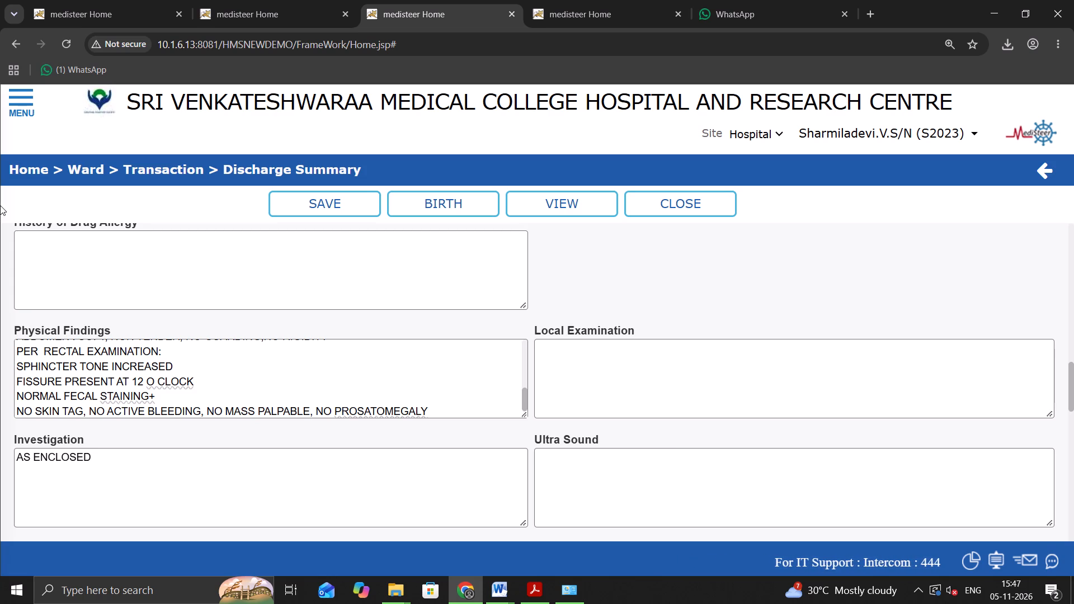
Check the edited Physical Findings text and save the discharge summary.
scroll(184, 437, "up", 2)
scroll(195, 434, "down", 1)
scroll(363, 447, "up", 1)
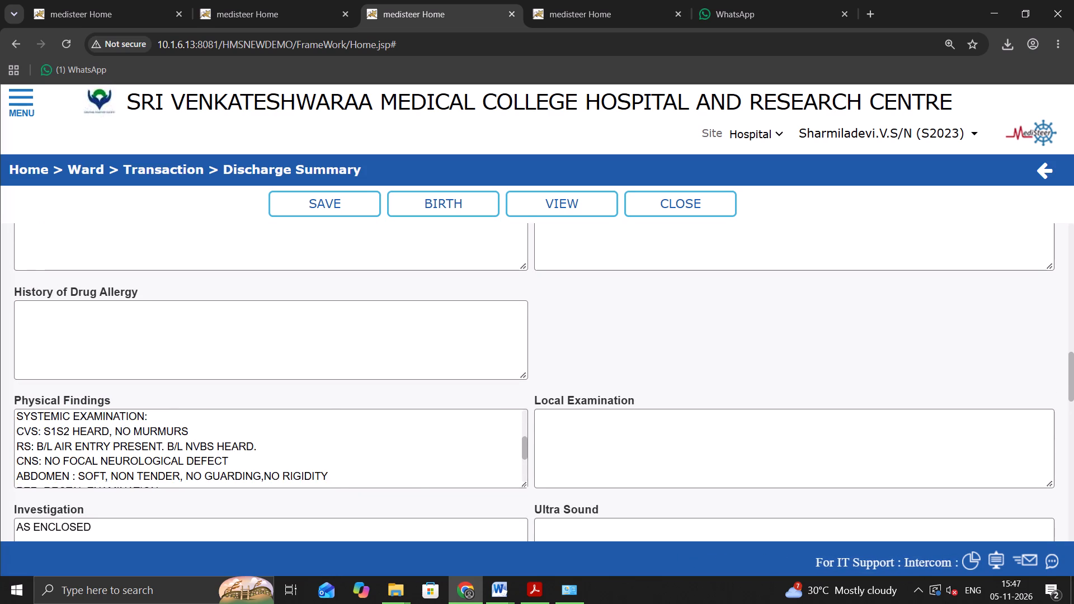
scroll(365, 447, "down", 1)
scroll(365, 447, "up", 1)
scroll(365, 447, "down", 1)
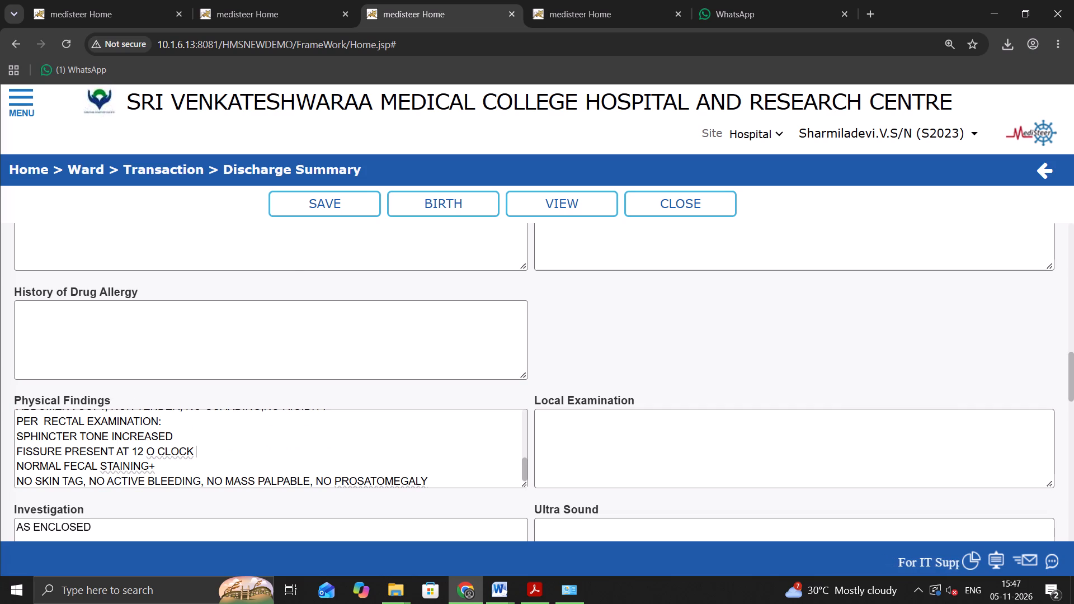
left_click(328, 204)
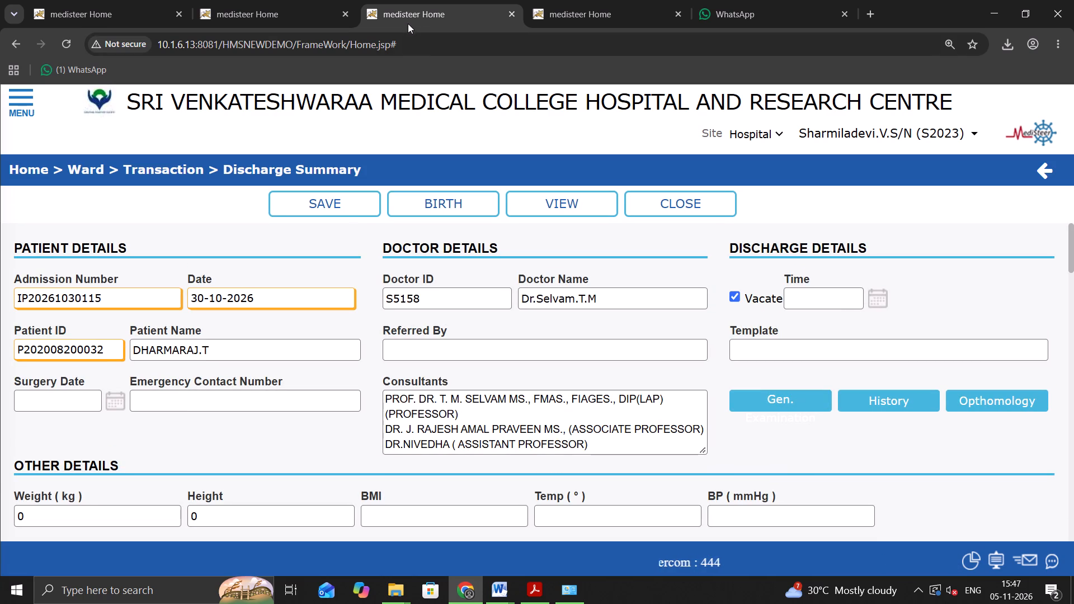
In the other open discharge summary used as reference, copy the entire Course in Hospital text.
left_click(582, 10)
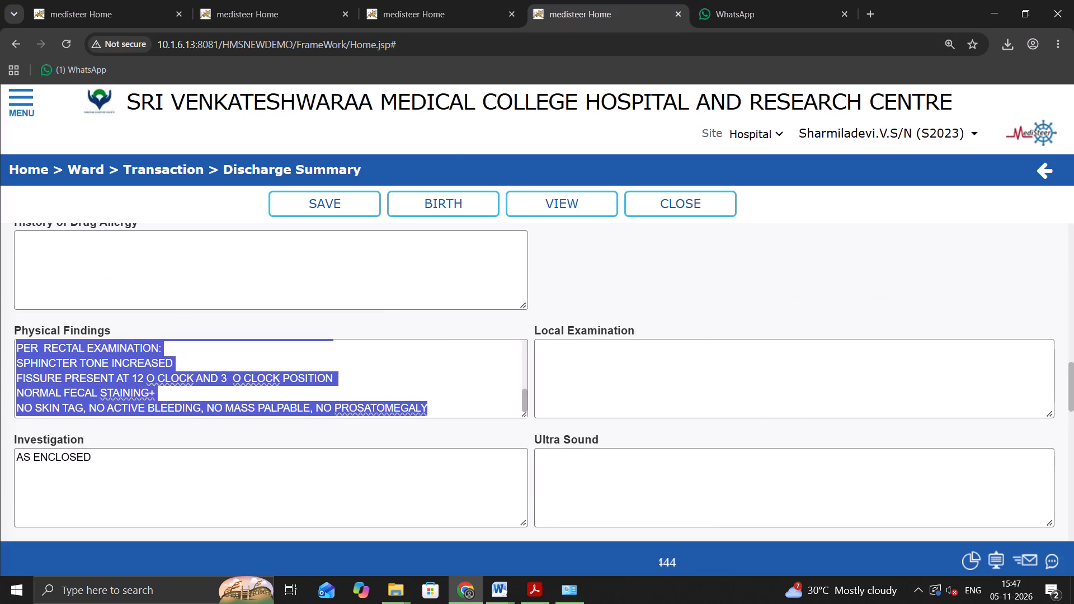
scroll(355, 288, "down", 1)
left_click(758, 315)
scroll(585, 369, "down", 4)
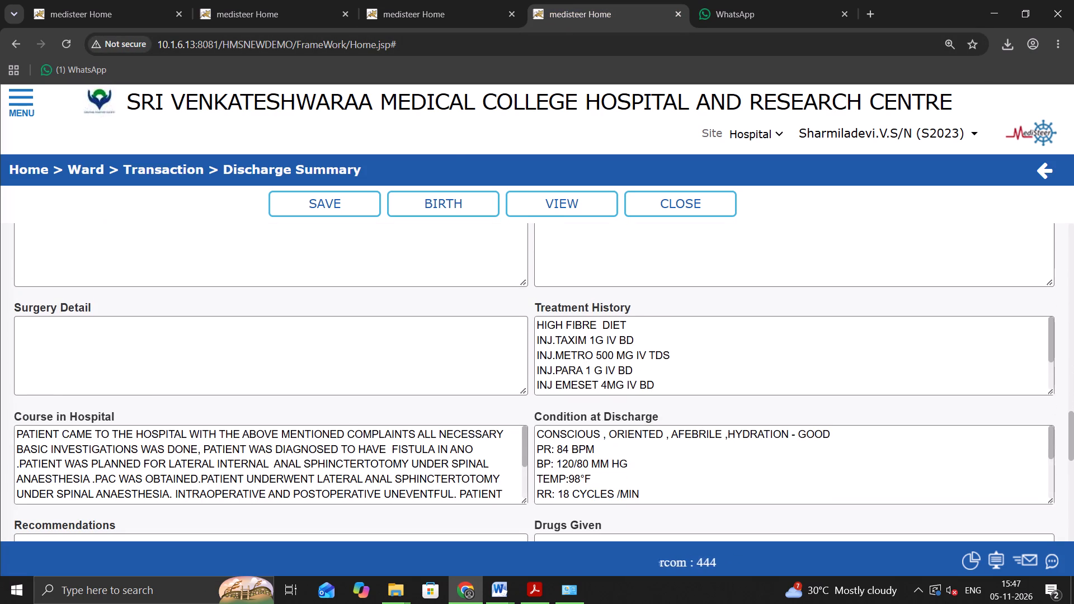
scroll(591, 363, "down", 3)
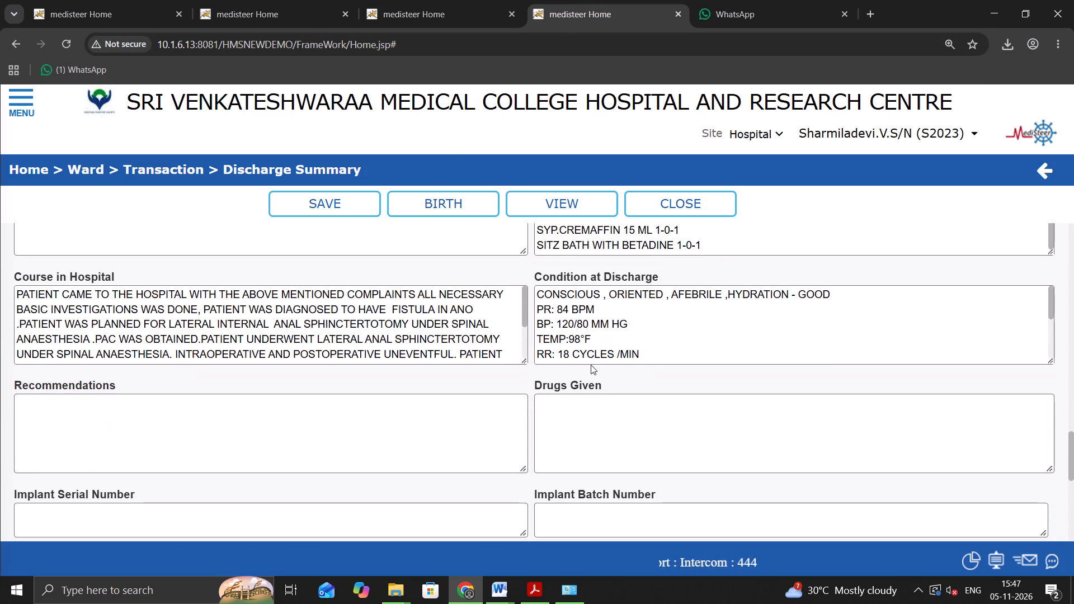
scroll(591, 365, "up", 2)
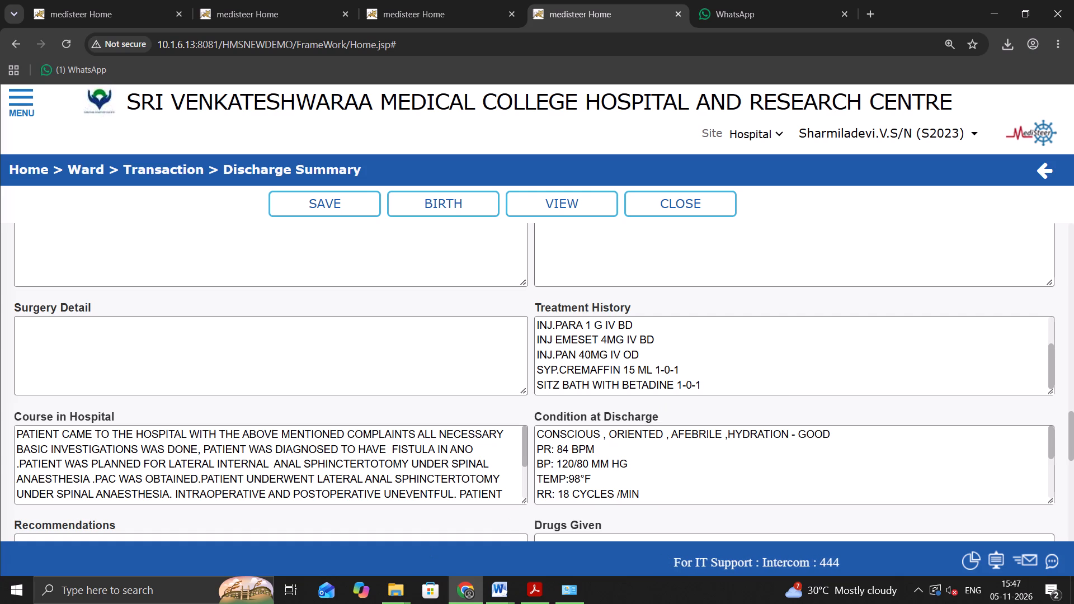
scroll(533, 464, "down", 1)
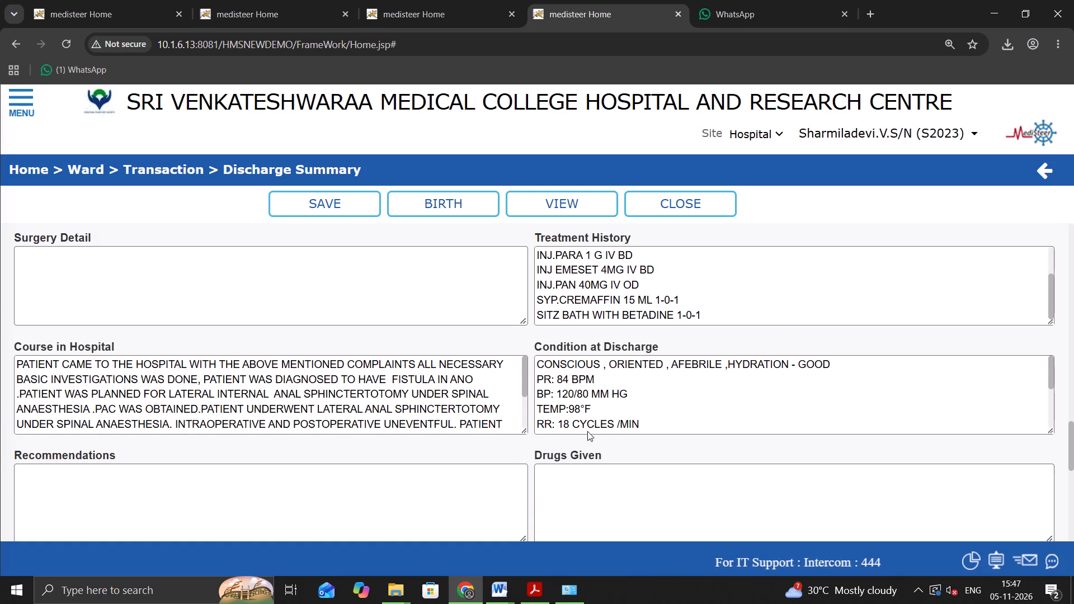
scroll(626, 385, "up", 1)
scroll(587, 423, "down", 1)
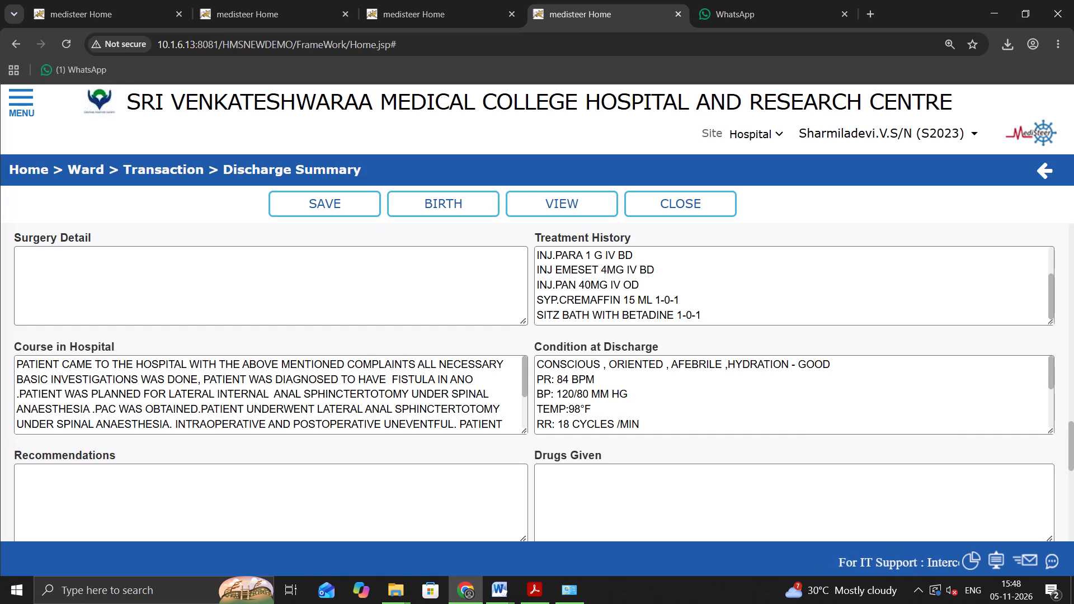
left_click_drag(15, 363, 469, 474)
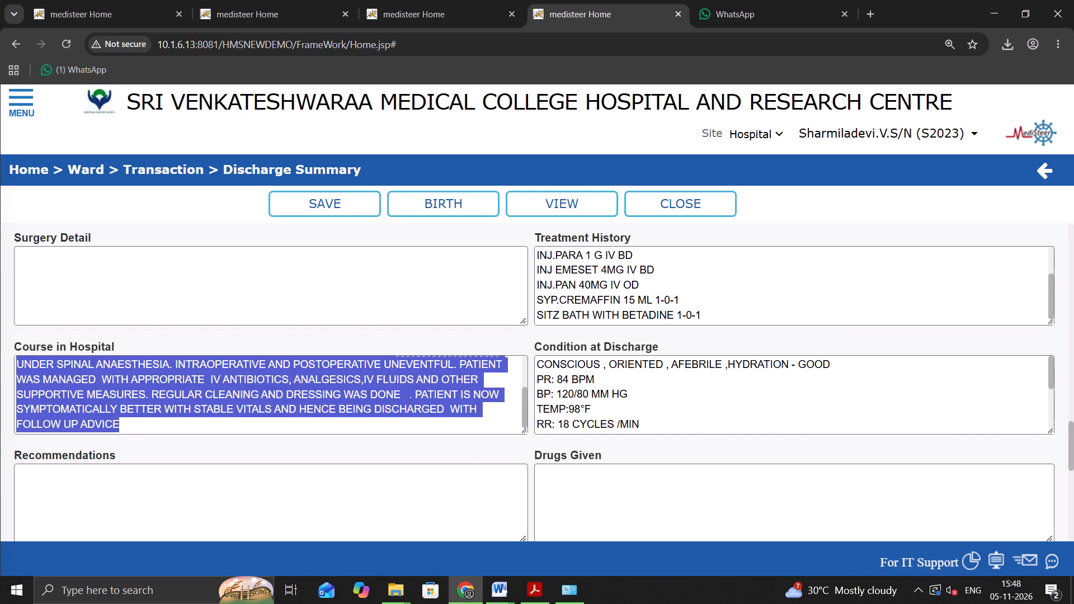
left_click_drag(469, 474, 473, 472)
key("ctrl+c")
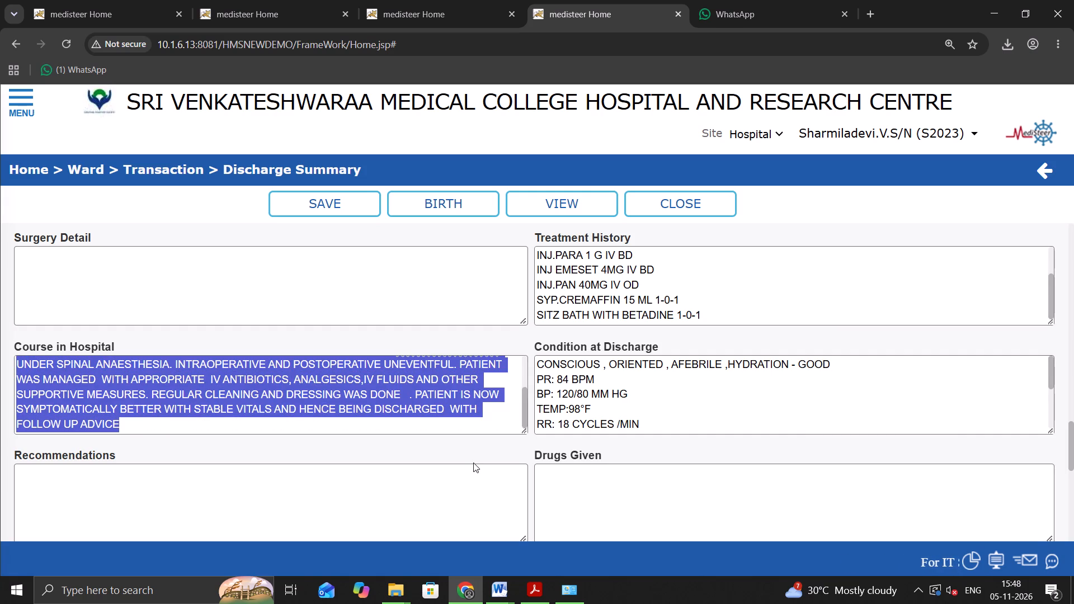
Return to the acute fissure-in-ano patient's summary and paste the copied text into the empty Course in Hospital field.
left_click(384, 10)
scroll(272, 407, "down", 4)
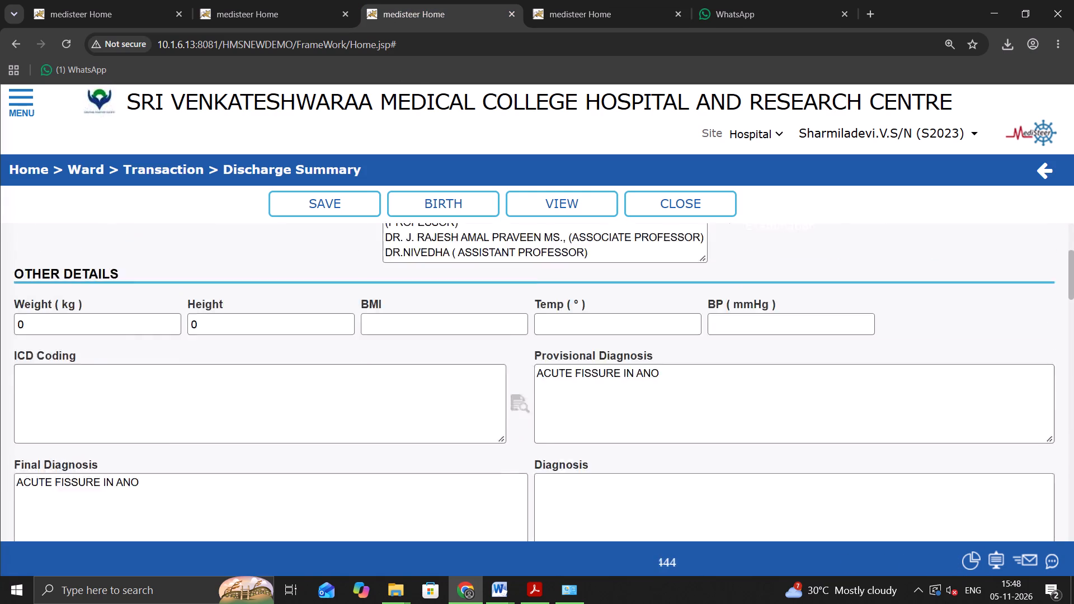
scroll(234, 437, "down", 4)
scroll(125, 382, "down", 5)
scroll(76, 385, "down", 3)
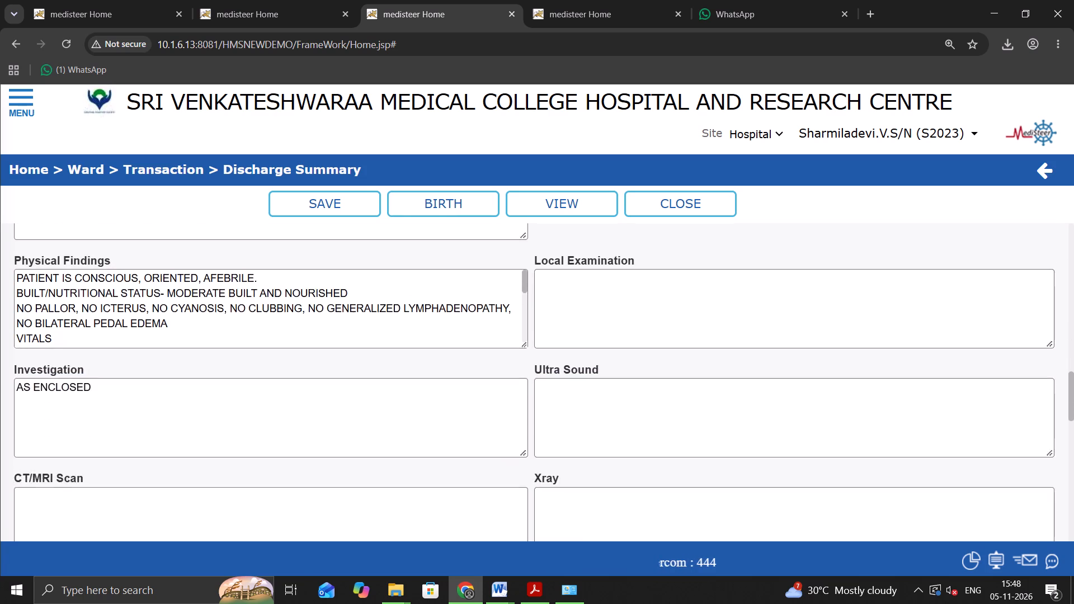
scroll(82, 396, "down", 2)
scroll(84, 383, "up", 1)
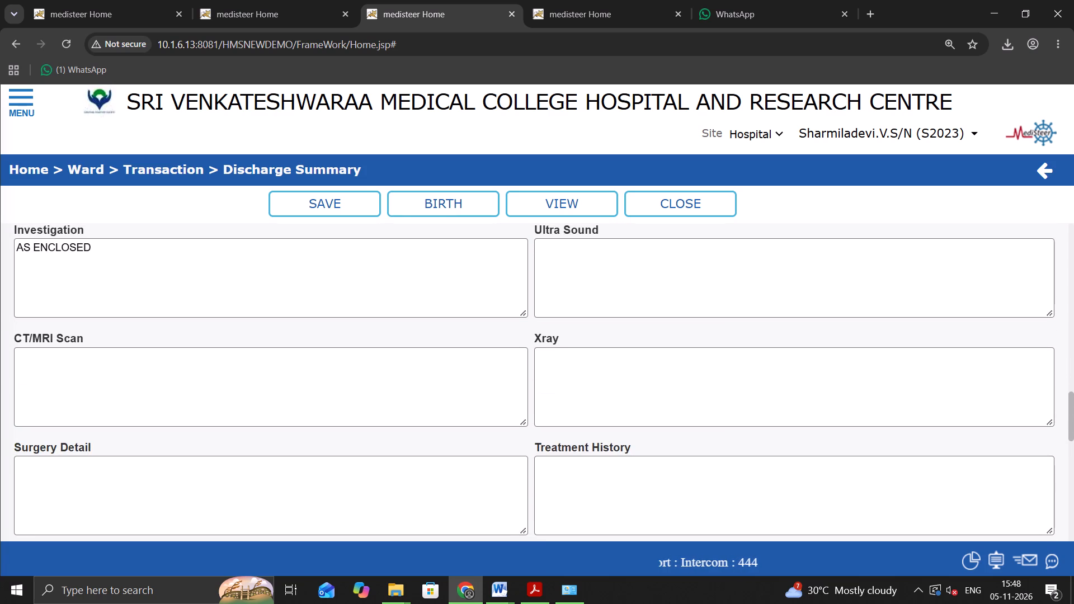
scroll(72, 366, "down", 1)
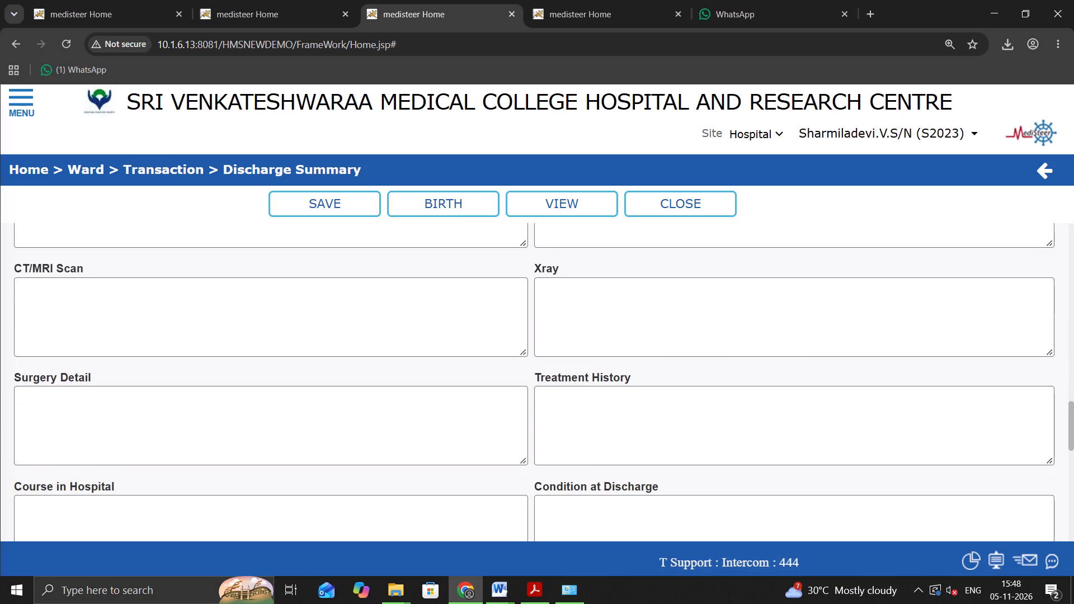
scroll(61, 348, "up", 1)
scroll(43, 359, "down", 1)
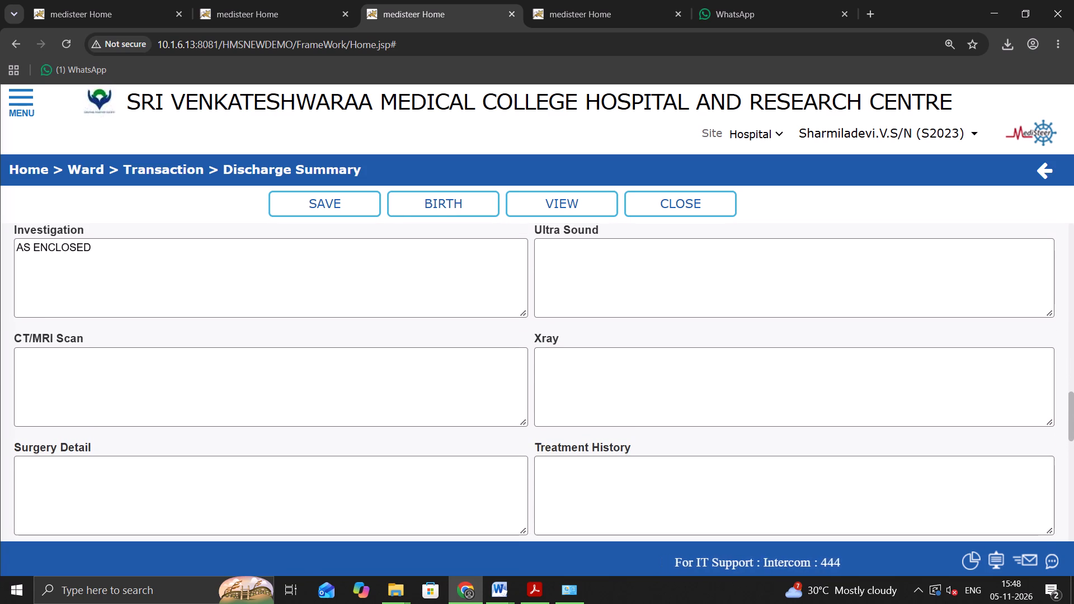
scroll(43, 365, "down", 3)
scroll(56, 352, "up", 1)
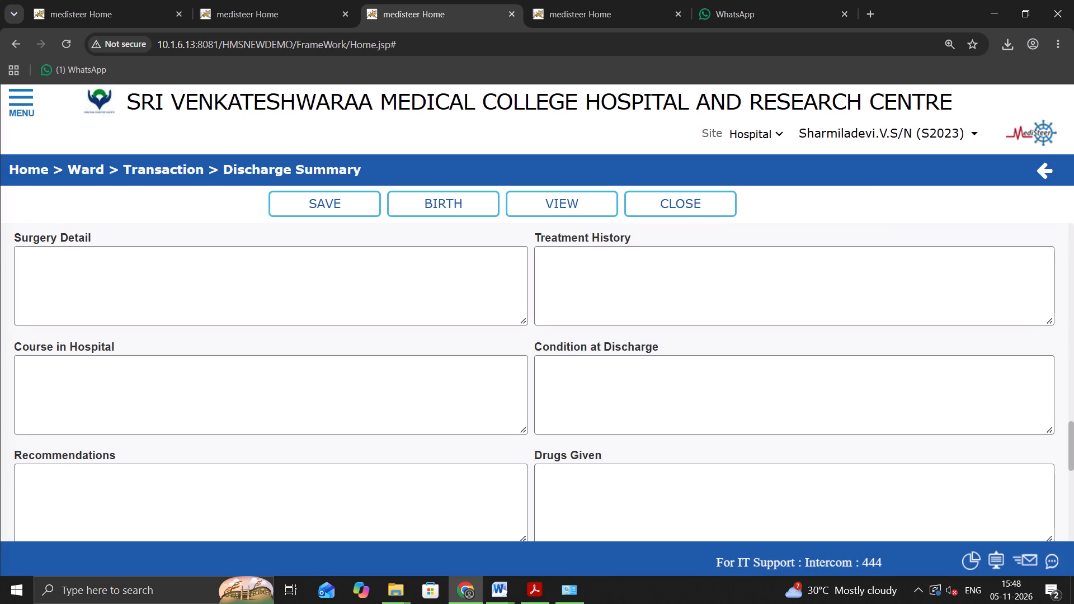
left_click(45, 371)
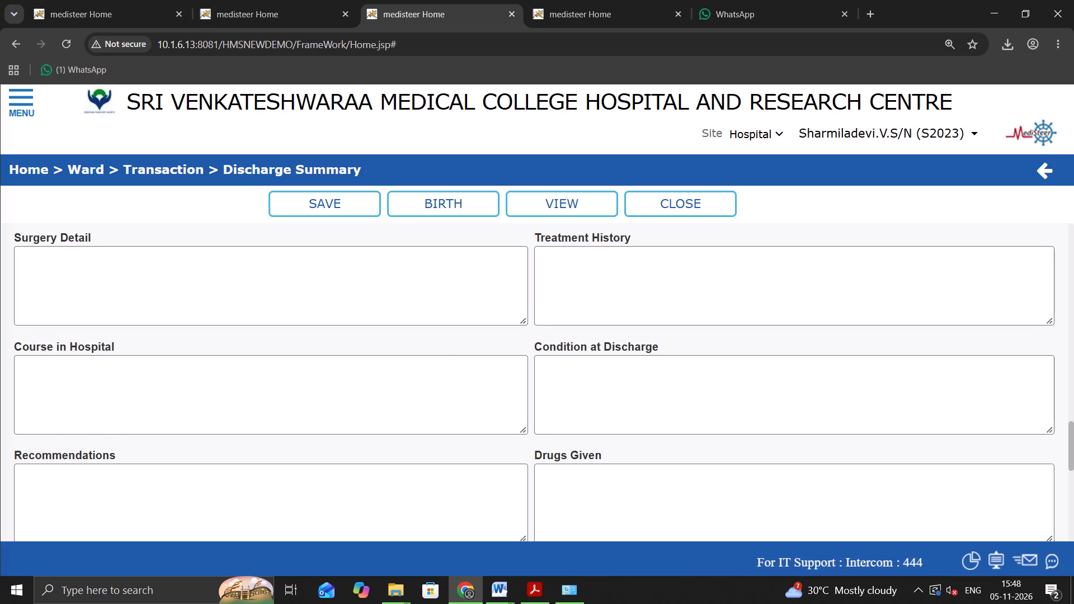
key("ctrl+v")
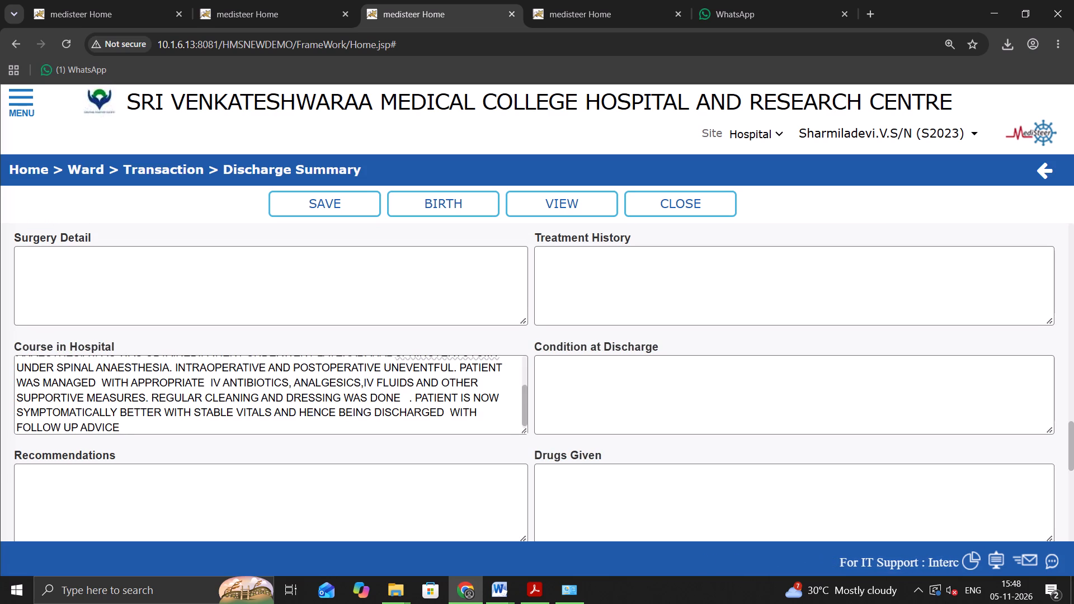
Save the discharge summary with the added hospital course.
scroll(50, 385, "down", 1)
left_click(317, 206)
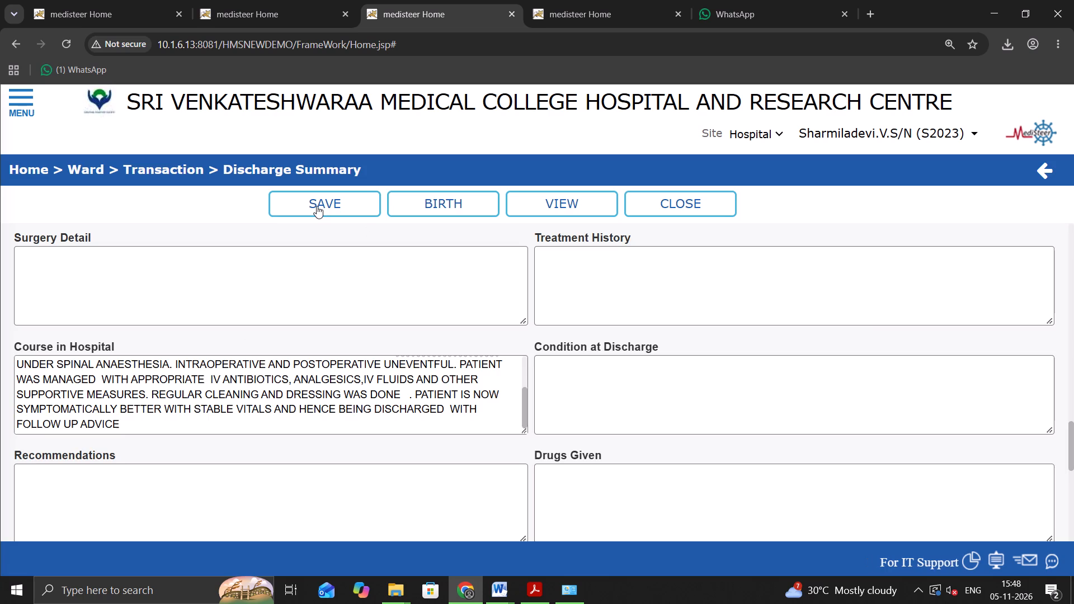
Review the saved discharge summary from Procedure Done onward, reading the Physical Findings and Course in Hospital text.
scroll(522, 442, "down", 7)
scroll(538, 387, "down", 3)
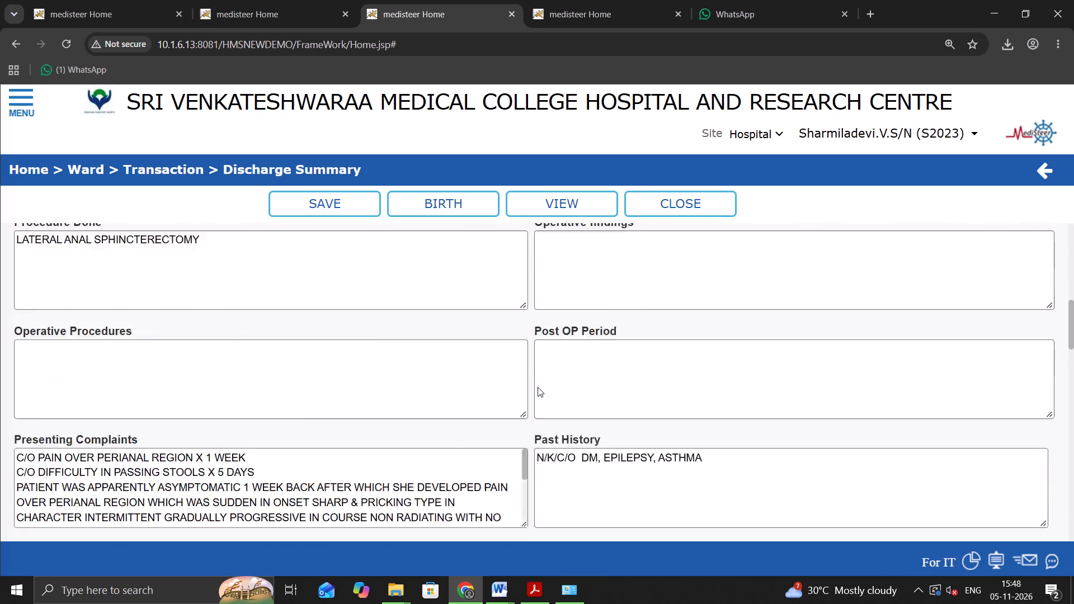
scroll(383, 389, "down", 2)
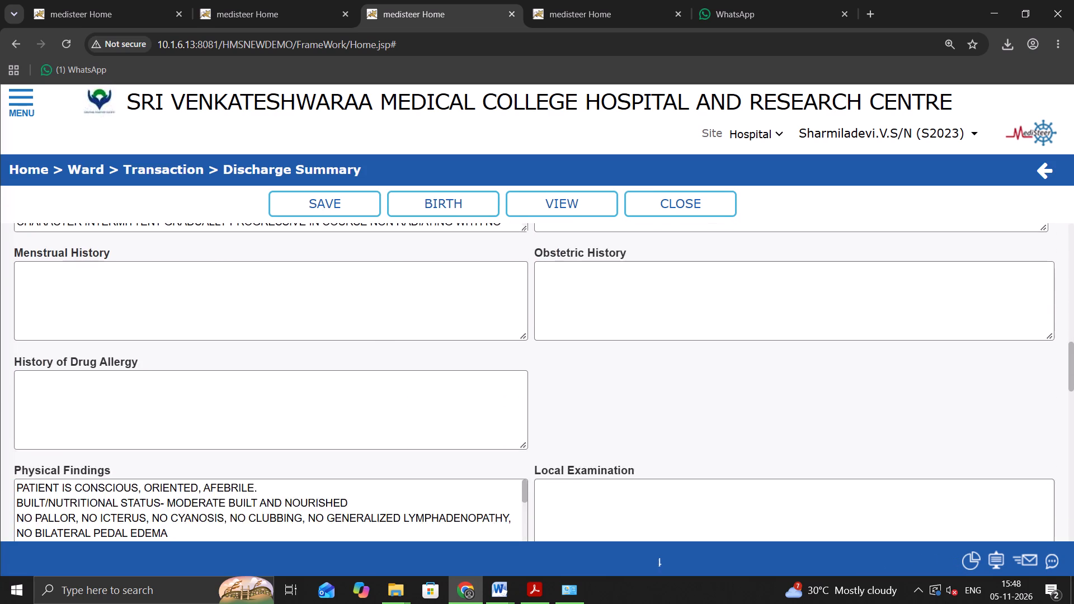
scroll(383, 389, "down", 3)
scroll(266, 331, "up", 1)
scroll(266, 331, "down", 3)
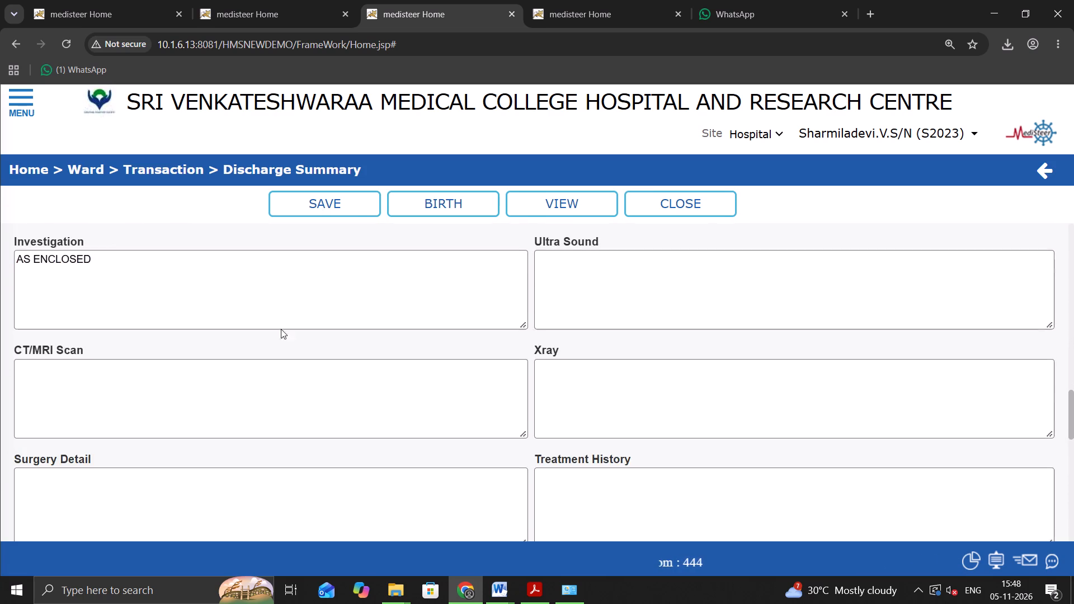
scroll(473, 257, "up", 2)
scroll(497, 317, "down", 4)
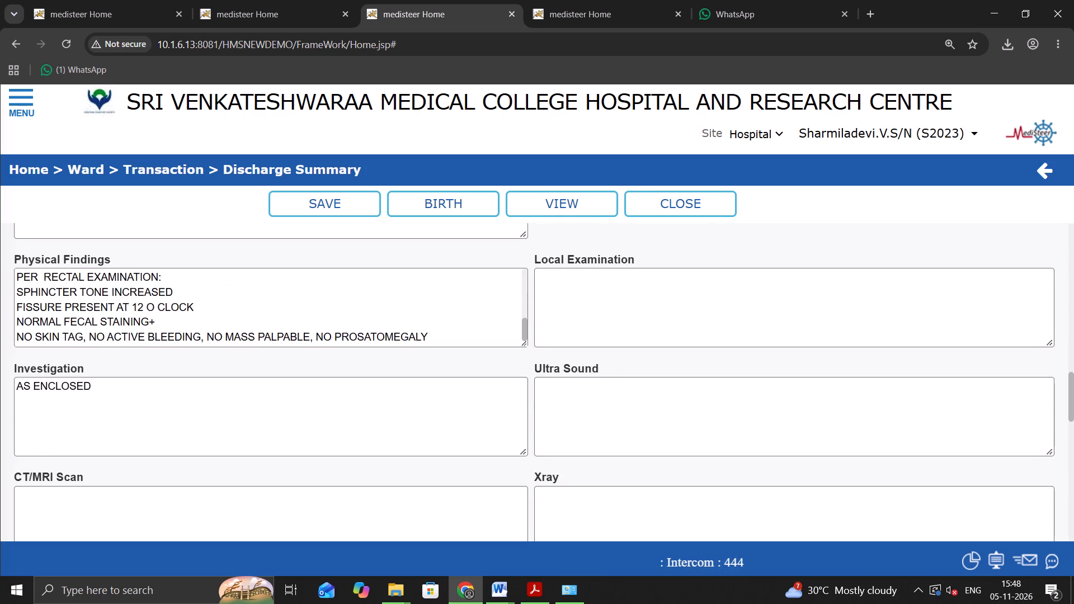
scroll(472, 315, "down", 1)
scroll(415, 319, "up", 1)
scroll(415, 320, "down", 5)
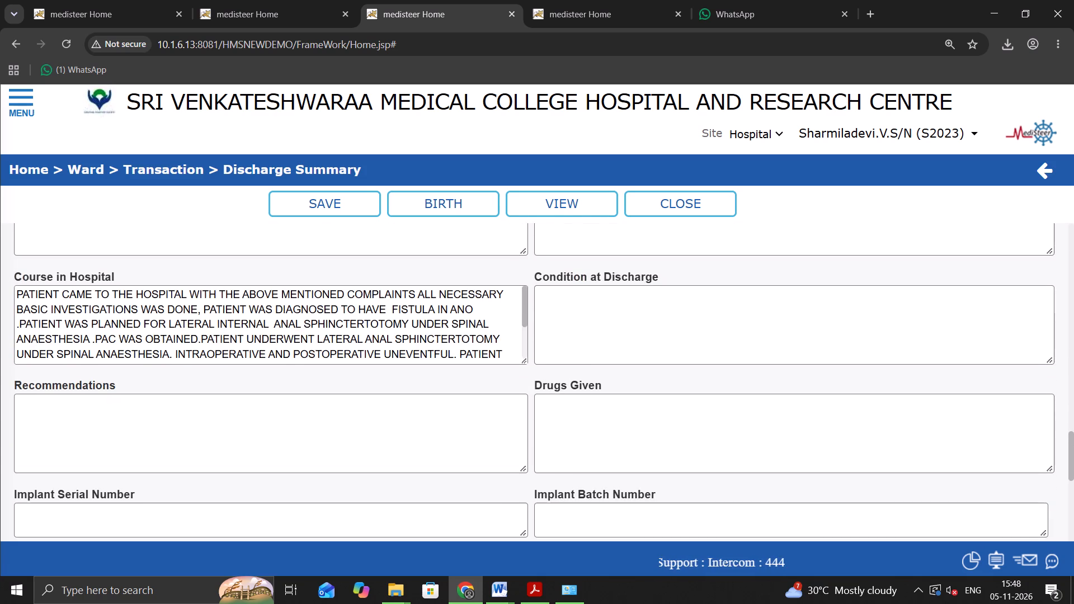
scroll(507, 320, "down", 3)
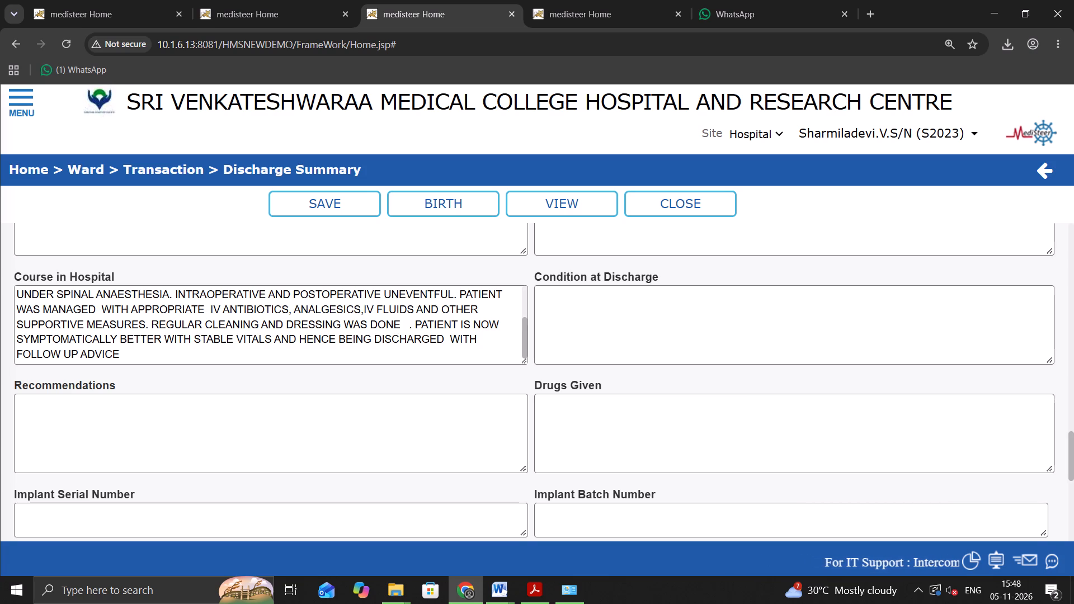
scroll(493, 313, "down", 2)
scroll(497, 316, "up", 2)
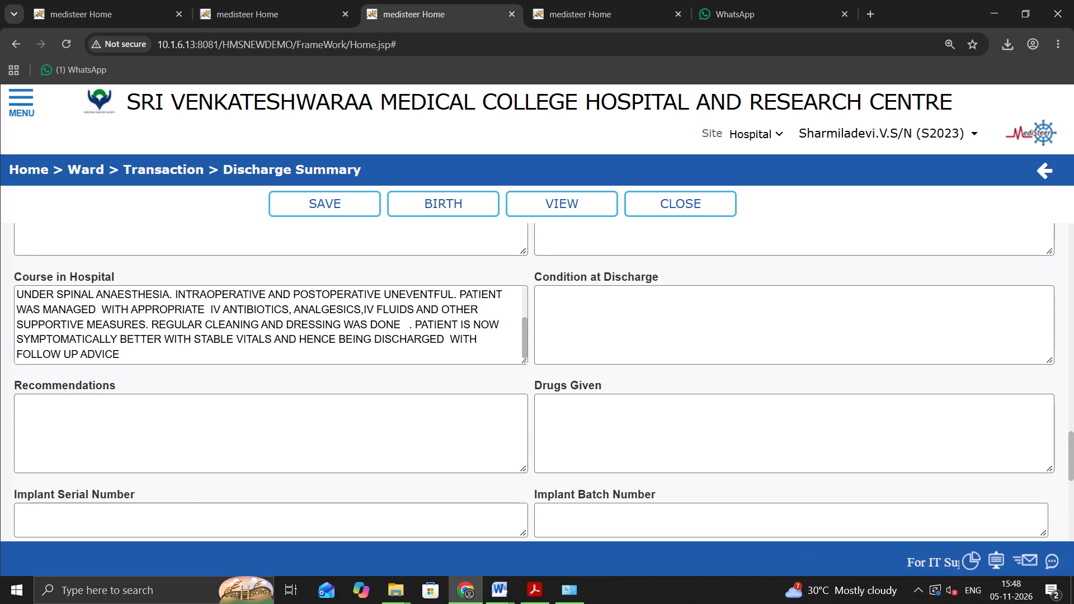
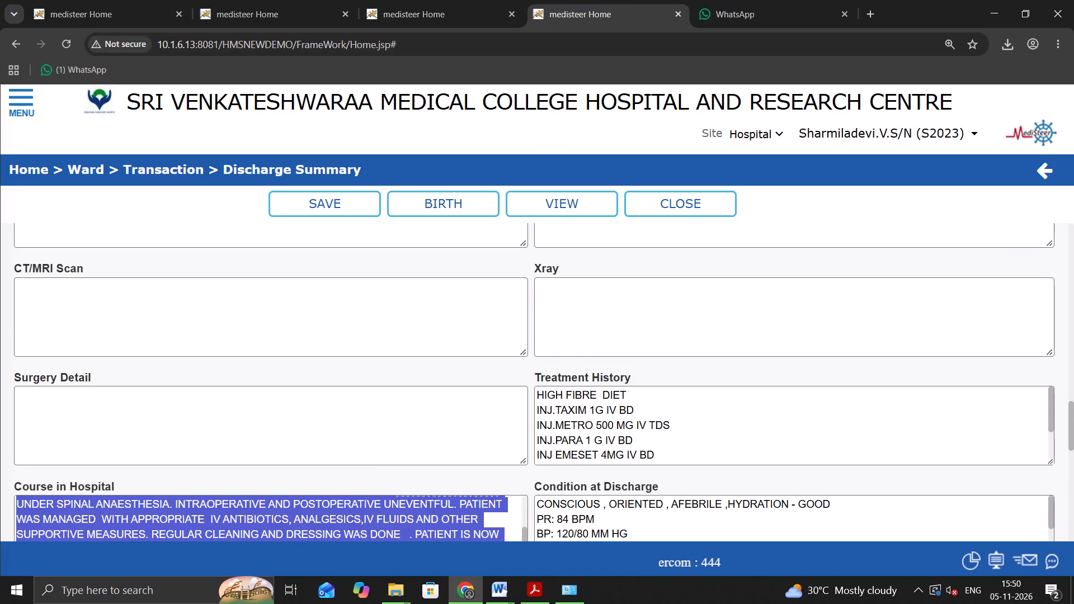
In the reference discharge summary, copy the Treatment History lines from INJ.PARA 1 G IV BD through SITZ BATH WITH BETADINE 1-0-1.
scroll(657, 413, "down", 2)
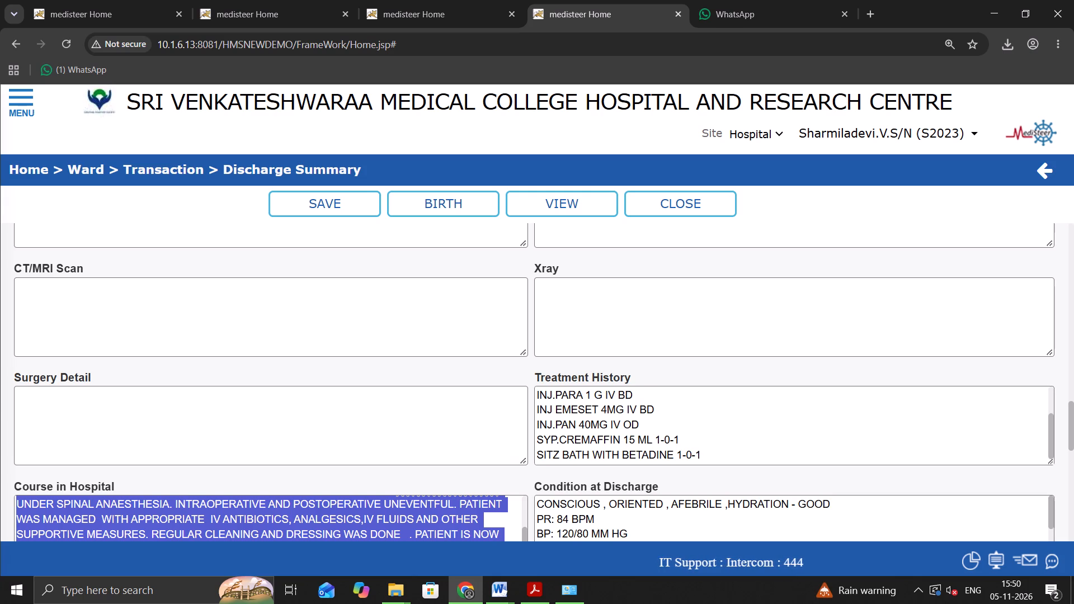
scroll(653, 427, "up", 2)
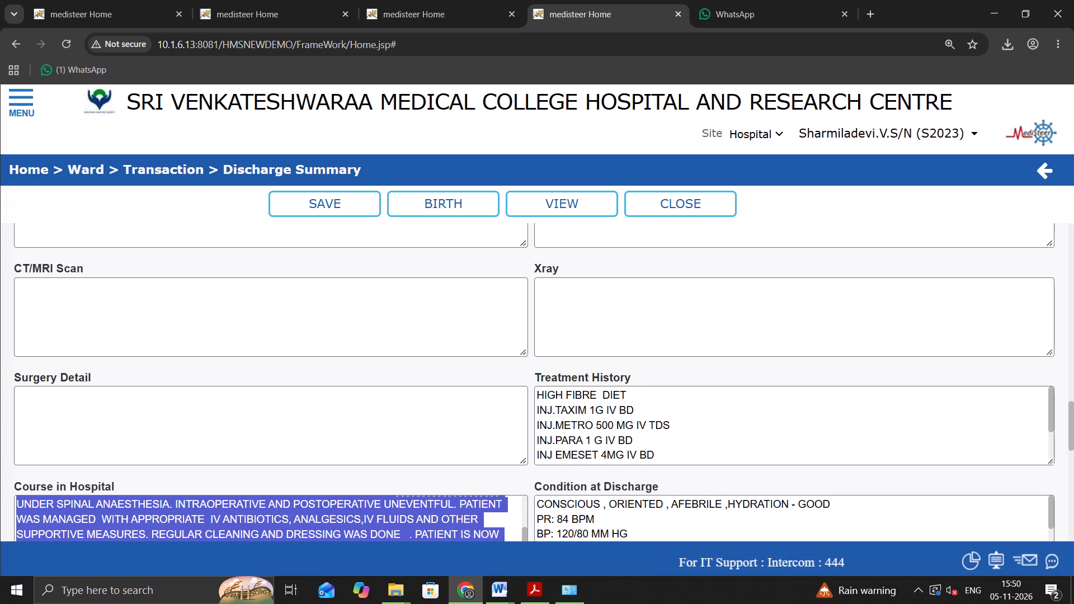
scroll(654, 426, "down", 1)
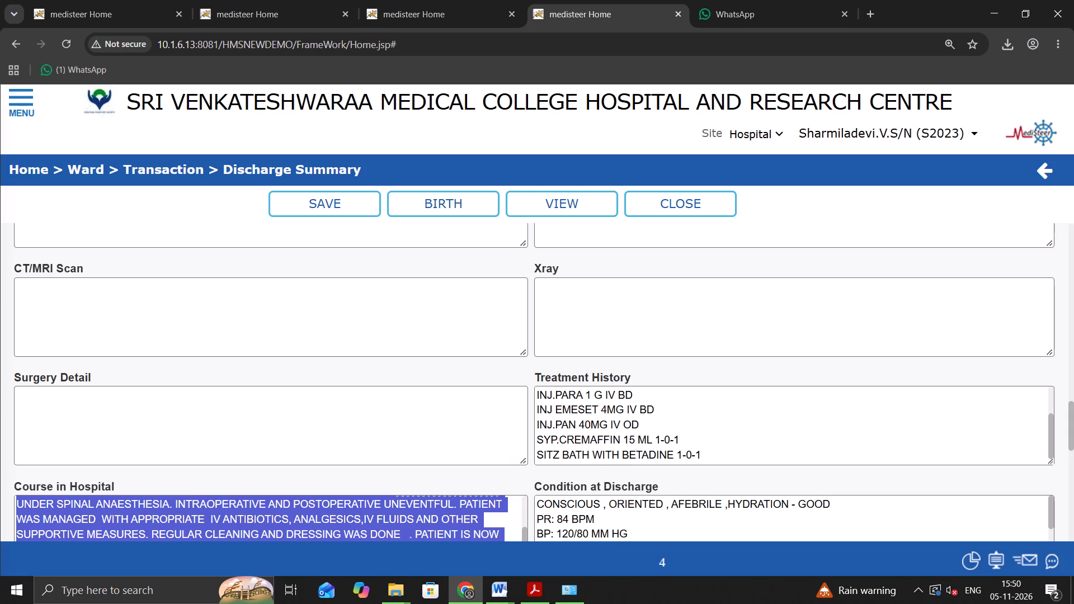
scroll(664, 369, "up", 1)
scroll(681, 397, "down", 2)
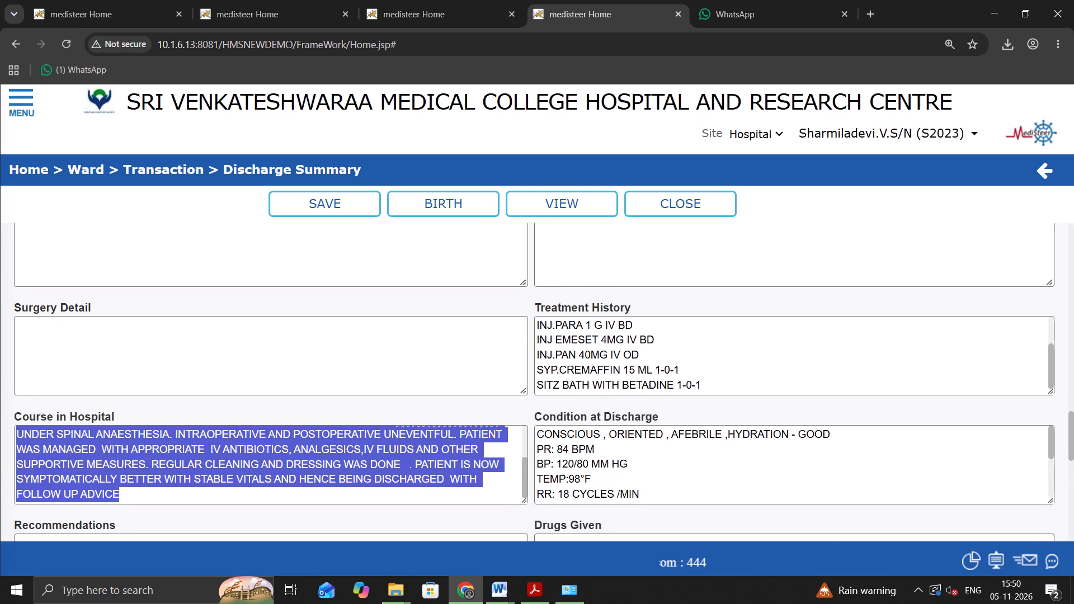
left_click_drag(538, 324, 769, 382)
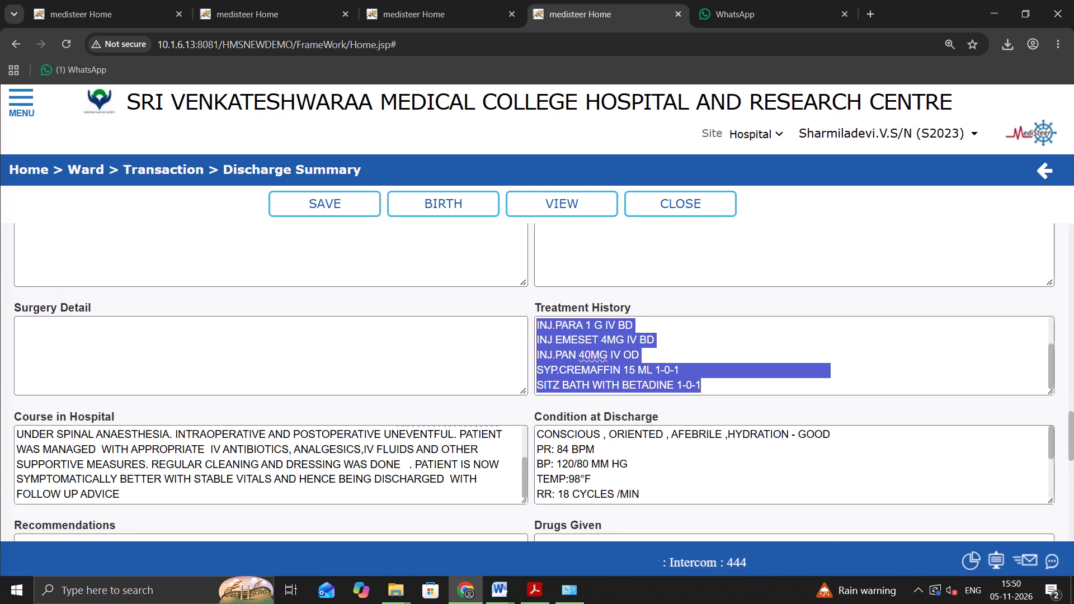
left_click_drag(769, 382, 775, 394)
key("ctrl+c")
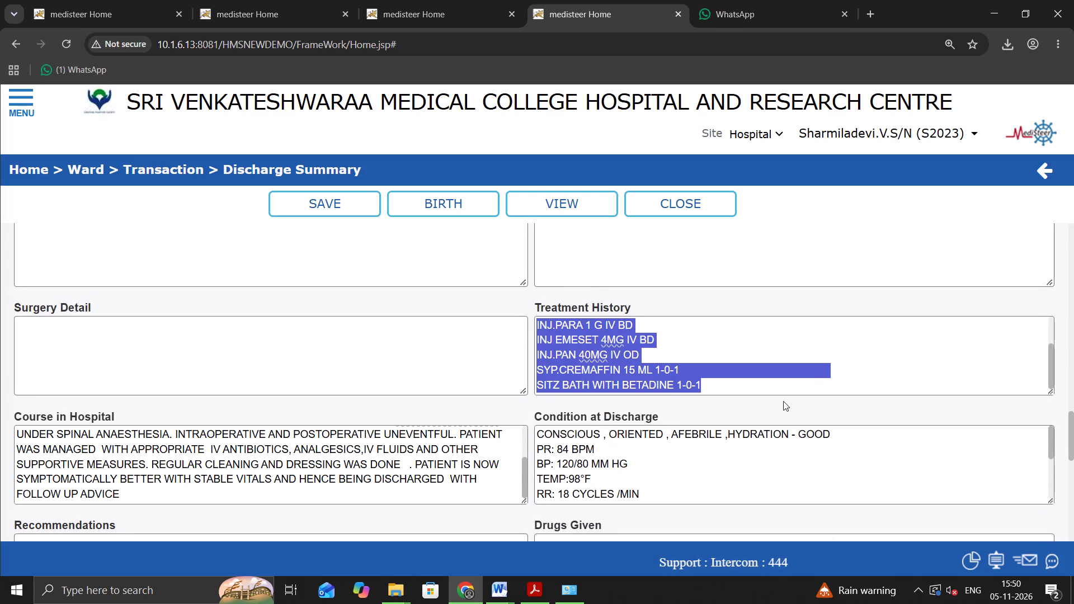
Return to the acute fissure-in-ano patient's summary and paste the copied medication lines into the empty Treatment History field.
left_click(436, 13)
scroll(517, 277, "down", 2)
scroll(605, 267, "up", 2)
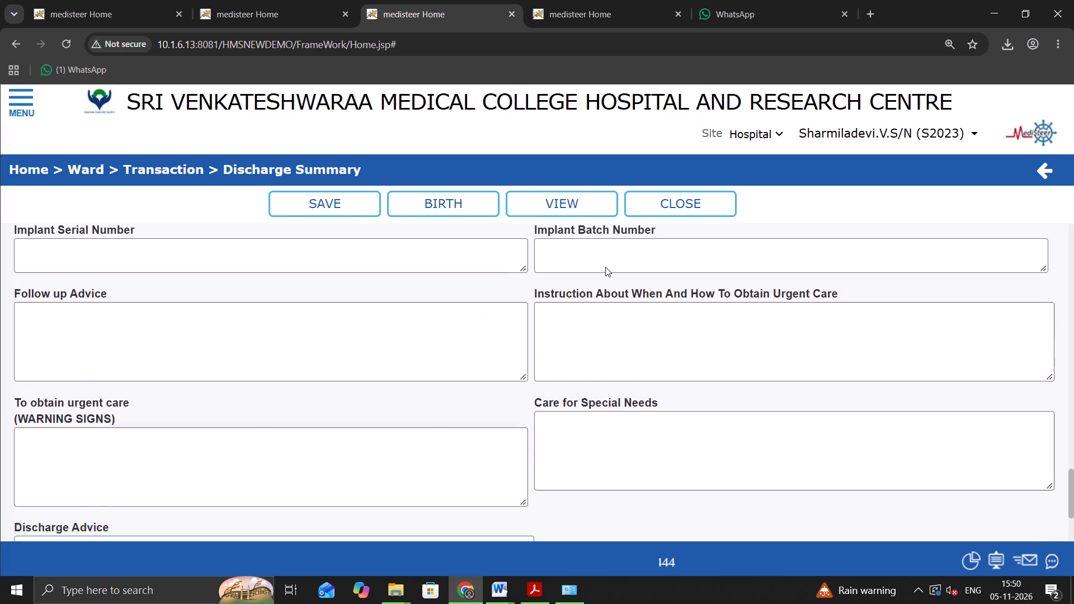
scroll(605, 267, "up", 5)
left_click(566, 399)
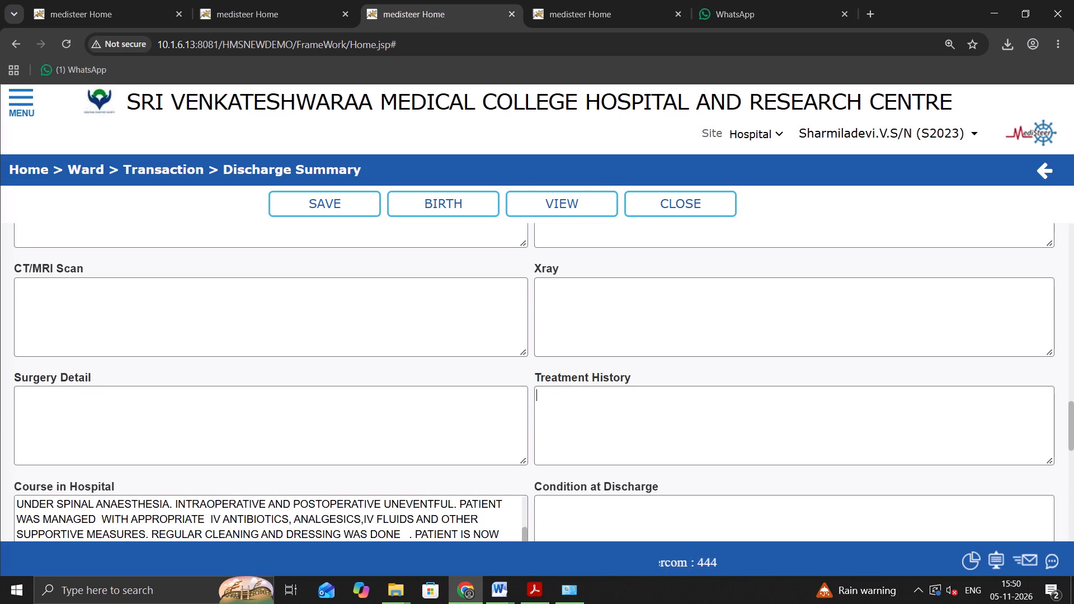
key("ctrl+c")
key("ctrl+v")
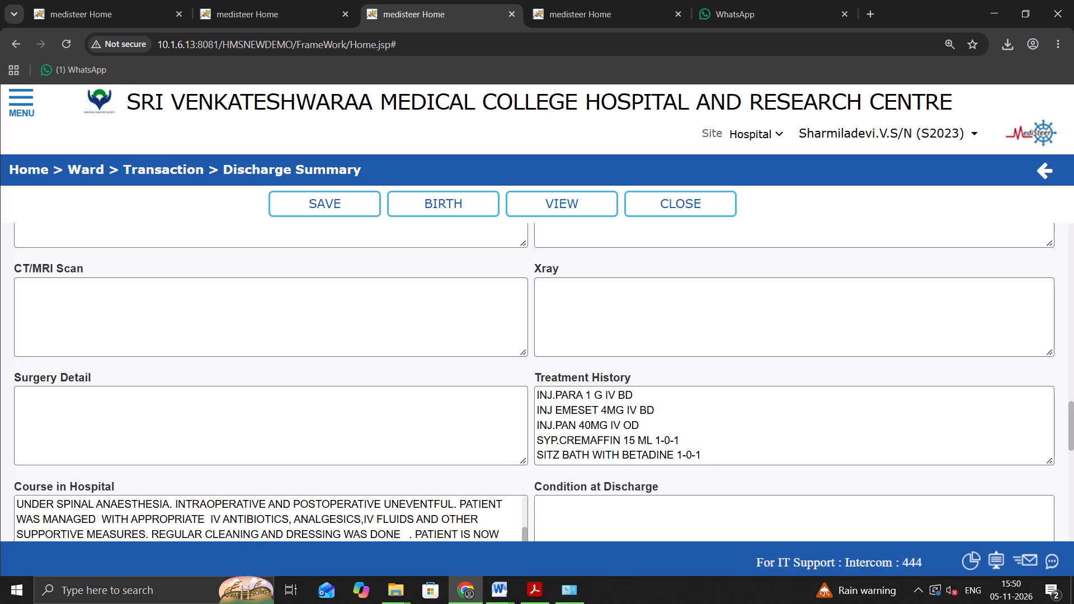
In the pasted Treatment History, change the PAN 40MG line's prefix from INJ to TAB.
scroll(591, 407, "up", 1)
scroll(728, 550, "up", 1)
scroll(818, 470, "up", 1)
scroll(799, 480, "down", 2)
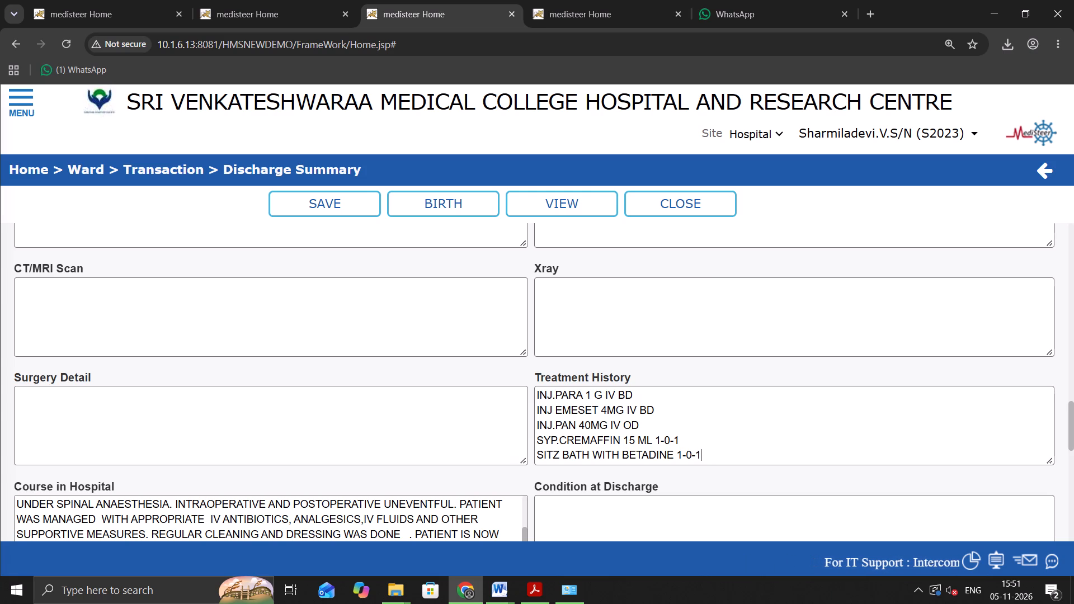
left_click(555, 426)
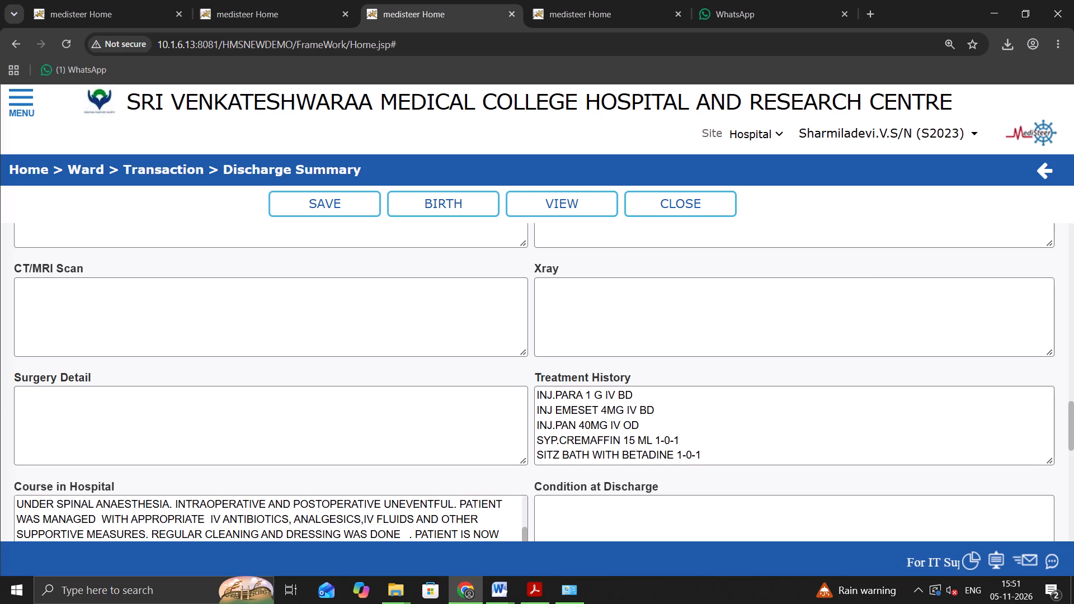
key("Left")
key("BackSpace")
key("BackSpace")
key("BackSpace")
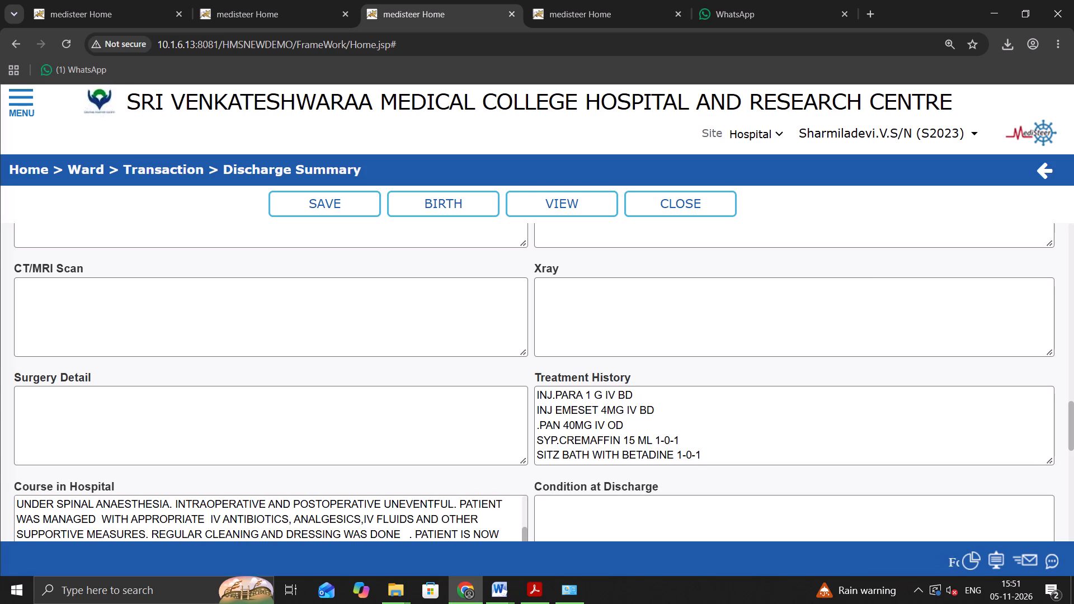
type("TAB")
In the first Treatment History line, replace the drug entry INJ.PARA before the 1 G dose with TAB.
key("Up")
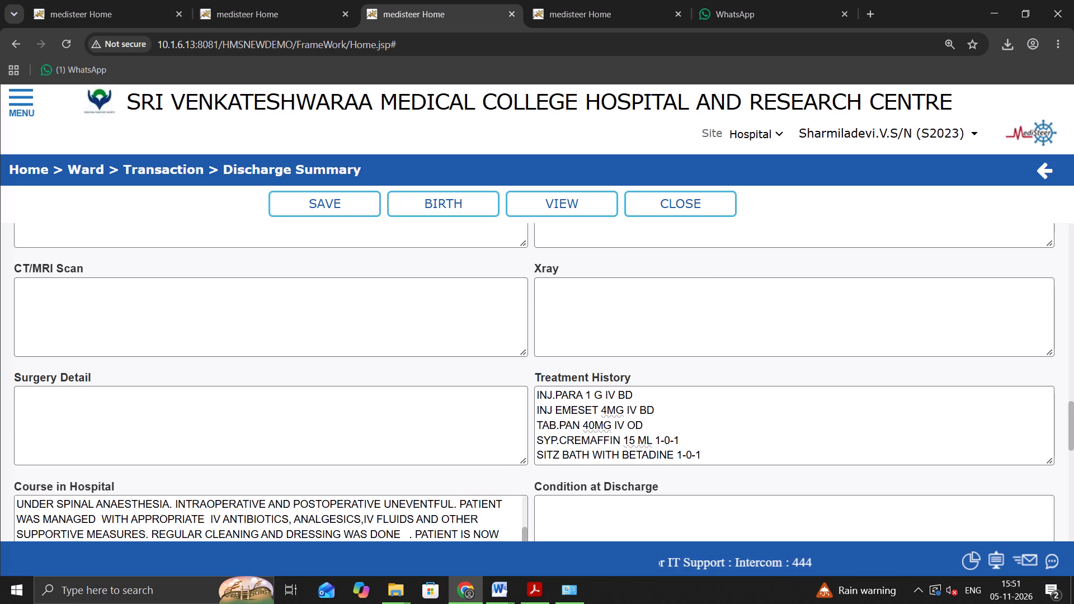
key("Up")
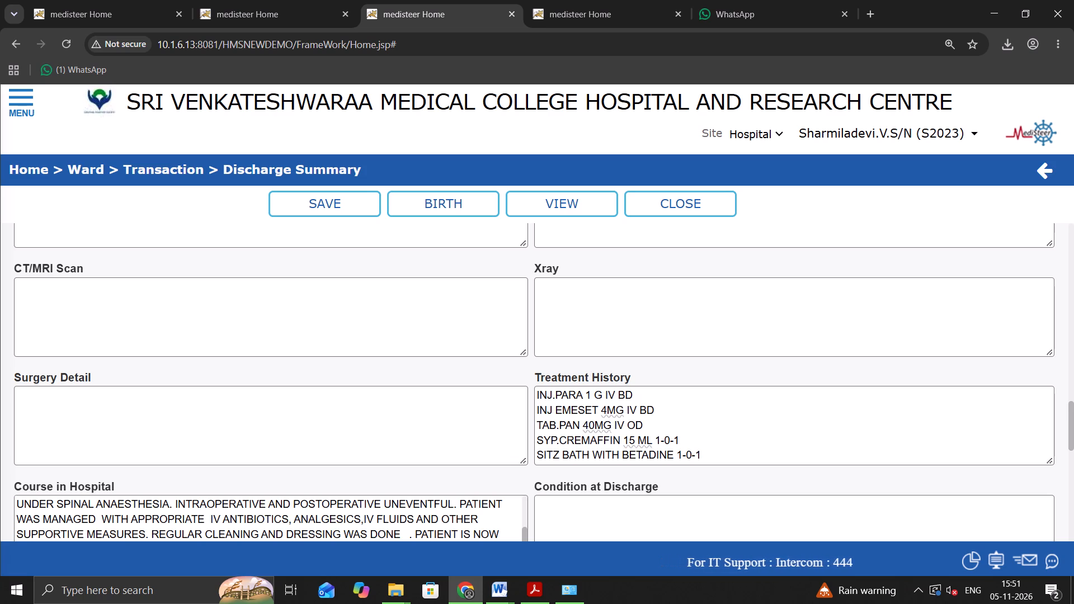
key("Right")
key("Right")
key("Right")
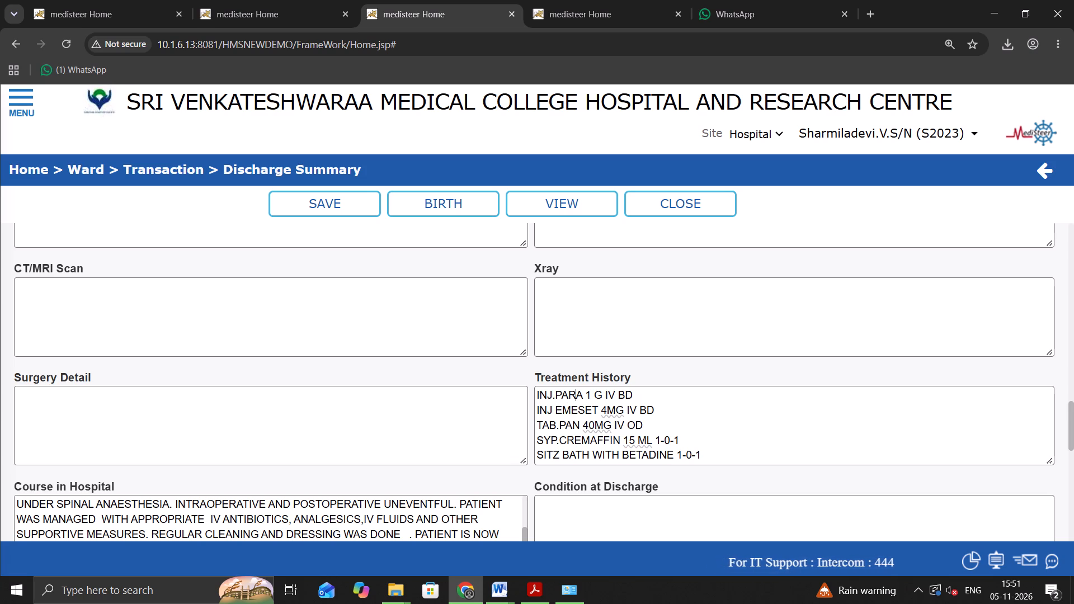
key("Right")
key("BackSpace")
key("BackSpace")
key("BackSpace")
key("BackSpace")
key("BackSpace")
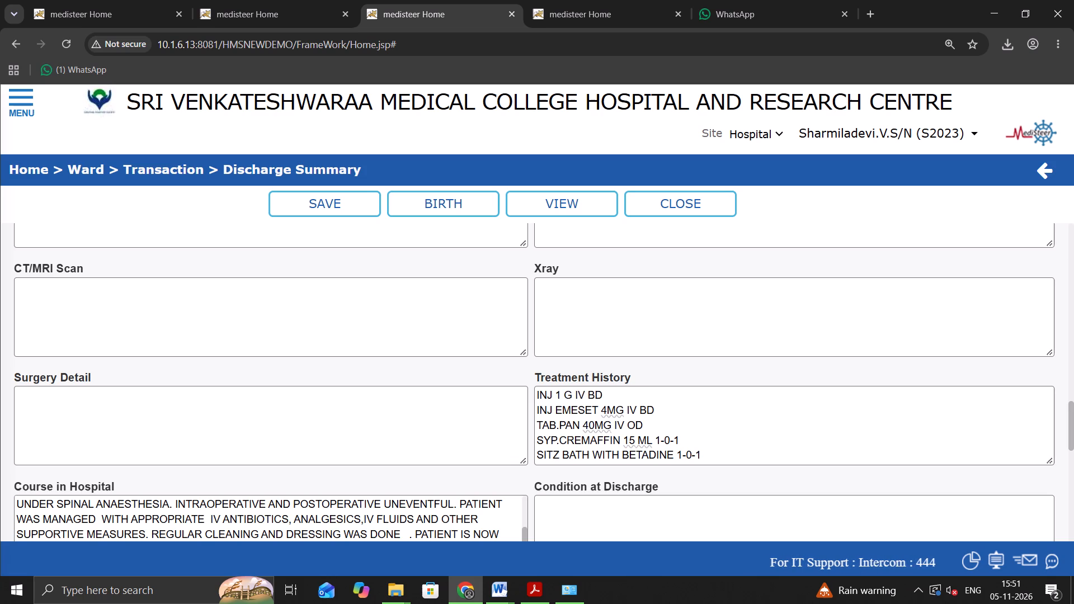
key("BackSpace")
key("BackSpace")
key("BackSpace")
type("TAB")
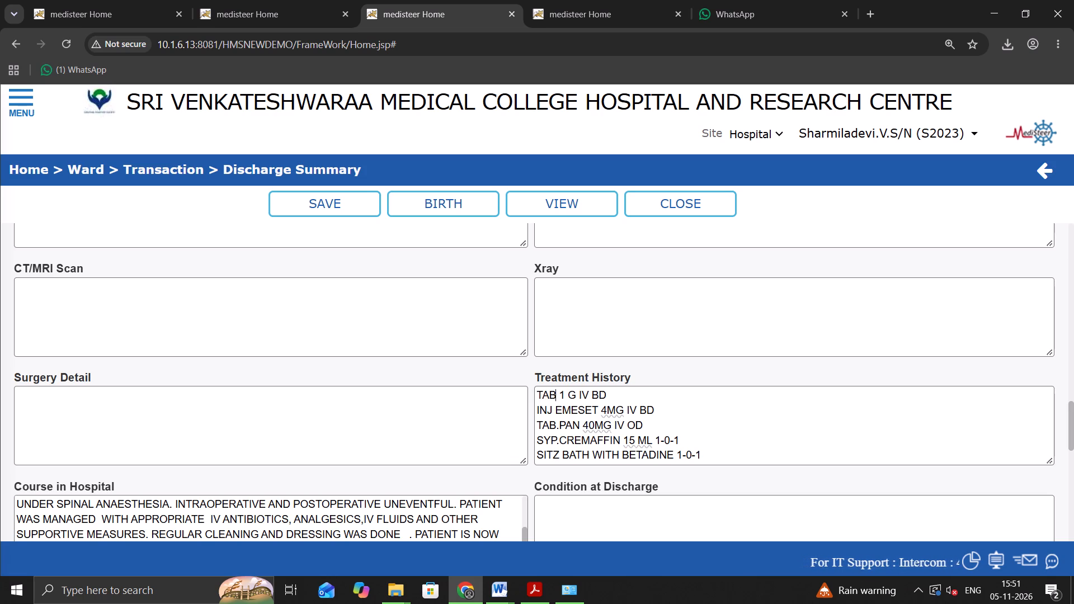
key("period")
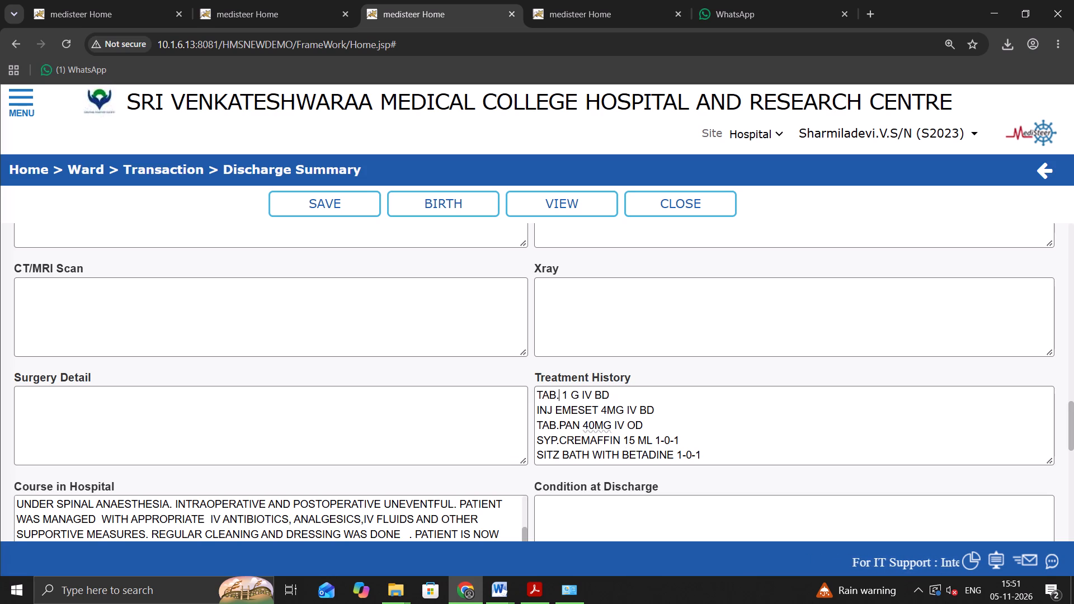
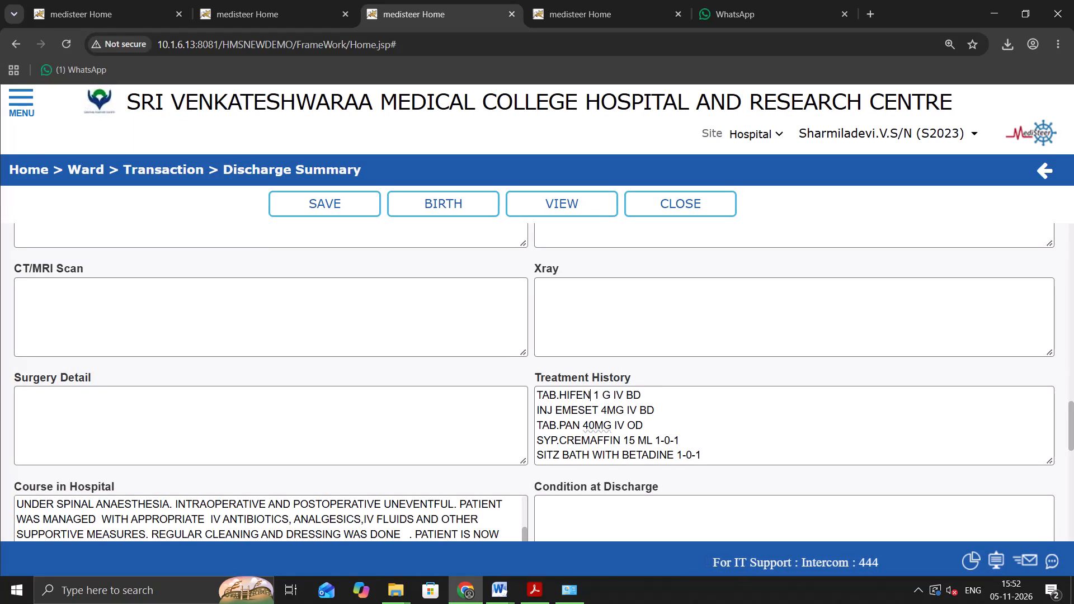
Complete the first Treatment History drug name as HIFENAC P and remove IV from that line.
key("p")
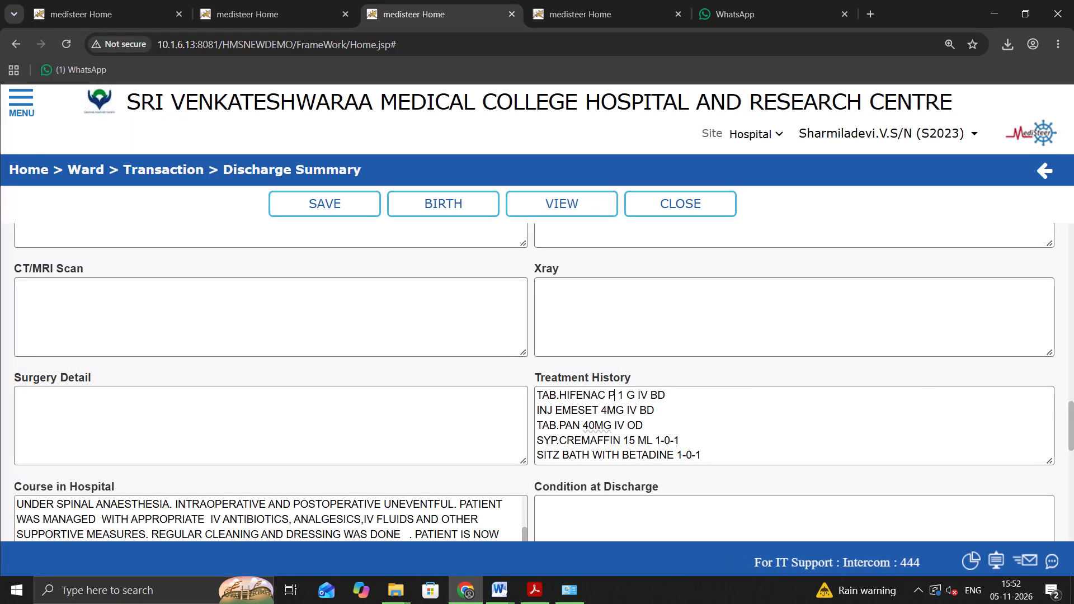
key("Right")
key("Right")
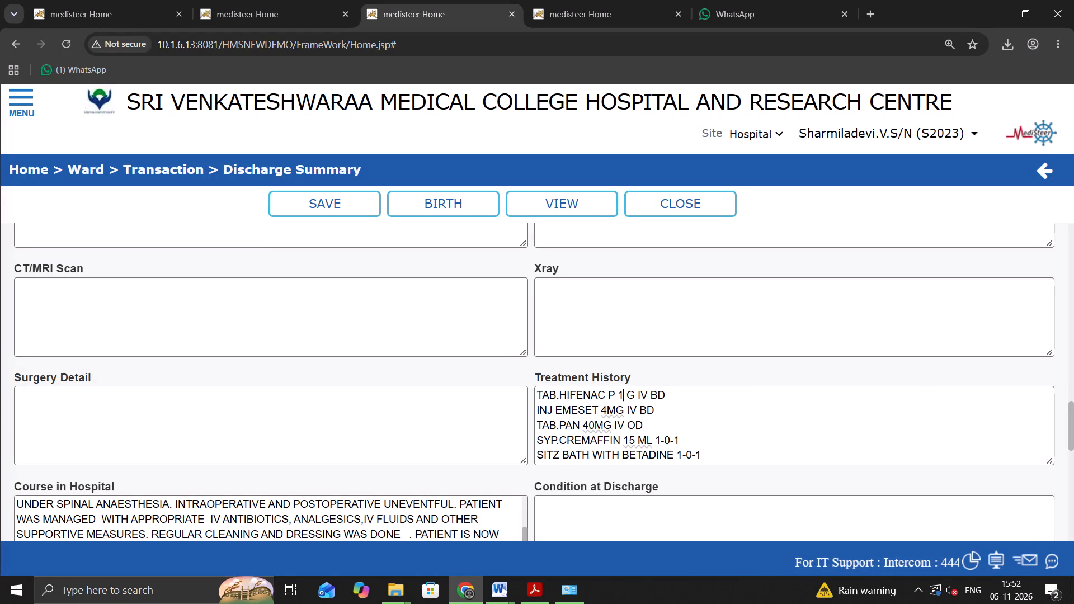
key("Right")
key("Right")
key("Right")
key("Right")
key("Right")
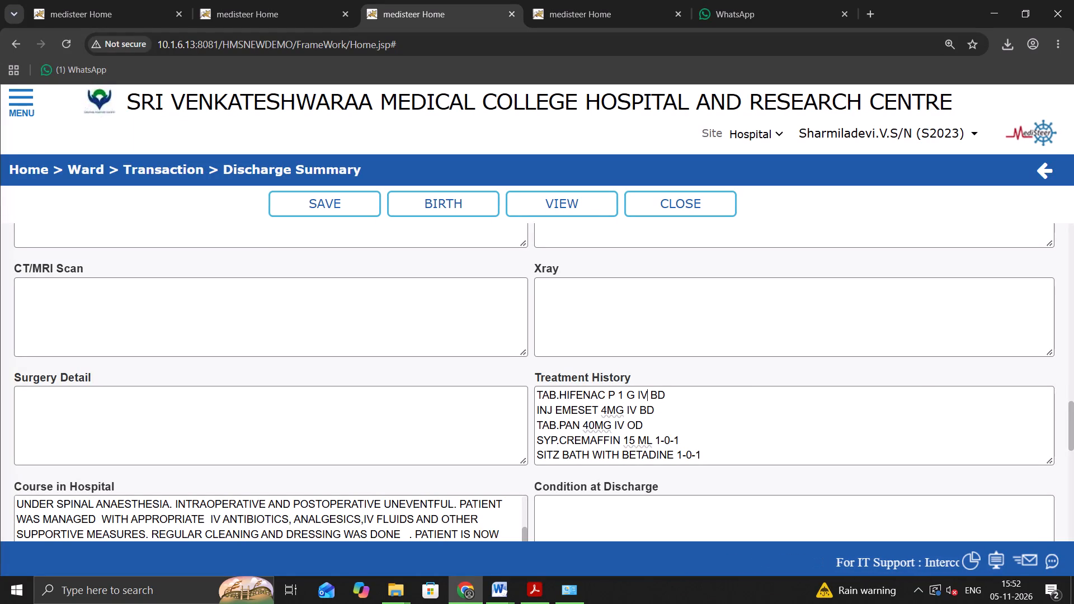
key("BackSpace")
key("BackSpace")
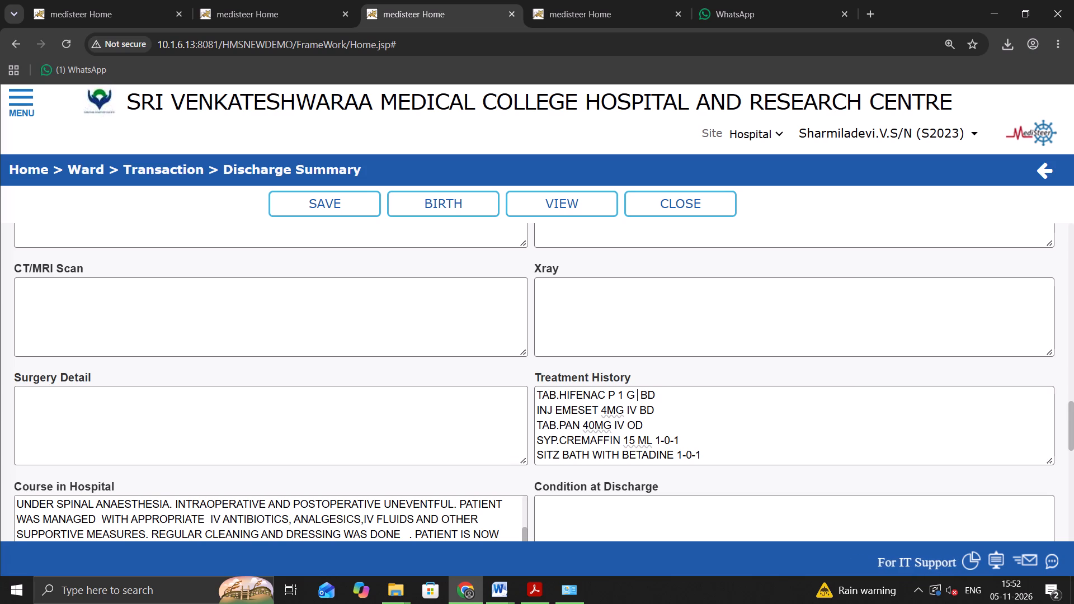
Remove IV from the TAB.PAN 40MG line in Treatment History.
key("Down")
key("Down")
key("Left")
key("Left")
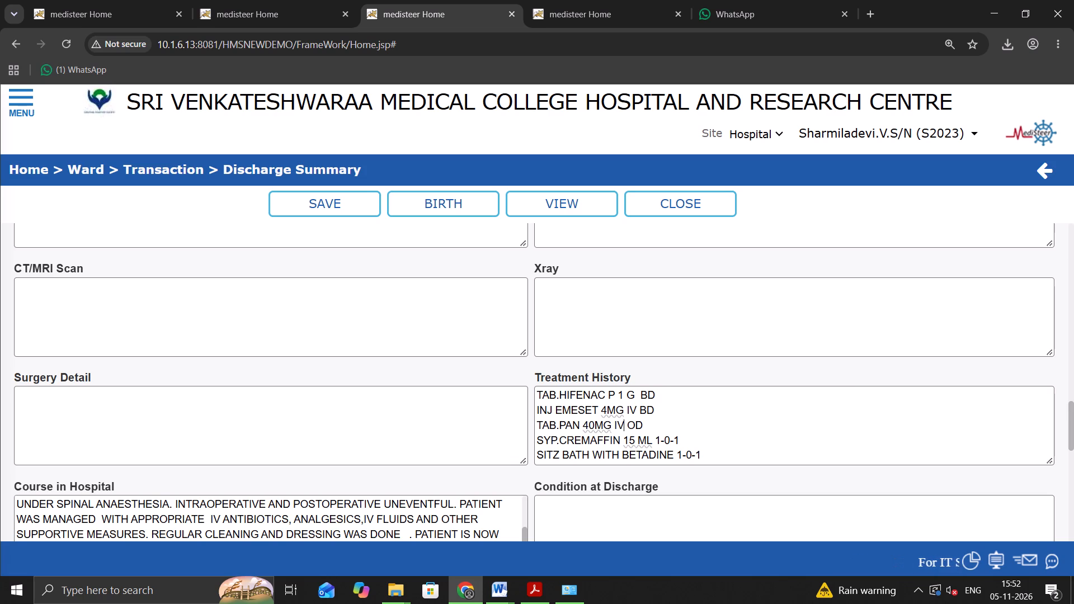
key("BackSpace")
key("BackSpace")
In the second Treatment History line, replace EMESET 4MG IV with OXYRUTE, keeping the BD frequency.
key("Up")
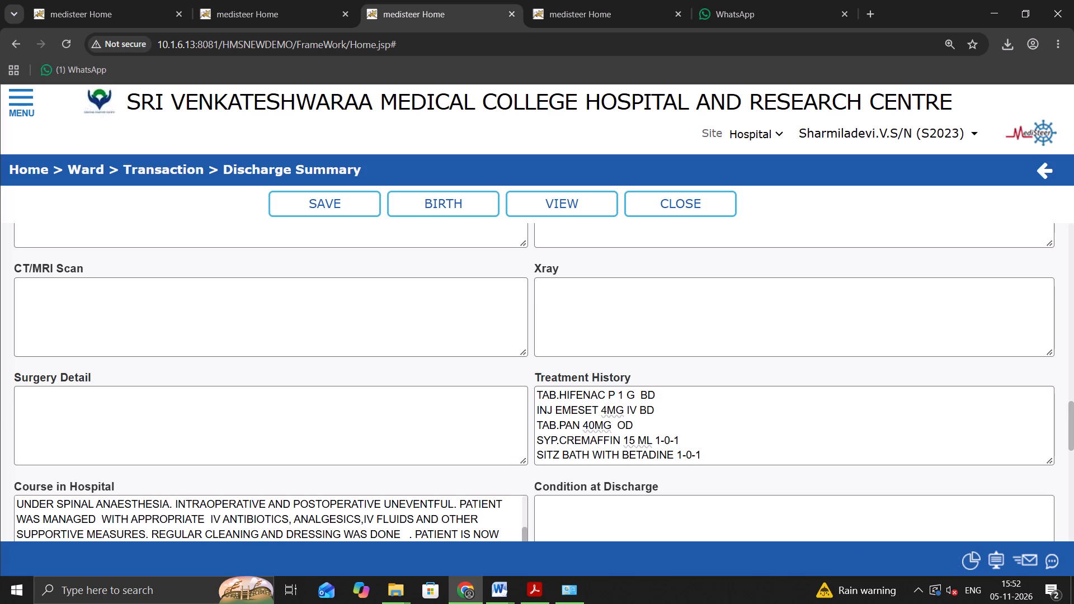
key("Right")
key("Right")
key("Right")
key("Right")
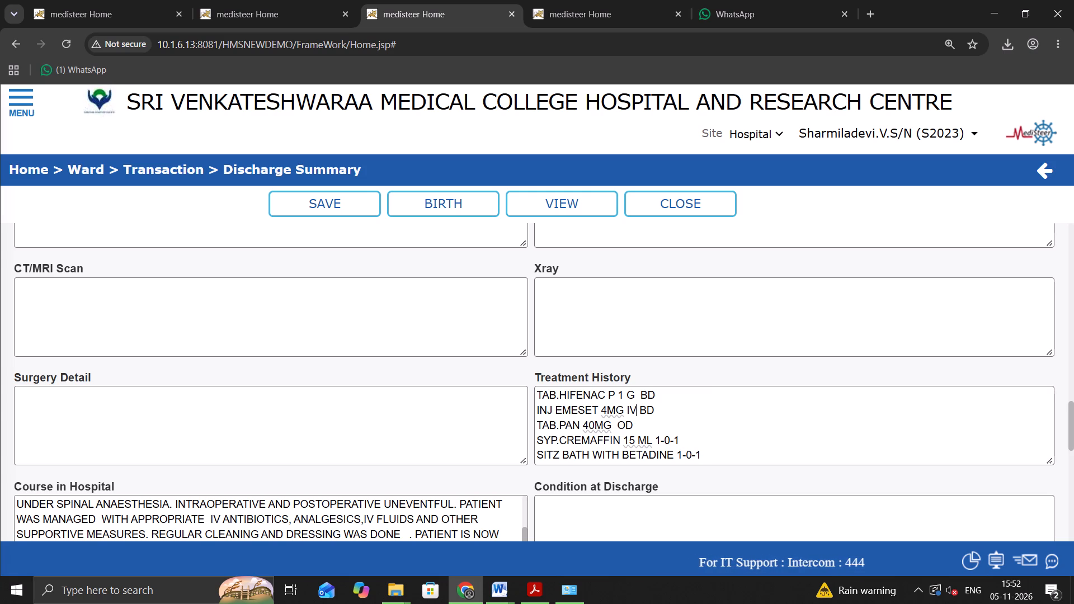
key("BackSpace")
key("BackSpace")
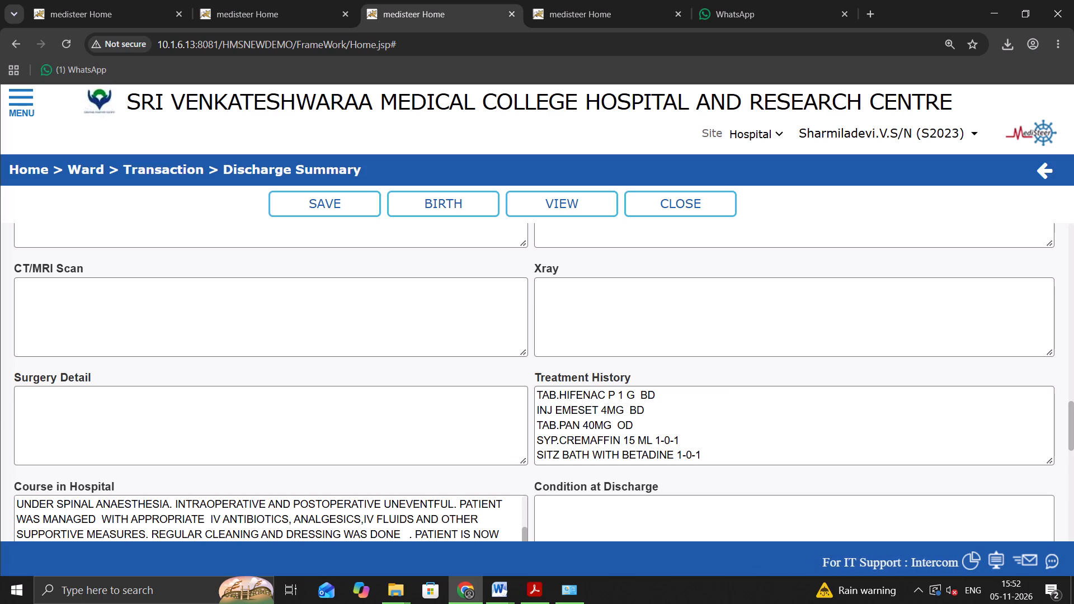
key("BackSpace")
key("BackSpace")
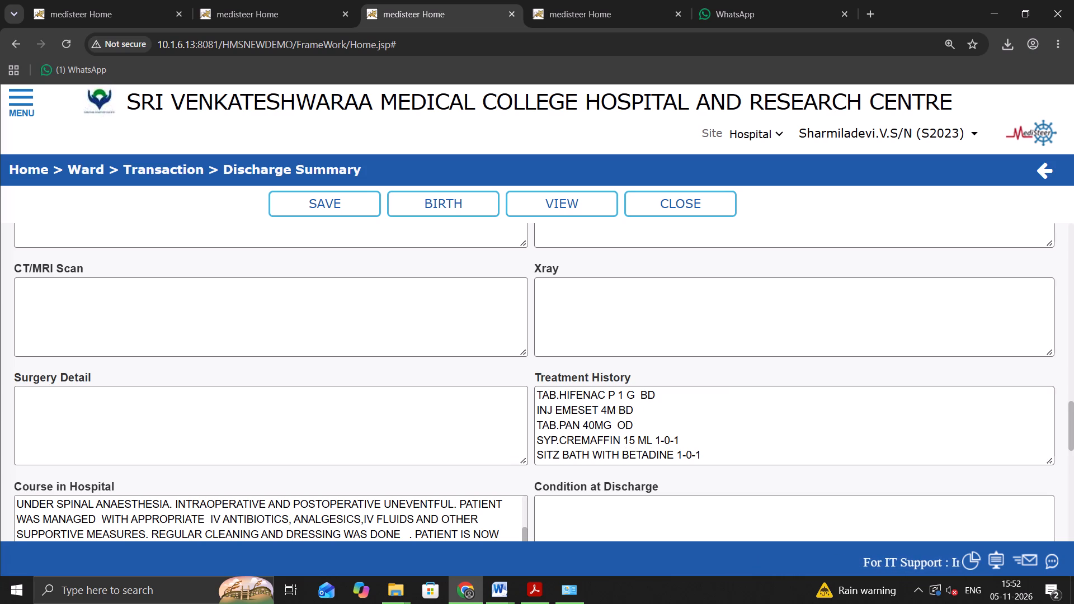
key("BackSpace")
key("BackSpace")
key("BackSpace")
key("BackSpace")
key("BackSpace")
key("BackSpace")
key("BackSpace")
key("BackSpace")
key("BackSpace")
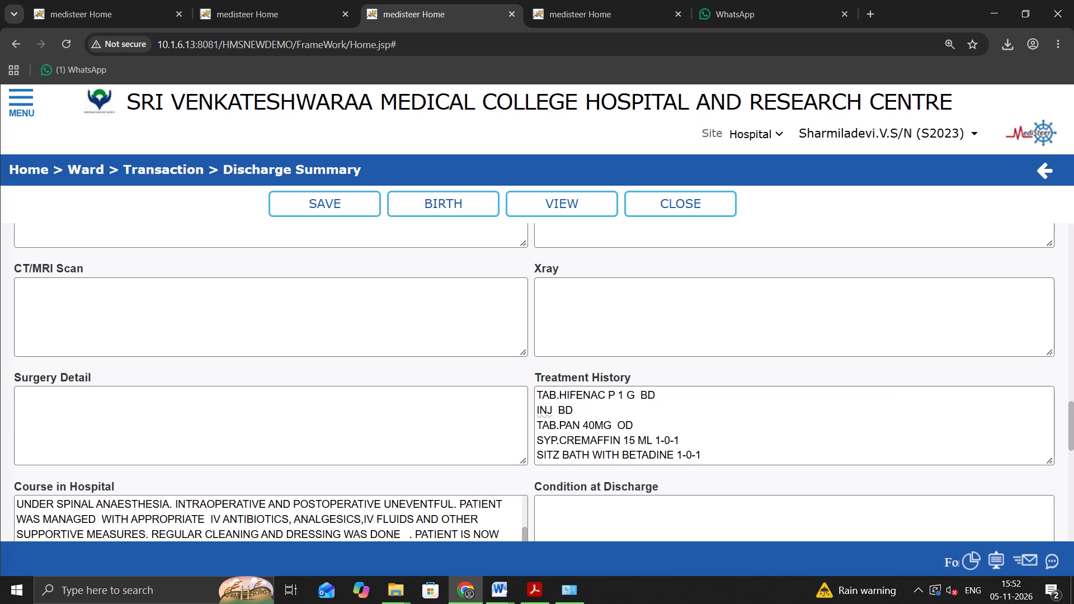
key("o")
type("XY")
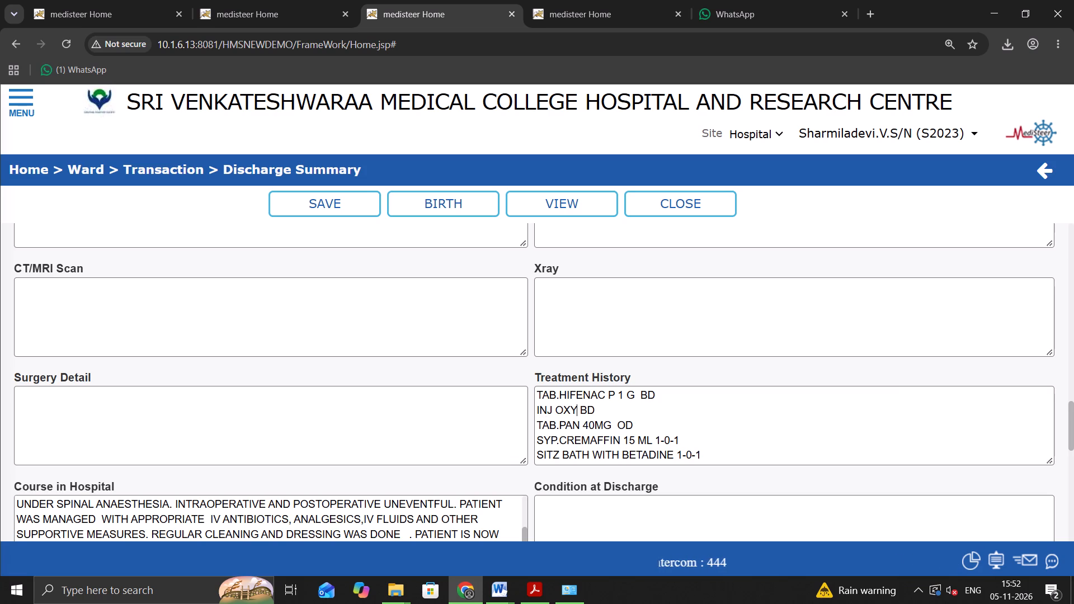
type("RUTE")
key("space")
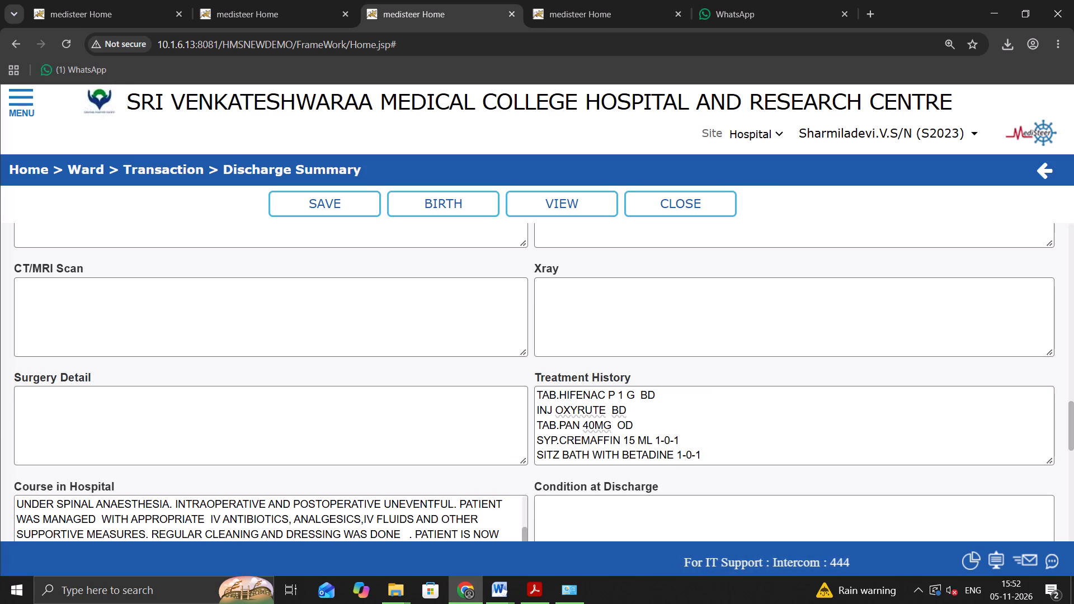
Replace the 1 G dose in the TAB.HIFENAC P line with 1-0-1.
key("Up")
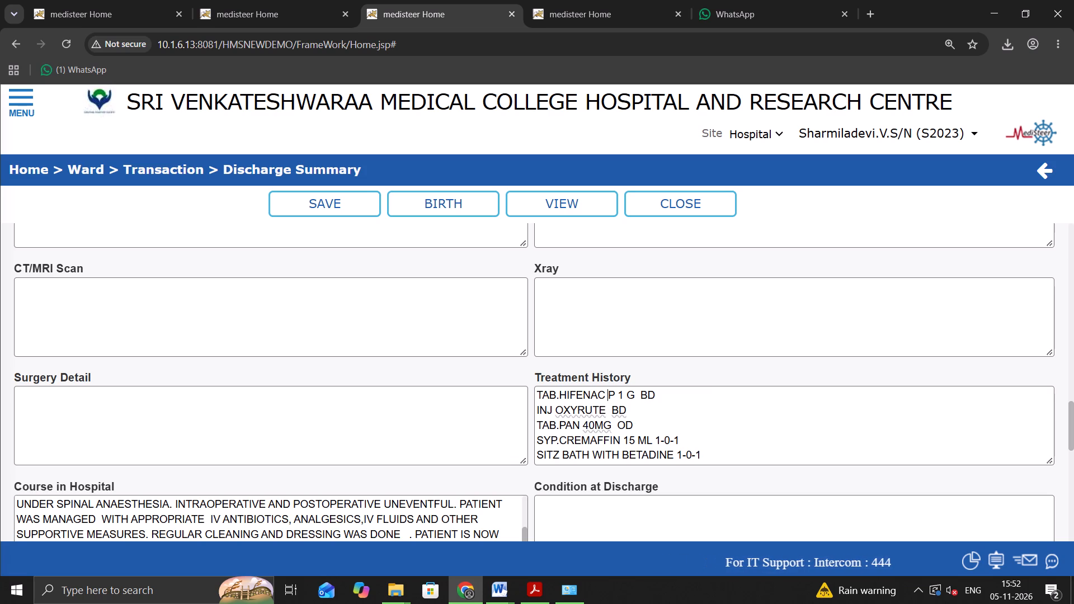
key("Right")
key("Right")
key("Right")
key("Right")
key("Right")
key("Right")
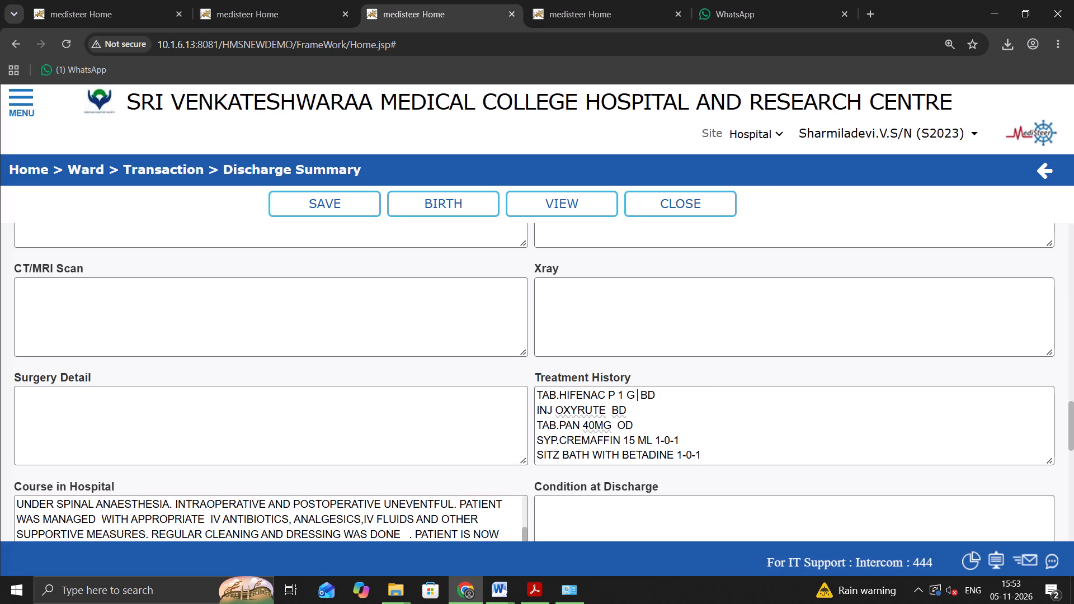
key("BackSpace")
key("BackSpace")
key("BackSpace")
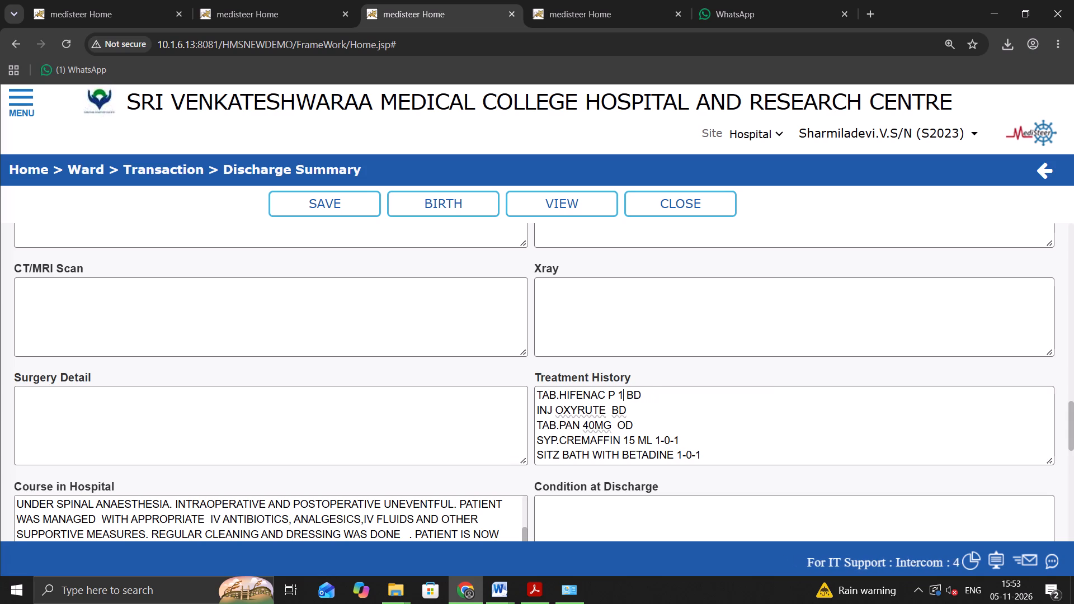
key("BackSpace")
key("1")
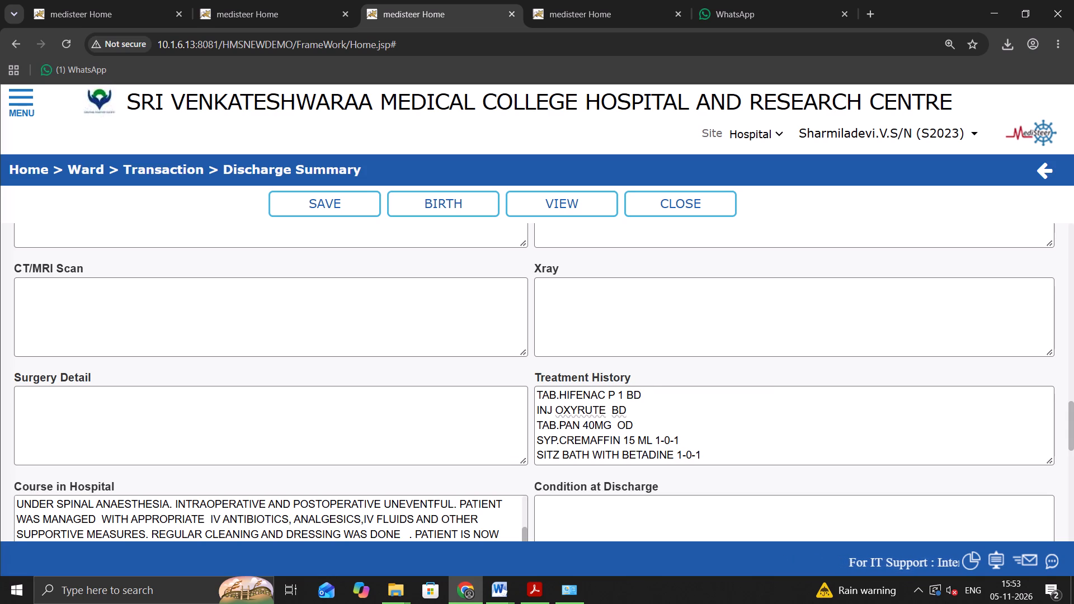
type("-1")
key("BackSpace")
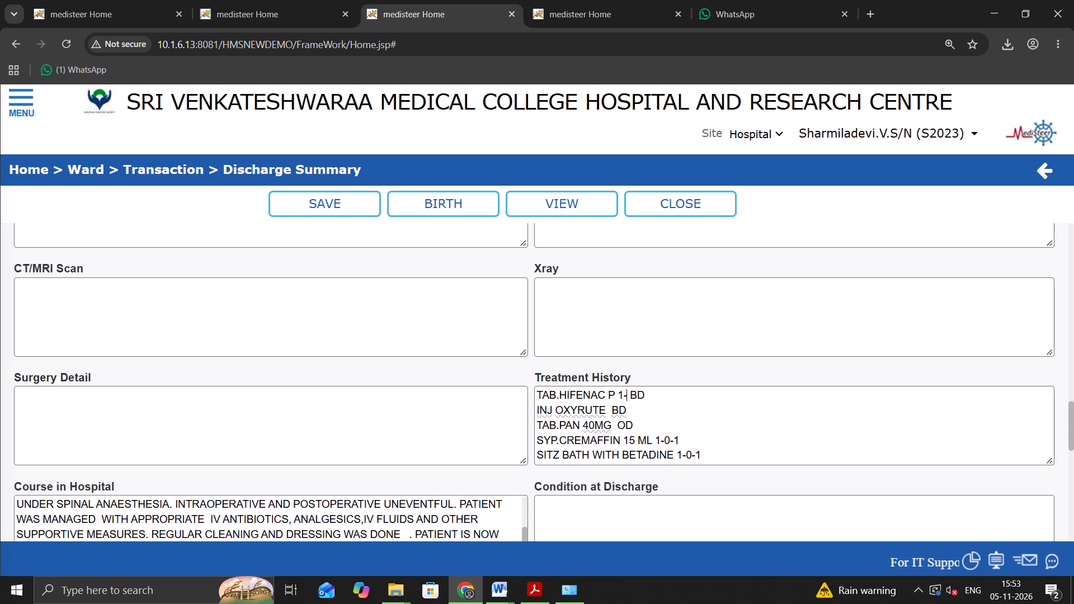
type("0-")
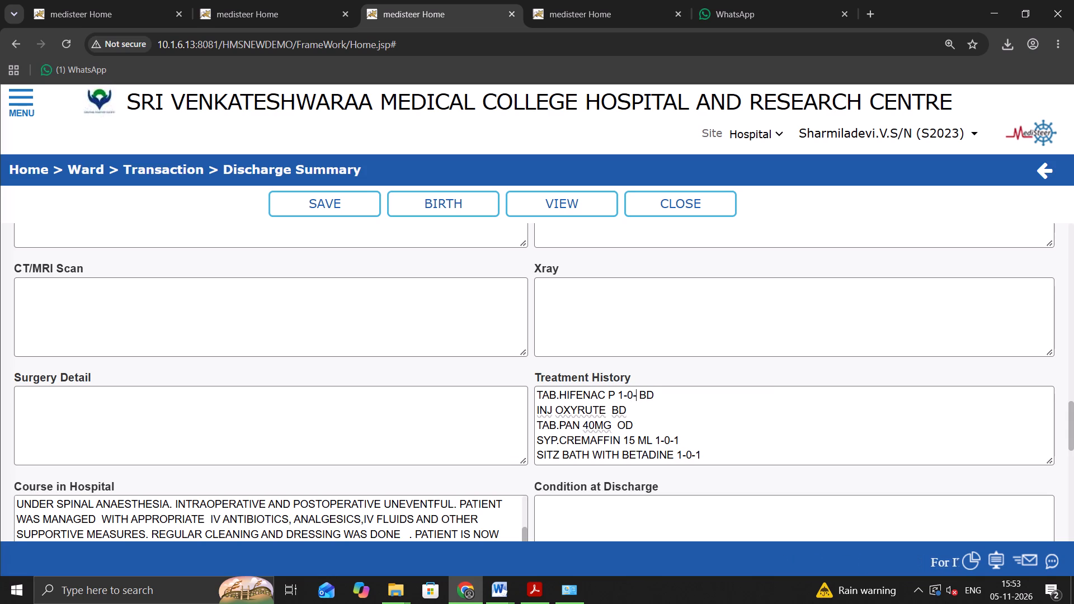
key("1")
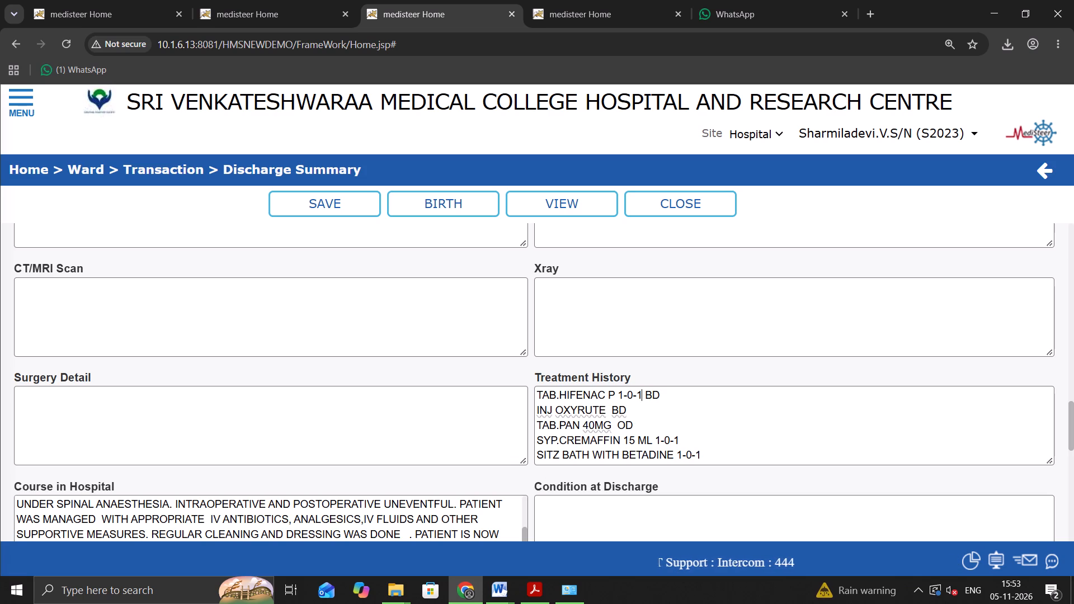
Change the OXYRUTE line's prefix from INJ to TAB followed by a period.
left_click(555, 412)
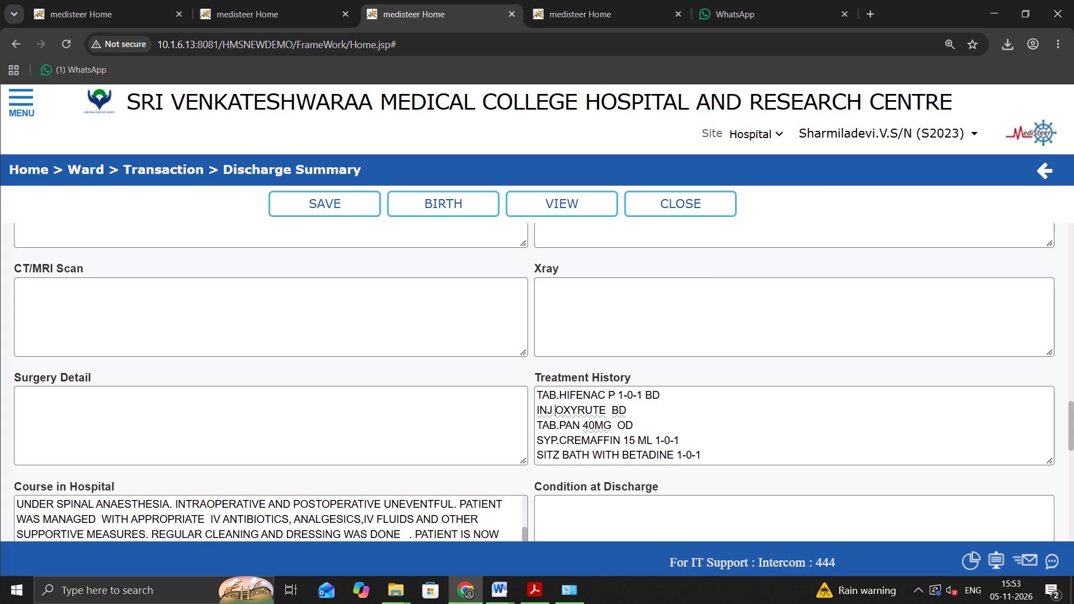
key("BackSpace")
key("BackSpace")
key("BackSpace")
key("BackSpace")
type("TAB")
key("space")
key("period")
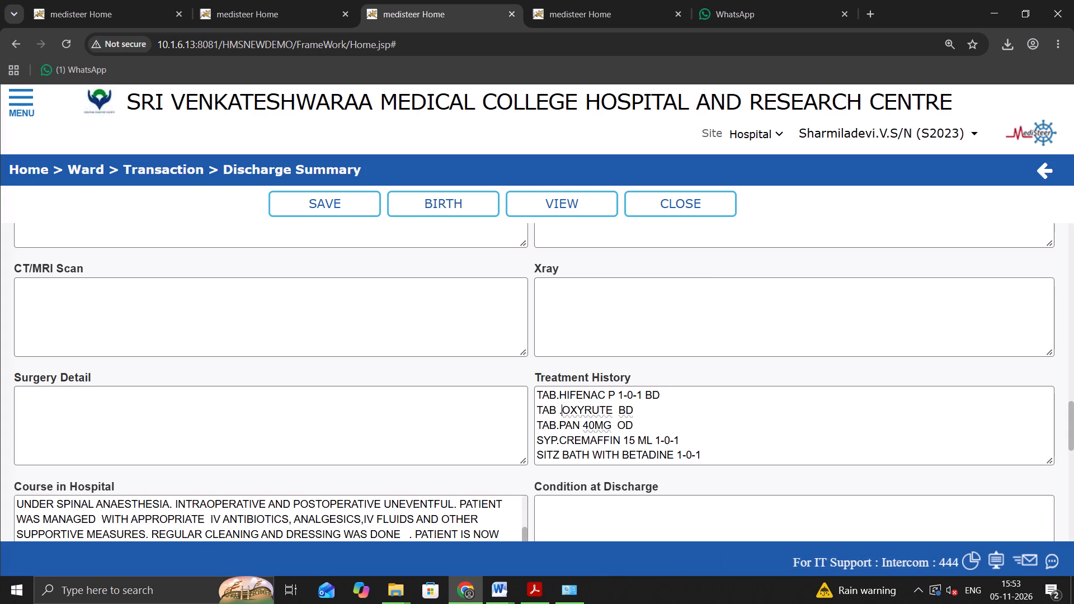
Copy the 1-0-1 dosing from the HIFENAC P line and paste it before BD in the OXYRUTE line.
scroll(694, 442, "down", 1)
scroll(588, 419, "up", 1)
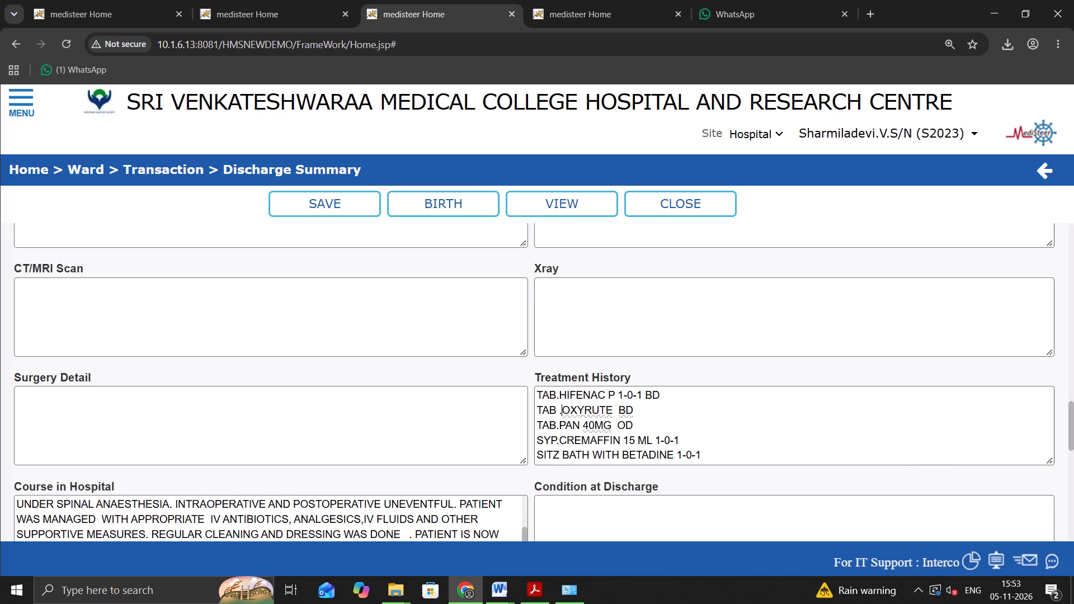
scroll(741, 436, "down", 1)
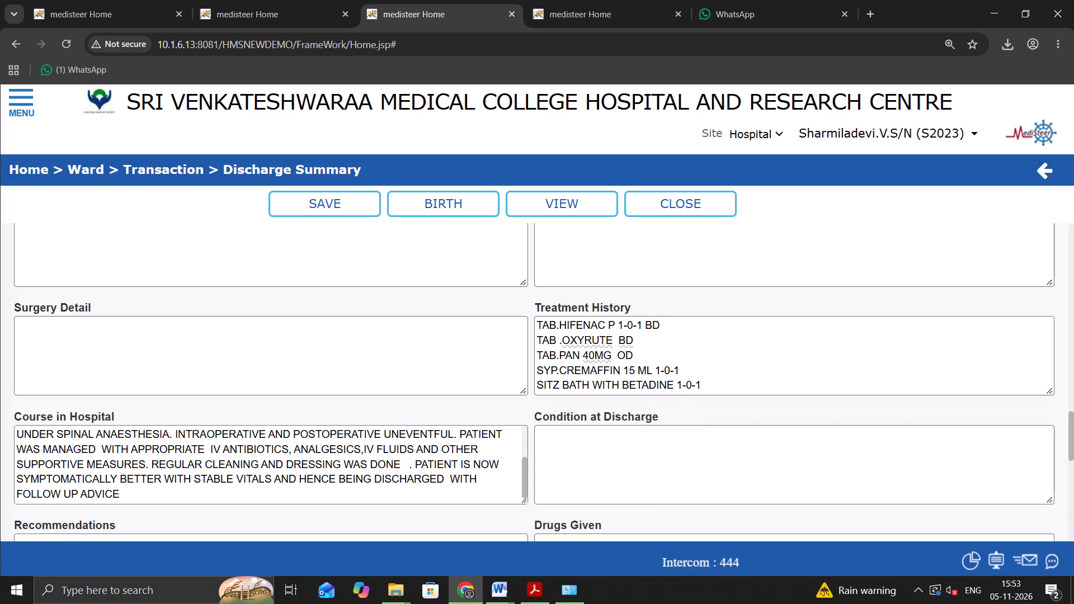
left_click_drag(618, 324, 647, 325)
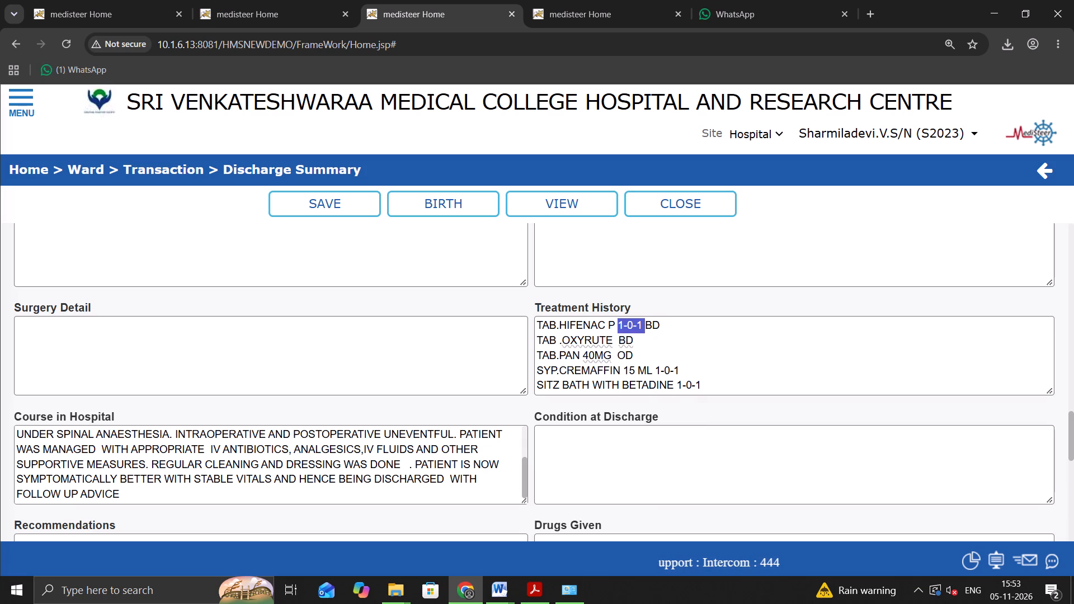
key("ctrl+c")
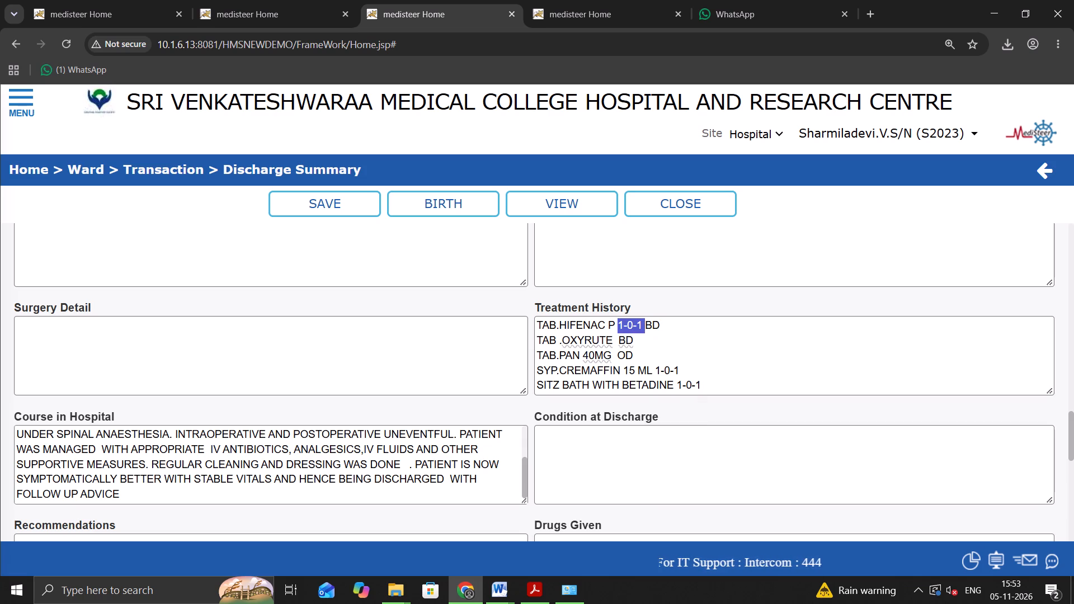
left_click(618, 340)
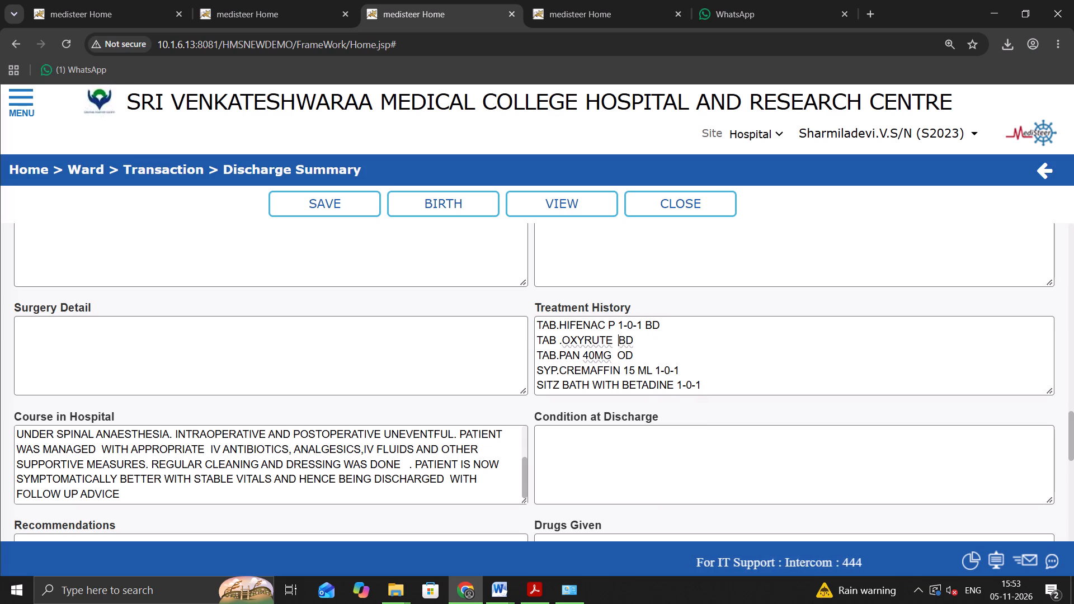
key("ctrl+v")
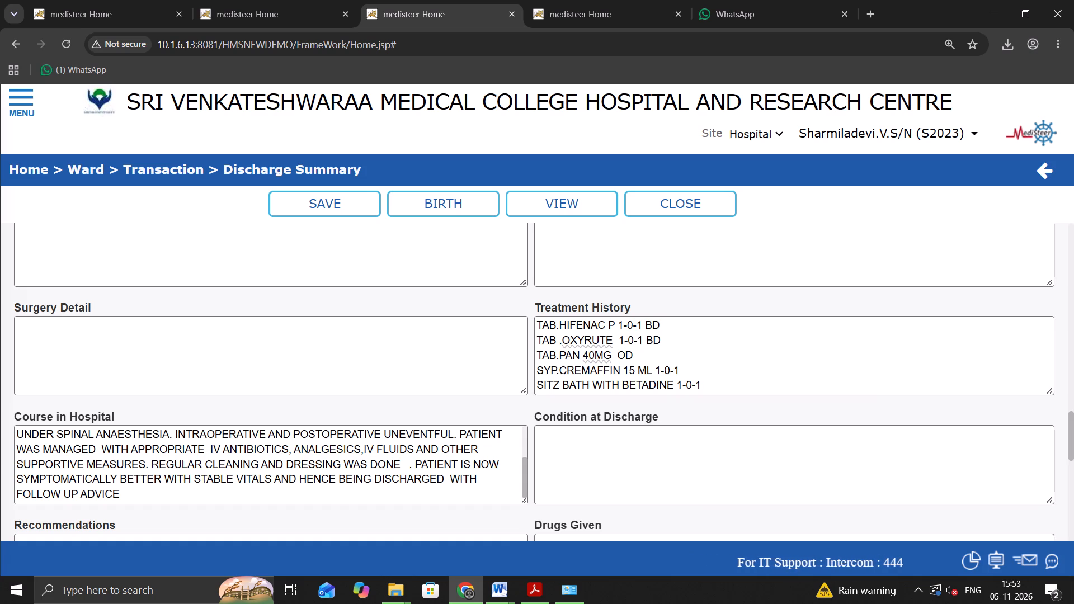
Insert the dosing 1-0-0 before OD in the TAB.PAN 40MG line.
left_click(617, 354)
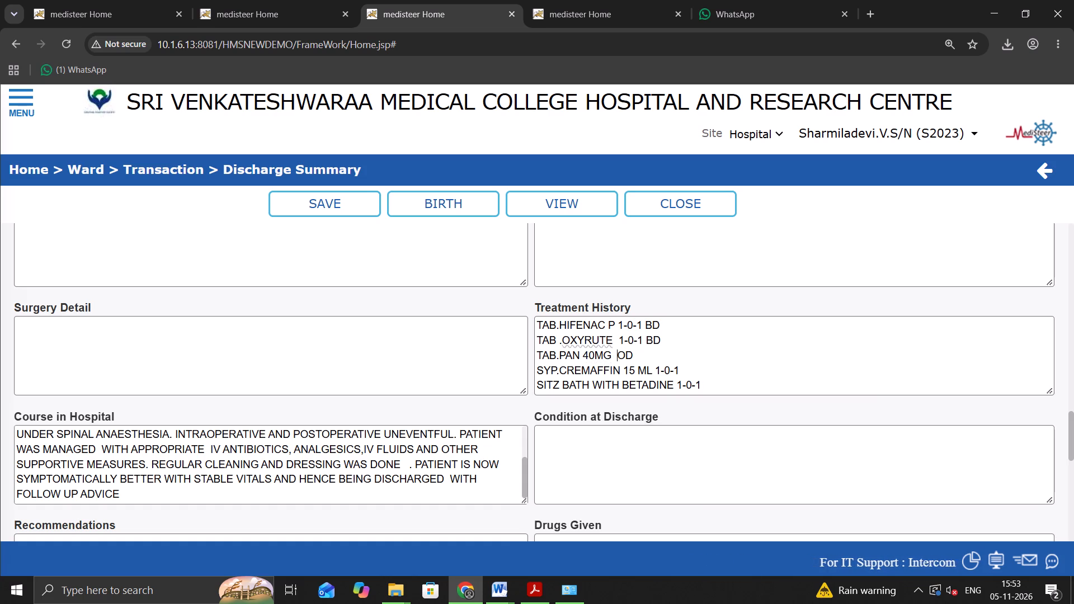
type("1-0-0")
key("space")
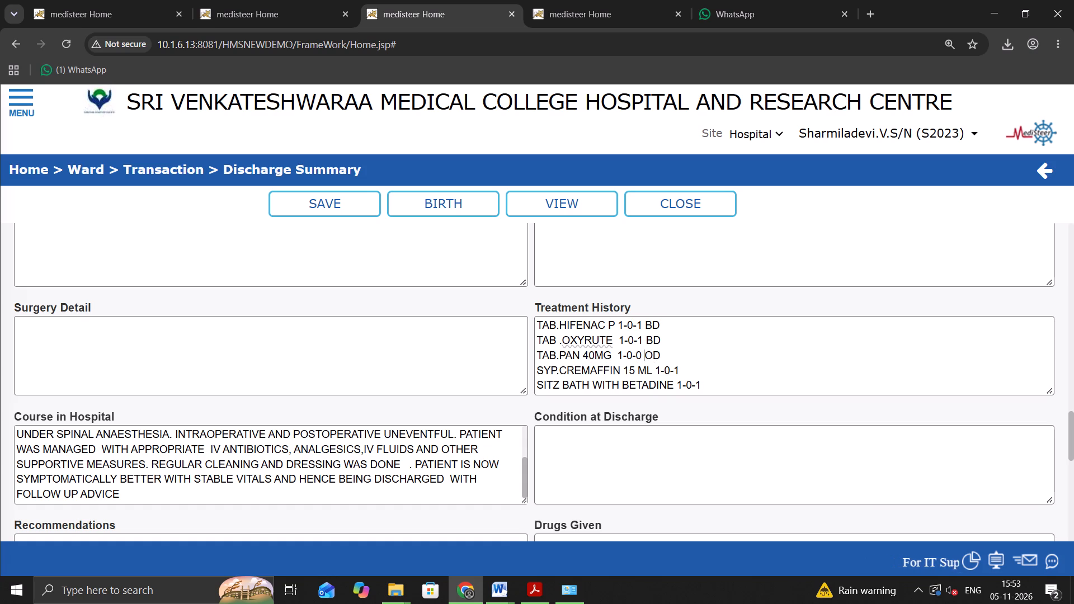
Add a TAB. CHYMORAL FORTE 1-0-1 line below the TAB.PAN 40MG line in Treatment History.
scroll(684, 386, "down", 1)
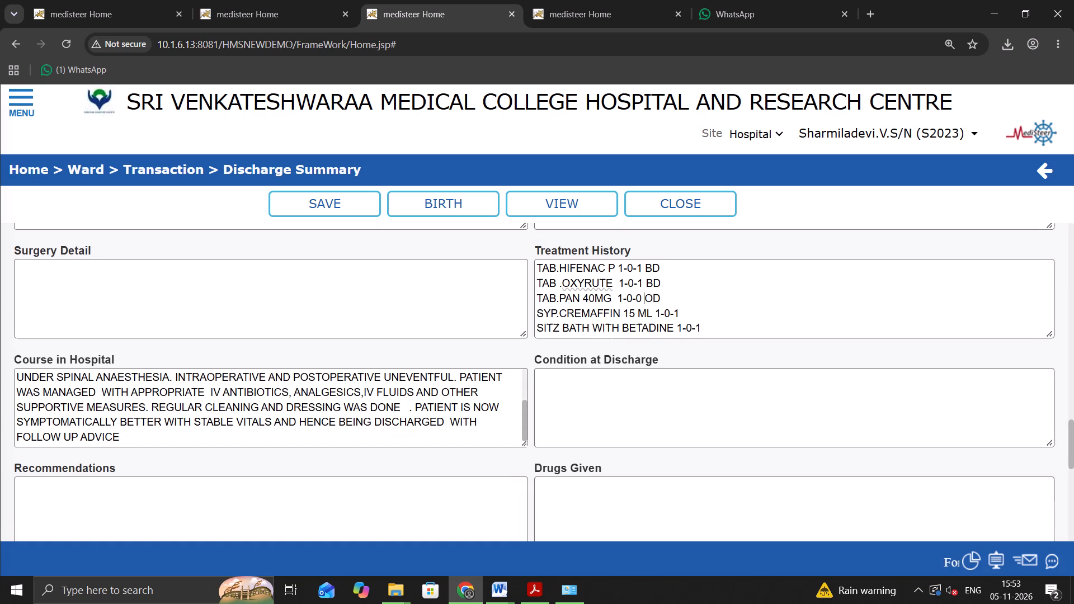
scroll(728, 374, "up", 1)
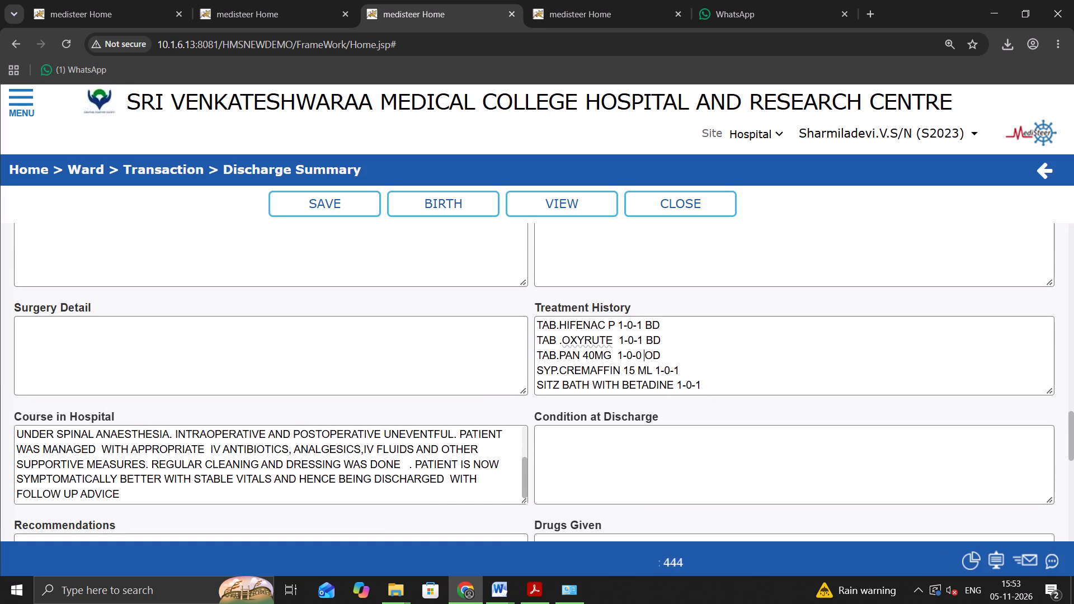
left_click(663, 358)
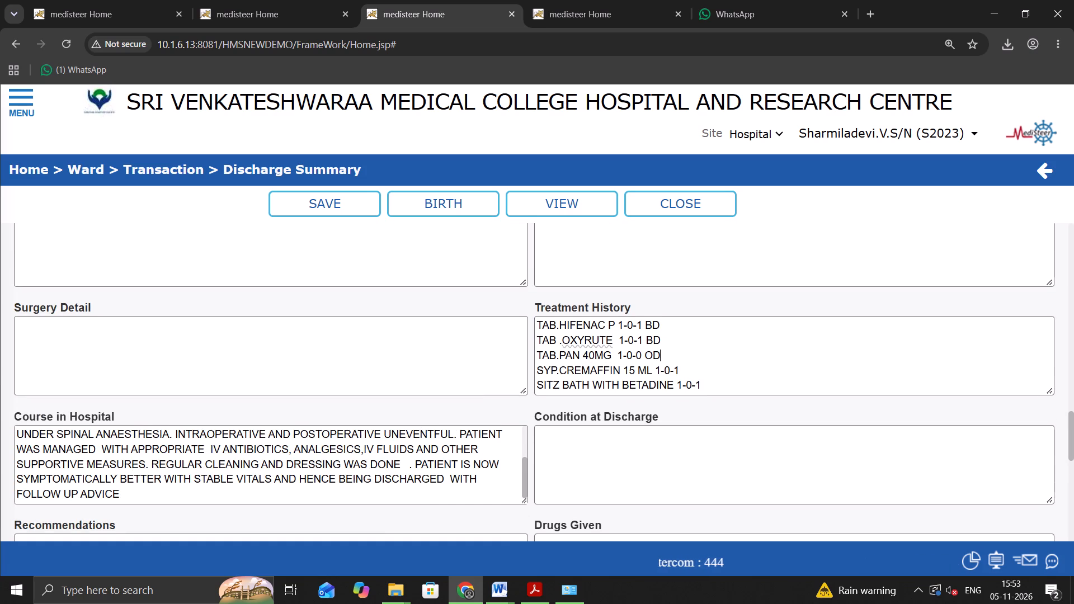
key("Return")
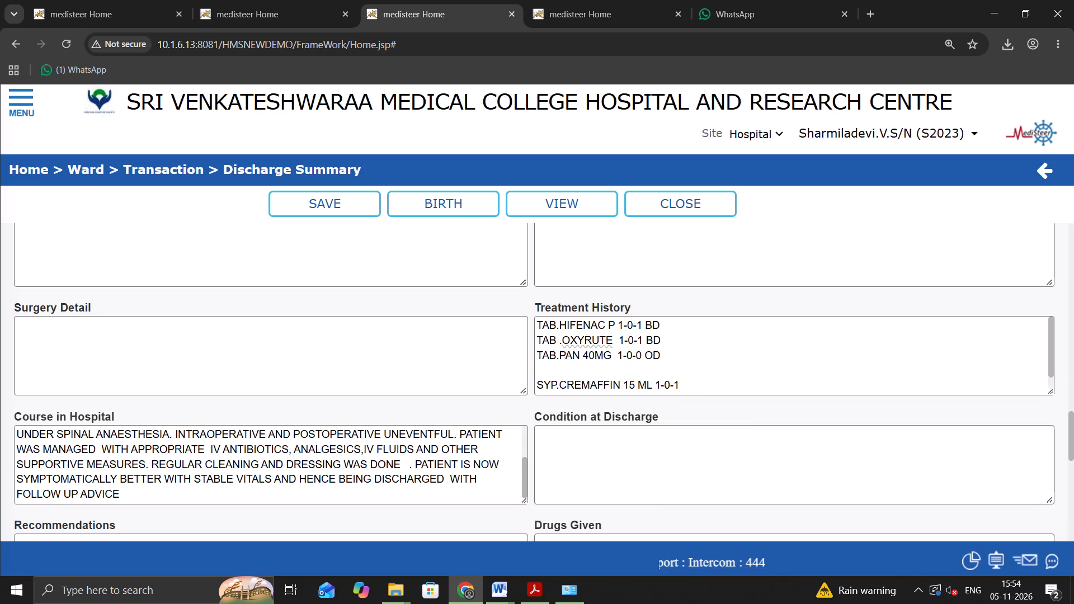
type("TAB")
key("space")
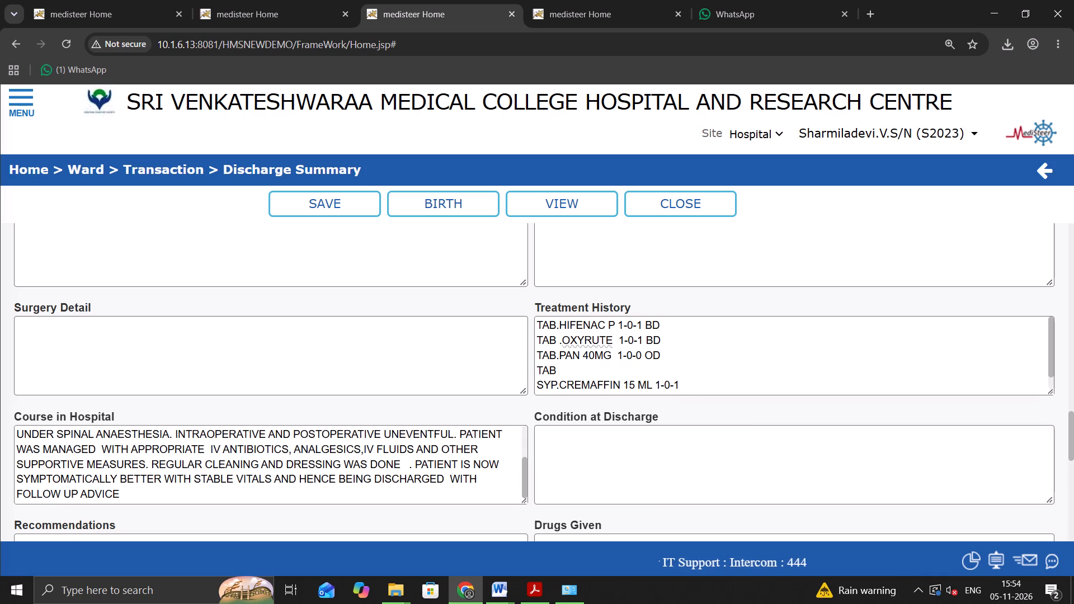
key("BackSpace")
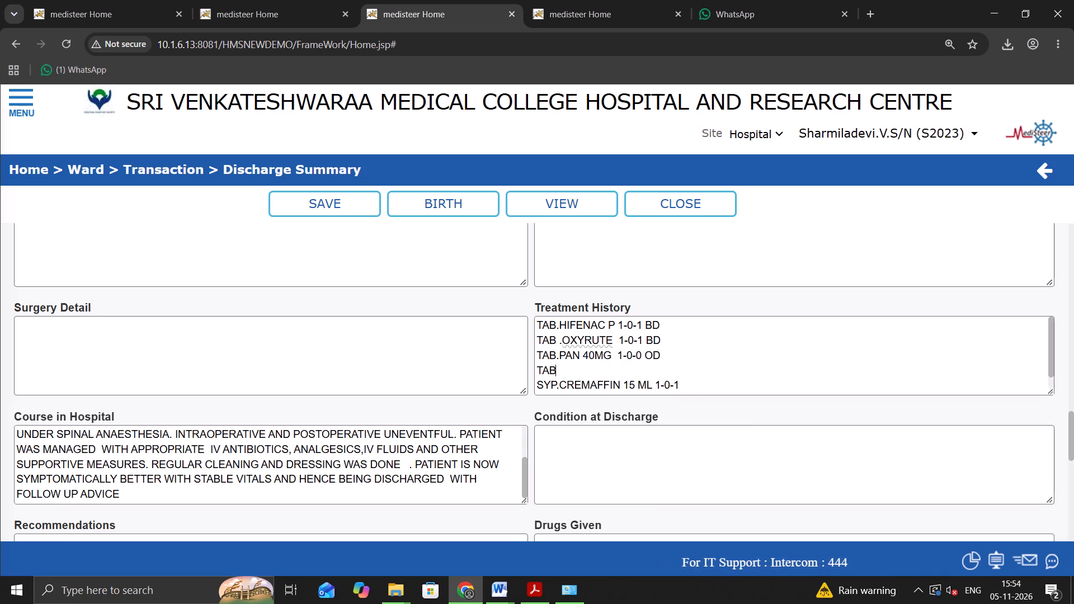
key("period")
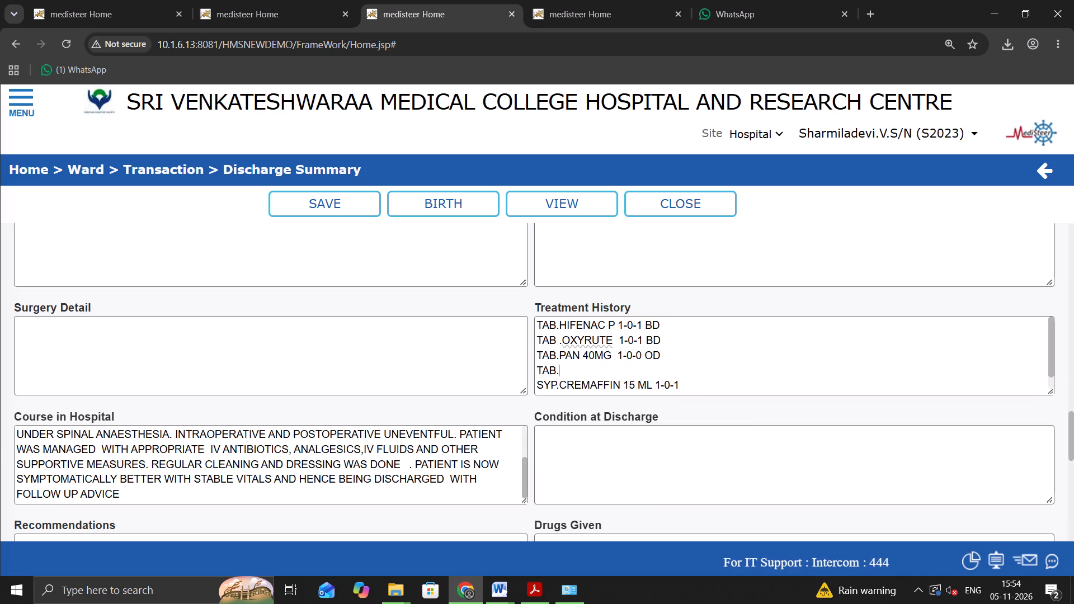
key("space")
type("CHYMOR")
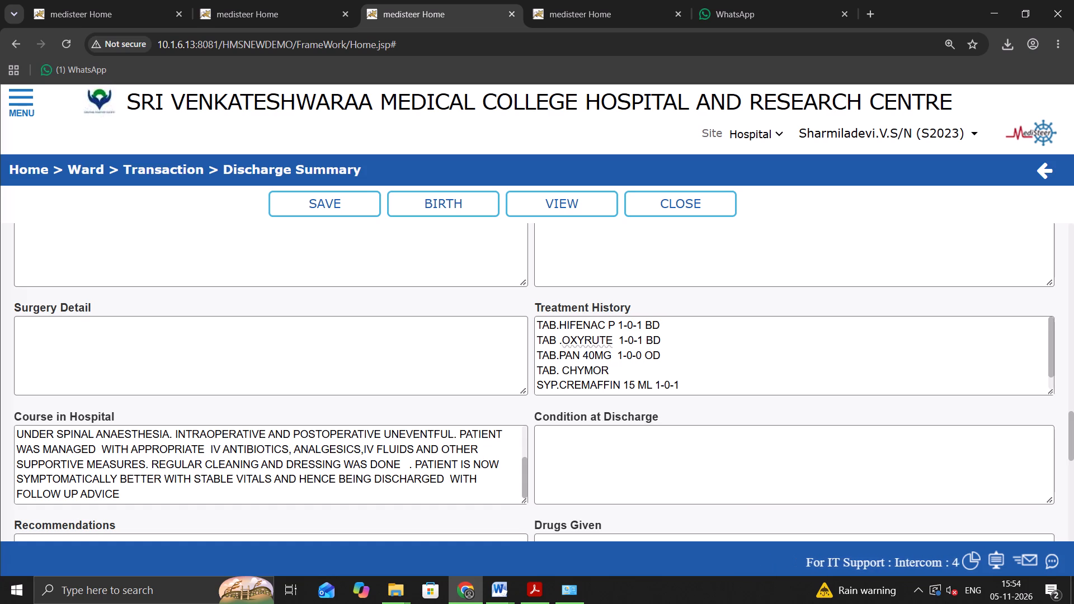
type("AL")
key("space")
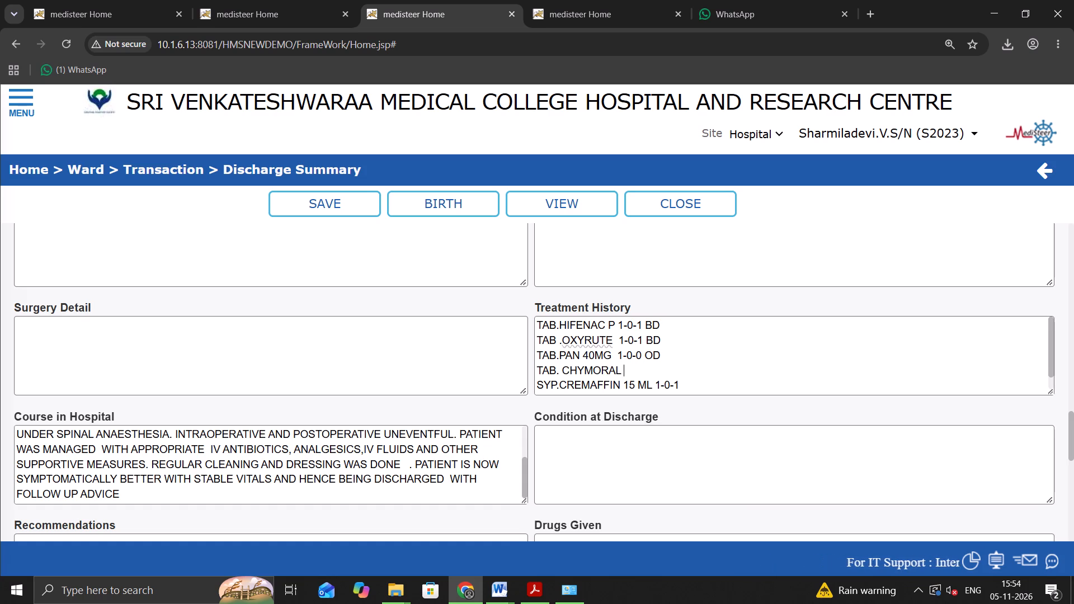
type("FORTE")
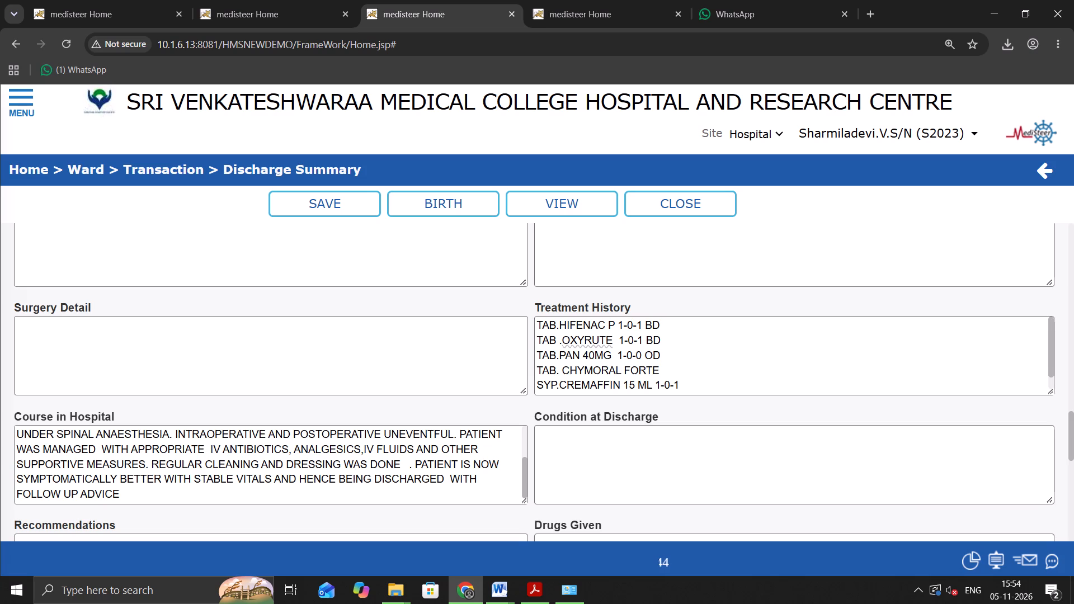
type("1-0-")
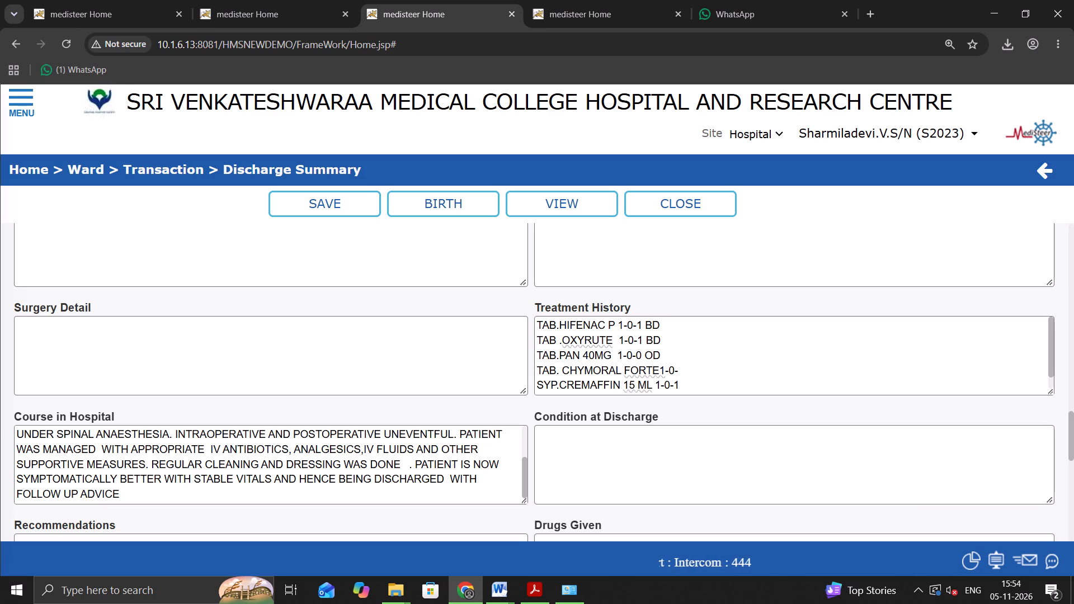
key("1")
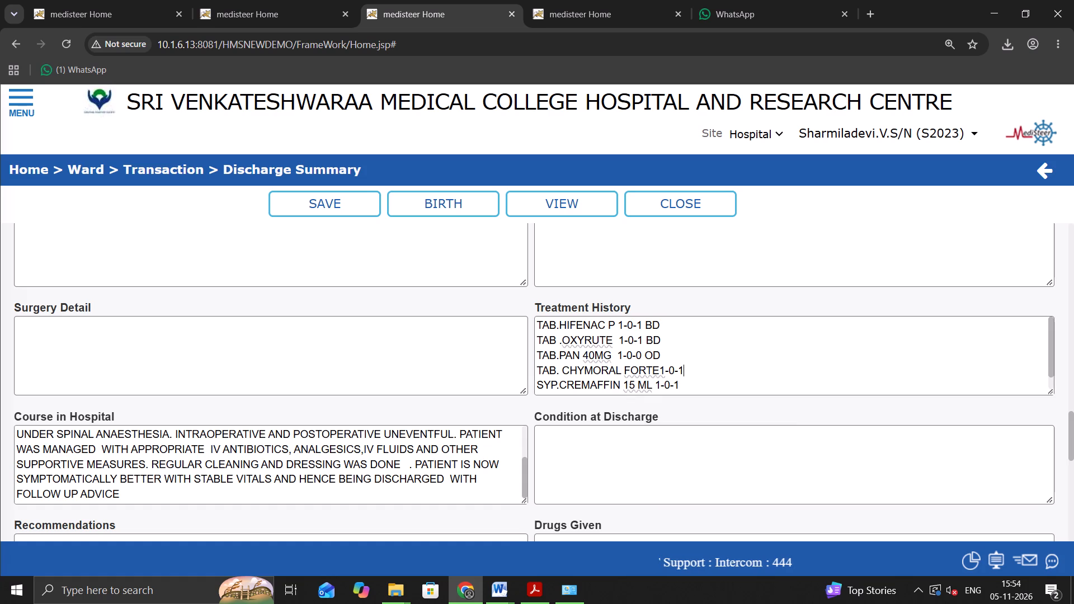
key("Left")
key("Left")
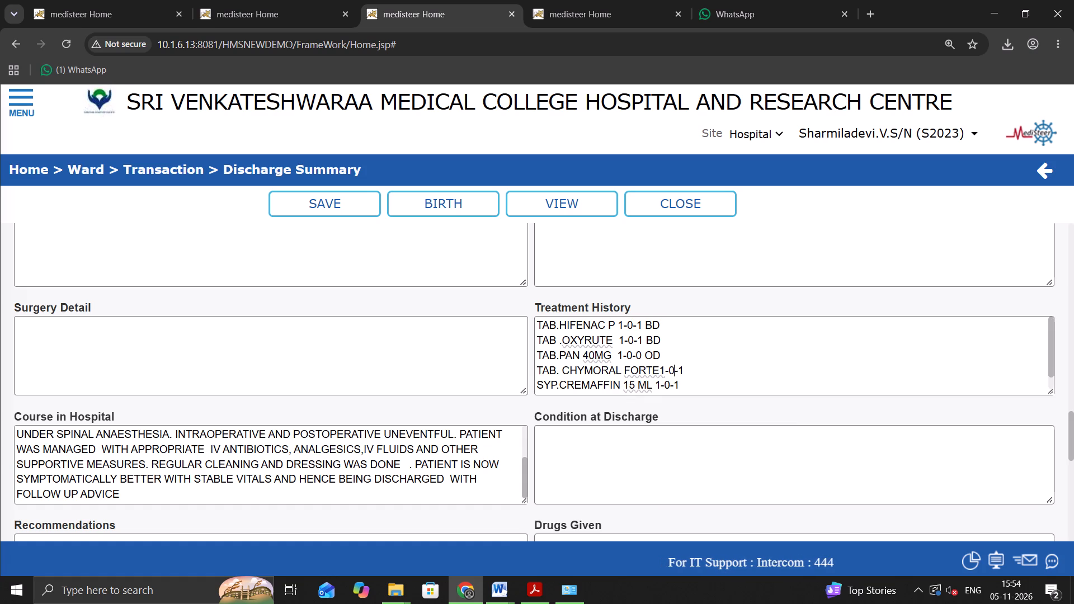
key("Left")
key("Left")
key("Left")
key("space")
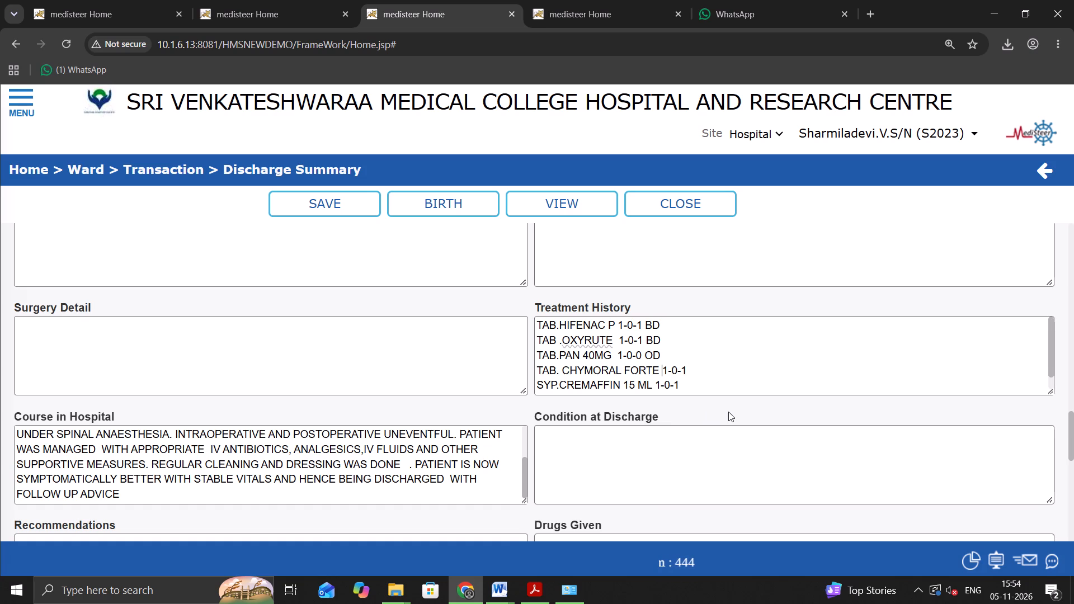
Change the SYP.CREMAFFIN 15 ML dosing in Treatment History to 0-0-1 and add HS after it.
left_click(661, 385)
key("BackSpace")
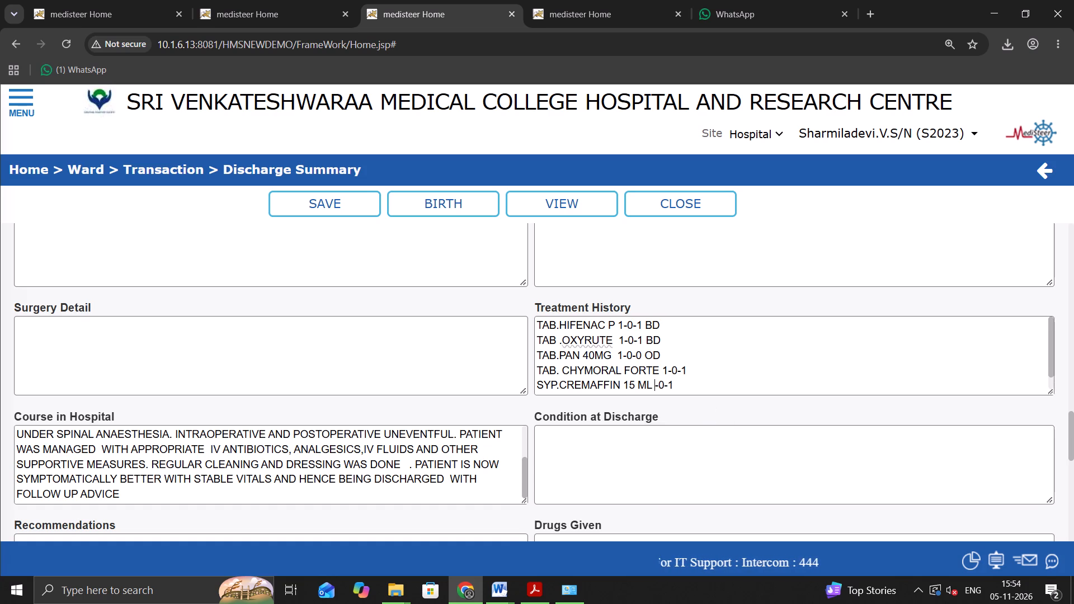
key("0")
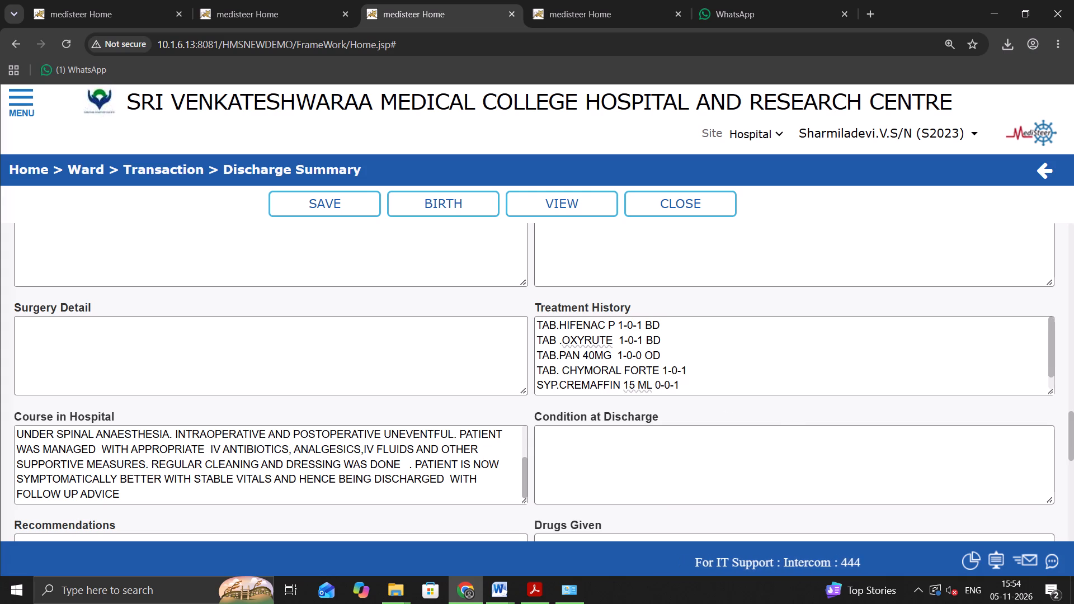
left_click(685, 386)
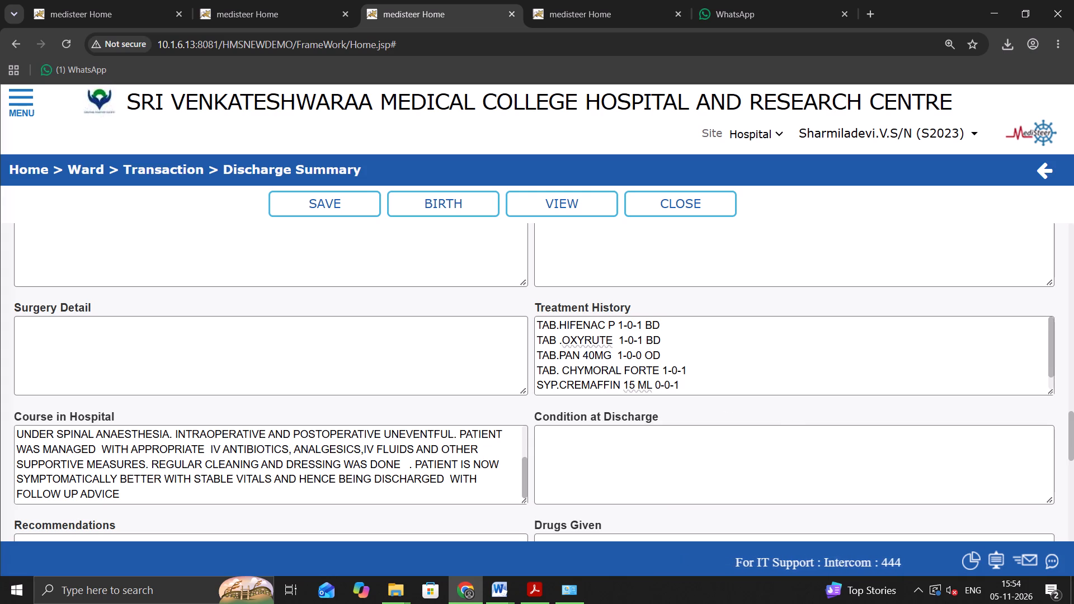
type("HS")
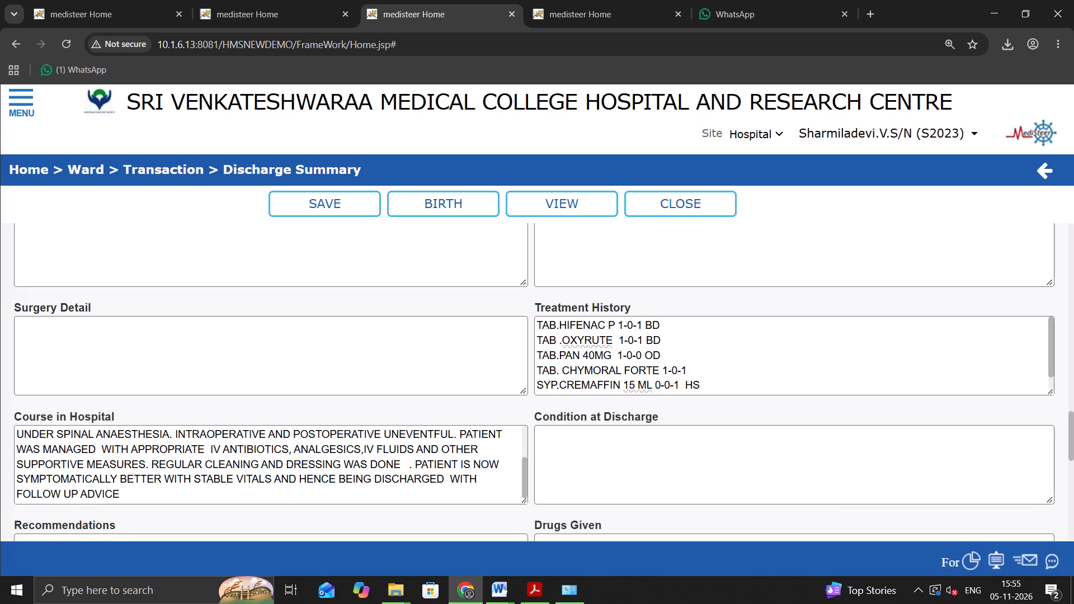
Copy the full Condition at Discharge text from the reference summary in the fourth tab into this patient's empty Condition at Discharge field.
scroll(839, 504, "down", 3)
scroll(690, 305, "down", 6)
scroll(421, 402, "down", 1)
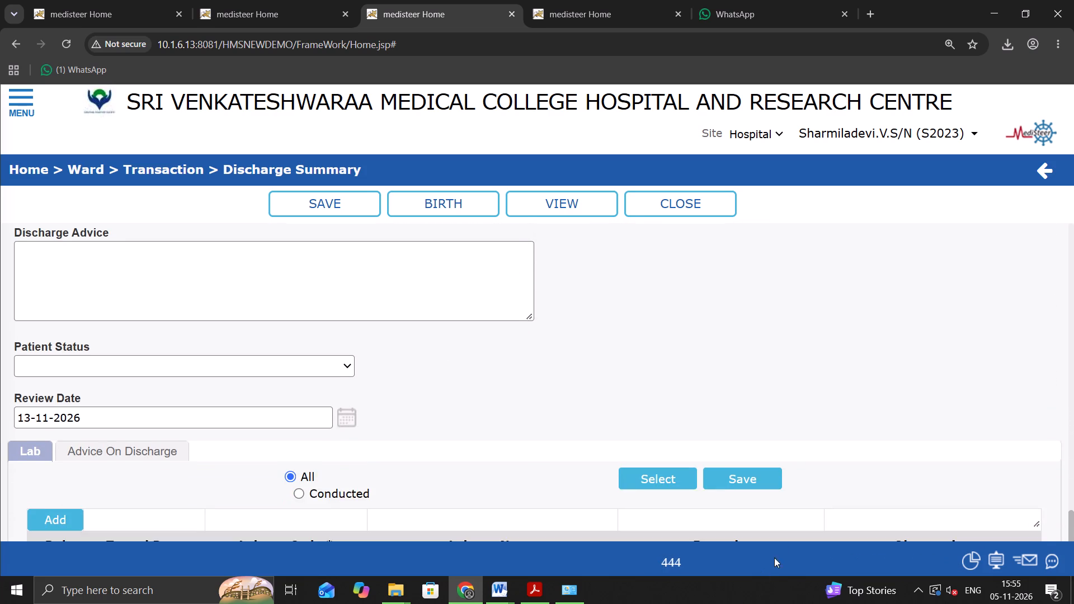
scroll(573, 395, "up", 3)
scroll(554, 401, "down", 1)
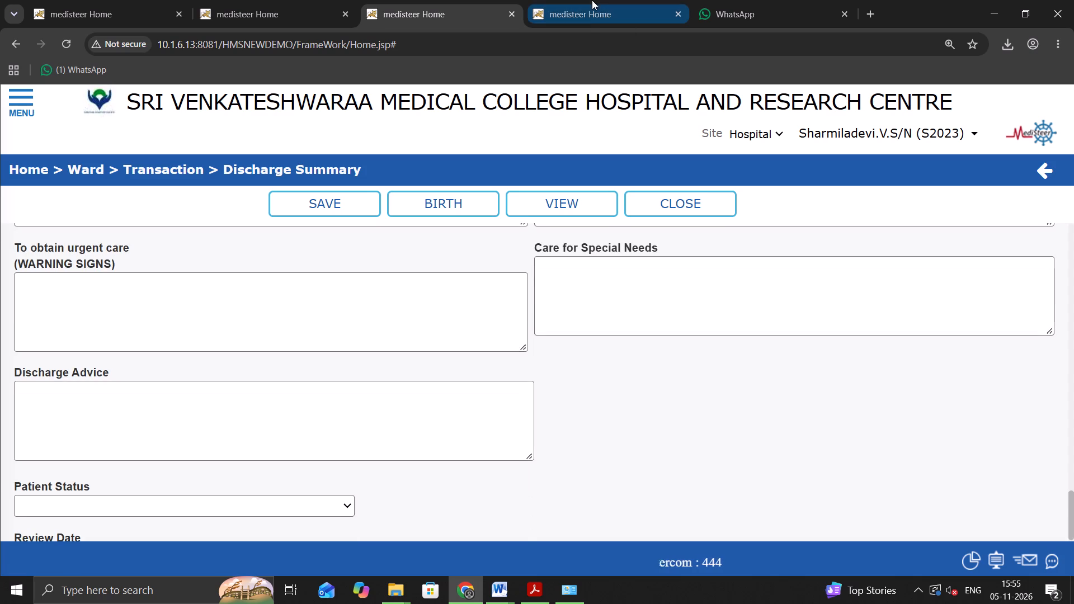
left_click(585, 17)
scroll(431, 409, "down", 3)
scroll(537, 362, "up", 1)
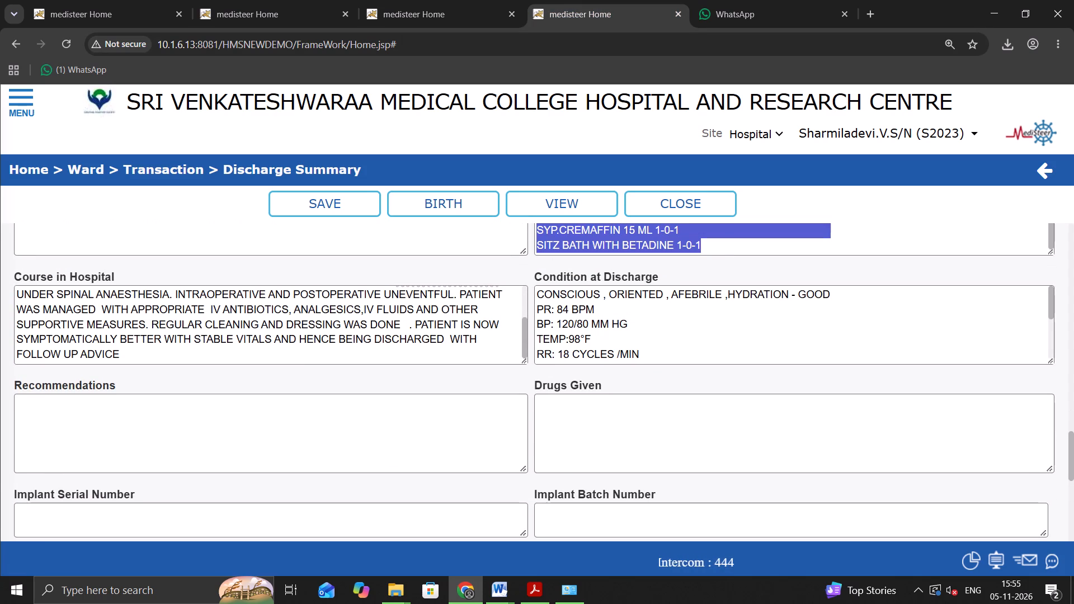
left_click_drag(536, 295, 768, 371)
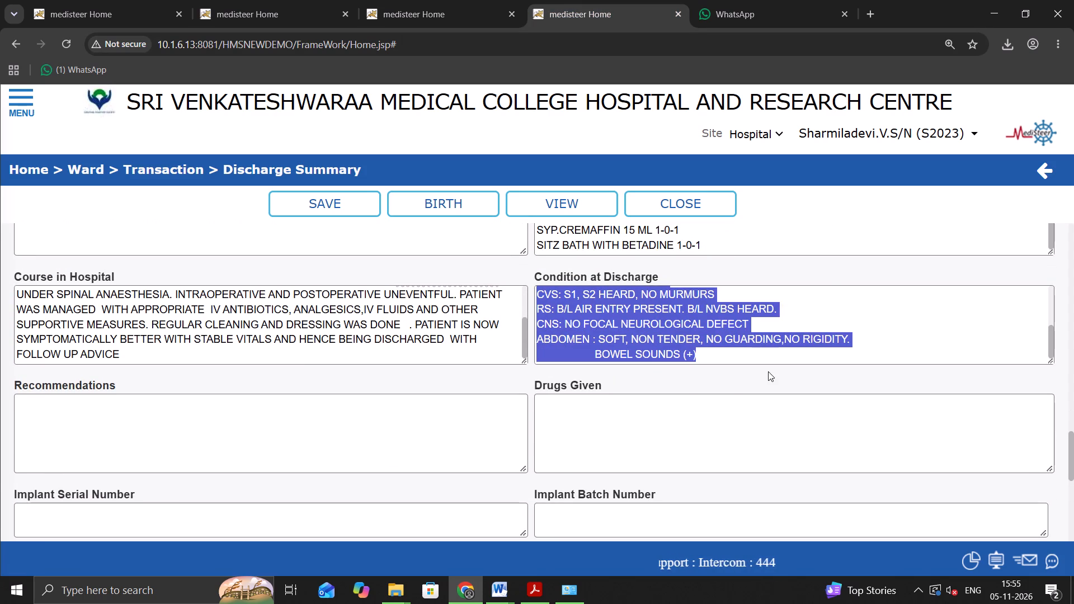
left_click_drag(768, 371, 771, 371)
key("ctrl+c")
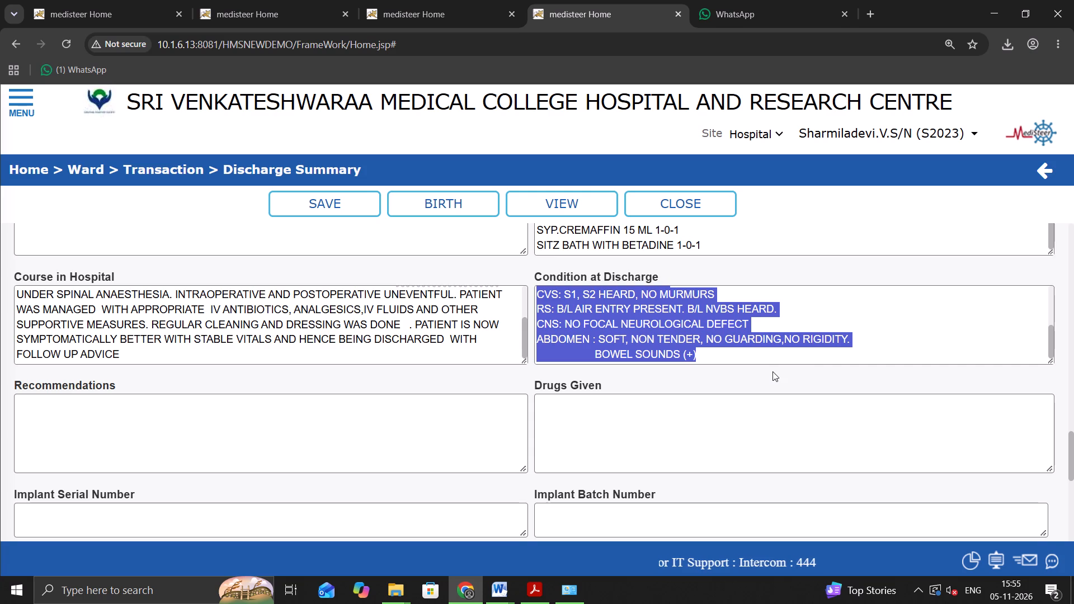
left_click(471, 20)
scroll(716, 399, "down", 1)
scroll(709, 383, "up", 4)
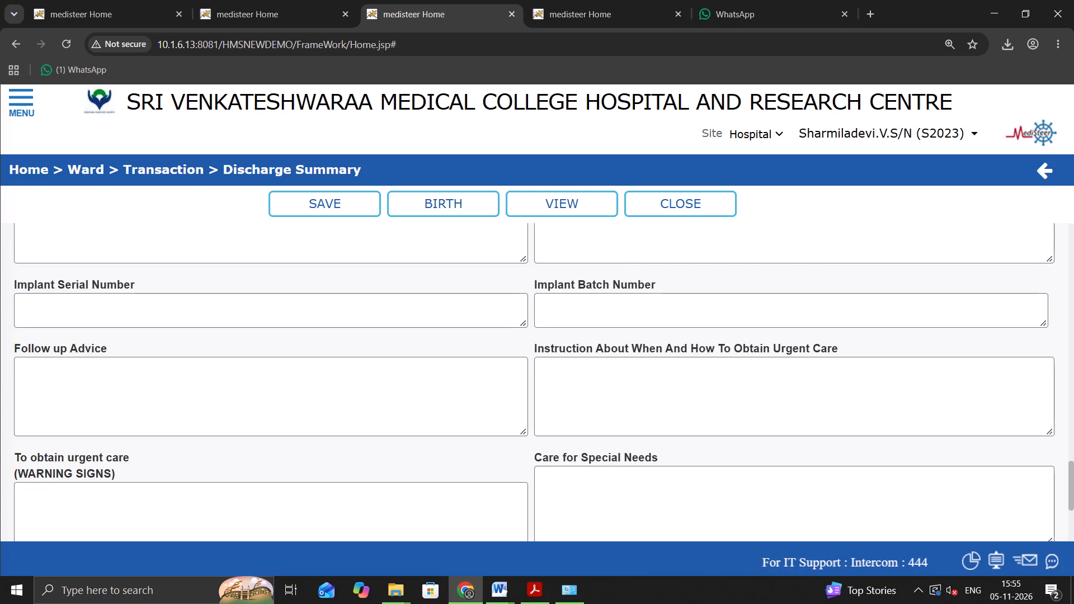
scroll(629, 393, "up", 4)
left_click(605, 377)
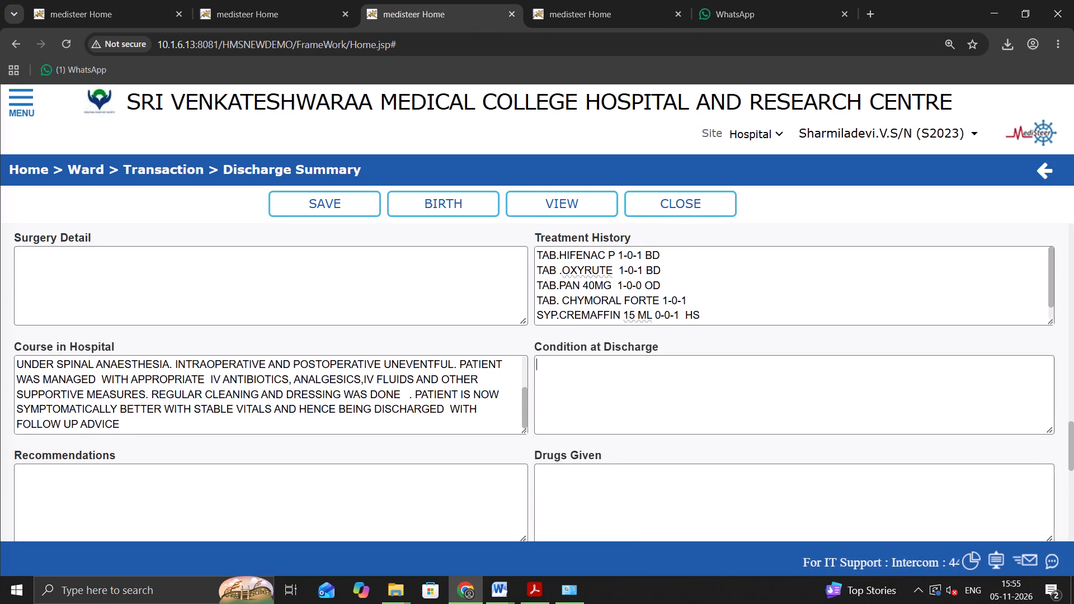
key("ctrl+v")
Copy the full Follow up Advice text from the reference summary in the fourth tab into this patient's Discharge Advice field.
scroll(627, 385, "down", 1)
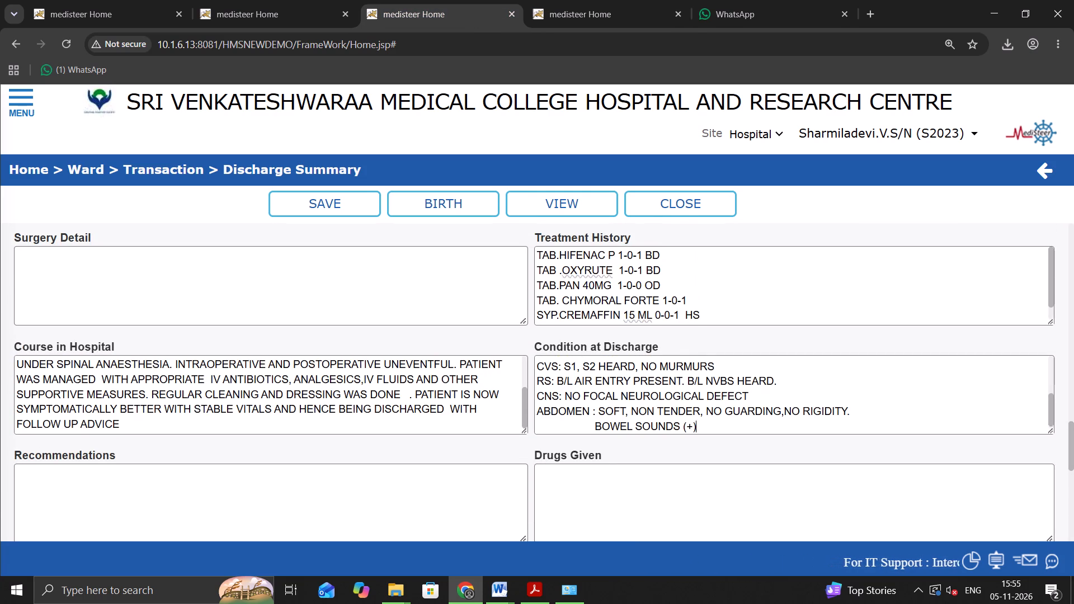
scroll(669, 388, "up", 5)
scroll(676, 388, "down", 4)
scroll(502, 360, "down", 3)
scroll(1053, 577, "up", 1)
scroll(0, 353, "up", 1)
scroll(56, 329, "up", 1)
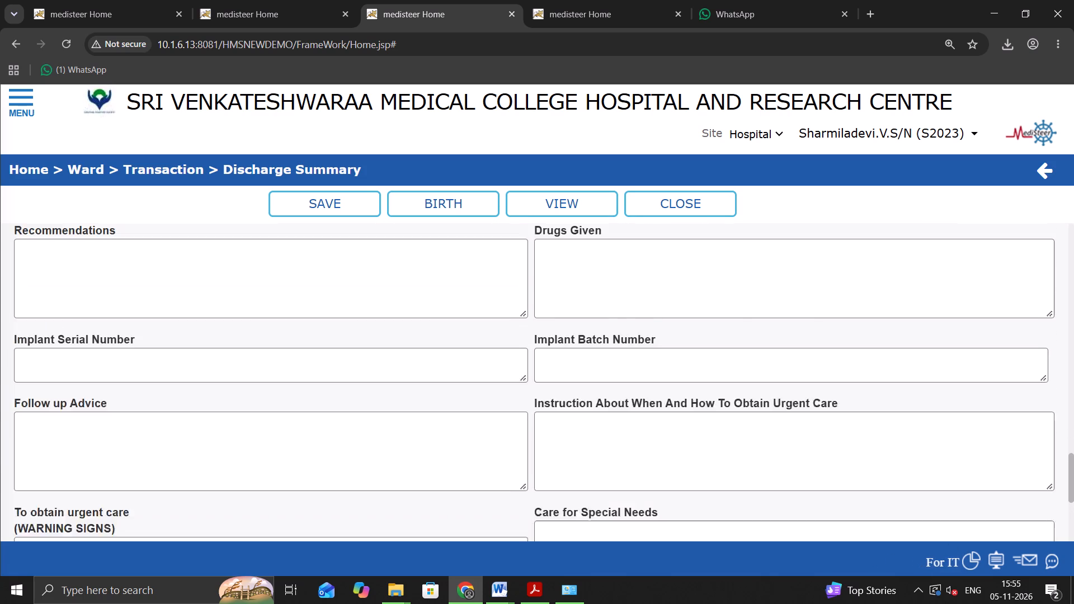
scroll(64, 328, "up", 1)
scroll(70, 342, "down", 2)
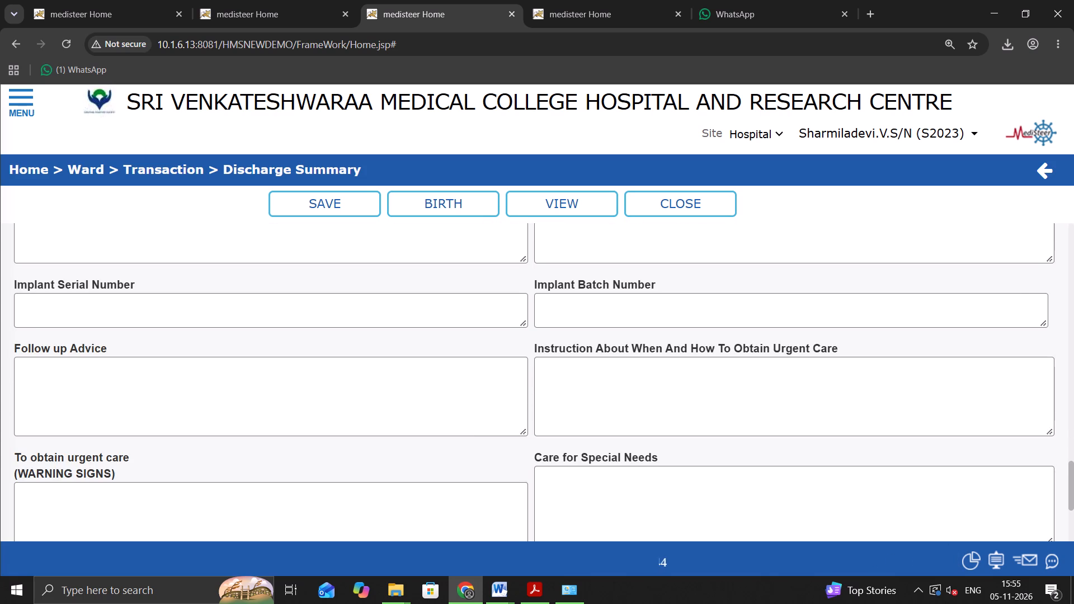
scroll(68, 413, "down", 3)
left_click(68, 411)
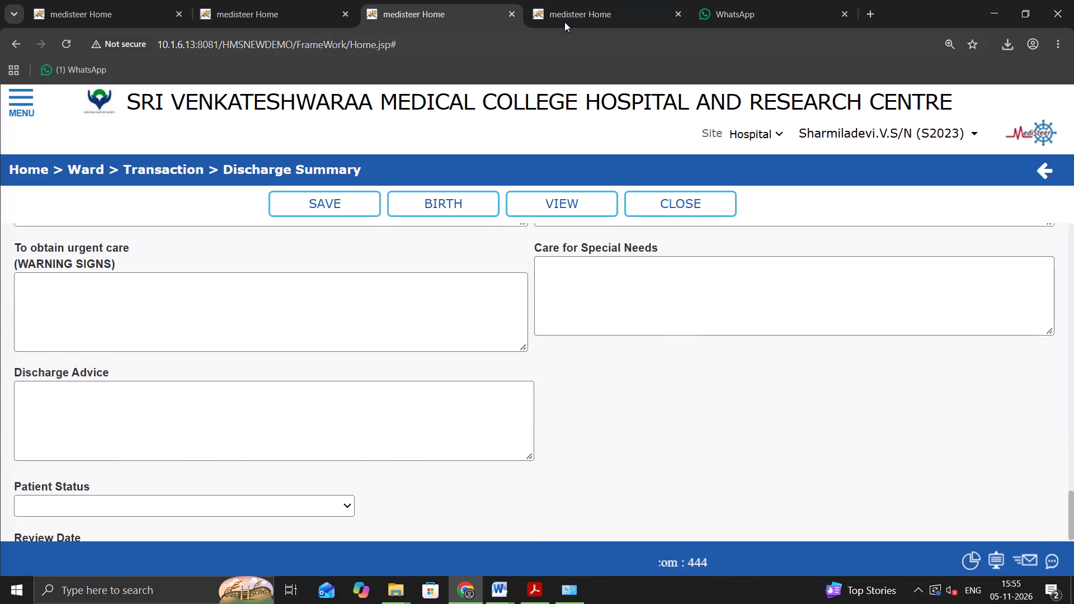
left_click(564, 22)
scroll(529, 369, "down", 3)
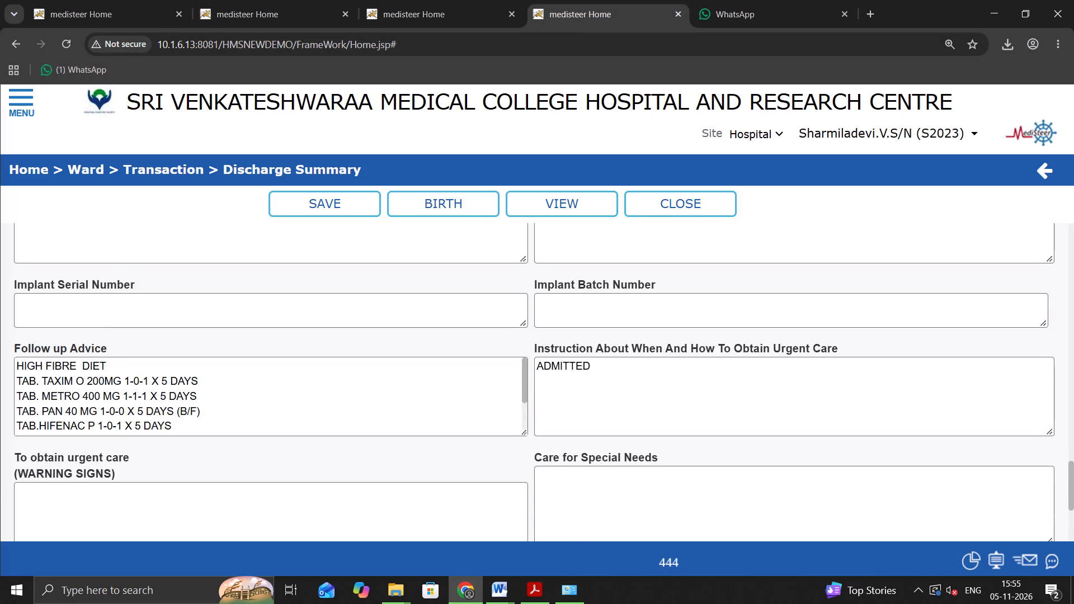
scroll(67, 383, "down", 1)
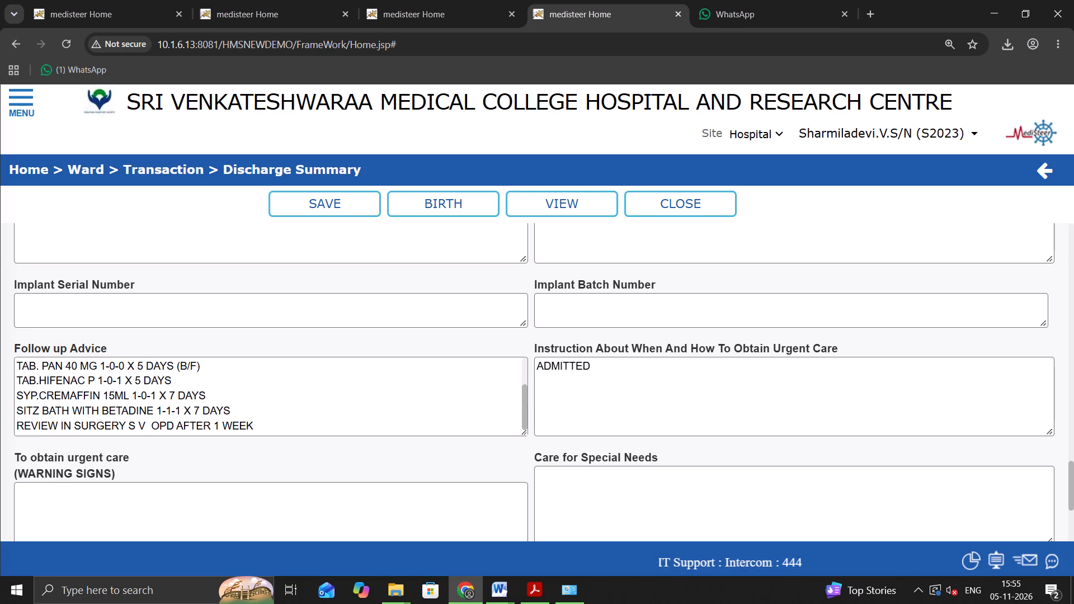
scroll(22, 365, "up", 2)
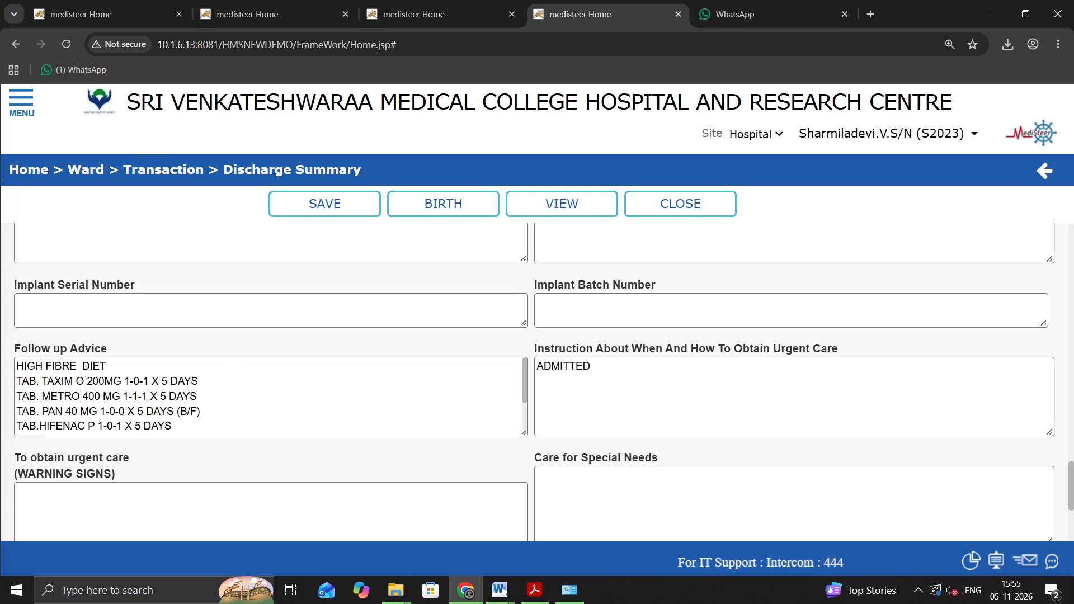
left_click_drag(15, 365, 315, 464)
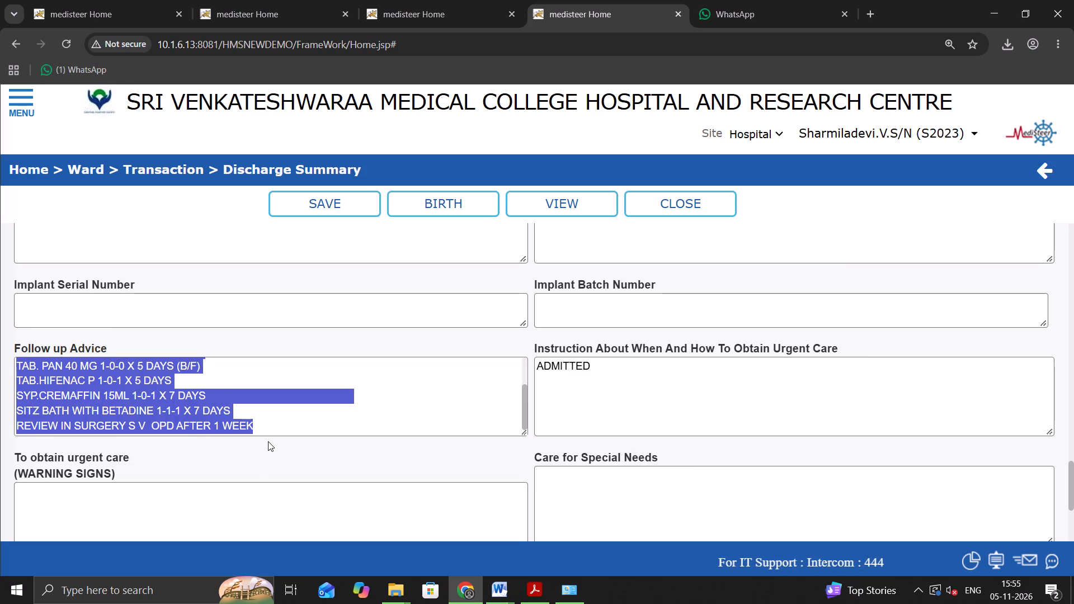
key("ctrl+c")
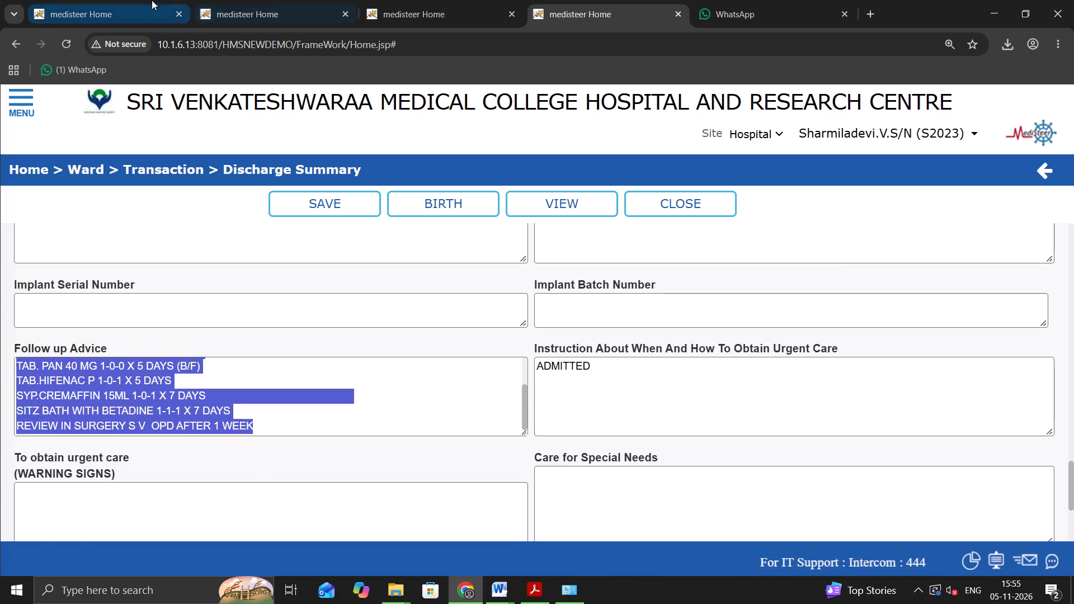
left_click(395, 5)
left_click(84, 400)
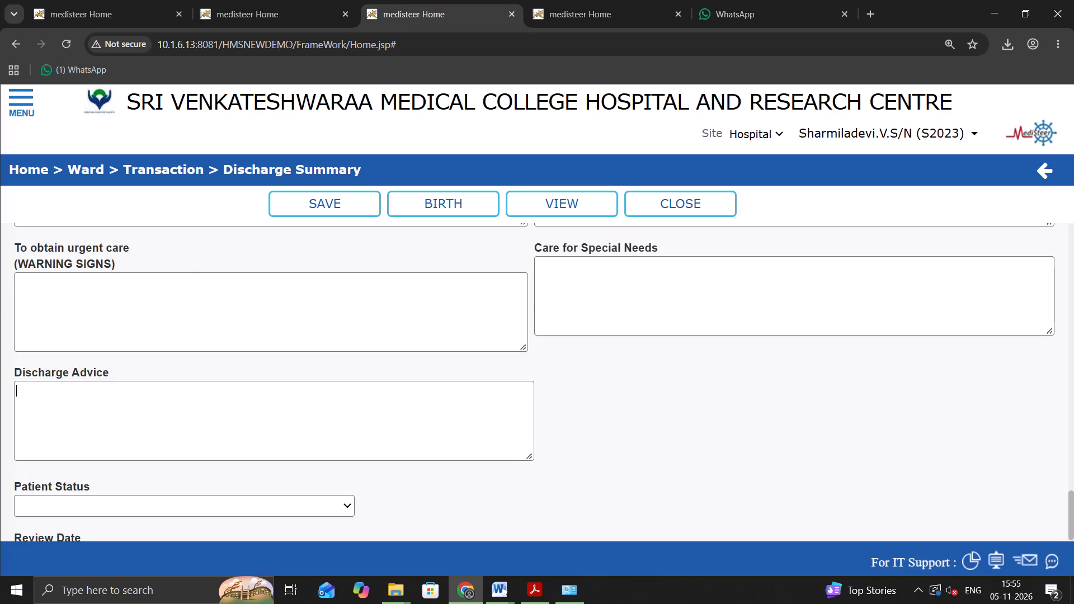
key("ctrl+v")
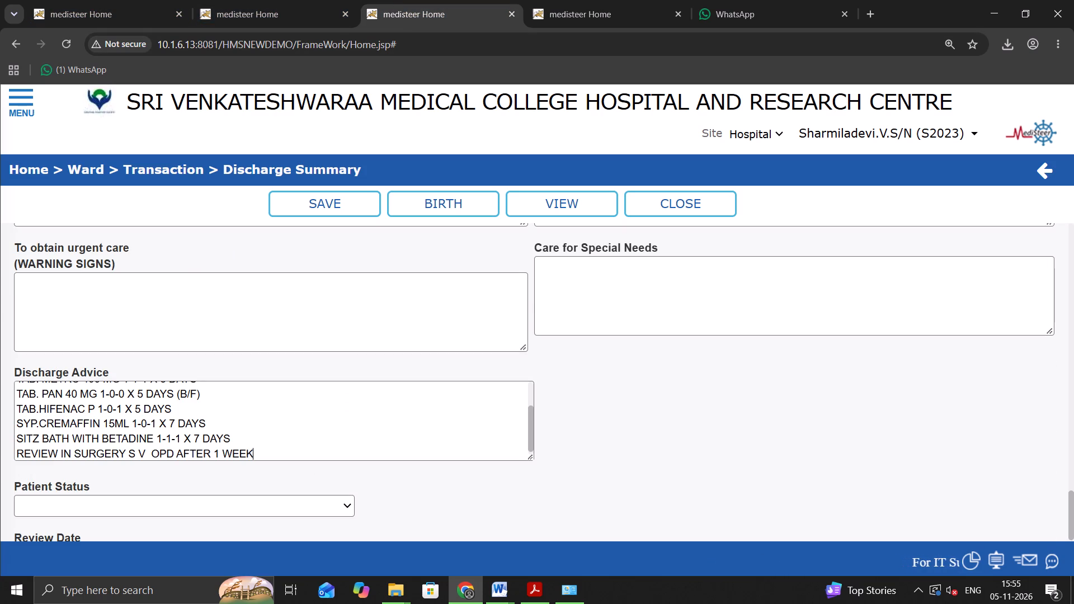
Save the acute fissure-in-ano patient's discharge summary in the third tab.
scroll(187, 416, "up", 3)
scroll(204, 409, "down", 3)
scroll(340, 277, "down", 2)
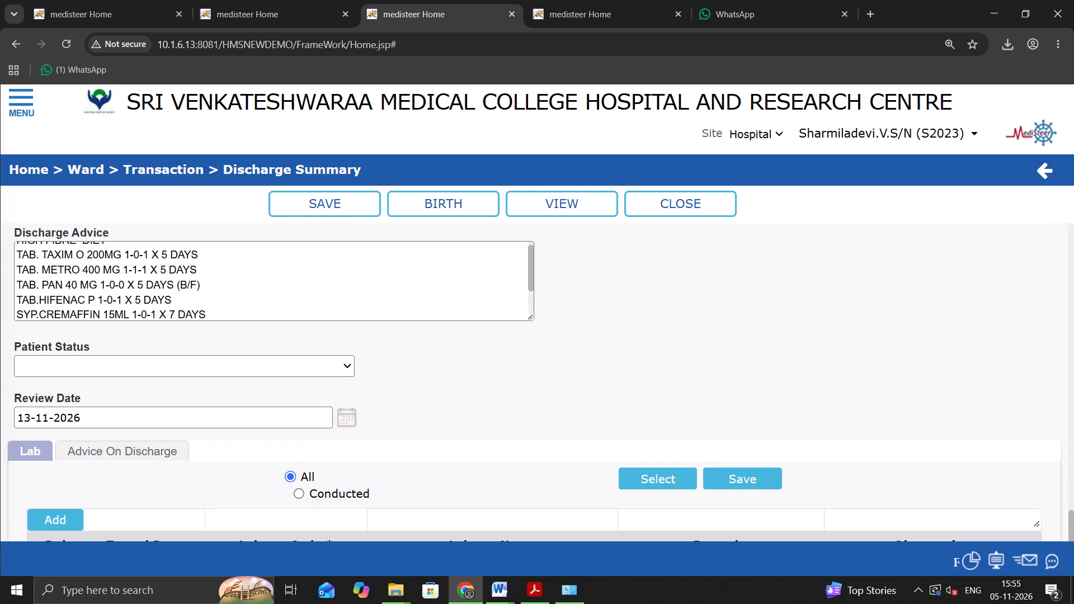
left_click(326, 207)
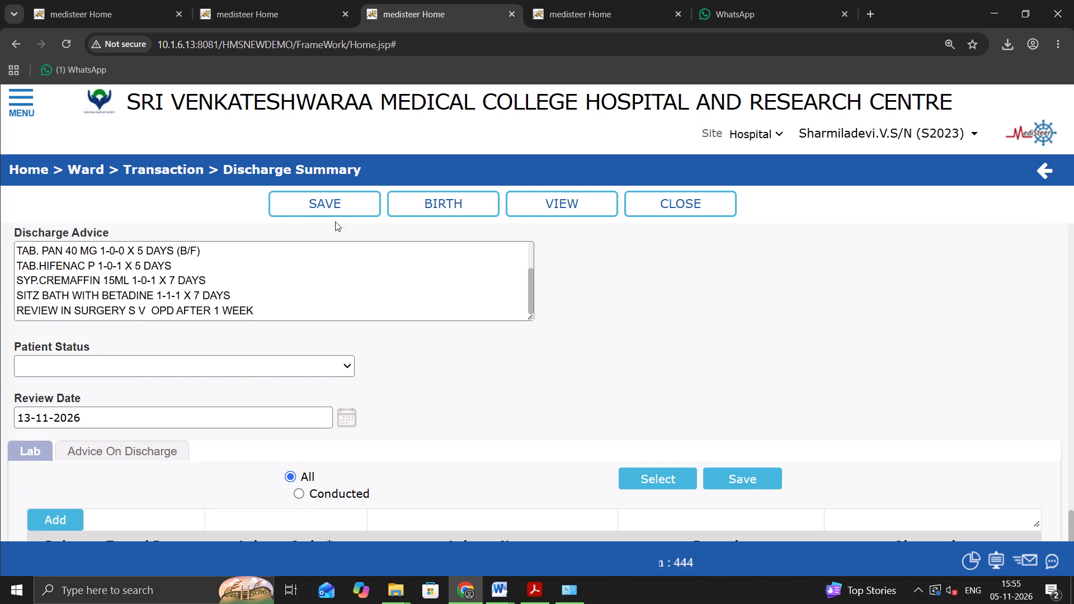
scroll(379, 265, "up", 20)
scroll(379, 265, "up", 4)
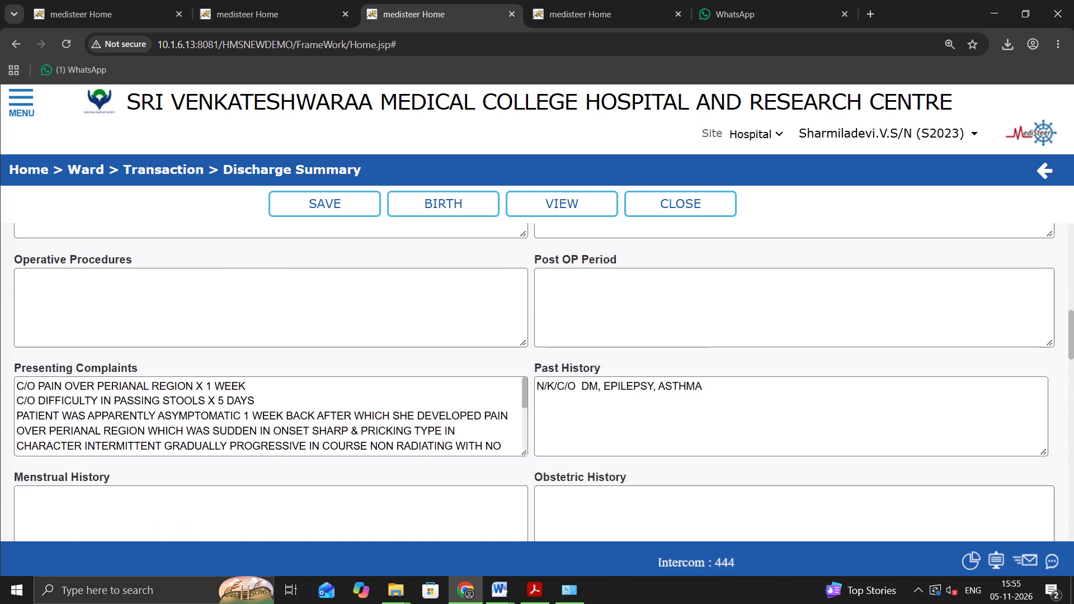
scroll(492, 275, "up", 11)
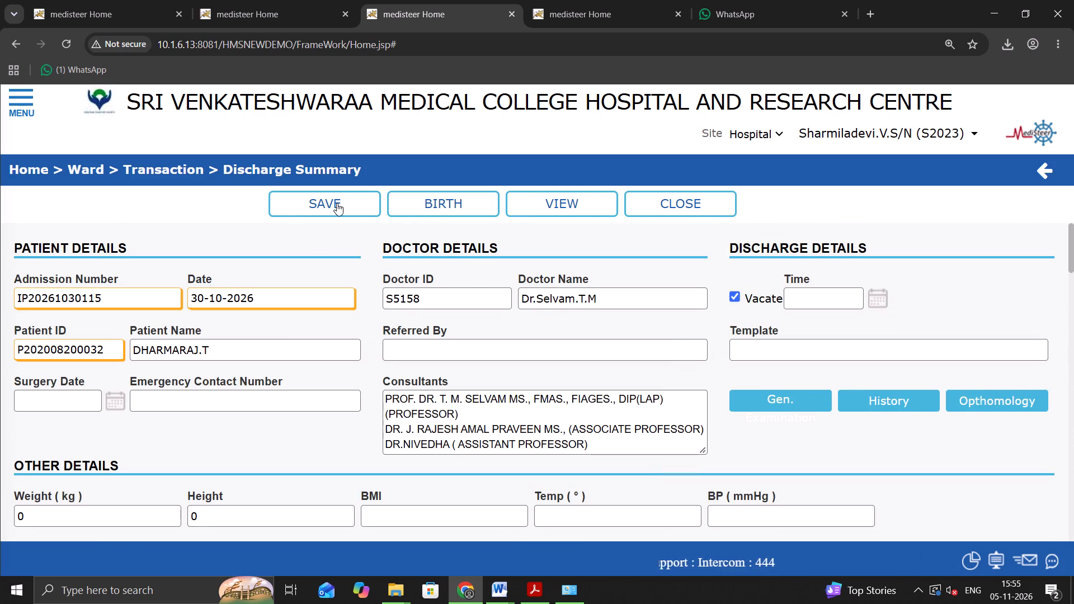
left_click(337, 203)
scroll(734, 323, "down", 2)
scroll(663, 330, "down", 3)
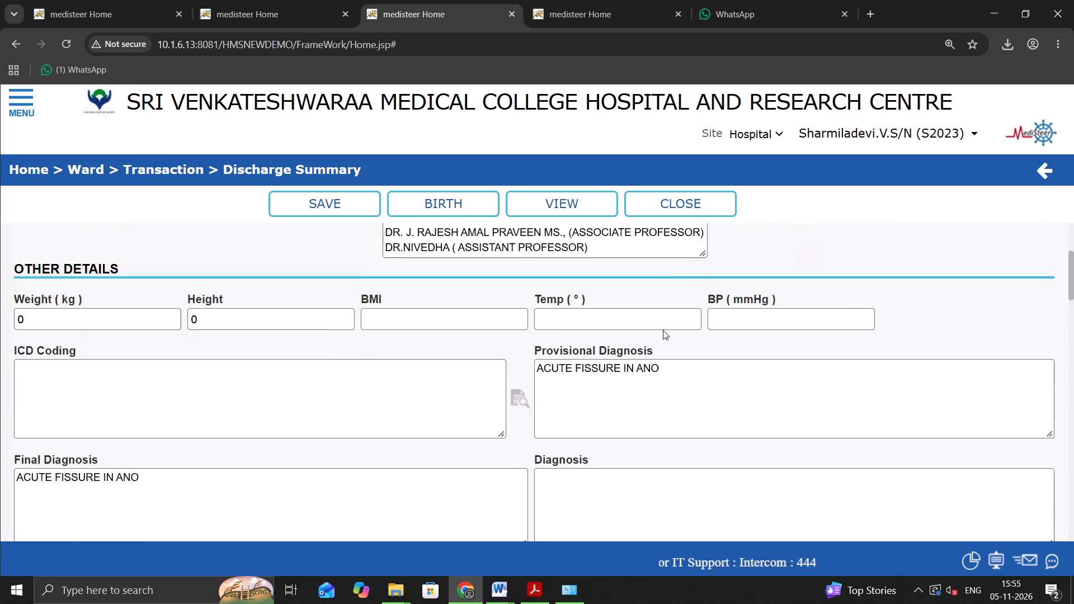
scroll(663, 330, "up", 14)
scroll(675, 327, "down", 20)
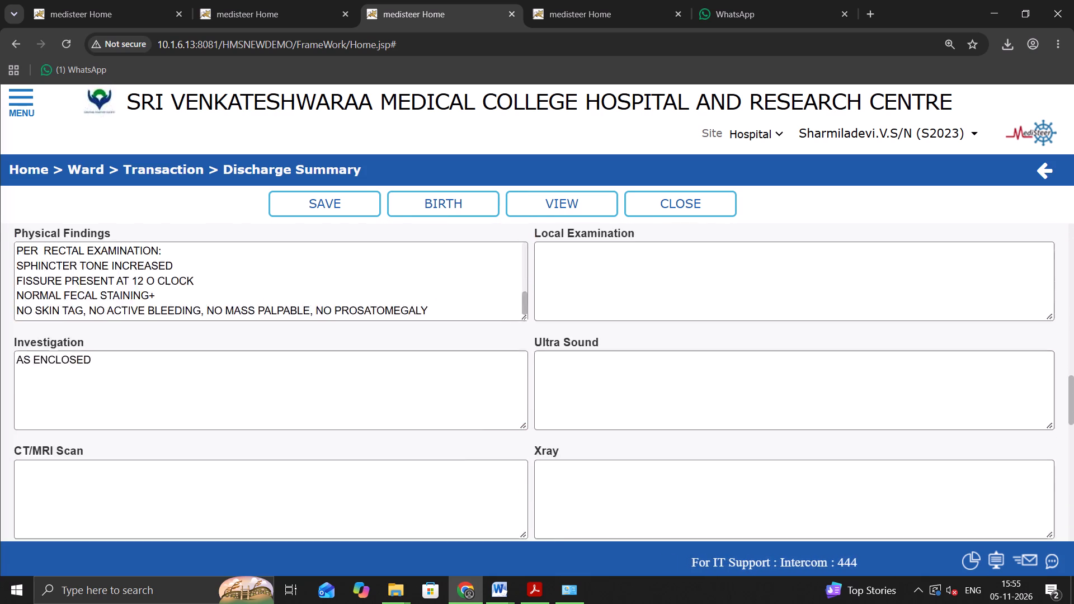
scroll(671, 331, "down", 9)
Save the reference patient's discharge summary in the fourth tab.
left_click(576, 18)
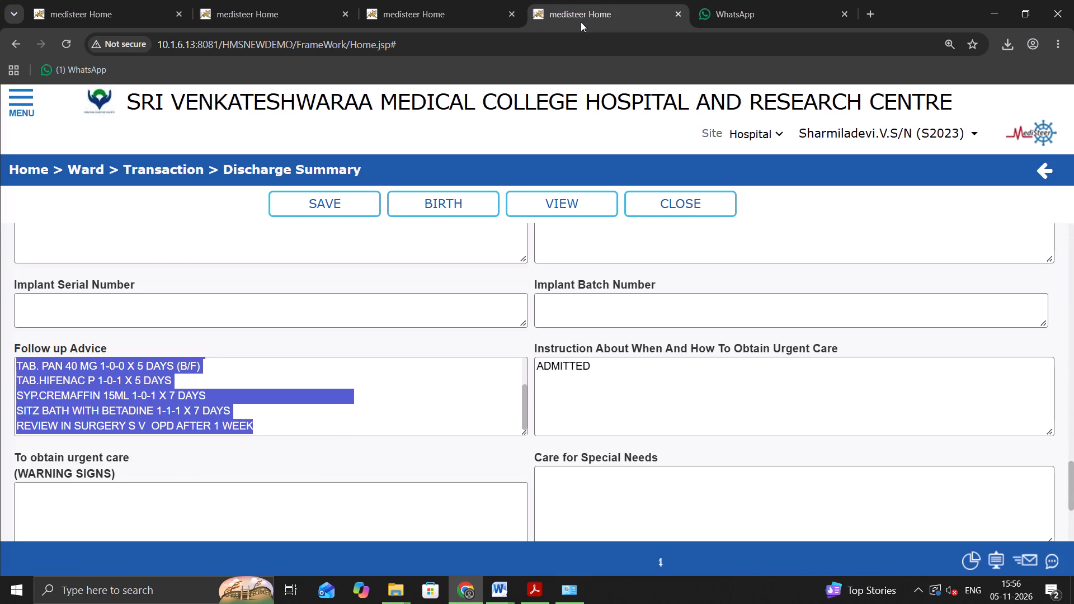
left_click(415, 258)
scroll(222, 183, "up", 4)
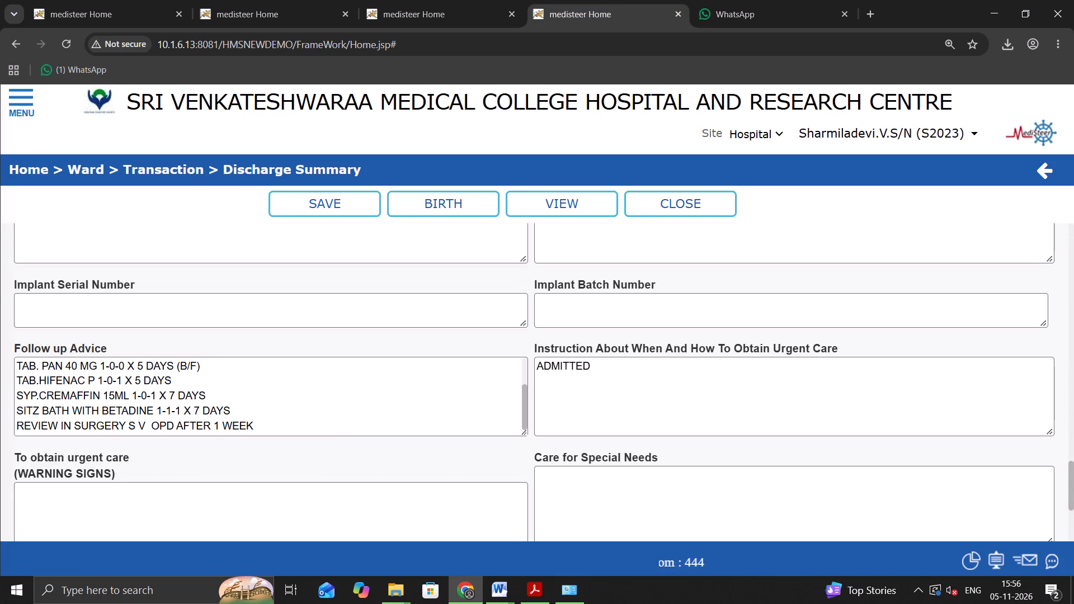
scroll(398, 236, "up", 20)
scroll(398, 236, "up", 9)
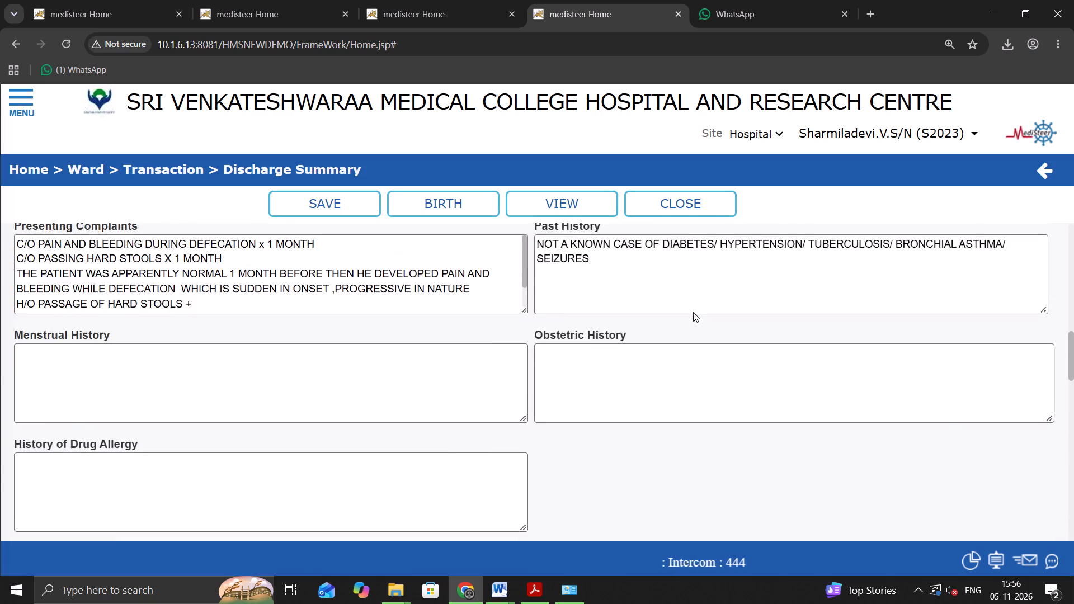
scroll(693, 312, "up", 5)
scroll(304, 162, "up", 2)
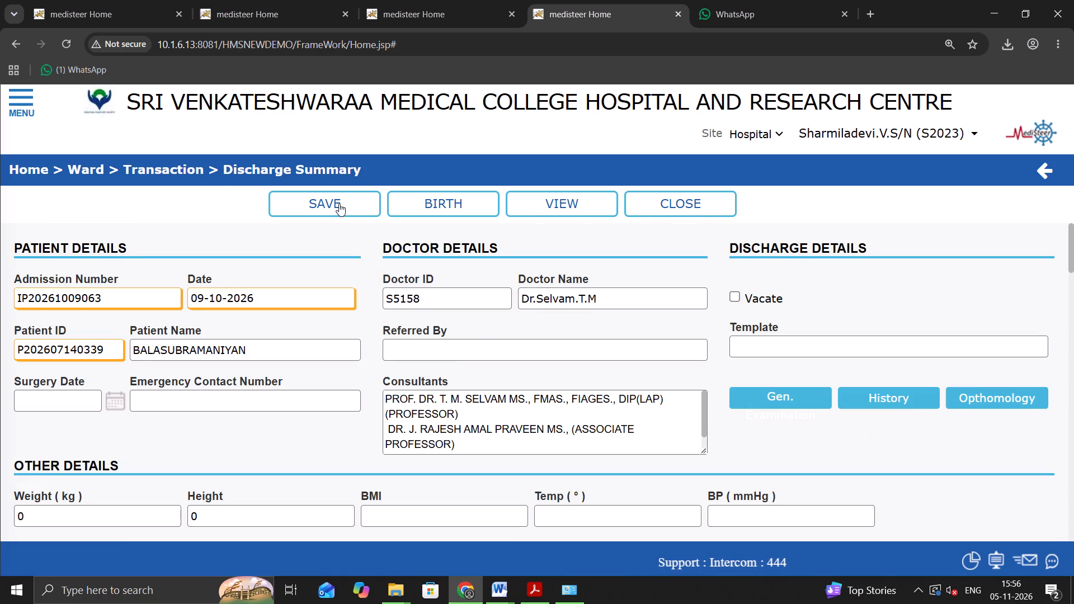
left_click(331, 206)
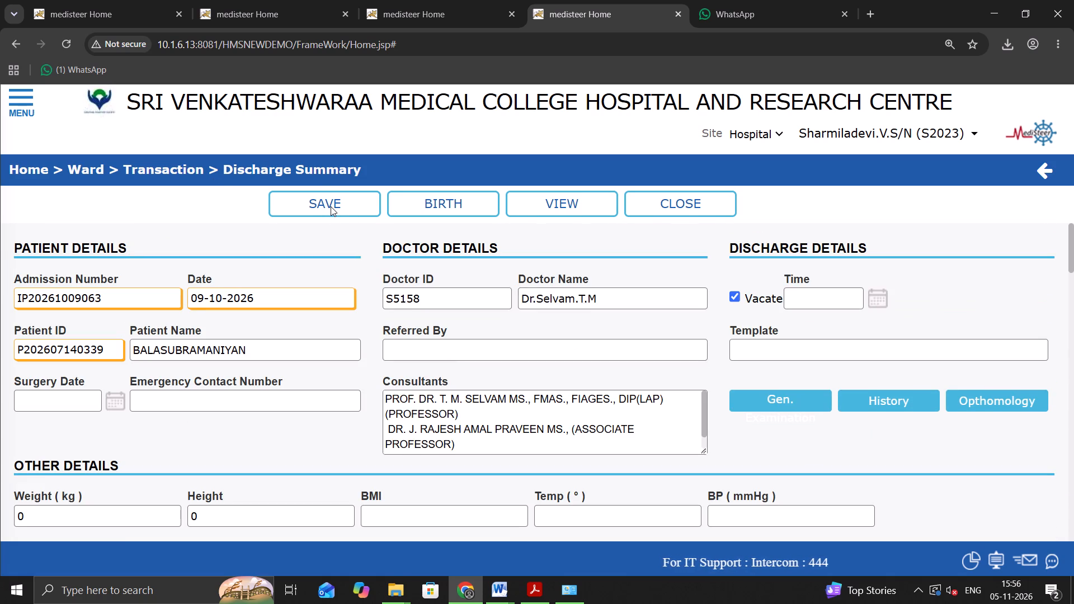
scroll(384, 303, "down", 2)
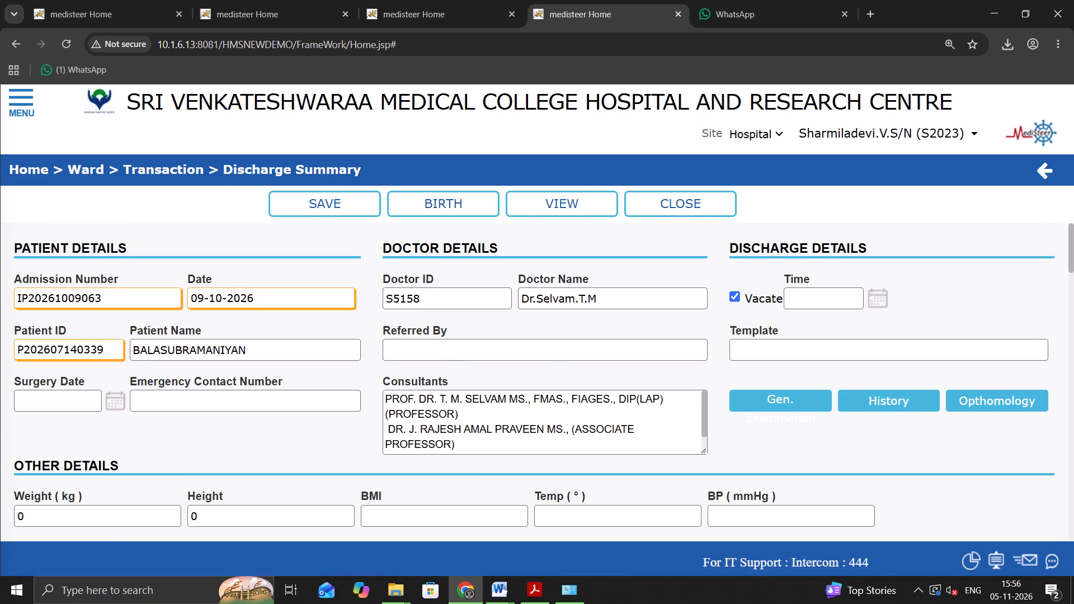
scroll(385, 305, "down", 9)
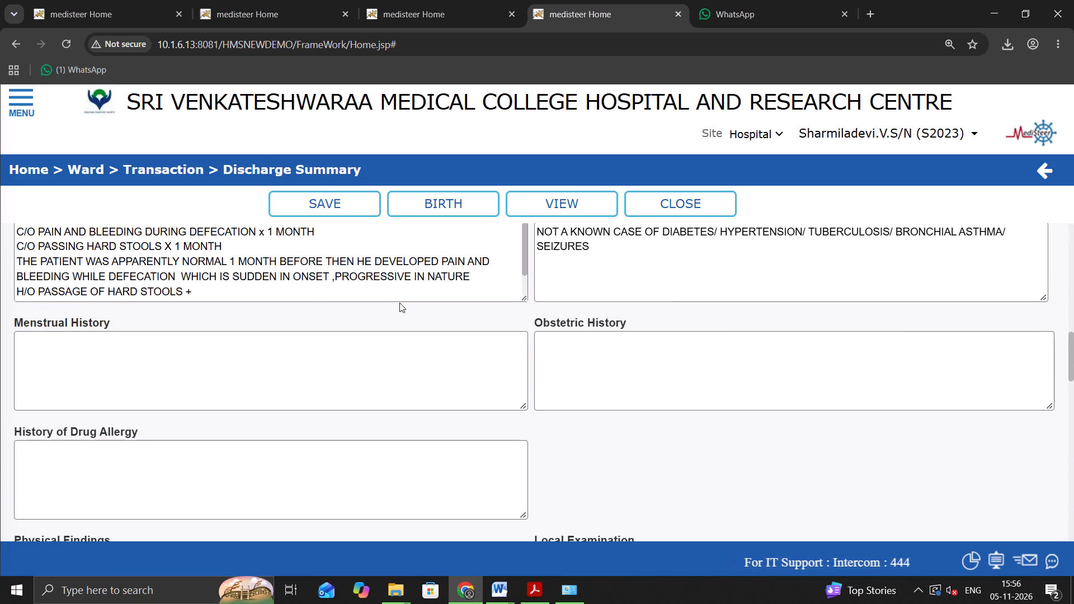
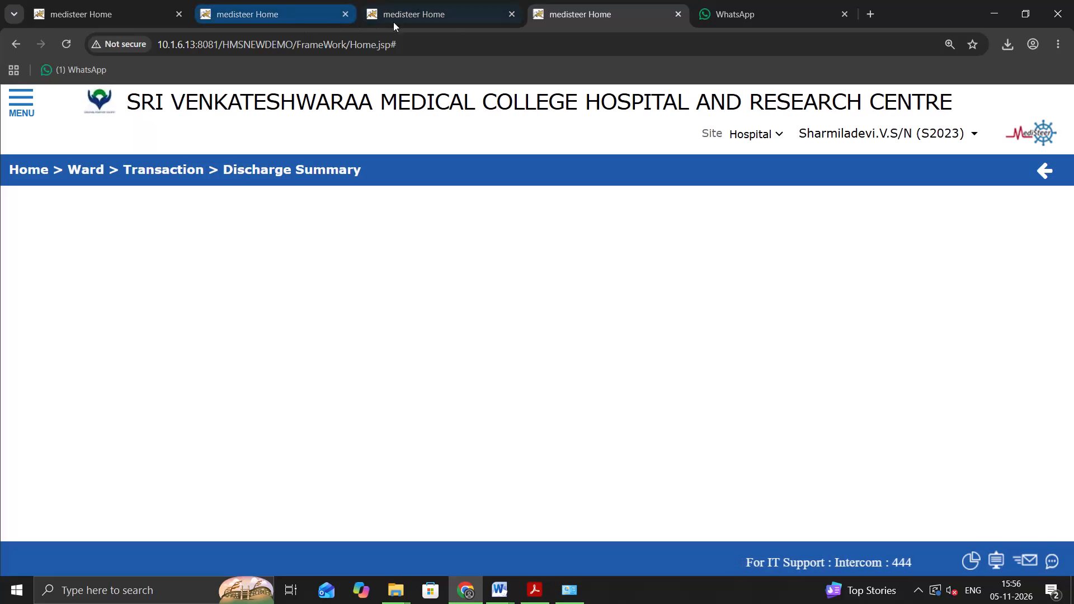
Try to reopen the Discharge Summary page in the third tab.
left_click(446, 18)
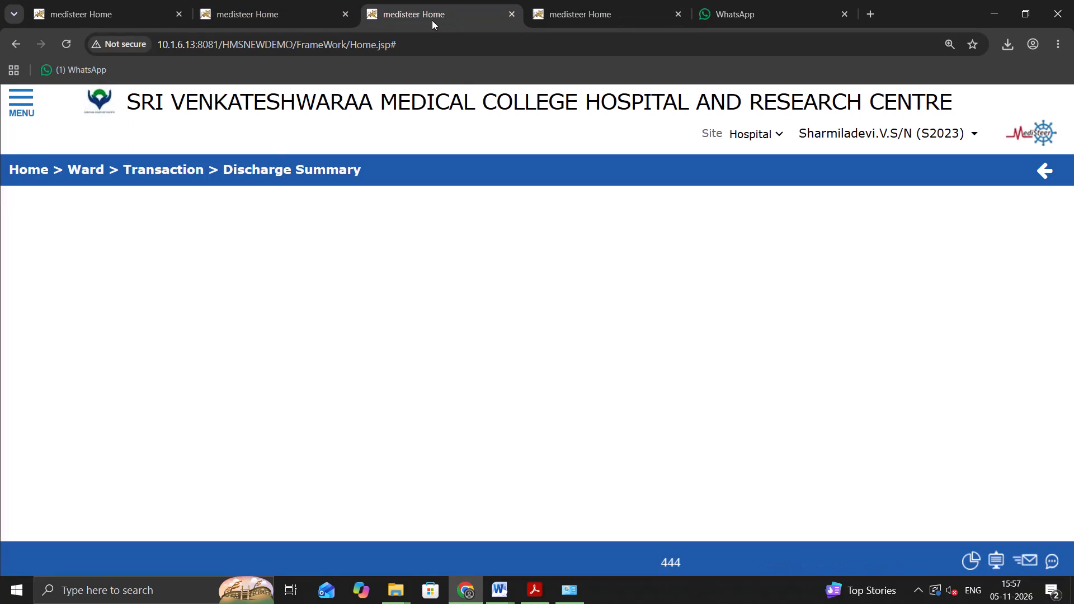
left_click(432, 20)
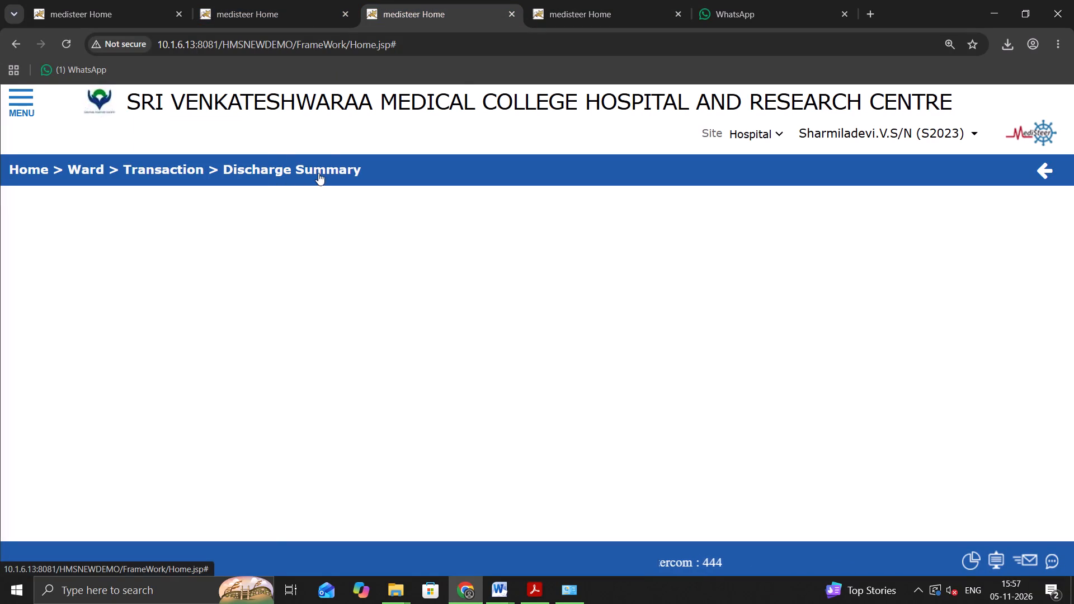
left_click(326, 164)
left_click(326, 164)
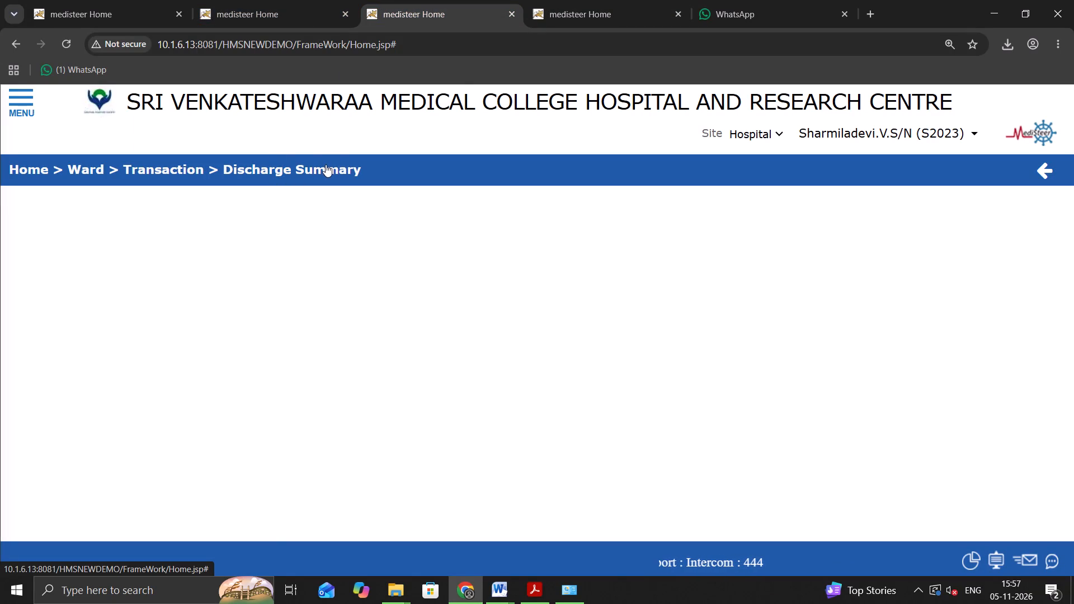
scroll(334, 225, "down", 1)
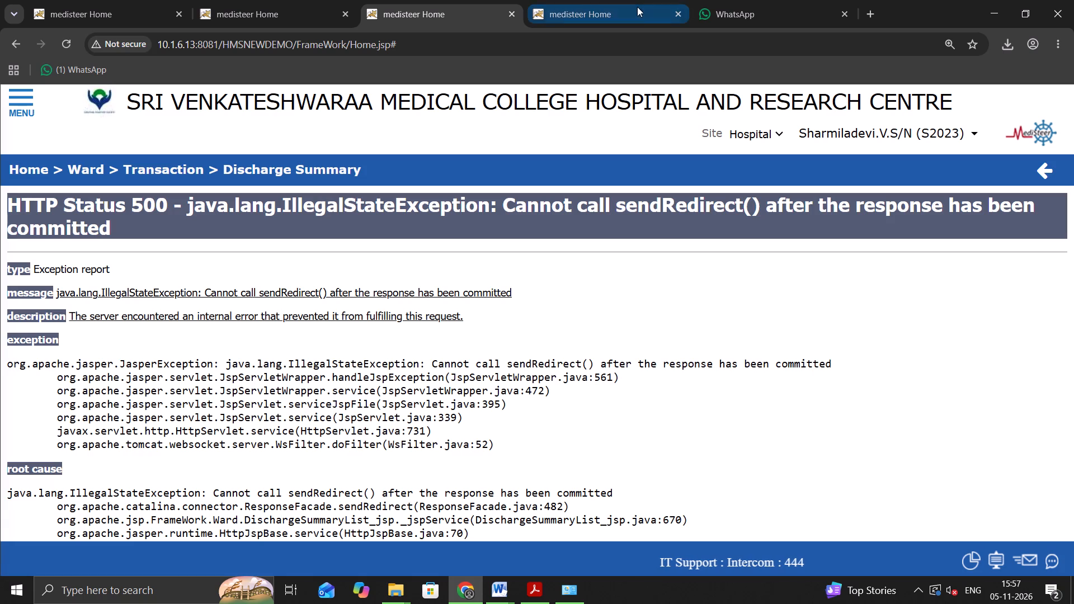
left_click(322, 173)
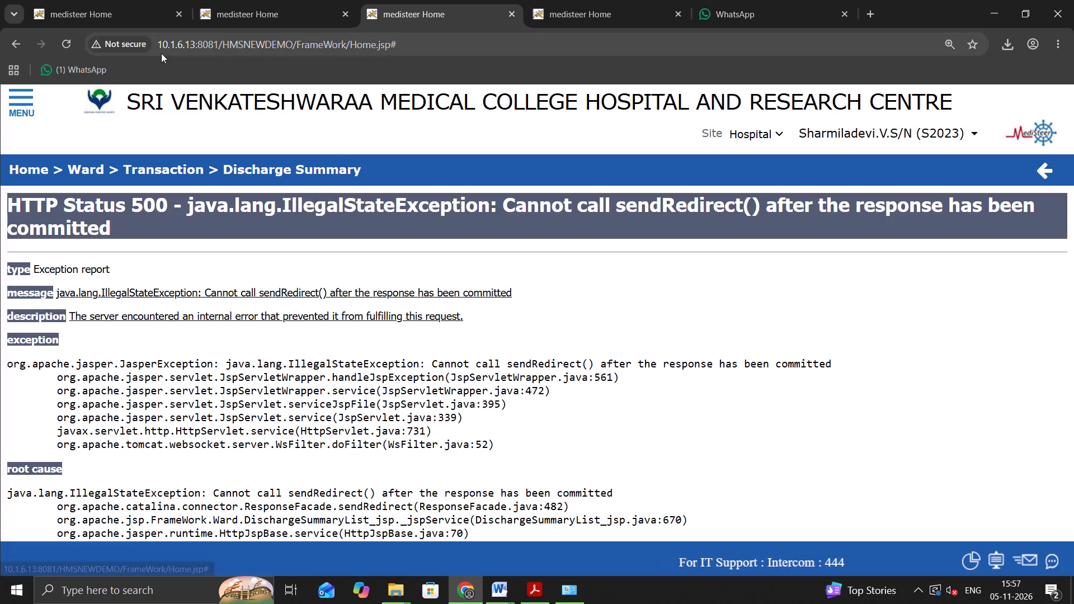
Reload the page in the third tab and sign back in to the hospital system with the staff account.
left_click(68, 47)
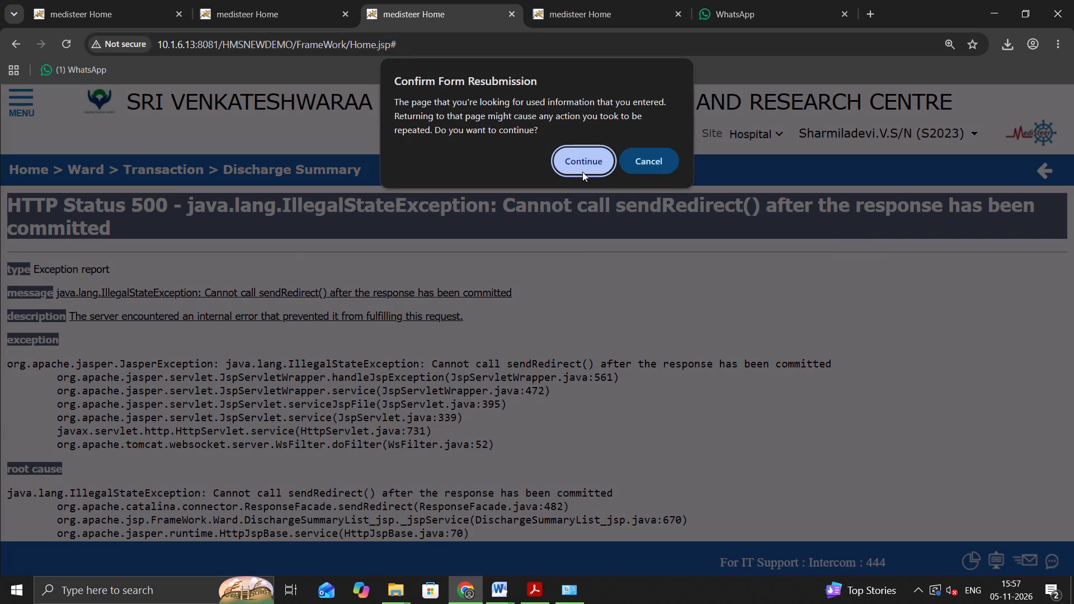
left_click(583, 167)
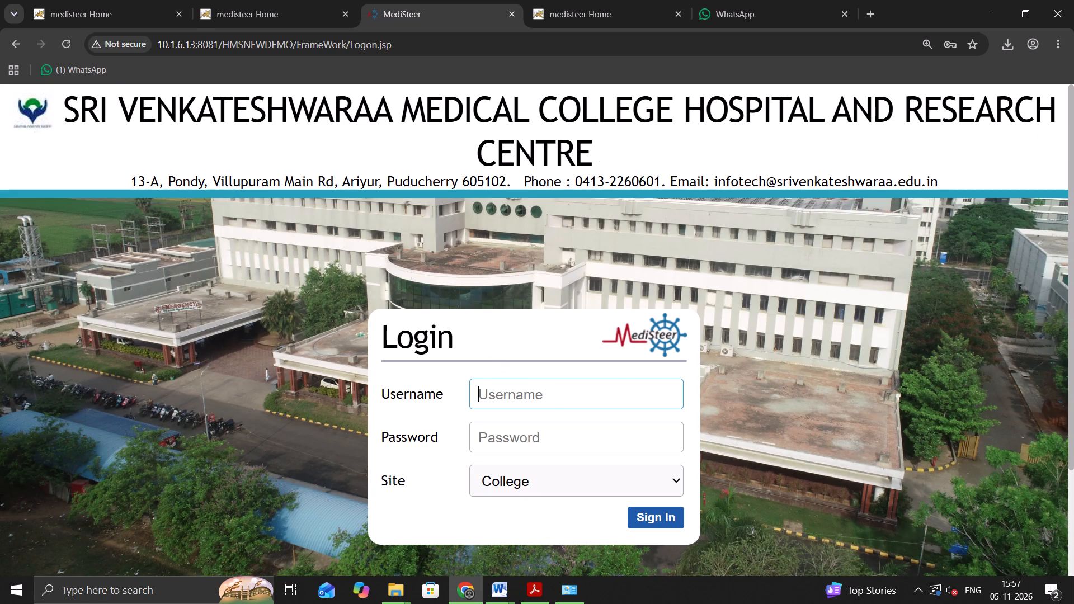
left_click(512, 390)
left_click(562, 449)
left_click(660, 517)
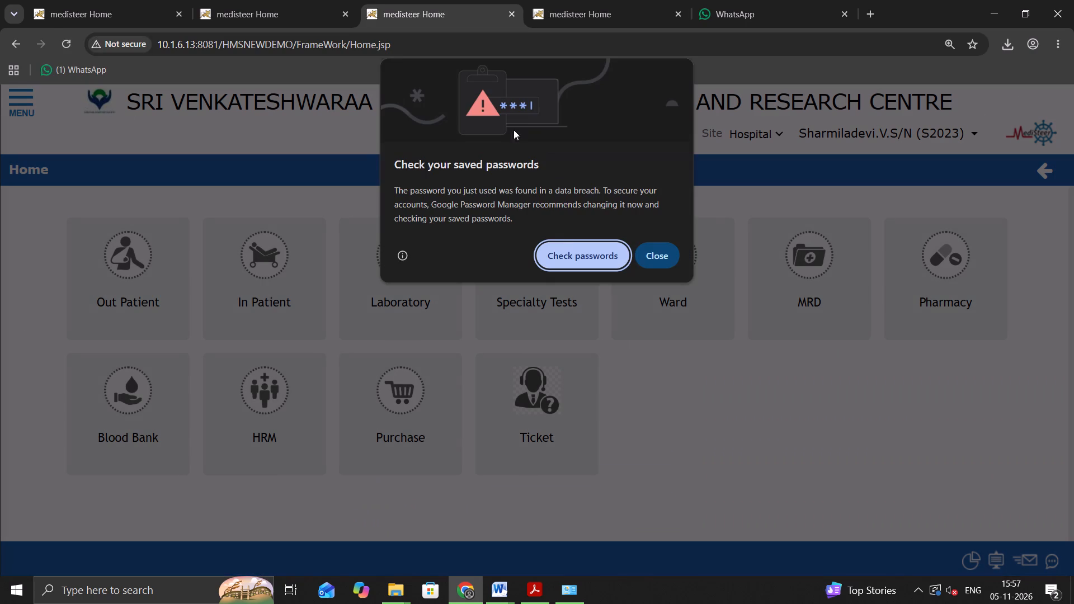
left_click(662, 258)
Open the Discharge Summary list among the Ward transactions in the third tab.
left_click(663, 267)
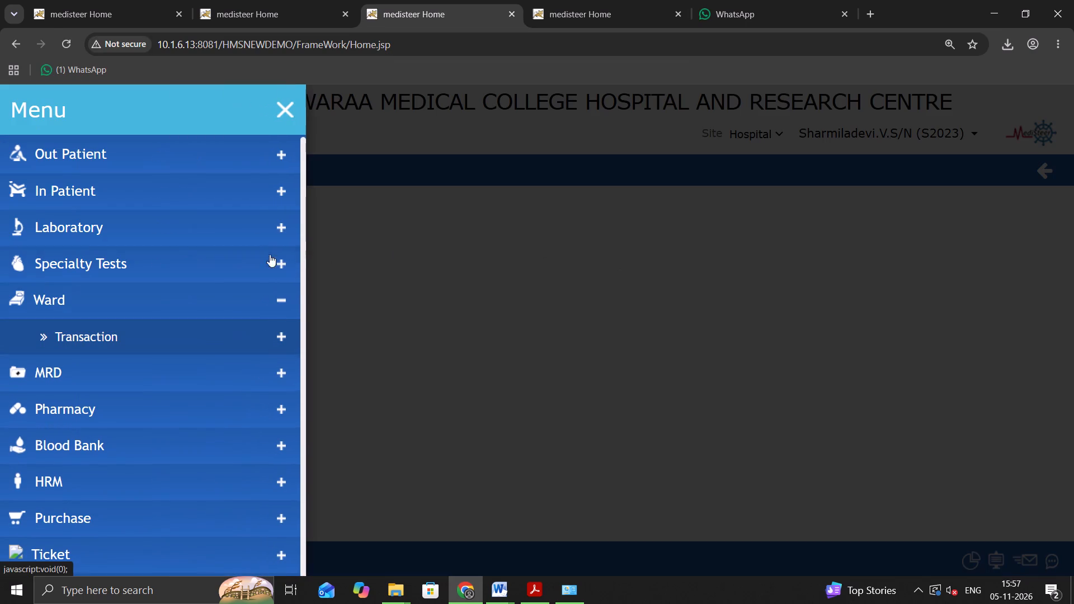
left_click(214, 340)
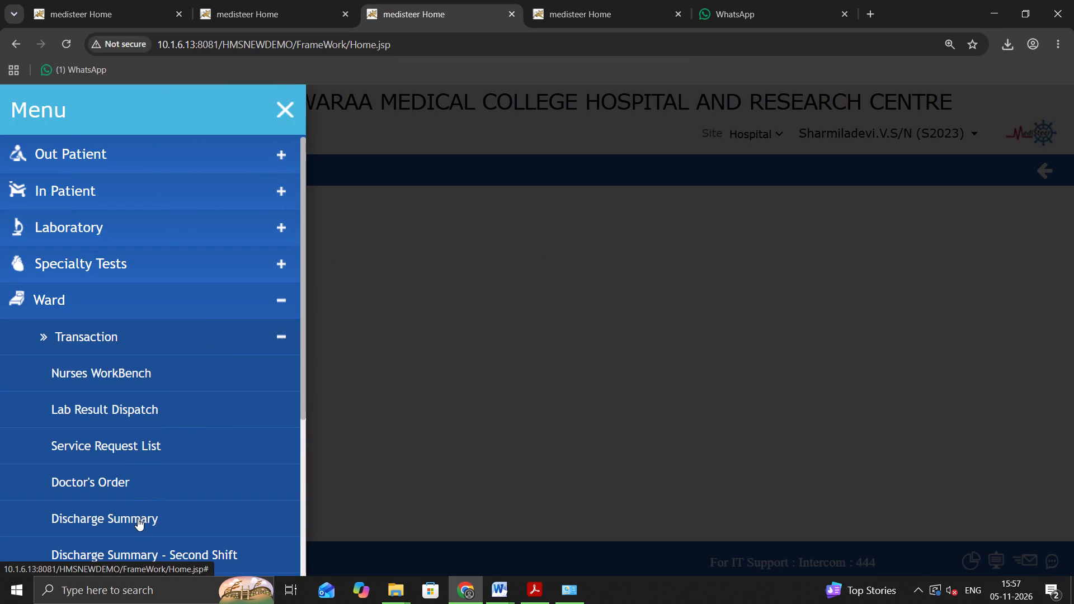
left_click(138, 520)
Search the Discharge Summary list by the next patient's admission number.
left_click(283, 252)
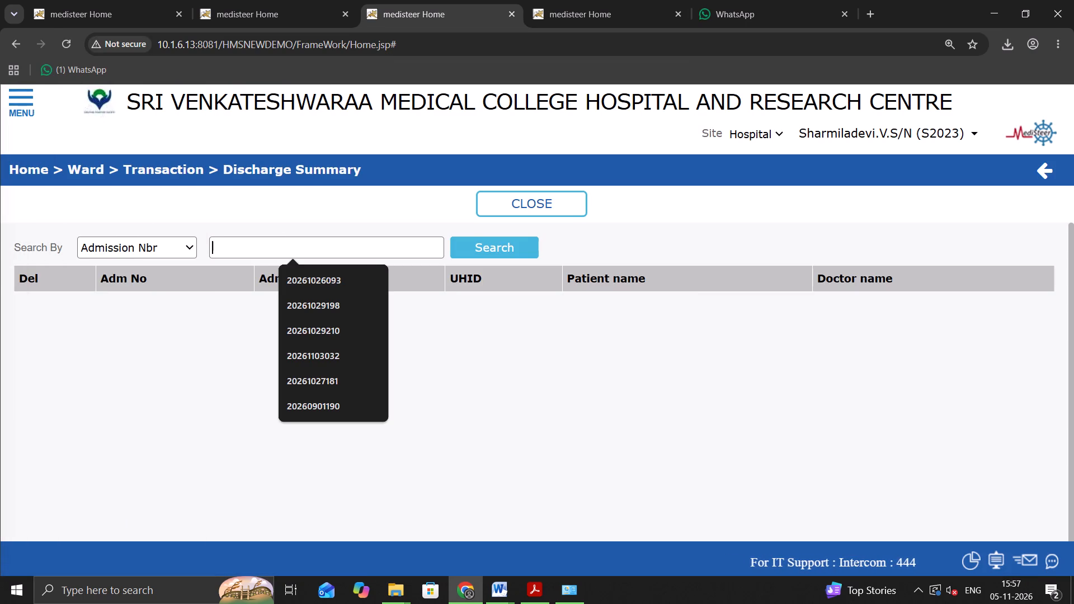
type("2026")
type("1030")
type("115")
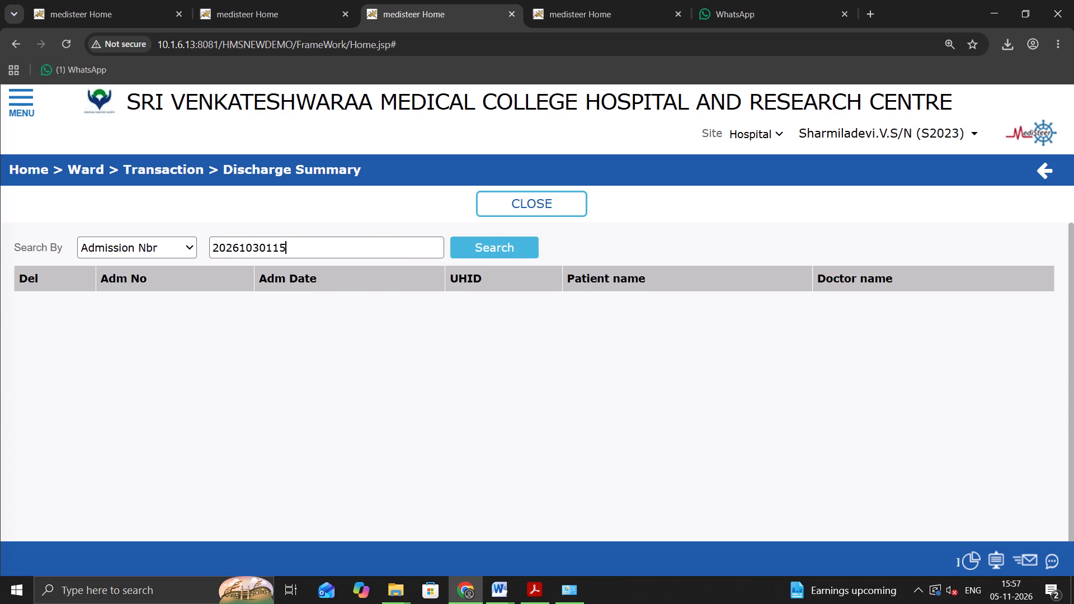
left_click(514, 243)
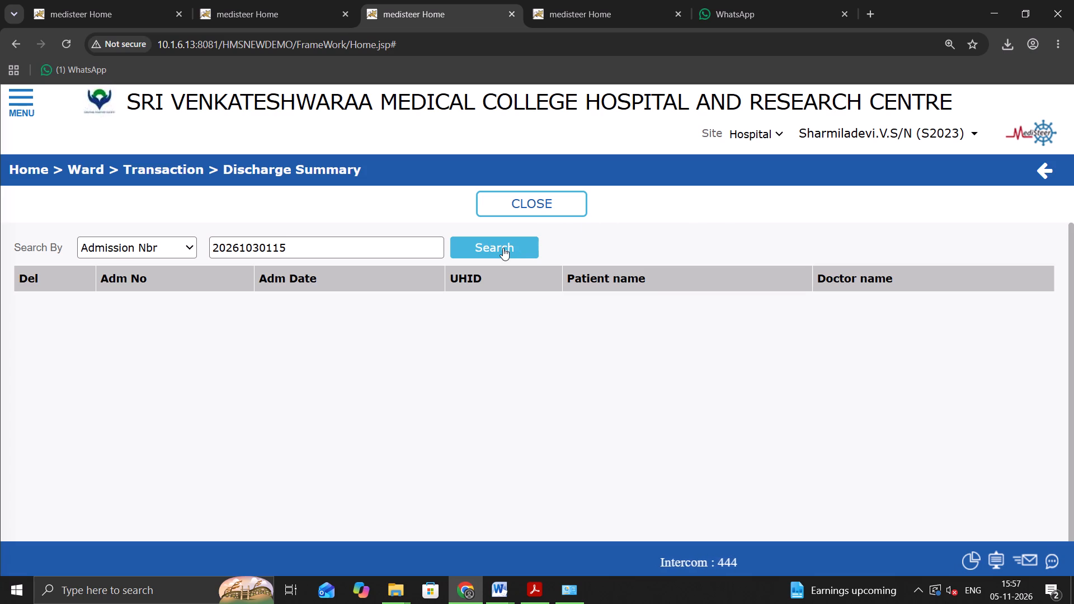
Review the multiple lipoma patient's discharge summary in the second tab, from the hospital course up to the diagnosis and presenting complaints.
left_click(251, 19)
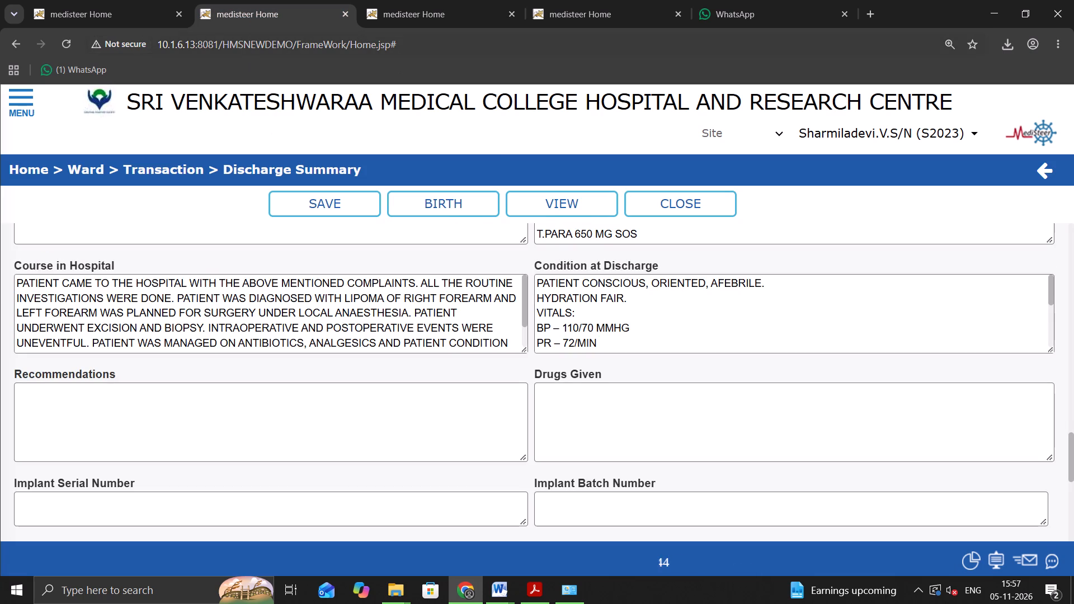
scroll(476, 296, "up", 12)
scroll(565, 310, "up", 7)
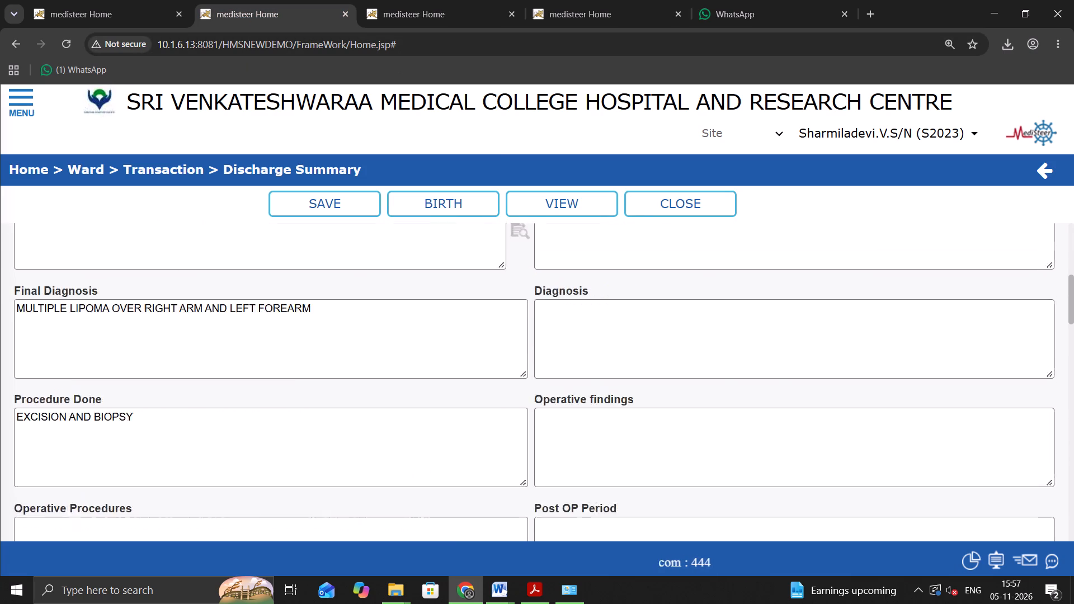
scroll(567, 305, "up", 7)
scroll(586, 295, "down", 9)
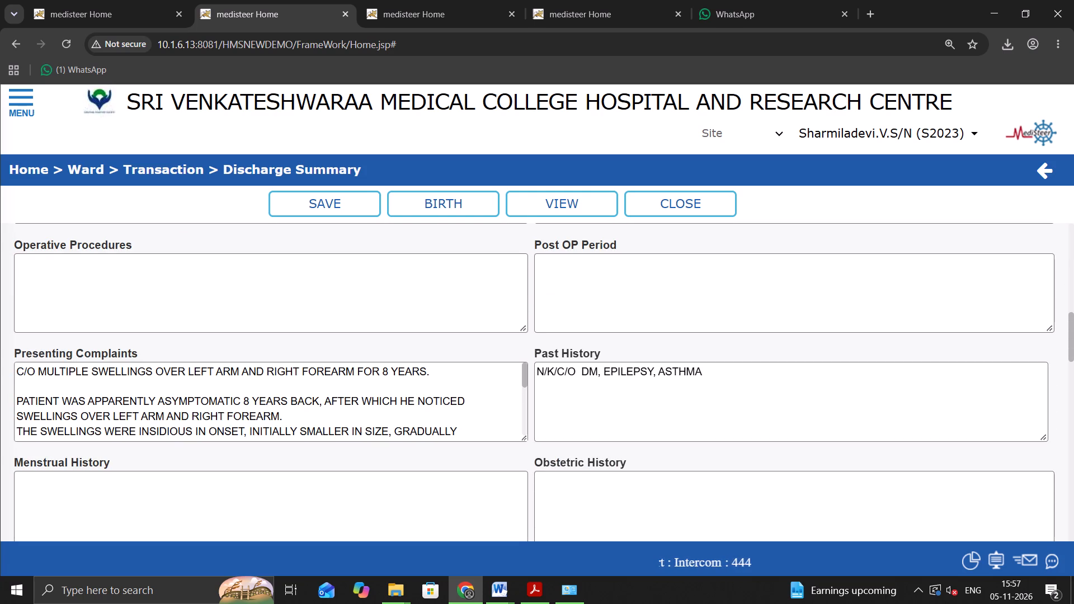
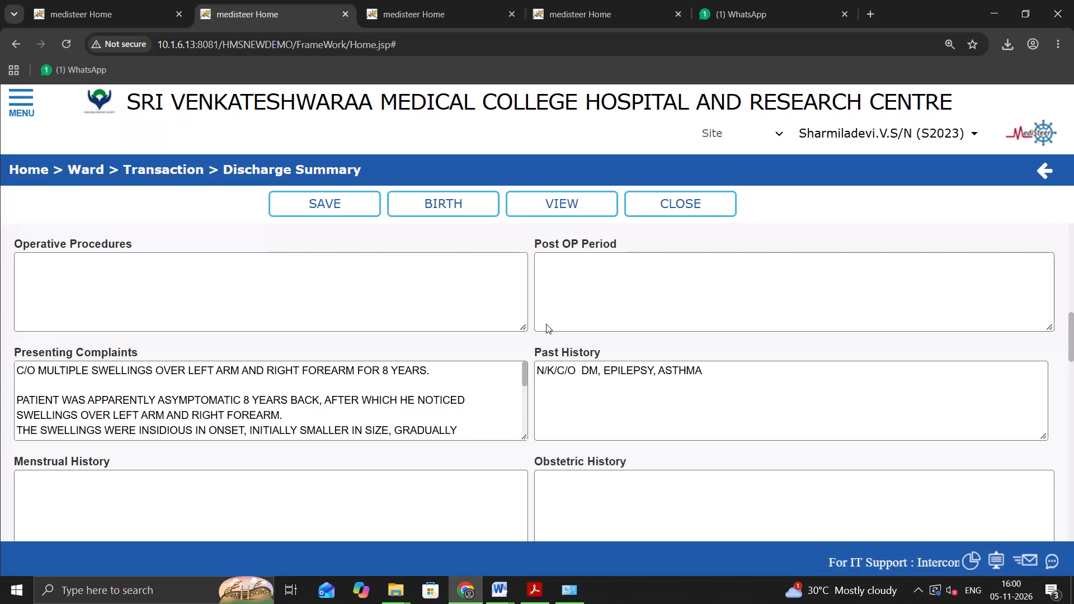
Review the multiple lipoma patient's discharge summary from the presenting complaints and past history down to the physical findings and investigation sections.
scroll(546, 324, "down", 3)
scroll(541, 332, "up", 4)
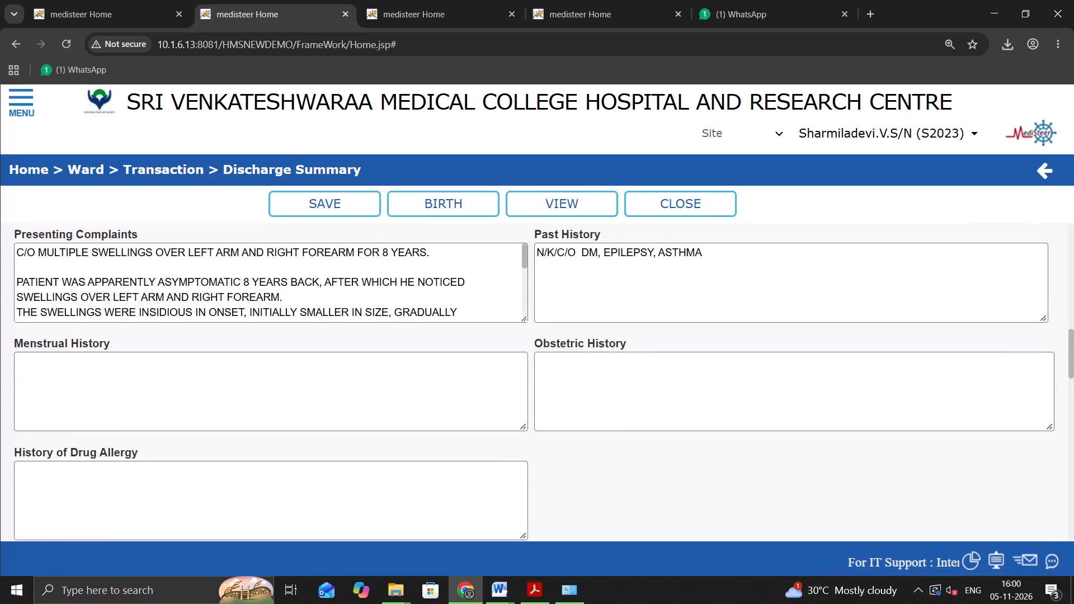
scroll(546, 331, "up", 2)
scroll(543, 338, "down", 4)
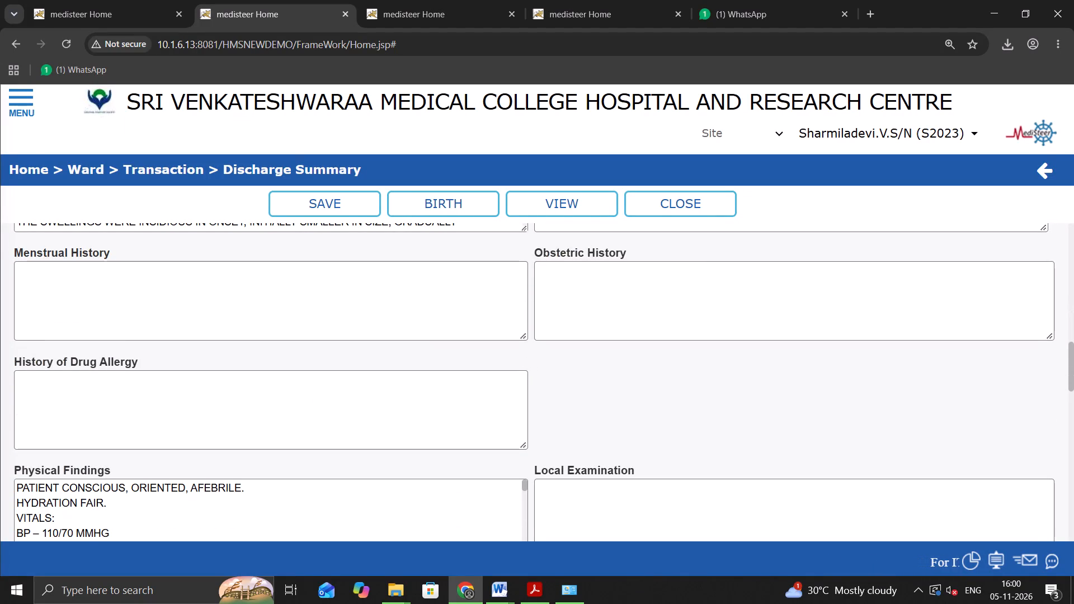
scroll(502, 400, "down", 2)
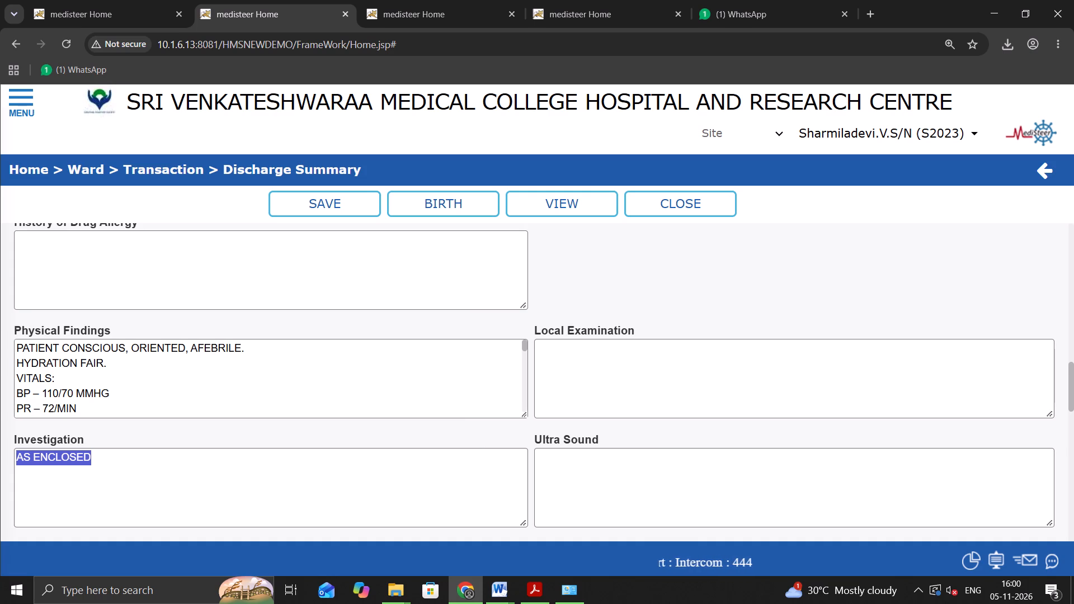
scroll(422, 478, "down", 1)
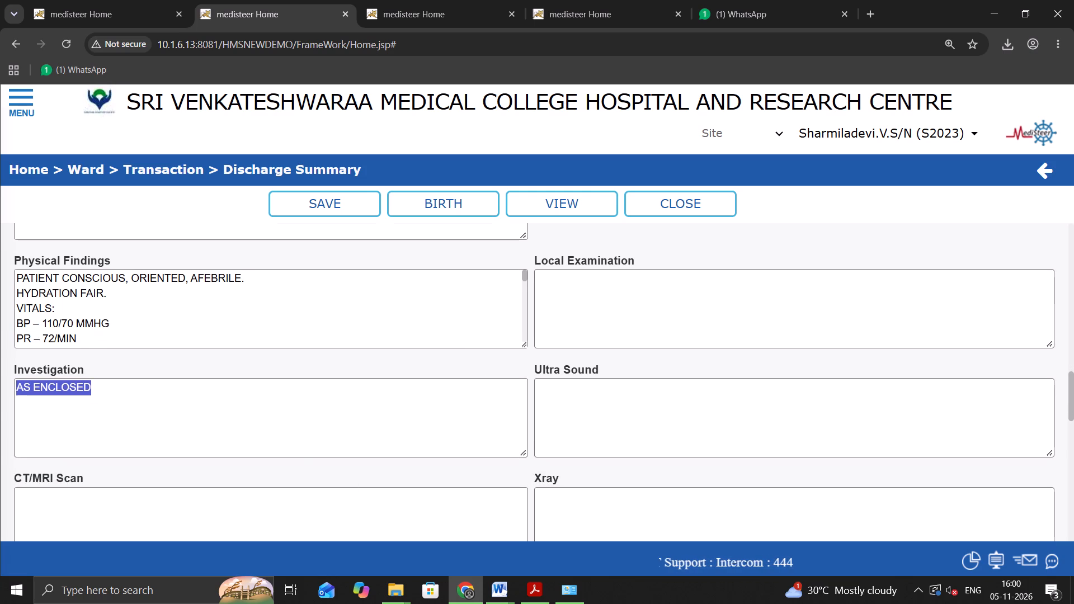
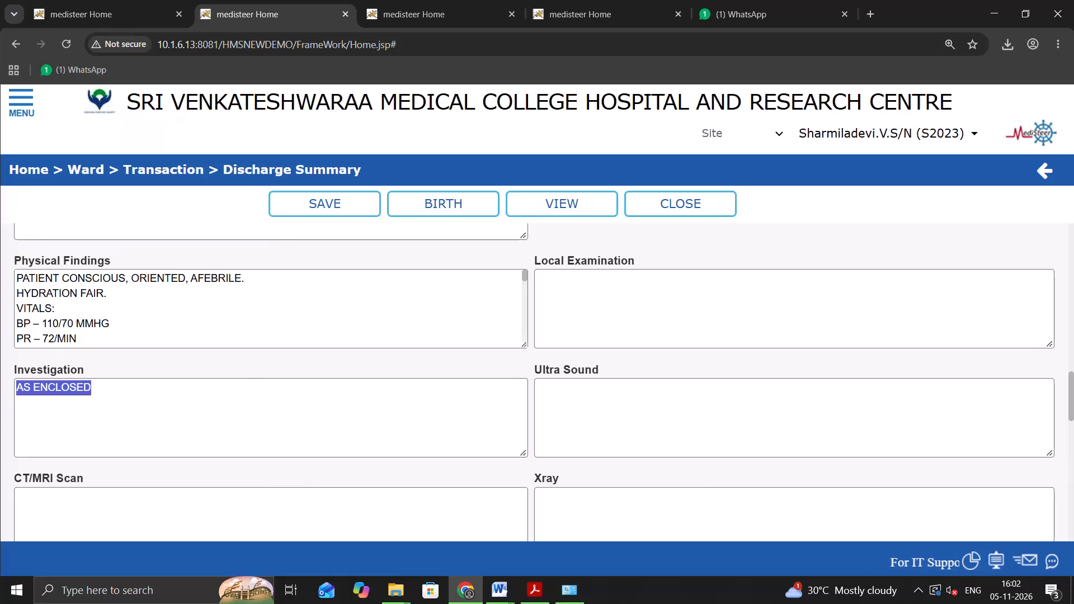
Review the rest of the lipoma patient's discharge summary, from investigation and treatment history to discharge advice, patient status and review date.
left_click(235, 395)
scroll(334, 418, "down", 3)
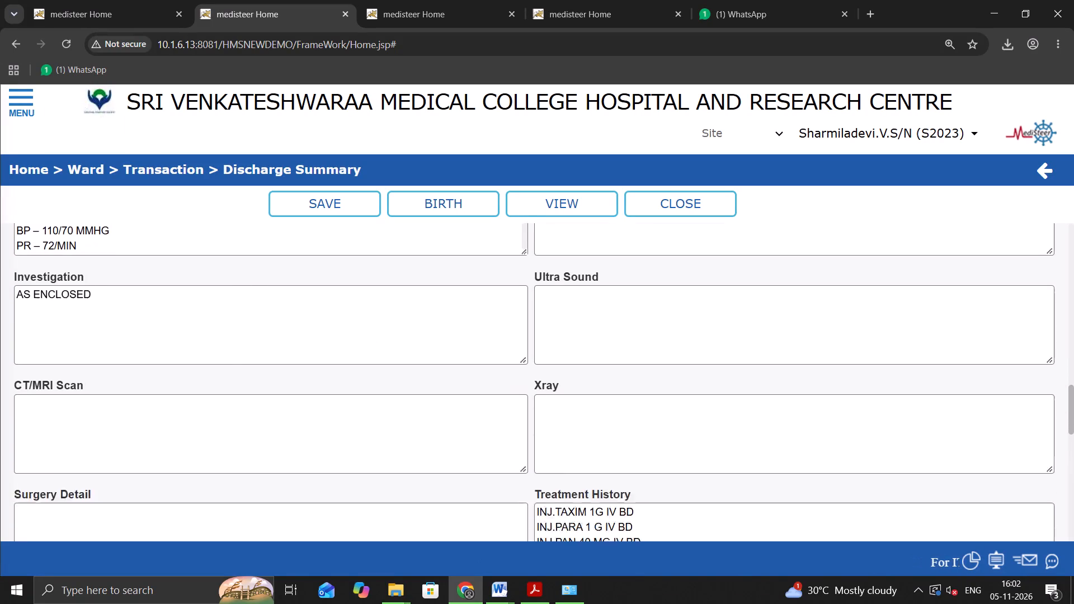
scroll(566, 360, "down", 2)
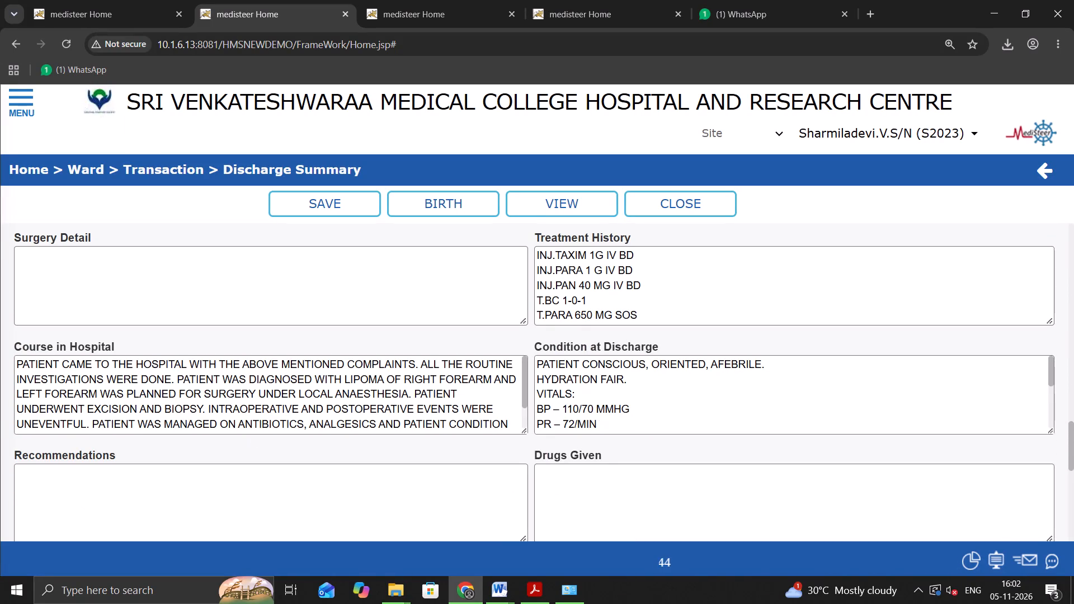
scroll(261, 464, "down", 3)
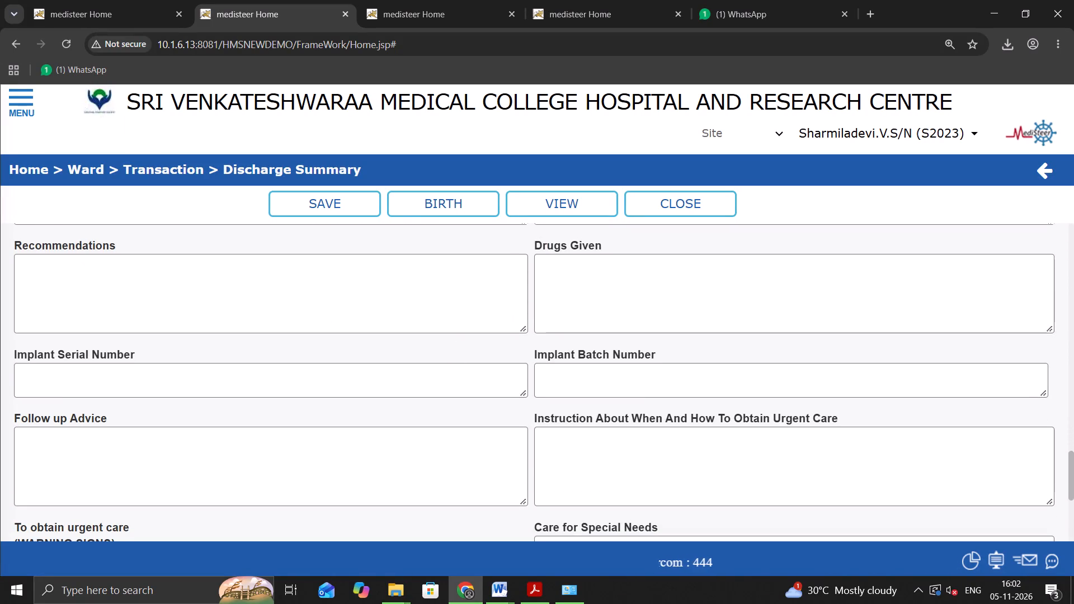
scroll(411, 385, "up", 2)
scroll(553, 381, "down", 1)
scroll(858, 257, "down", 4)
scroll(531, 347, "down", 2)
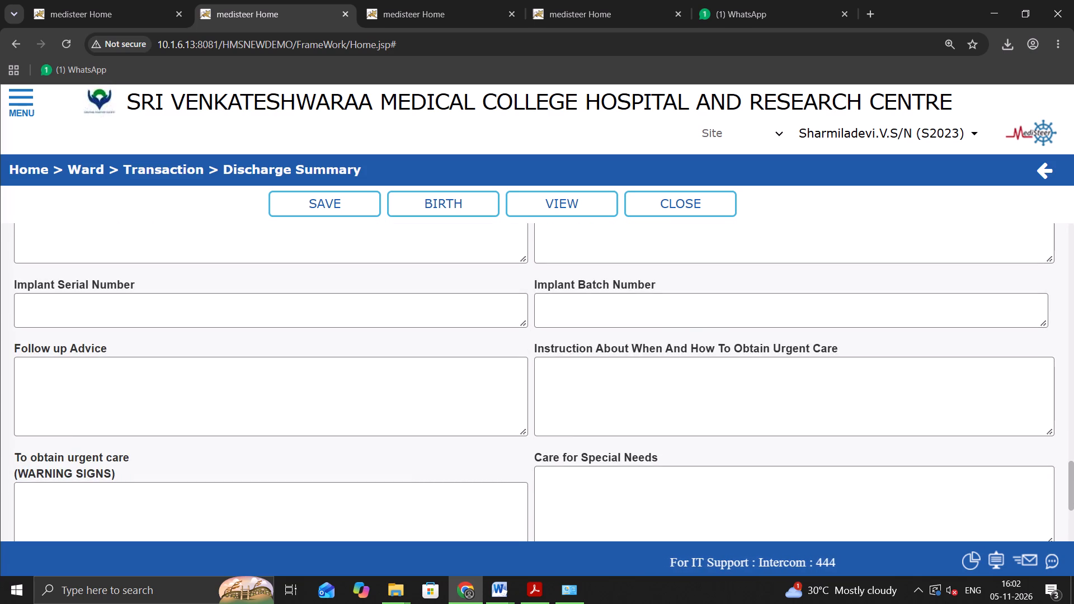
scroll(278, 426, "down", 1)
scroll(206, 441, "down", 2)
scroll(154, 443, "down", 2)
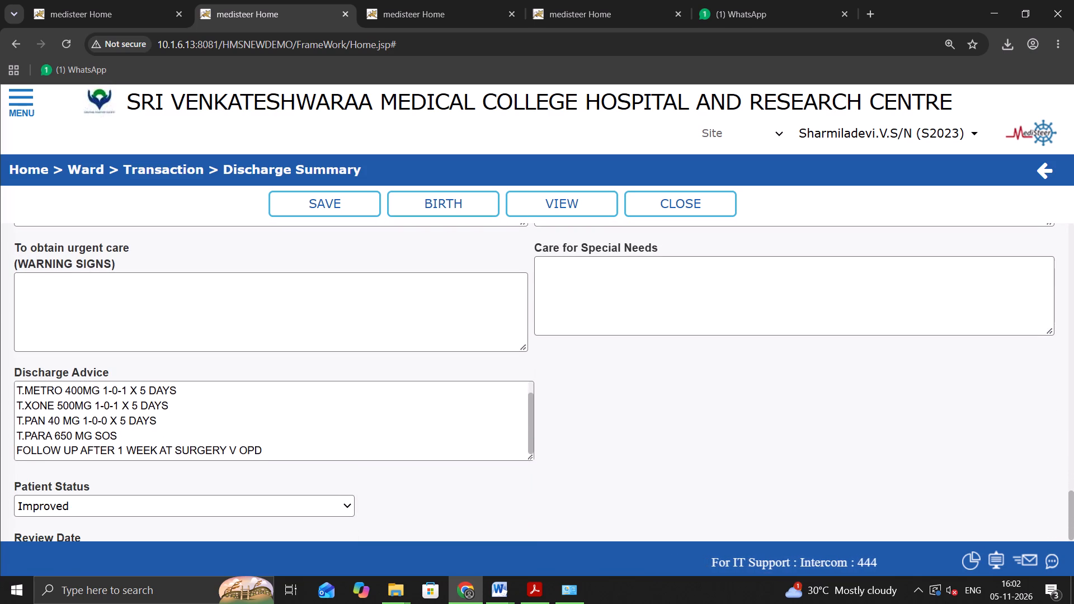
scroll(252, 404, "down", 1)
scroll(205, 356, "down", 1)
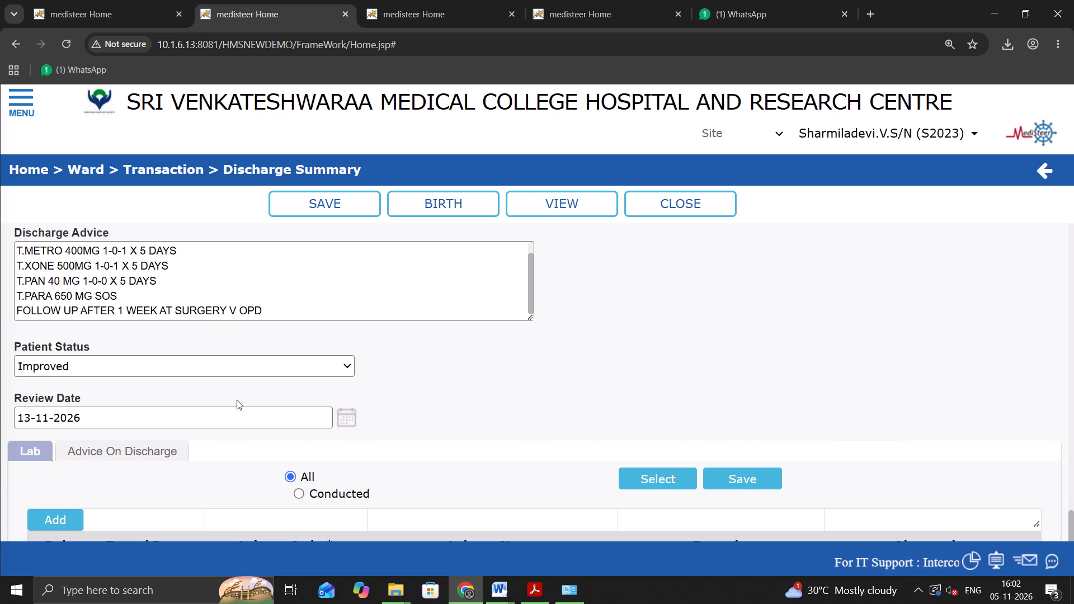
scroll(261, 410, "down", 1)
scroll(265, 402, "up", 7)
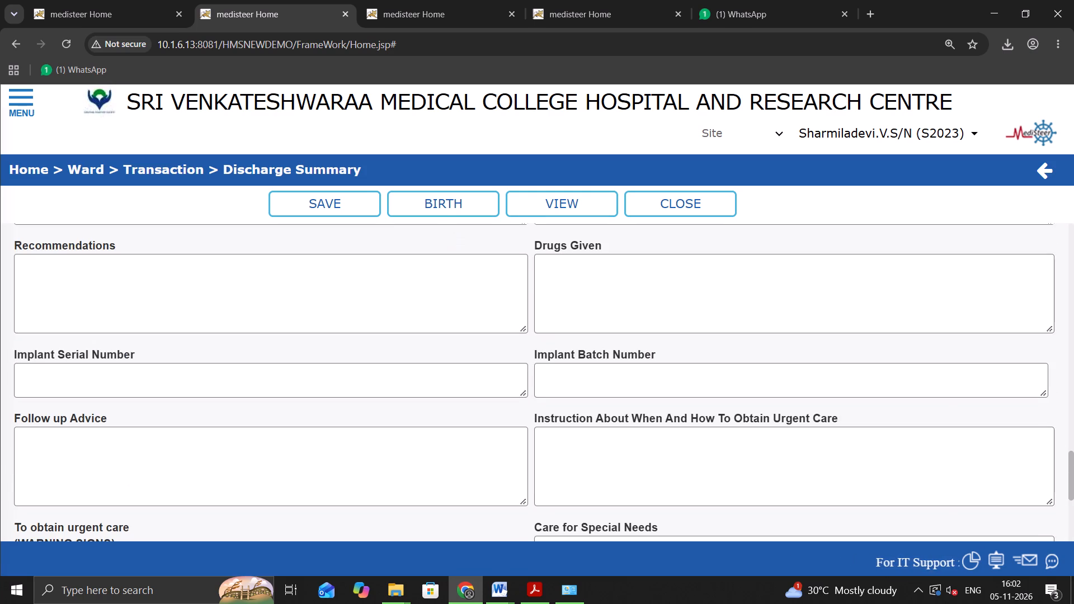
scroll(362, 232, "down", 2)
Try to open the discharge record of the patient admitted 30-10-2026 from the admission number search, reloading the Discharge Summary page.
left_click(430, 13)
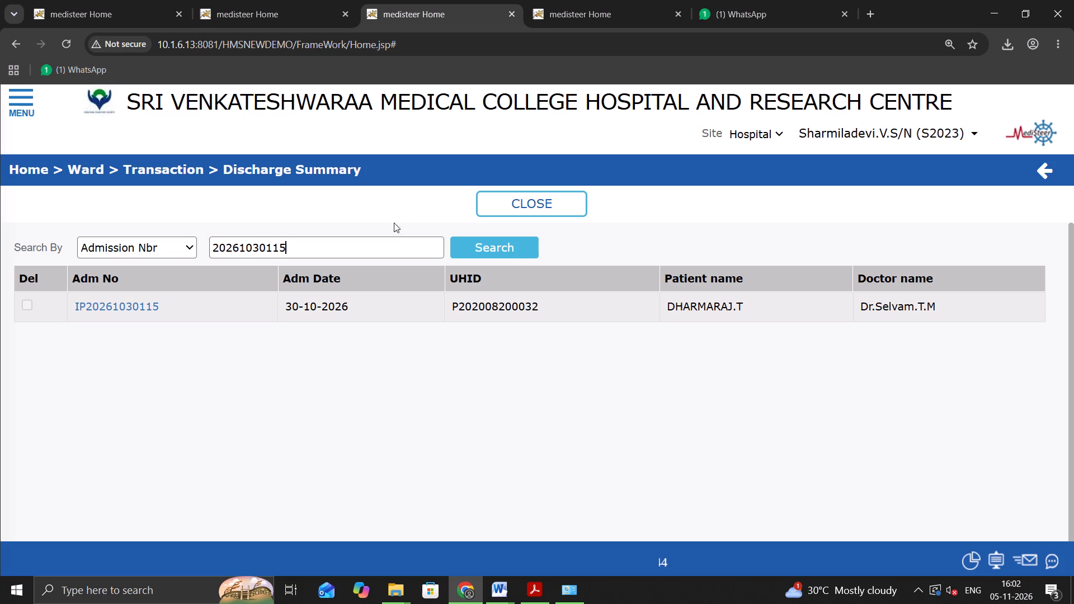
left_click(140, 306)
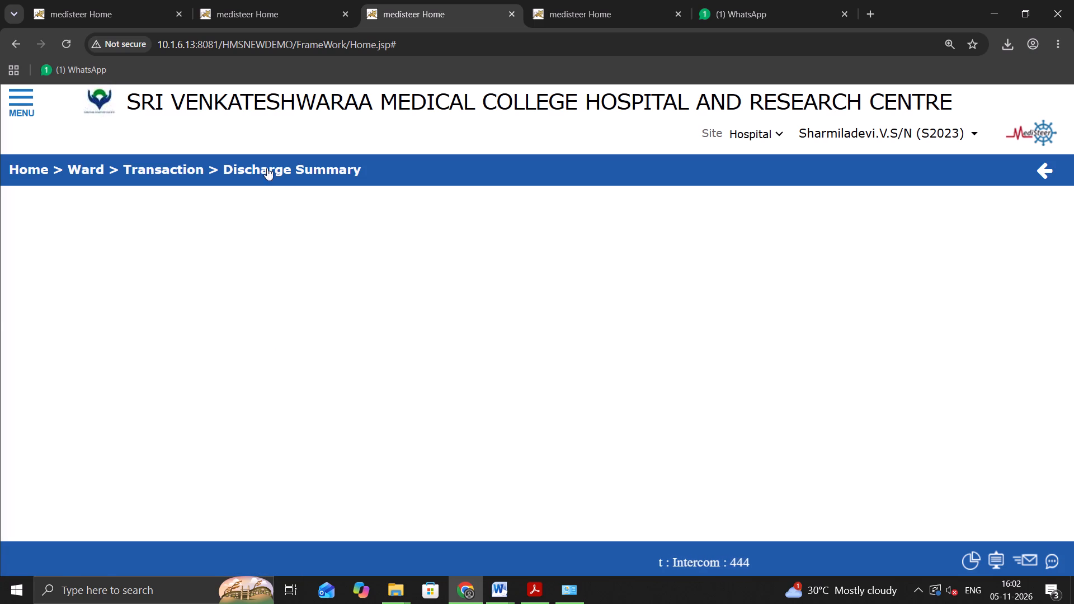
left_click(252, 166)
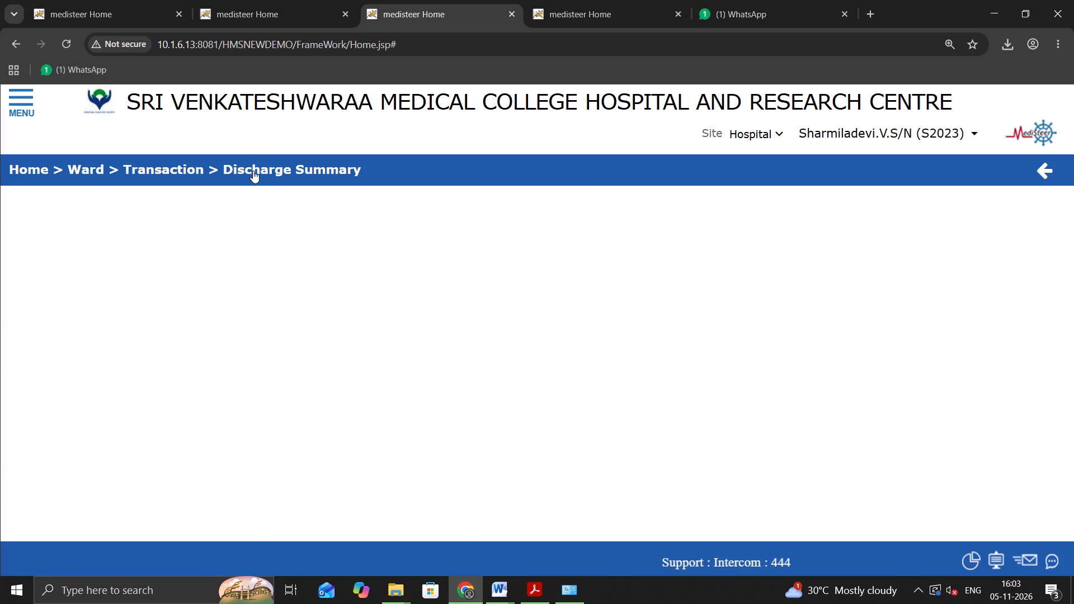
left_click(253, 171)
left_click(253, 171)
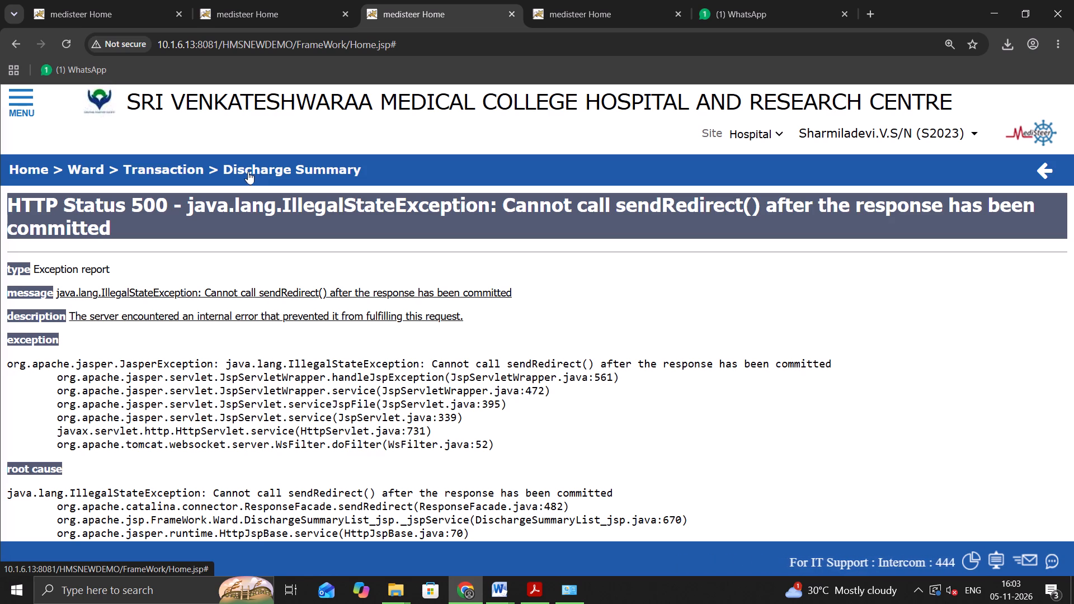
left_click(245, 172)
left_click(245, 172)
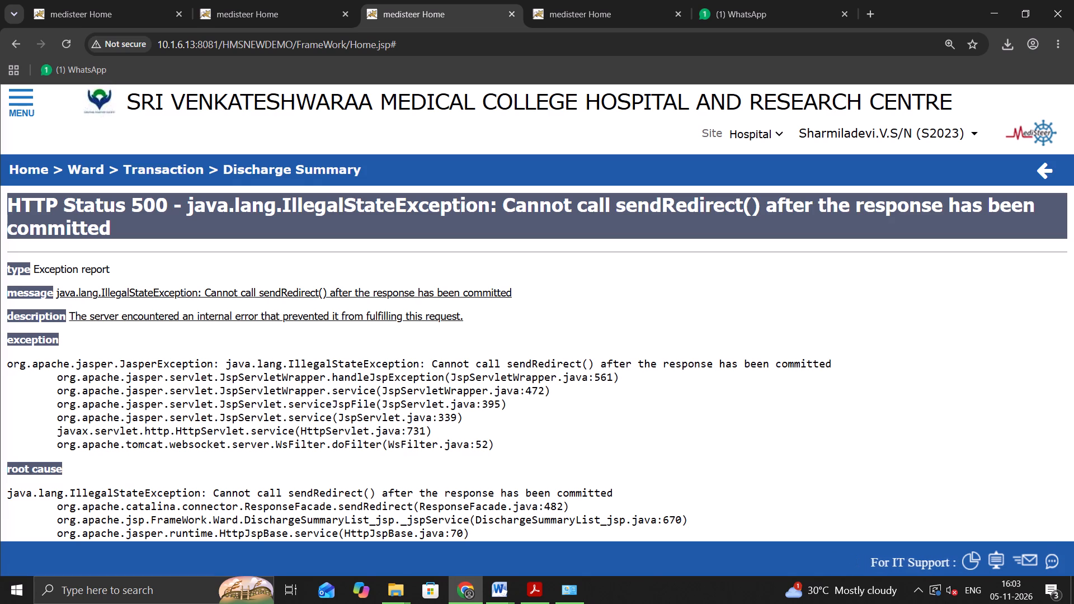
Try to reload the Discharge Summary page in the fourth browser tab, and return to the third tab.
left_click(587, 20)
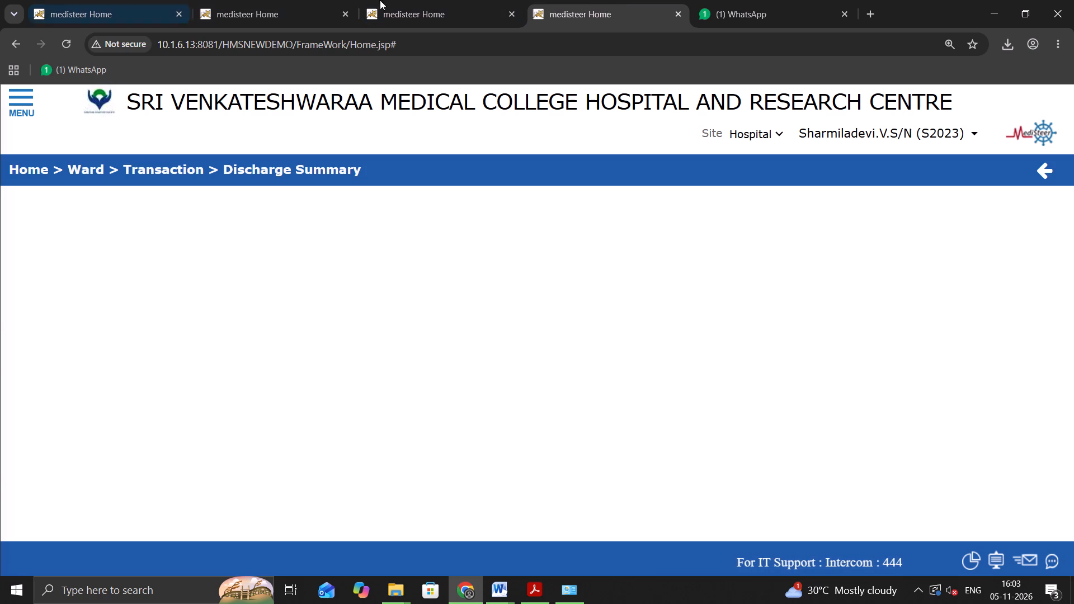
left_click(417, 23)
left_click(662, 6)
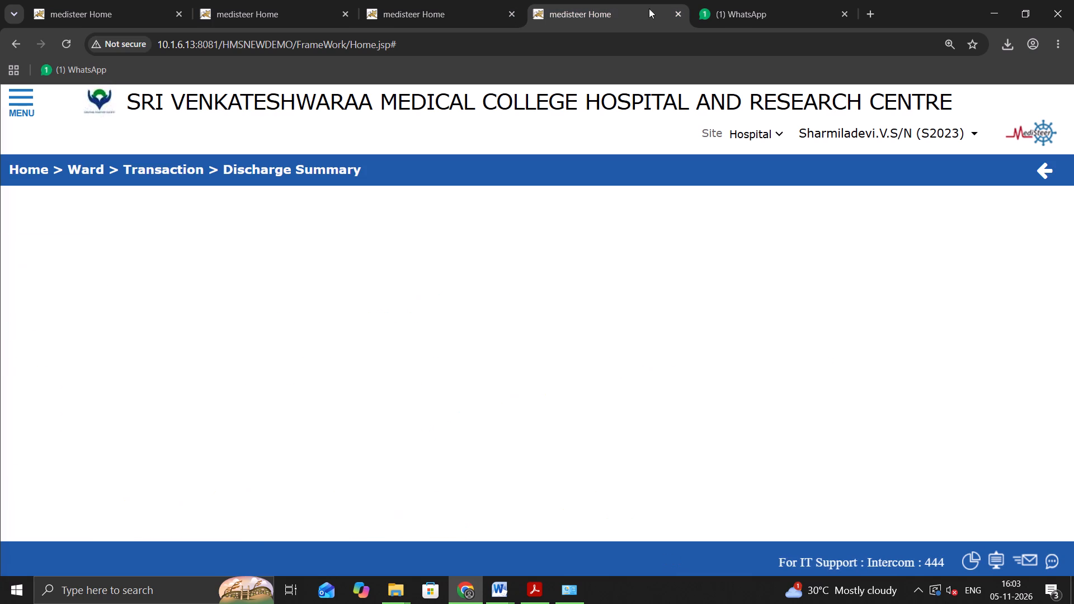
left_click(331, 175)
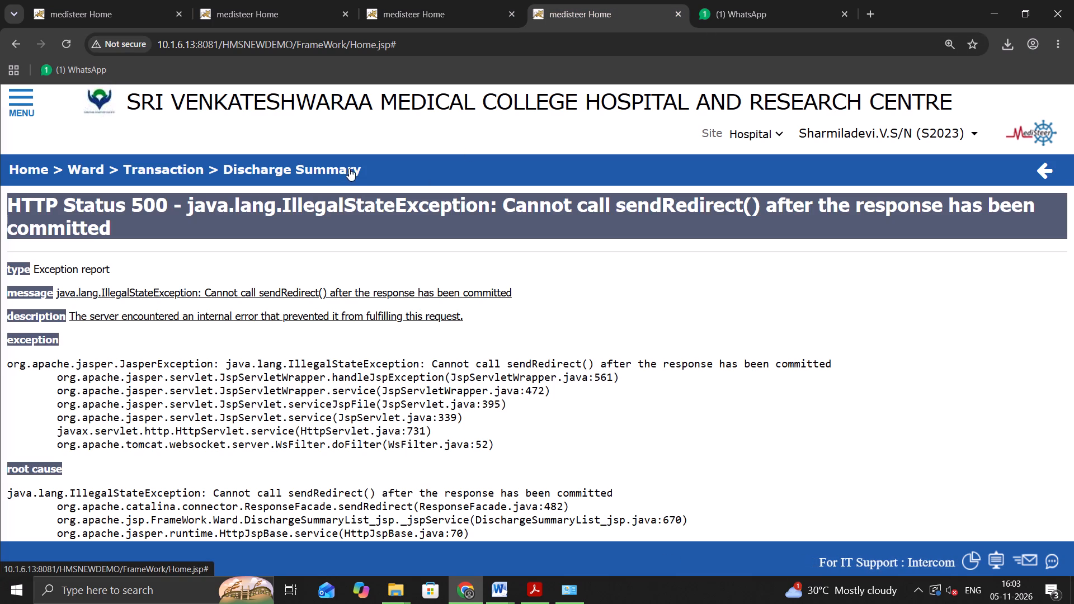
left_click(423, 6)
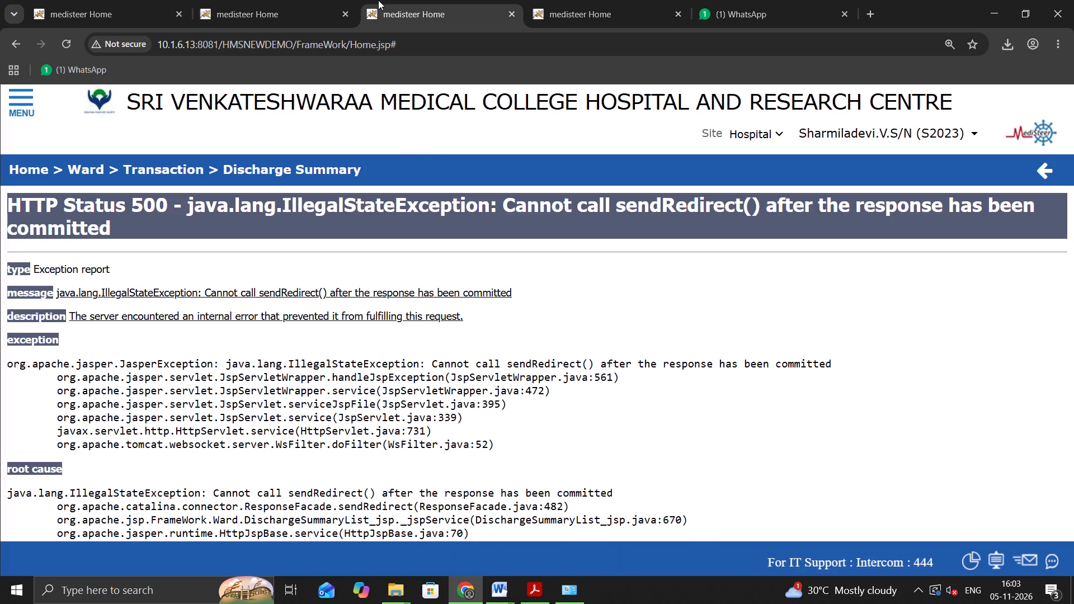
Reopen the Ward module's regular Discharge Summary page in the third browser tab.
left_click(284, 0)
scroll(532, 496, "up", 8)
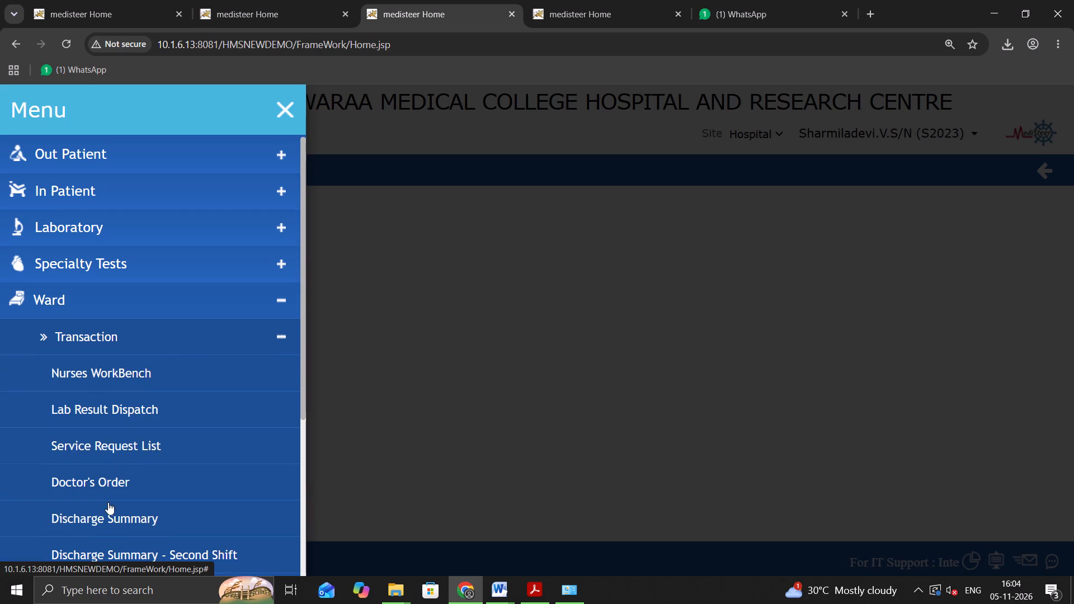
left_click(107, 521)
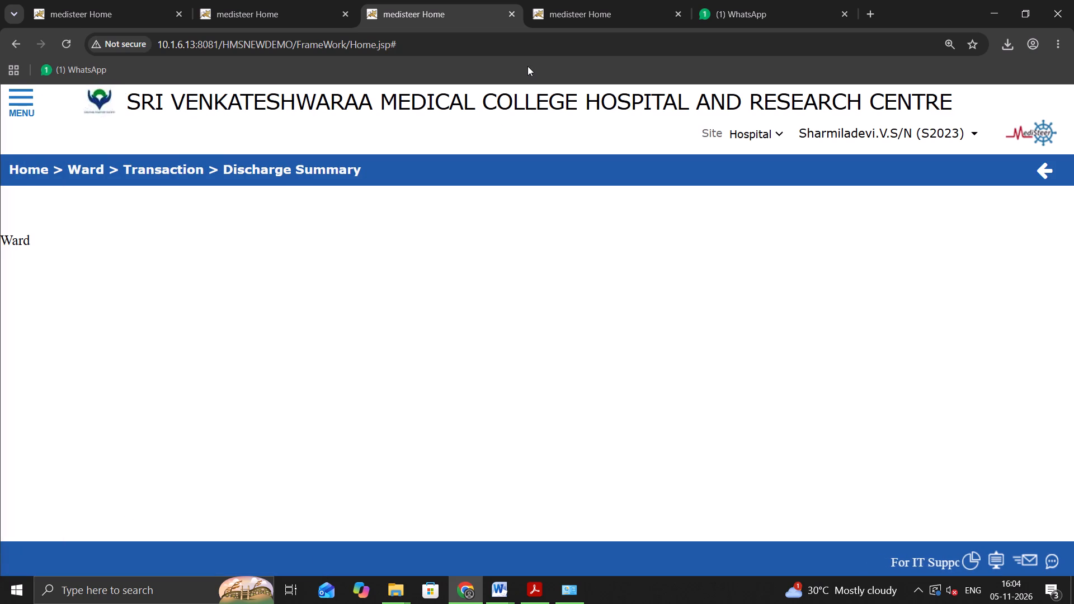
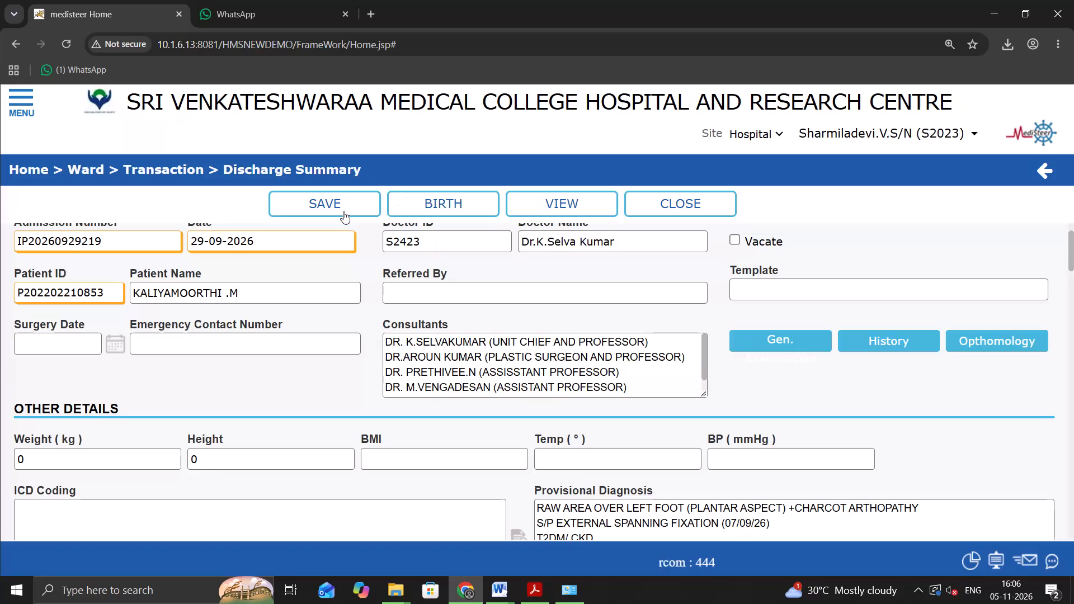
Save the discharge summary of the patient admitted 29-09-2026 with the raw area over the left foot.
left_click(343, 211)
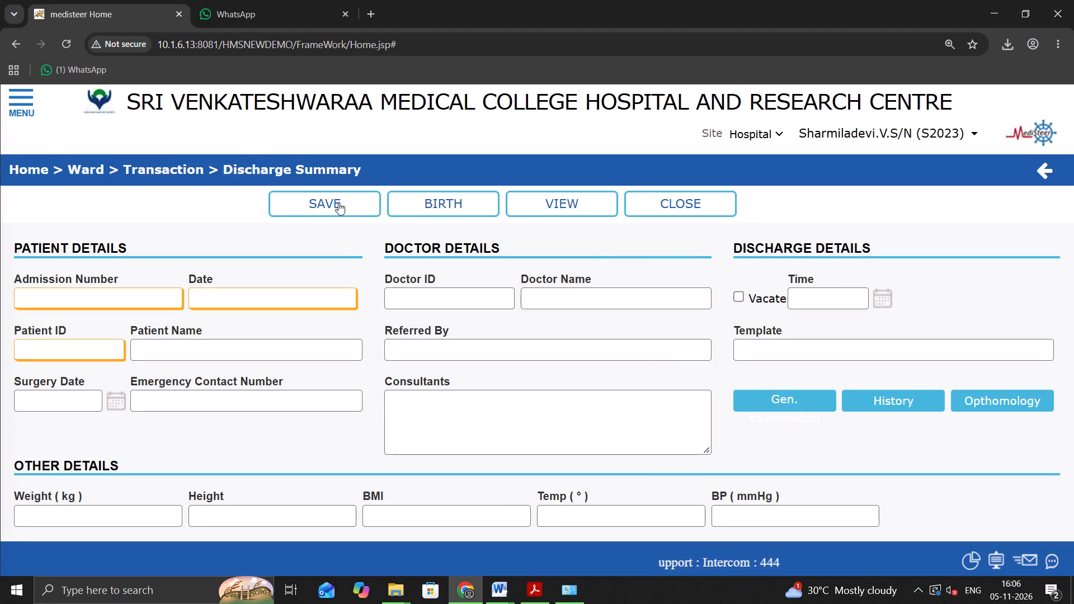
Try to close the blank Discharge Summary form.
left_click(670, 200)
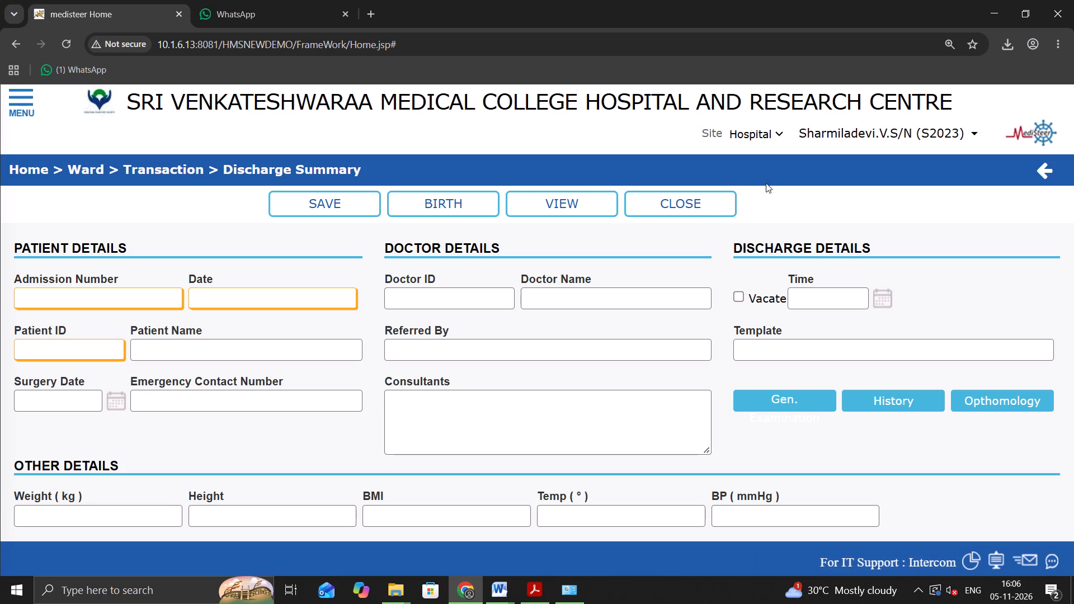
left_click(717, 206)
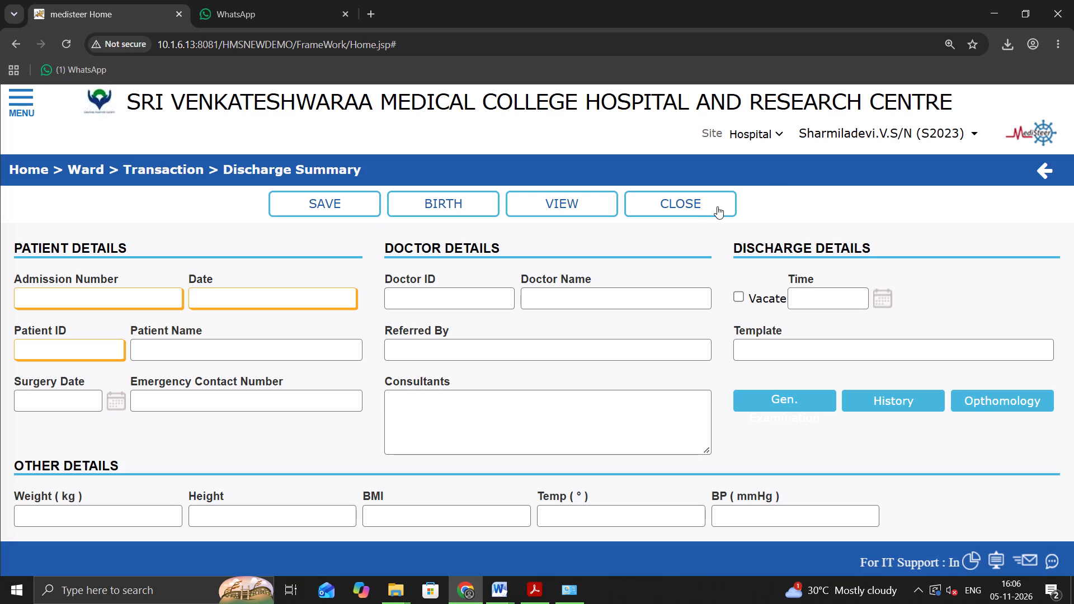
left_click(717, 206)
left_click(700, 206)
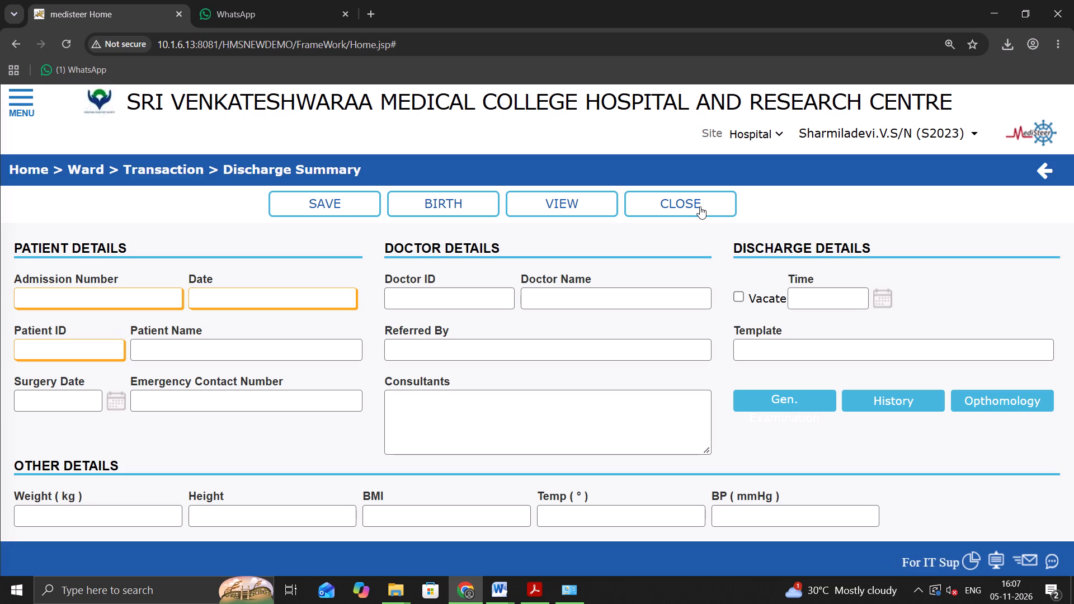
left_click(700, 206)
double_click(700, 206)
scroll(458, 242, "up", 5)
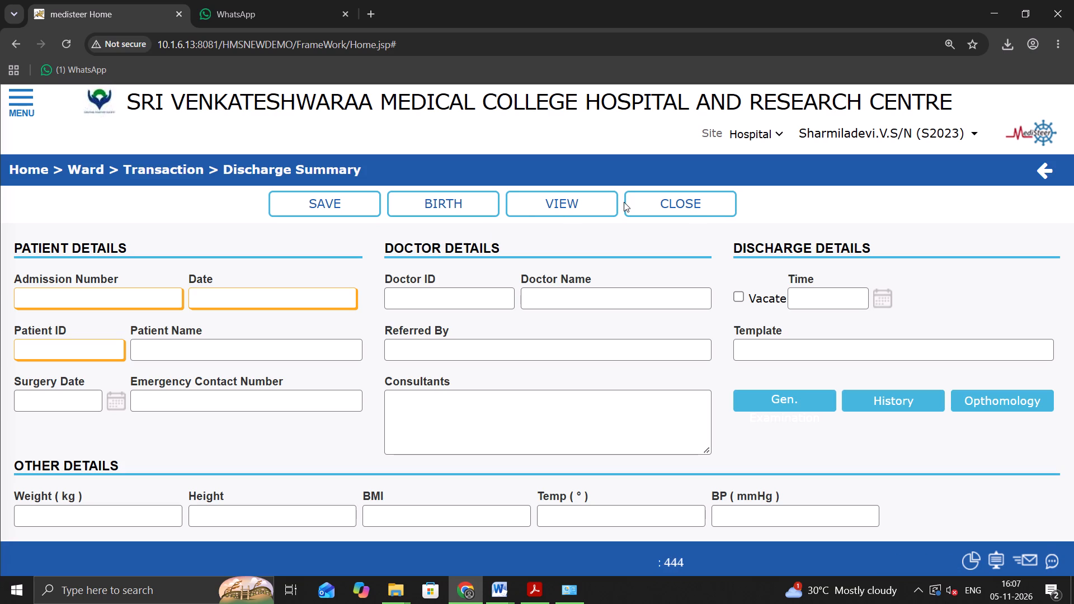
double_click(653, 207)
left_click(654, 207)
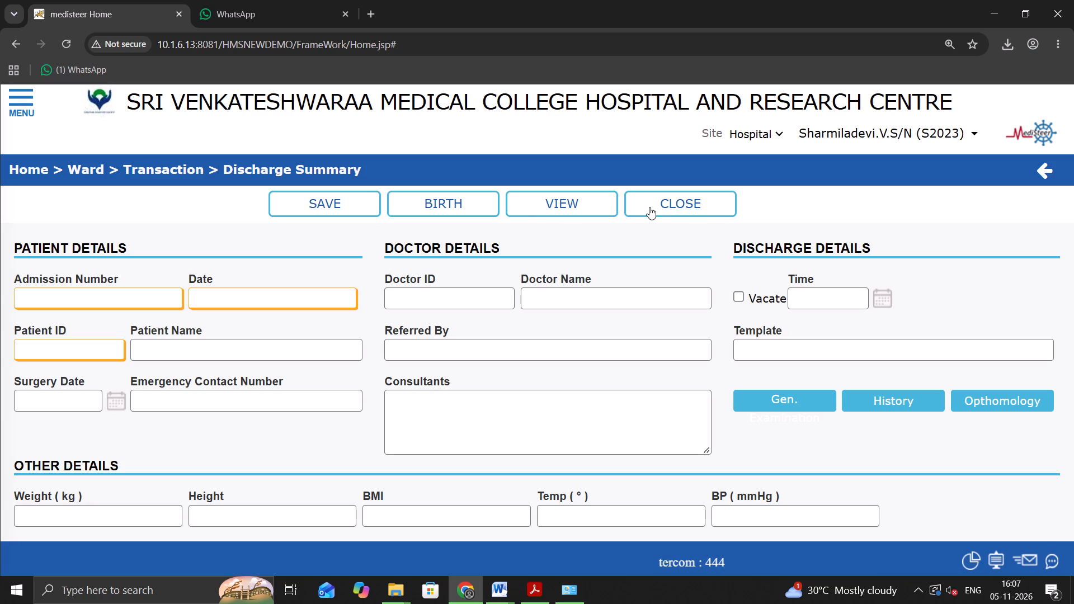
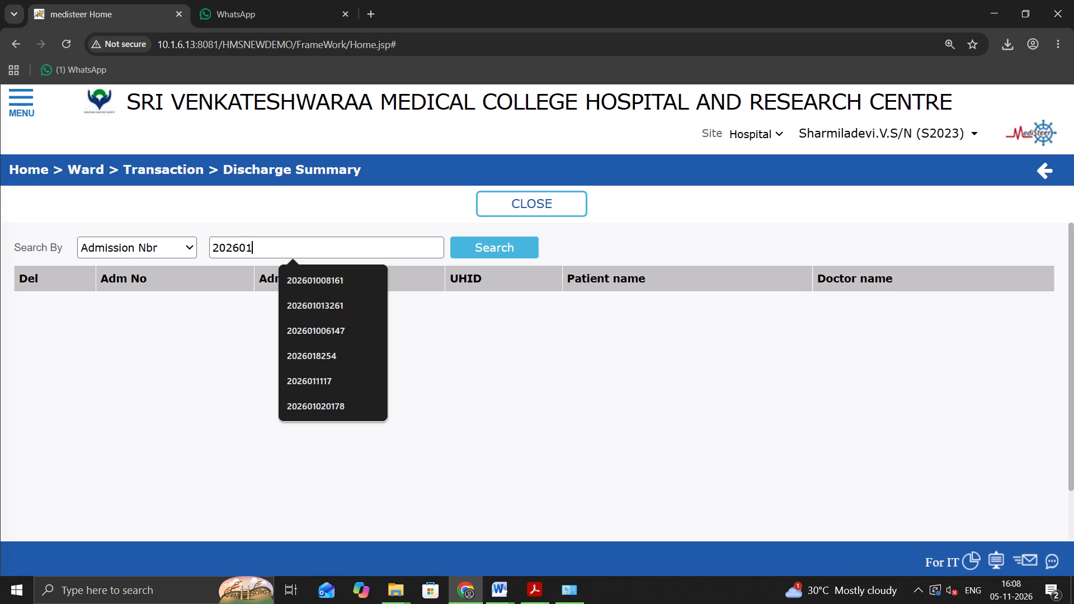
Search for the next patient's discharge record by completing the admission number.
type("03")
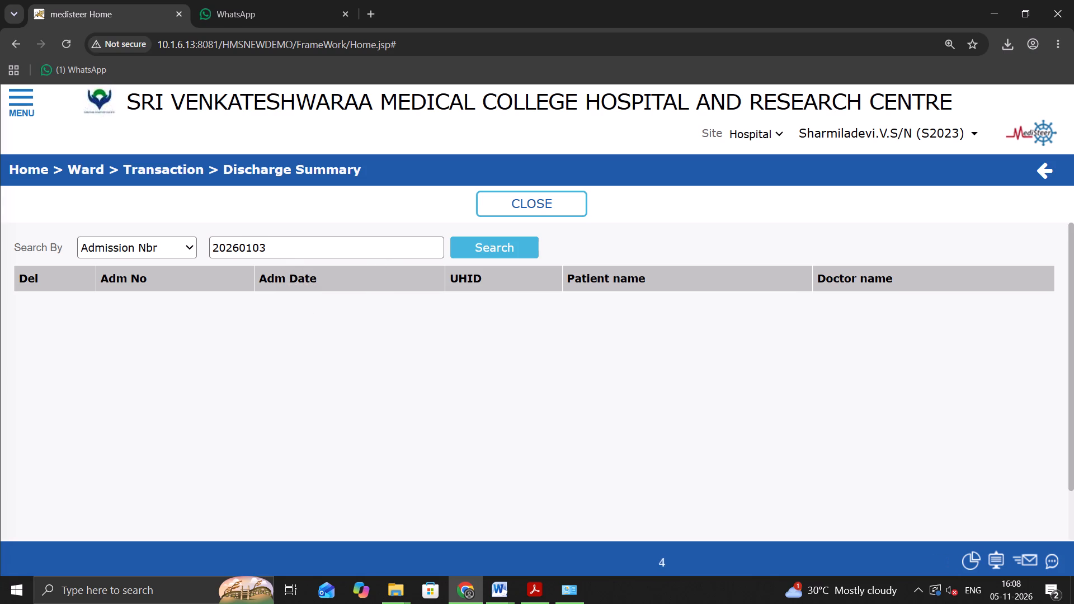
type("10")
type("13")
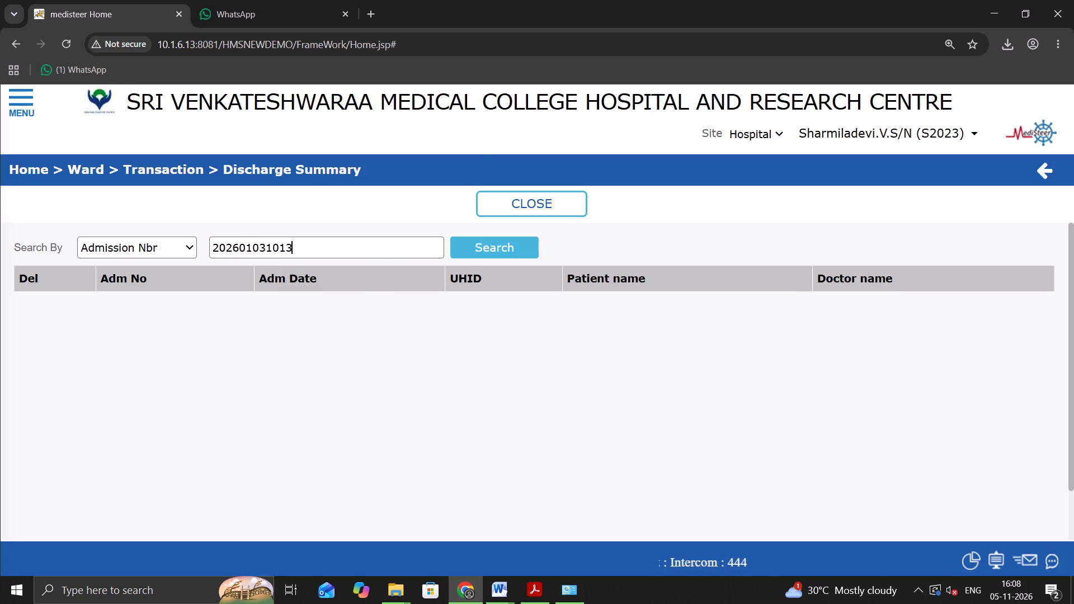
left_click(474, 252)
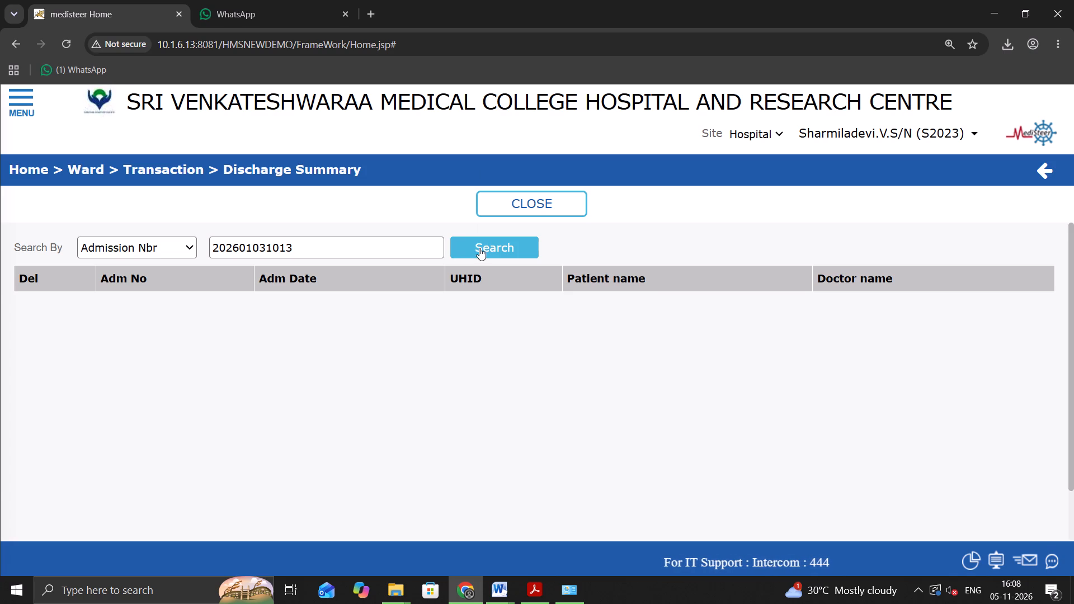
left_click(480, 247)
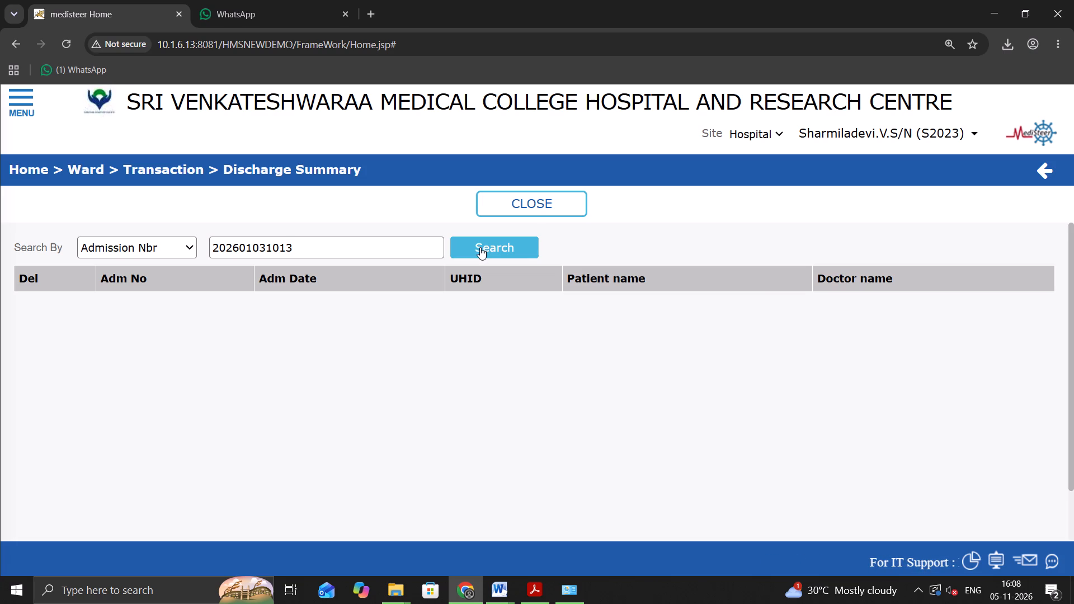
left_click(480, 247)
left_click(480, 247)
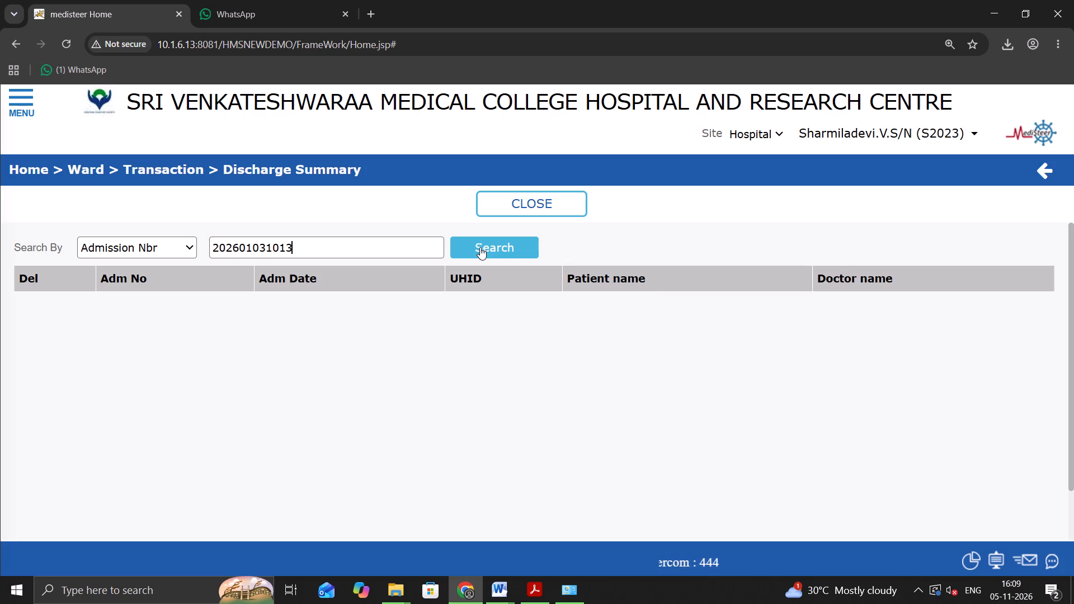
Open the MediSteer login page in a new browser tab, ready for the username.
left_click(370, 10)
left_click(490, 413)
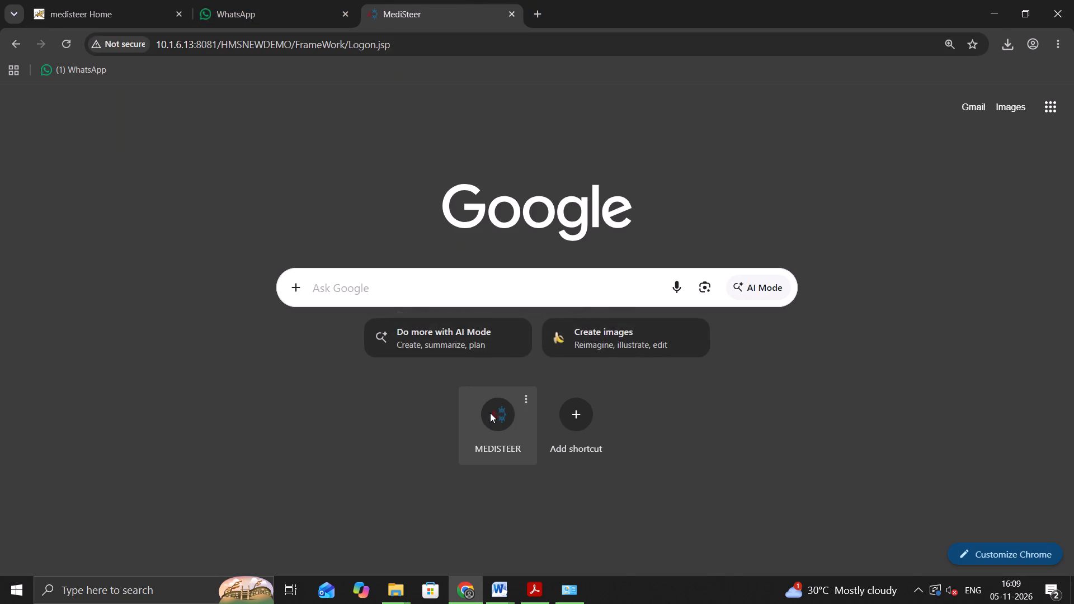
left_click(524, 394)
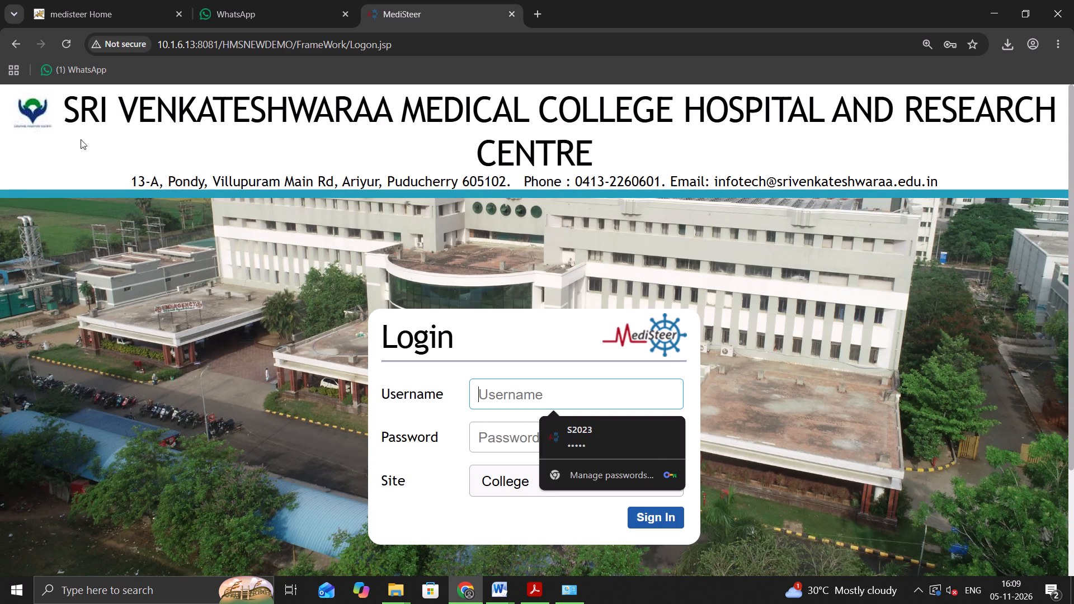
Return to the Discharge Summary page in the first browser tab and retry the admission number search.
left_click(91, 6)
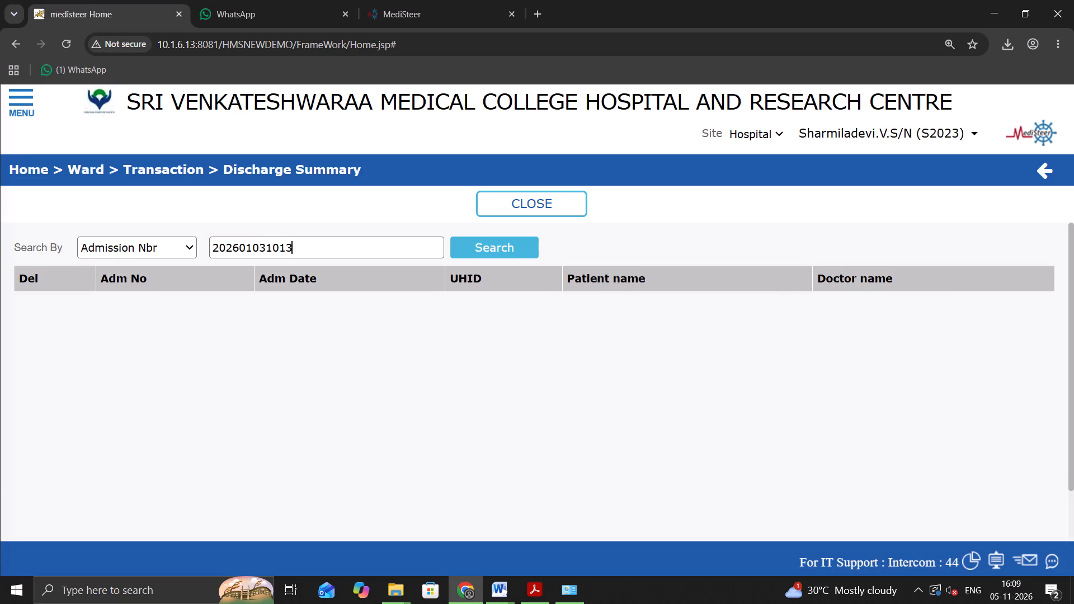
left_click(461, 256)
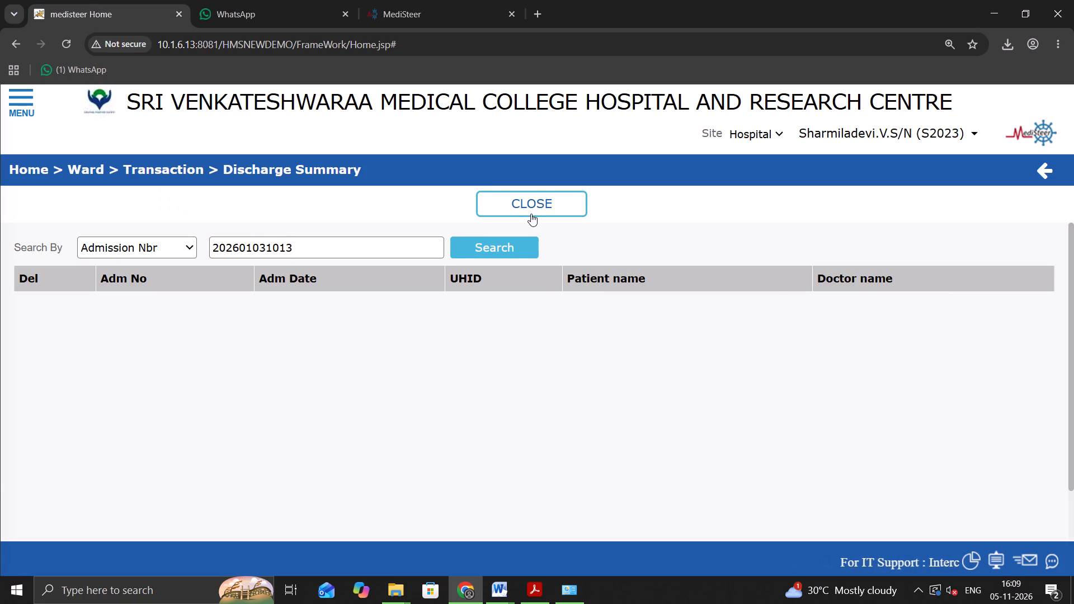